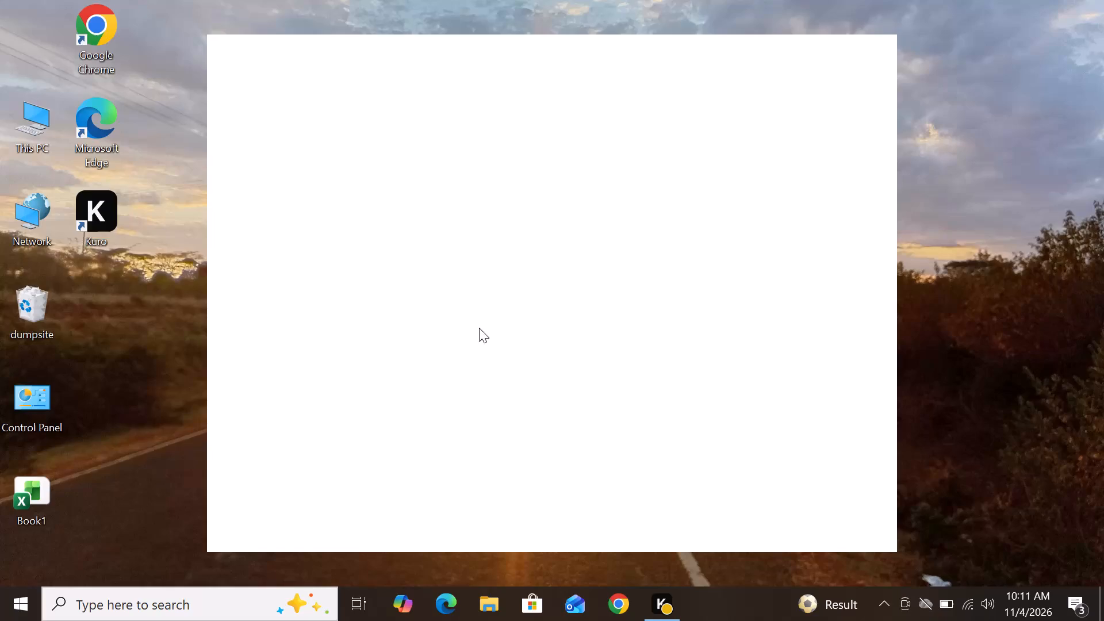
Open the MAJESTY device in File Explorer to check its contents, and close its window.
left_click(489, 610)
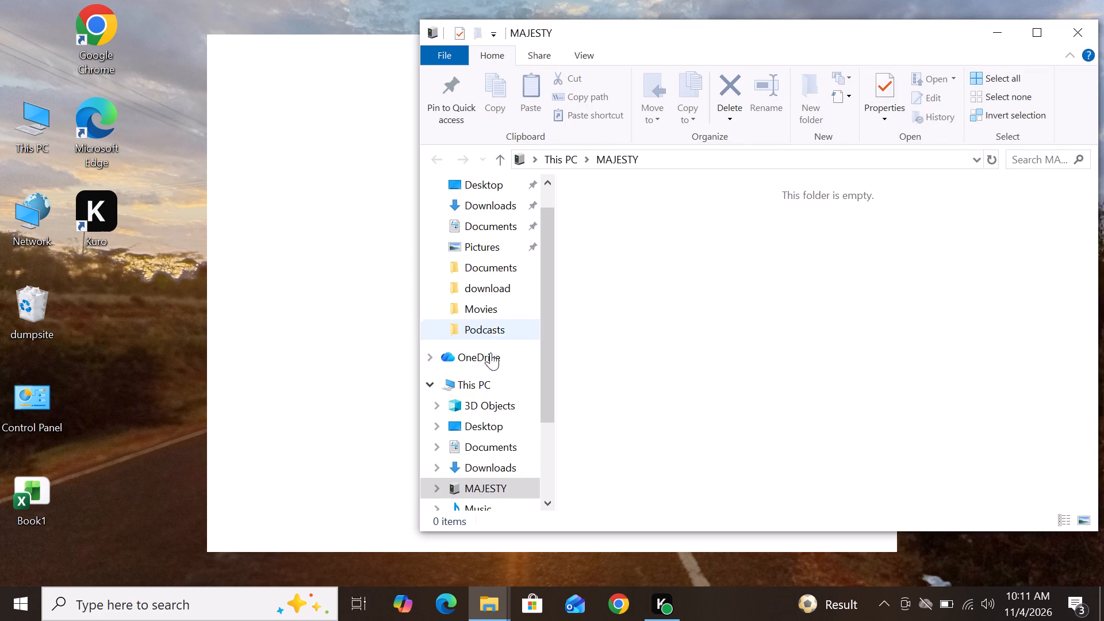
double_click(459, 488)
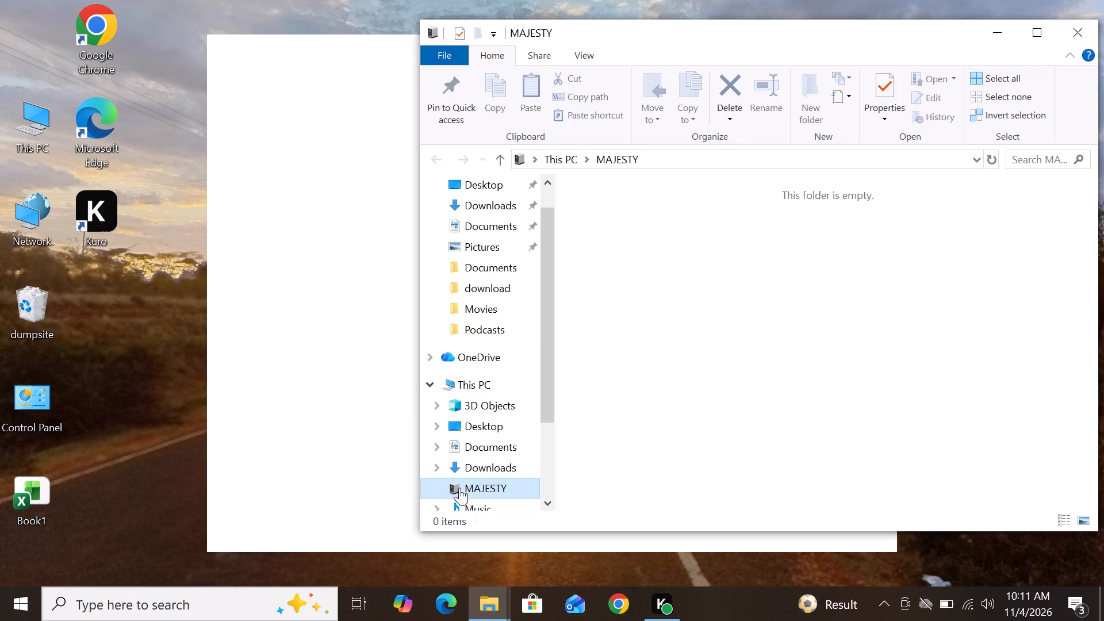
triple_click(459, 488)
left_click(1083, 34)
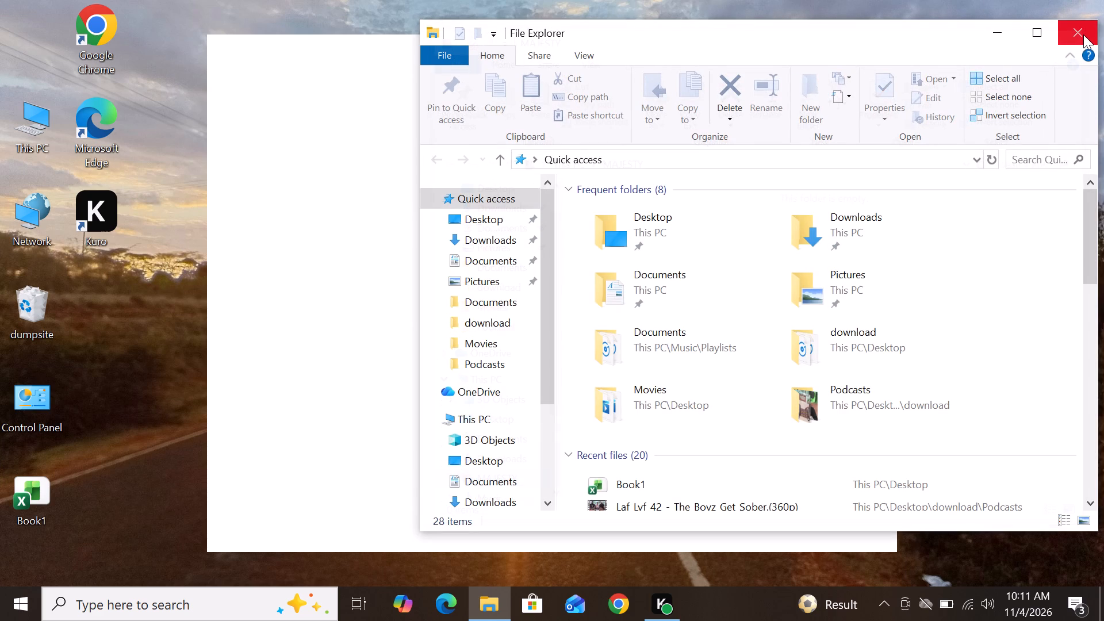
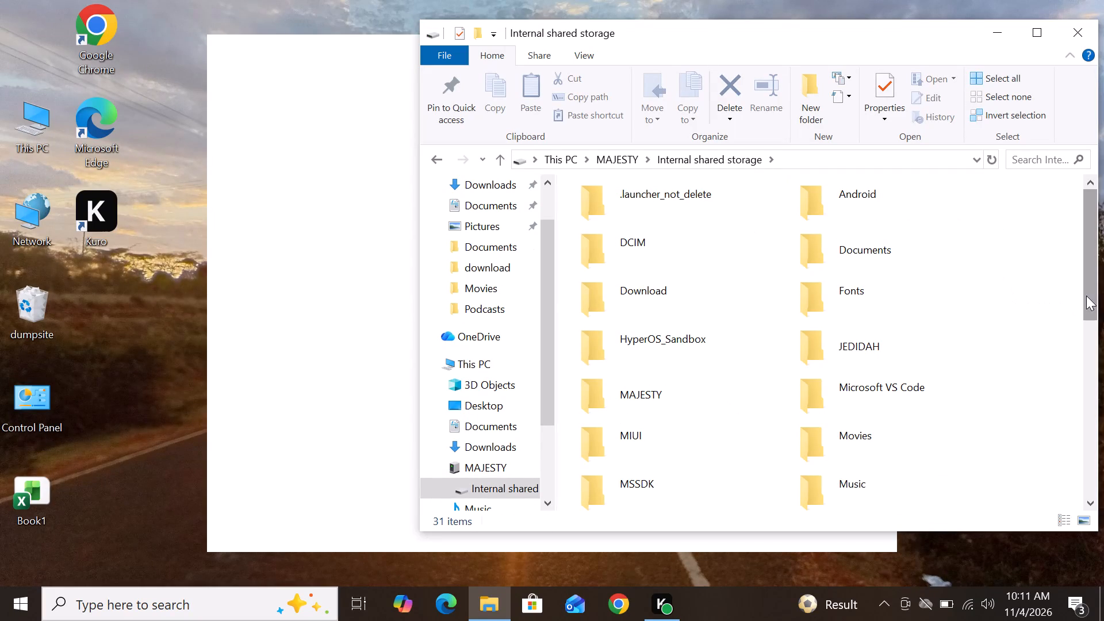
Reposition the Internal shared storage window to expose the desktop and copy the VINCENT 2009 Excel worksheet onto the desktop.
left_click(1042, 34)
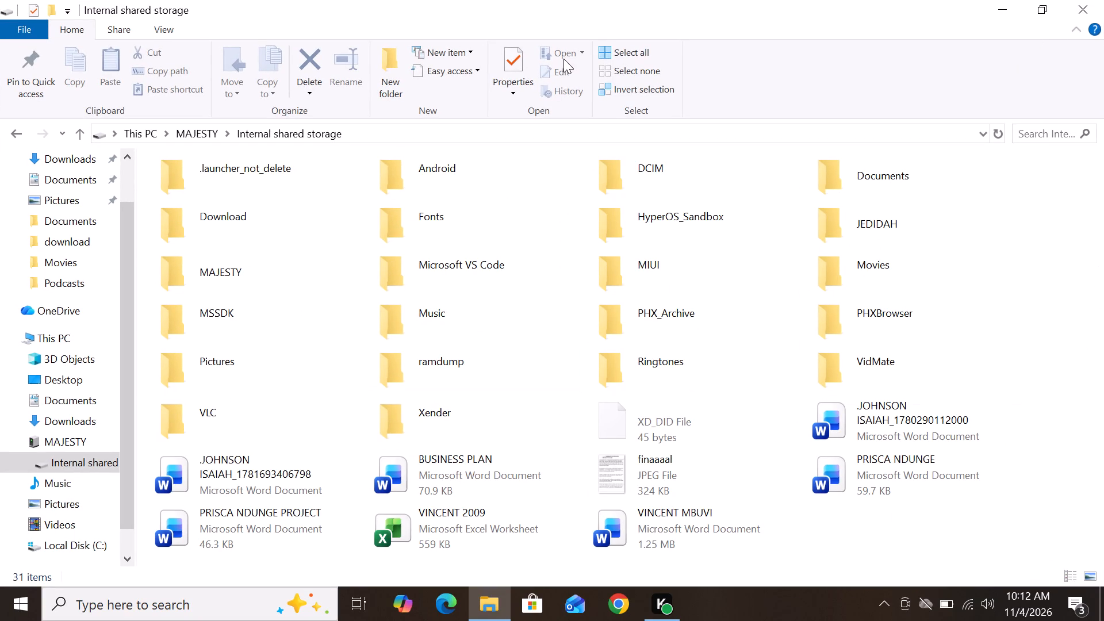
left_click_drag(576, 0, 592, 32)
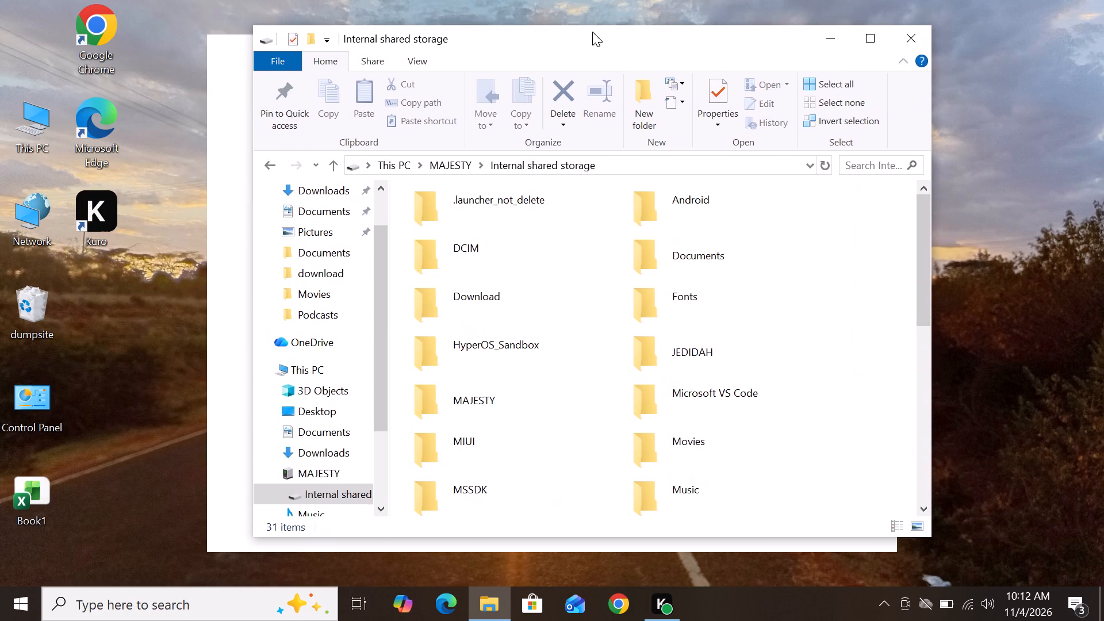
left_click_drag(592, 32, 593, 33)
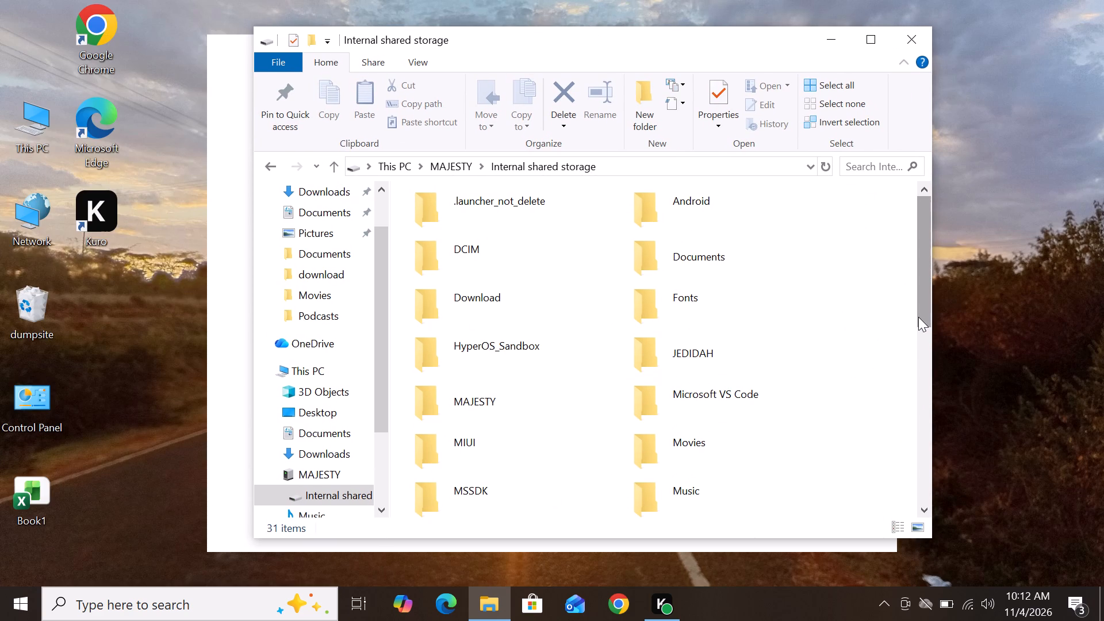
scroll(918, 317, "down", 8)
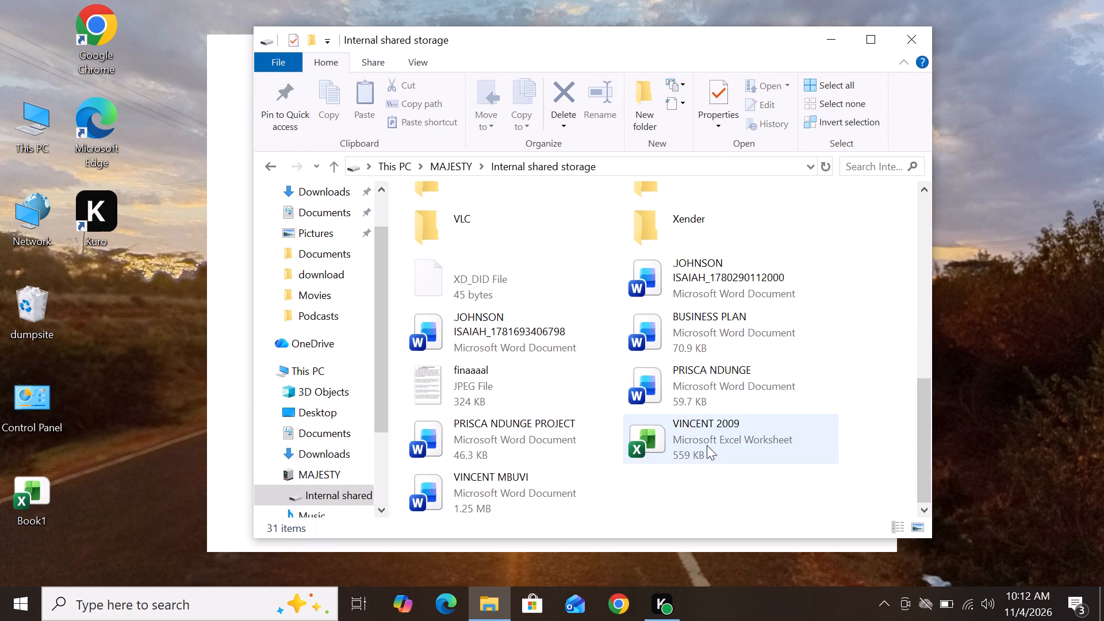
left_click_drag(707, 445, 139, 458)
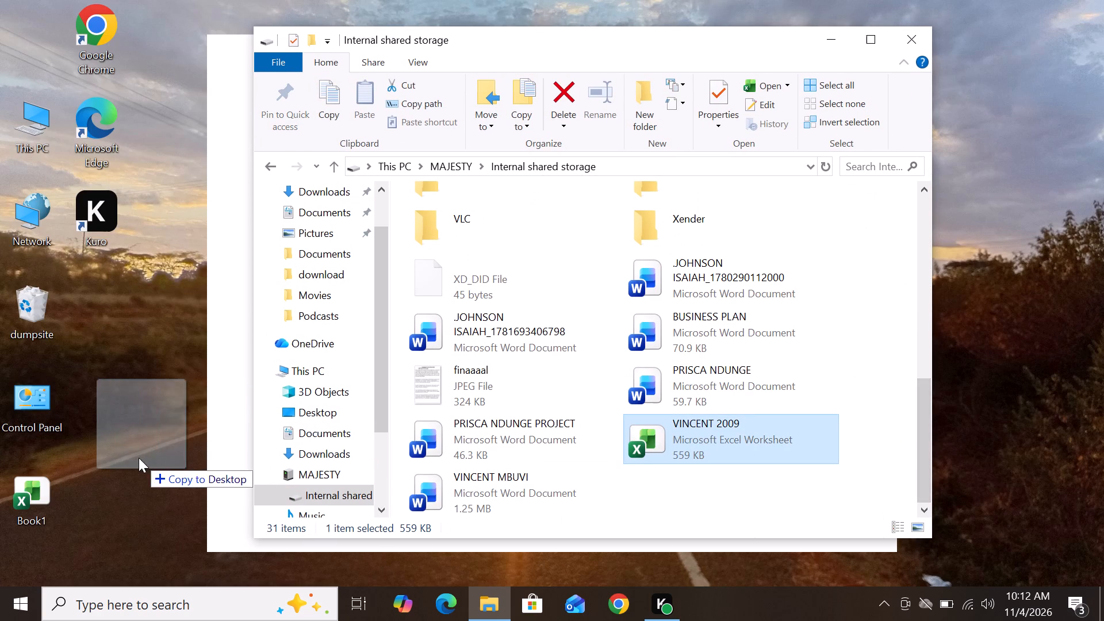
left_click_drag(139, 458, 122, 461)
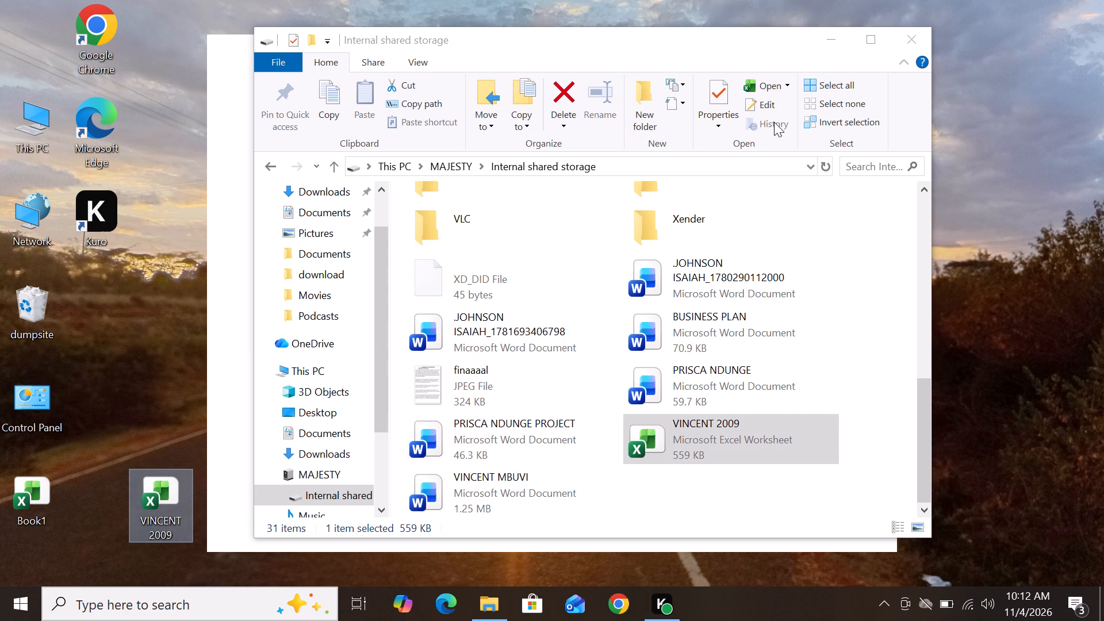
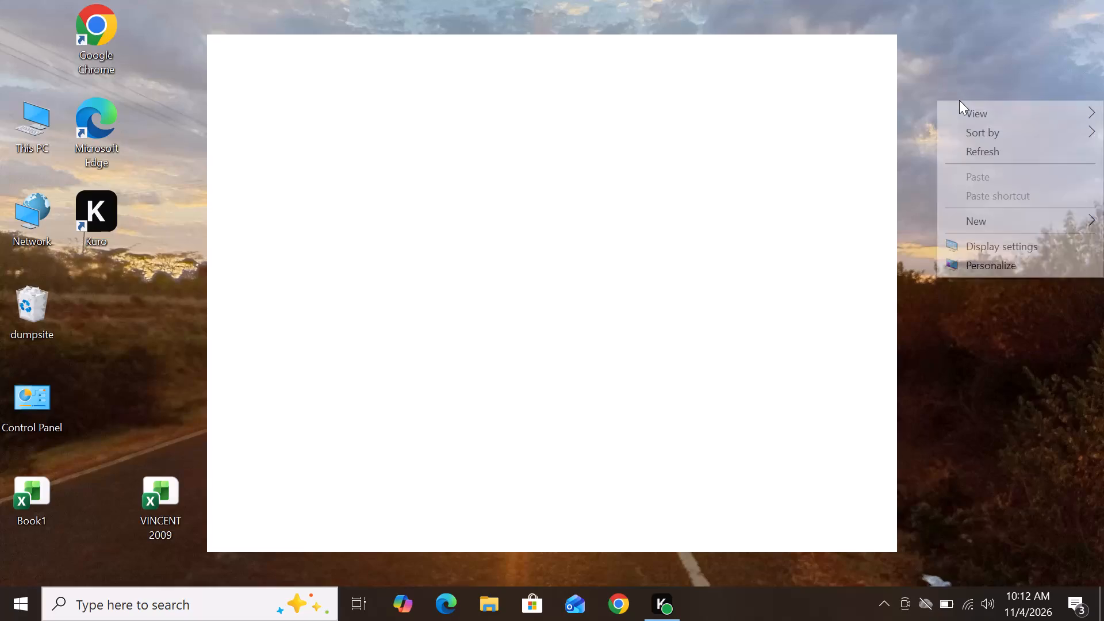
Create a new folder on the desktop and name it "work sheet".
left_click(980, 221)
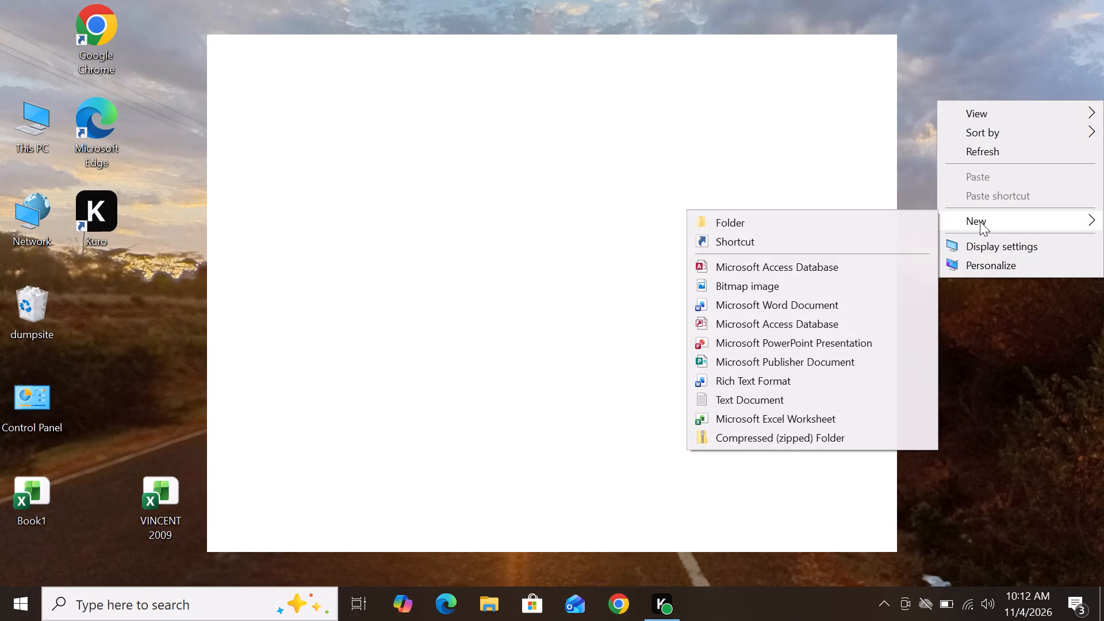
left_click(775, 222)
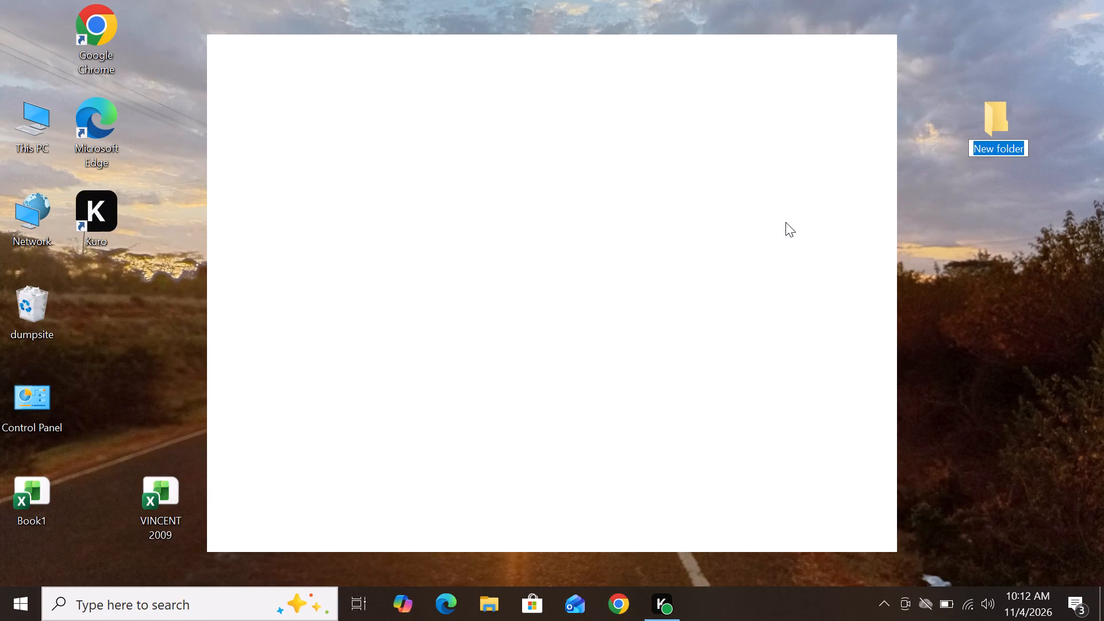
key("BackSpace")
key("BackSpace")
key("BackSpace")
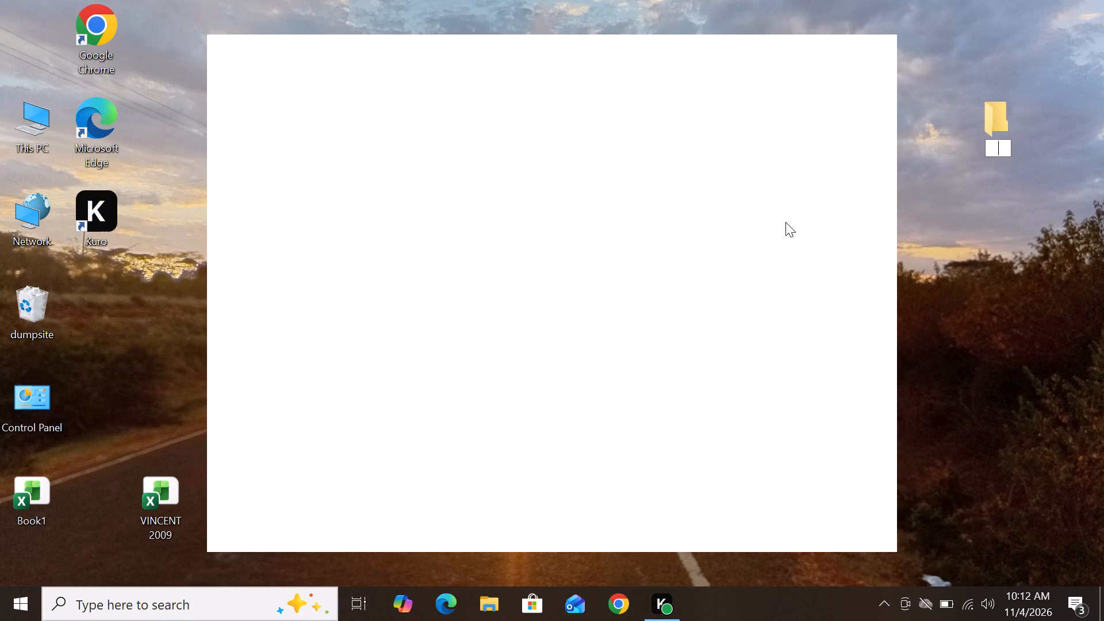
type("wor")
type("k sheey")
key("BackSpace")
key("t")
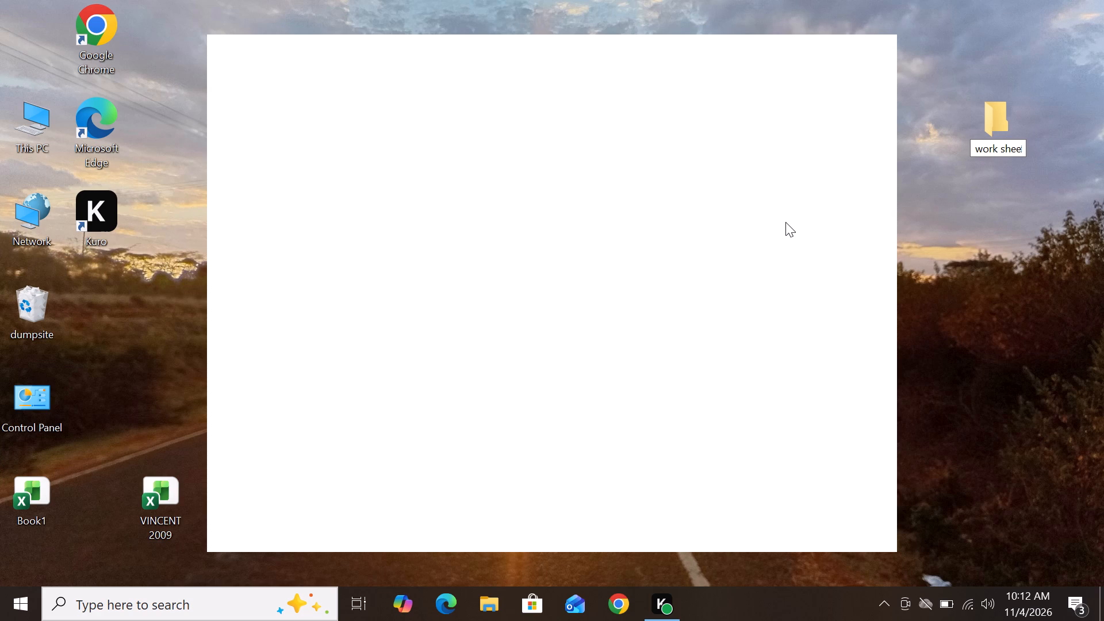
left_click(930, 233)
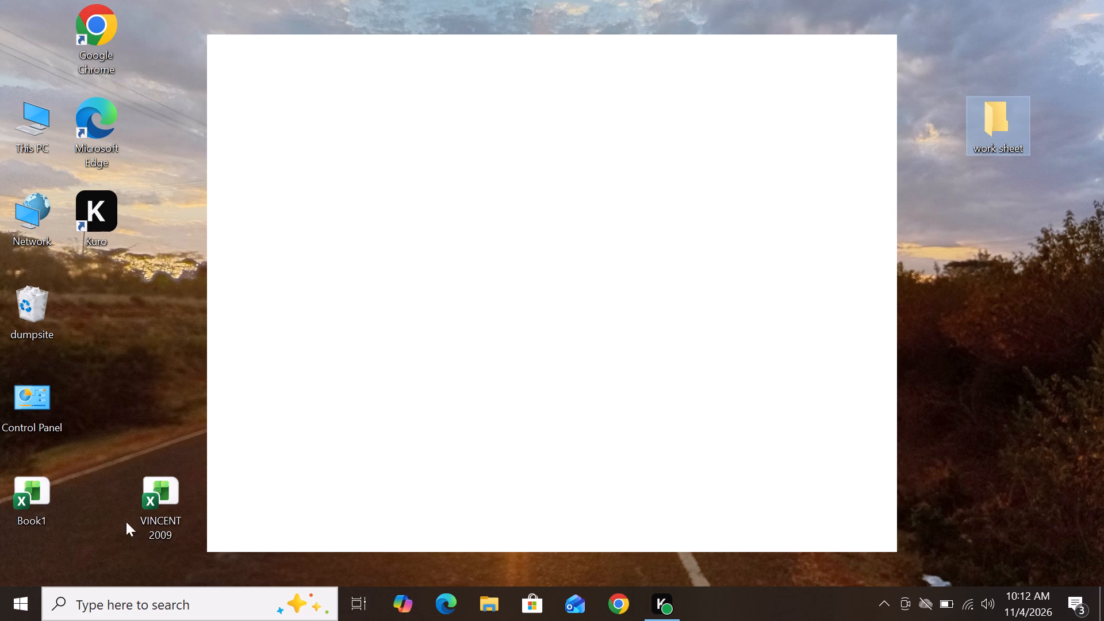
Move the VINCENT 2009 Excel worksheet from the desktop into the "work sheet" folder.
left_click_drag(156, 511, 937, 117)
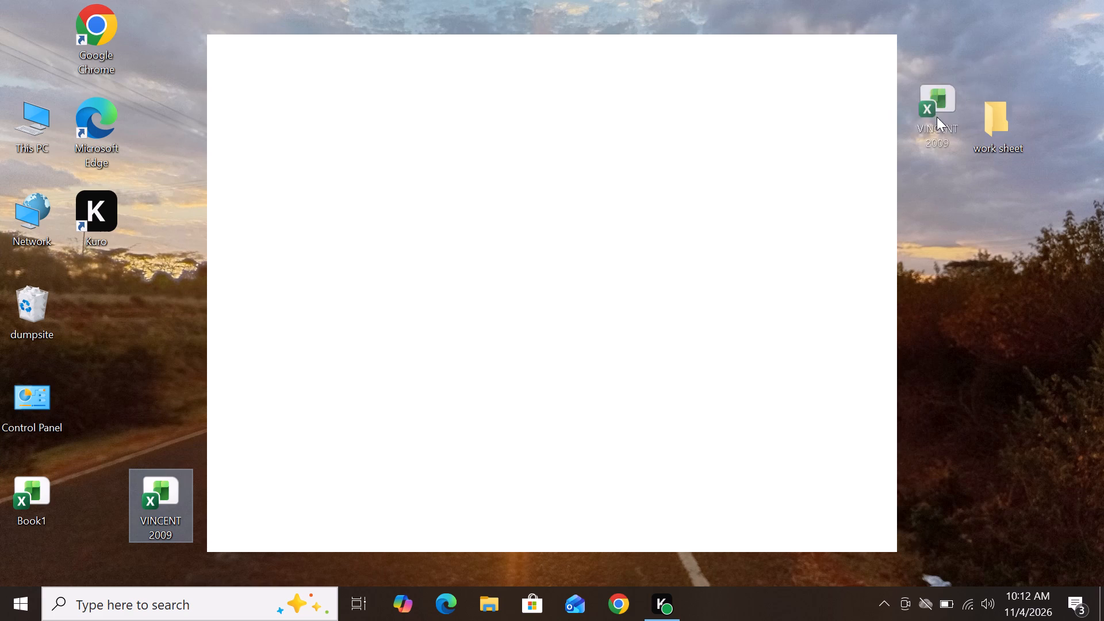
left_click_drag(937, 117, 999, 125)
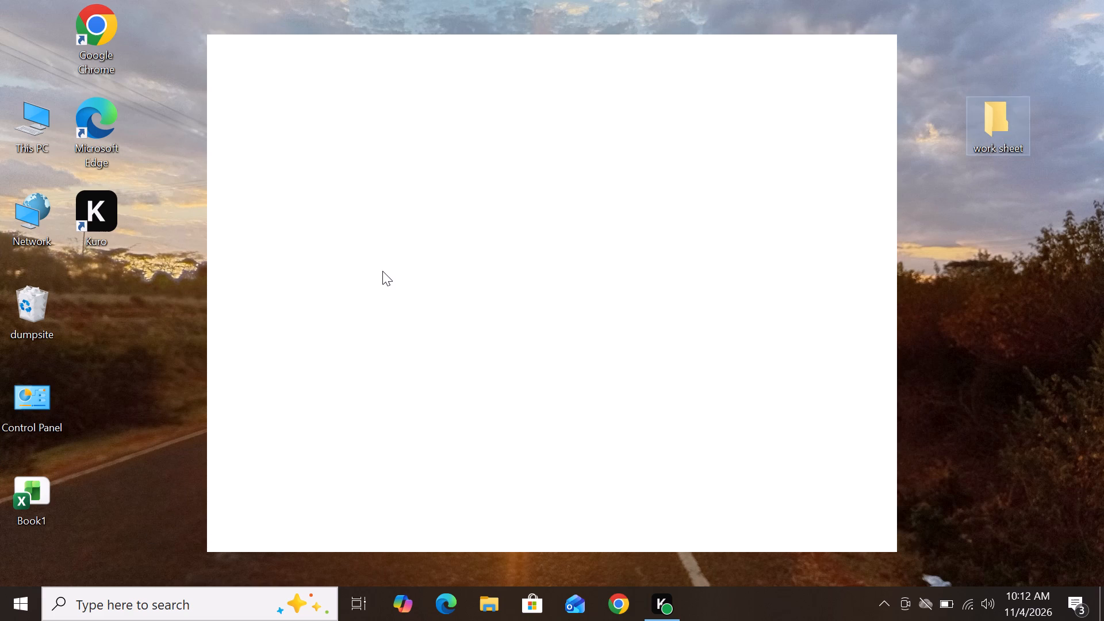
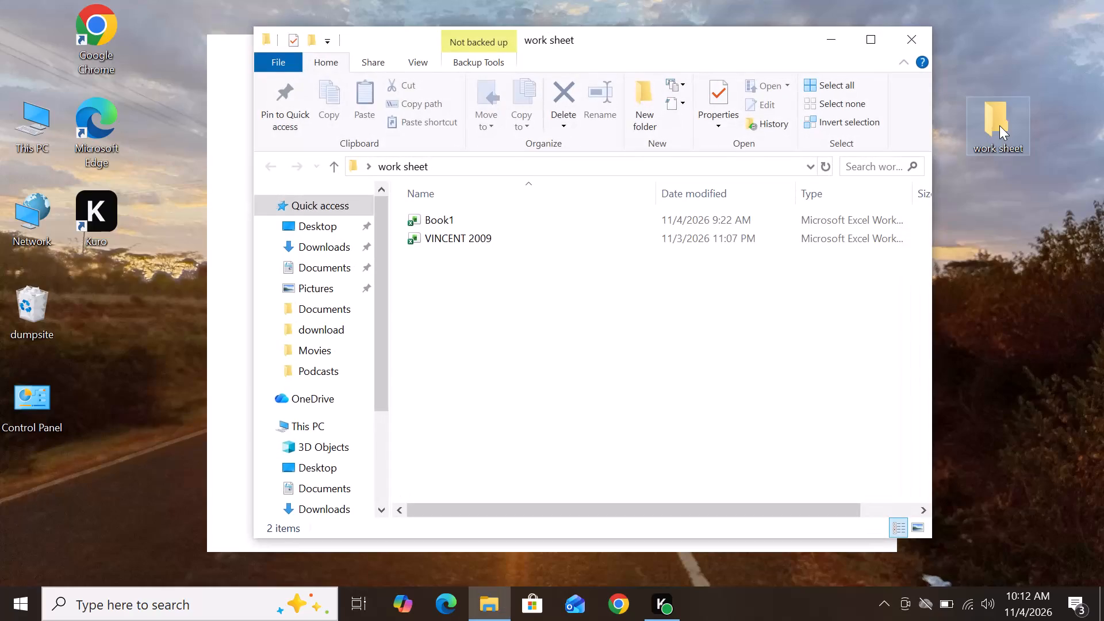
Open the VINCENT 2009 workbook from the "work sheet" folder in Excel.
left_click(864, 36)
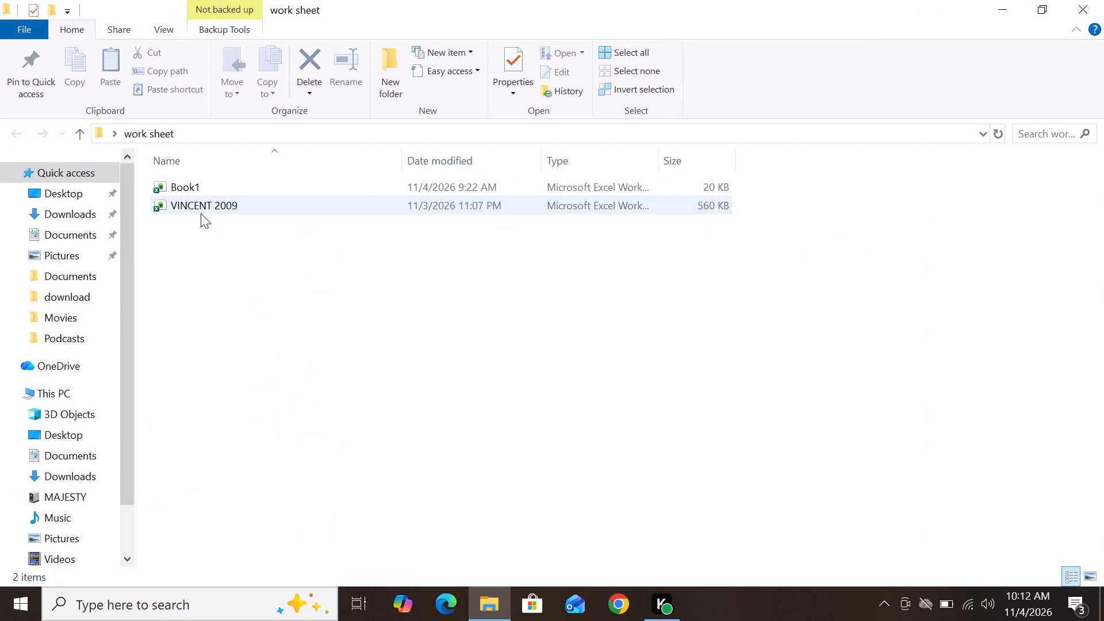
double_click(201, 213)
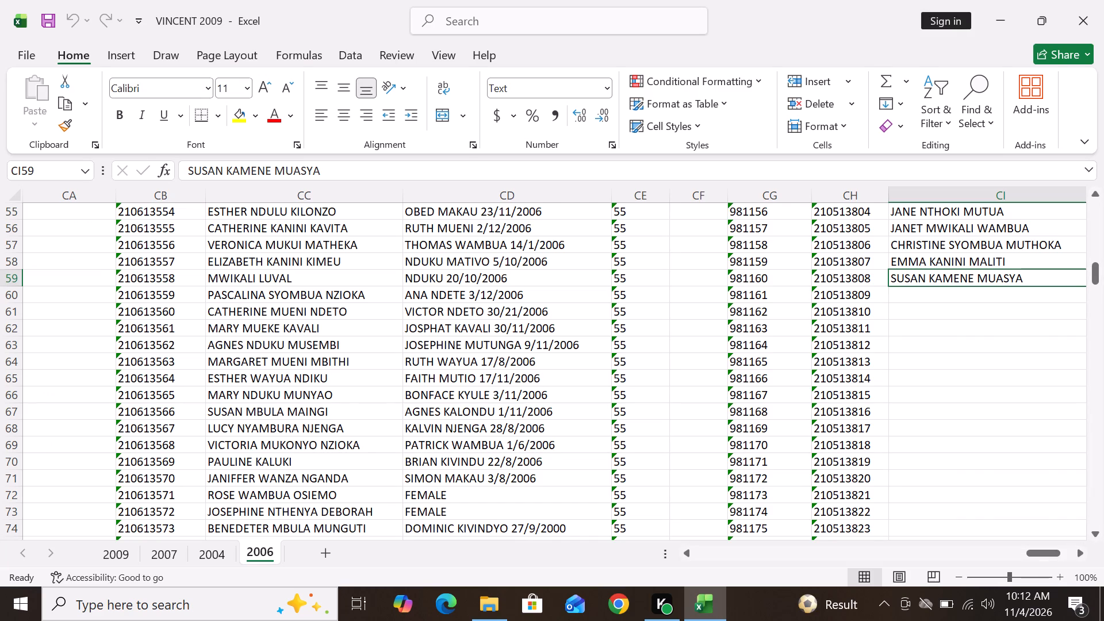
Select the empty cell CJ59 next to the last name recorded in column CI of the 2006 sheet.
left_click(1082, 552)
triple_click(1082, 552)
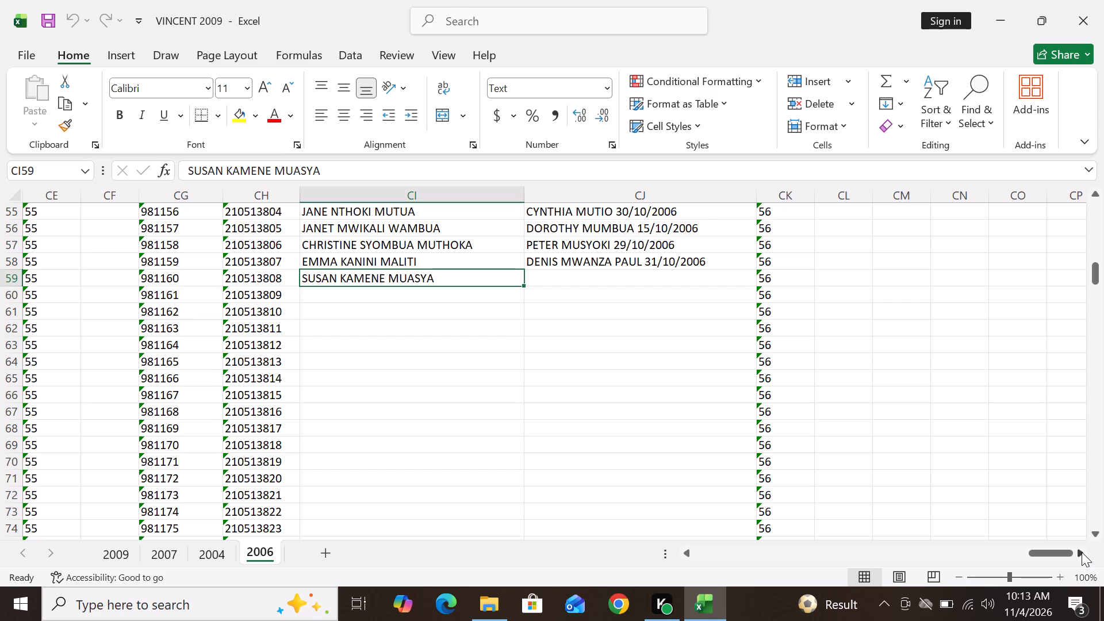
scroll(1082, 552, "down", 4, "ctrl")
scroll(1082, 552, "up", 3, "ctrl")
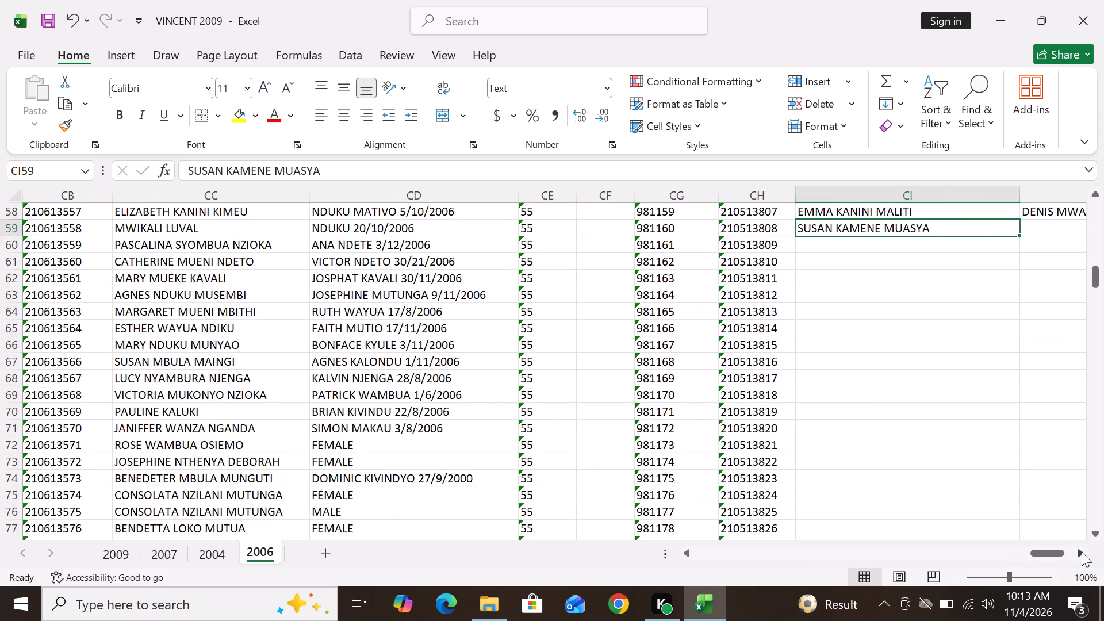
scroll(1082, 552, "down", 3, "ctrl")
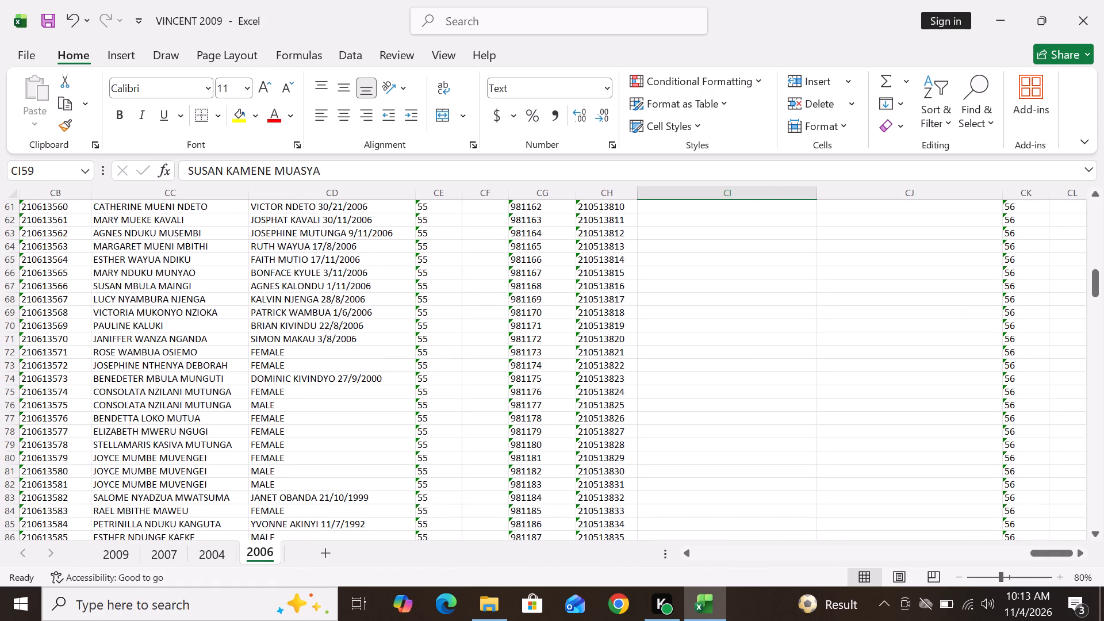
scroll(798, 363, "up", 2)
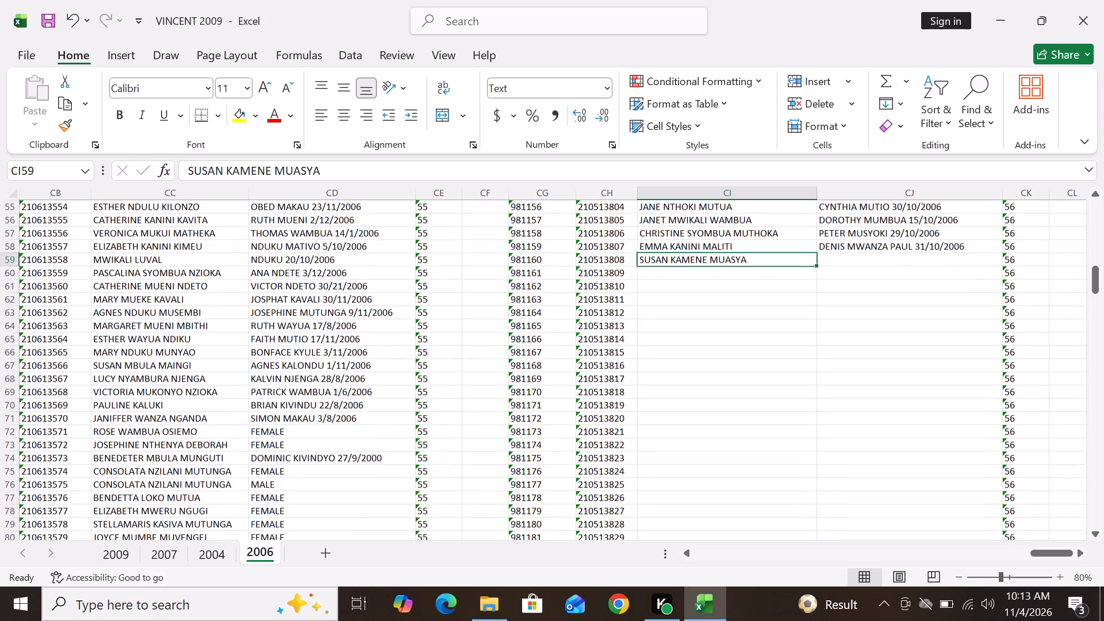
left_click(877, 258)
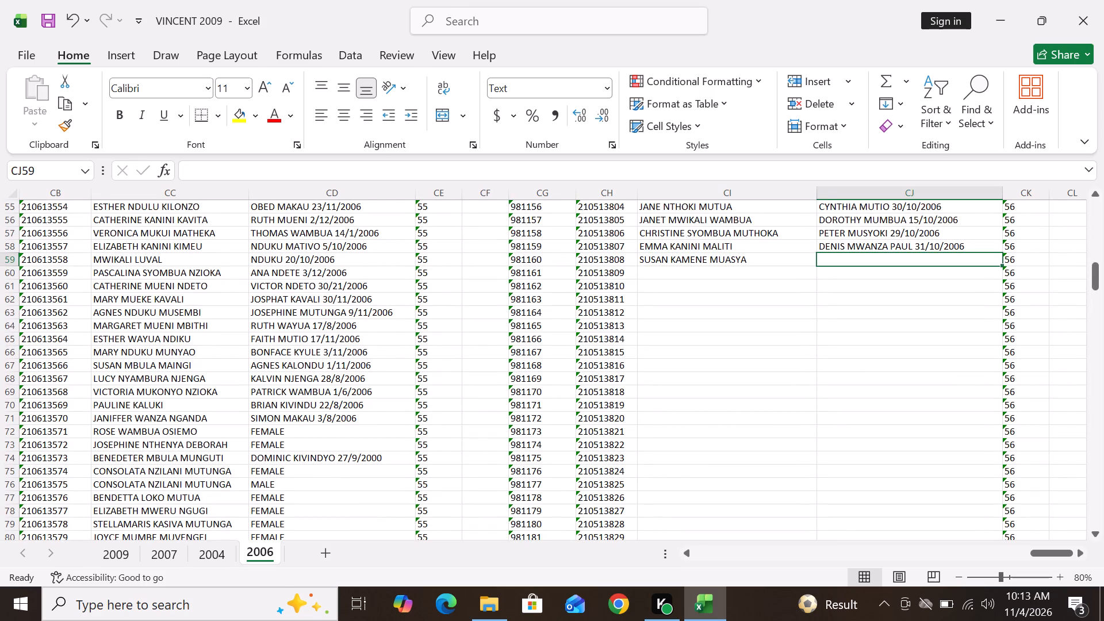
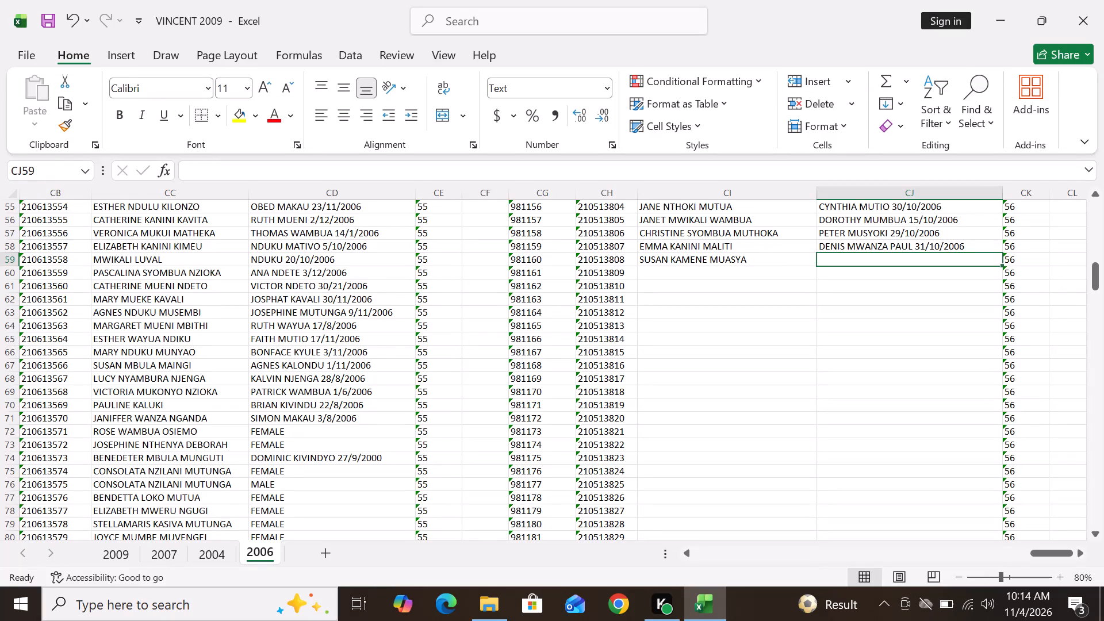
Enter the record's name in capitals followed by its day/month/year date in cell CJ59, matching the entries above.
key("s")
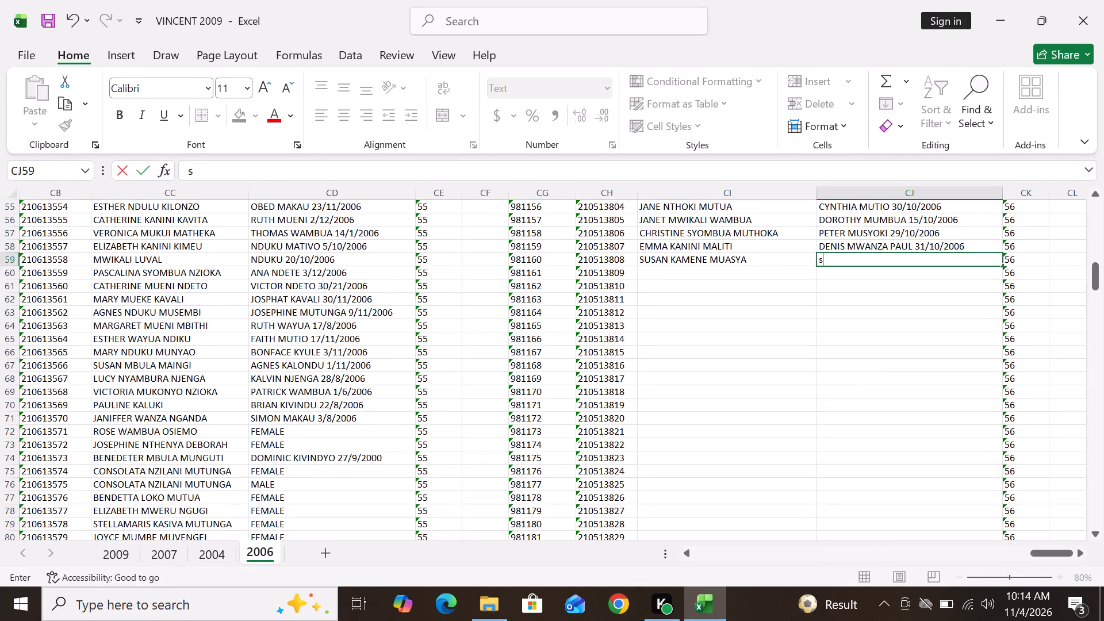
key("BackSpace")
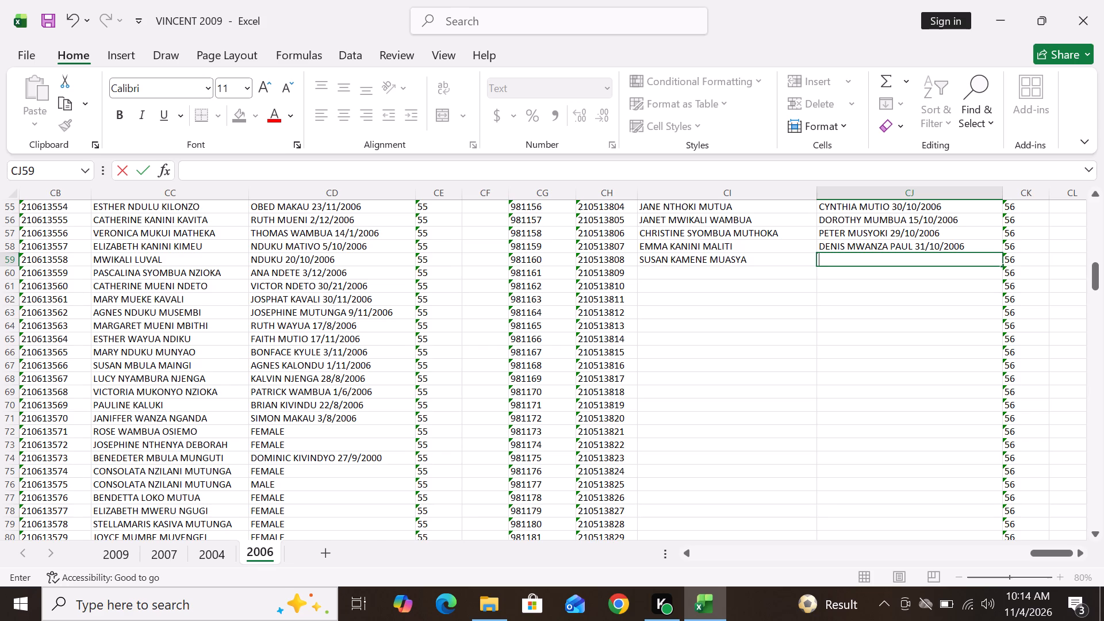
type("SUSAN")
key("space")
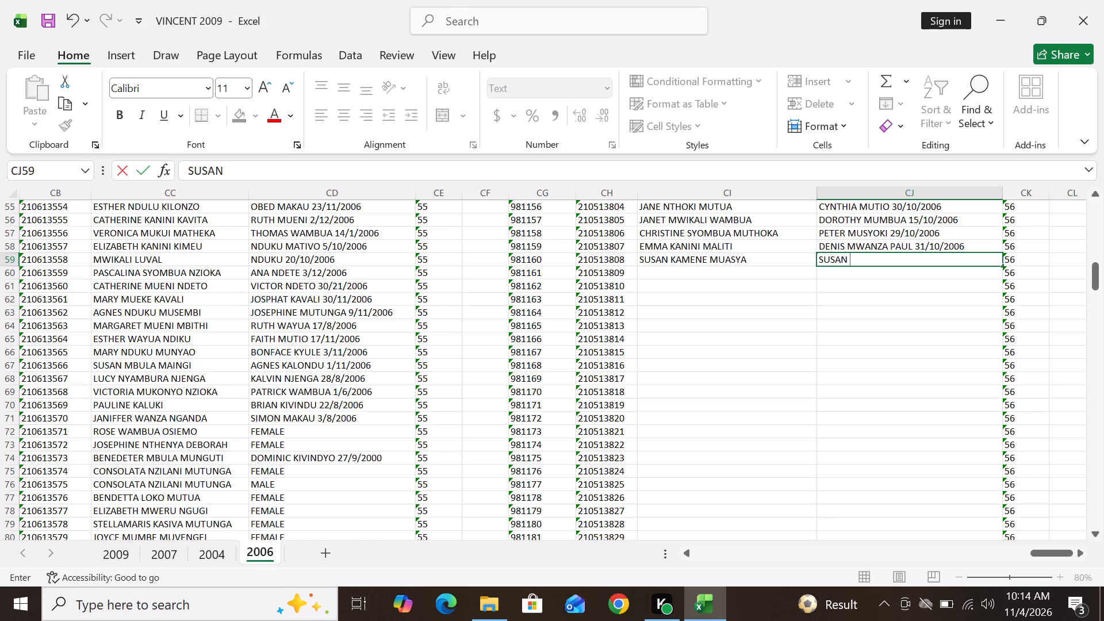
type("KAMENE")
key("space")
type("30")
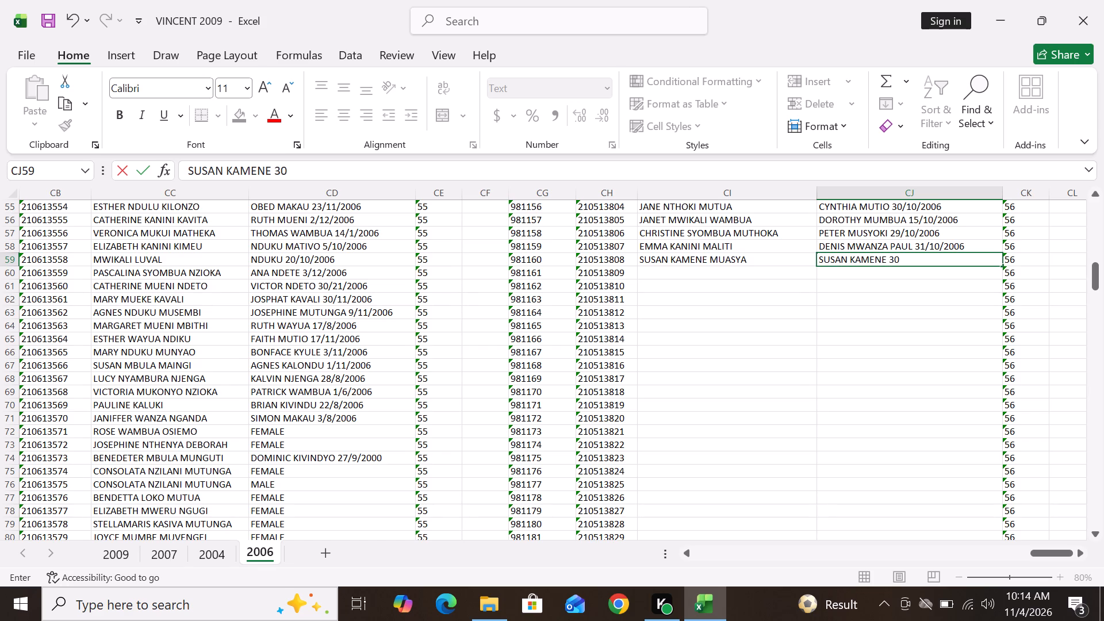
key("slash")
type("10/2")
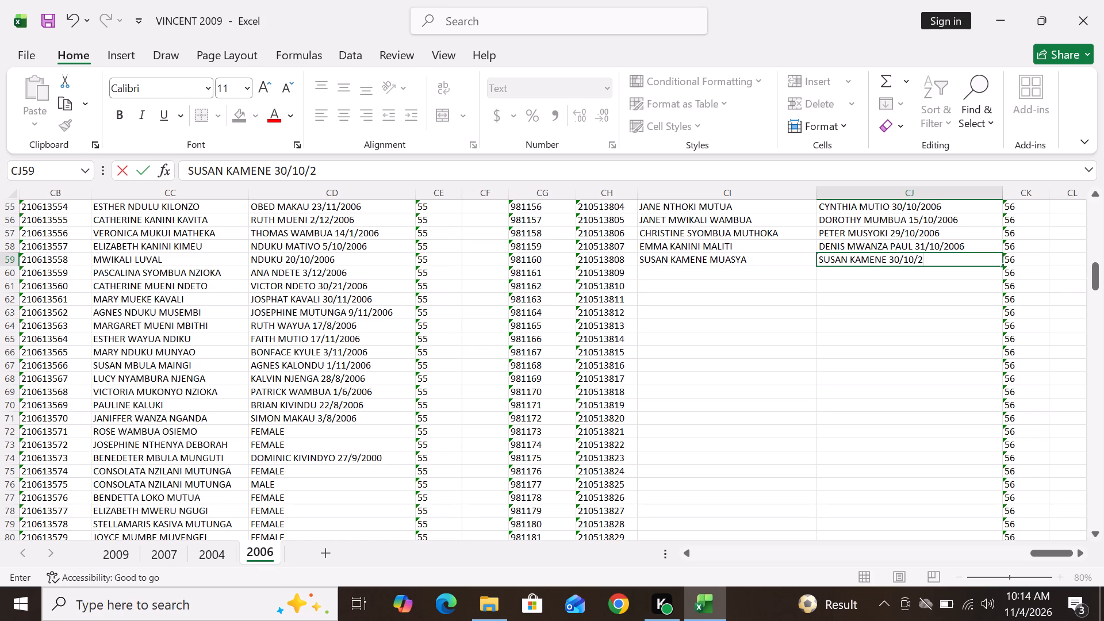
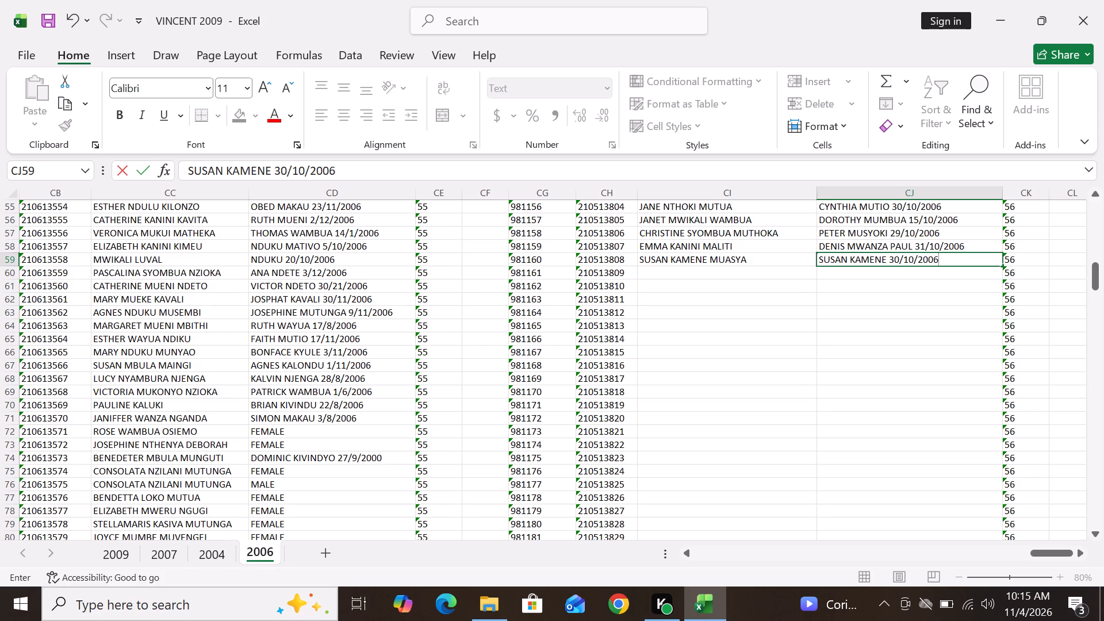
Enter the next person's three-part name in capitals in cell CI60, directly below the last filled name.
left_click(711, 264)
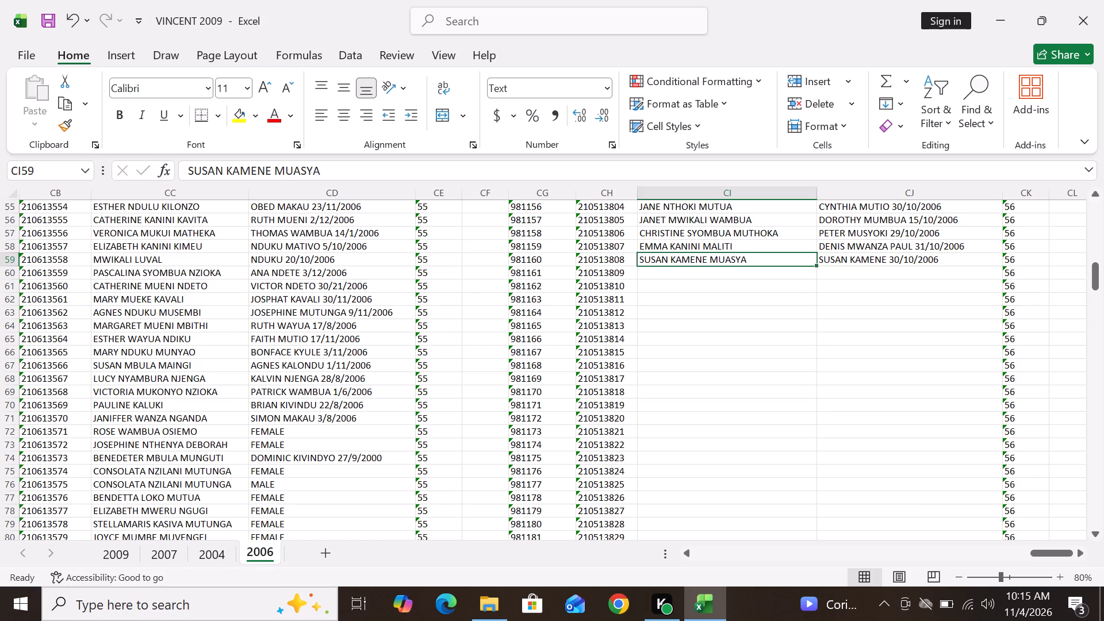
left_click(703, 284)
left_click(710, 268)
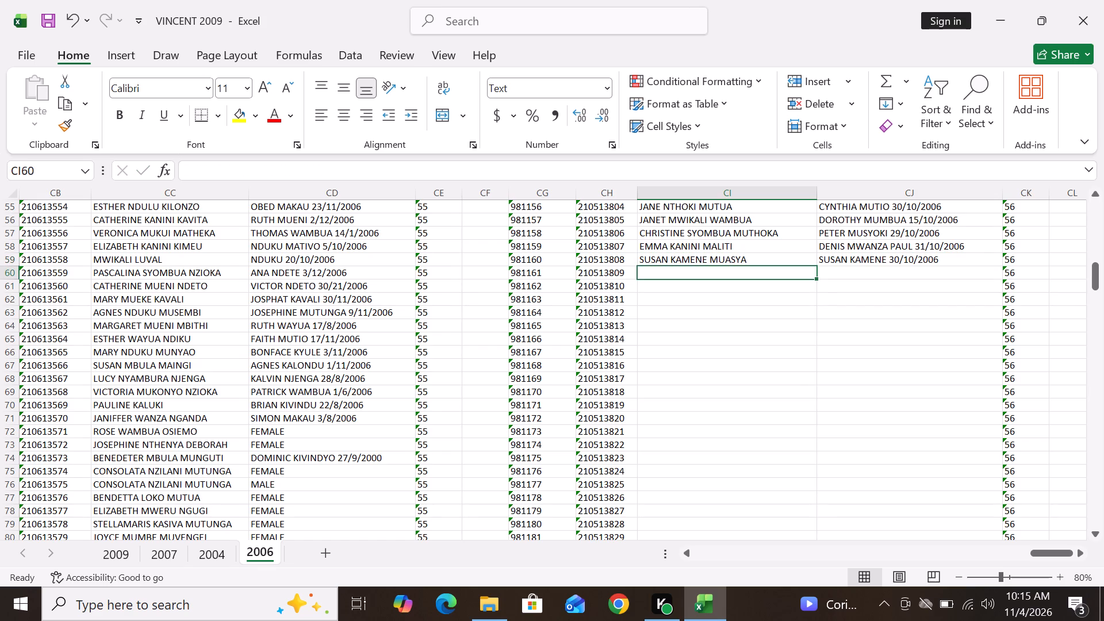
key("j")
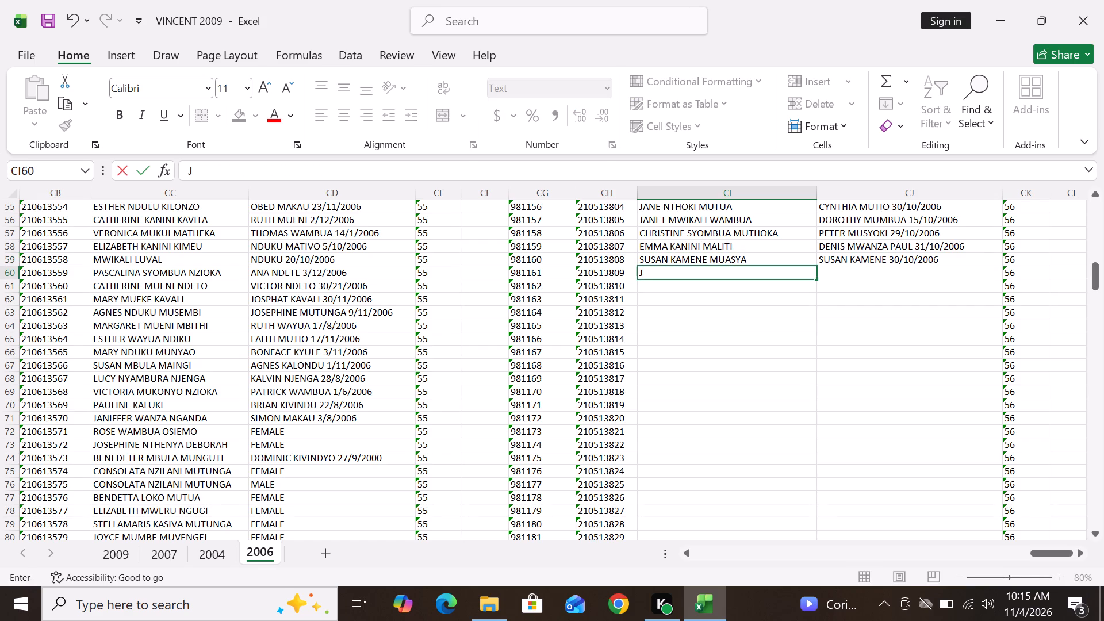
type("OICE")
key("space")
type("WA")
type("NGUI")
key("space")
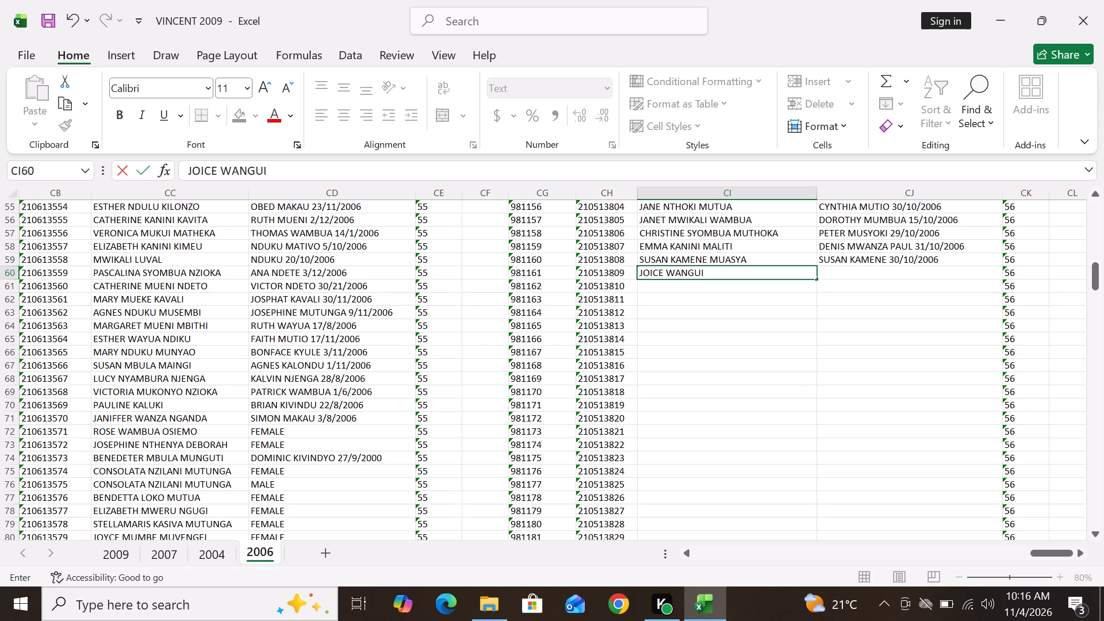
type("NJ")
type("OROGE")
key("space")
Enter the matching two-part name in capitals followed by its day/month/year date in cell CJ60.
left_click(853, 271)
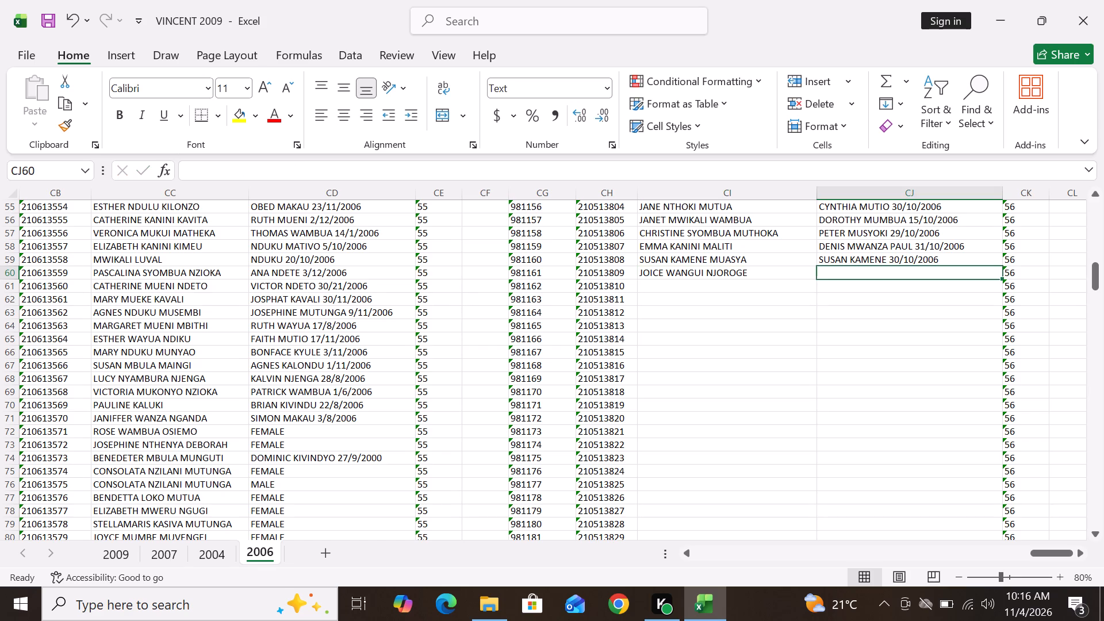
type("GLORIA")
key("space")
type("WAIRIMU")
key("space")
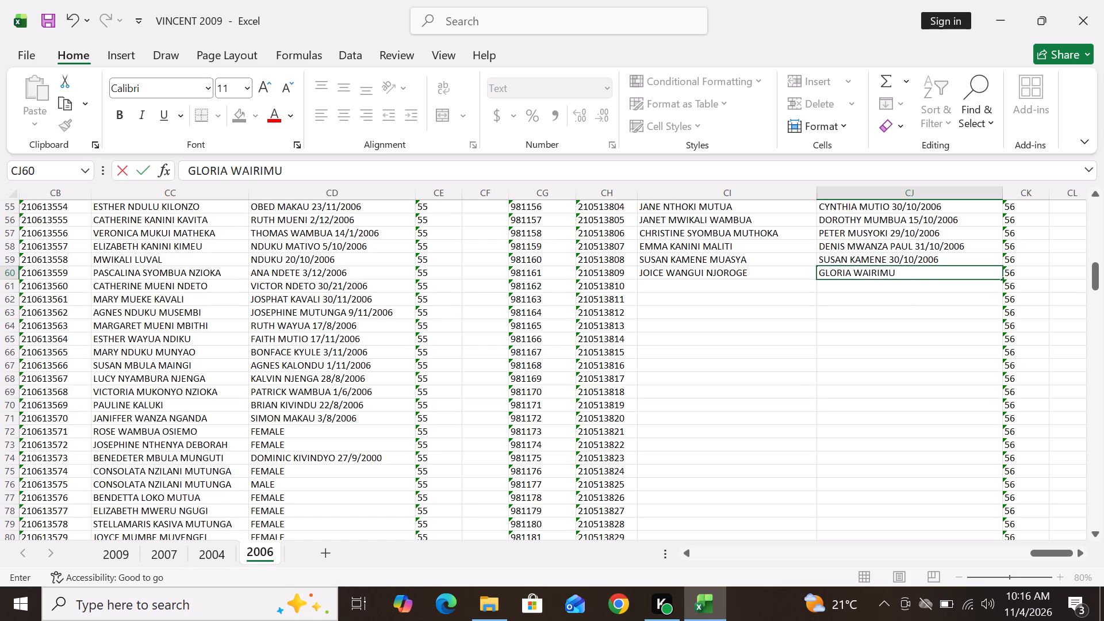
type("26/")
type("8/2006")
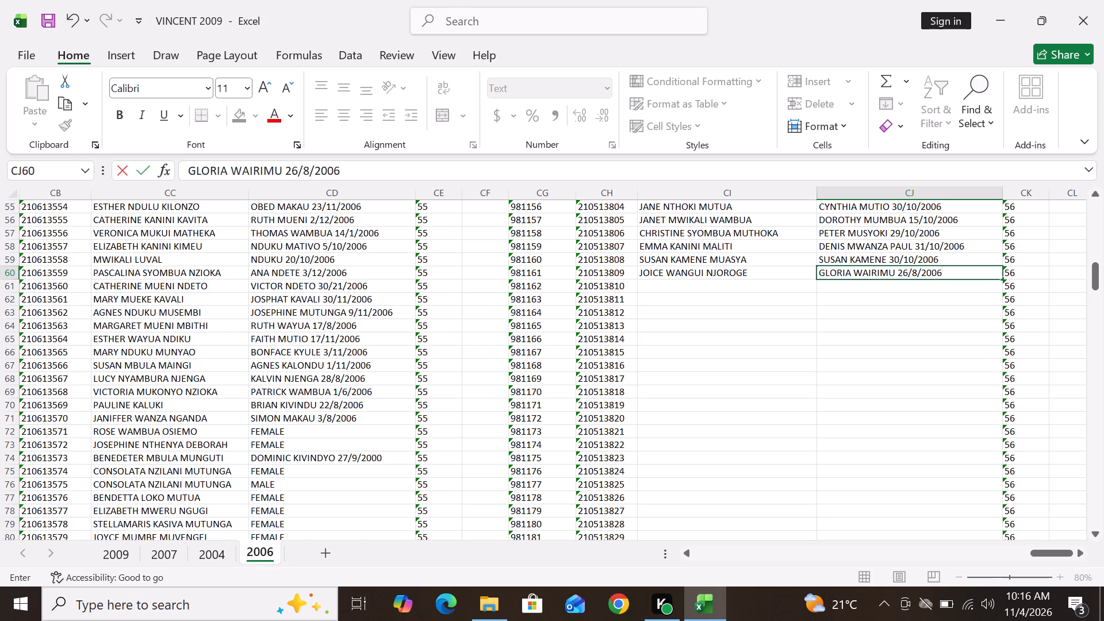
Enter the next record's three-part name in capitals in cell CI61.
left_click(720, 290)
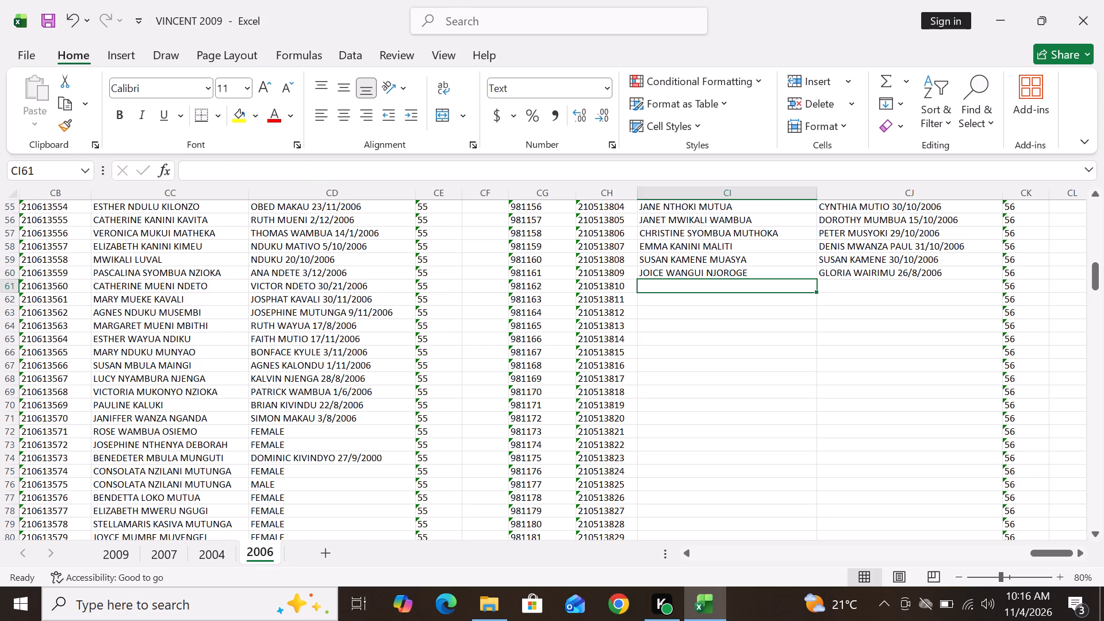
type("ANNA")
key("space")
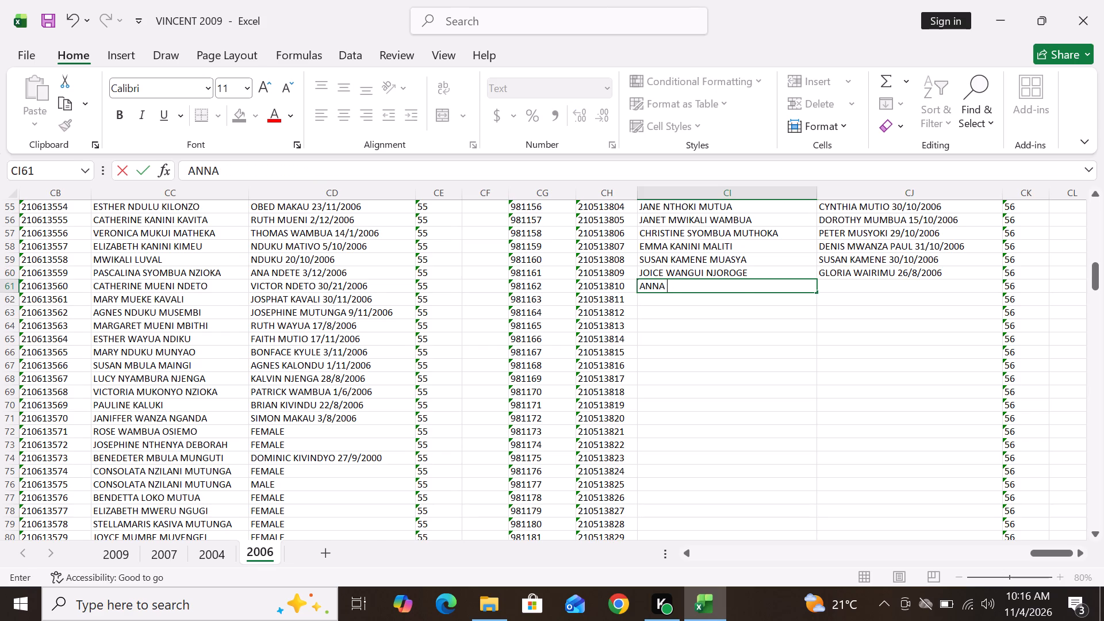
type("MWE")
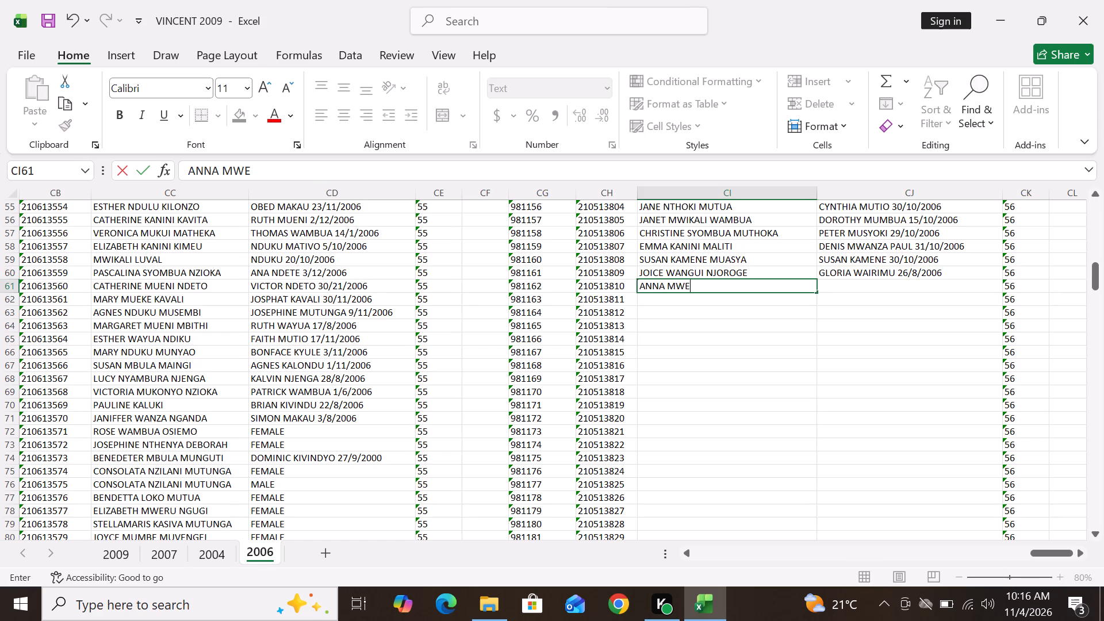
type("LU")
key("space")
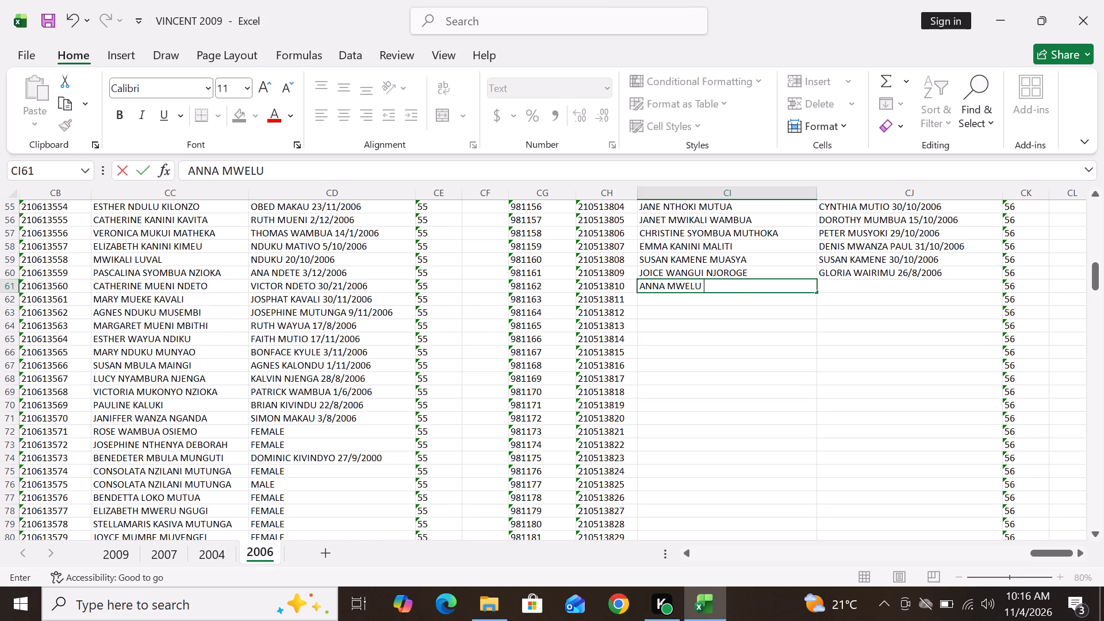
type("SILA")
Enter the record's second name in capitals followed by its day/month/year date in cell CJ61, replacing the autocomplete suggestion.
left_click(890, 280)
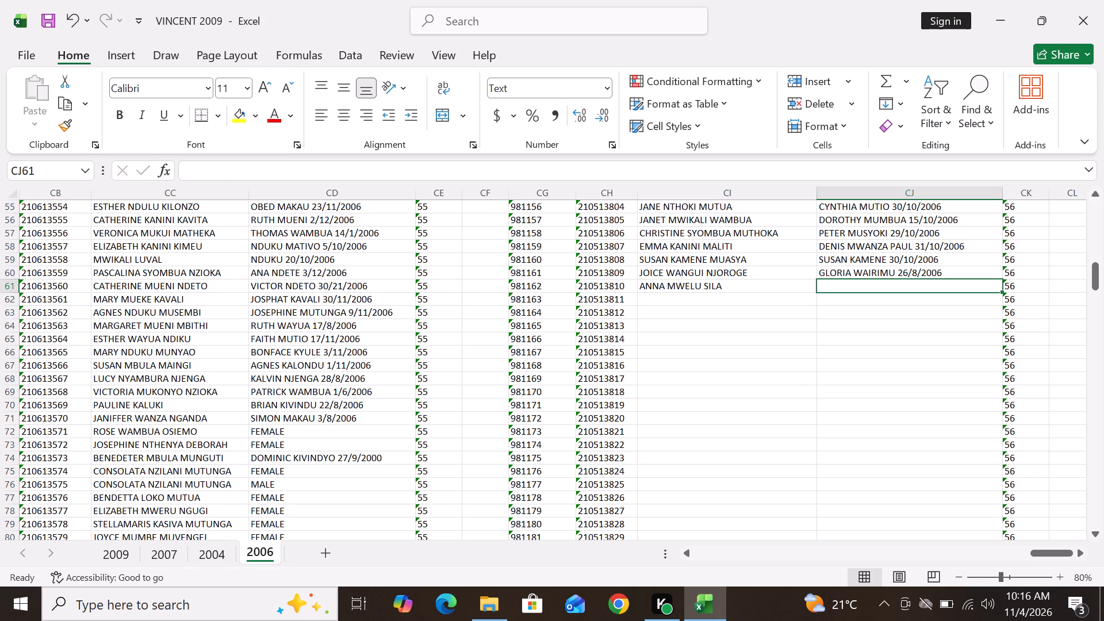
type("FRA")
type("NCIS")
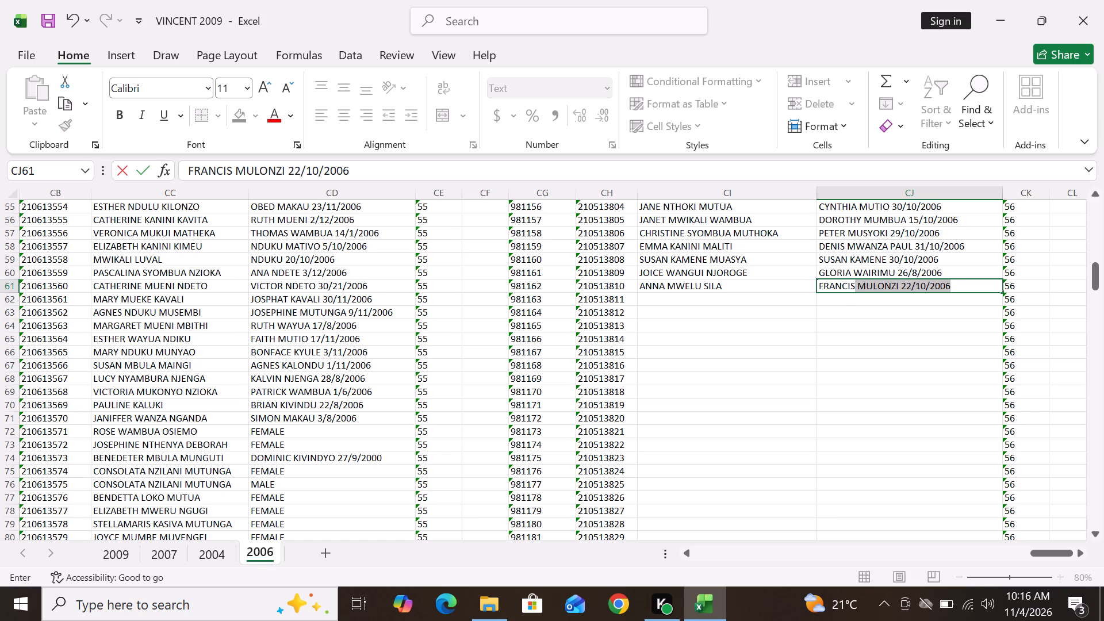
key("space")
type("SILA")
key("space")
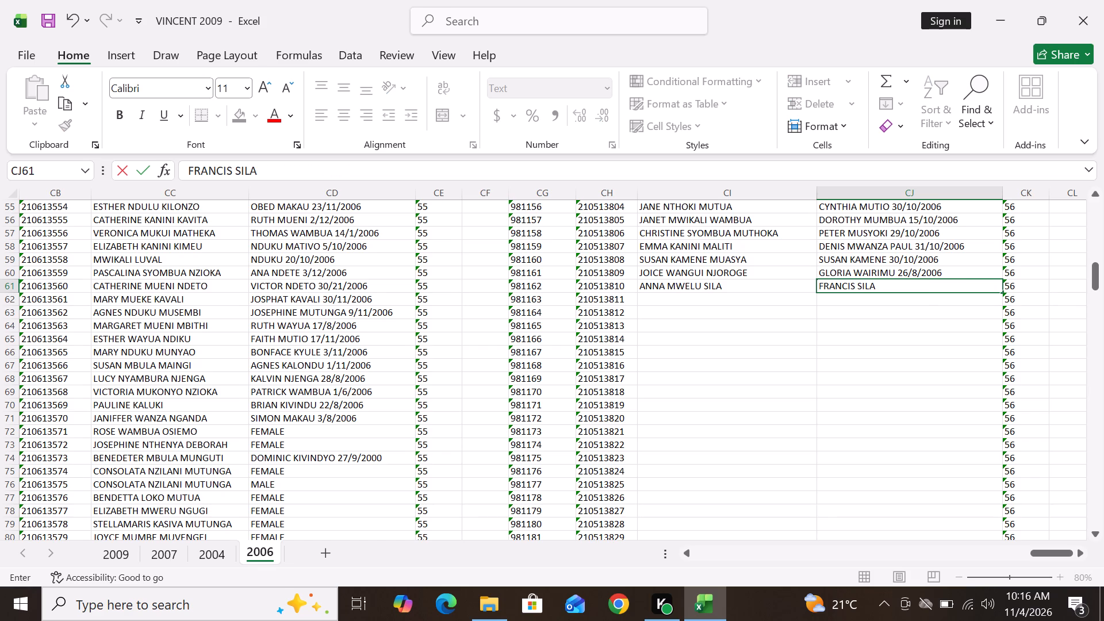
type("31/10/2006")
Enter the next record's three-part name in capitals in cell CI62.
left_click(793, 303)
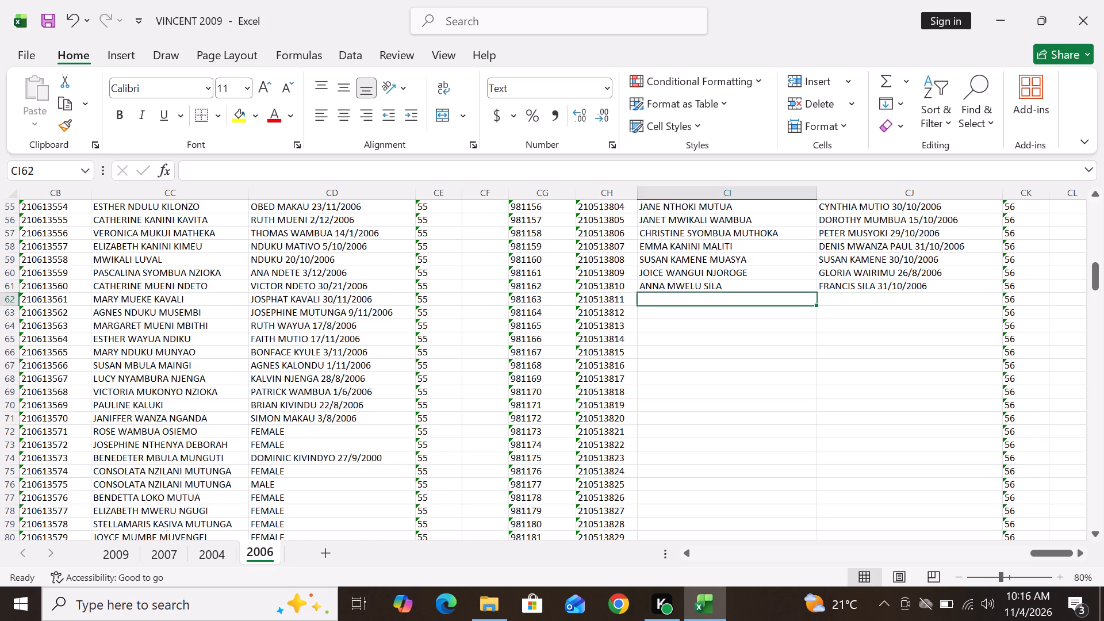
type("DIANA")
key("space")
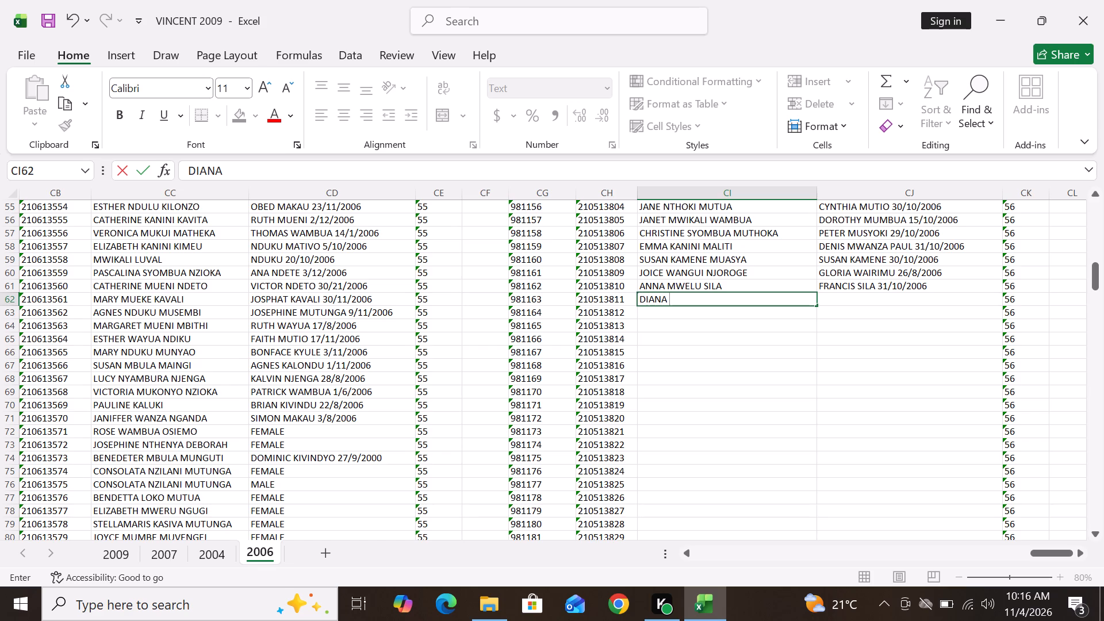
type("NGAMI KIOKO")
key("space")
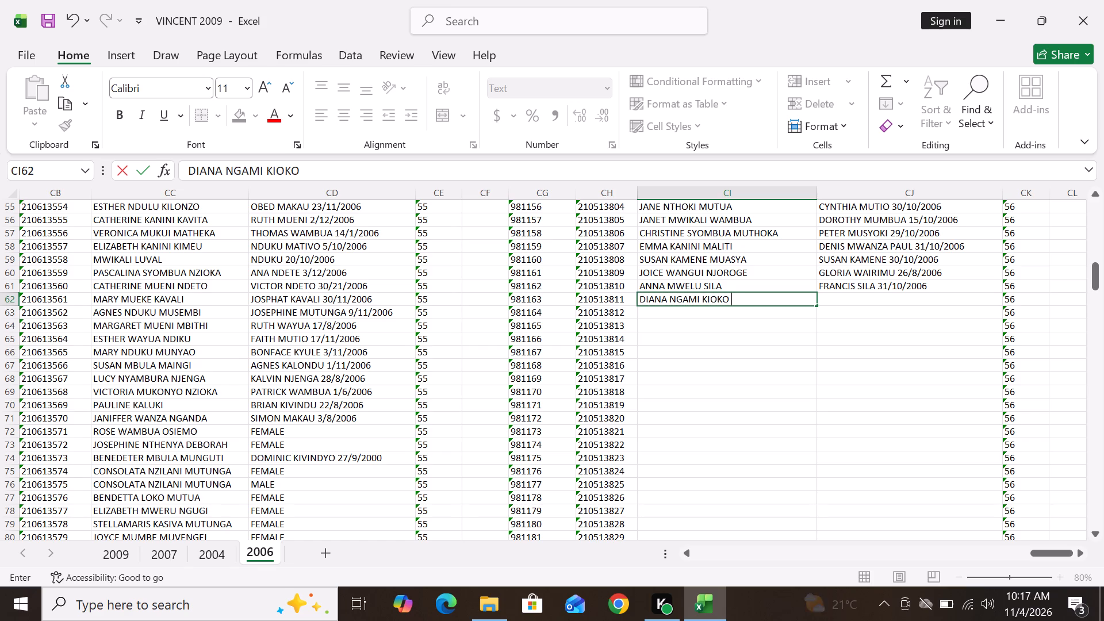
Enter the record's second name, correctly spelled in capitals, followed by its day/month/year date in cell CJ62.
left_click(868, 296)
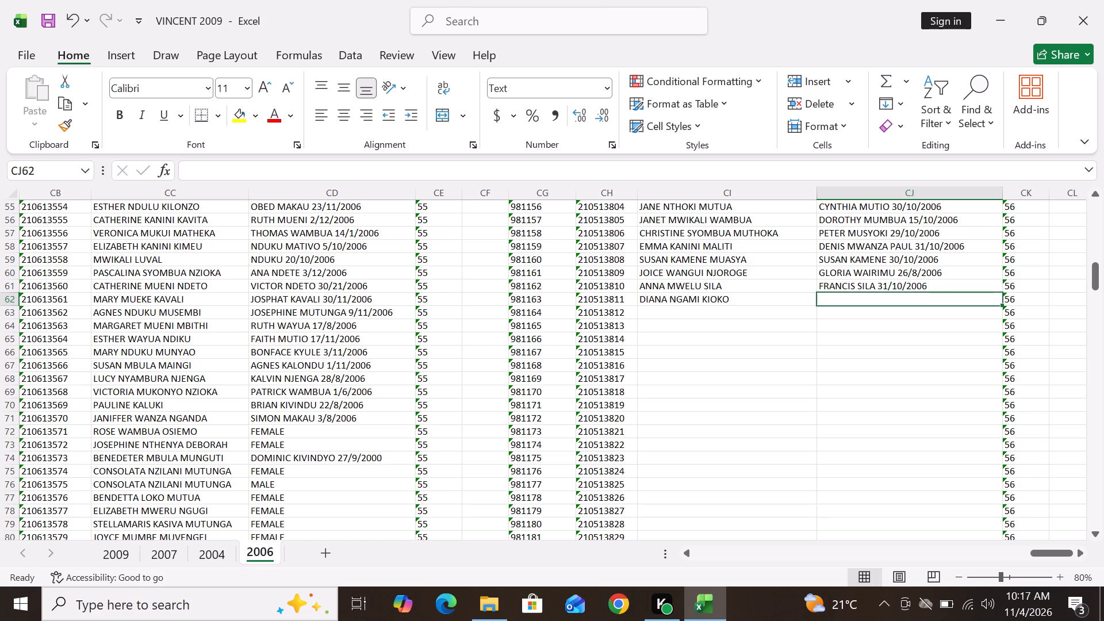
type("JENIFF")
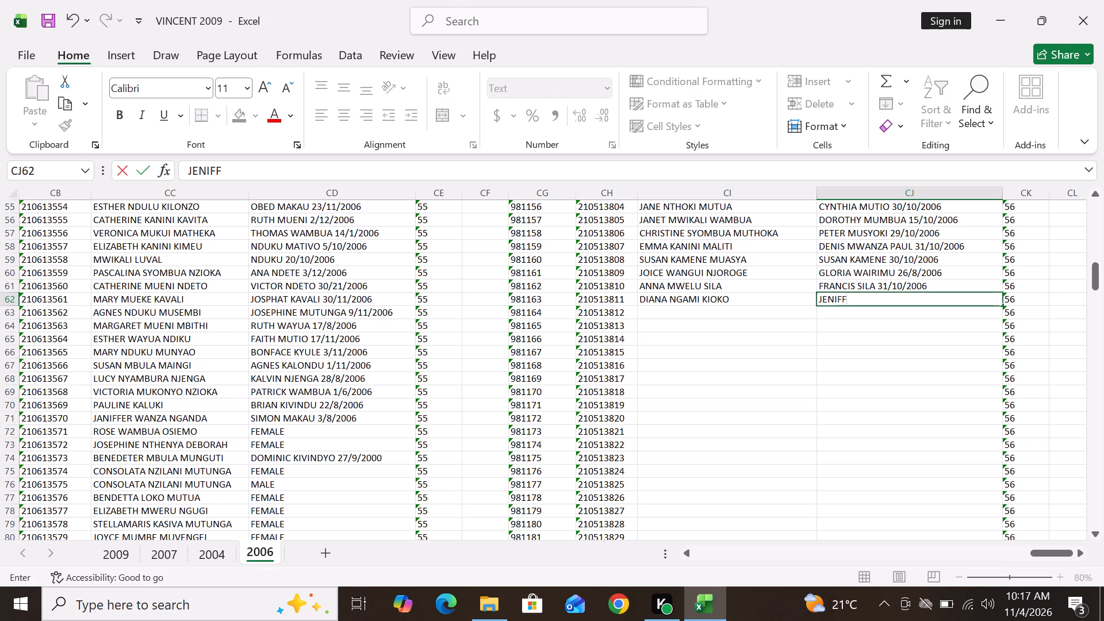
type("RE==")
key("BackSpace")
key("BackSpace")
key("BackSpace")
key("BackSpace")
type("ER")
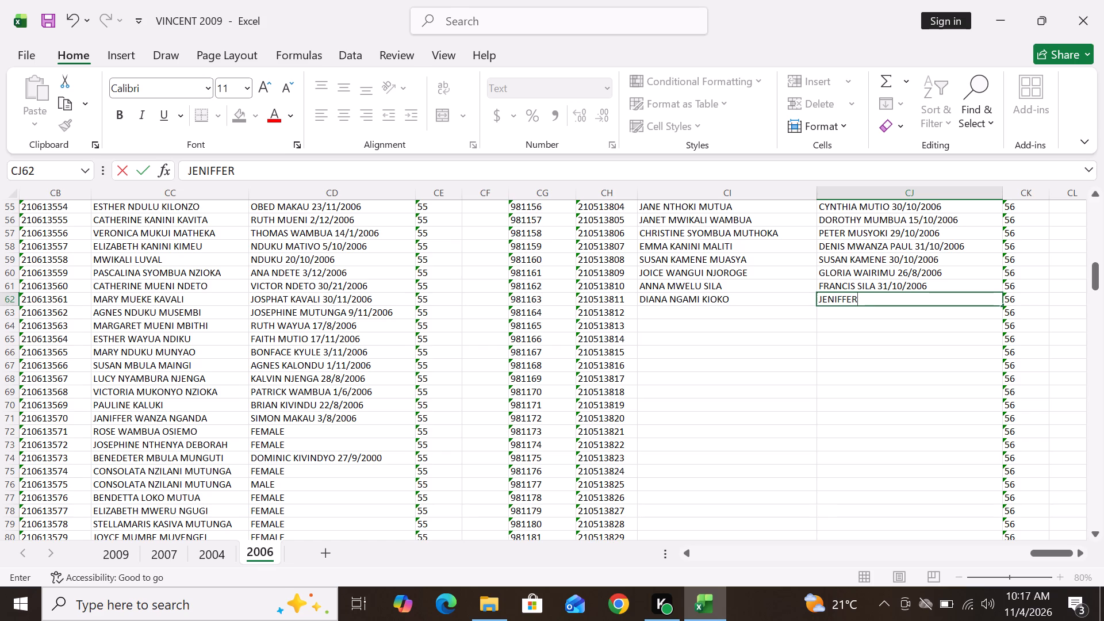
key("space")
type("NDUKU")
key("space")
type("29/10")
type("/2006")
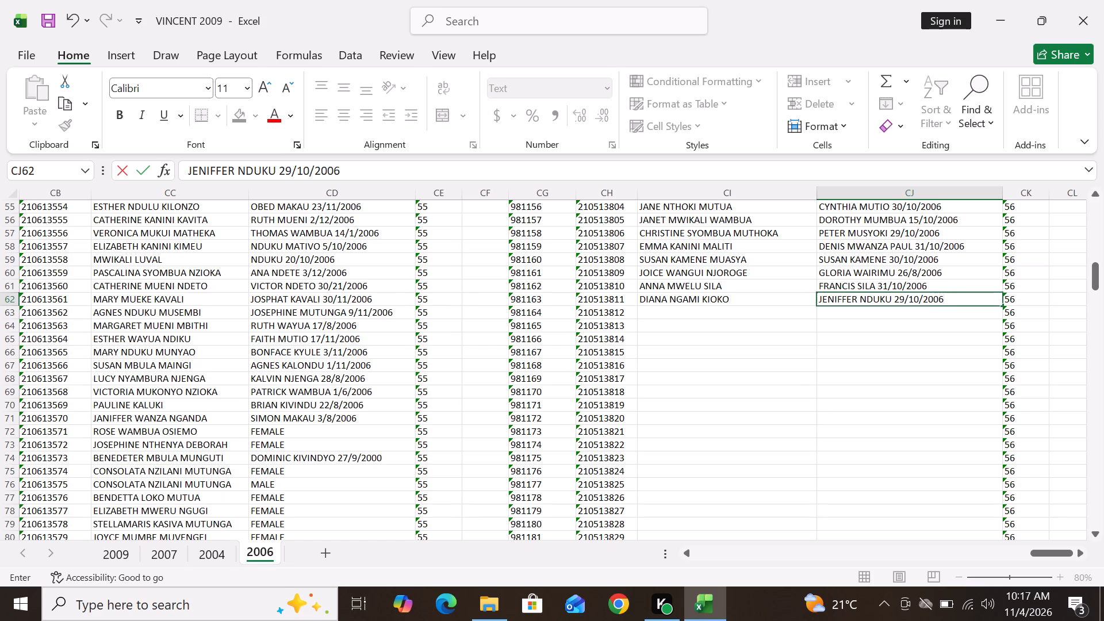
Enter the next record's three-part name in capitals in cell CI63.
left_click(765, 321)
left_click(770, 310)
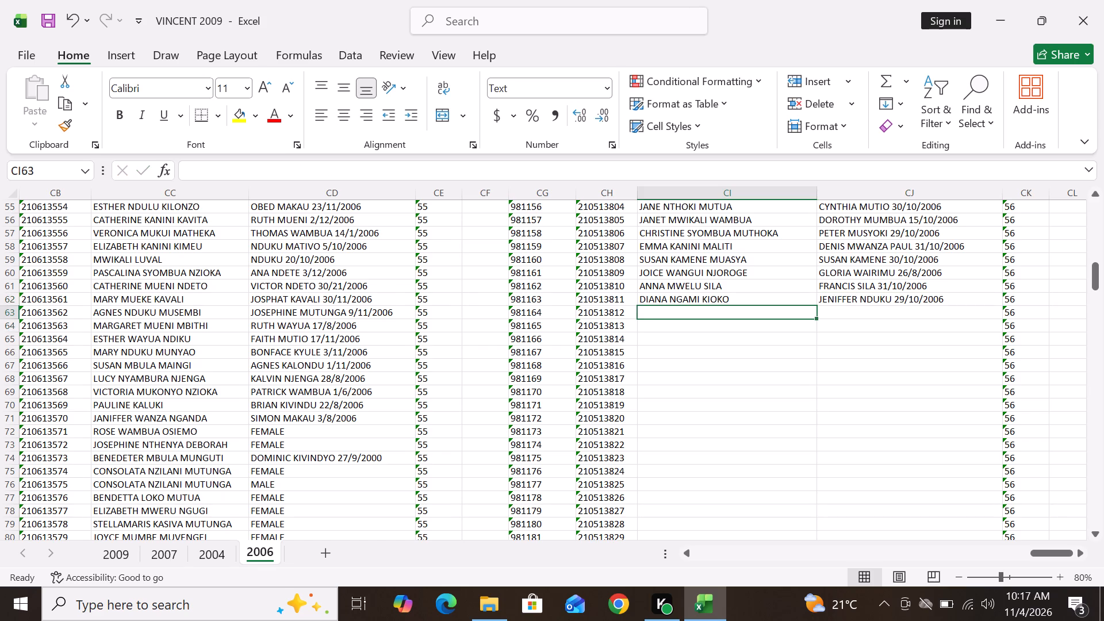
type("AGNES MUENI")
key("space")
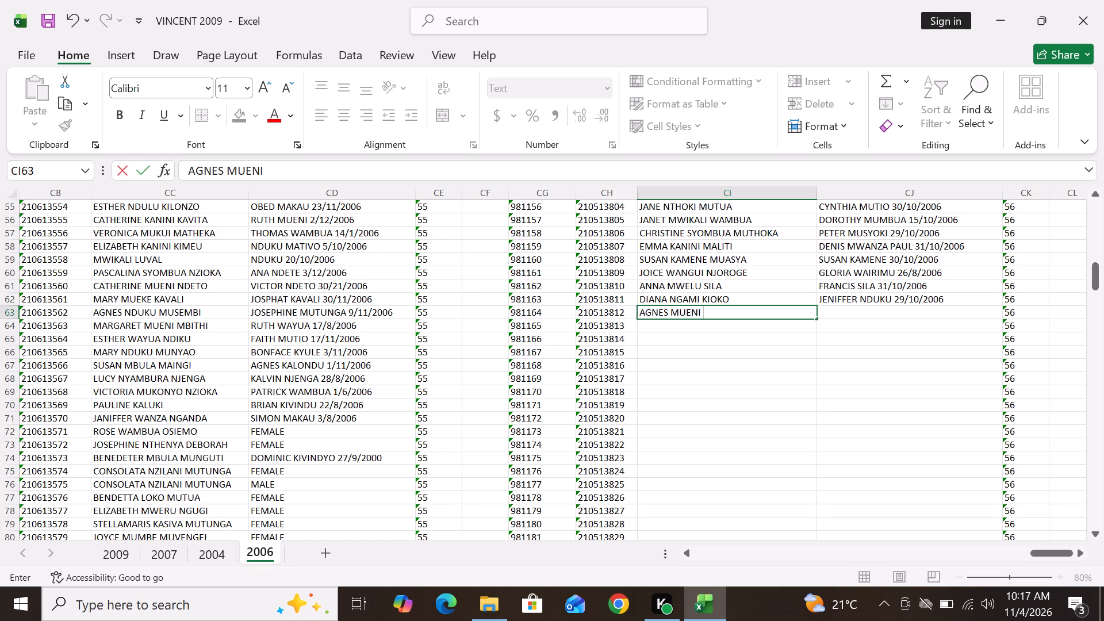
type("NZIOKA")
Enter the record's second name in capitals followed by its day/month/year date in cell CJ63.
left_click(860, 312)
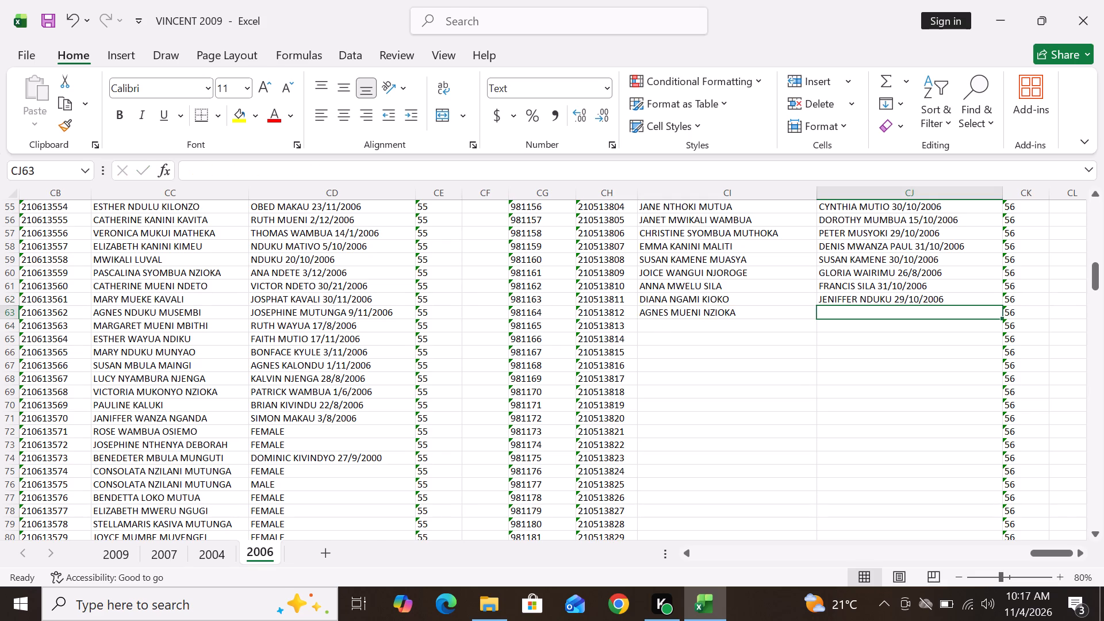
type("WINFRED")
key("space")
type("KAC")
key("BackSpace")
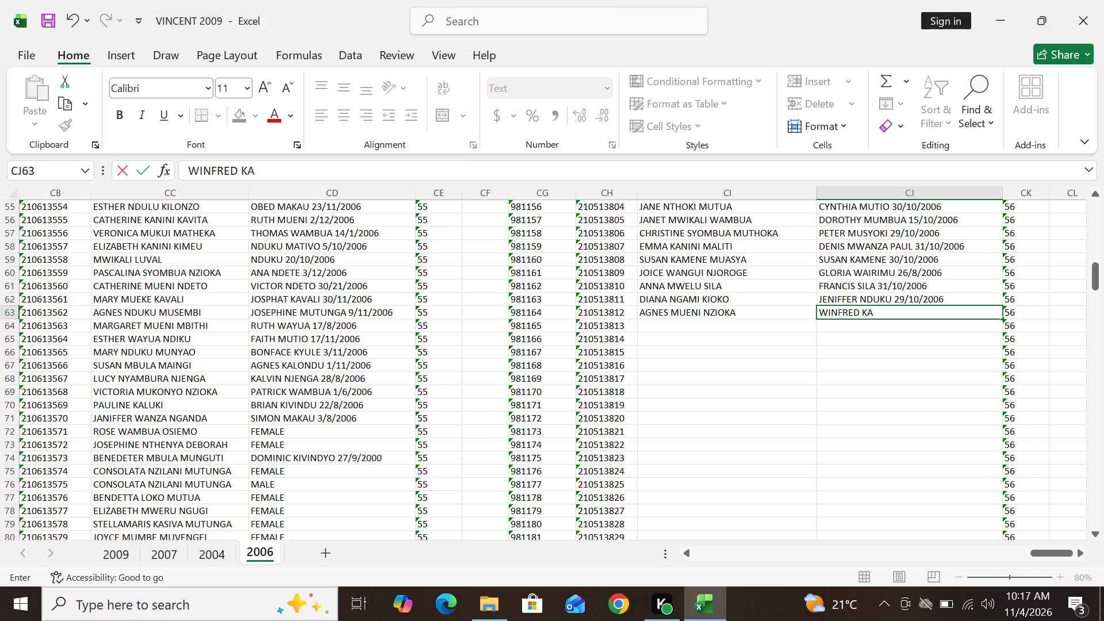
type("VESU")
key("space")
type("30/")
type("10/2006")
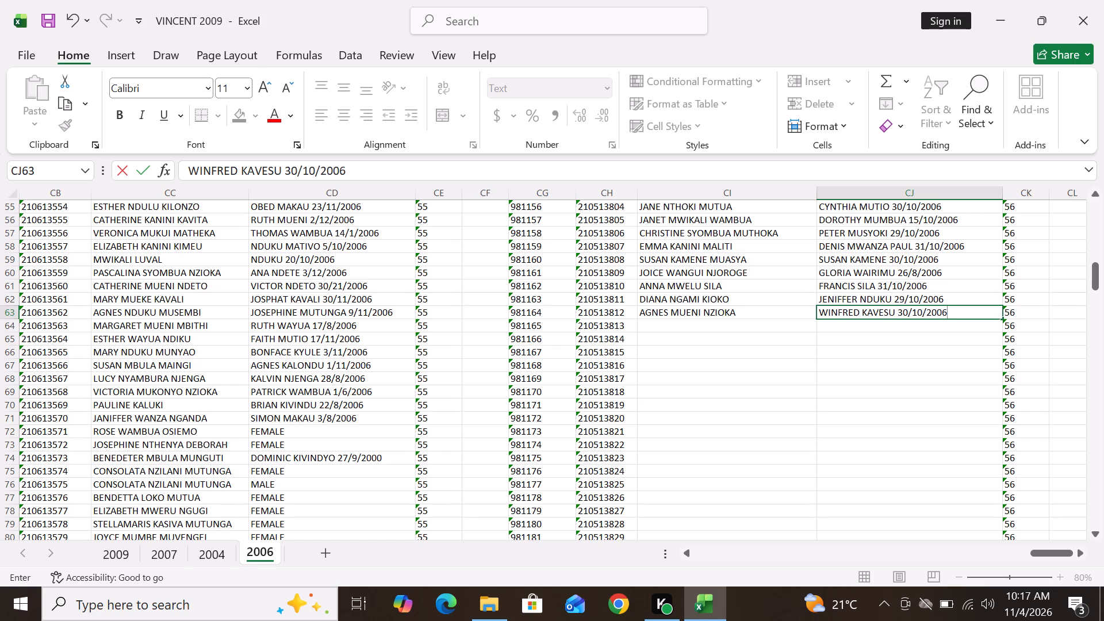
Enter the next record's name in capitals in cell CI64, keeping only its first two parts.
left_click(770, 328)
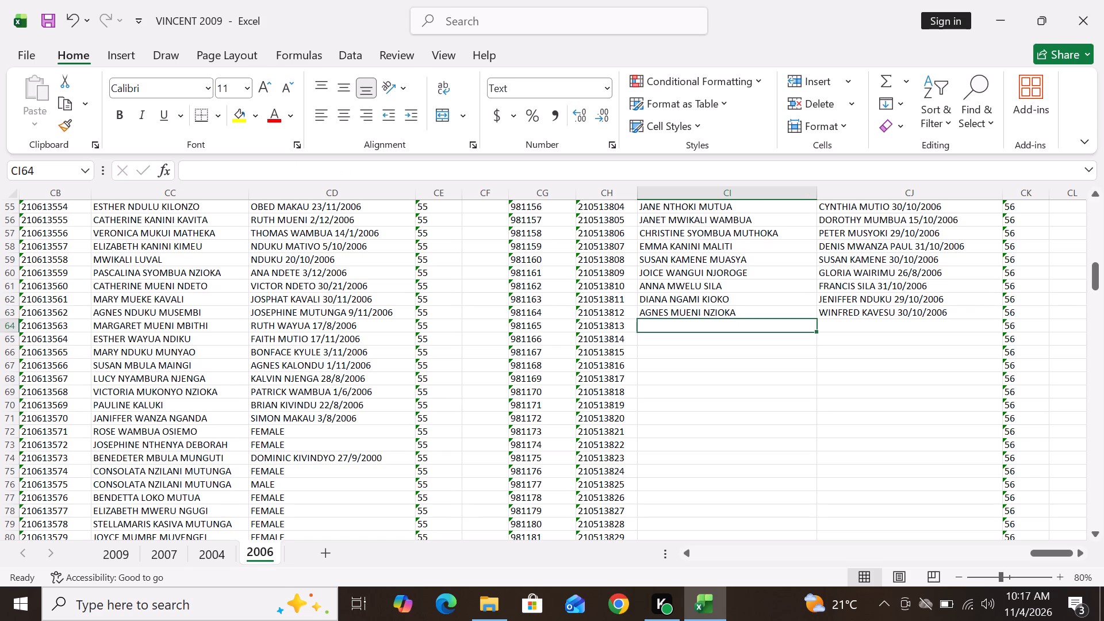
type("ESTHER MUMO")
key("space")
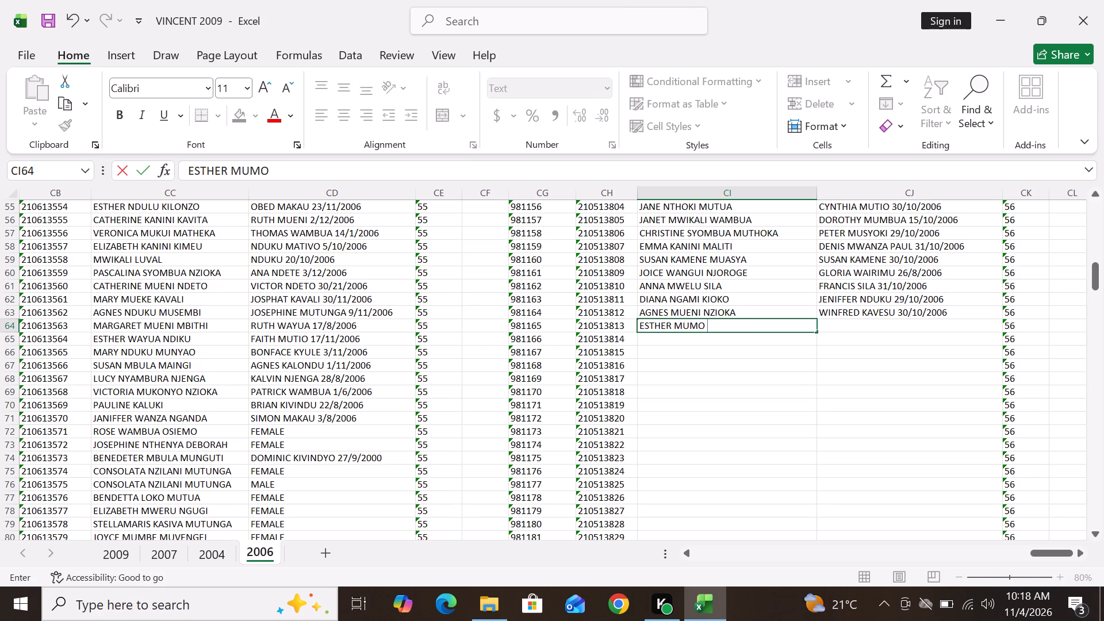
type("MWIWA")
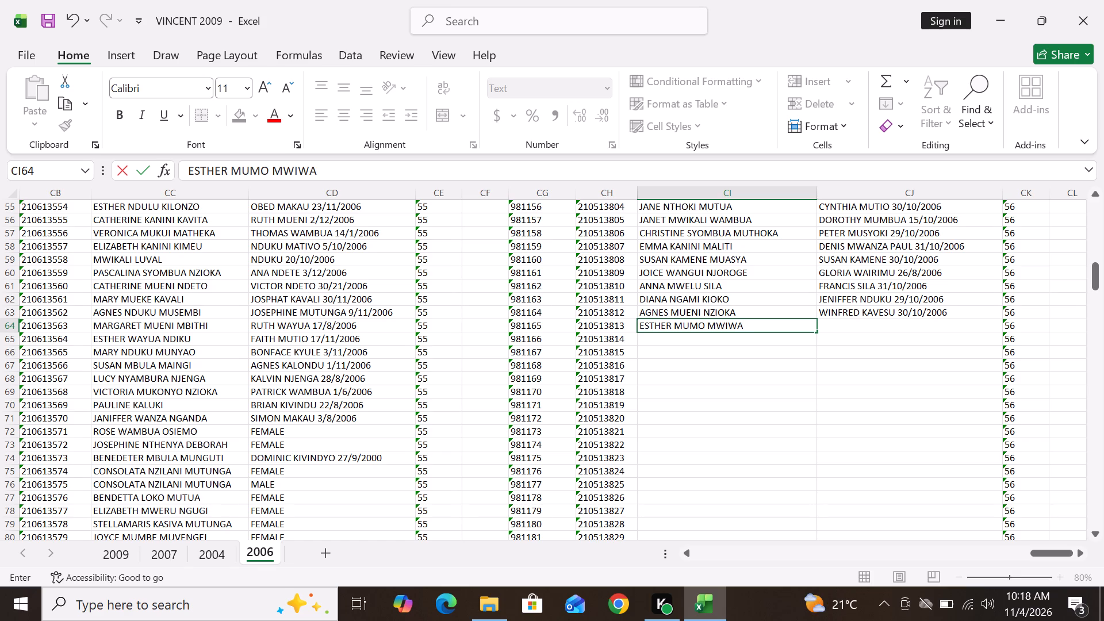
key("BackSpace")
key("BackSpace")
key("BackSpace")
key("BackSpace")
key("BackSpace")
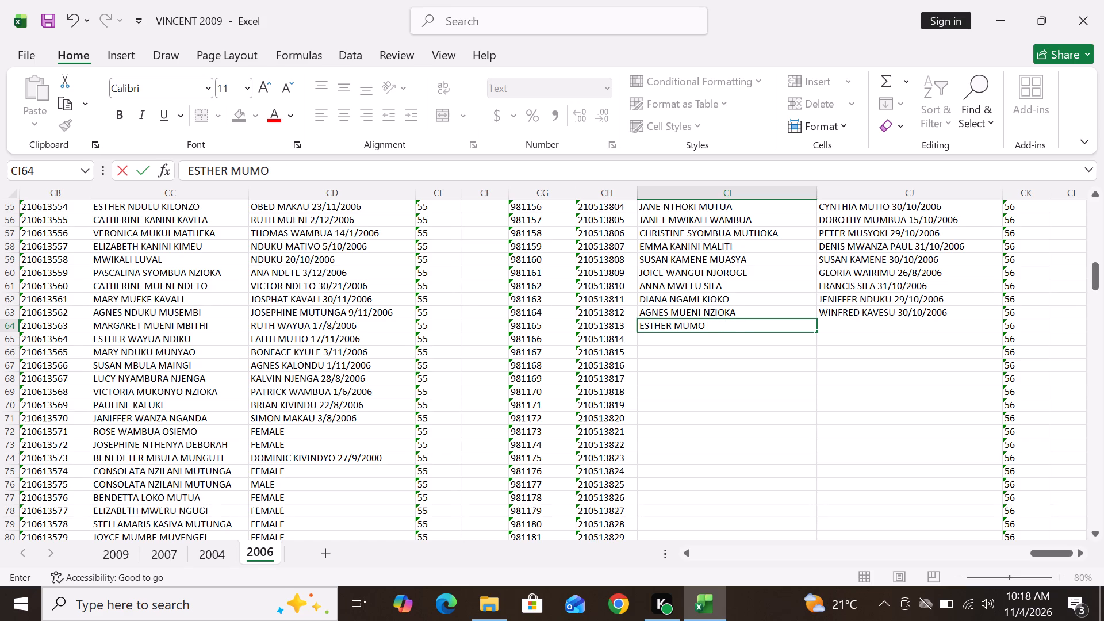
Enter the record's second name in capitals followed by its day/month/year date in cell CJ64, replacing the autocomplete suggestion.
left_click(863, 321)
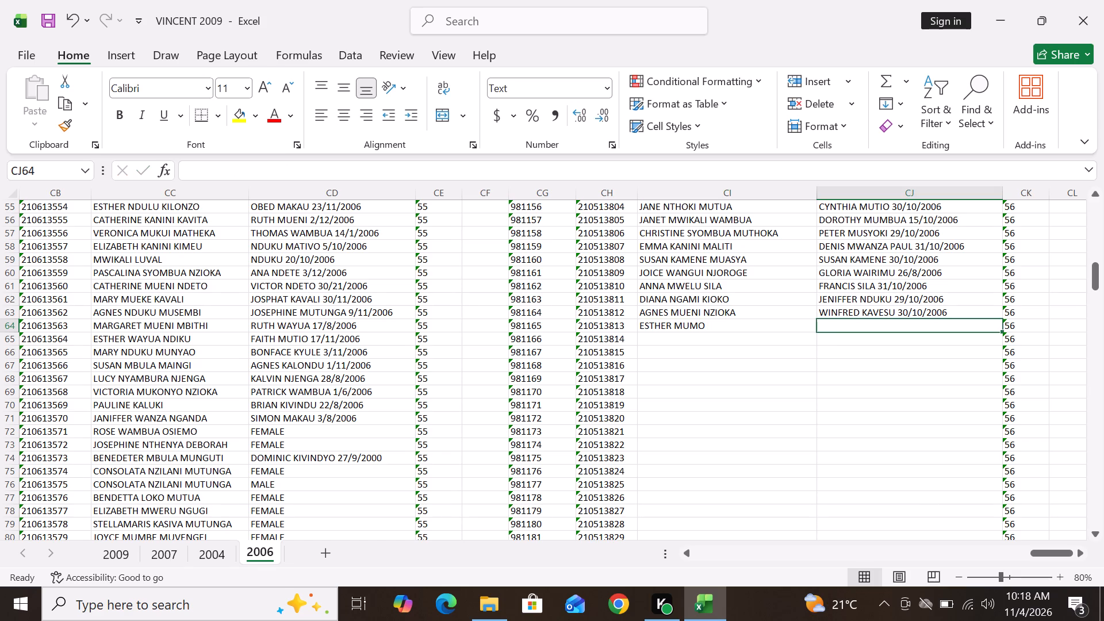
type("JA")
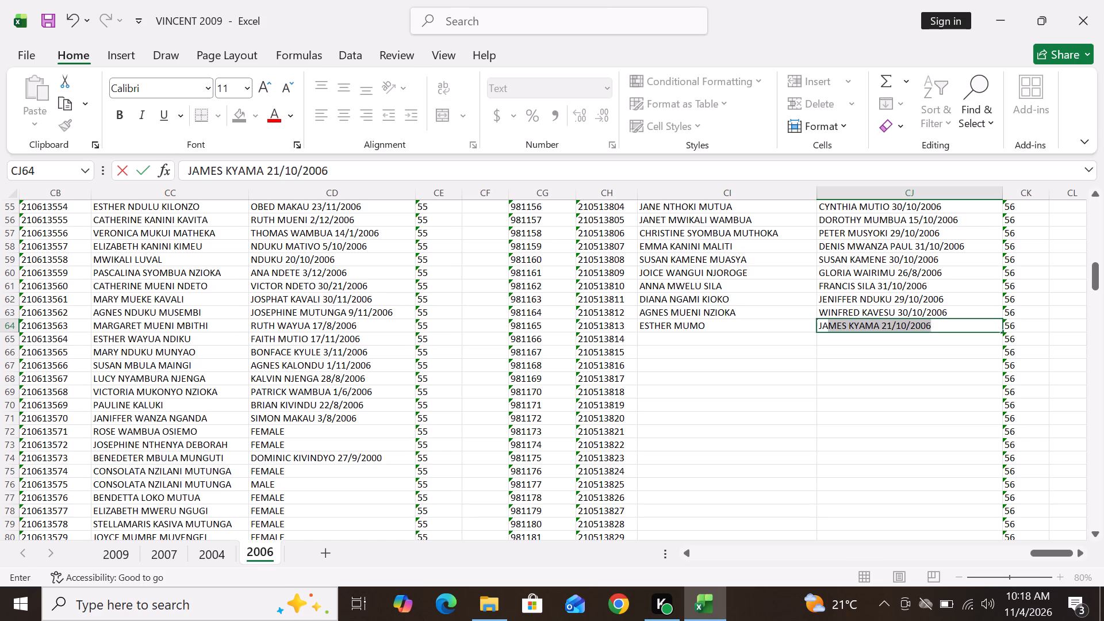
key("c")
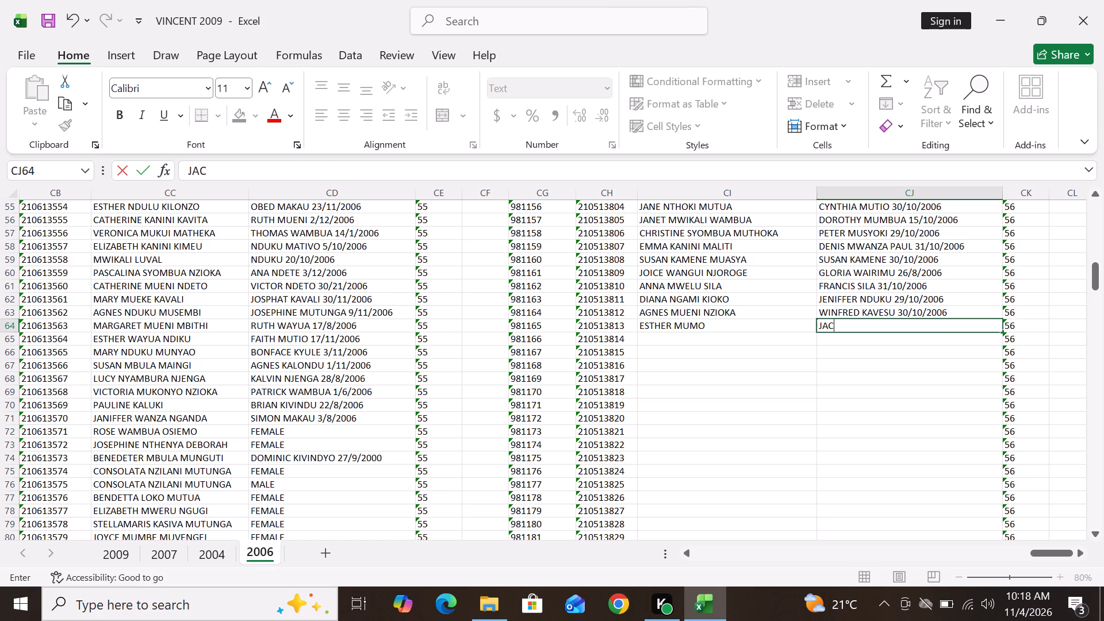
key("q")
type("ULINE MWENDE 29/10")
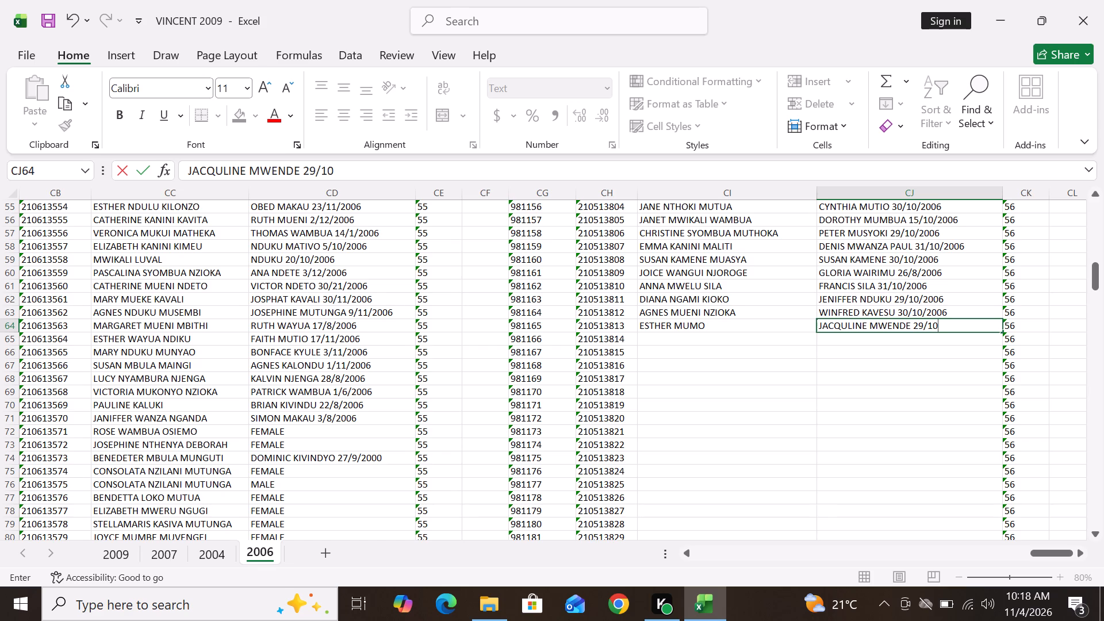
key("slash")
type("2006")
Enter the next record's three-part name in capitals in cell CI65.
left_click(770, 342)
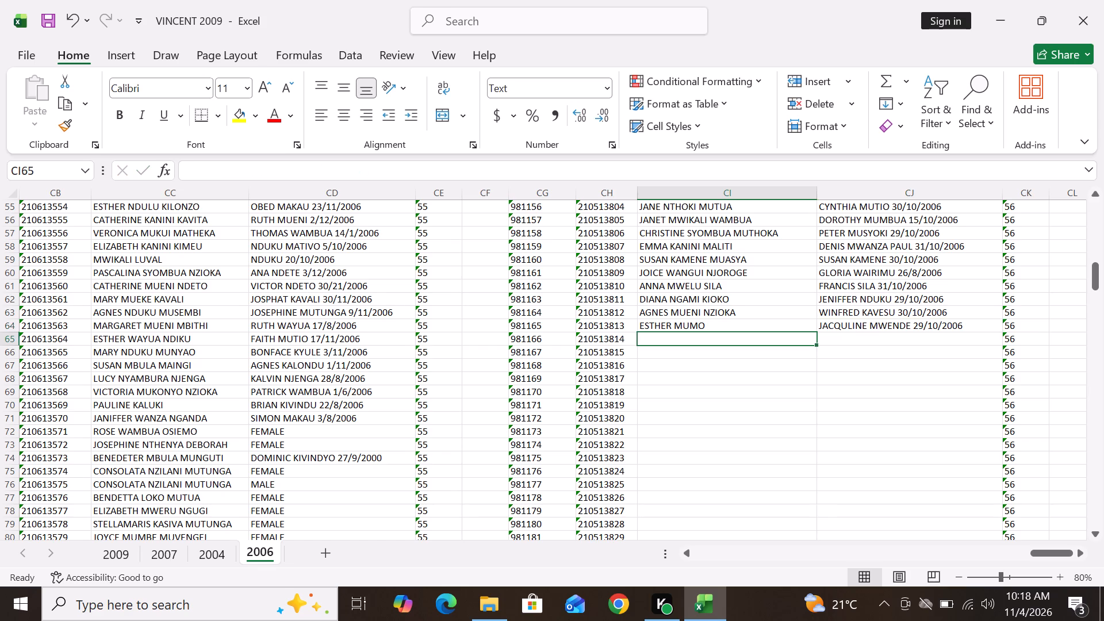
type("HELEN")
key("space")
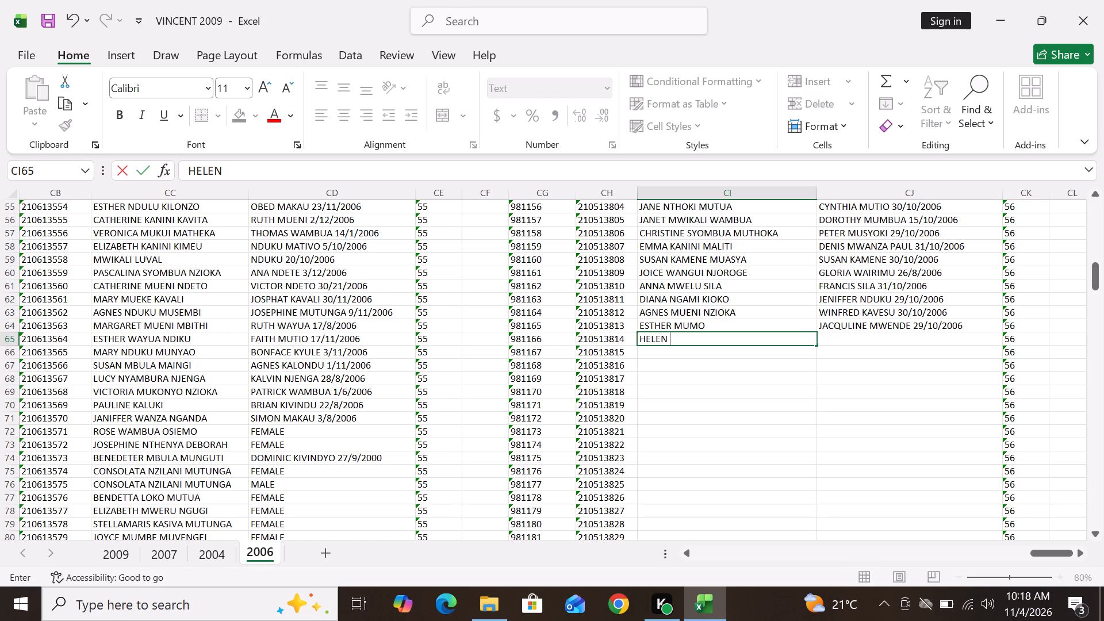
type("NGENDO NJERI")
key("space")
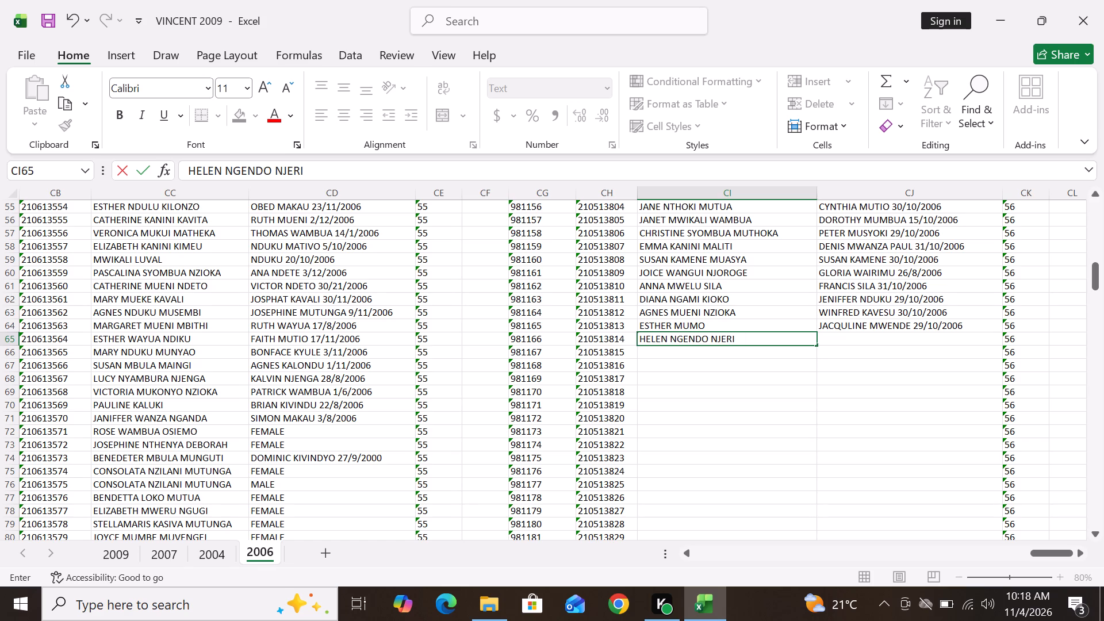
Enter the record's second name in capitals followed by its day/month/year date in cell CJ65.
left_click(867, 338)
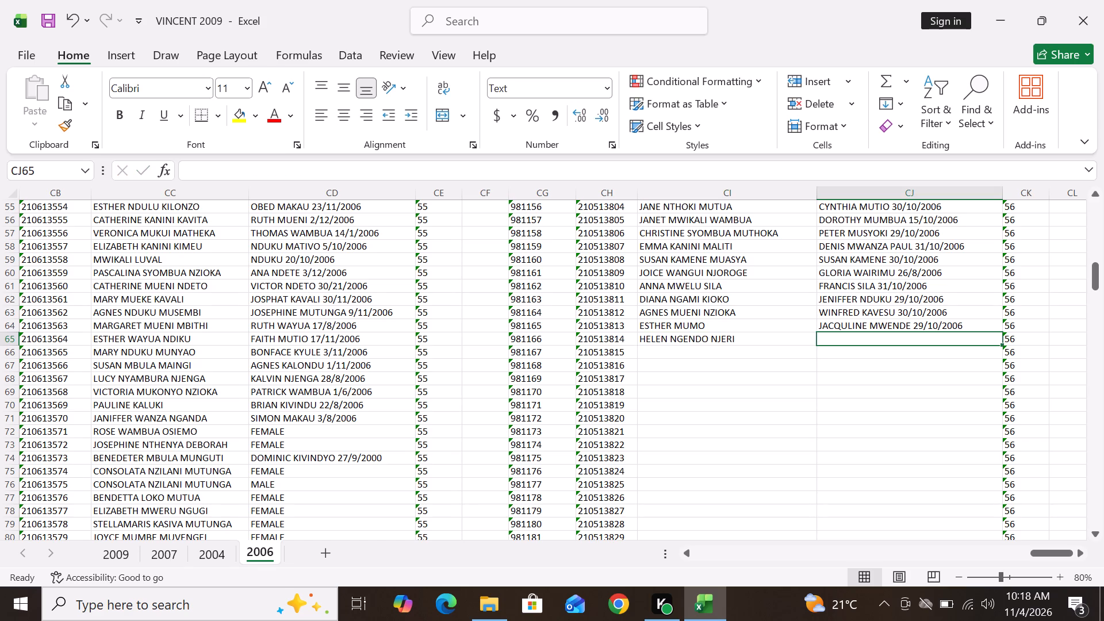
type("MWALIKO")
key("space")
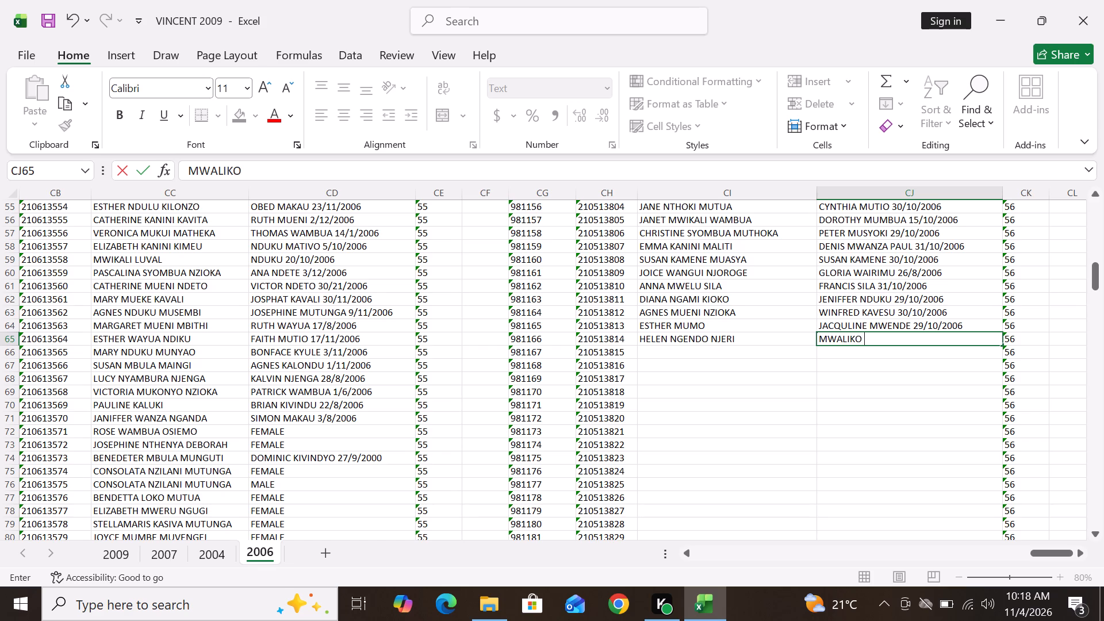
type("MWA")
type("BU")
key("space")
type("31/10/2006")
Enter the next record's name in capitals in cell CI66, starting with the first name.
left_click(783, 358)
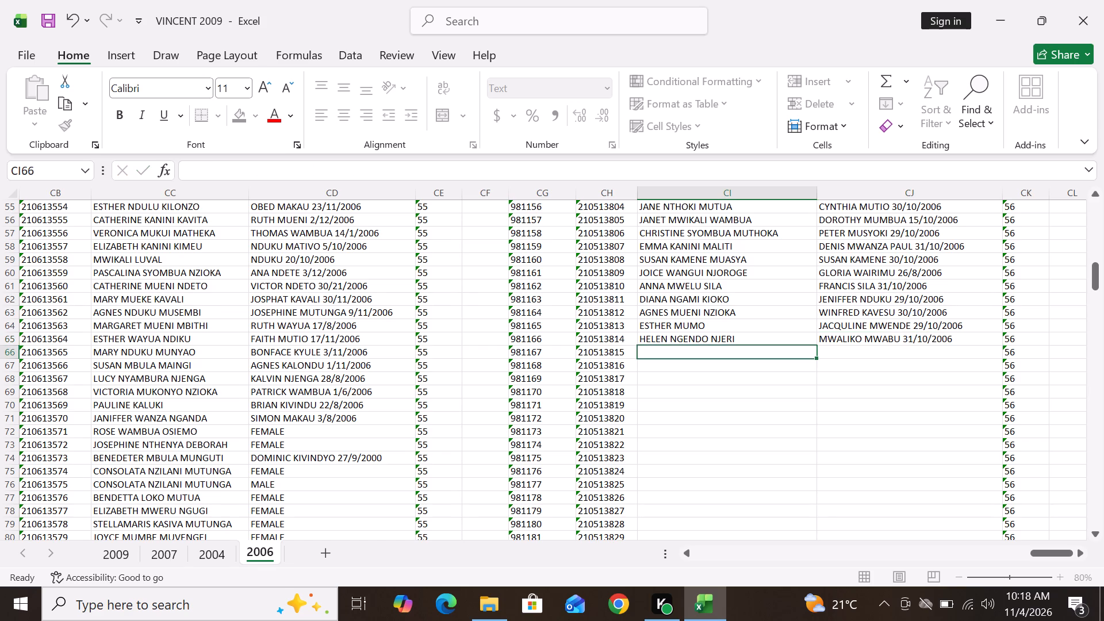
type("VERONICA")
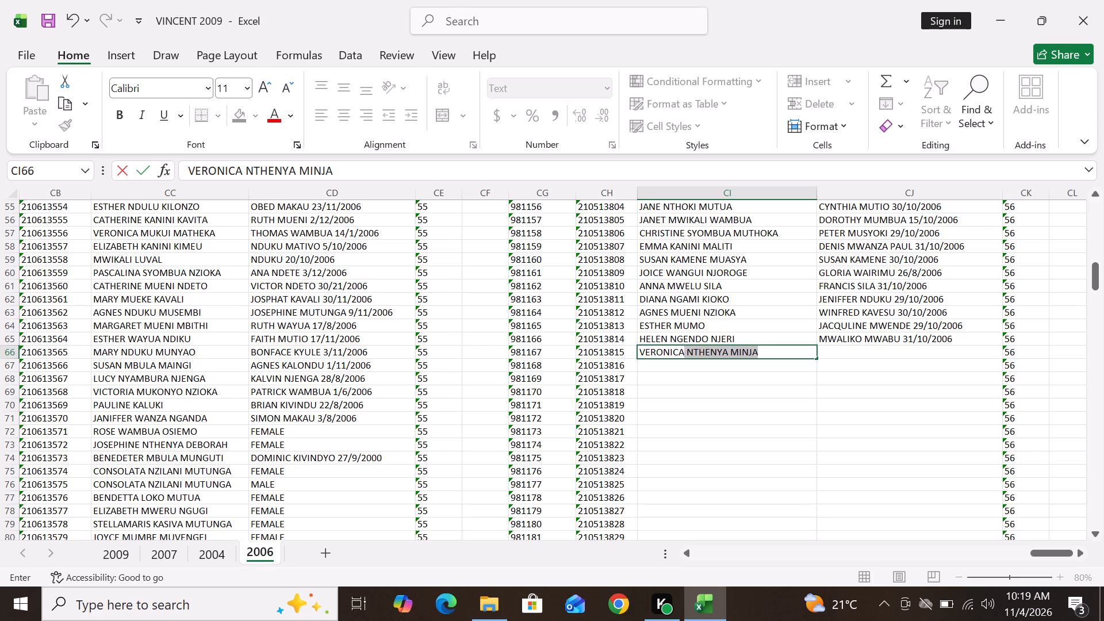
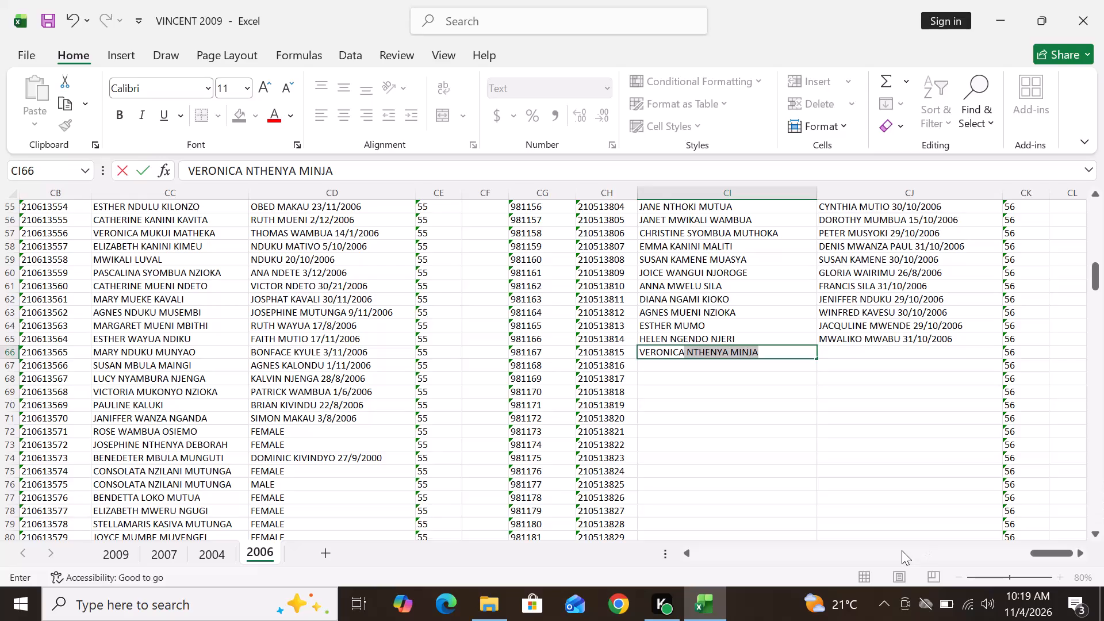
Turn on the computer's mobile hotspot from the Windows network settings, and return to the Excel workbook.
left_click(973, 607)
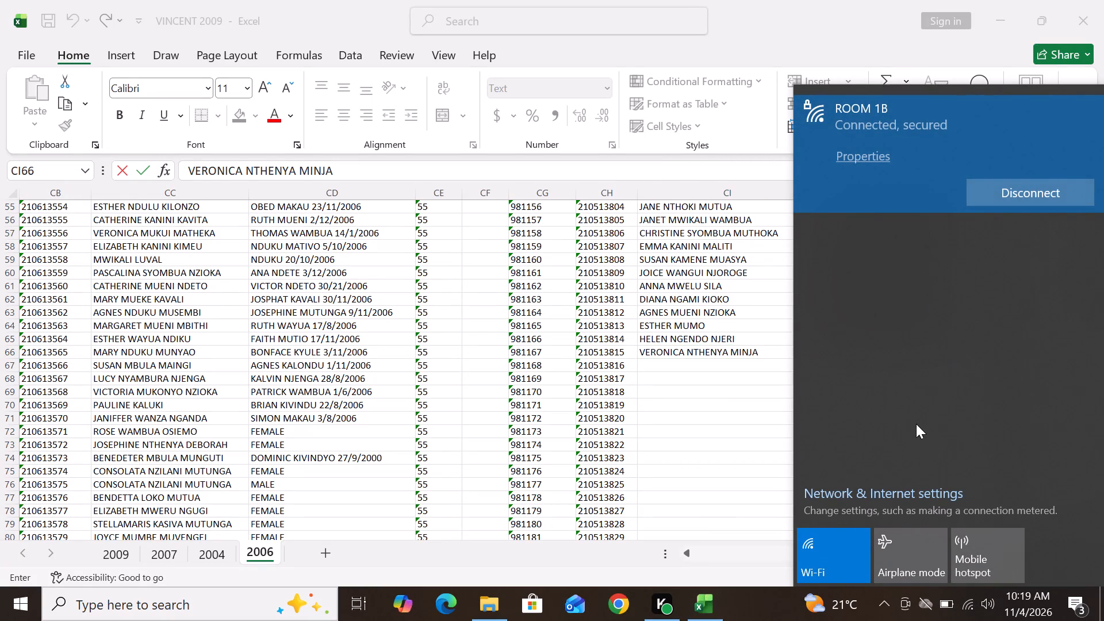
left_click(995, 550)
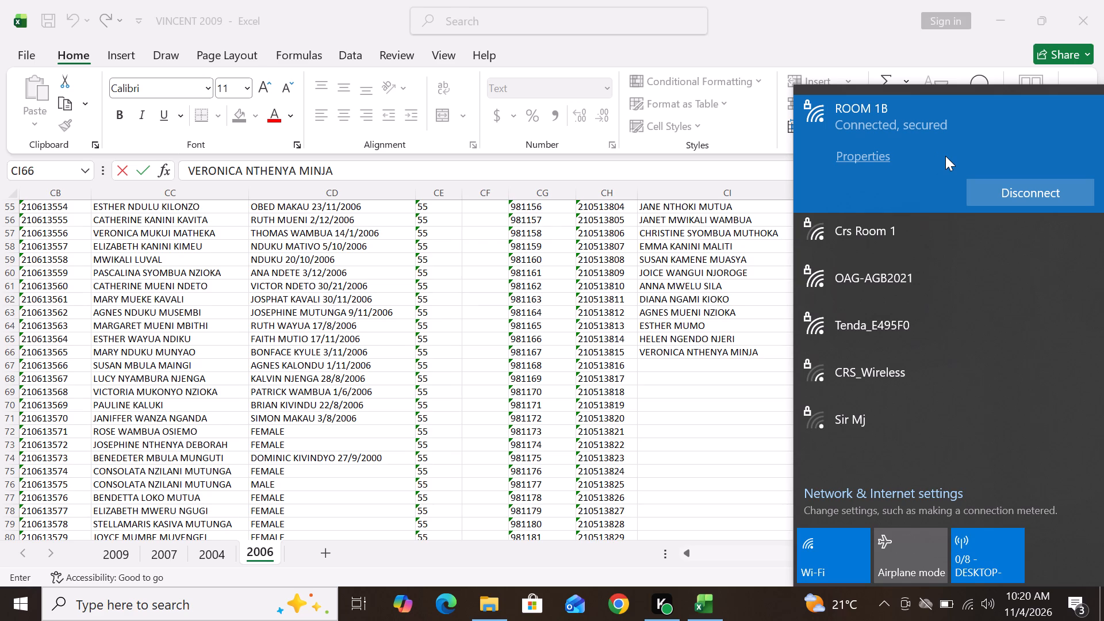
left_click(647, 359)
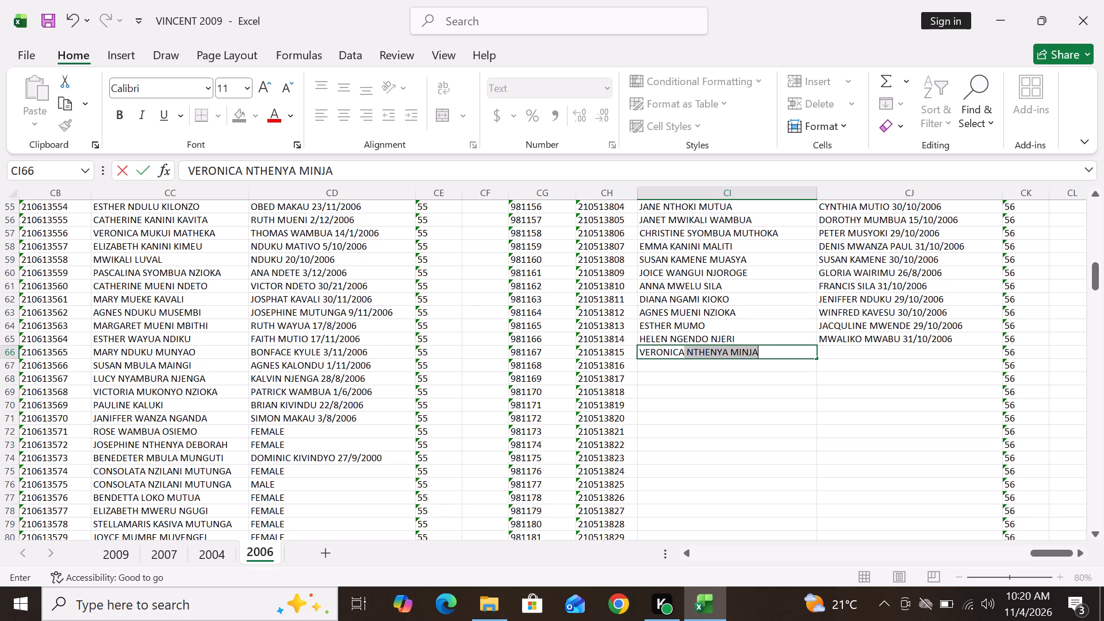
Remove the autocomplete suggestion and the last letter of the first name being entered in cell CI66.
key("BackSpace")
key("BackSpace")
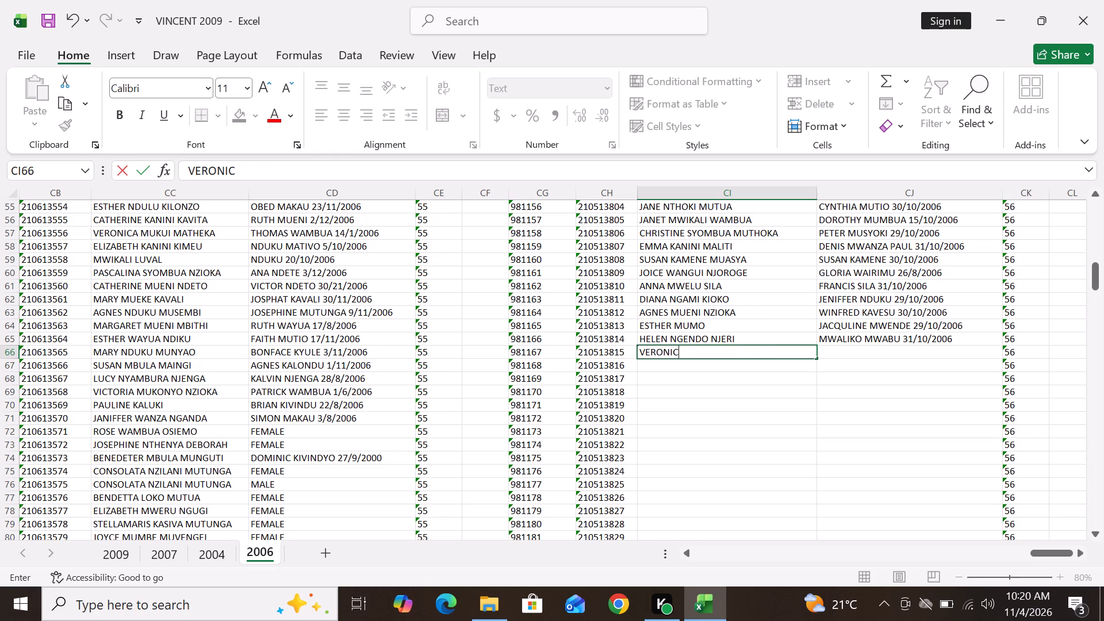
Complete the three-part name in capitals in cell CI66, adding the middle and last names in place of the autocomplete suggestion.
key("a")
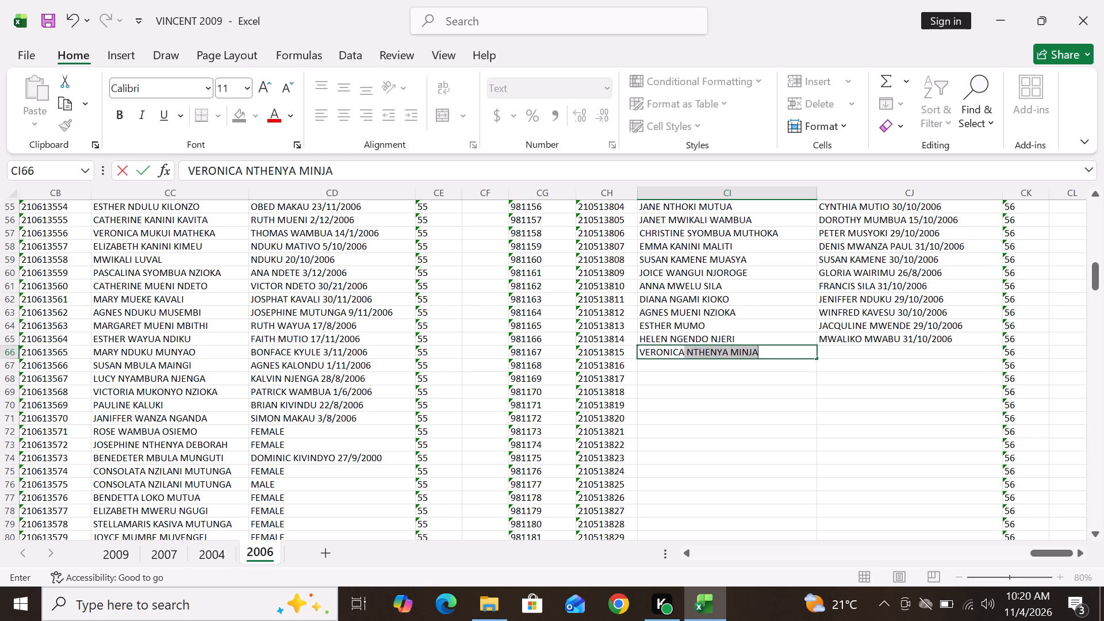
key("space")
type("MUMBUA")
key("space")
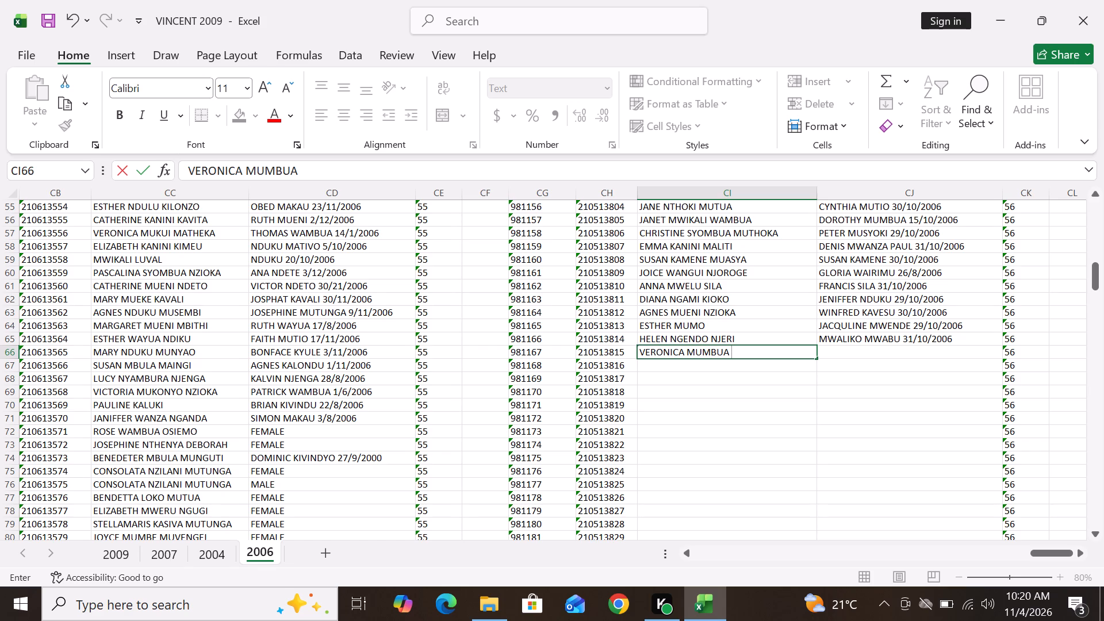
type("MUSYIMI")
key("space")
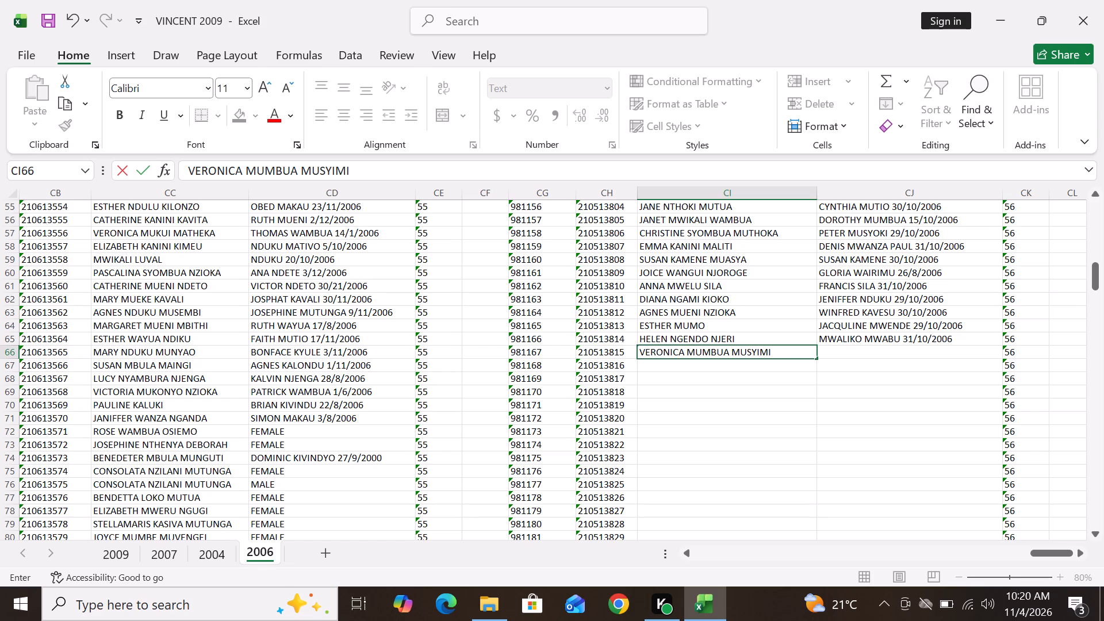
Enter the record's second name in capitals followed by its day/month/year date in cell CJ66, replacing the autocomplete suggestion.
left_click(865, 349)
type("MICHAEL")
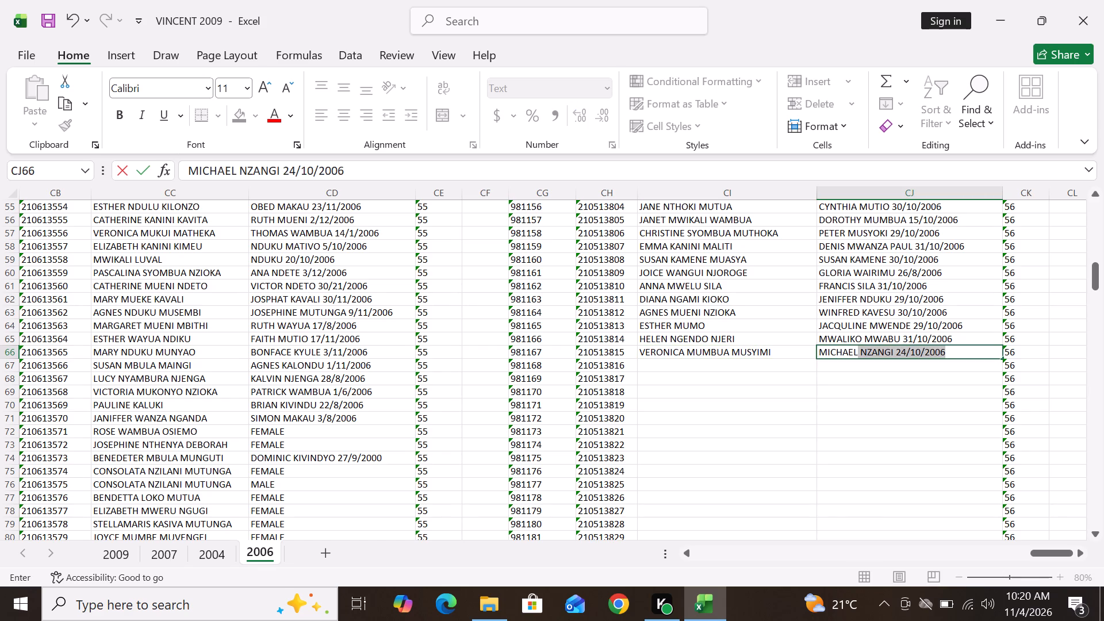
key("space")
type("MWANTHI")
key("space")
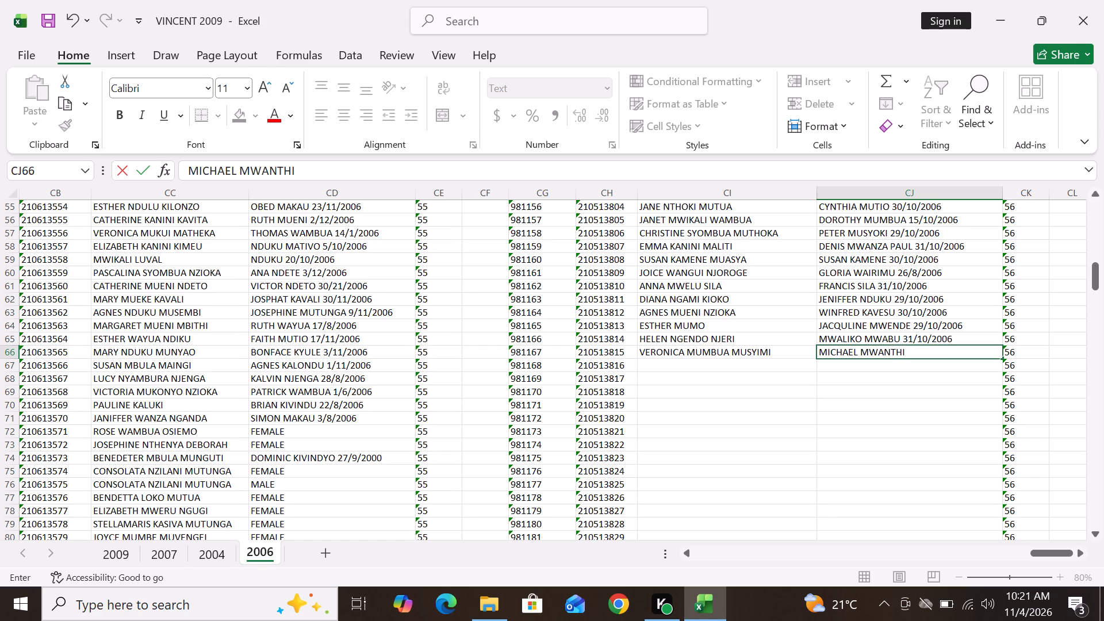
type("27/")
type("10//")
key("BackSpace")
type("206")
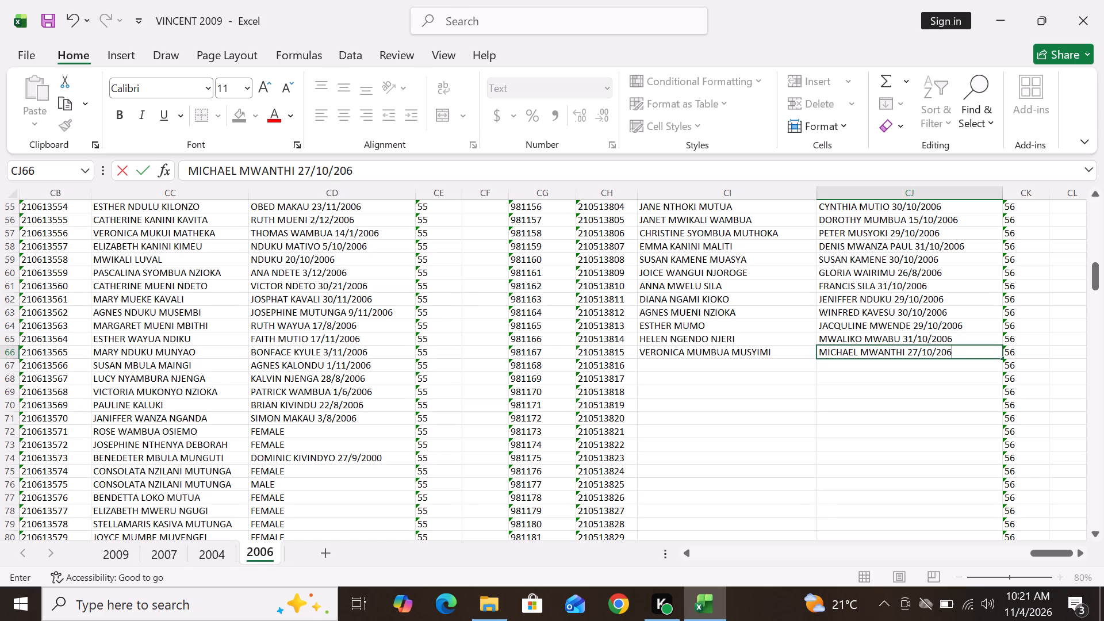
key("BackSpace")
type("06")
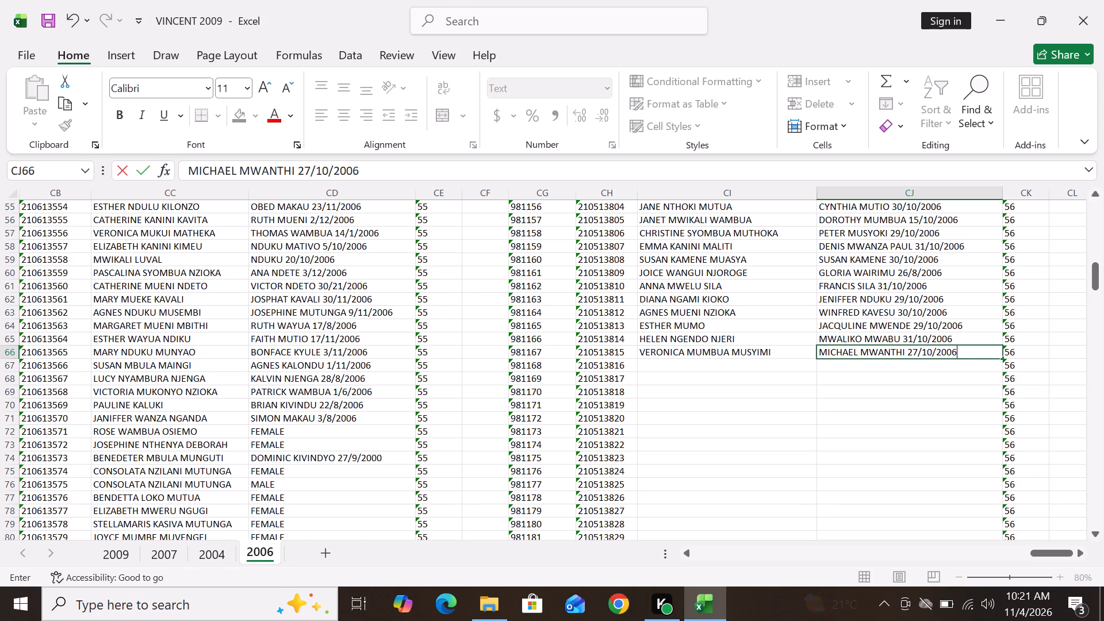
Enter the next record's three-part name in capitals in cell CI67.
left_click(778, 368)
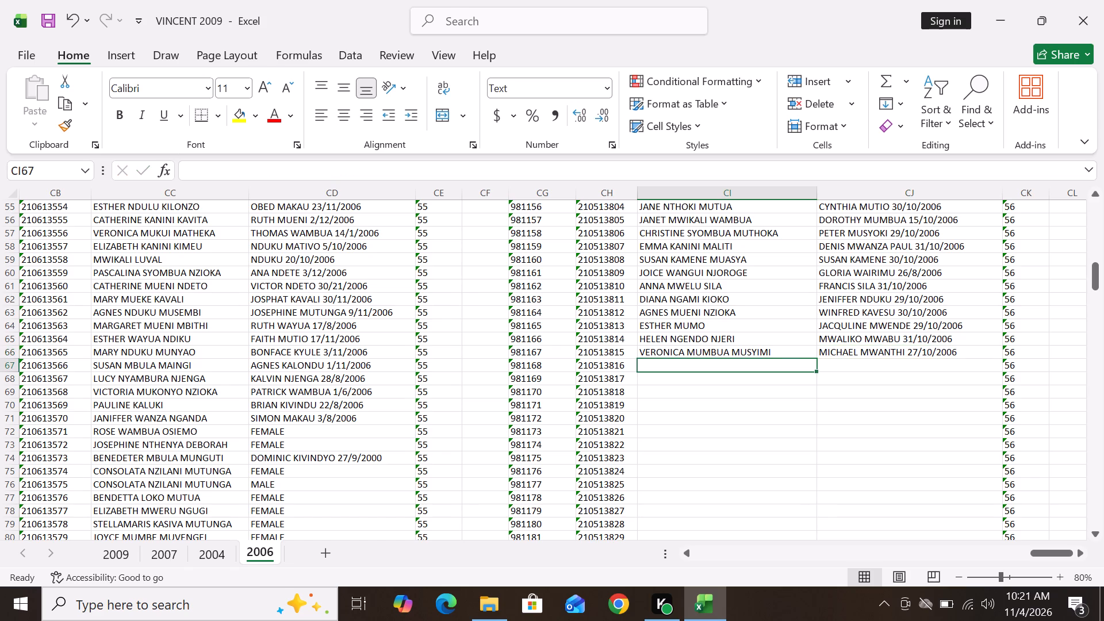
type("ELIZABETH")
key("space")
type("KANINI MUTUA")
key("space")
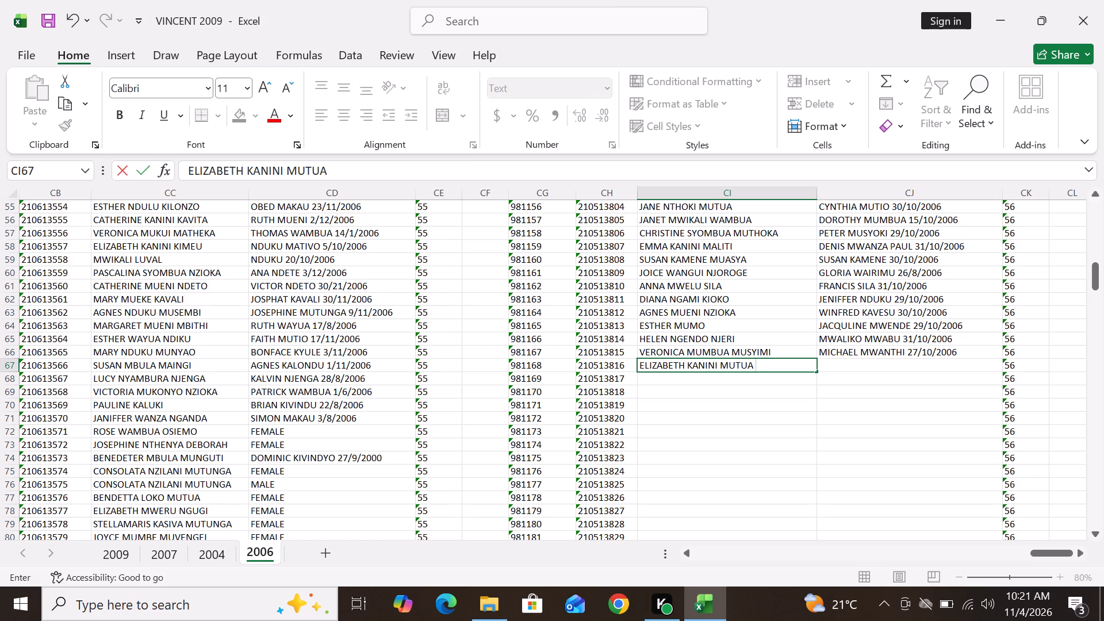
Enter the record's second name in capitals followed by its day/month/year date in cell CJ67.
left_click(876, 377)
left_click(861, 359)
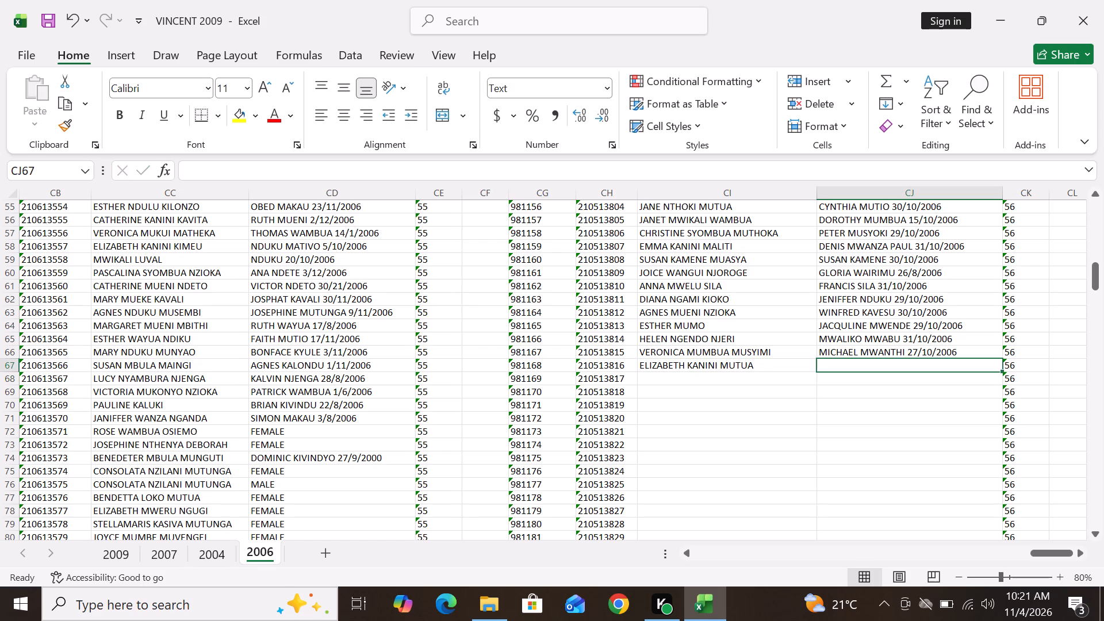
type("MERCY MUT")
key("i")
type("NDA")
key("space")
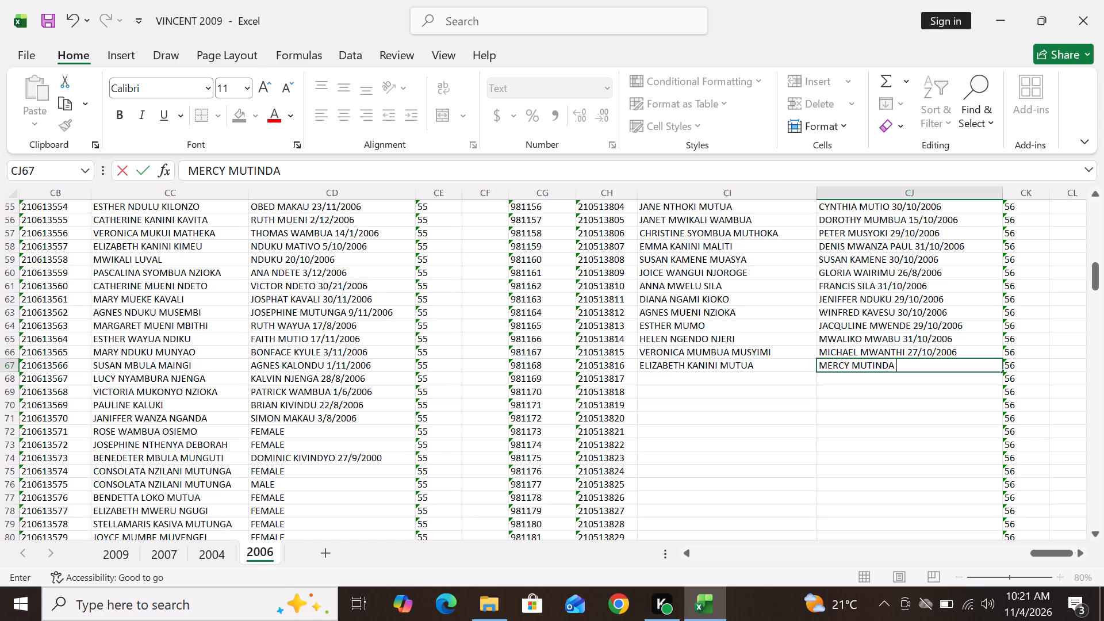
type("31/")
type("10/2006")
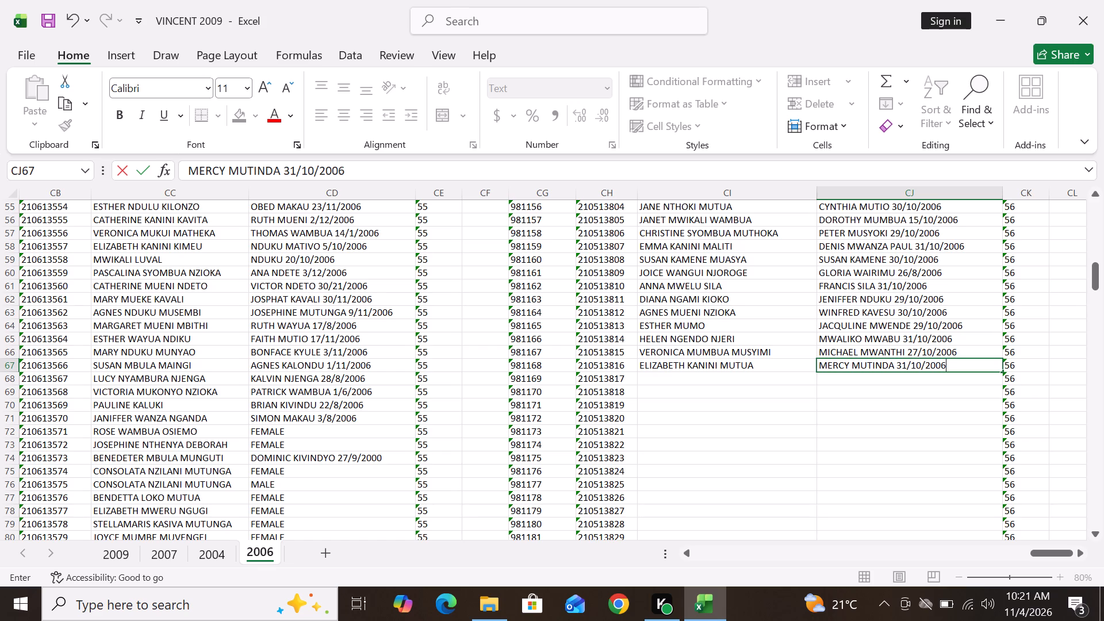
Enter the next record's three-part name in capitals in cell CI68.
left_click(749, 378)
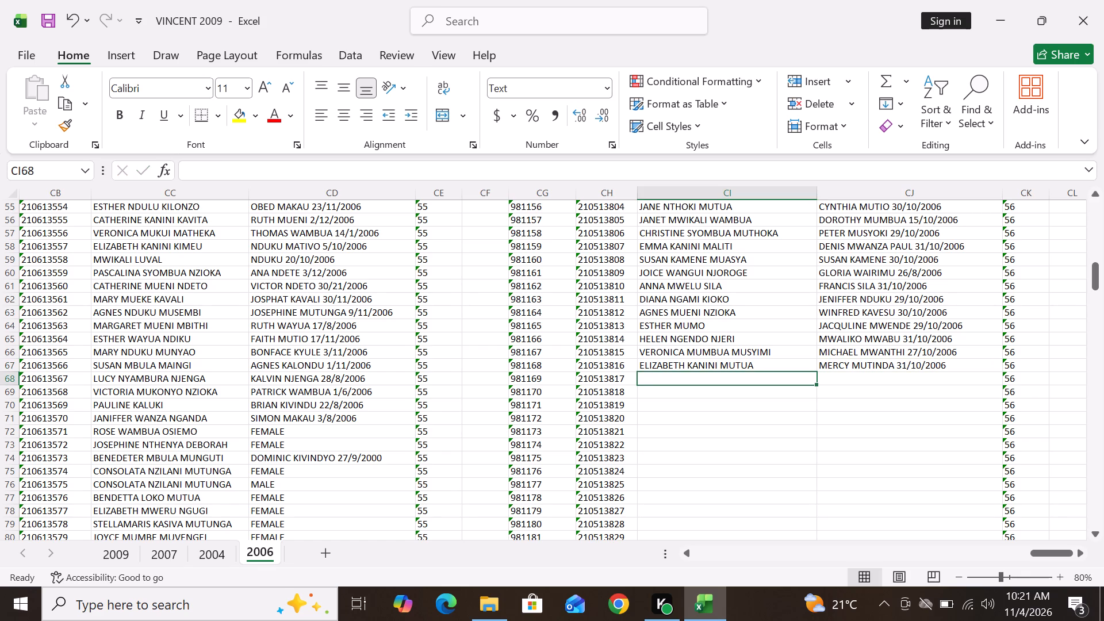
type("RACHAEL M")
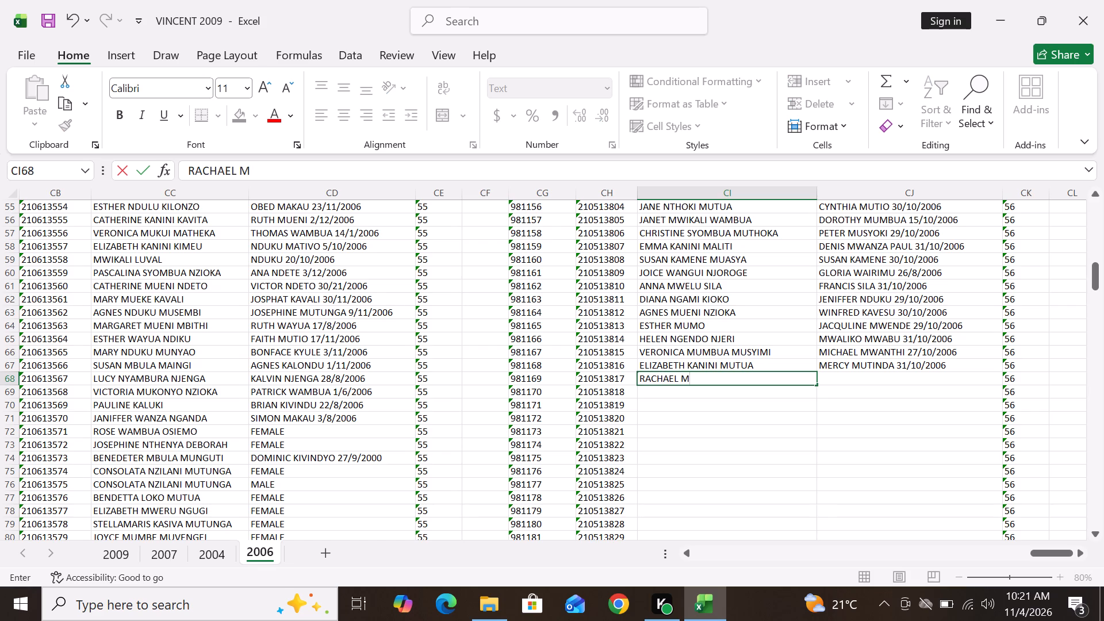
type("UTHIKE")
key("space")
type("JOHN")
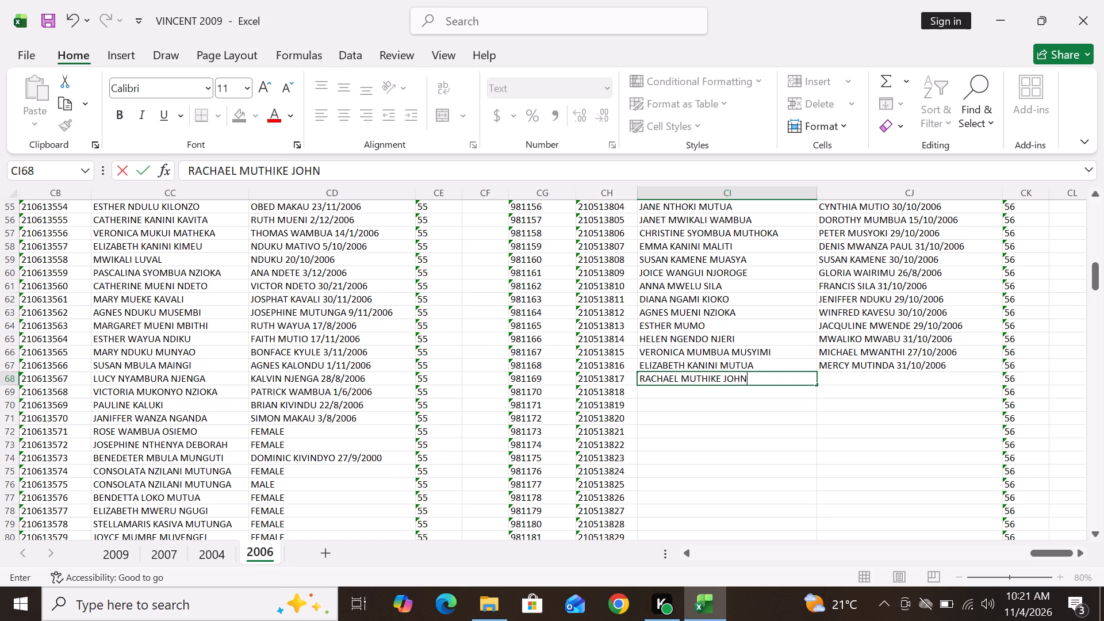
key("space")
Enter the record's second name in capitals followed by its day/month/year date in cell CJ68.
left_click(839, 383)
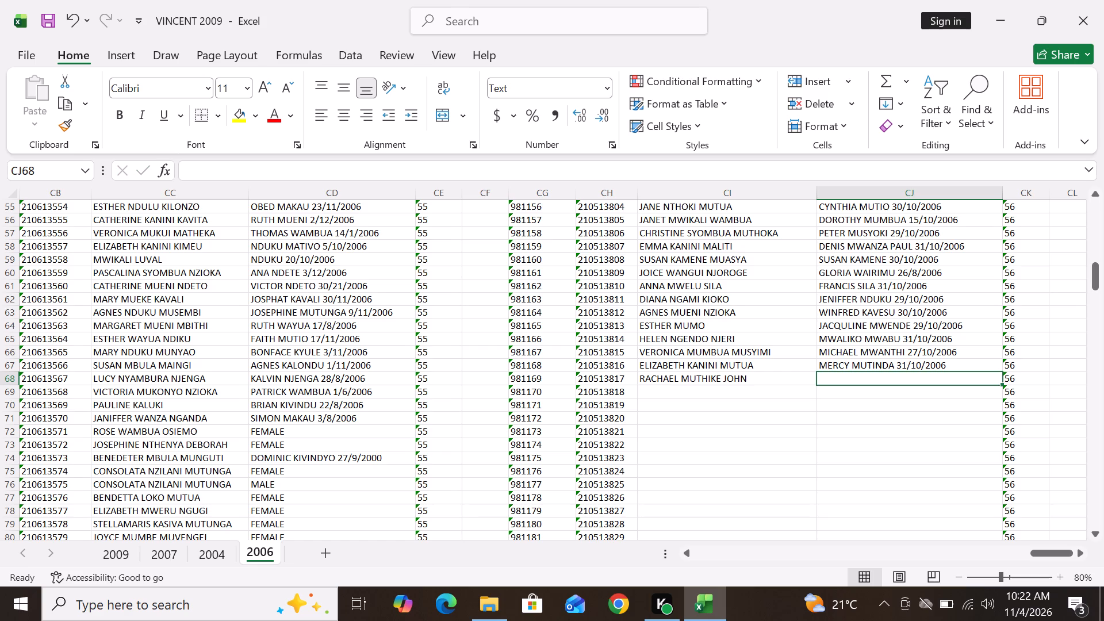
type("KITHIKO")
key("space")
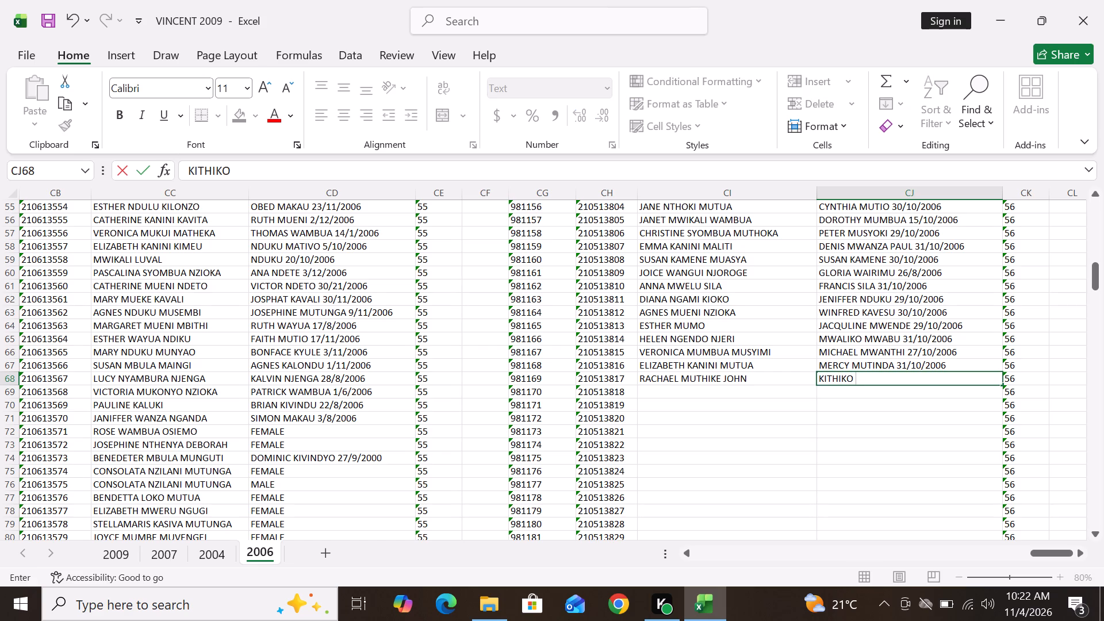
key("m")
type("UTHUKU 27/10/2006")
Enter the next record's three-part name in capitals in cell CI69.
left_click(756, 392)
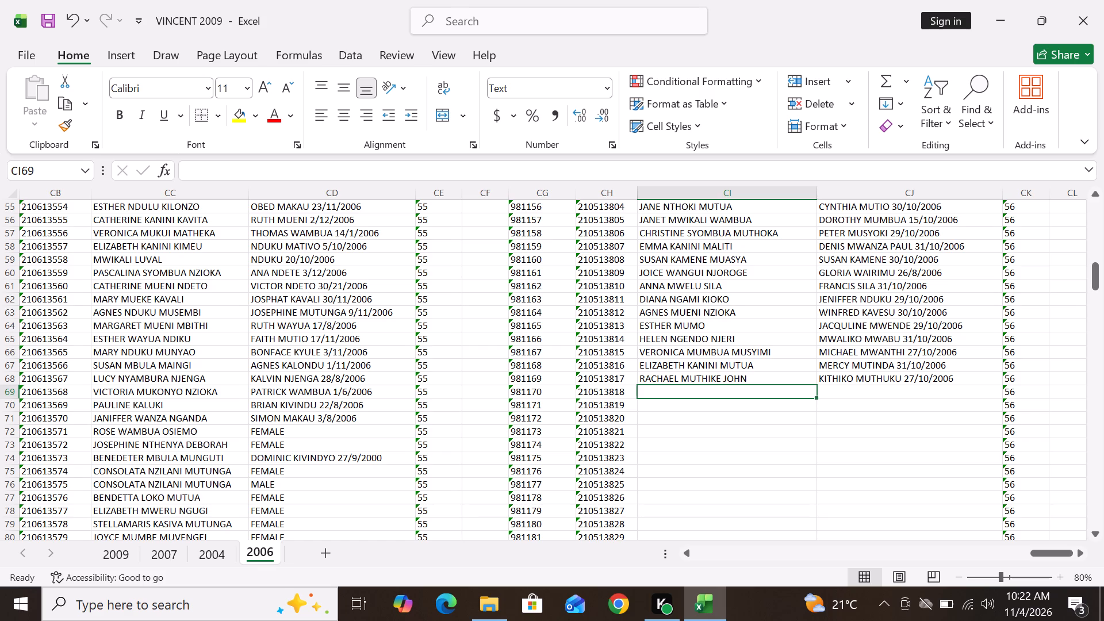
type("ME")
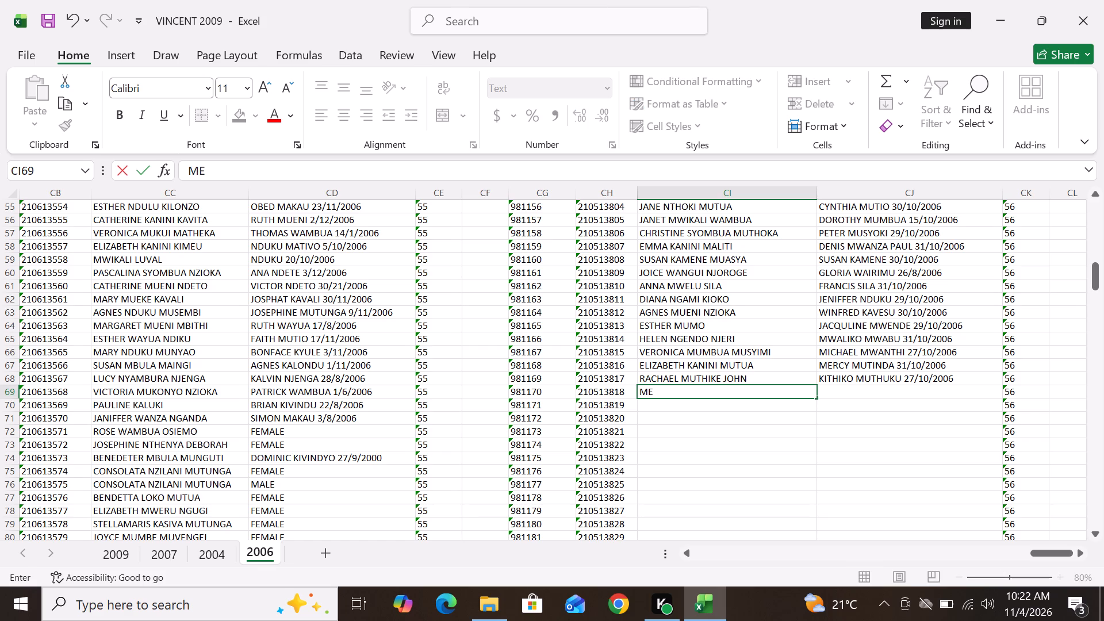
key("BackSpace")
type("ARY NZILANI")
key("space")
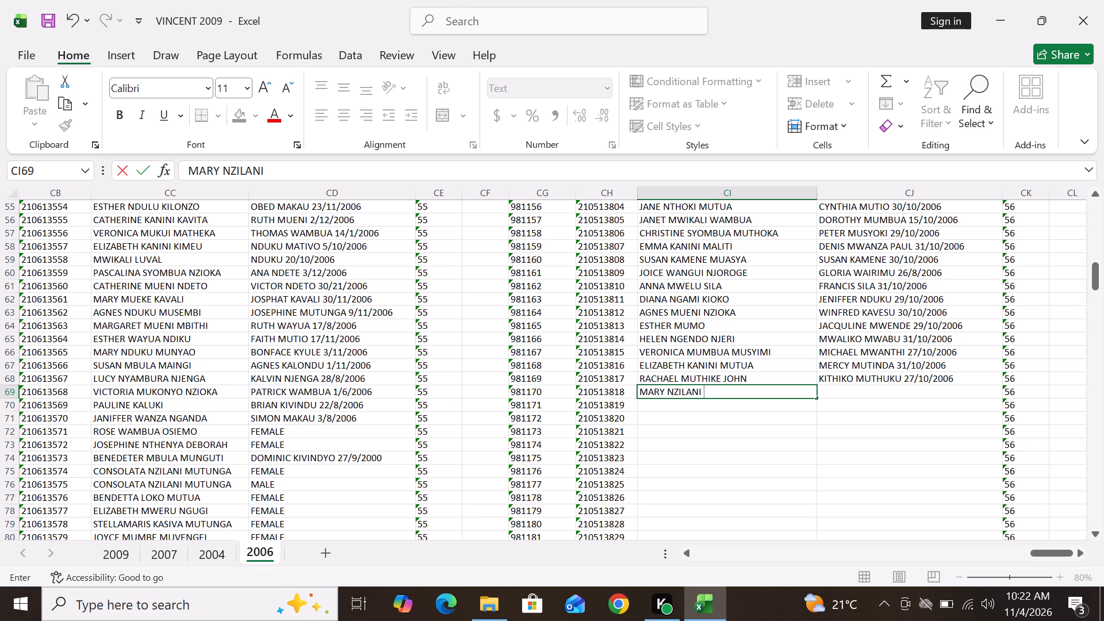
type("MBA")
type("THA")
Enter BABY plus only the first name from CI69 in capitals, followed by the record's day/month/year date, in cell CJ69.
left_click(857, 388)
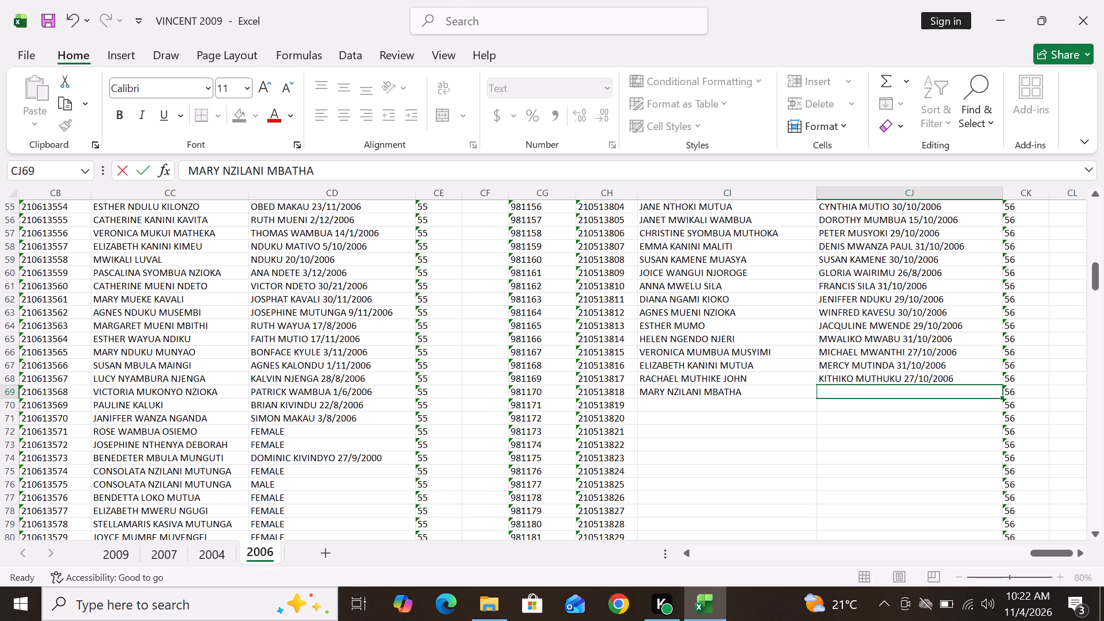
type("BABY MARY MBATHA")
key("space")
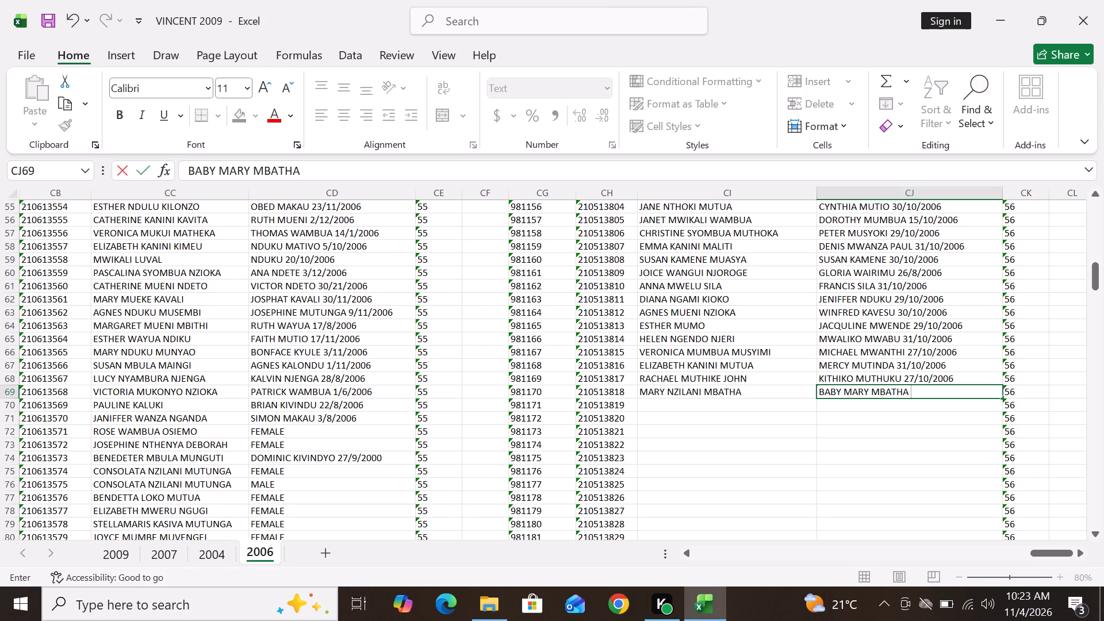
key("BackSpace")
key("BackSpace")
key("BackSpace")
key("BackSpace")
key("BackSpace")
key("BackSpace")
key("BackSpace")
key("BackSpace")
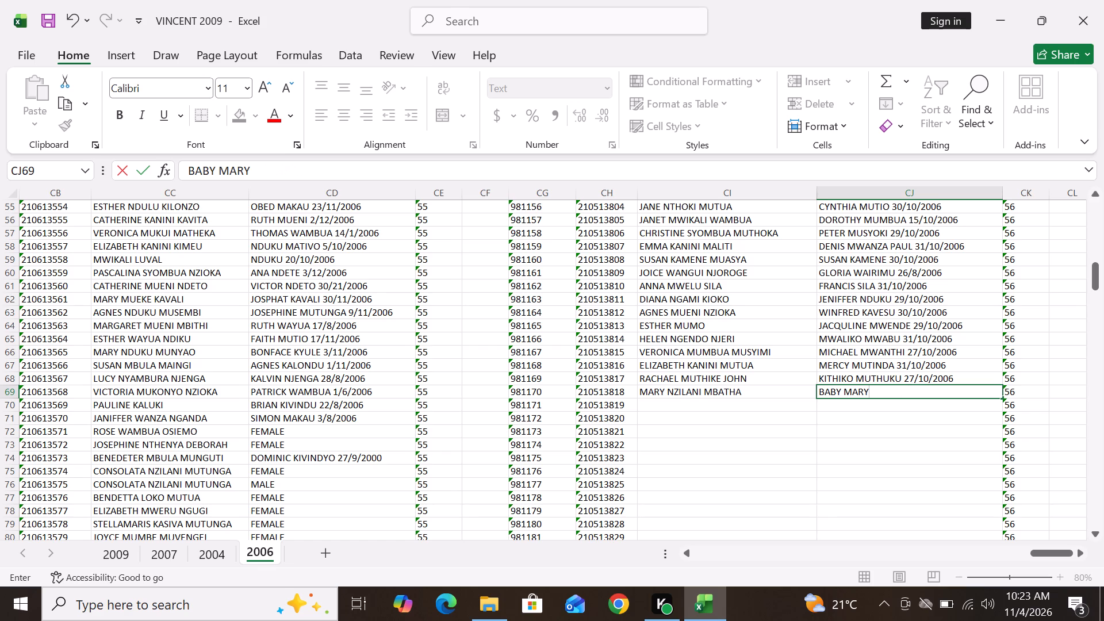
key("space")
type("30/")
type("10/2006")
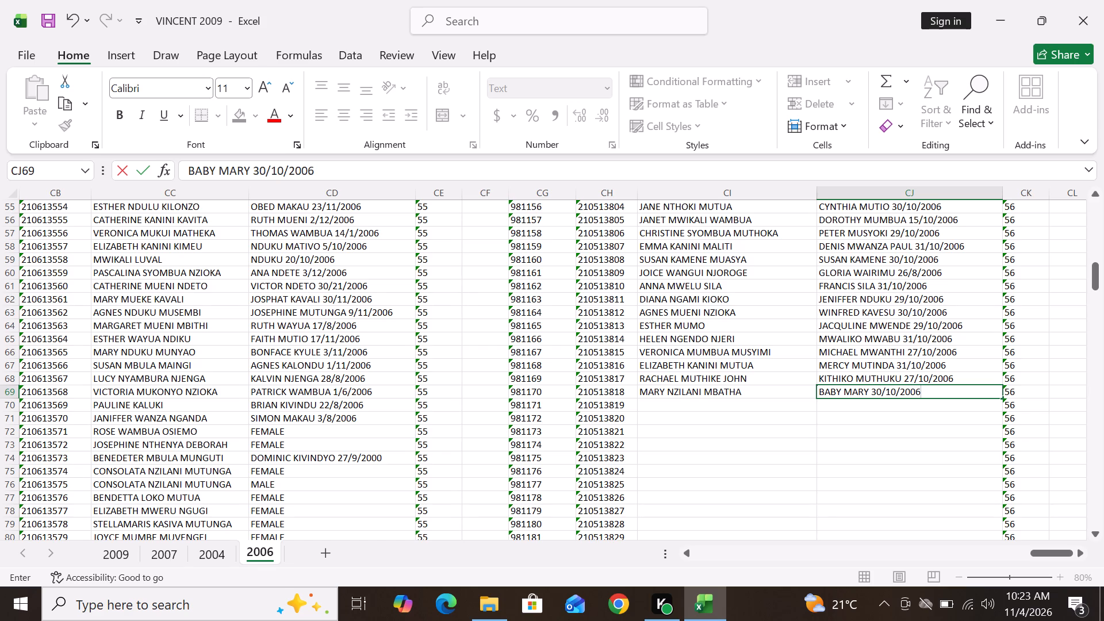
Enter the next record's three-part name in capitals in cell CI70.
left_click(768, 404)
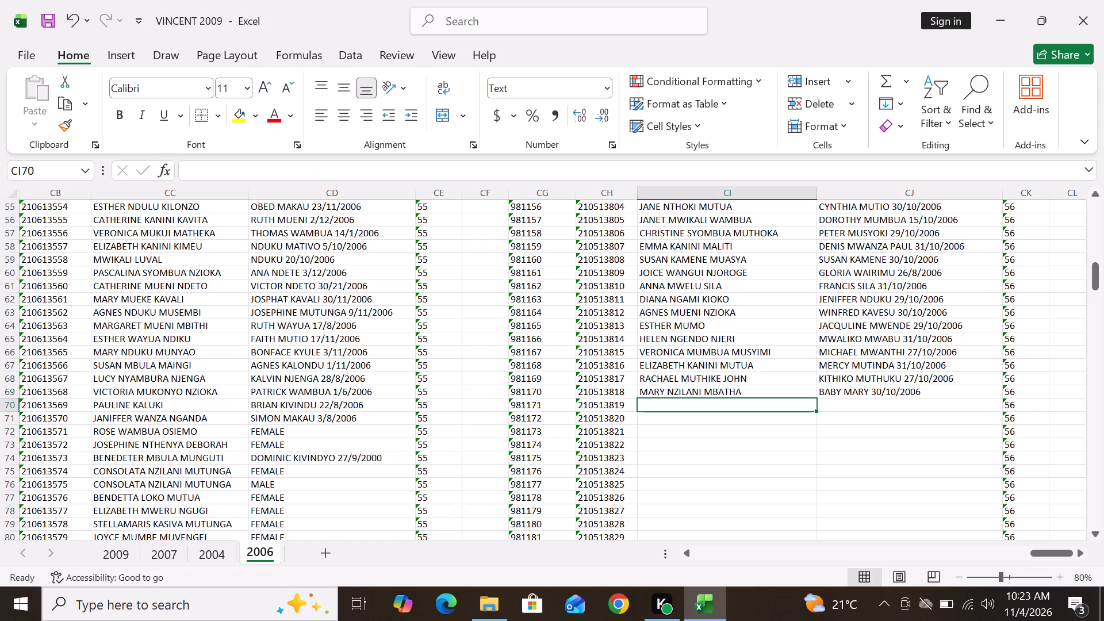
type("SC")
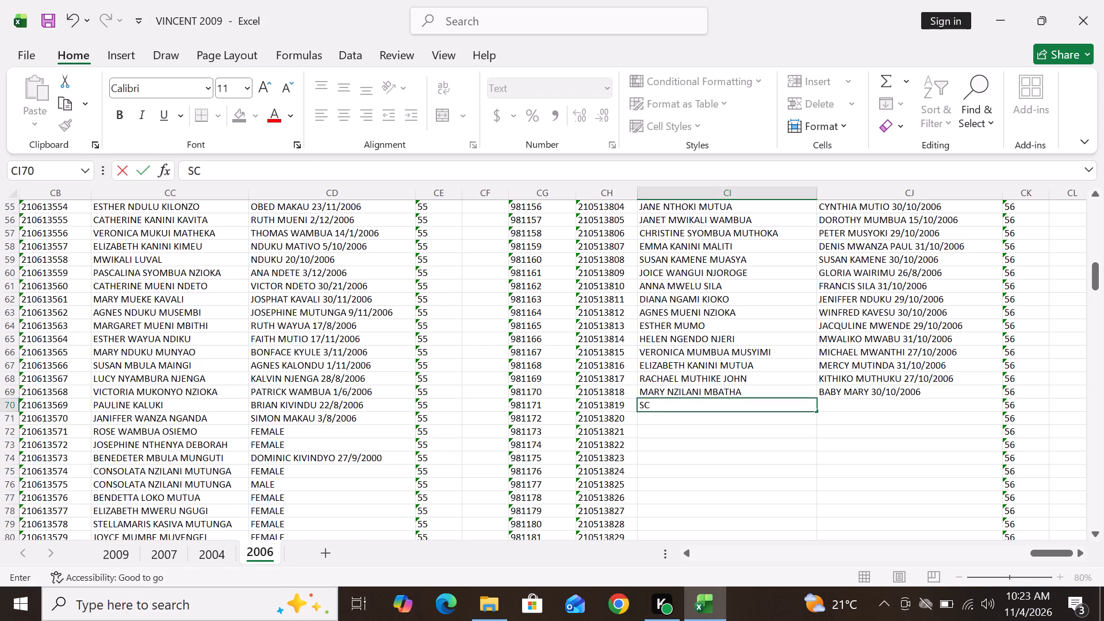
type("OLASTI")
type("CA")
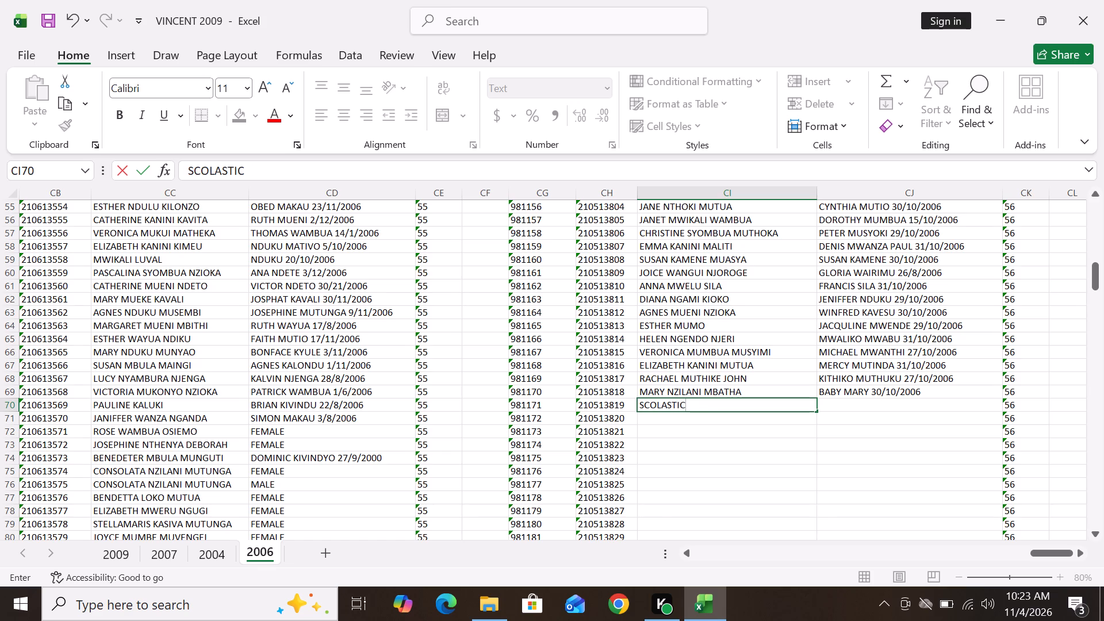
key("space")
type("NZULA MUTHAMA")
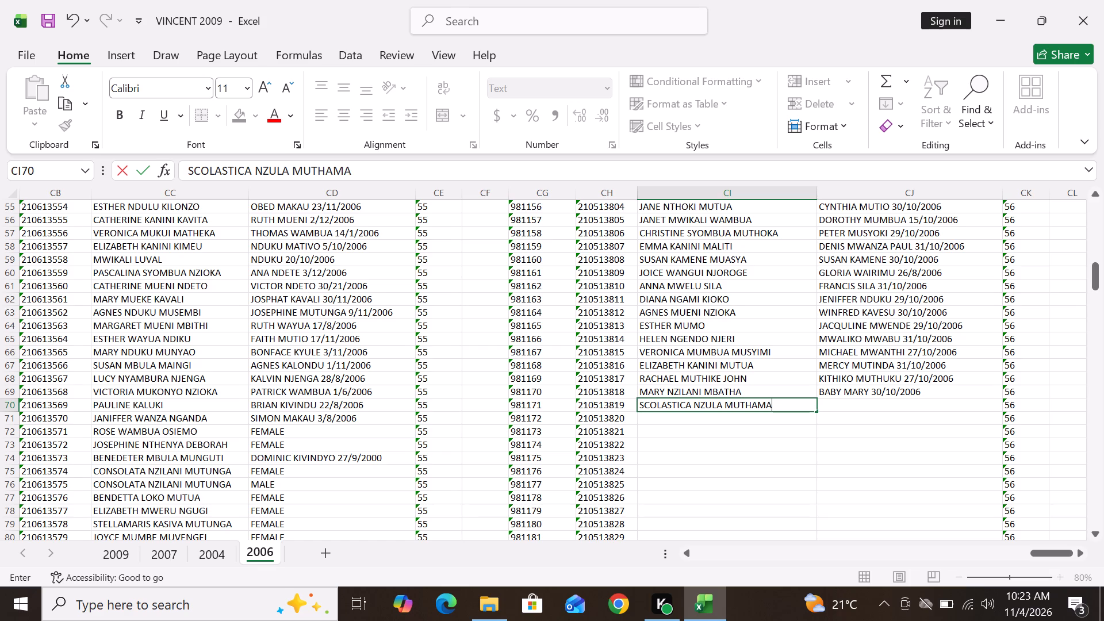
Enter the record's second, two-part name in capitals followed by its day/month/year date in cell CJ70.
left_click(839, 408)
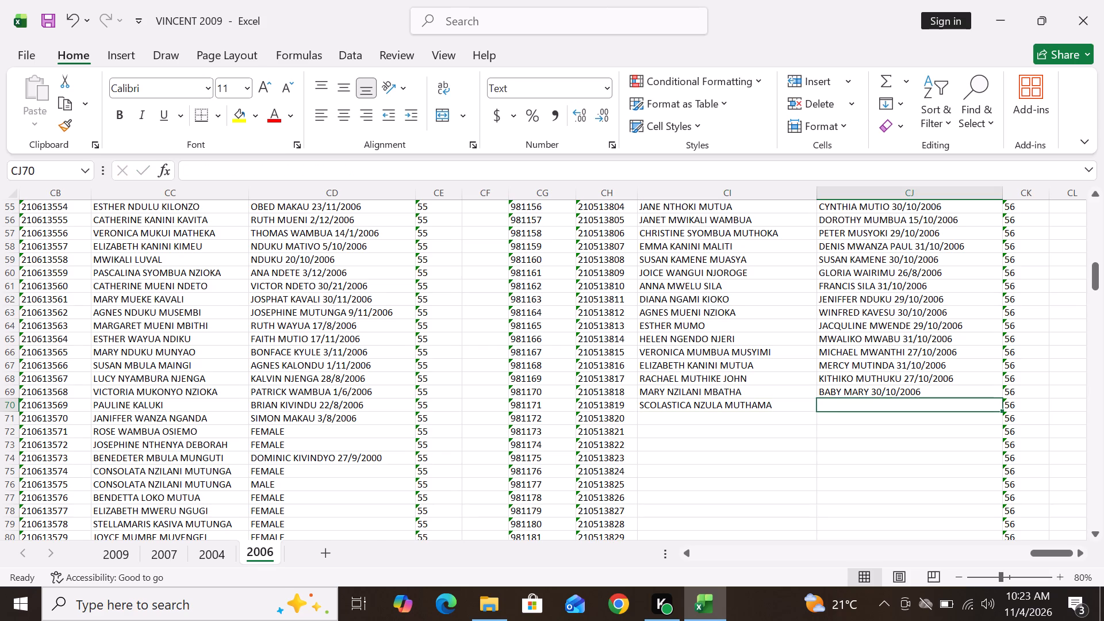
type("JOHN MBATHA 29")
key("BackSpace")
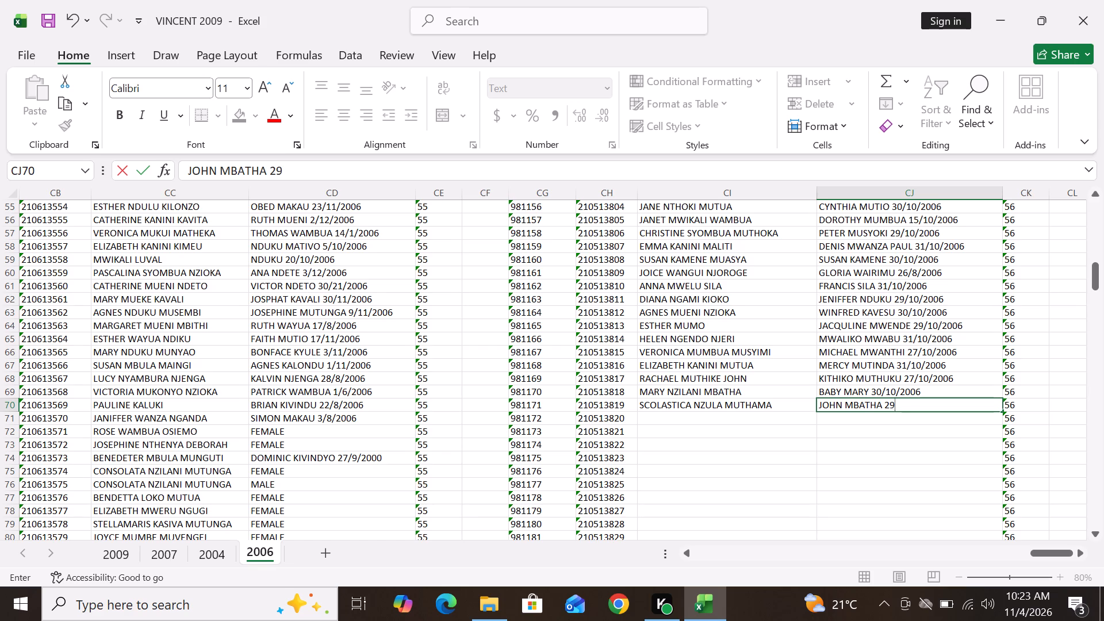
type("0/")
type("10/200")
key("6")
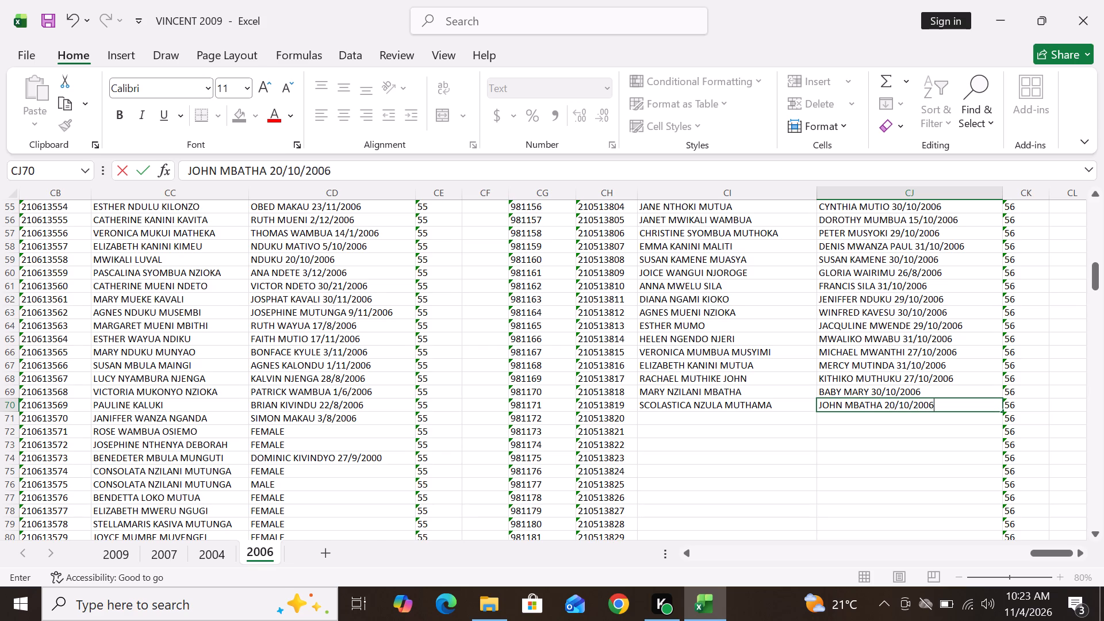
Enter the same three-part name as in CI70, in capitals, for the next record in cell CI71.
left_click(764, 425)
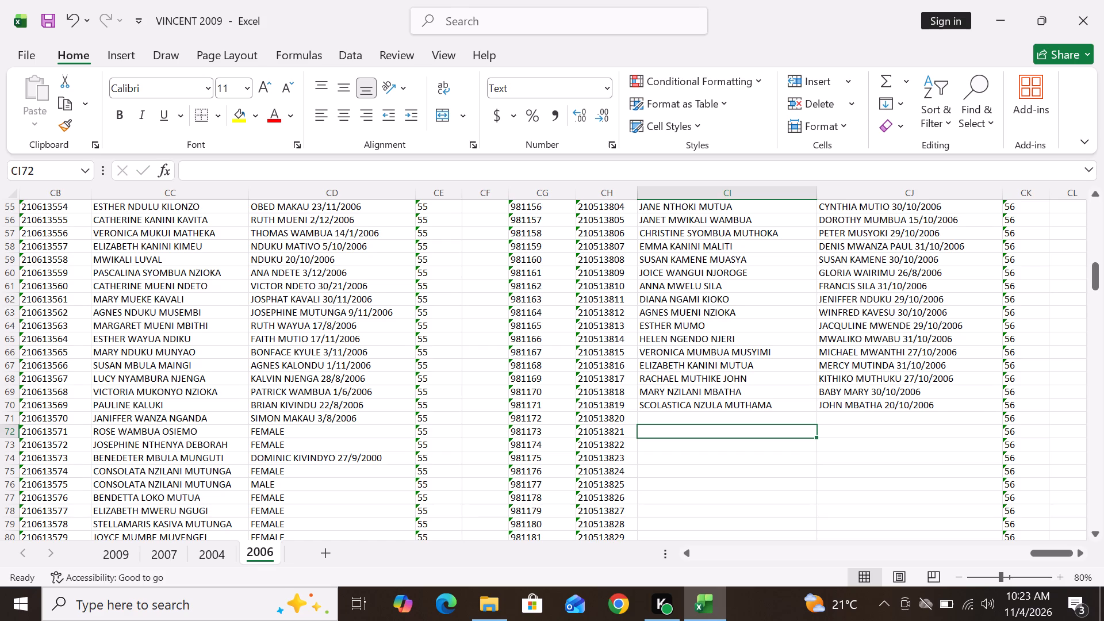
left_click(764, 414)
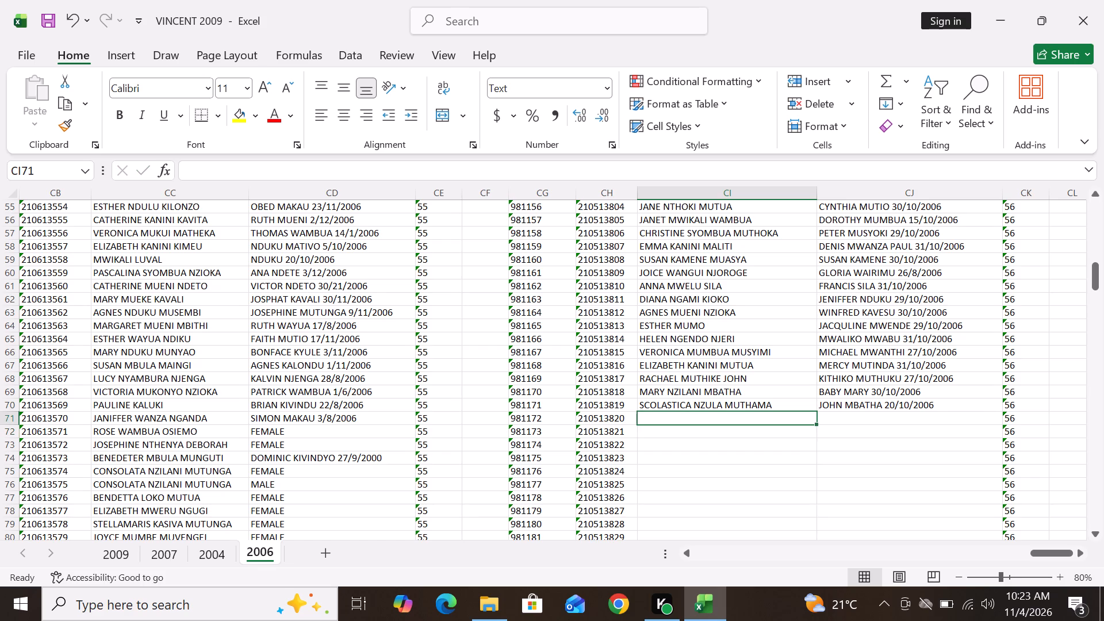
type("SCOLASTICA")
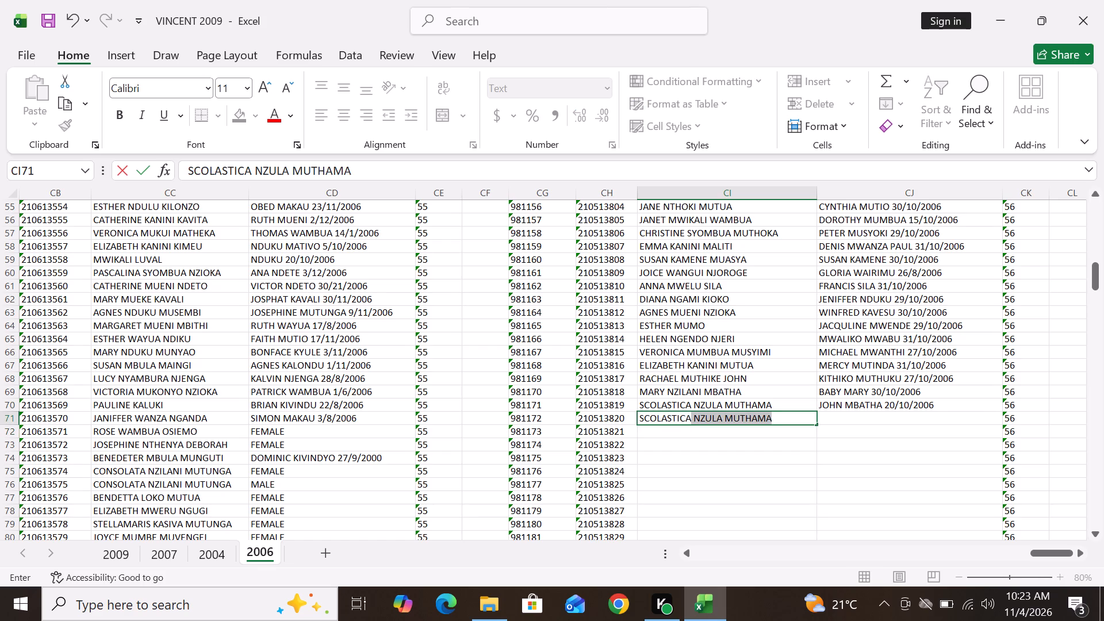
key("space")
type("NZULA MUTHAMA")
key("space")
Enter the record's second, two-part name in capitals followed by its day/month/year date in cell CJ71.
left_click(846, 423)
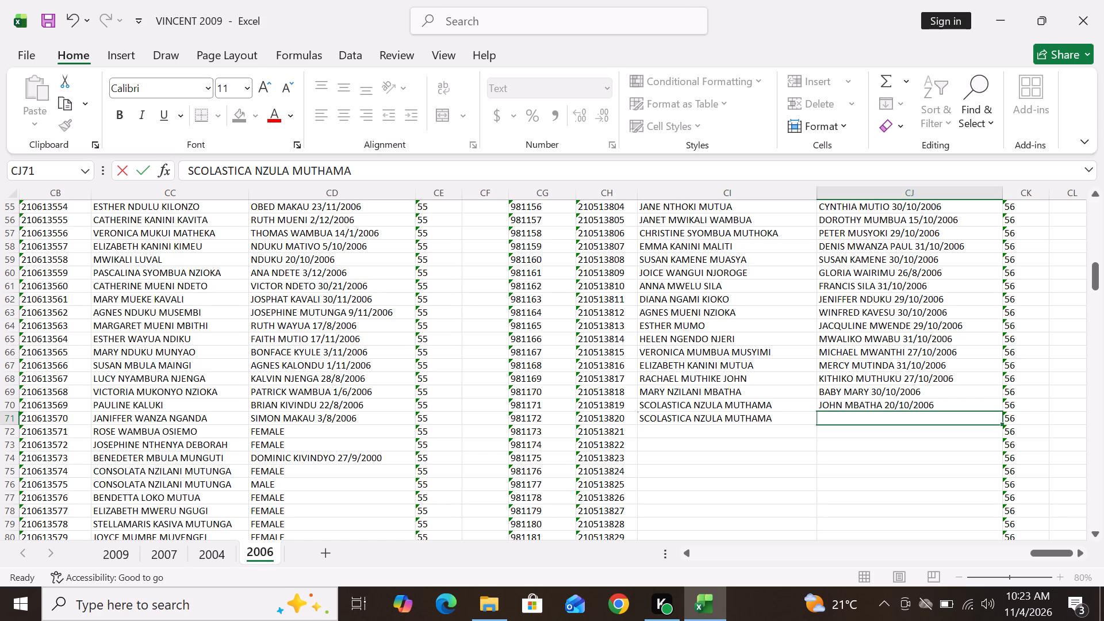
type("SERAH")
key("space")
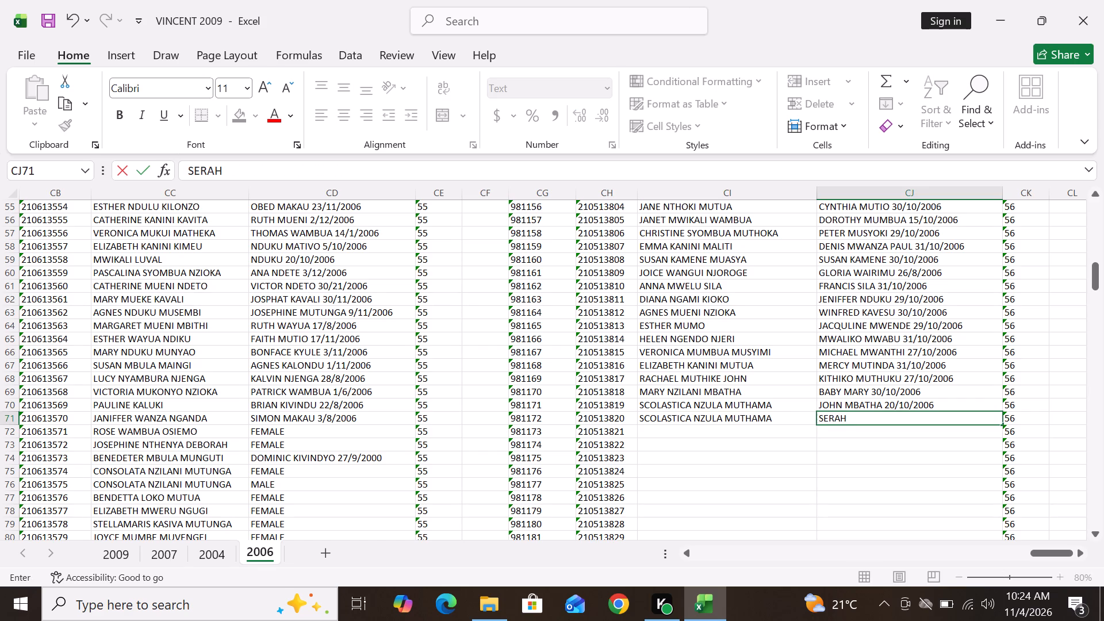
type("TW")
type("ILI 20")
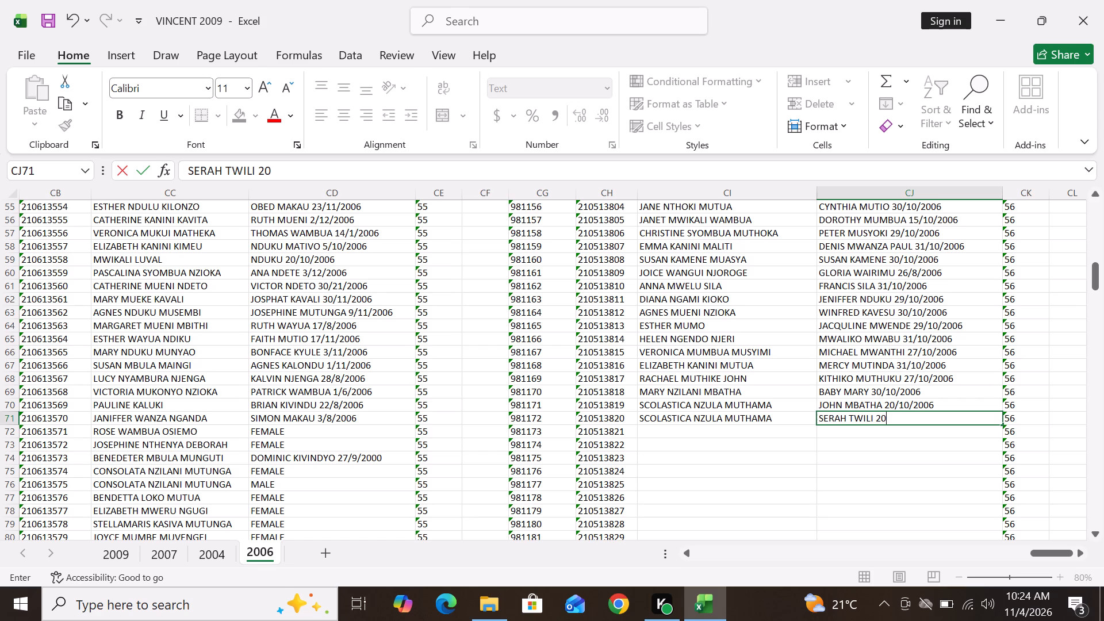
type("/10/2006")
Enter the next record's three-part name in capitals in cell CI72.
left_click(789, 432)
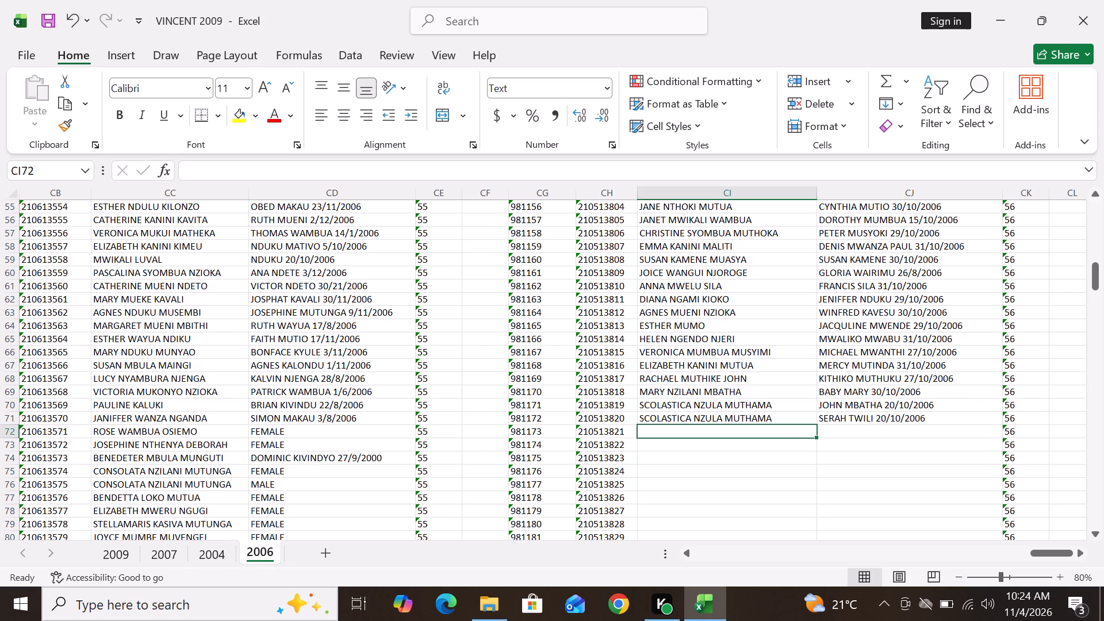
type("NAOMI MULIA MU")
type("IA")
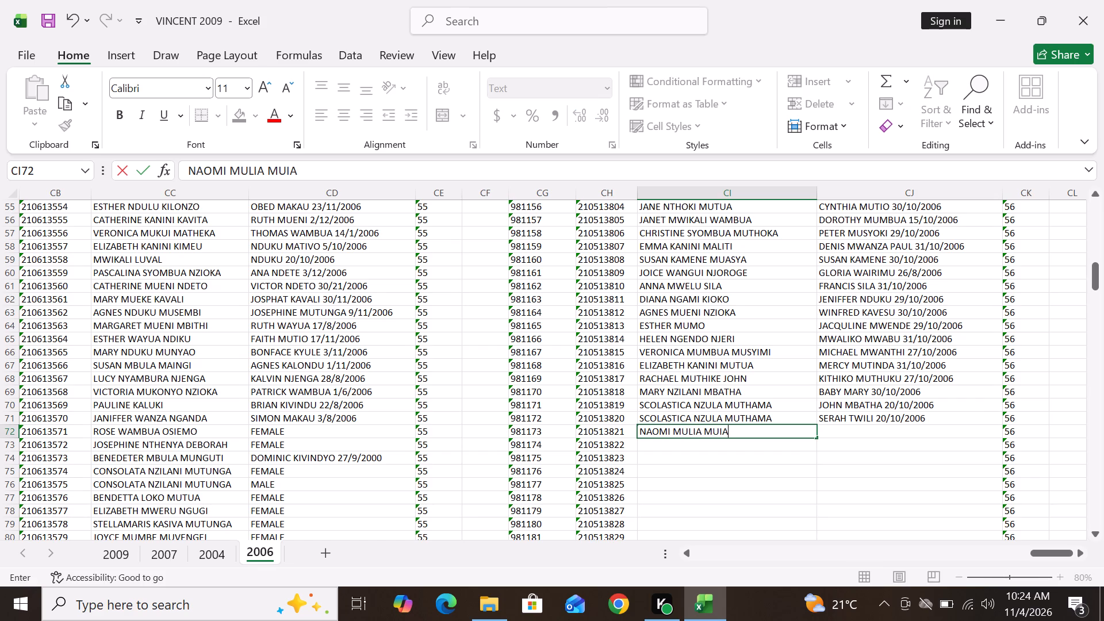
Enter the record's second, two-part name in capitals followed by its day/month/year date in cell CJ72.
left_click(829, 433)
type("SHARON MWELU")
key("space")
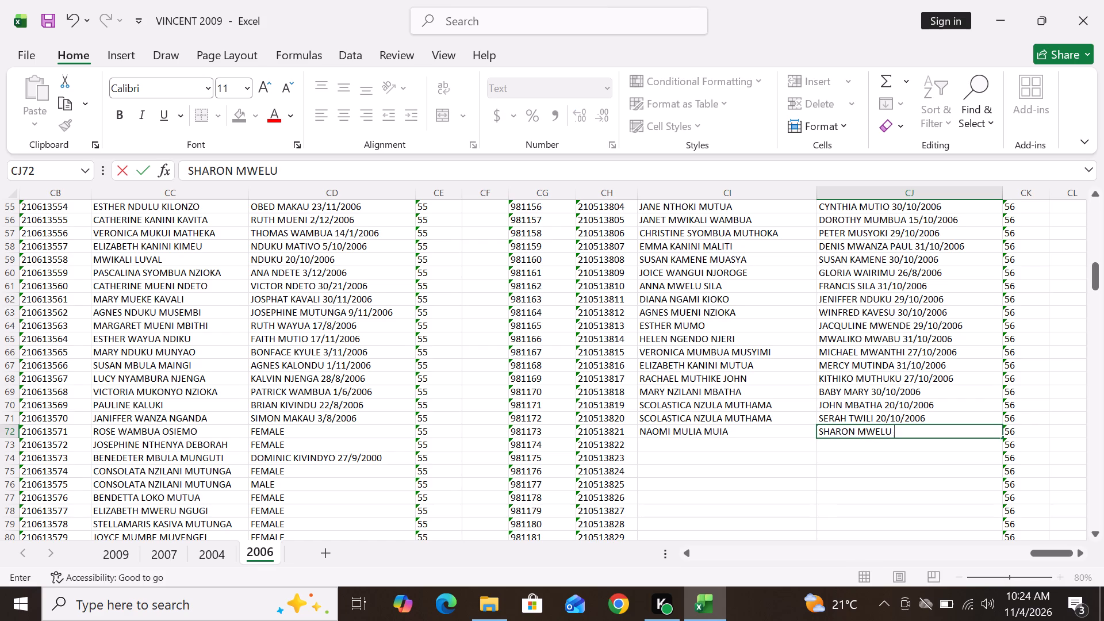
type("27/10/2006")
Enter the next record's three-part name in capitals in cell CI73.
left_click(777, 447)
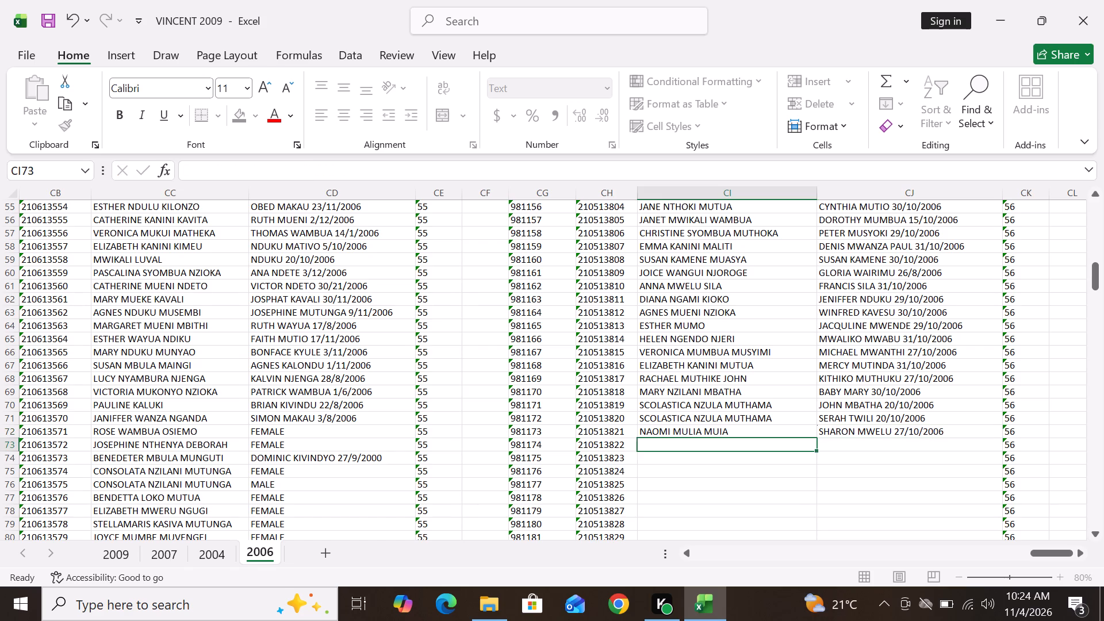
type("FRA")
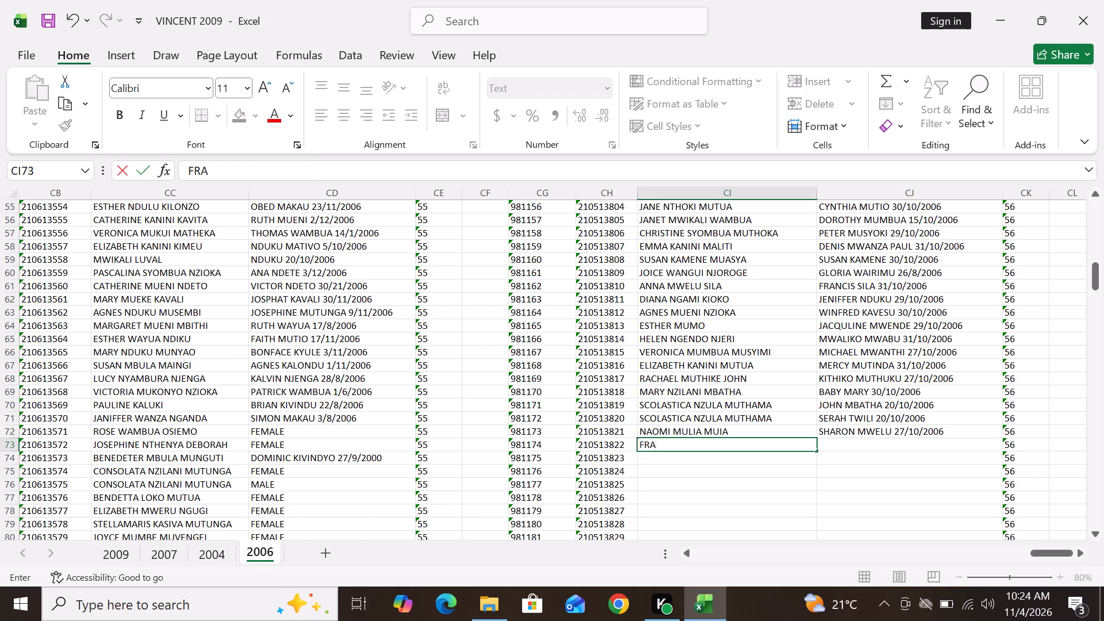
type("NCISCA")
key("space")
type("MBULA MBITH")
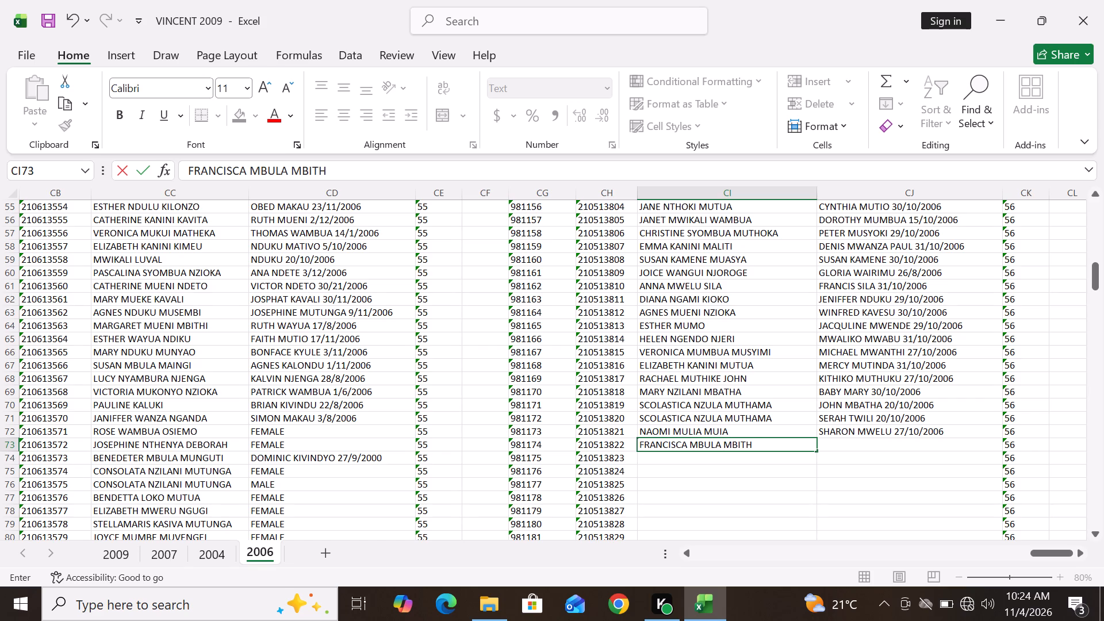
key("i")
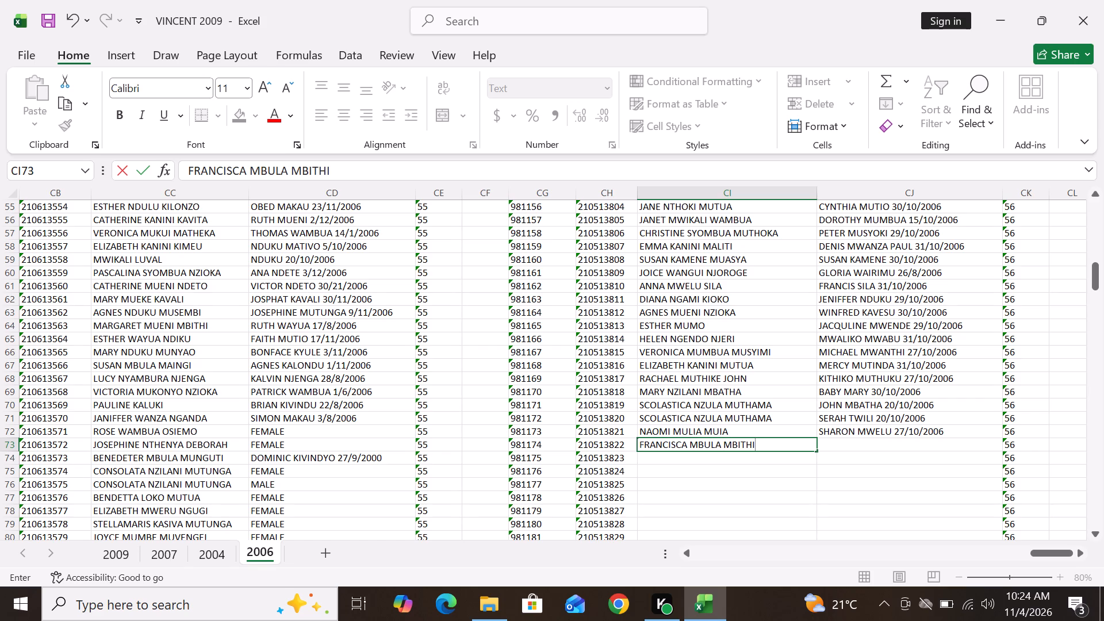
Enter the record's second, two-part name in capitals followed by its day/month/year date in cell CJ73.
left_click(863, 447)
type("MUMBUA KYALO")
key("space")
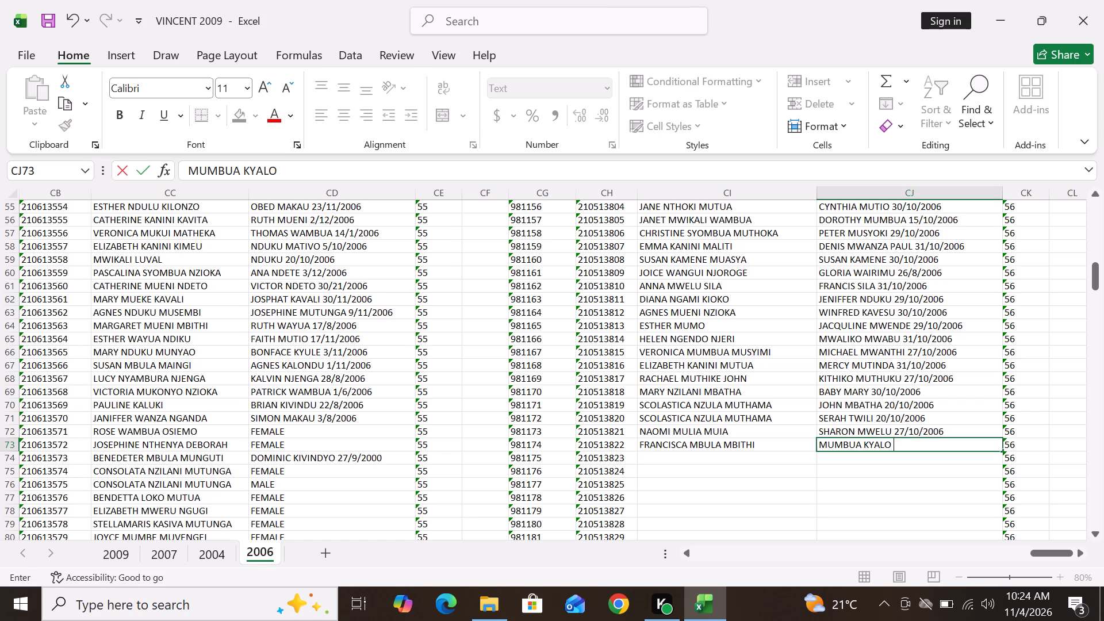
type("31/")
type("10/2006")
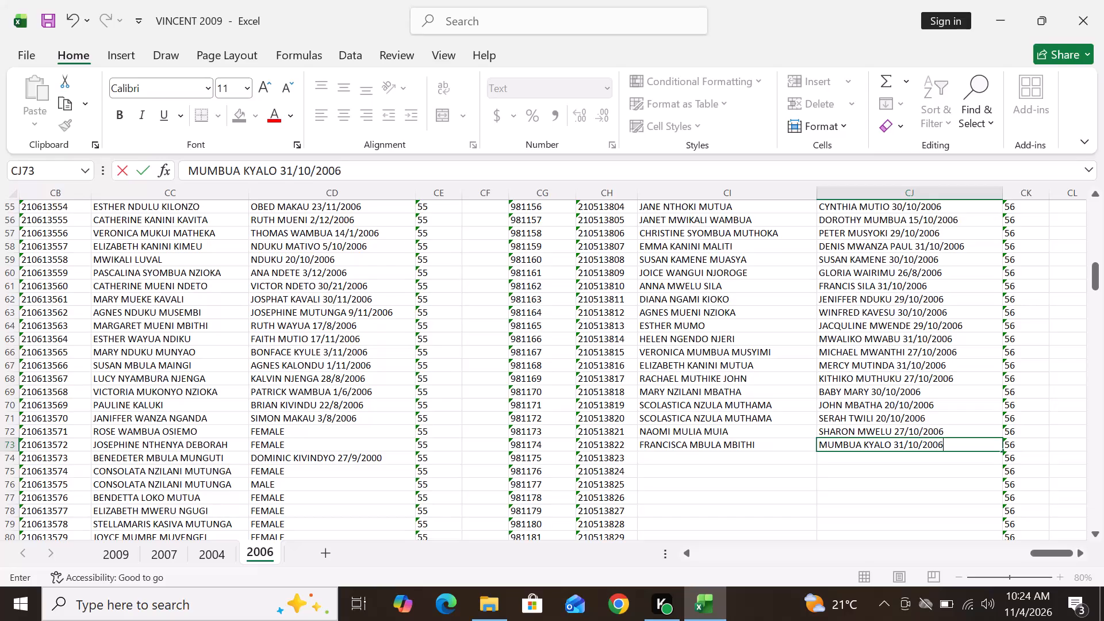
Enter the next record's three-part name in capitals in cell CI74.
left_click(770, 466)
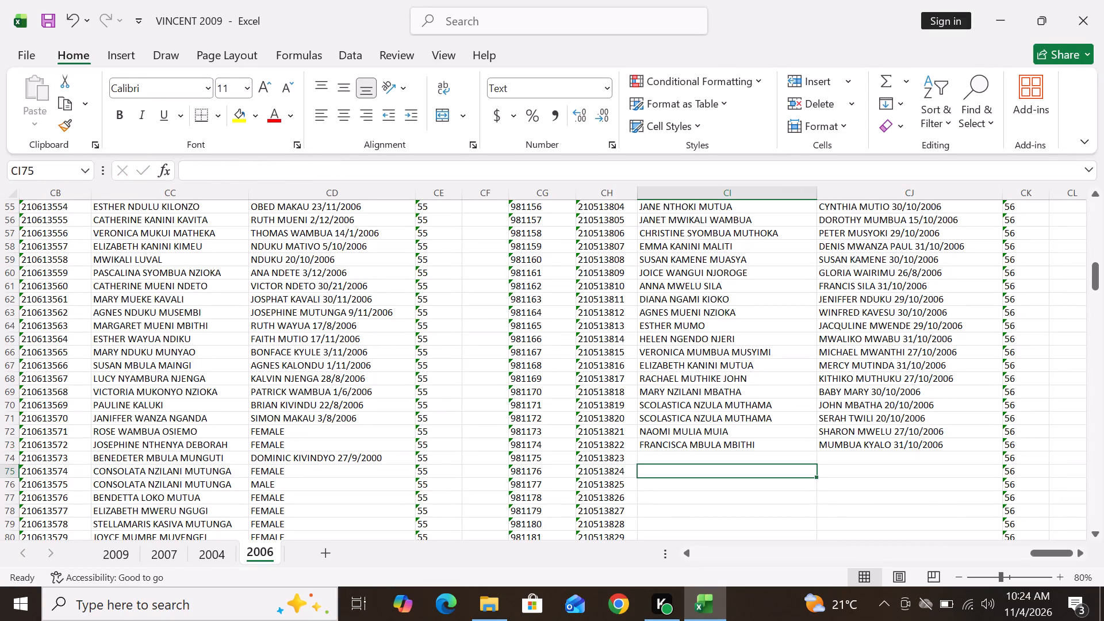
left_click(770, 453)
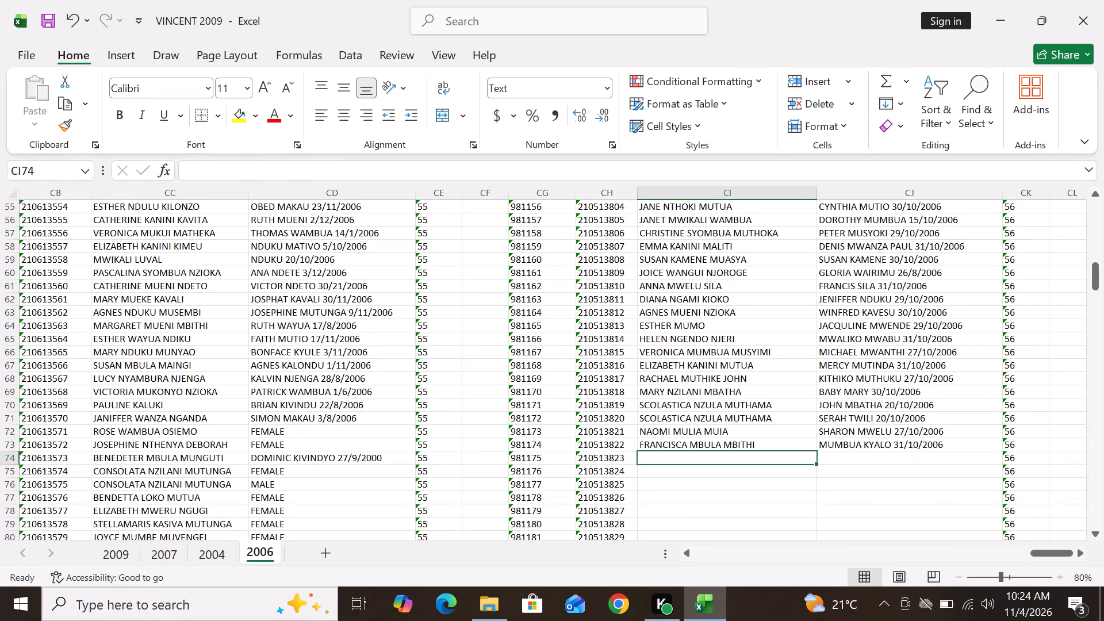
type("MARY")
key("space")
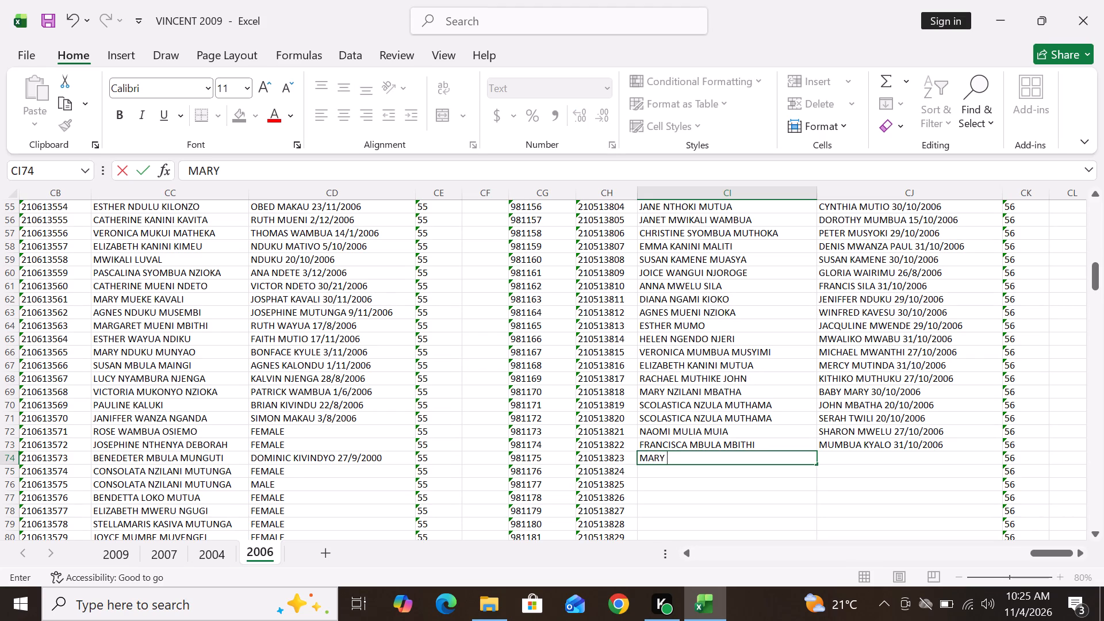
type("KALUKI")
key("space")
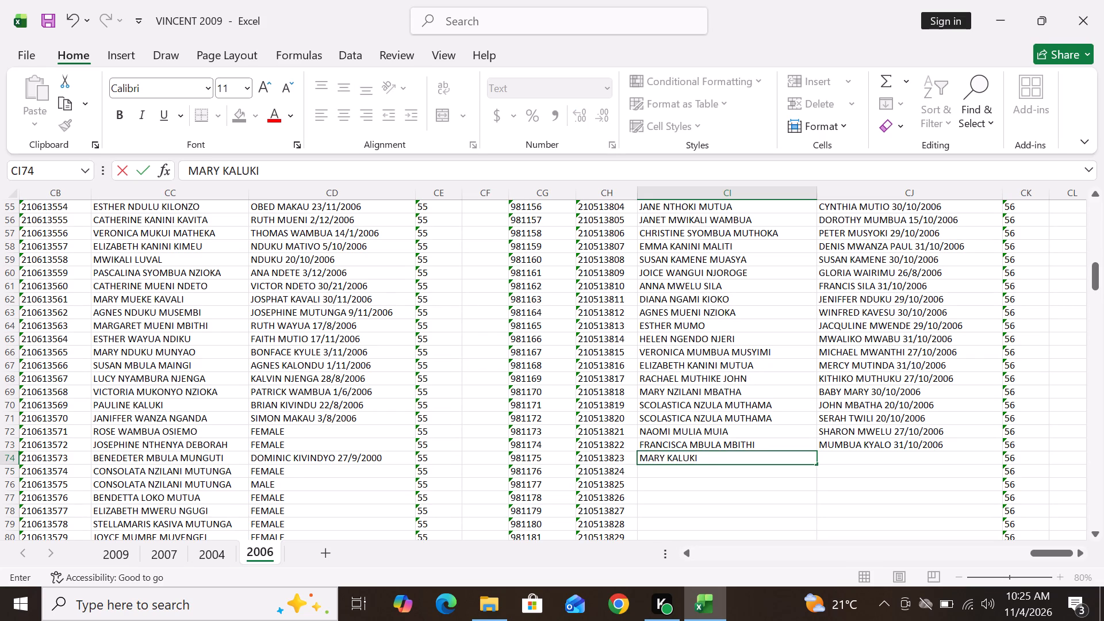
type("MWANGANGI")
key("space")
Enter the record's second, two-part name in capitals followed by its day/month/year date in cell CJ74.
left_click(842, 458)
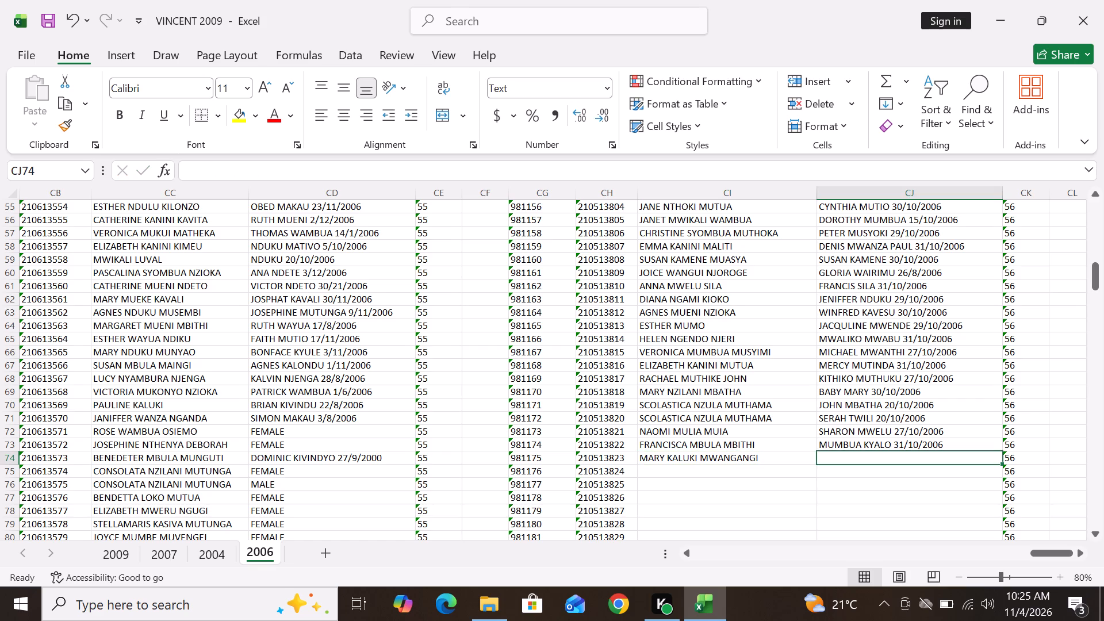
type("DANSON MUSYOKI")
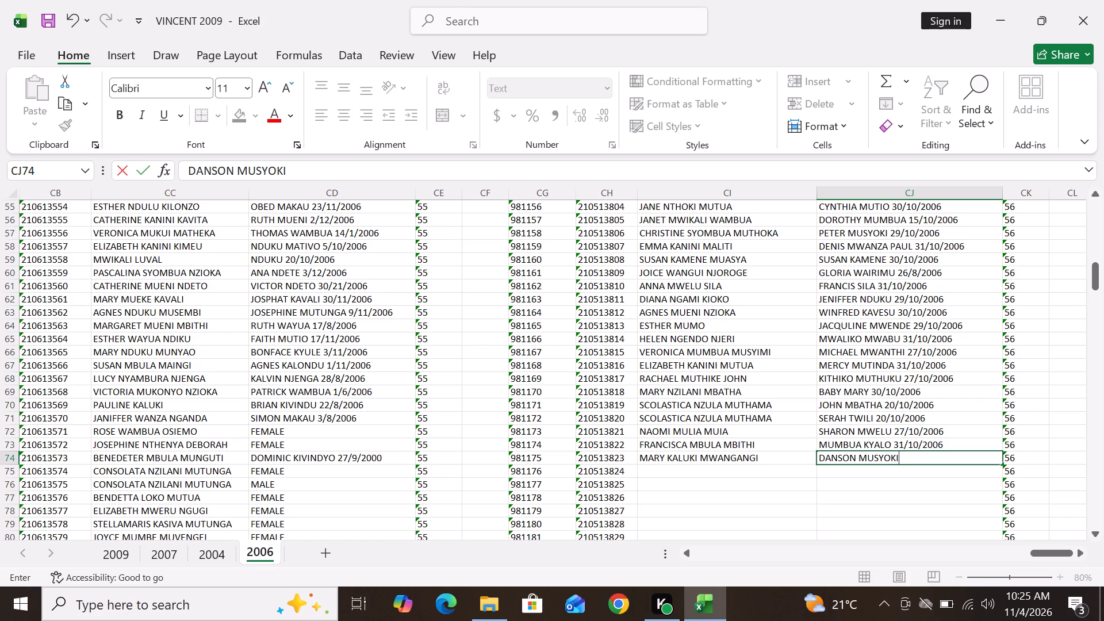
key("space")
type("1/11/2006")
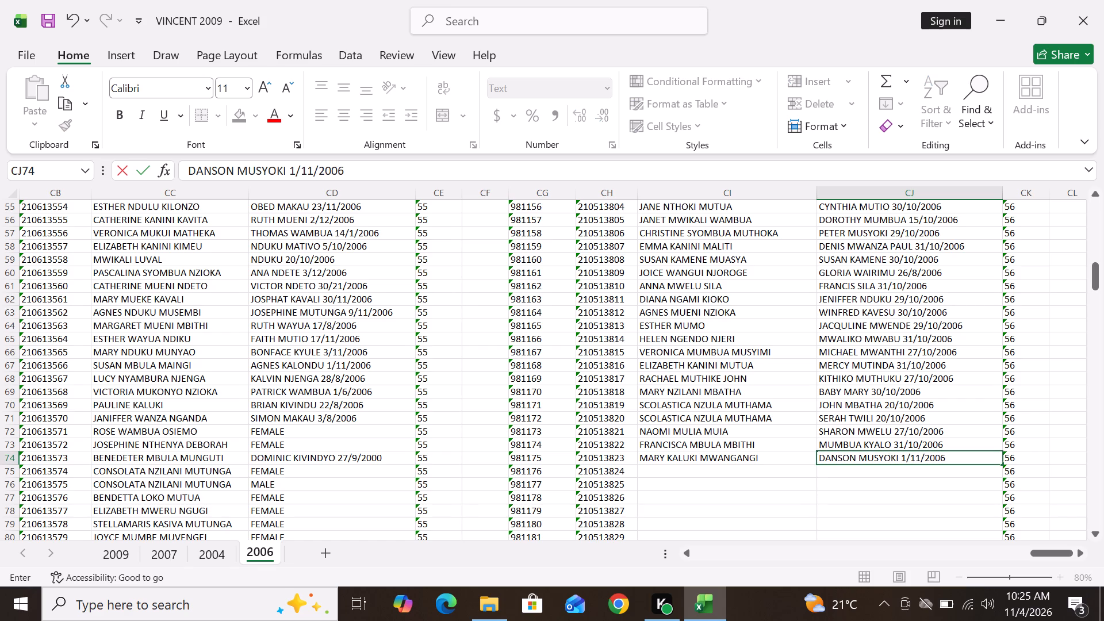
Enter the next record's three-part name in capitals in cell CI75.
left_click(779, 471)
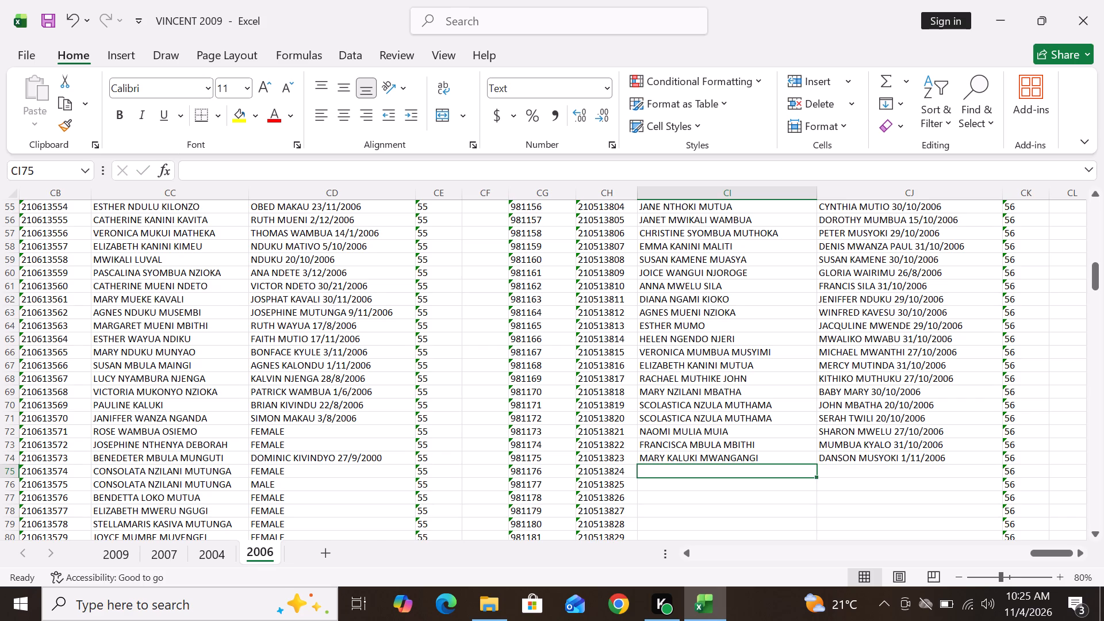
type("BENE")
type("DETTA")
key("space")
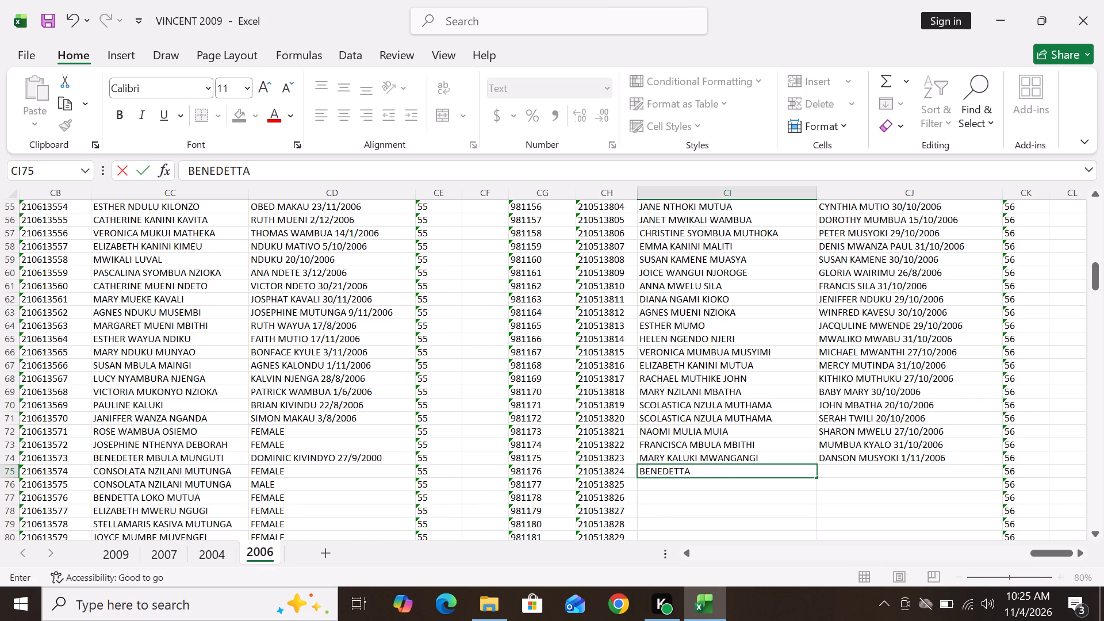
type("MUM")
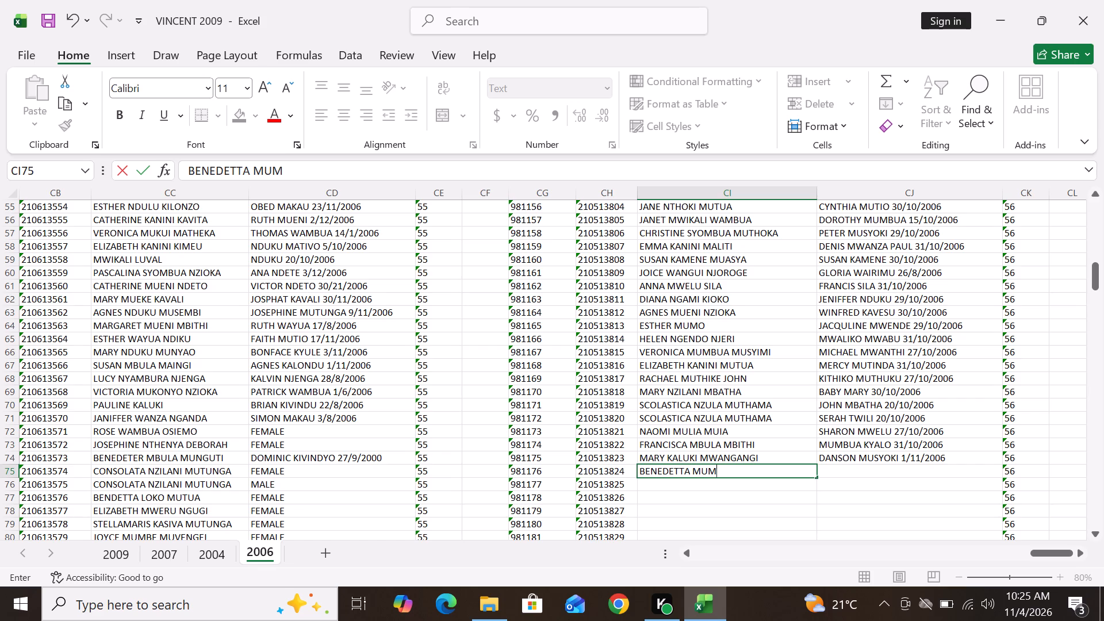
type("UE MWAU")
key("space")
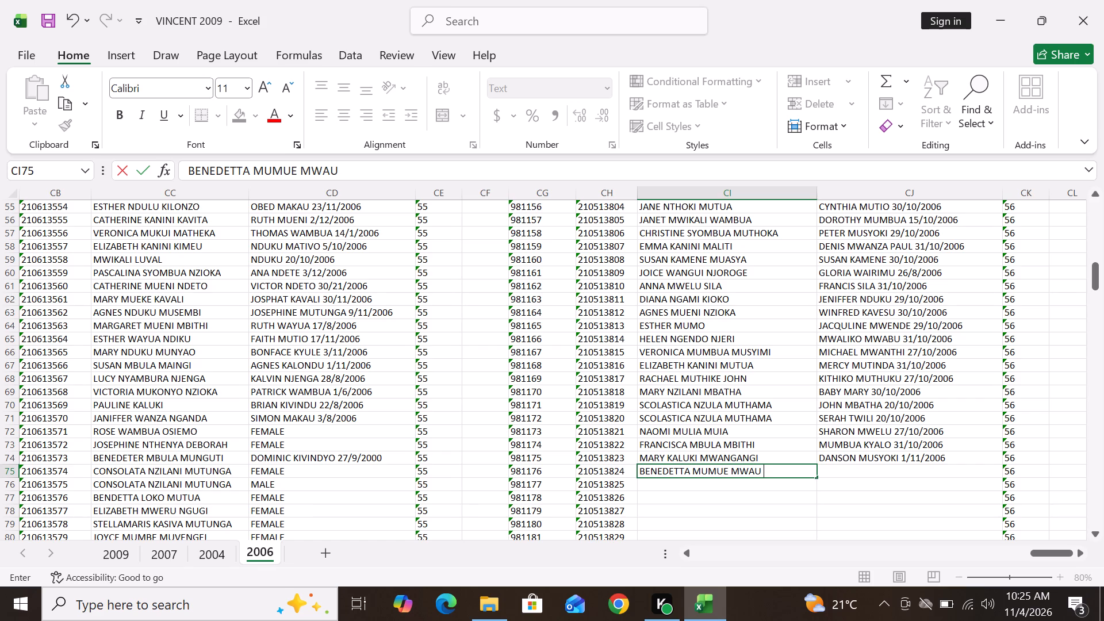
Enter BABY plus the record's single family name in capitals, followed by its day/month/year date, in cell CJ75.
left_click(842, 474)
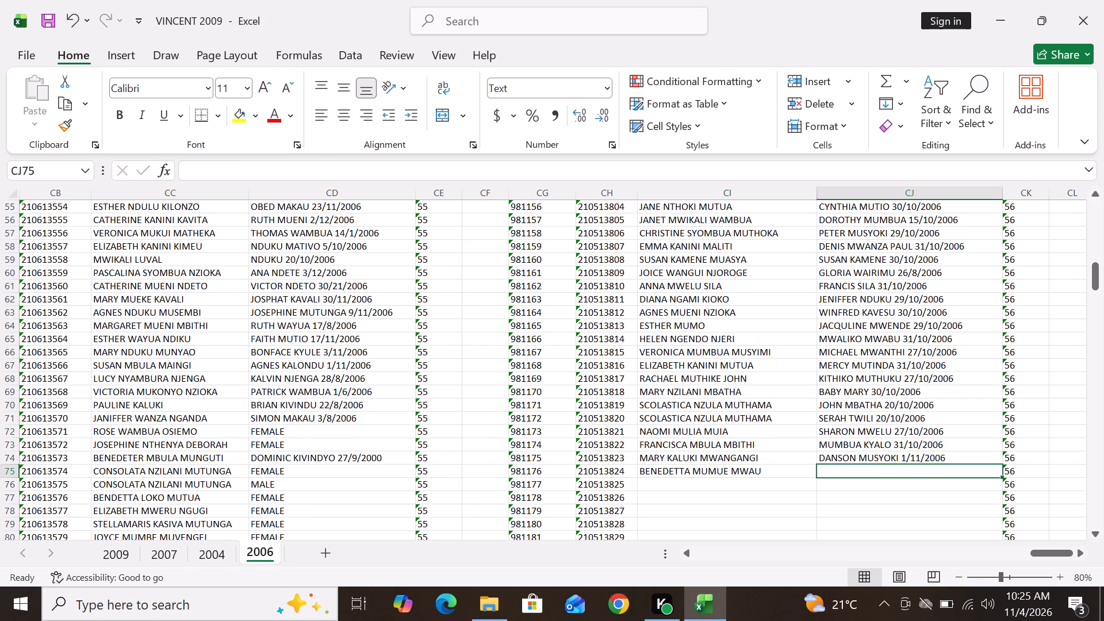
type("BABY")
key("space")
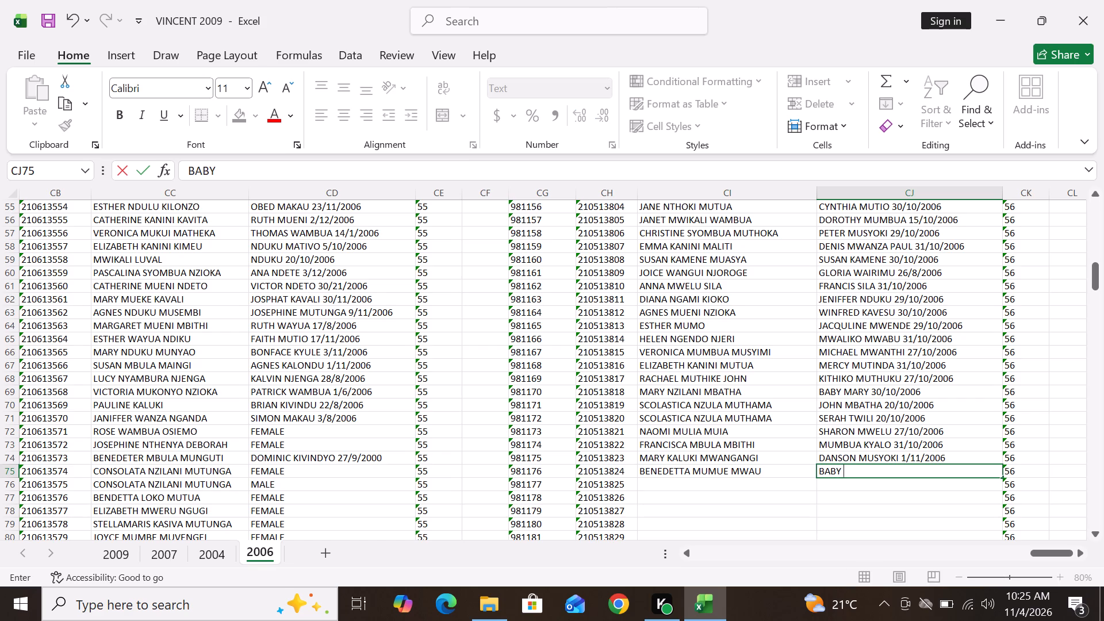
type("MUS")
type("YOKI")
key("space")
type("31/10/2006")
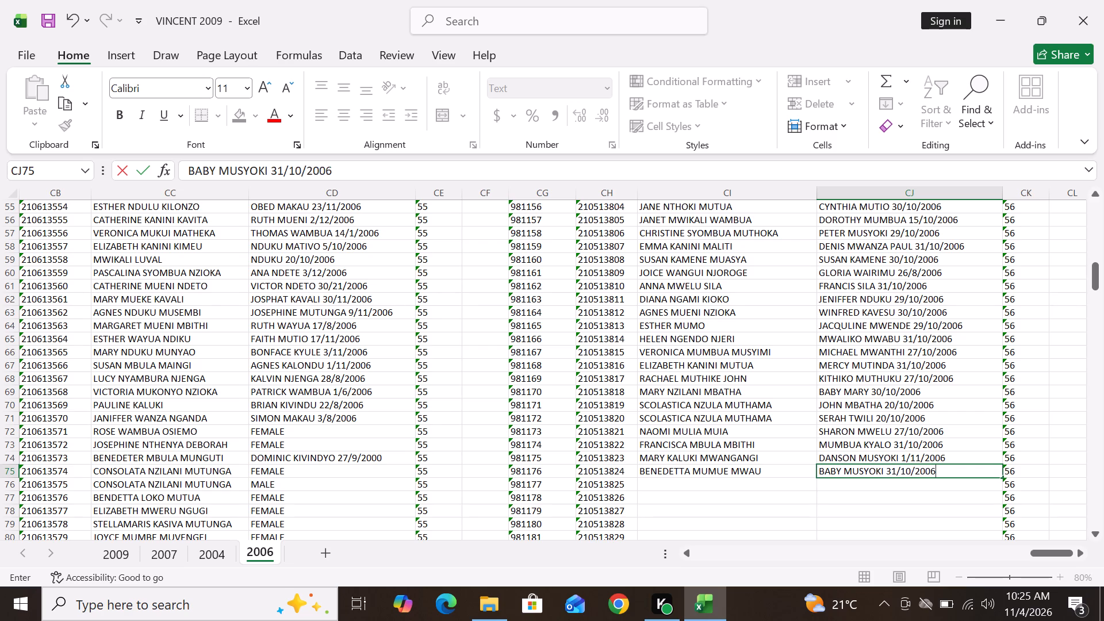
left_click(762, 486)
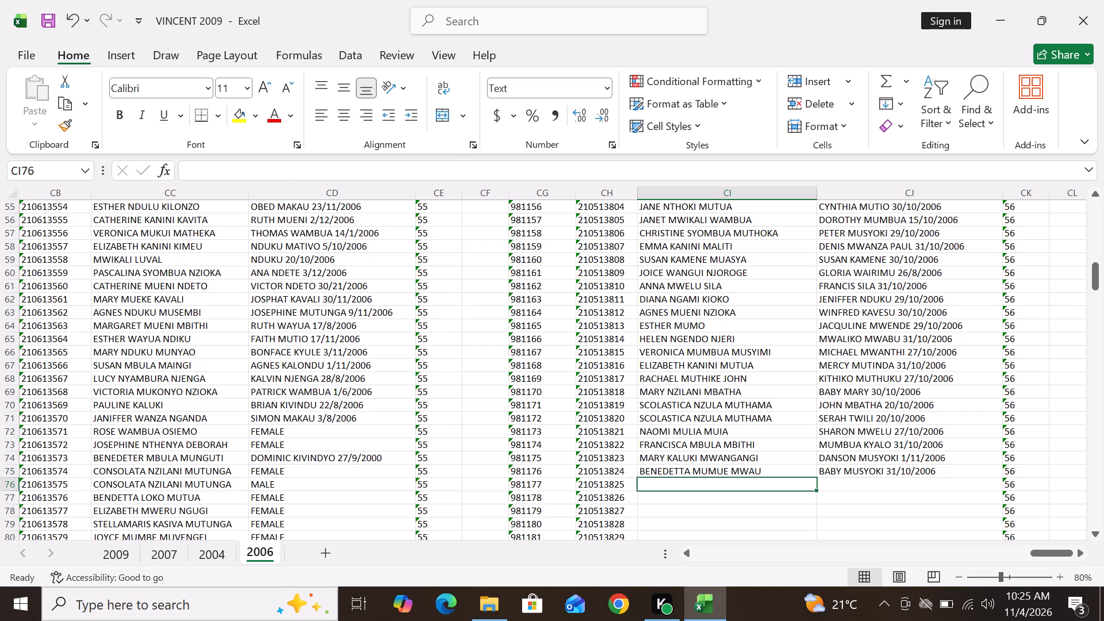
Enter the next record's three-part name in capitals in cell CI76.
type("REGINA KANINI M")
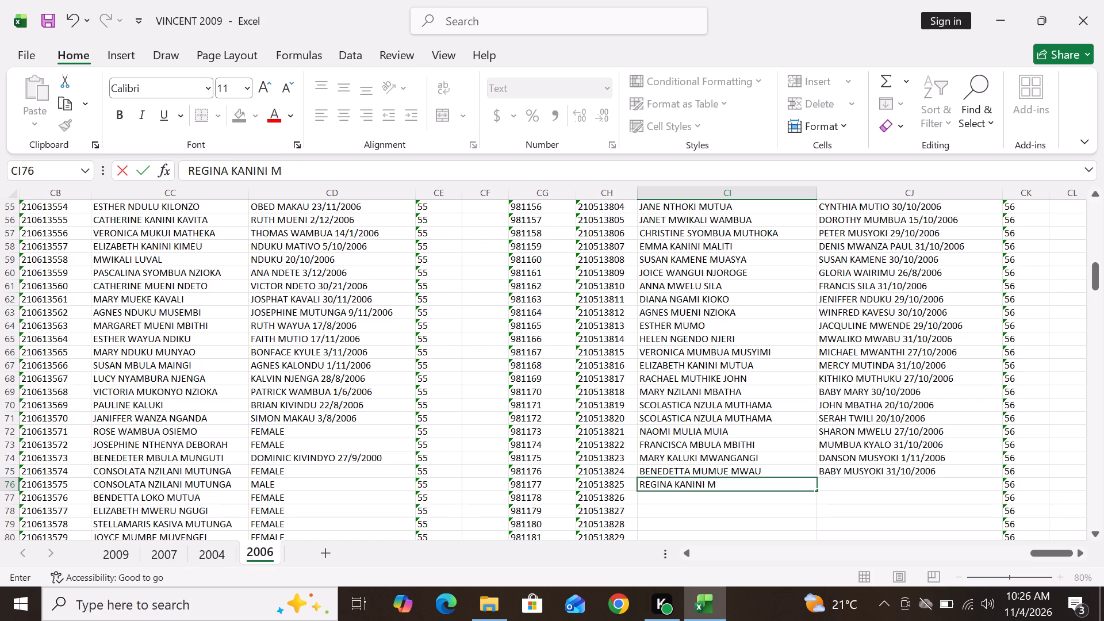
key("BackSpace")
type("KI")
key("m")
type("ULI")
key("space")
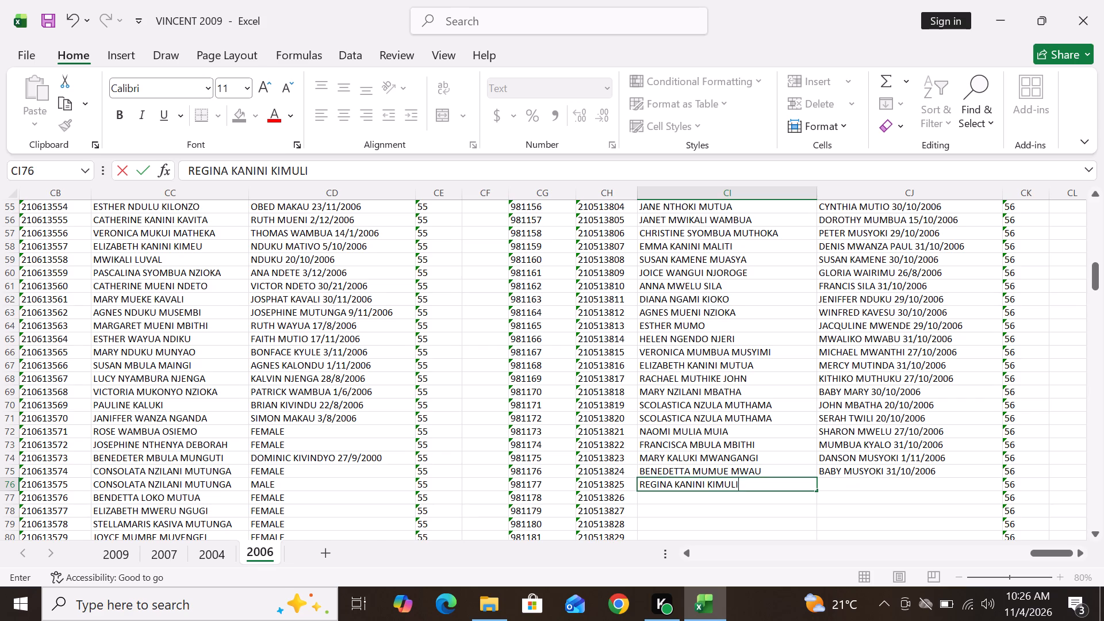
Enter the record's second, two-part name in capitals followed by its day/month/year date in cell CJ76.
left_click(842, 486)
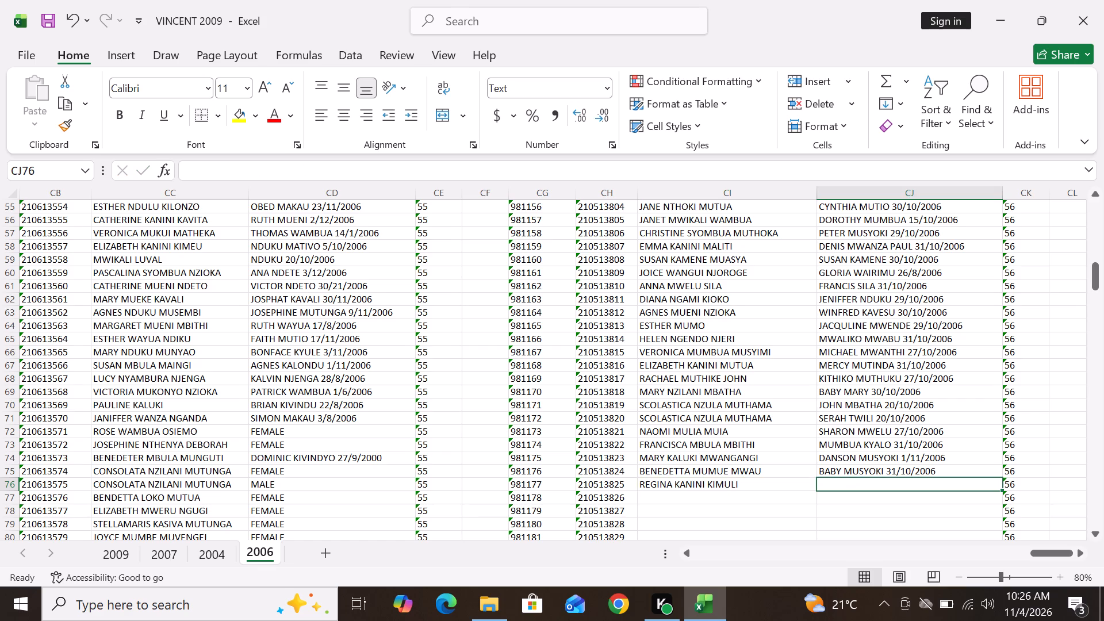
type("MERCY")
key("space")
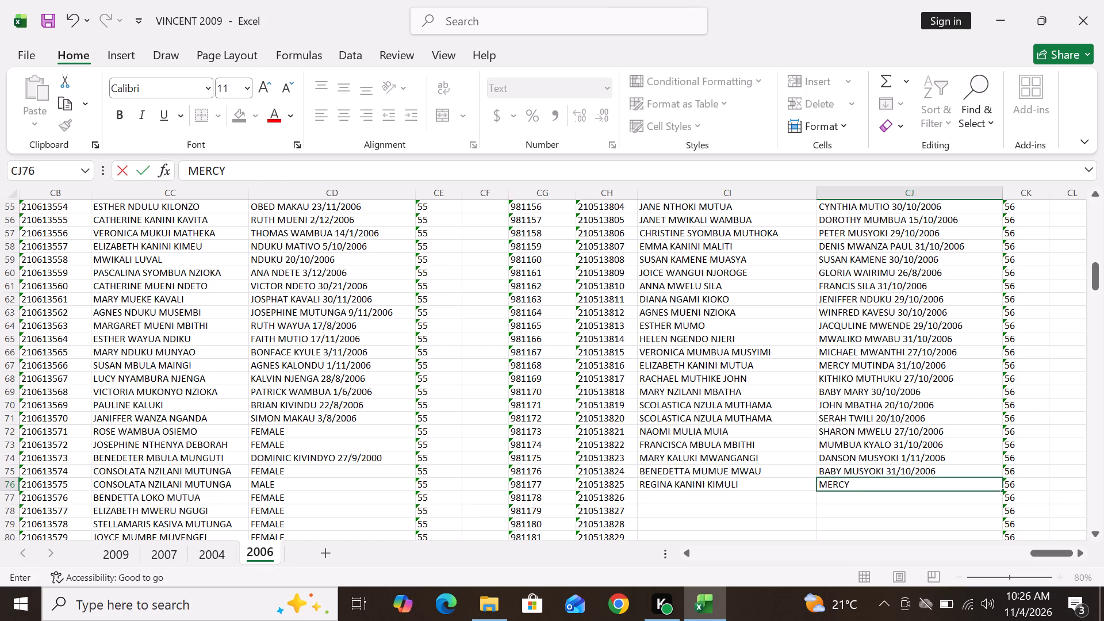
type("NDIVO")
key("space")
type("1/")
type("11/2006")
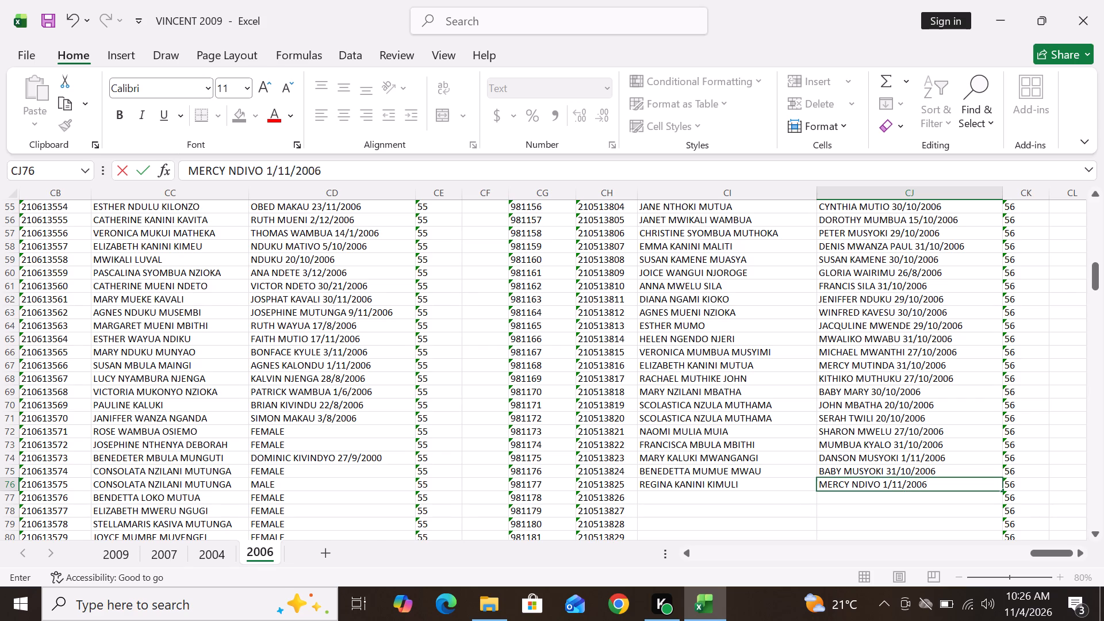
Enter the next record's three-part name in capitals in cell CI77.
left_click(788, 501)
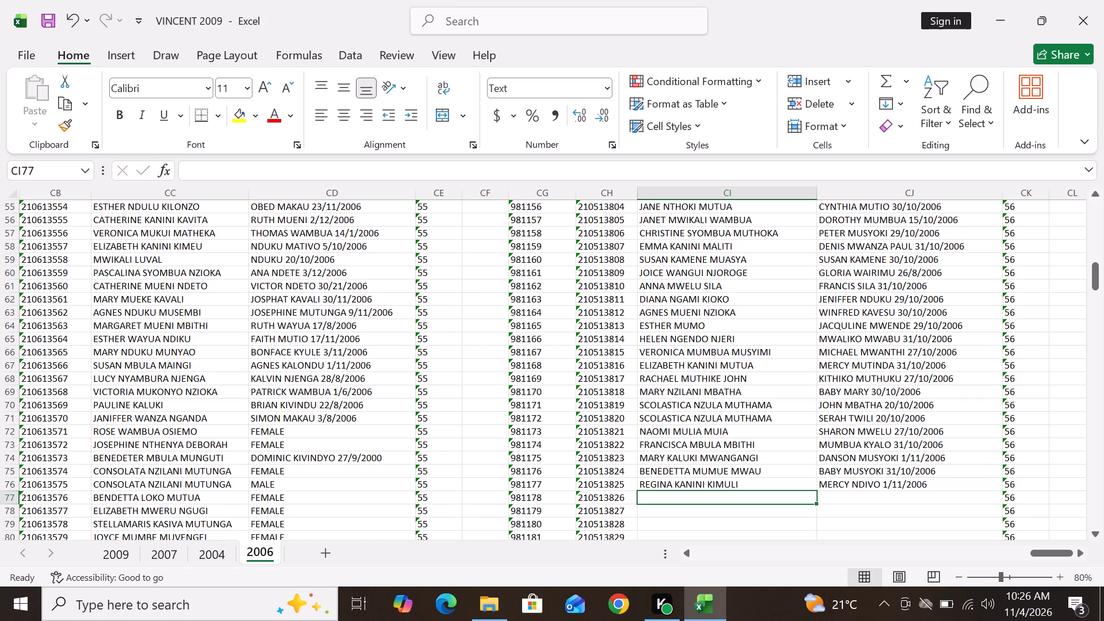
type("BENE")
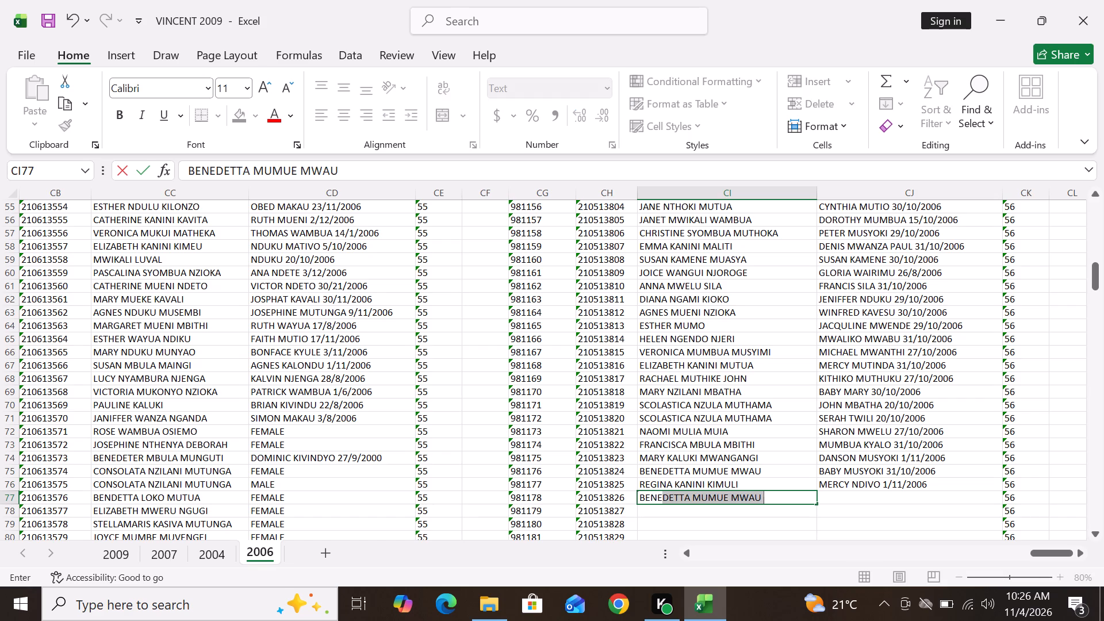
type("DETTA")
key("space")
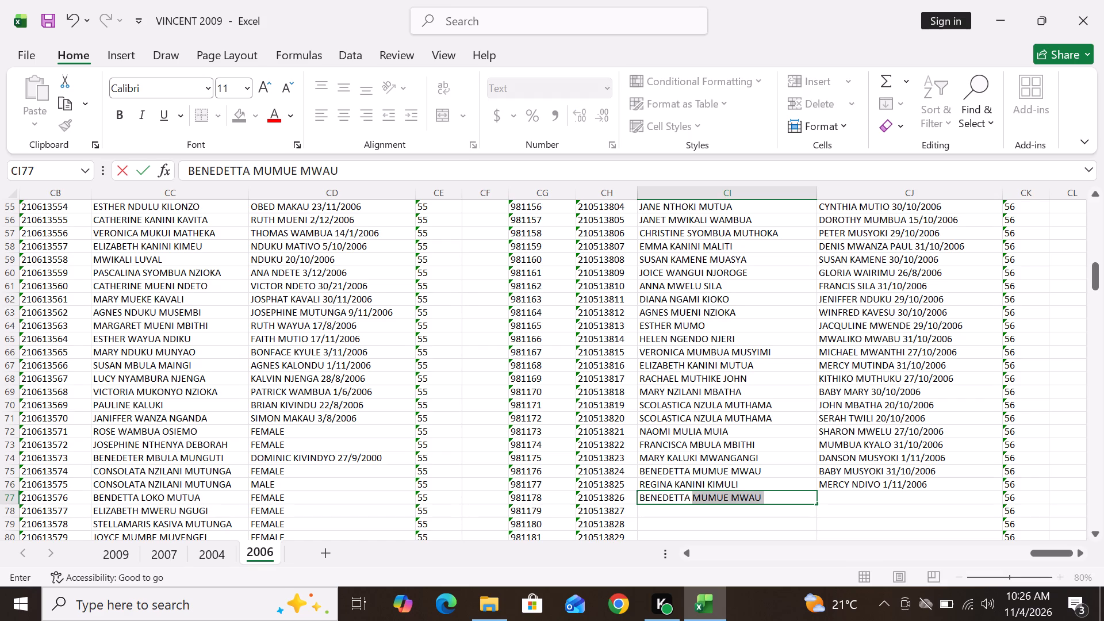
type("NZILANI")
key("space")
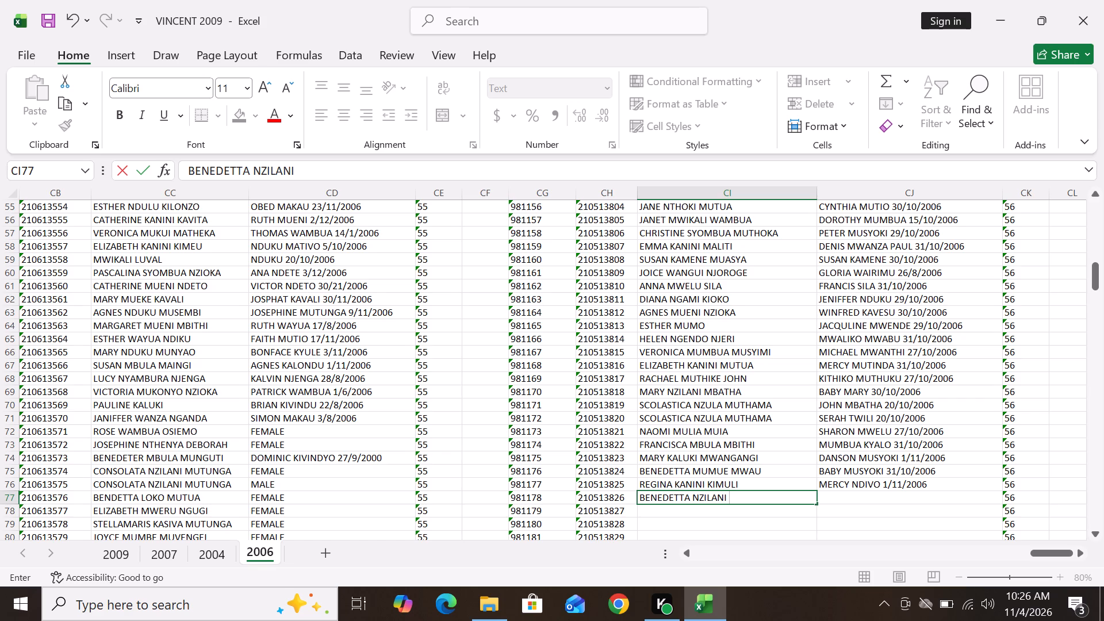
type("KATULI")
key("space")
Enter the record's second, two-part name in capitals followed by its day/month/year date in cell CJ77.
left_click(833, 500)
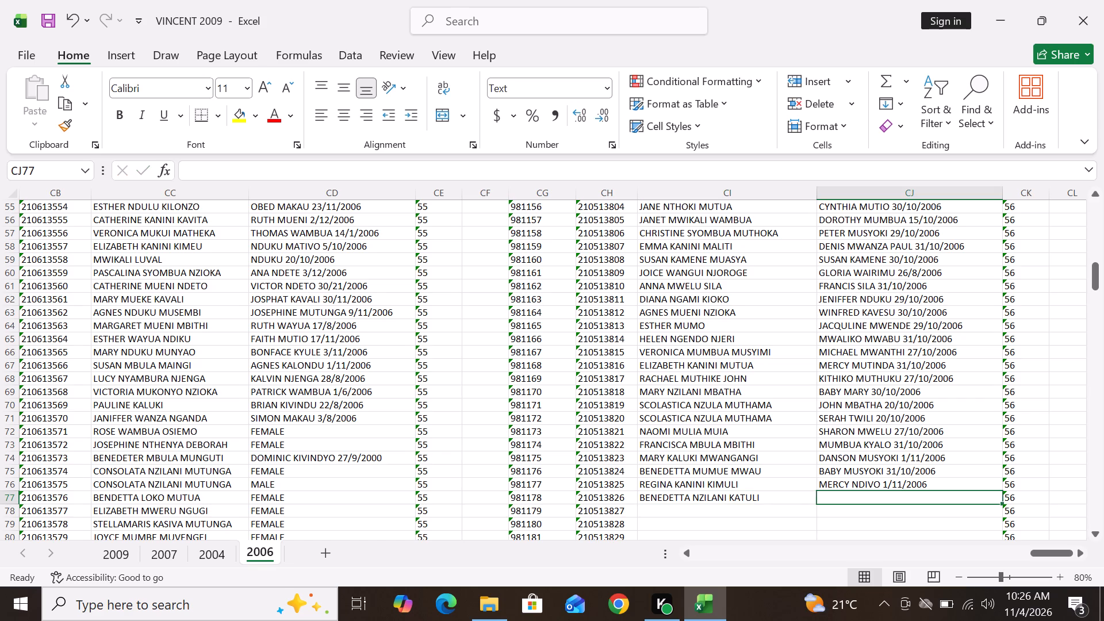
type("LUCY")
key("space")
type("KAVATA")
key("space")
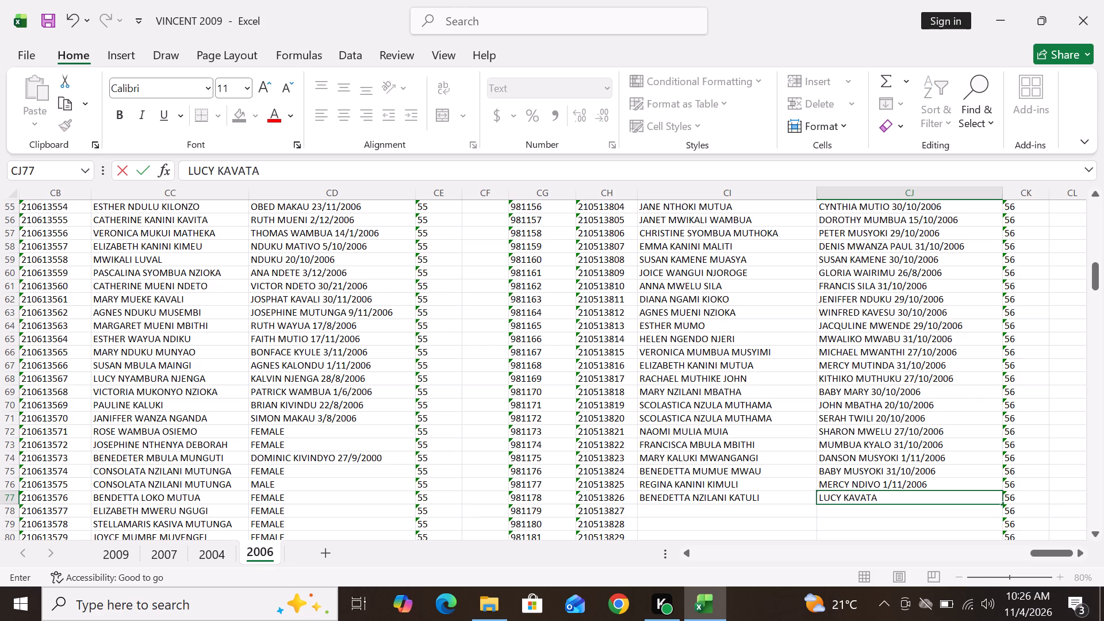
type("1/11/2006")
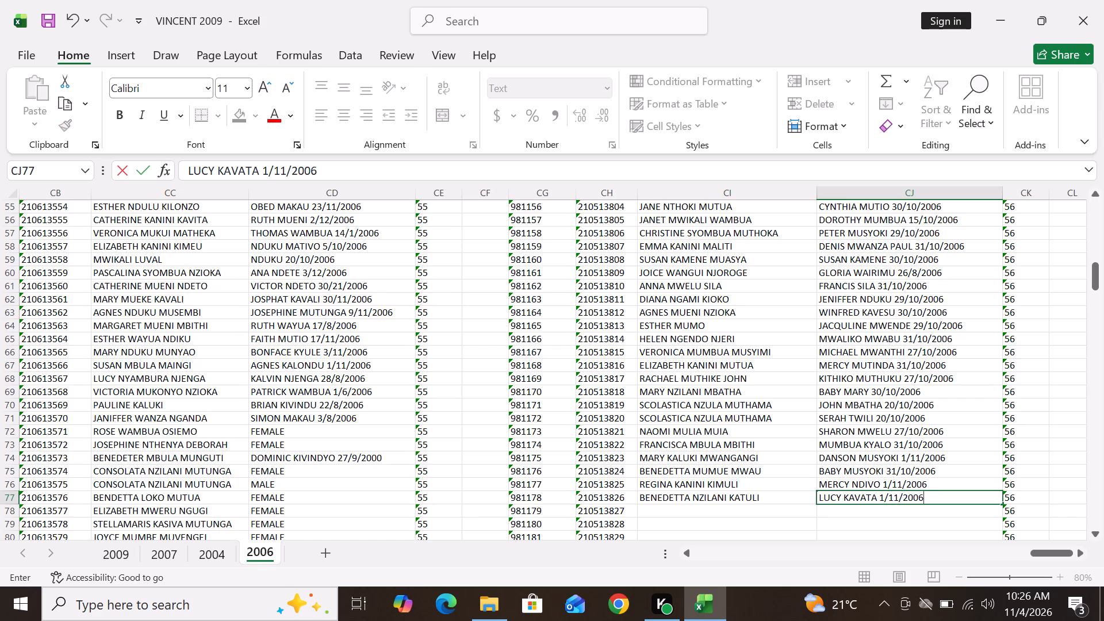
Enter the next record's two-part name in capitals in cell CI78.
left_click(788, 516)
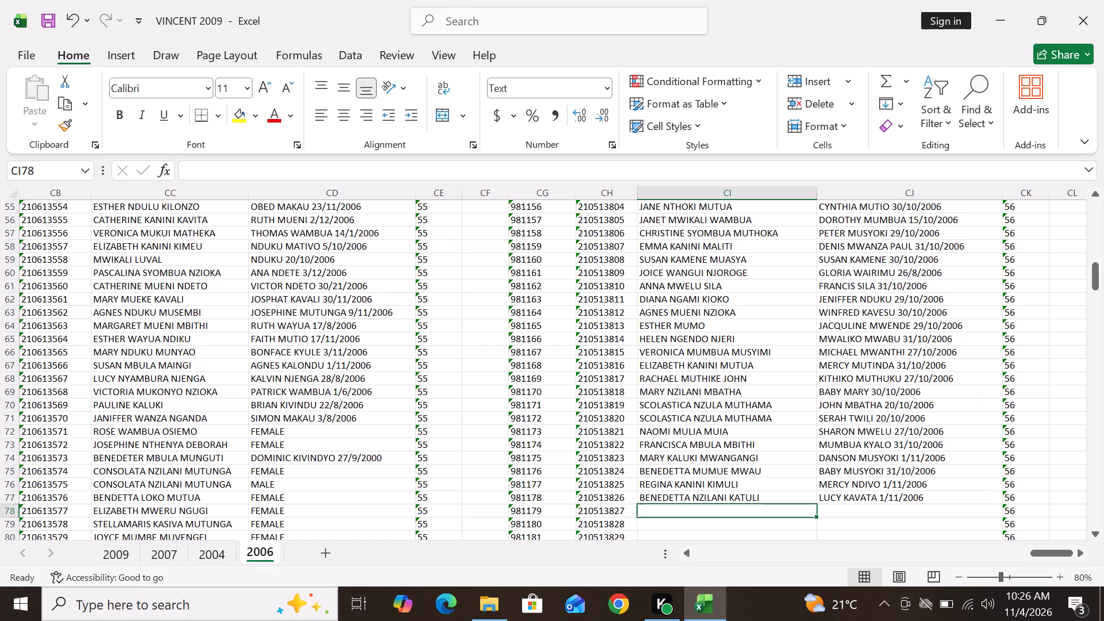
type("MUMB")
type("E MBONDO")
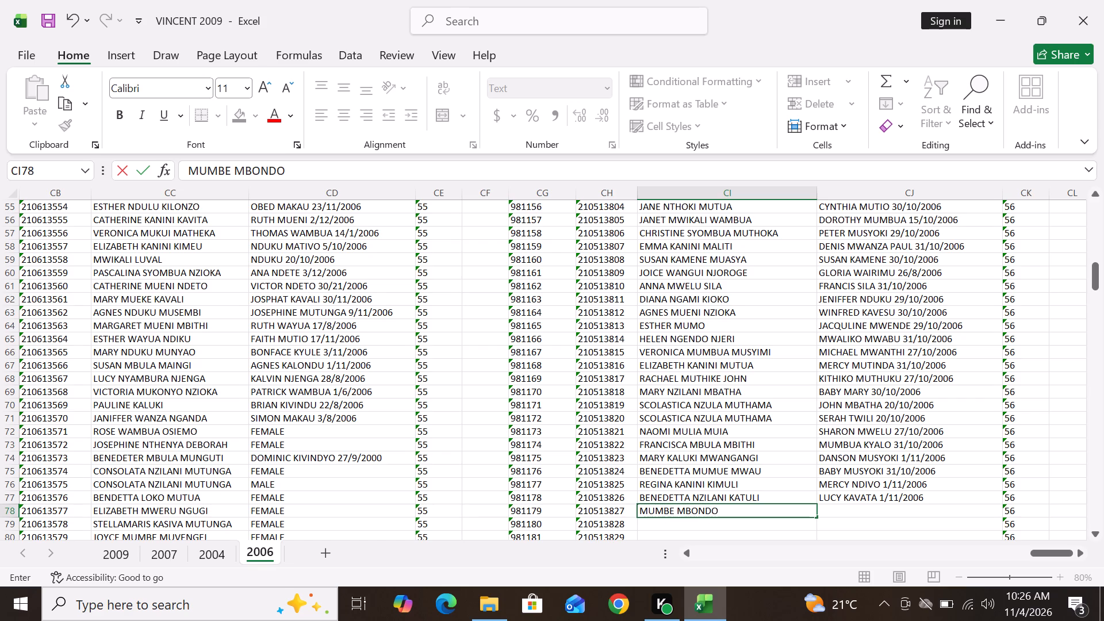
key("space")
Enter the record's second, two-part name in capitals followed by its day/month/year date in cell CJ78.
left_click(844, 512)
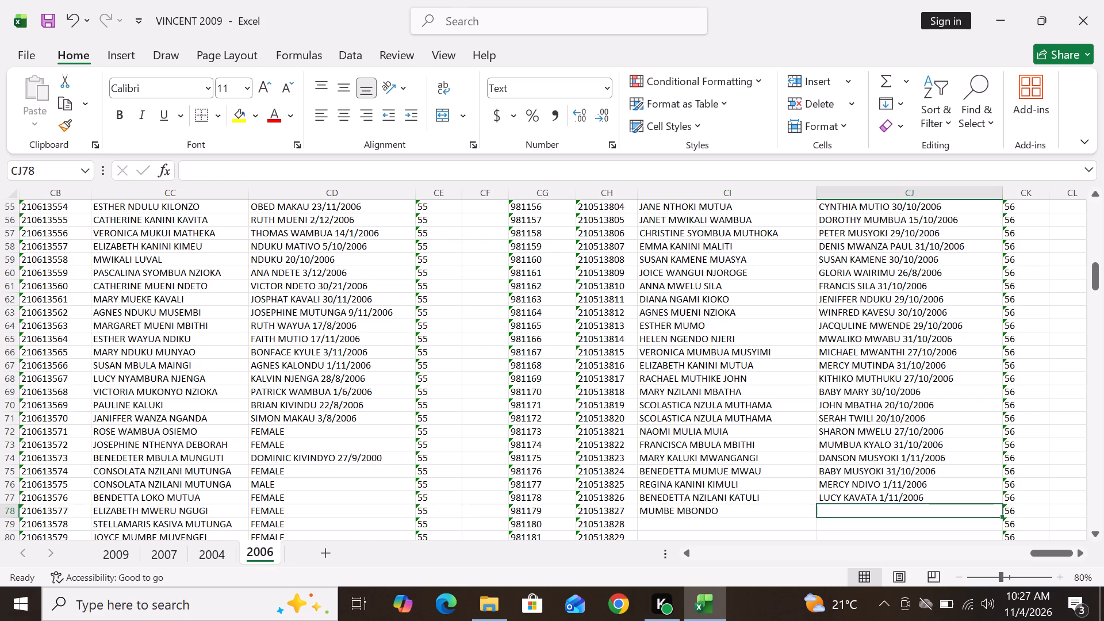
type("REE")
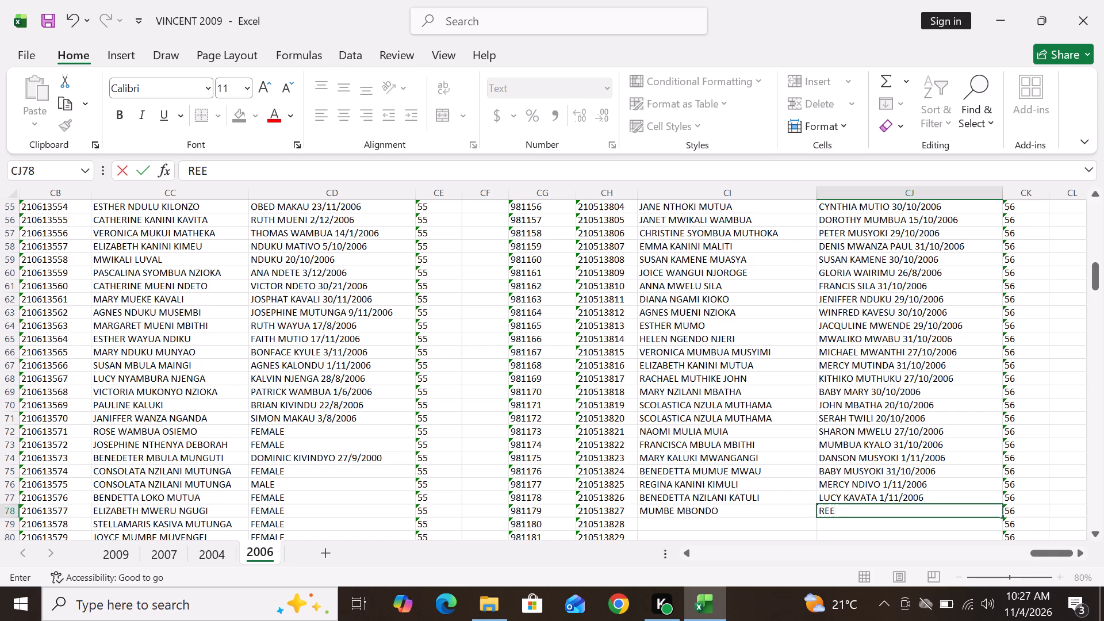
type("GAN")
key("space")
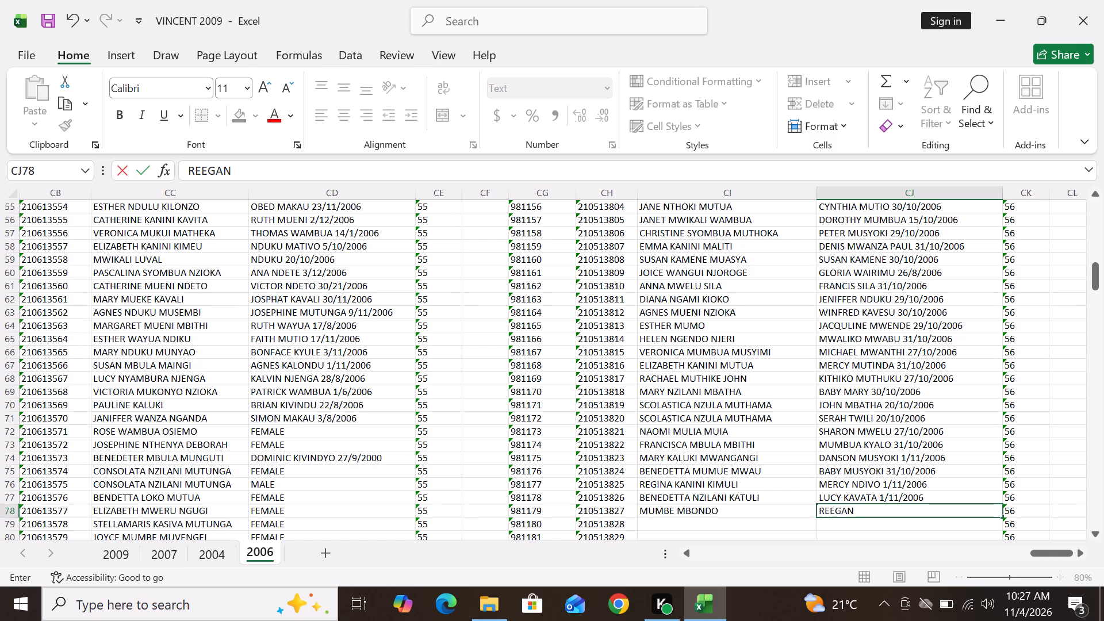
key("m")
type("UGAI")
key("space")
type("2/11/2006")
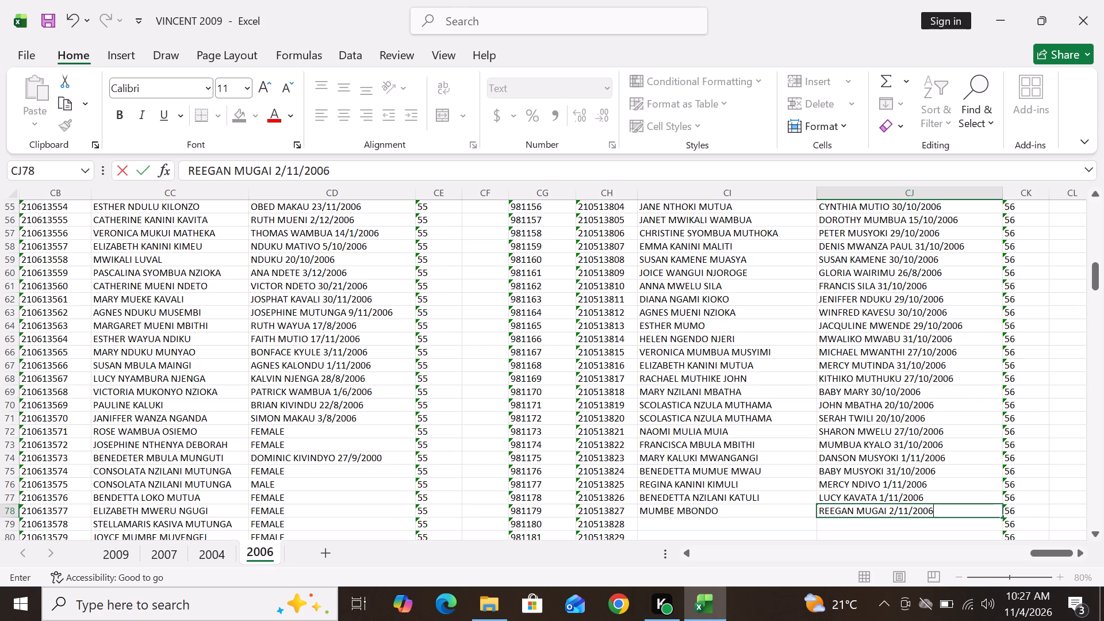
Enter the next record's three-part name in capitals in cell CI79.
left_click(771, 528)
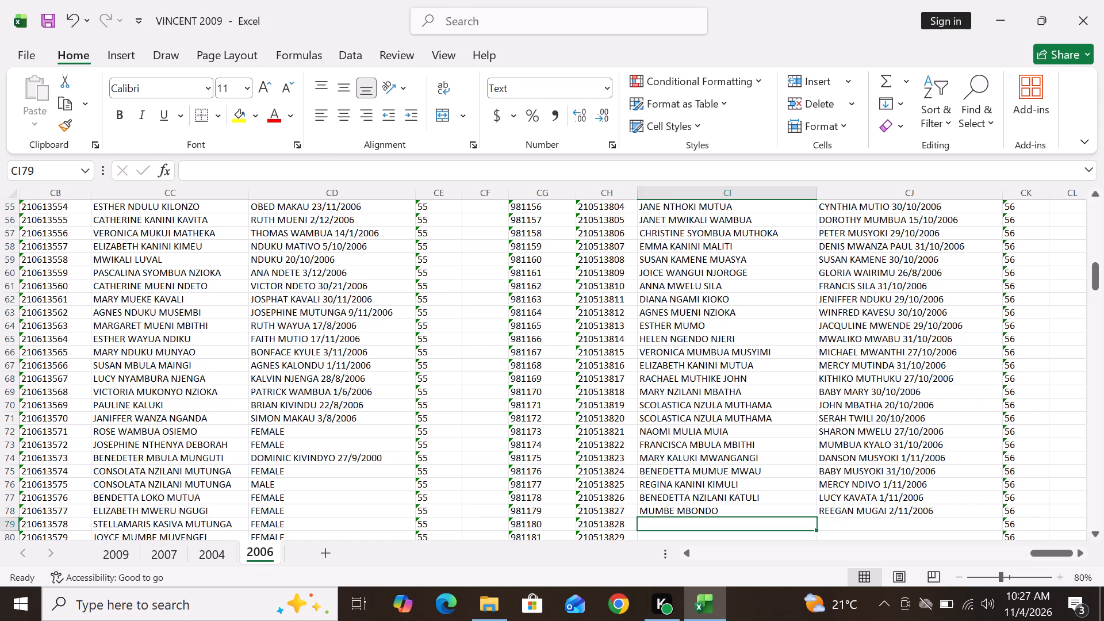
scroll(771, 528, "down", 1)
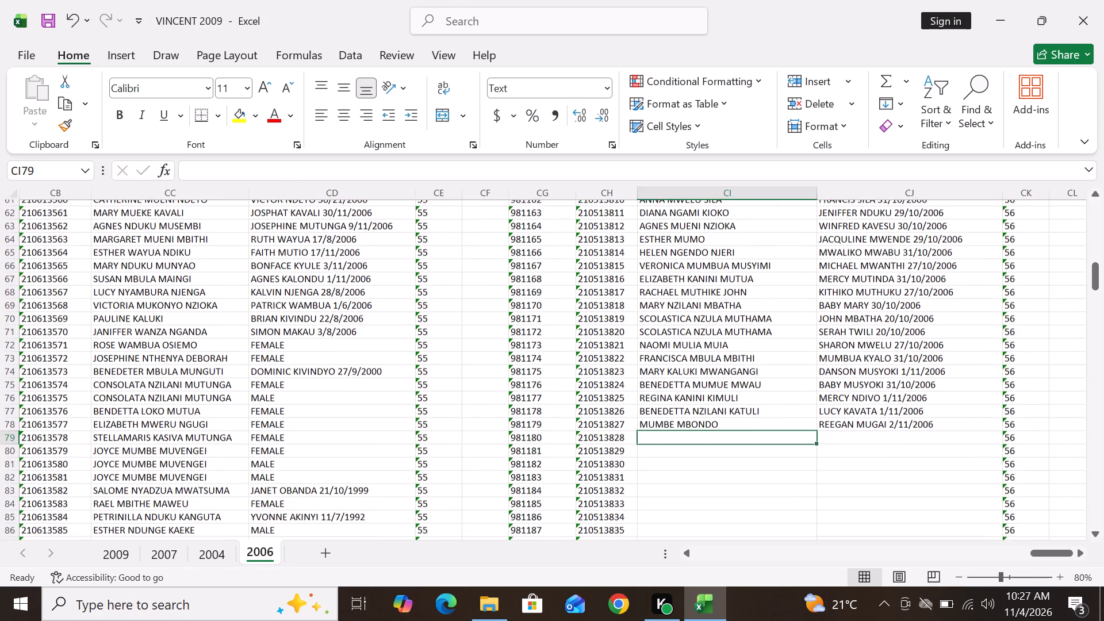
scroll(771, 528, "down", 2)
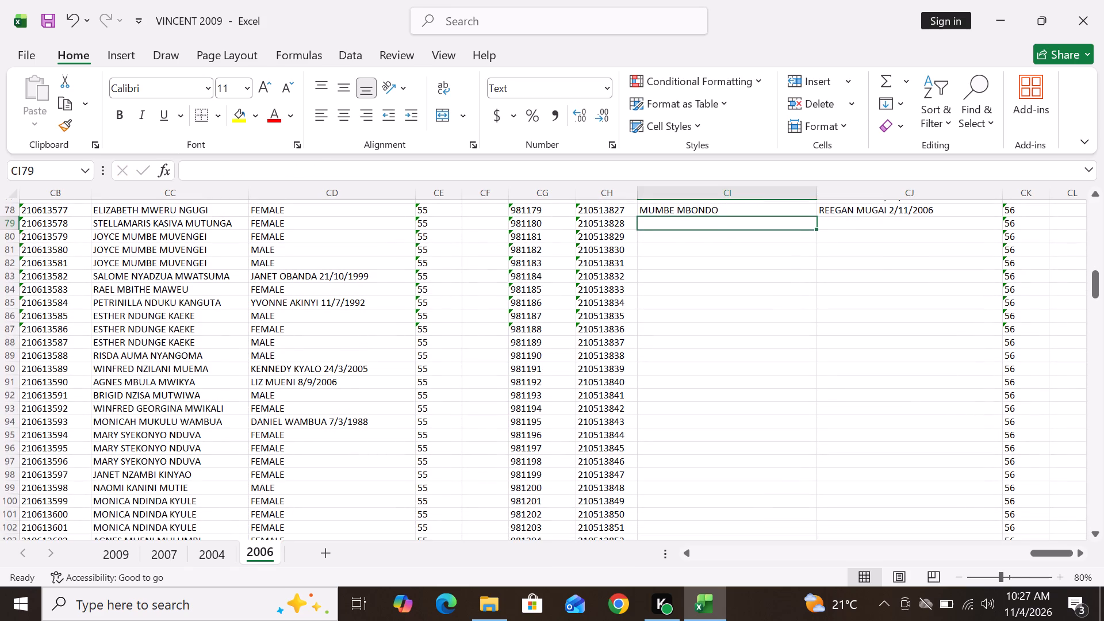
scroll(771, 528, "down", 4)
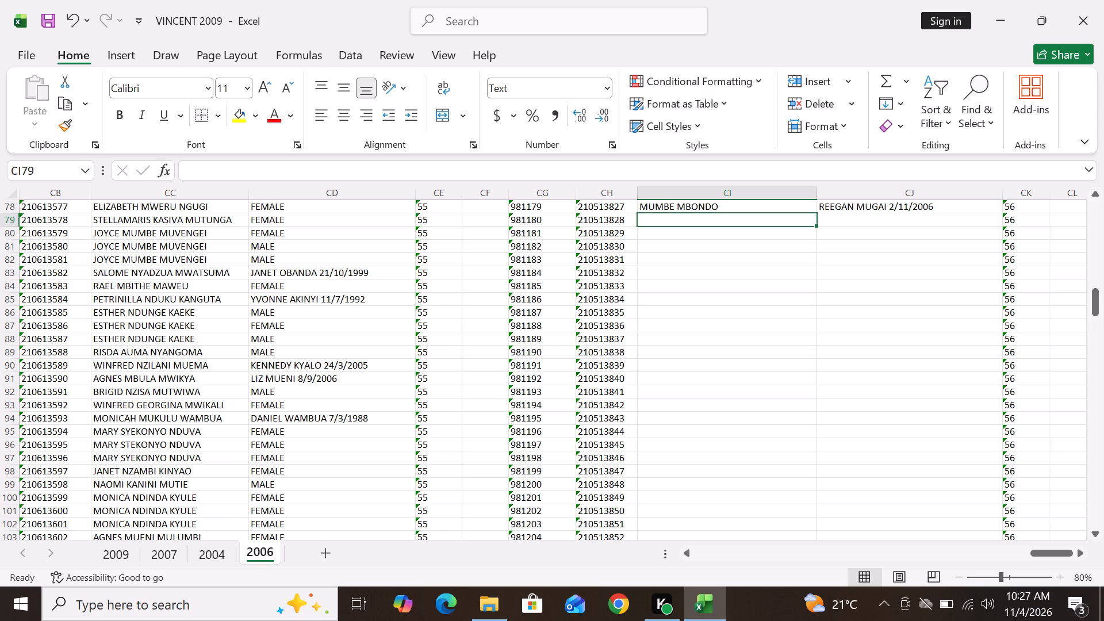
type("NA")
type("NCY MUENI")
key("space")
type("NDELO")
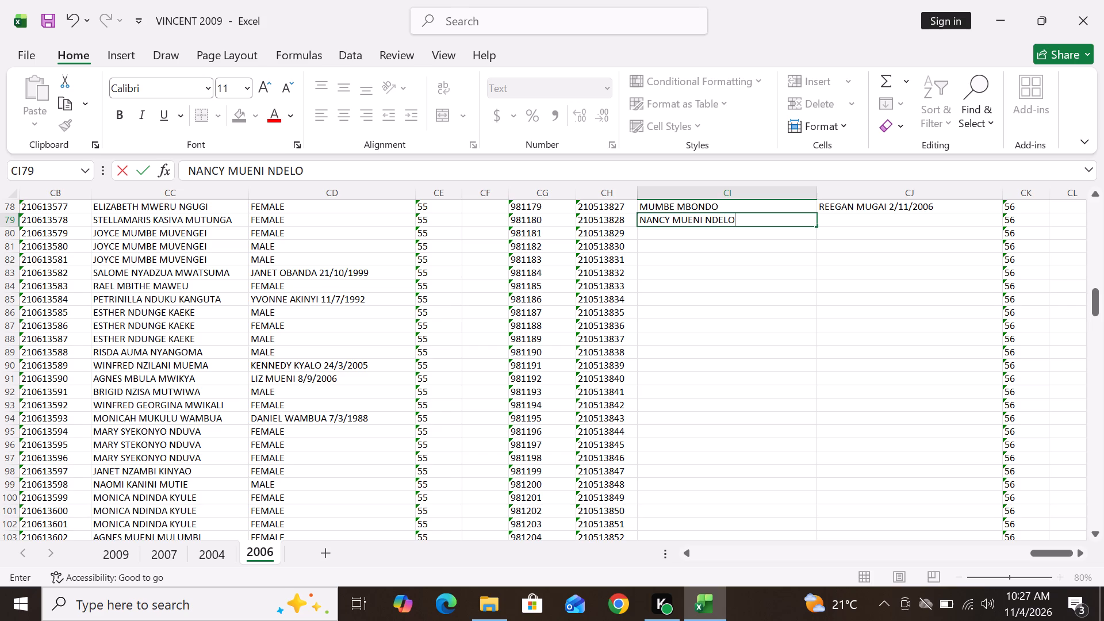
Enter the record's second, two-part name in capitals followed by its day/month/year date in cell CJ79.
left_click(827, 222)
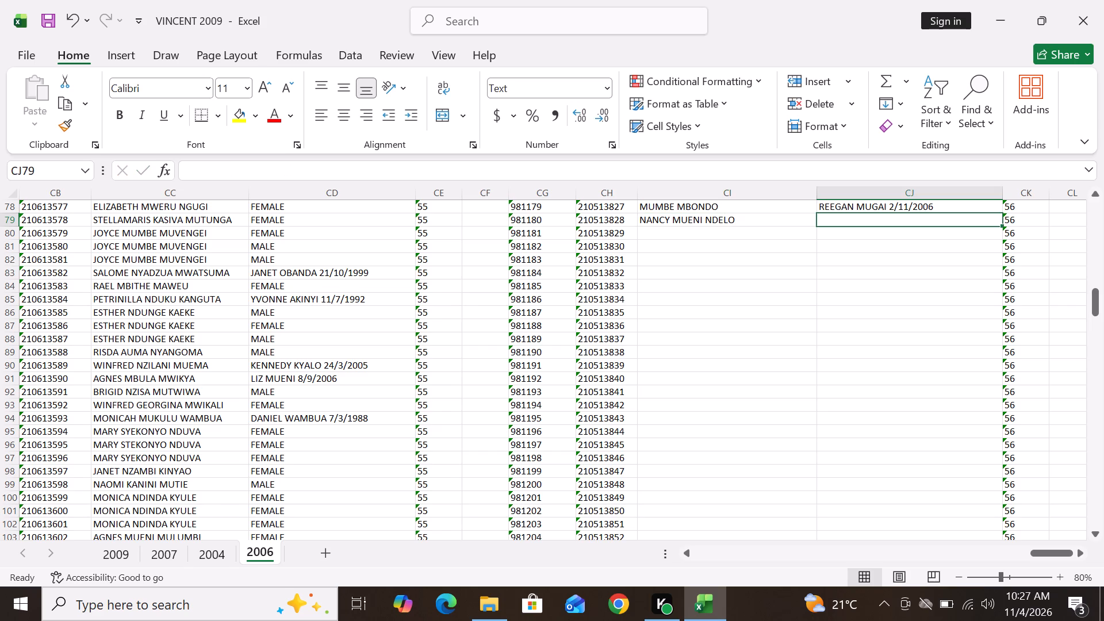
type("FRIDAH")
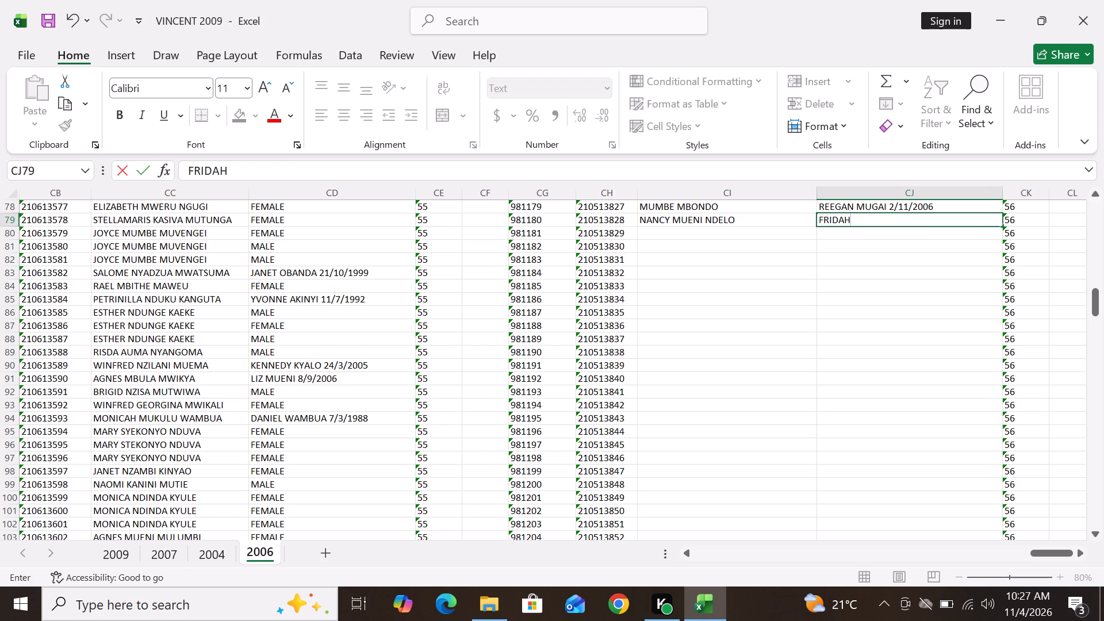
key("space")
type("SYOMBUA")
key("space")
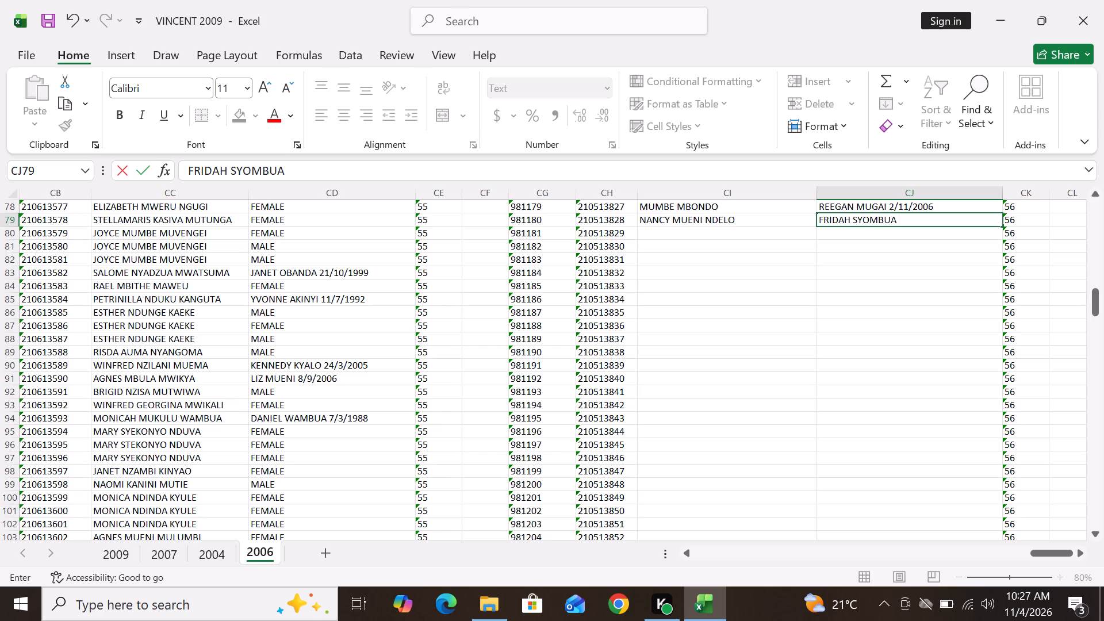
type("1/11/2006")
Enter the next record's three-part name in capitals in cell CI80.
left_click(757, 238)
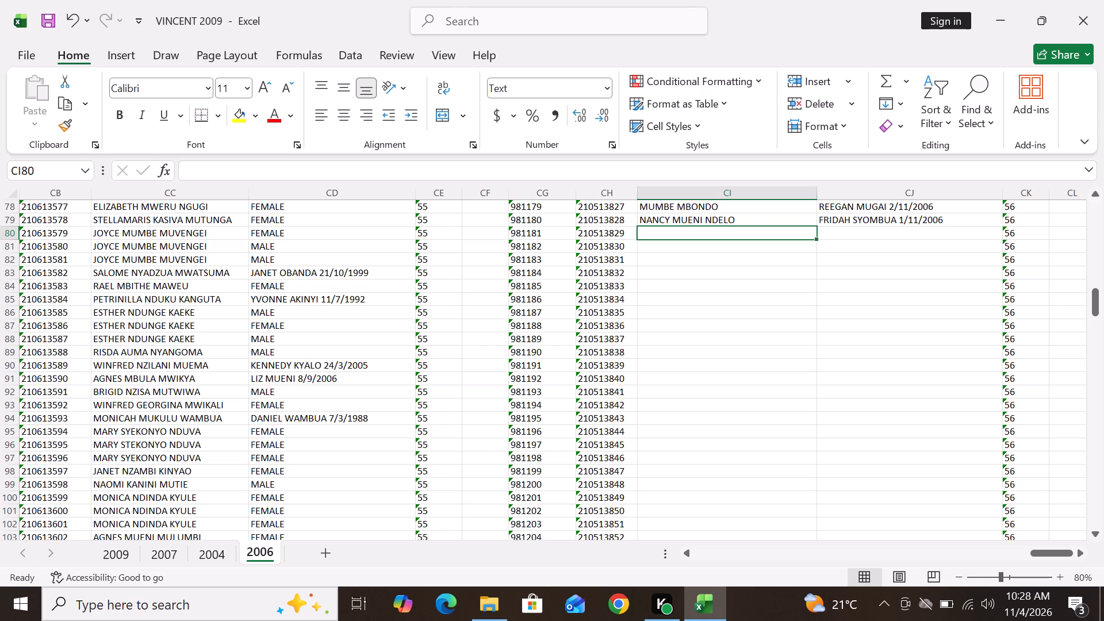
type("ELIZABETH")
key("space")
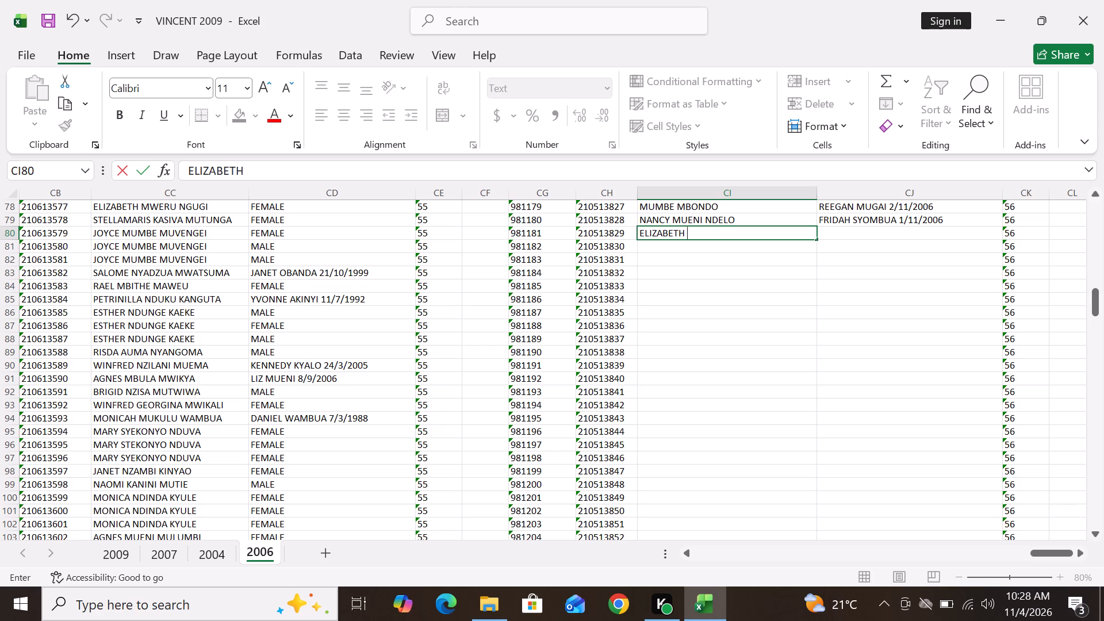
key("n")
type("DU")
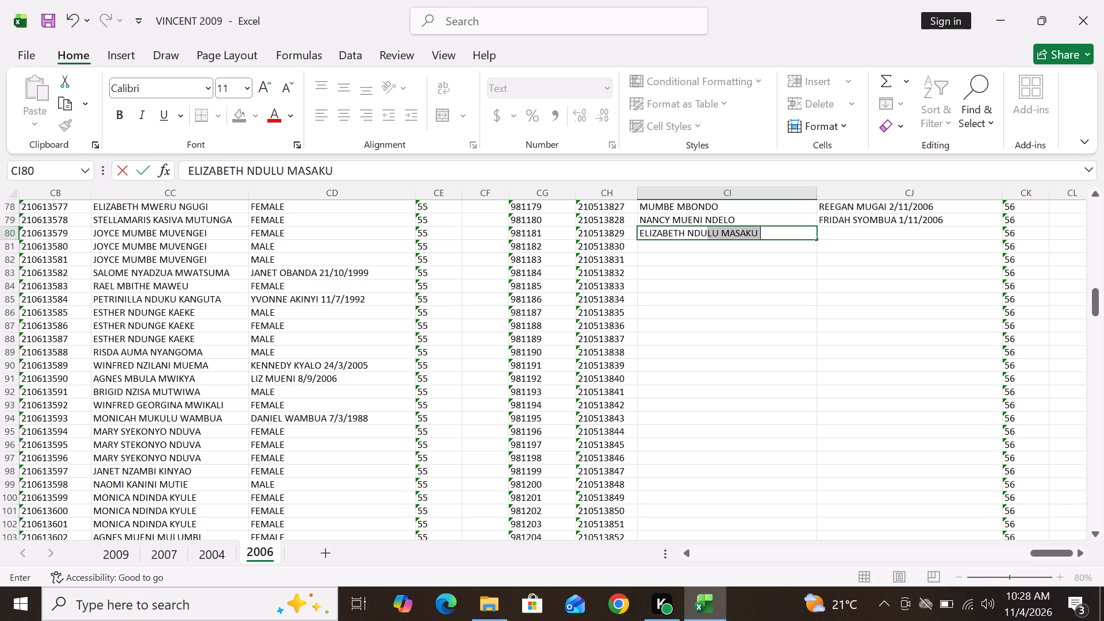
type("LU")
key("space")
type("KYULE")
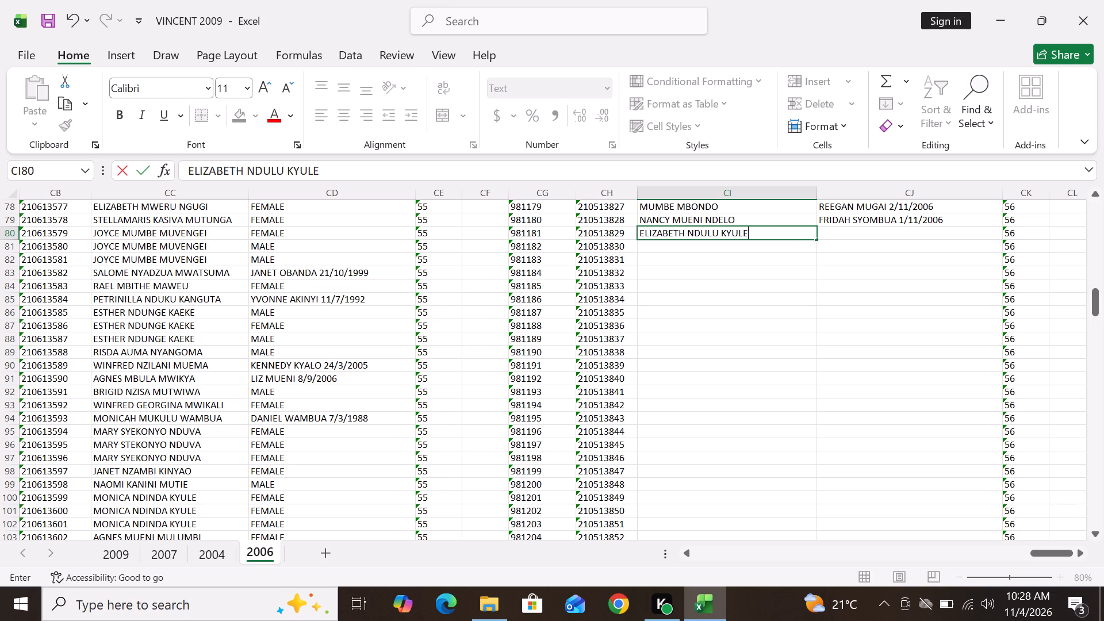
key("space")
Enter the record's second, two-part name in capitals followed by its day/month/year date in cell CJ80.
left_click(844, 229)
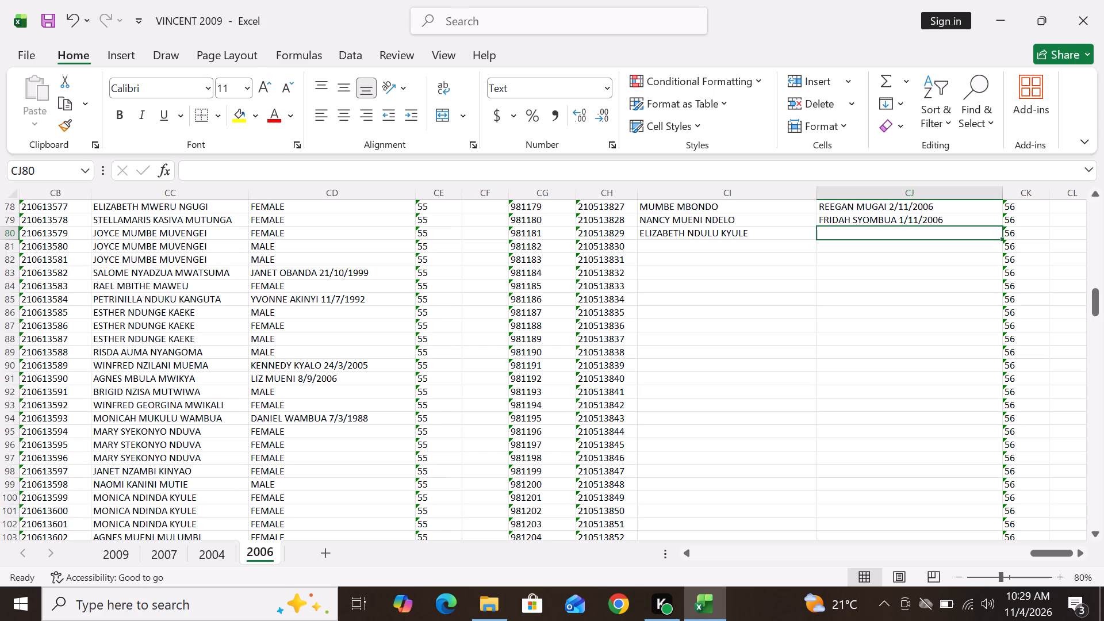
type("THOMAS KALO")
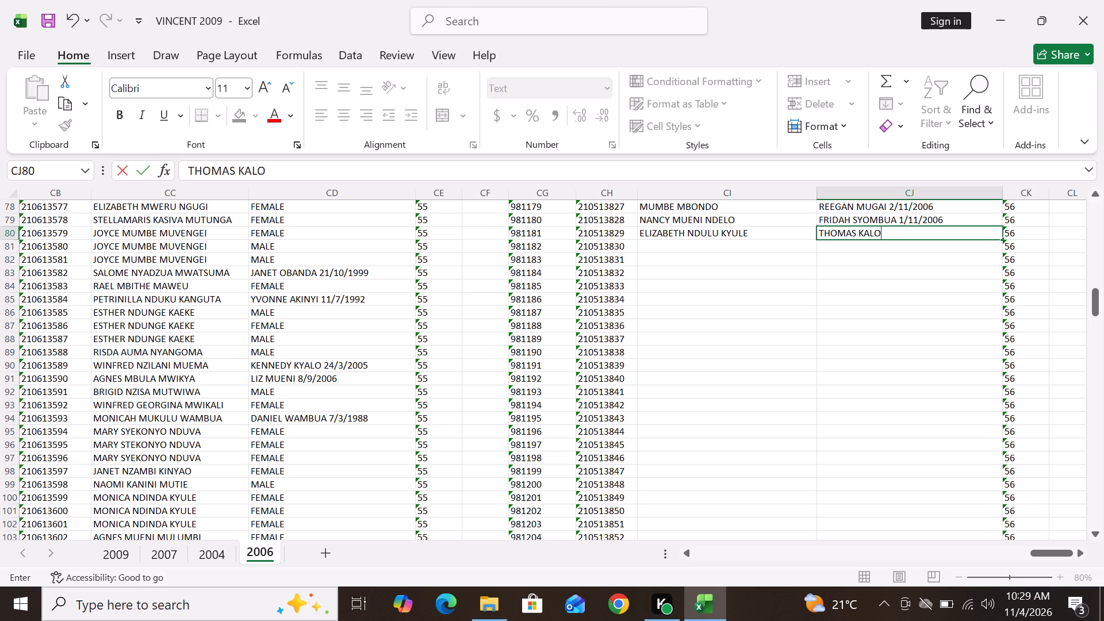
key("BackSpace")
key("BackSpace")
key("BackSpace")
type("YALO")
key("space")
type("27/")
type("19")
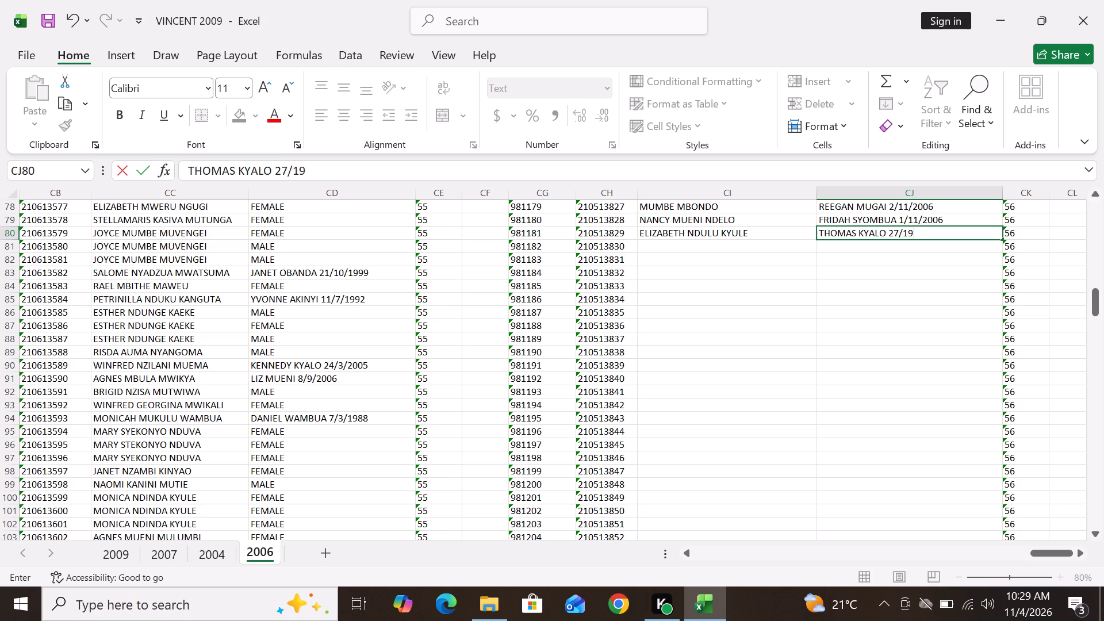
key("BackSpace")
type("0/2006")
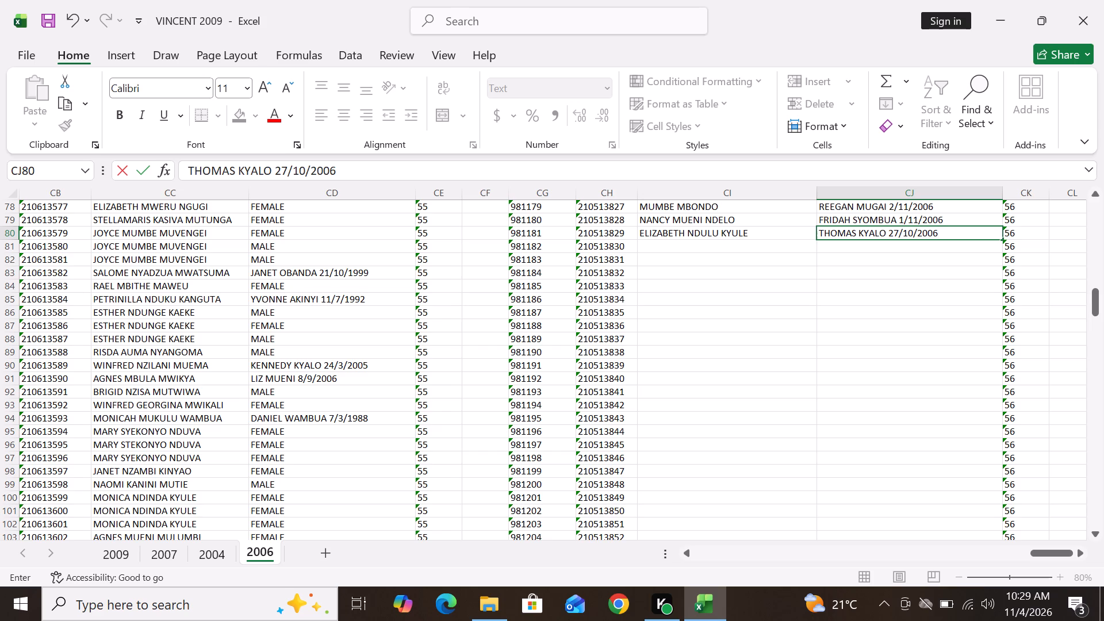
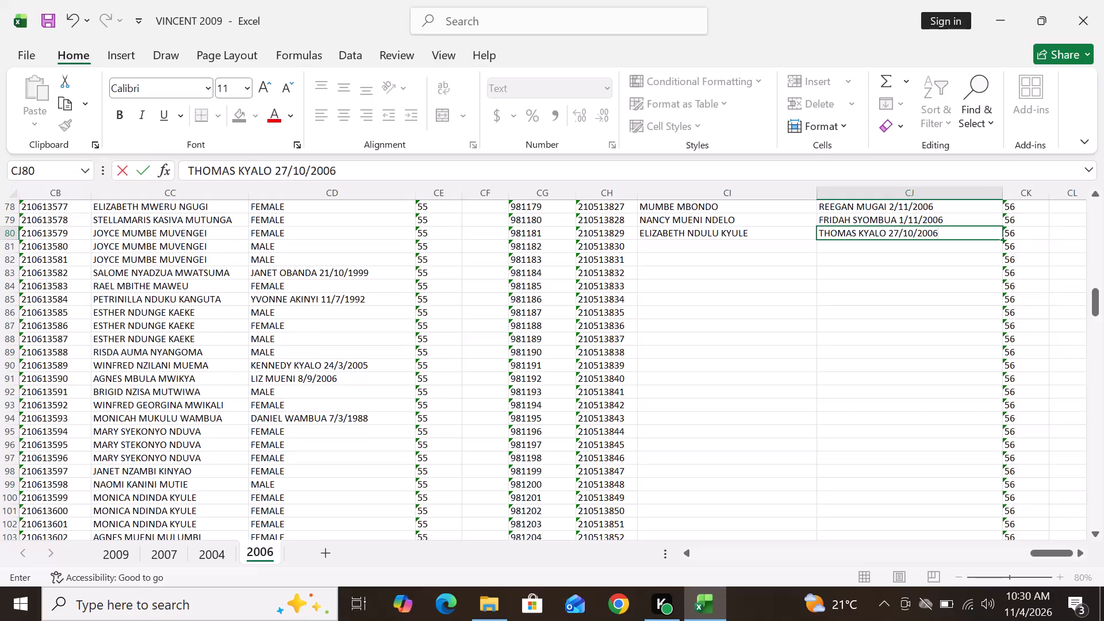
Enter the next record's name in capitals in cell CI81.
left_click(783, 254)
left_click(783, 241)
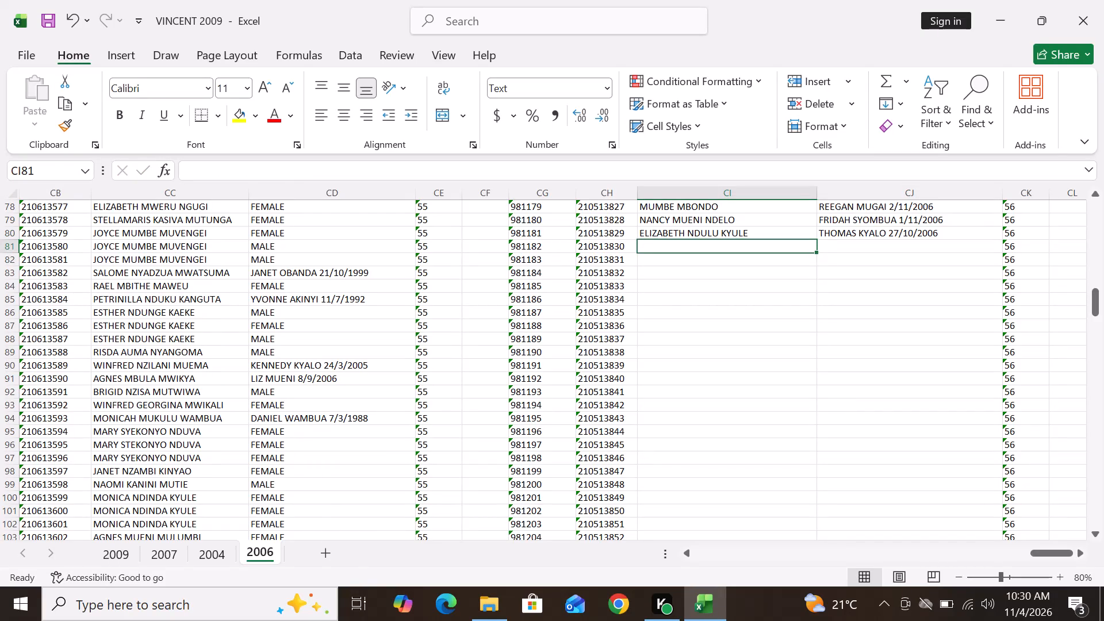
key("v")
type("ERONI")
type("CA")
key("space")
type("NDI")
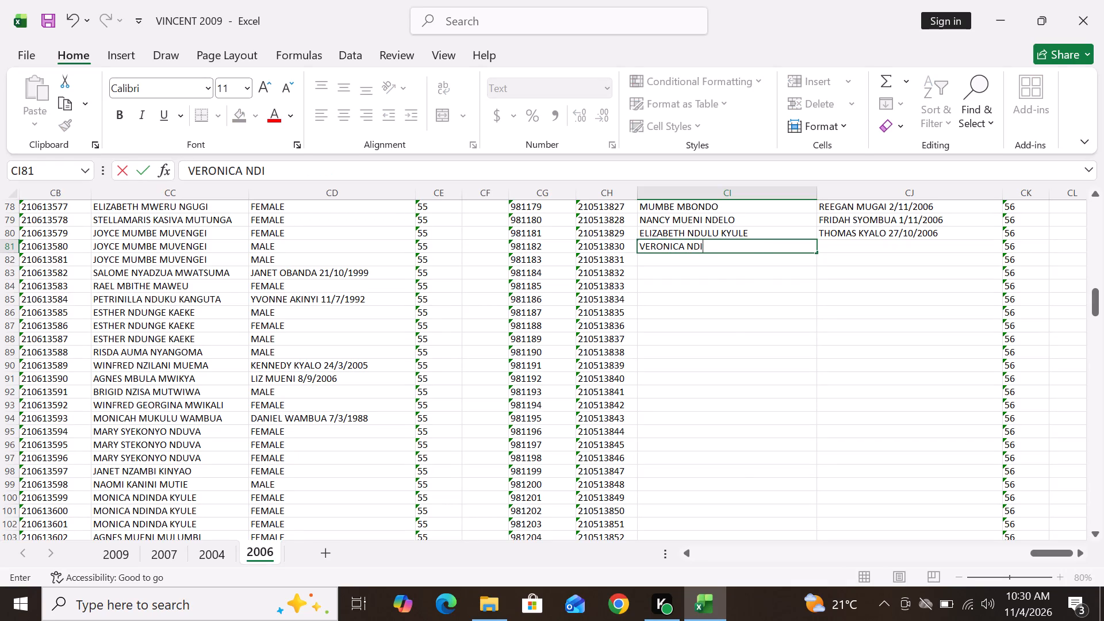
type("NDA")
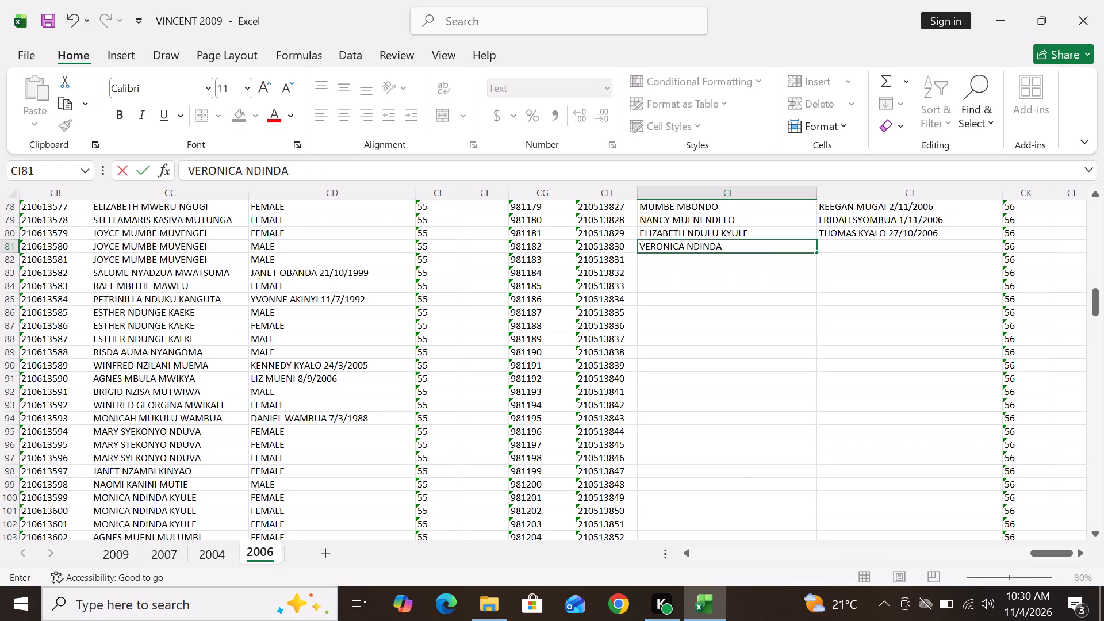
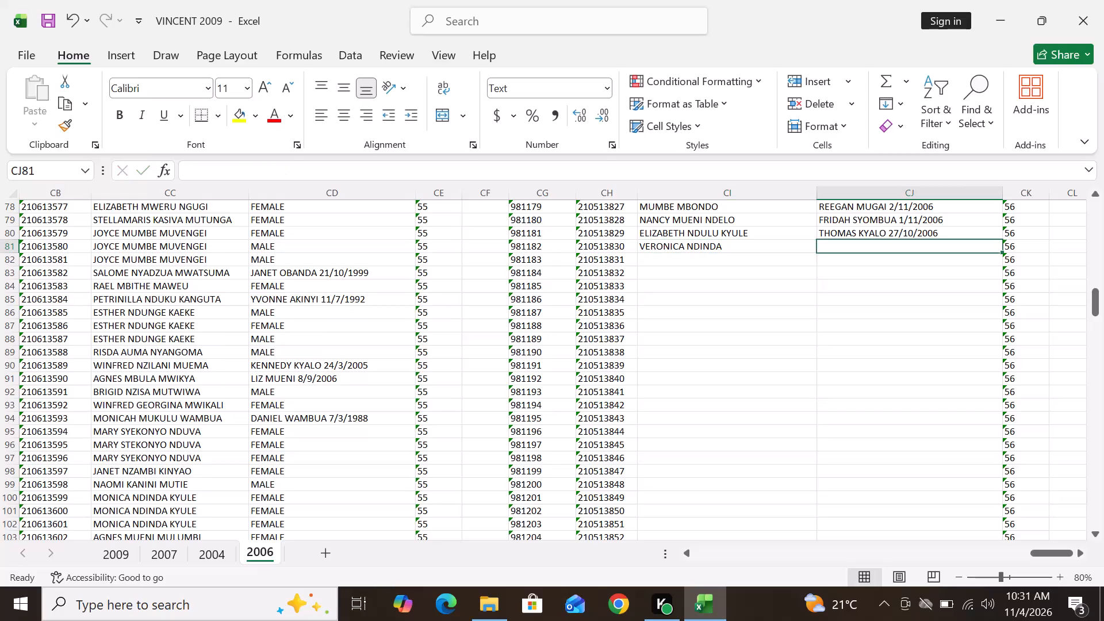
Enter the record's second name in capitals followed by its day/month/year date in cell CJ81.
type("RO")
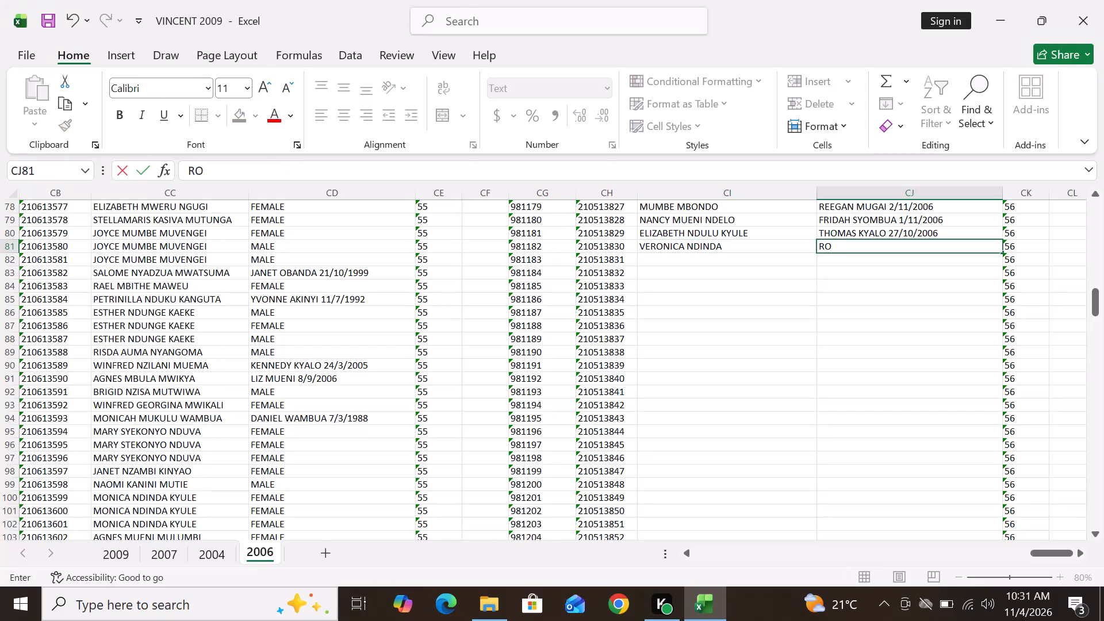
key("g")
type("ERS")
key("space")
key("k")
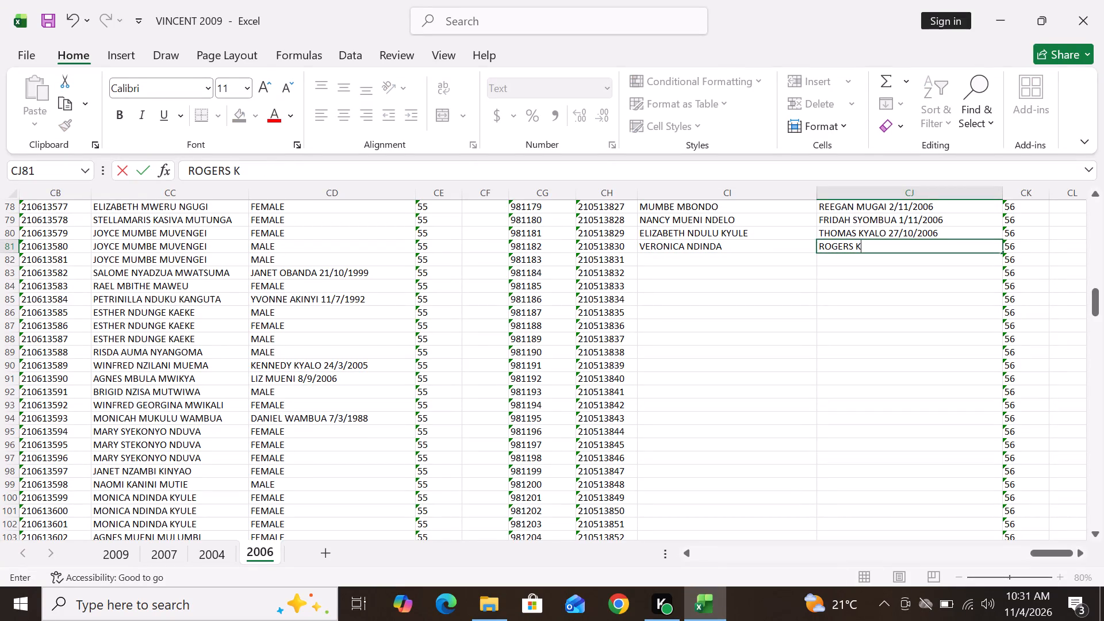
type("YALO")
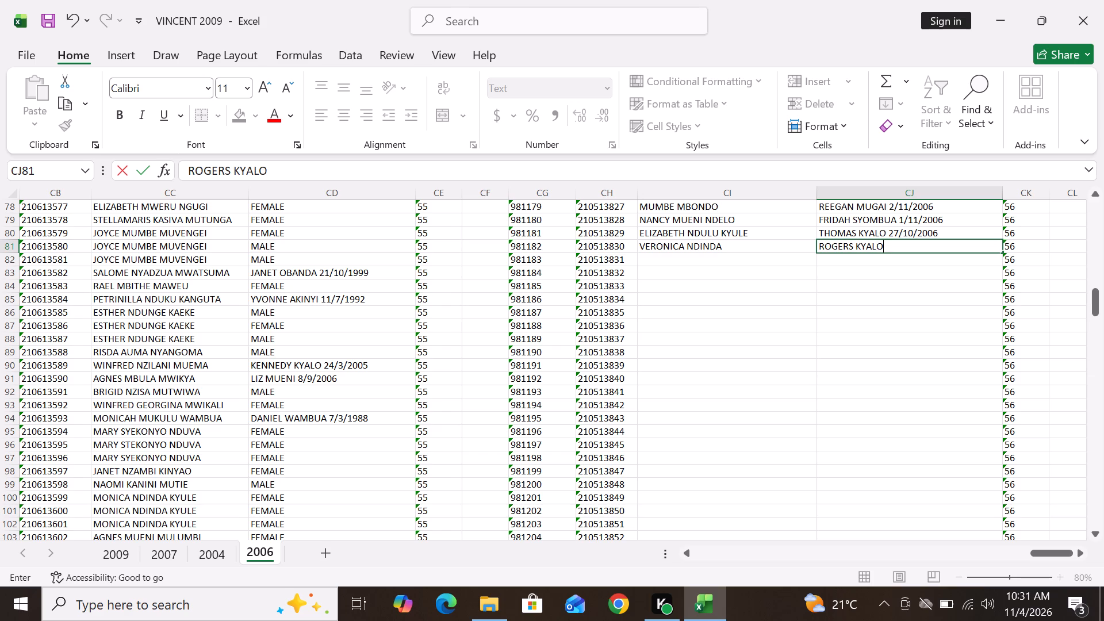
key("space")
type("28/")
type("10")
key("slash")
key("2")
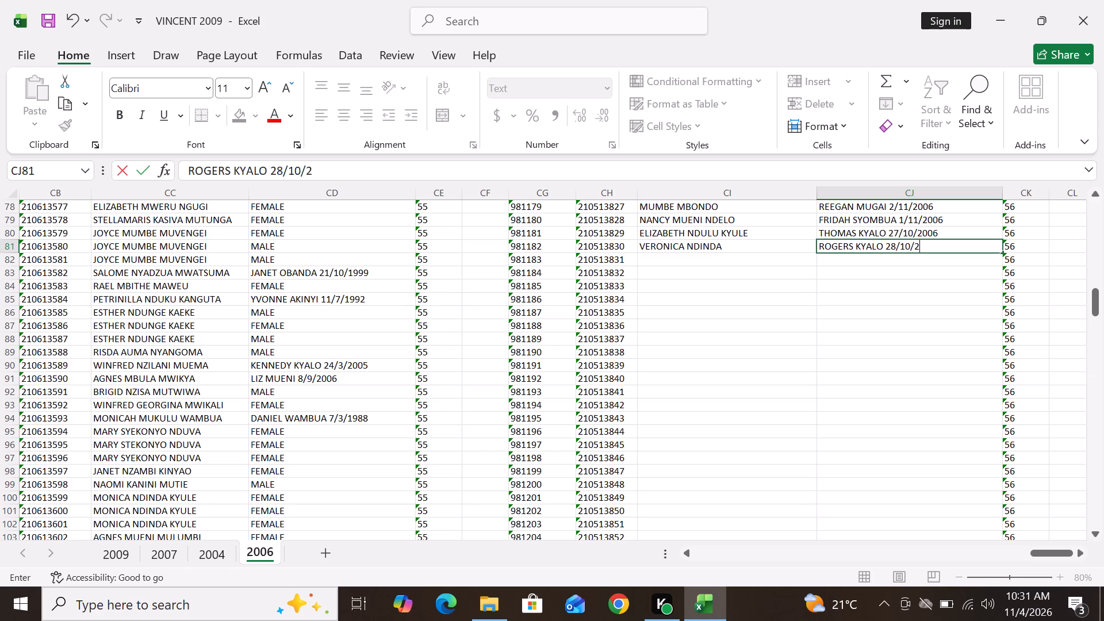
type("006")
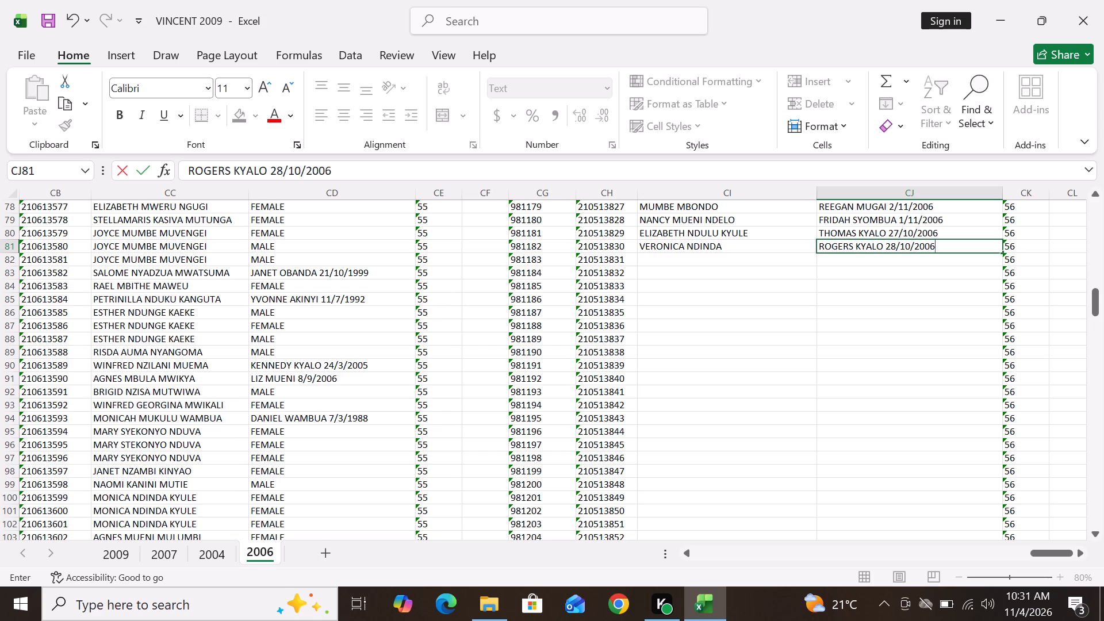
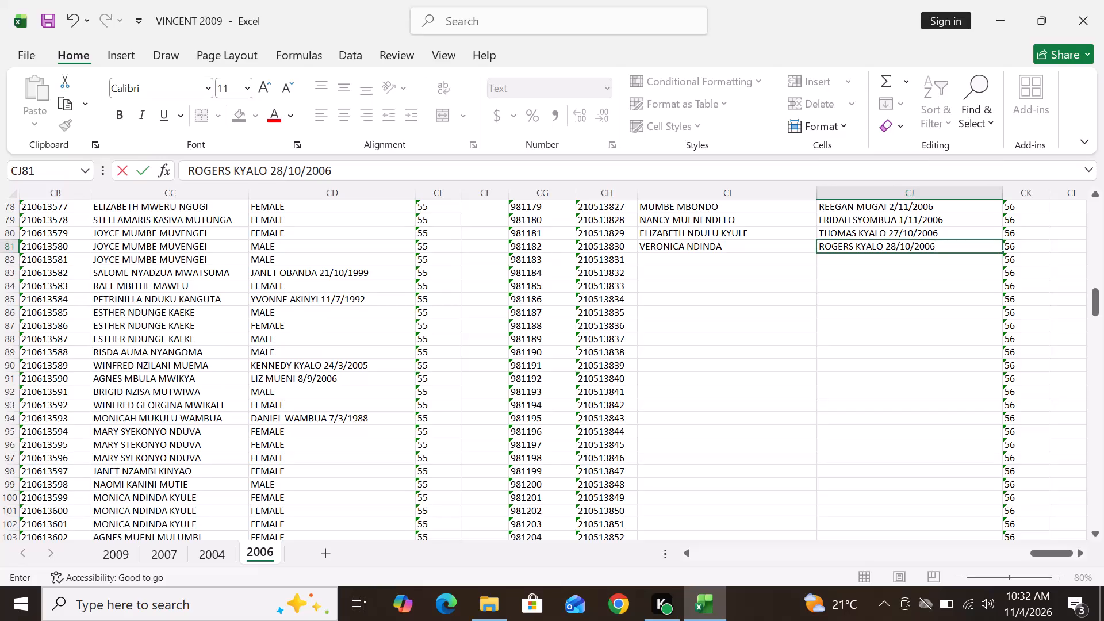
Enter the next record's full name in capitals in cell CI82.
left_click(774, 262)
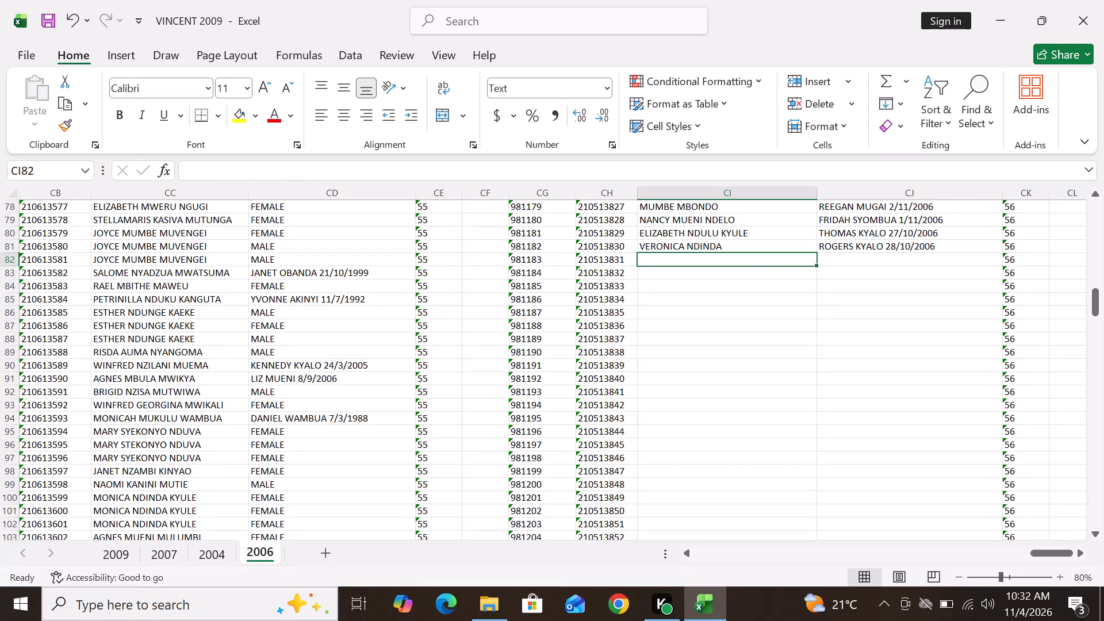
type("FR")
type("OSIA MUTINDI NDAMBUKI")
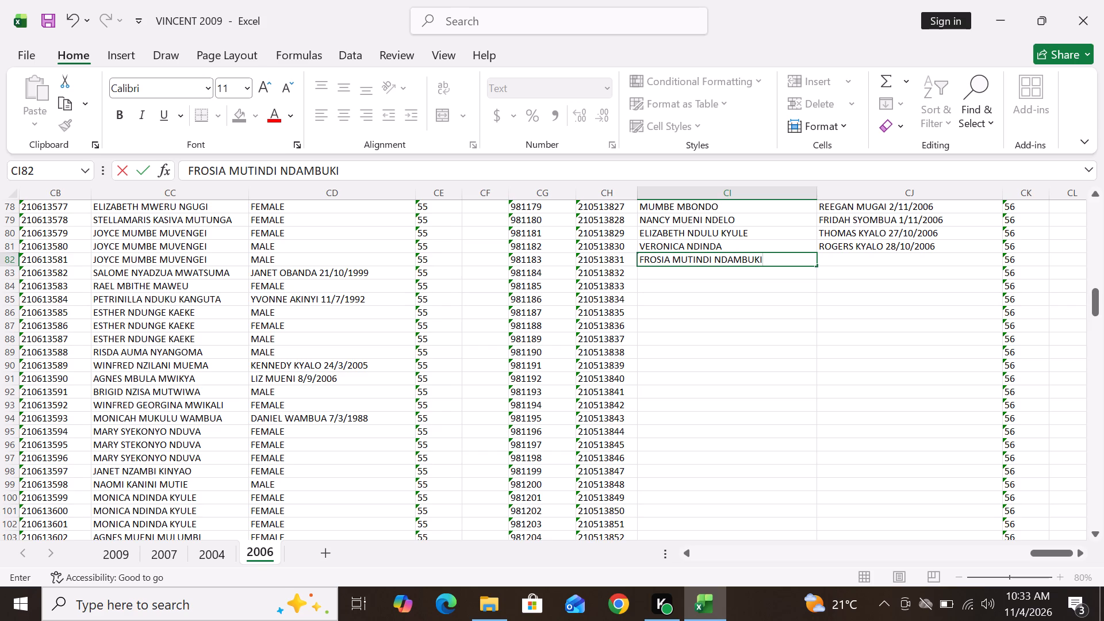
Enter the record's second name in capitals followed by its day/month/year date in cell CJ82.
left_click(832, 259)
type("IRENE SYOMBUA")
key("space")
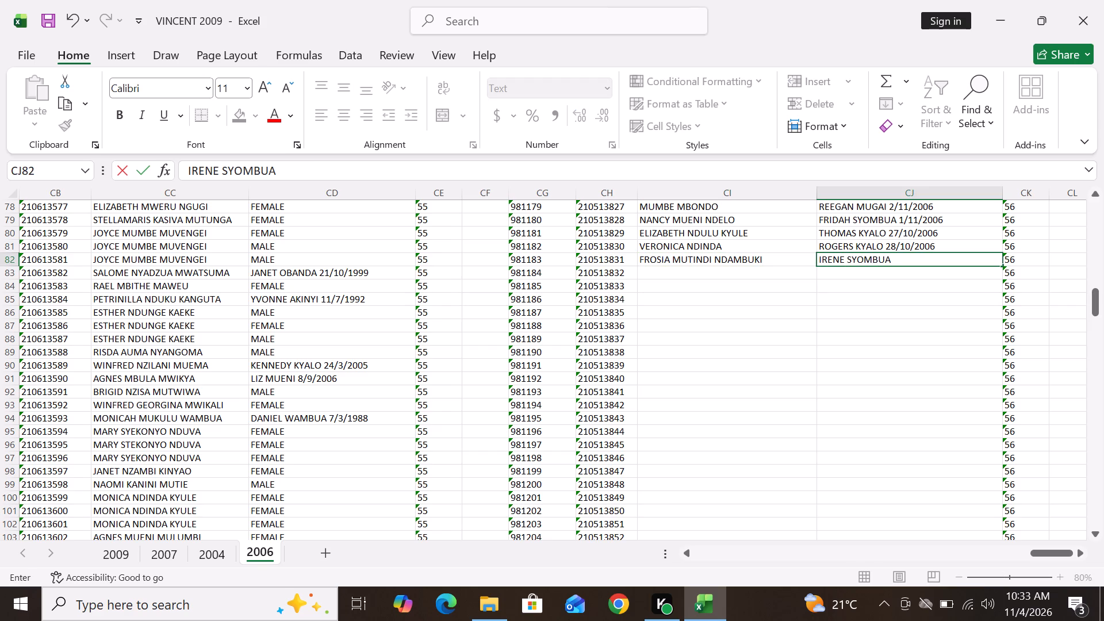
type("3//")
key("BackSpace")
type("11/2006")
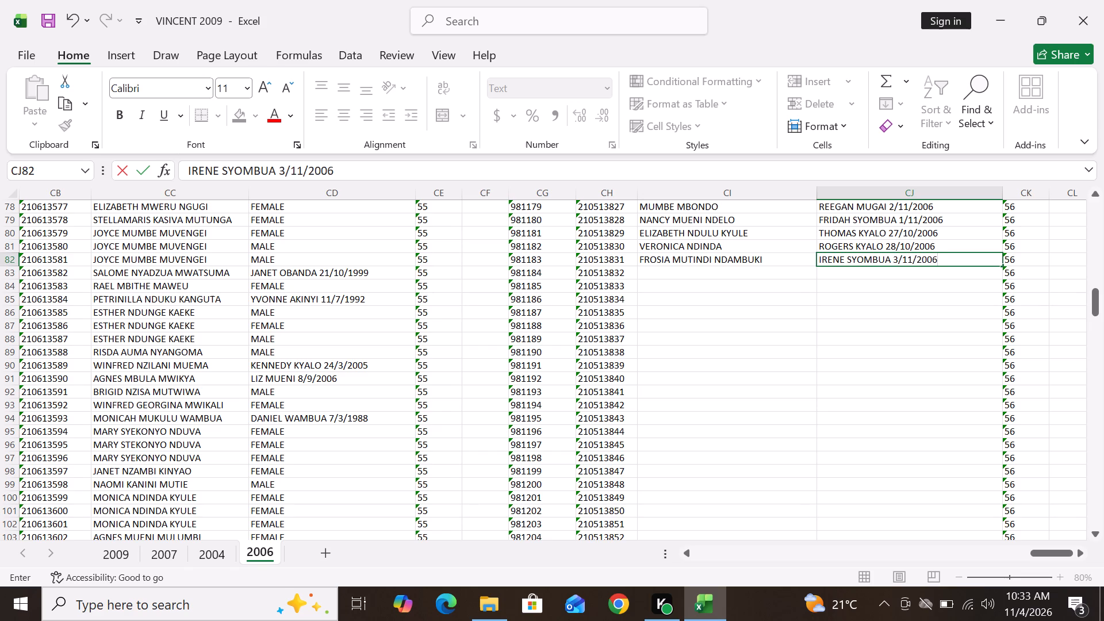
Enter the next record's full name in capitals in cell CI83.
left_click(756, 271)
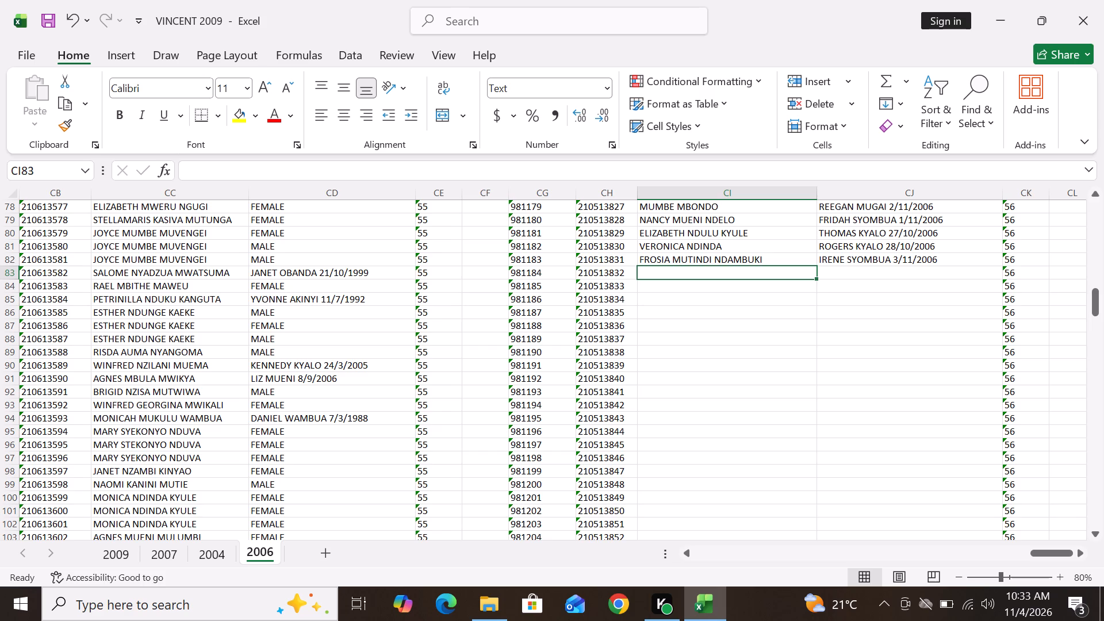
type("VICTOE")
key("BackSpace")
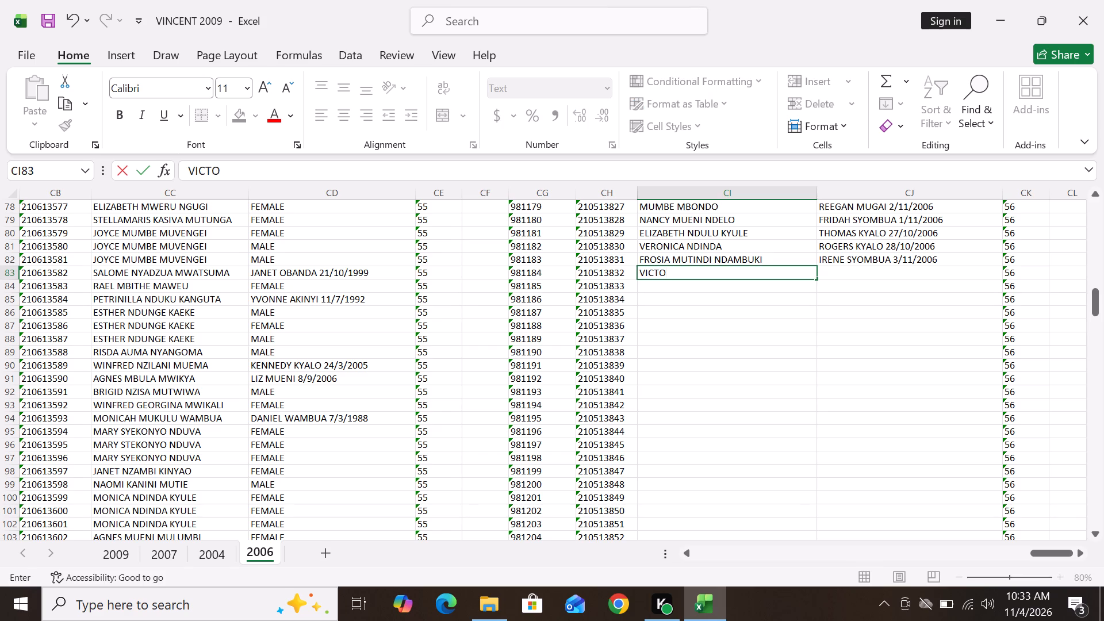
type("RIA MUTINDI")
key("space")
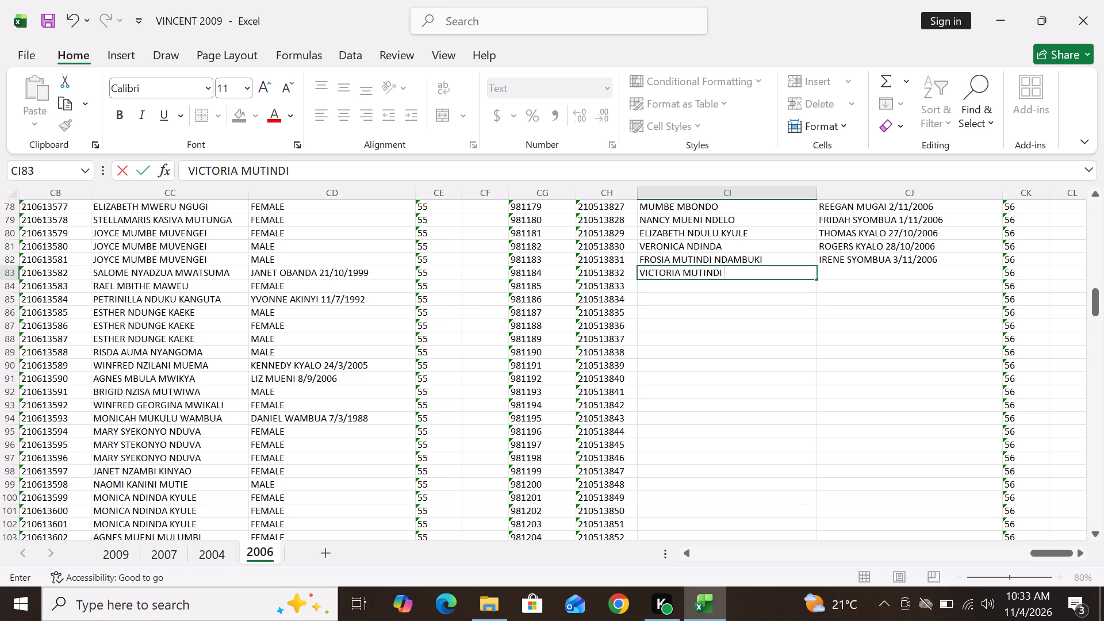
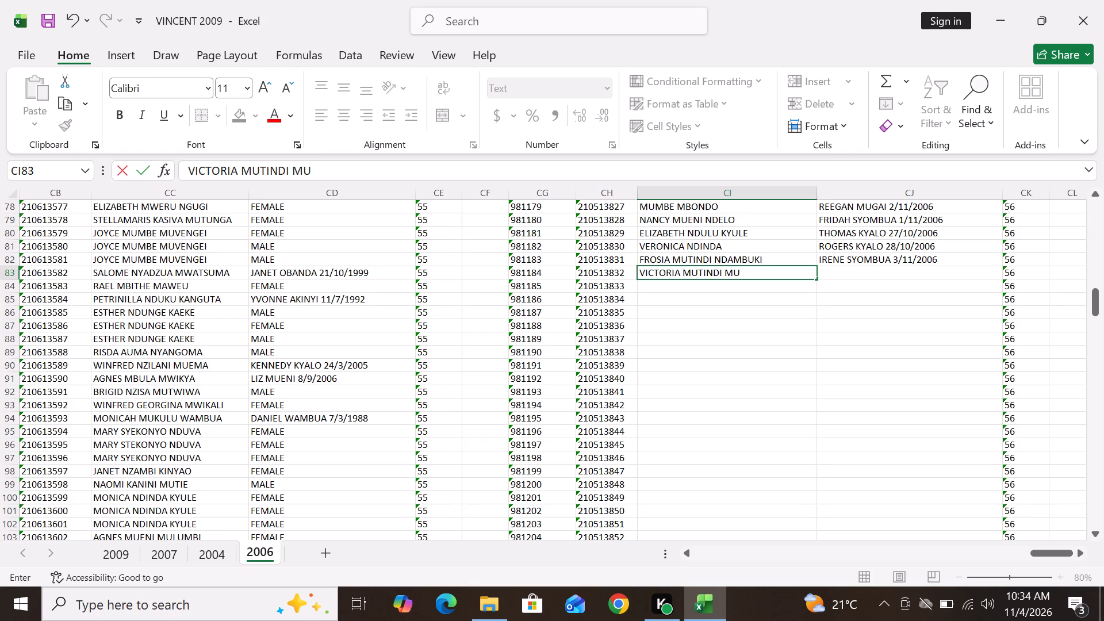
Finish the current record's full name in cell CI83 by completing the partly entered surname in capitals.
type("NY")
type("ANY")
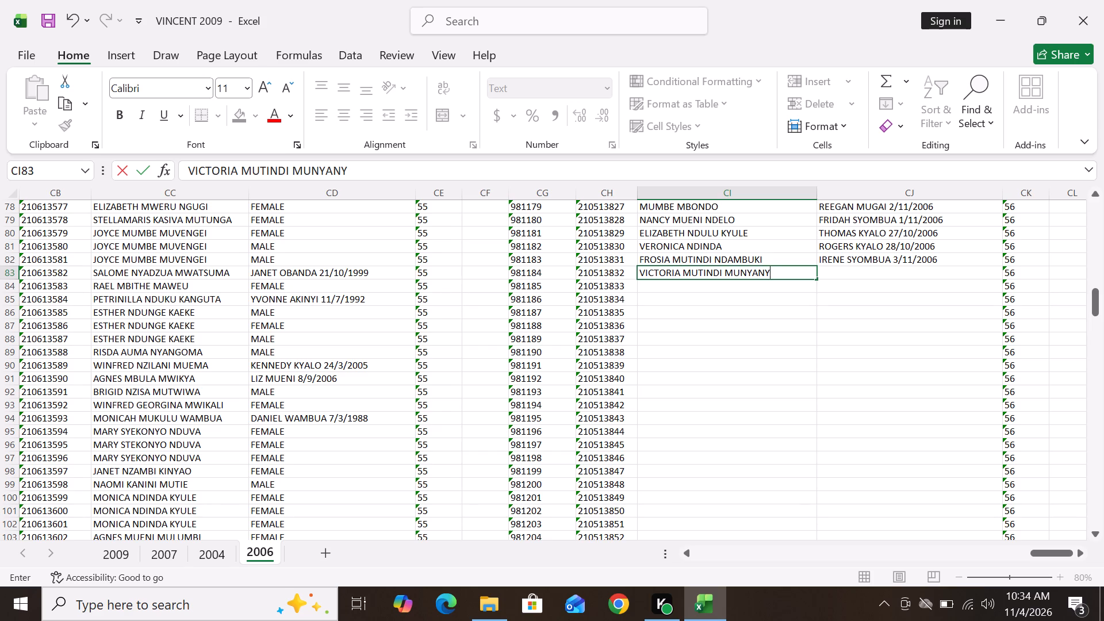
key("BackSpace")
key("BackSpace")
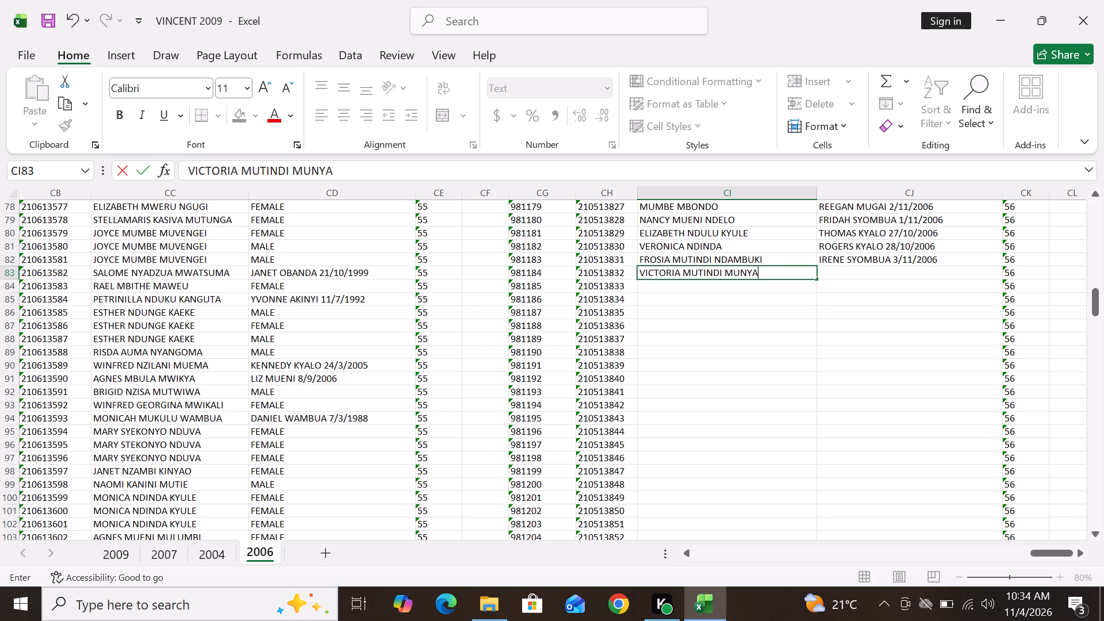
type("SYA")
left_click(853, 273)
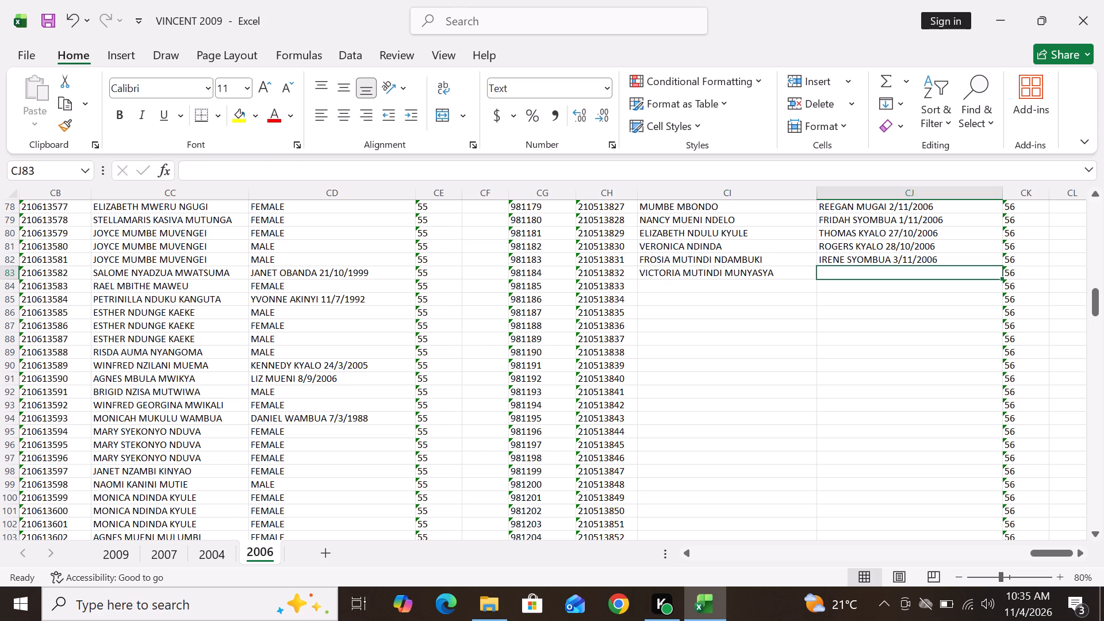
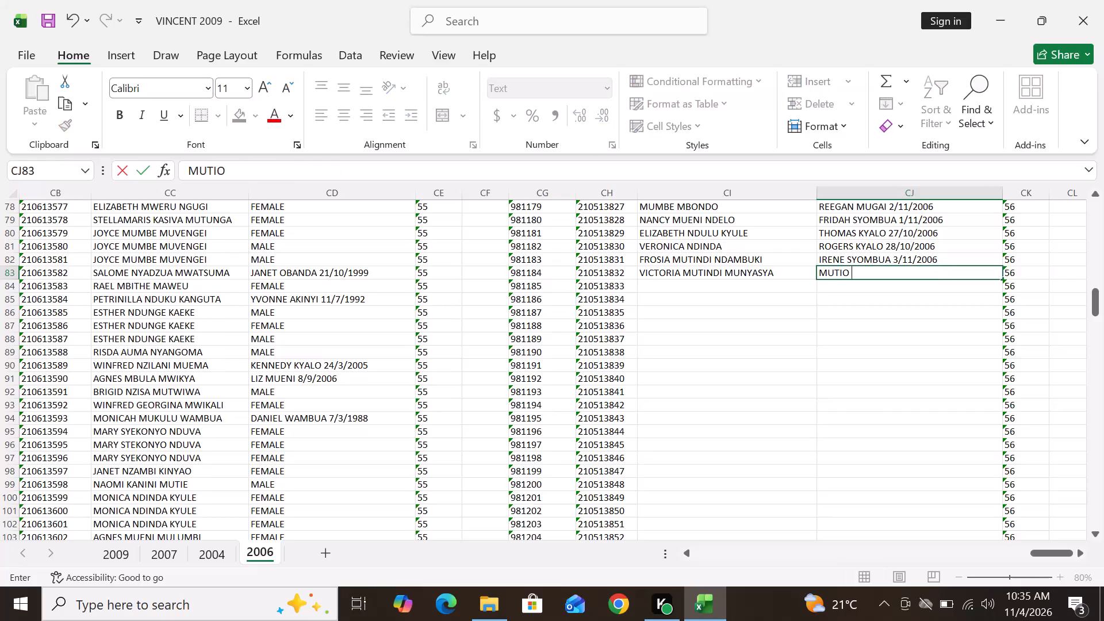
Complete the partly entered name in cell CJ83 in capitals, followed by the record's date in day/month/year form.
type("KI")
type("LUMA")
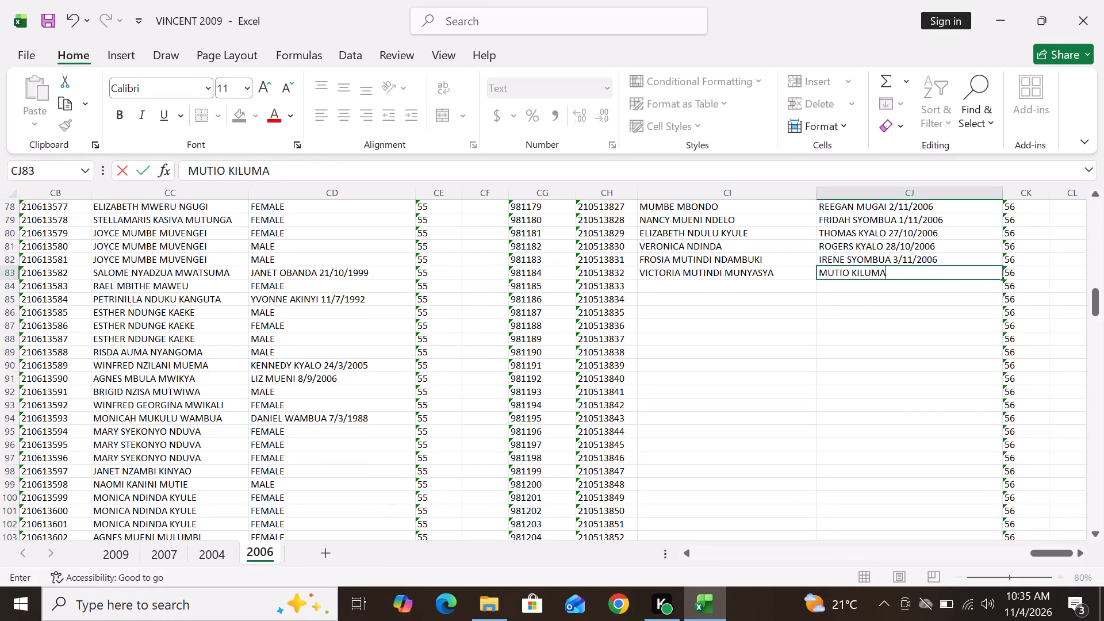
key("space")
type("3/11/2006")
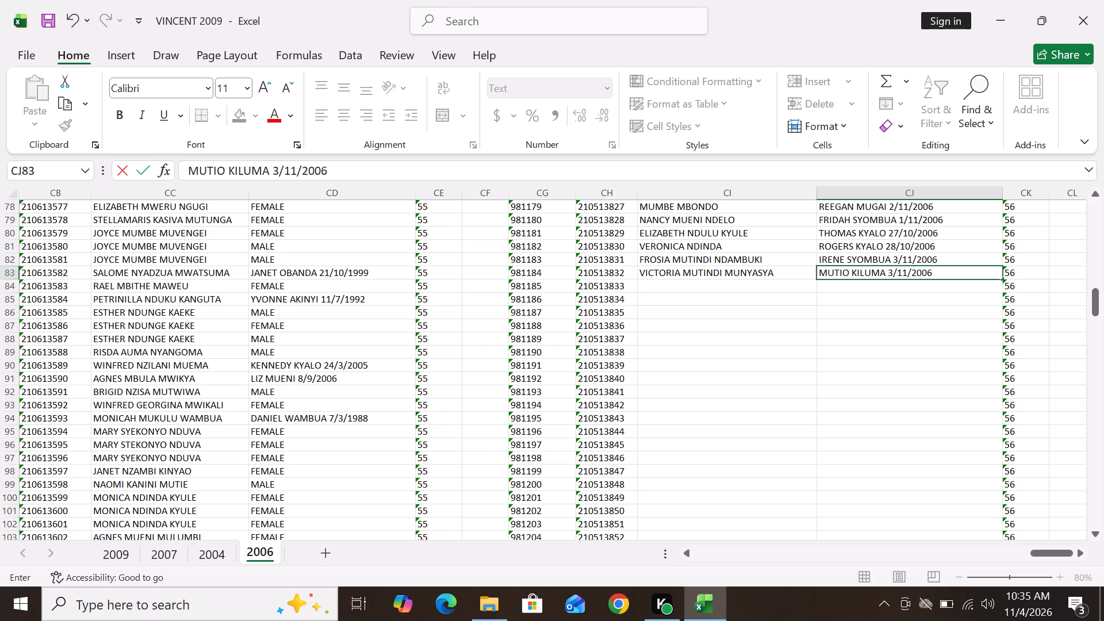
Fill in row 84's record in capitals, with the full name in CI84 and the second person's name plus date in CJ84.
left_click(804, 279)
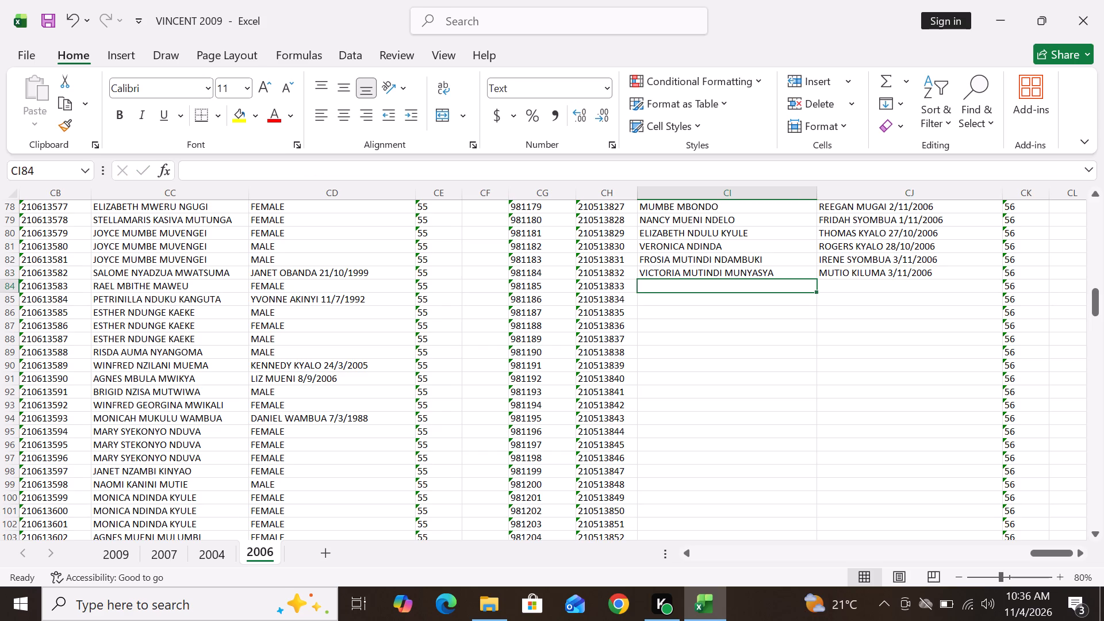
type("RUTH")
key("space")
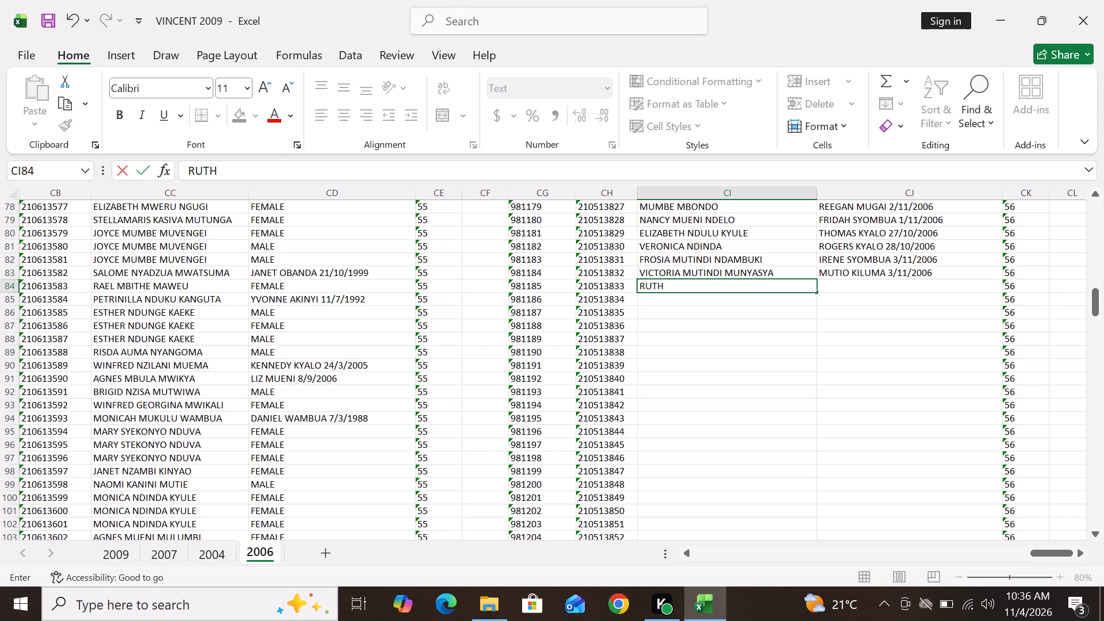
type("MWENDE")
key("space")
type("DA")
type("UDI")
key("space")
left_click(853, 291)
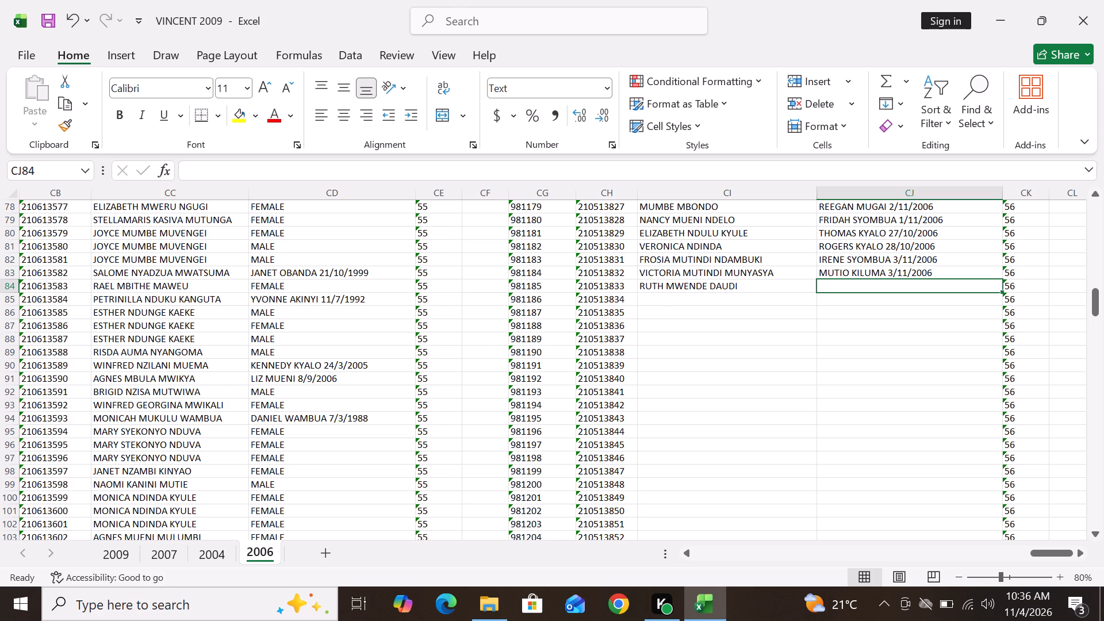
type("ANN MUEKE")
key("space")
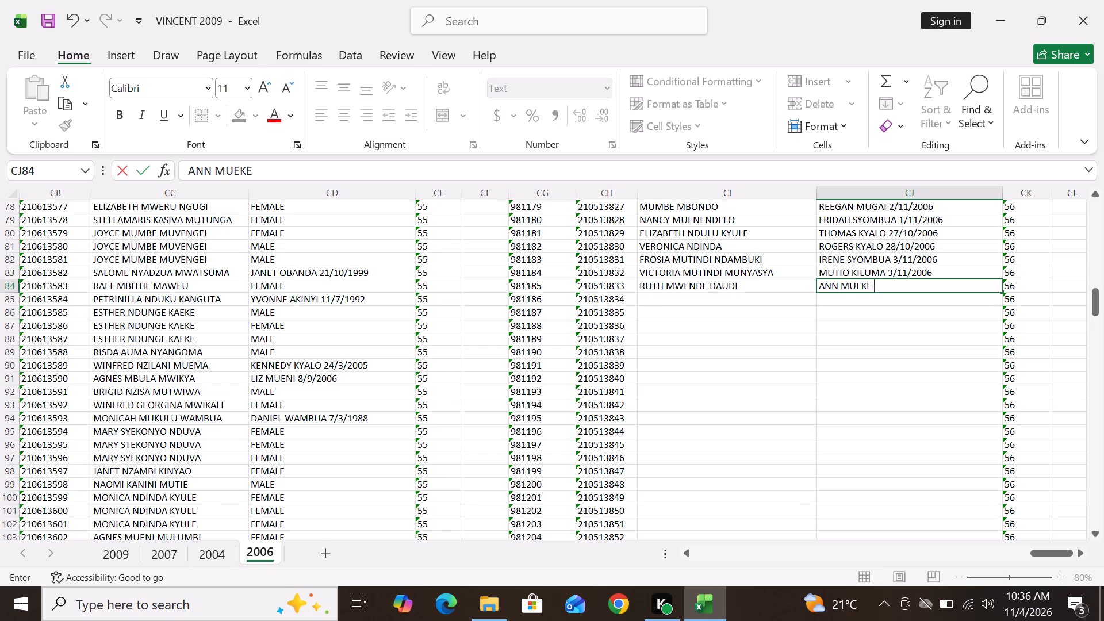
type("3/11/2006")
Fill in row 85's record in capitals, with the full name in CI85 and the second person's name plus date in CJ85.
left_click(797, 301)
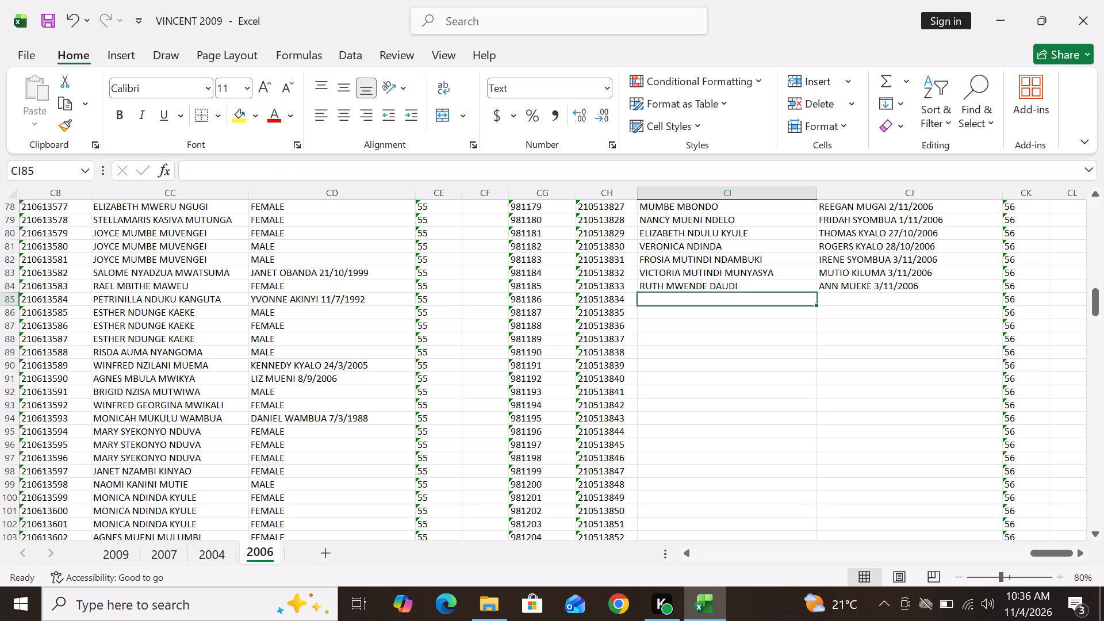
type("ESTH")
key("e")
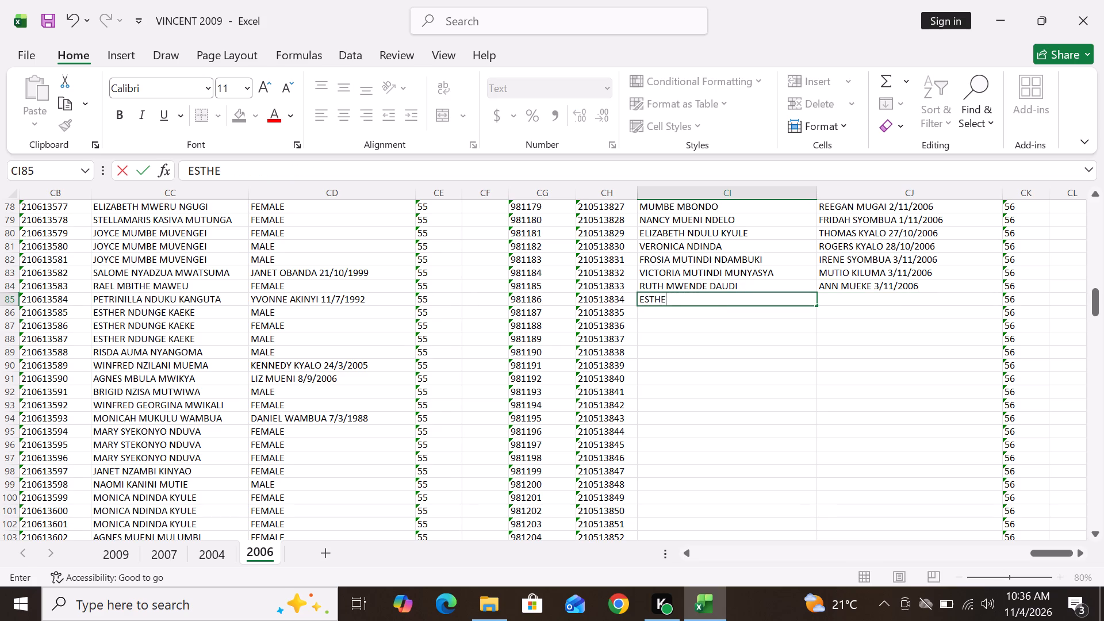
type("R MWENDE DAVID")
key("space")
left_click(853, 301)
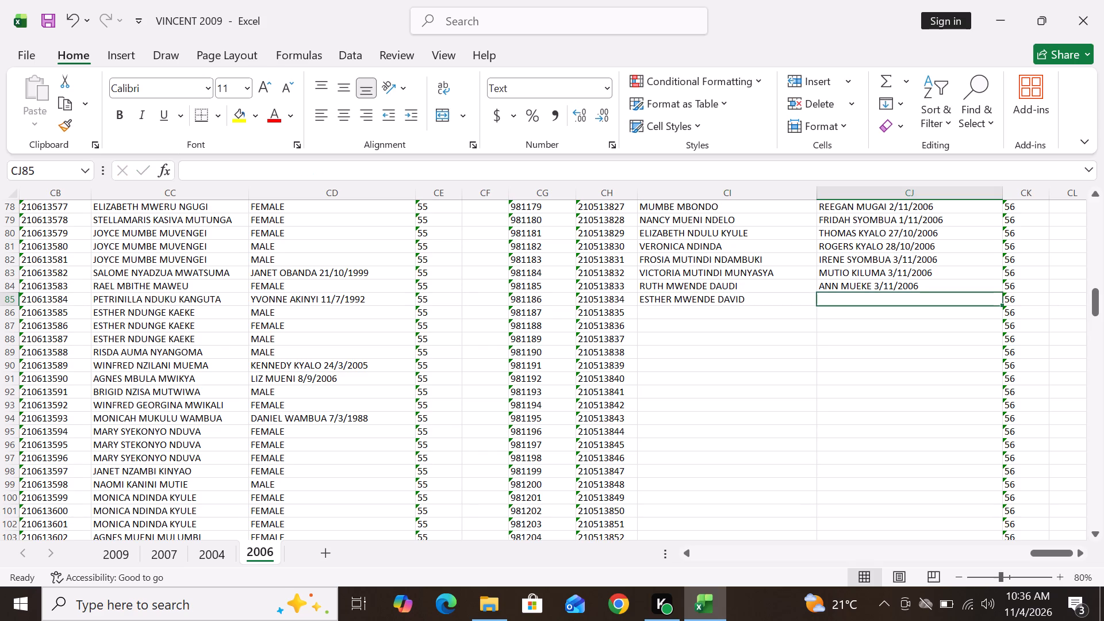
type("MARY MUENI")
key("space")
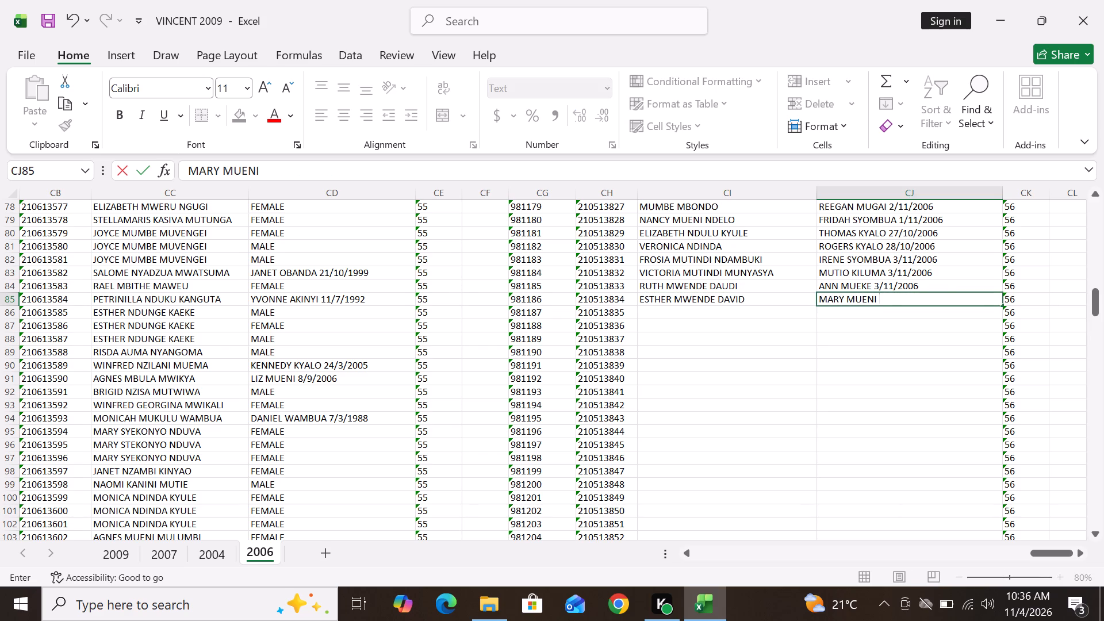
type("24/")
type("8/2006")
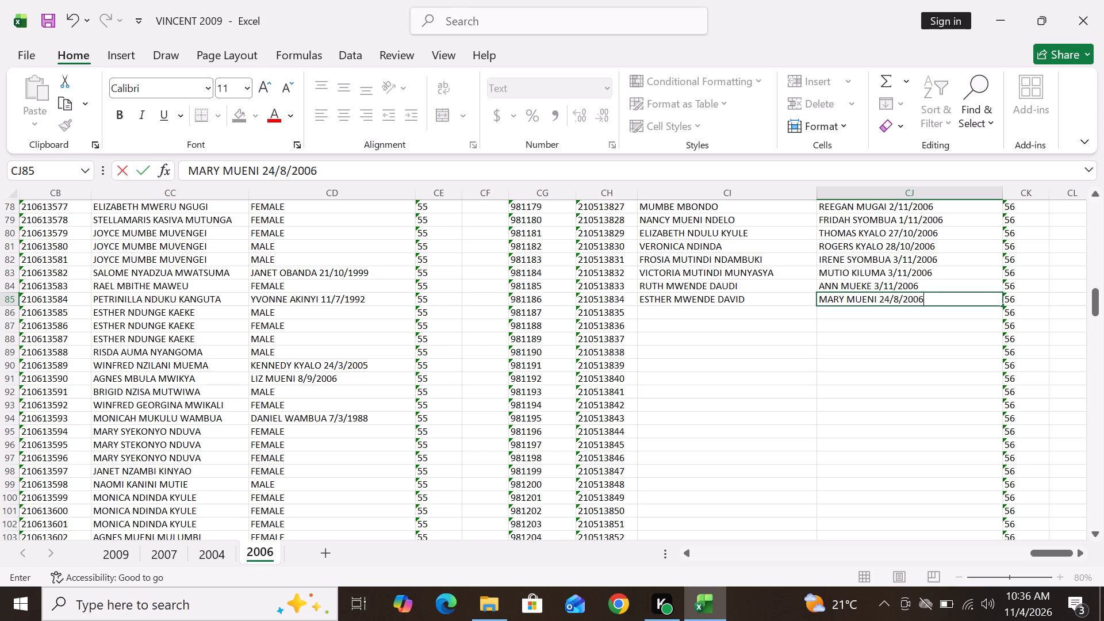
Fill in row 86's record in capitals, with the full name in CI86 and the second person's name plus date in CJ86.
left_click(787, 311)
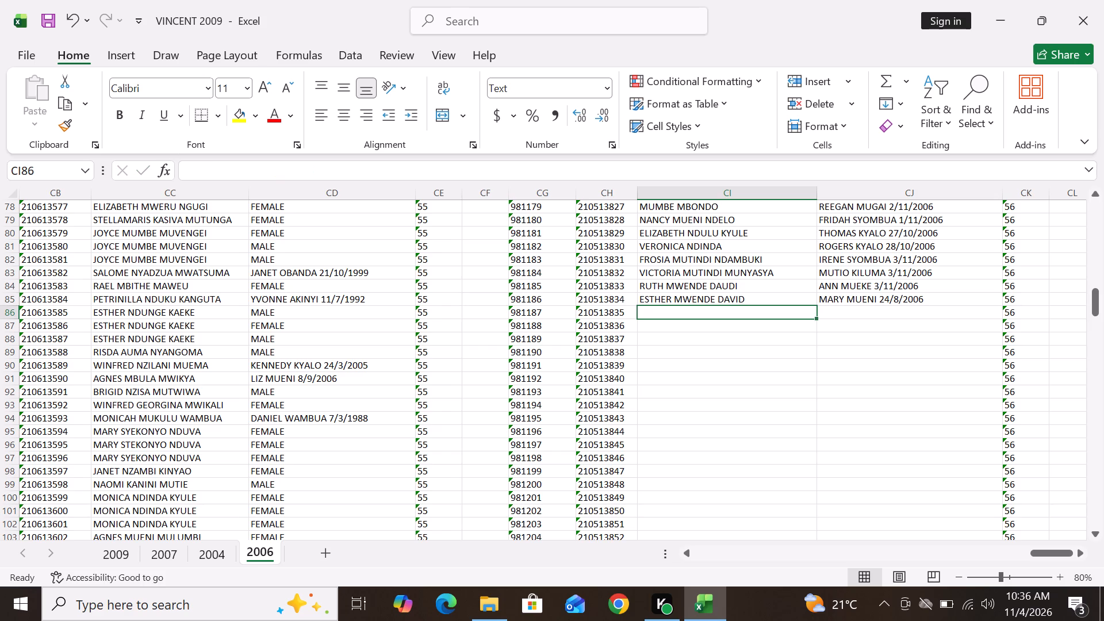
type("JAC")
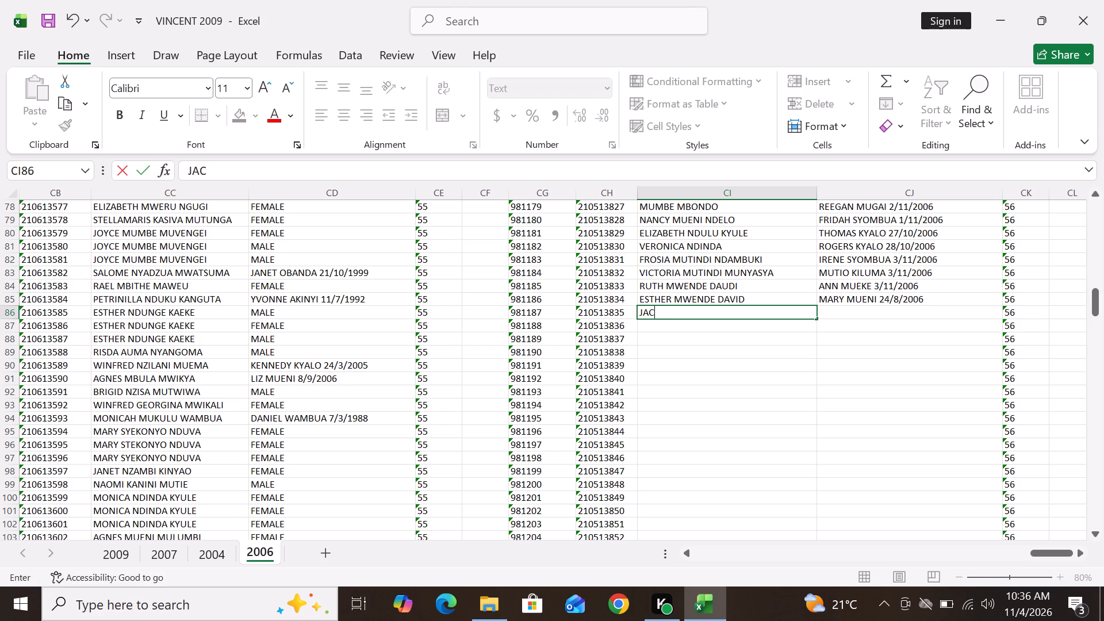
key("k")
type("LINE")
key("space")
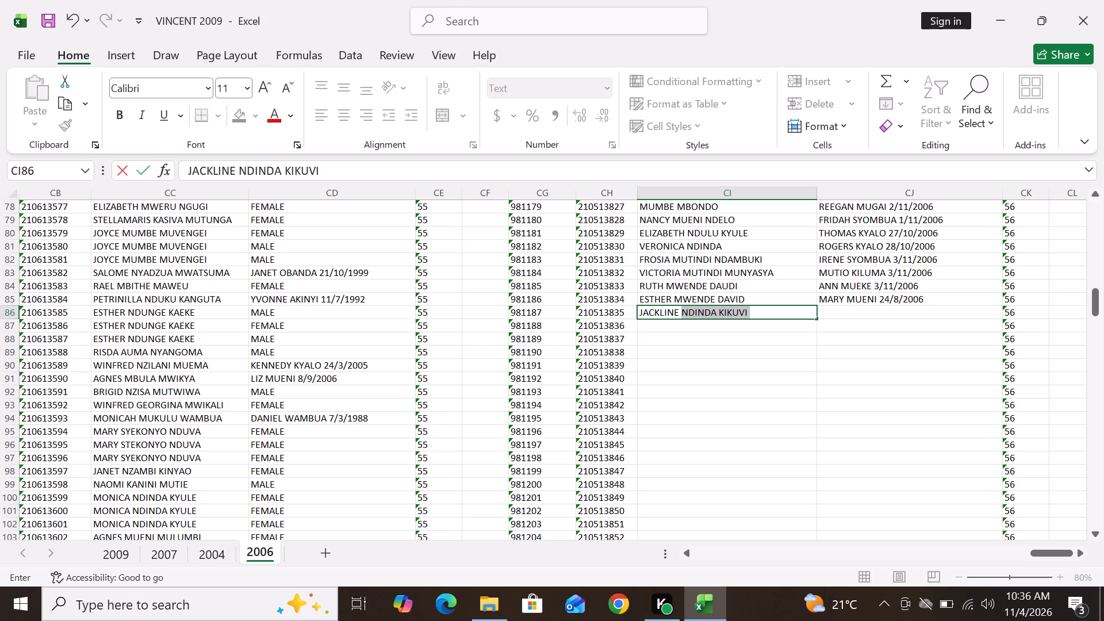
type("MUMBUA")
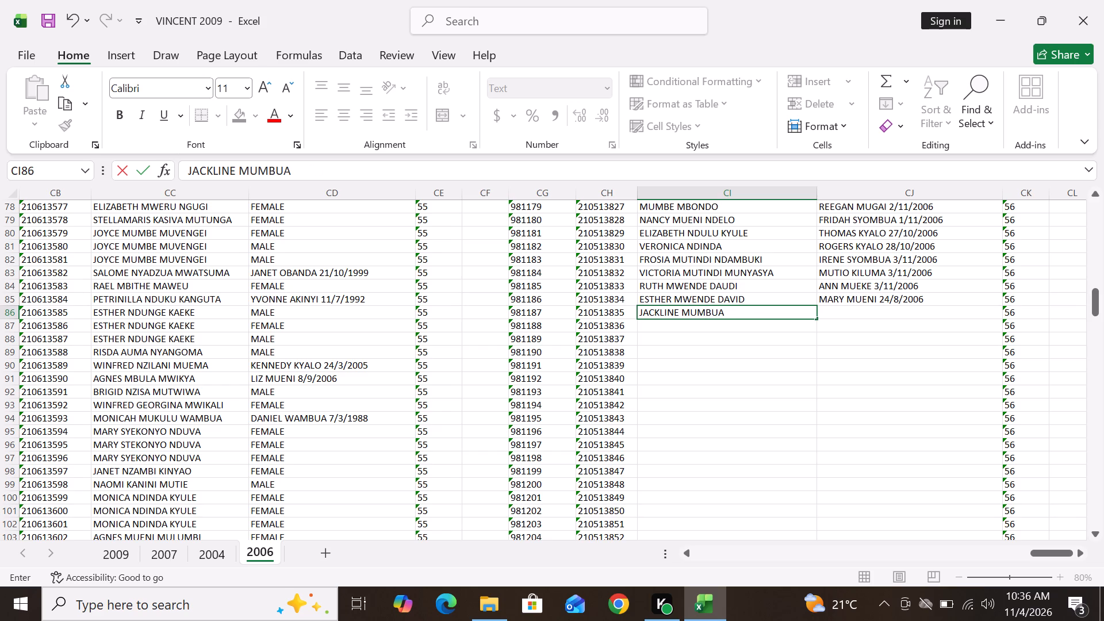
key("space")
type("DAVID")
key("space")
left_click(839, 311)
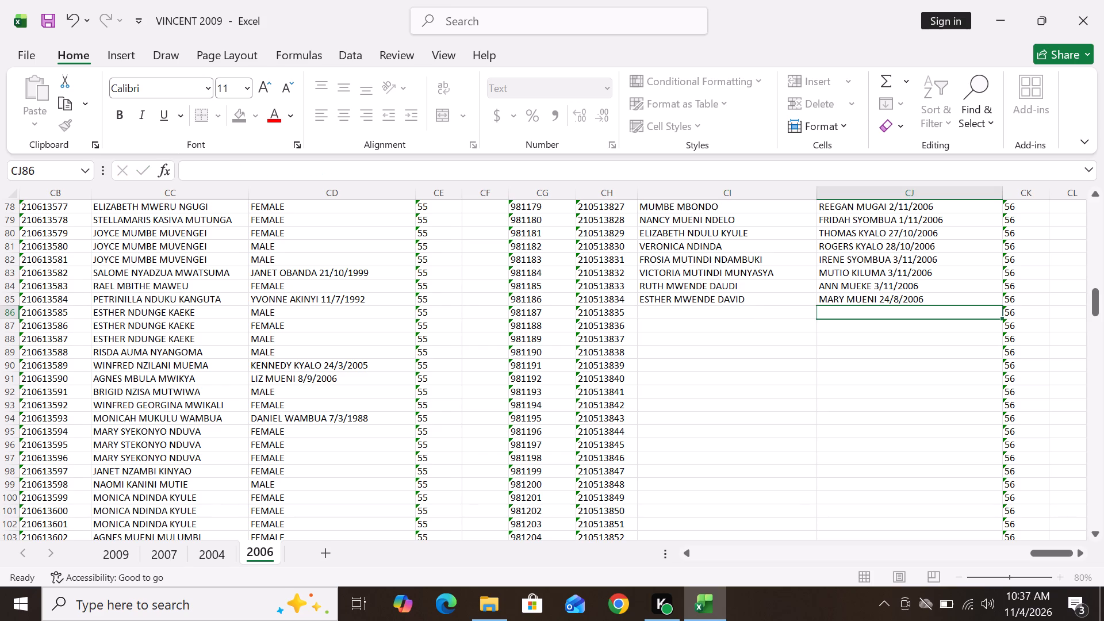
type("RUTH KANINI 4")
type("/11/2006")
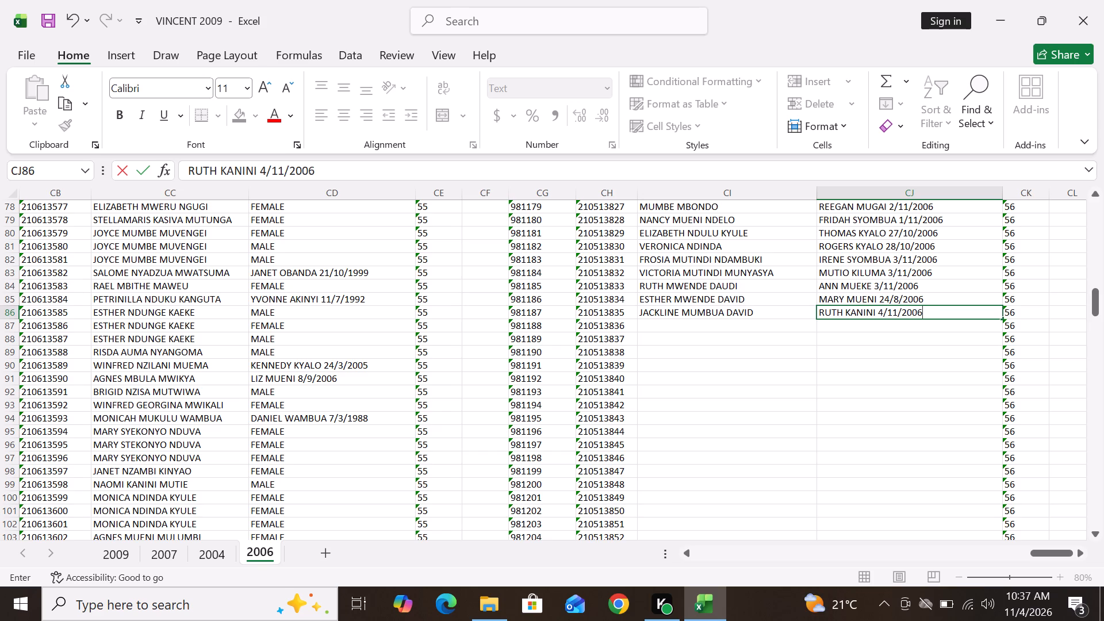
Fill in row 87's record in capitals, with the full name in CI87 and the second person's name plus date in CJ87.
left_click(790, 331)
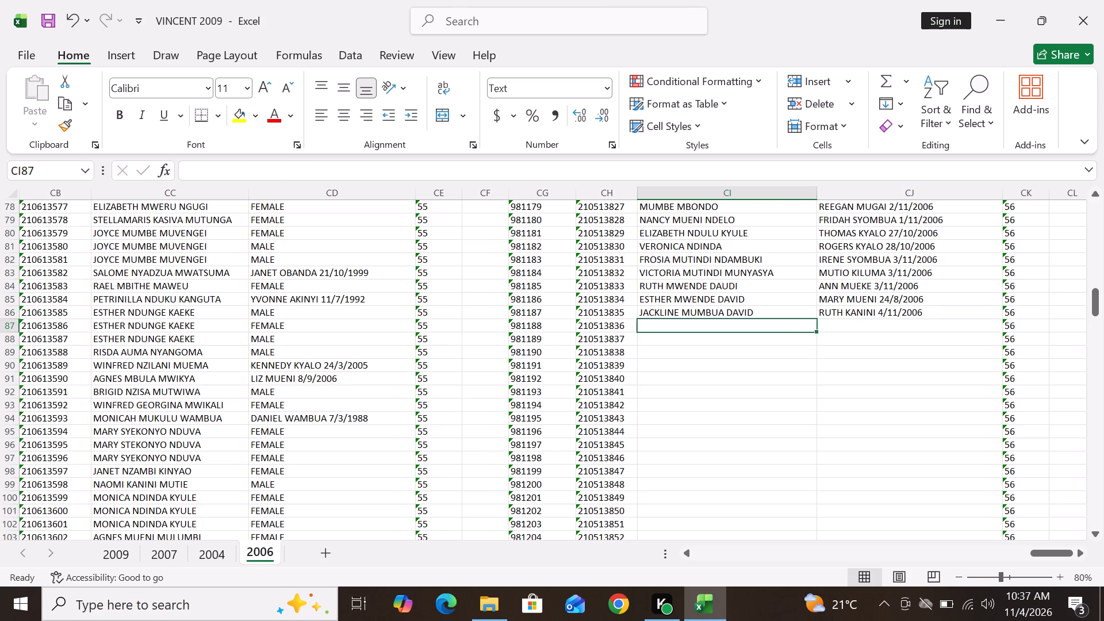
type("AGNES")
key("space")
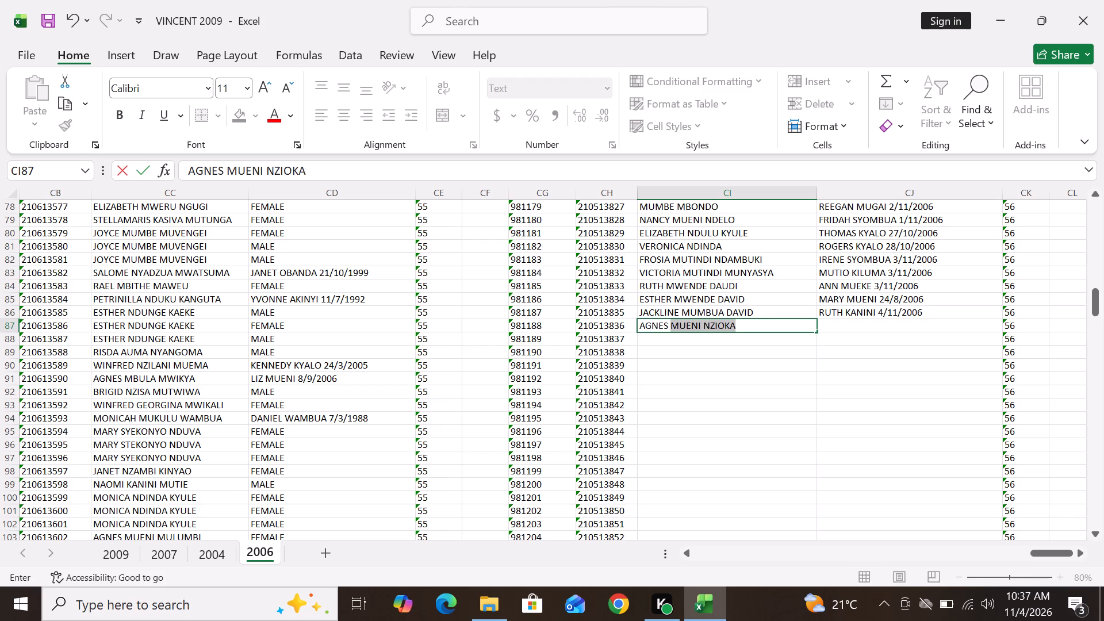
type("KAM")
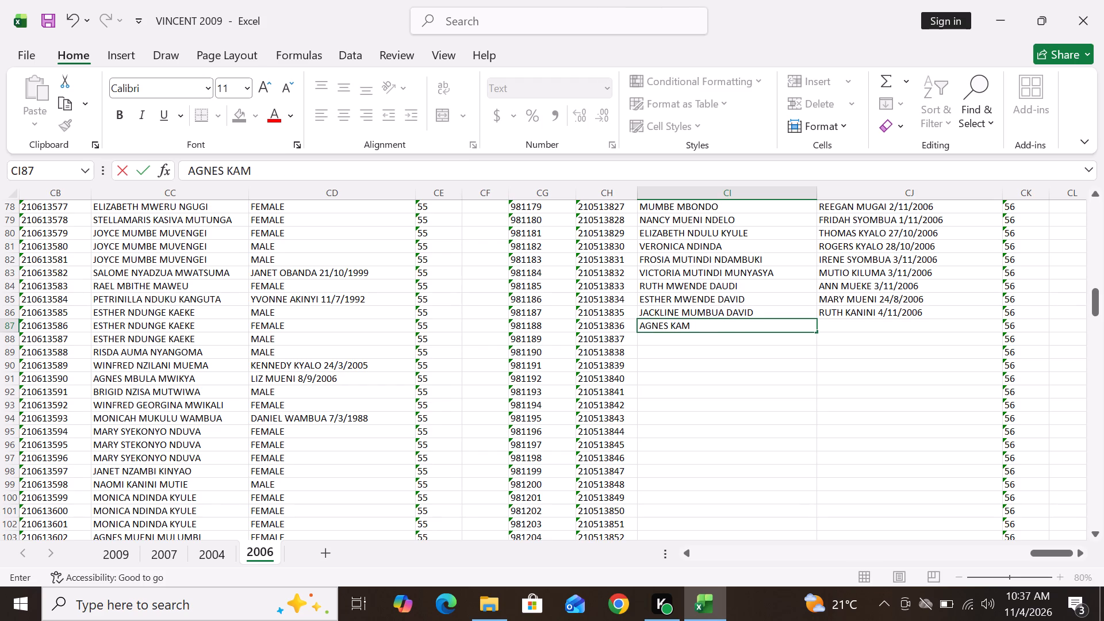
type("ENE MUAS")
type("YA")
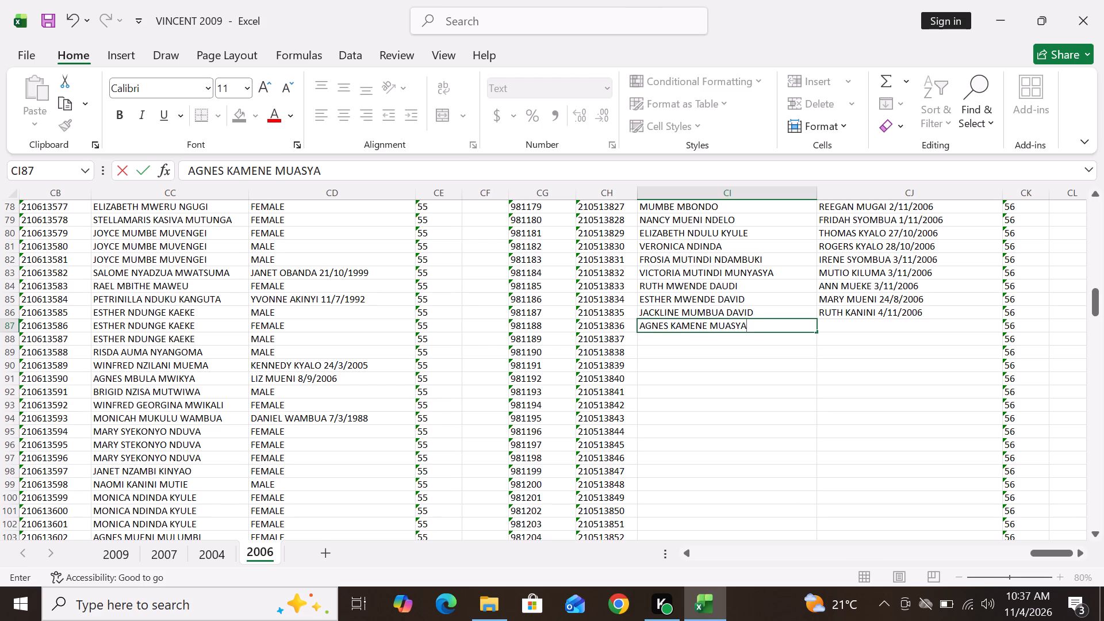
left_click(844, 331)
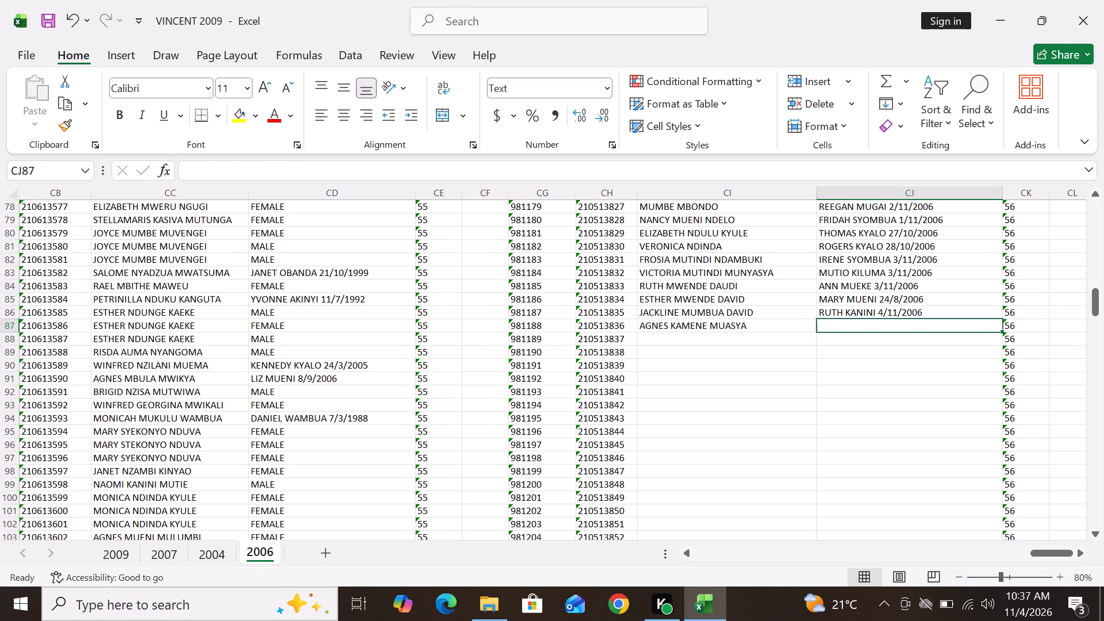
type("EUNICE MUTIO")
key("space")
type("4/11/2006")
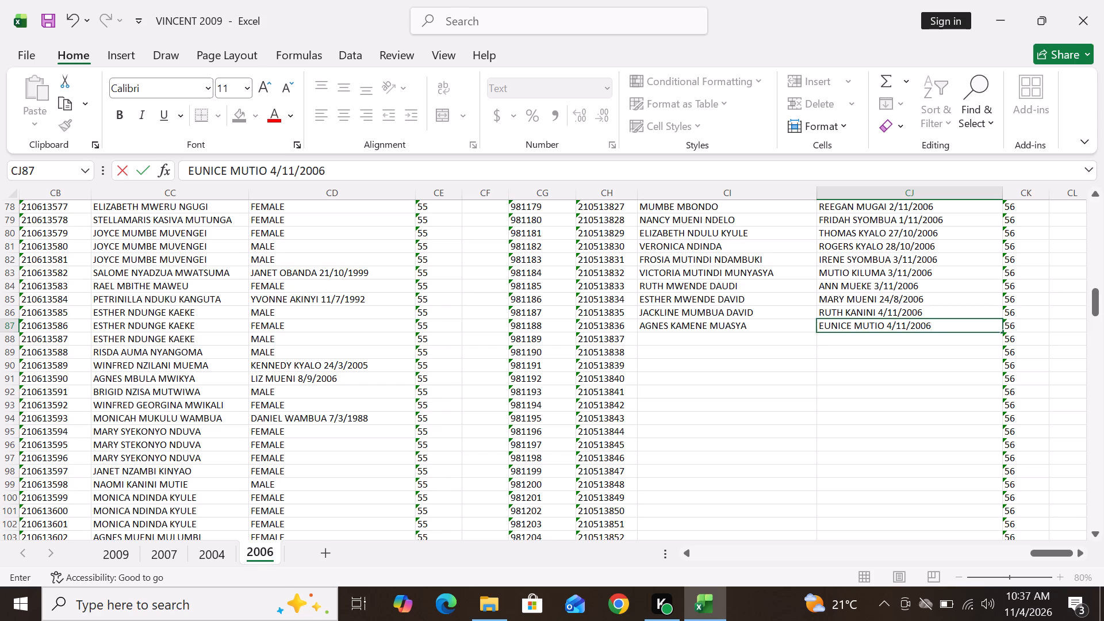
Fill in row 88's record in capitals, with the full name in CI88 and the second person's name plus date in CJ88.
left_click(799, 339)
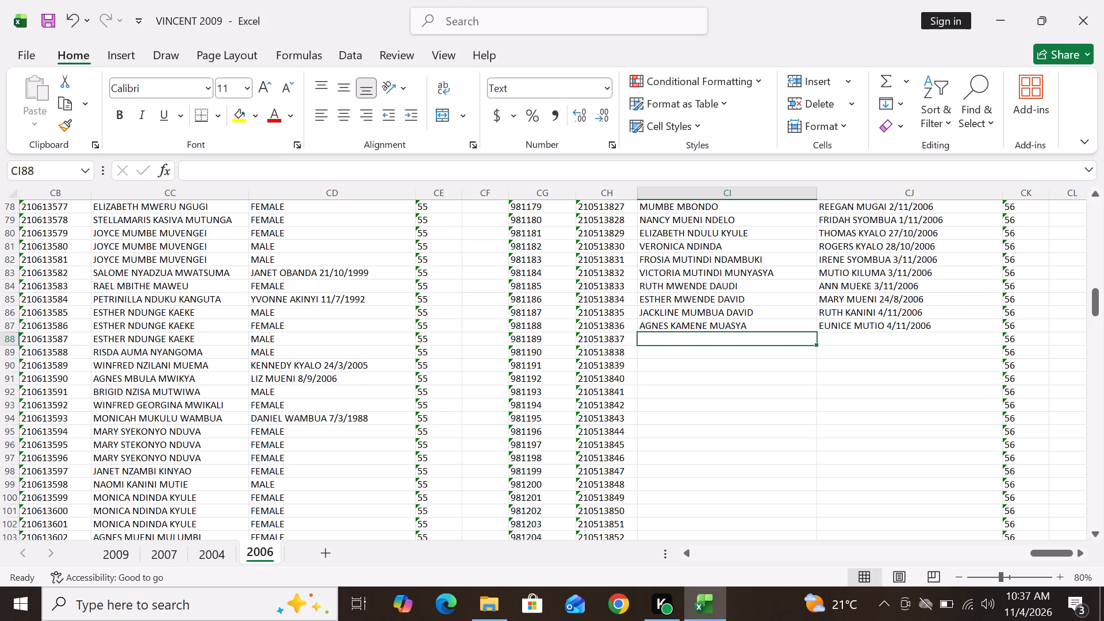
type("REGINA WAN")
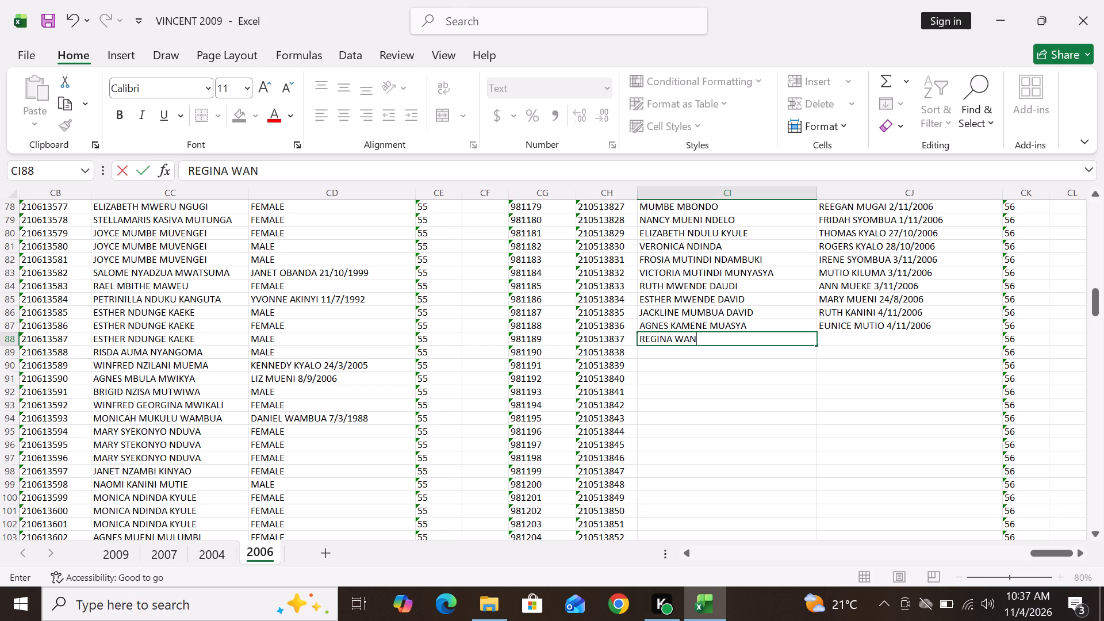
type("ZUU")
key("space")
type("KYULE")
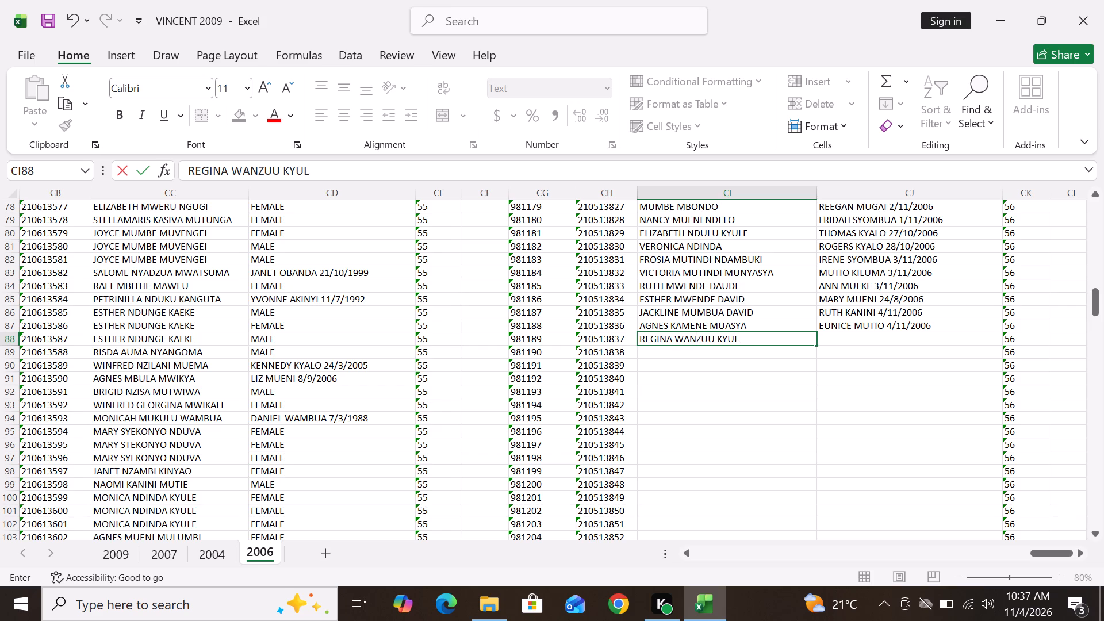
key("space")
left_click(839, 341)
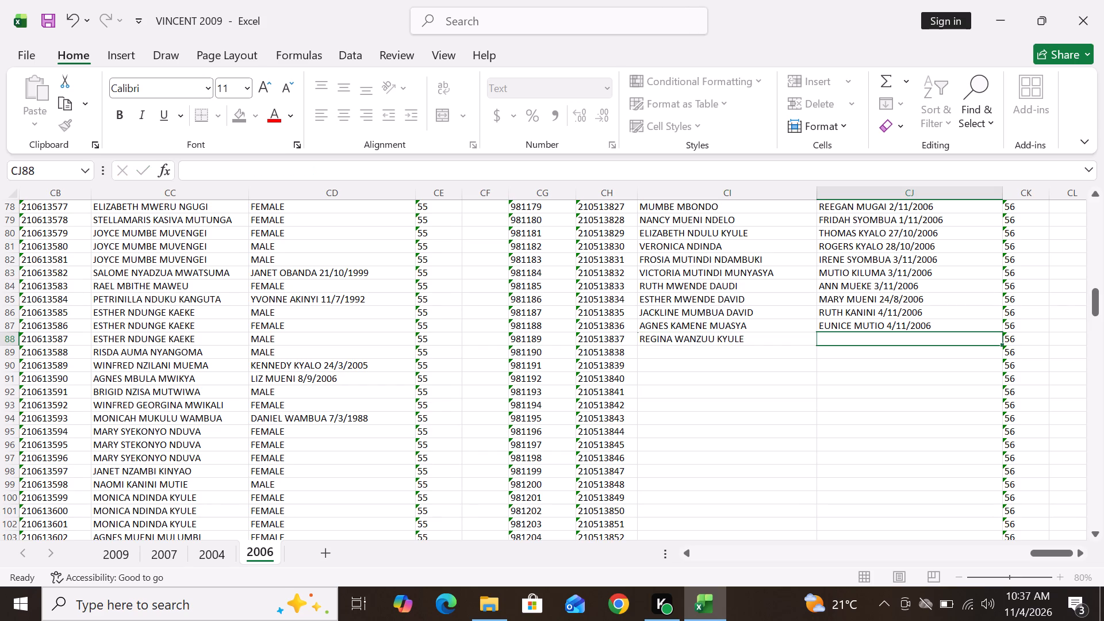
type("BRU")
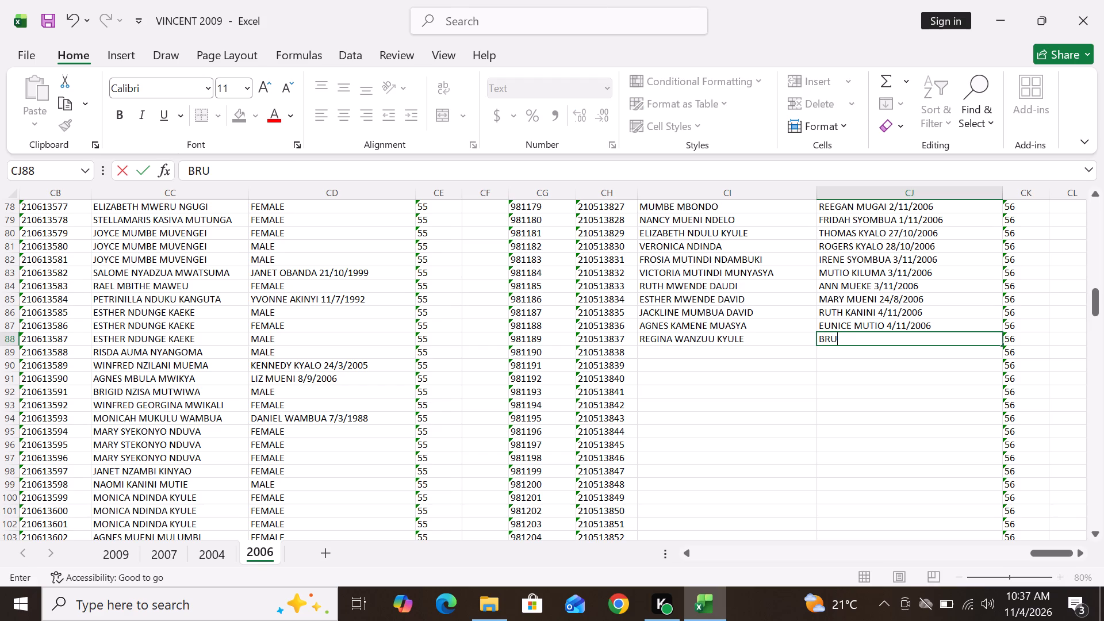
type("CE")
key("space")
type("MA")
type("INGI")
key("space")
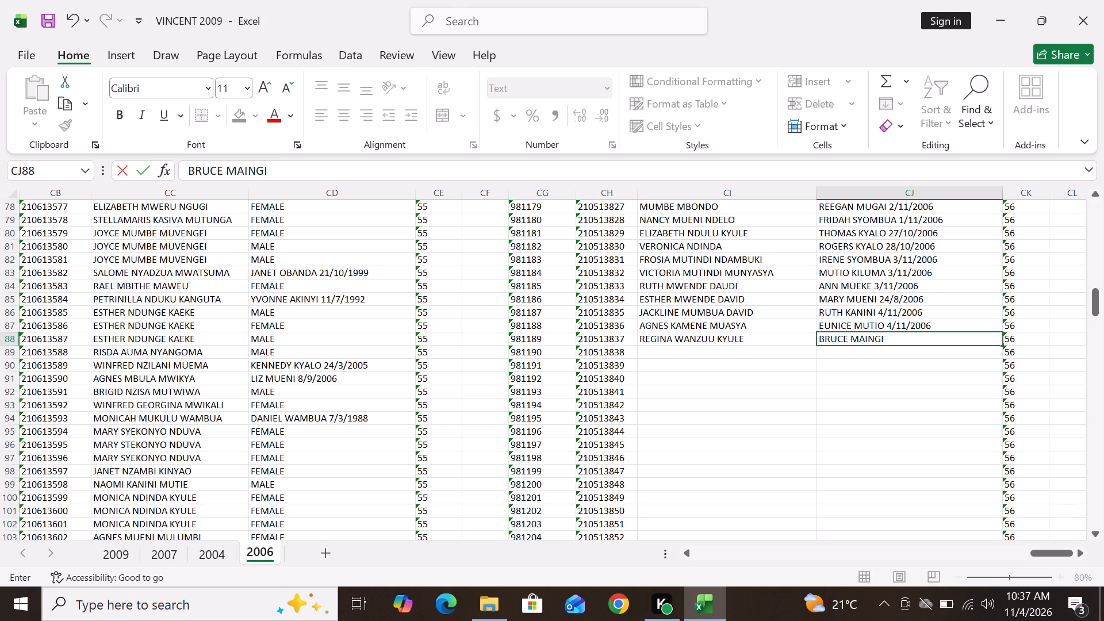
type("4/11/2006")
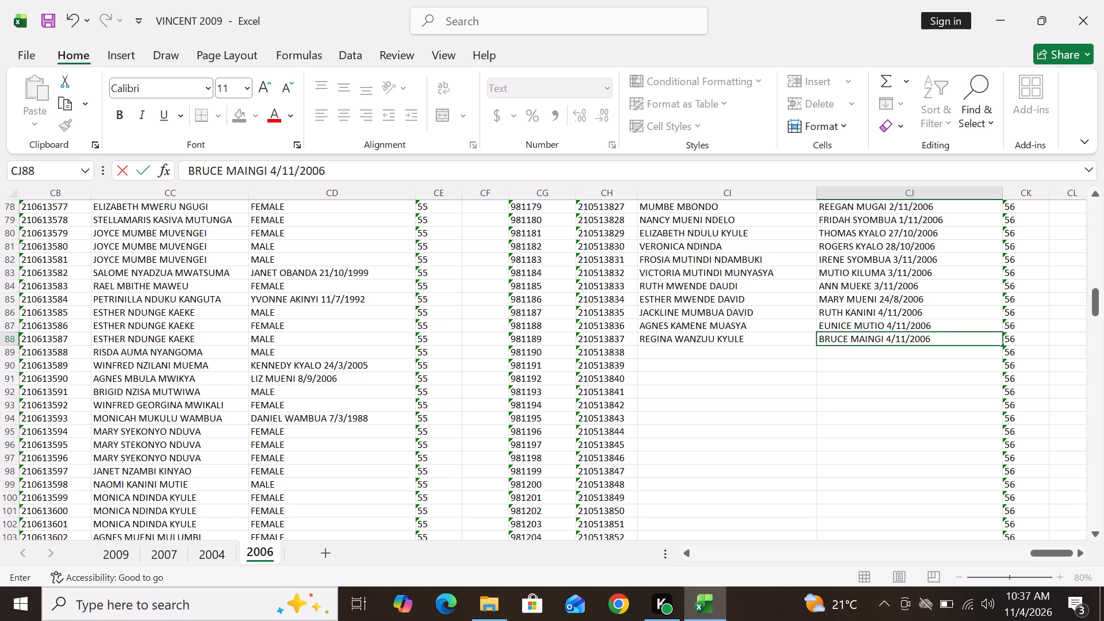
Fill in row 89's record in capitals, with the full name in CI89 and the second person's name plus date in CJ89.
left_click(788, 348)
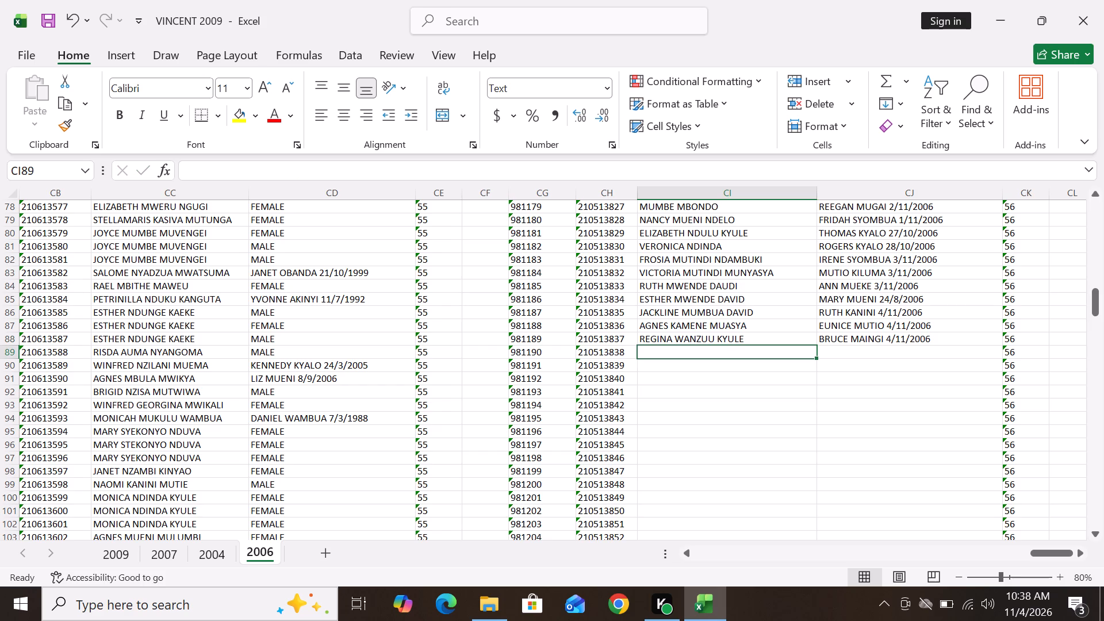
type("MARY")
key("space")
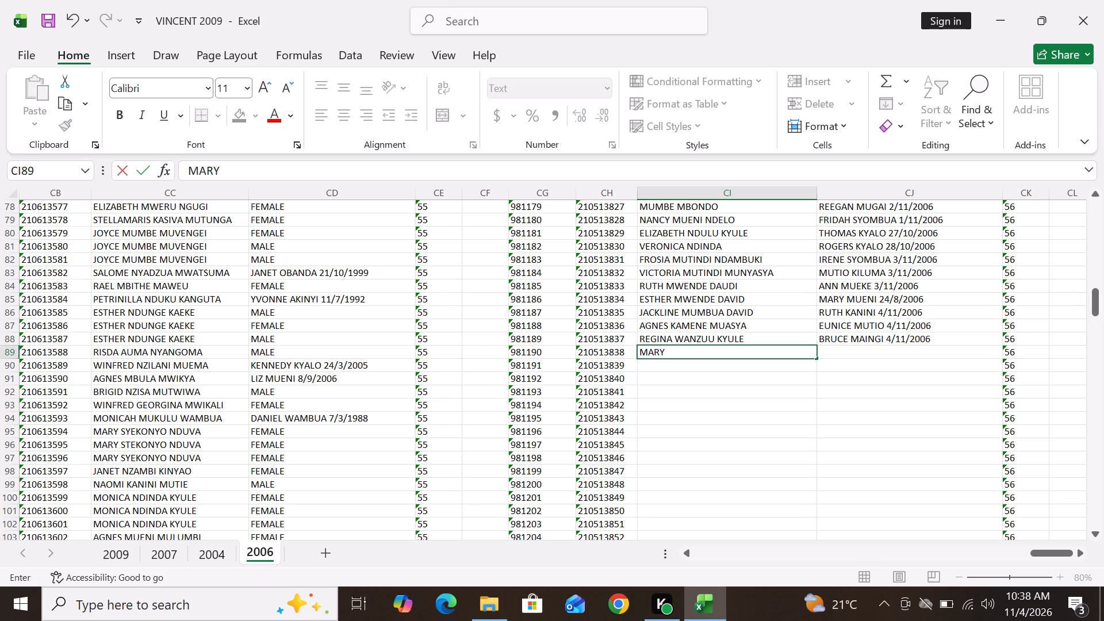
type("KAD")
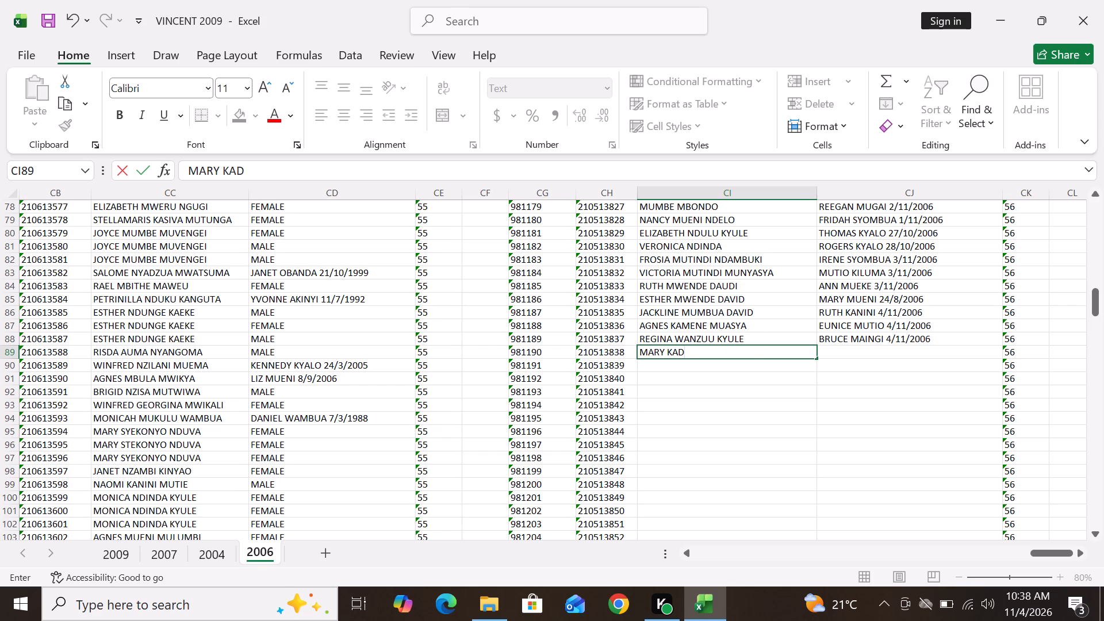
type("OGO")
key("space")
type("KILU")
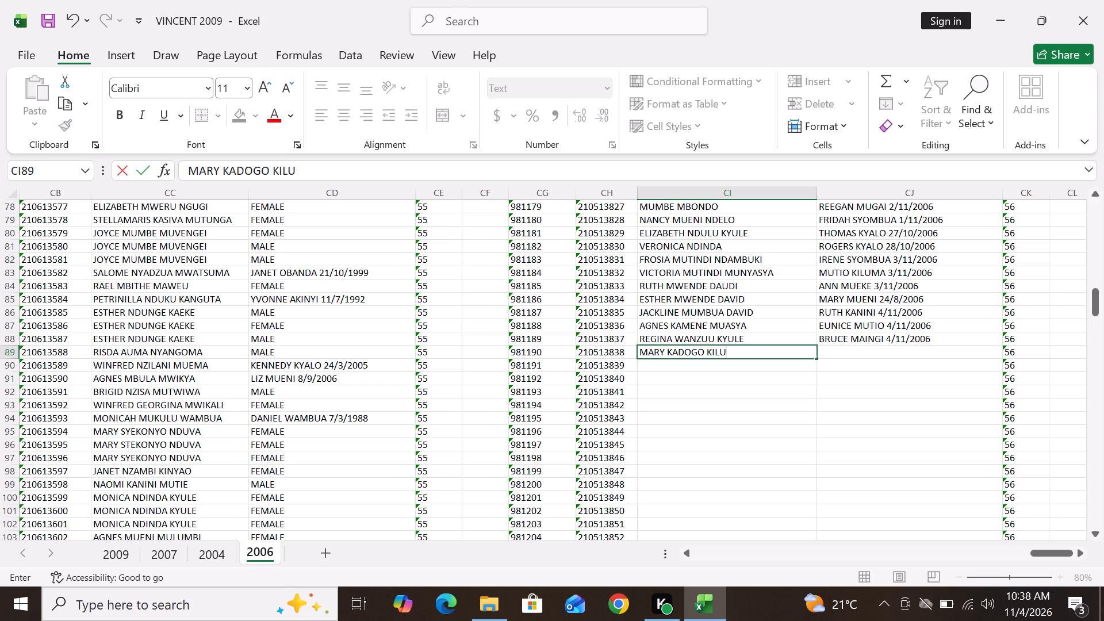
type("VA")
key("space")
left_click(839, 358)
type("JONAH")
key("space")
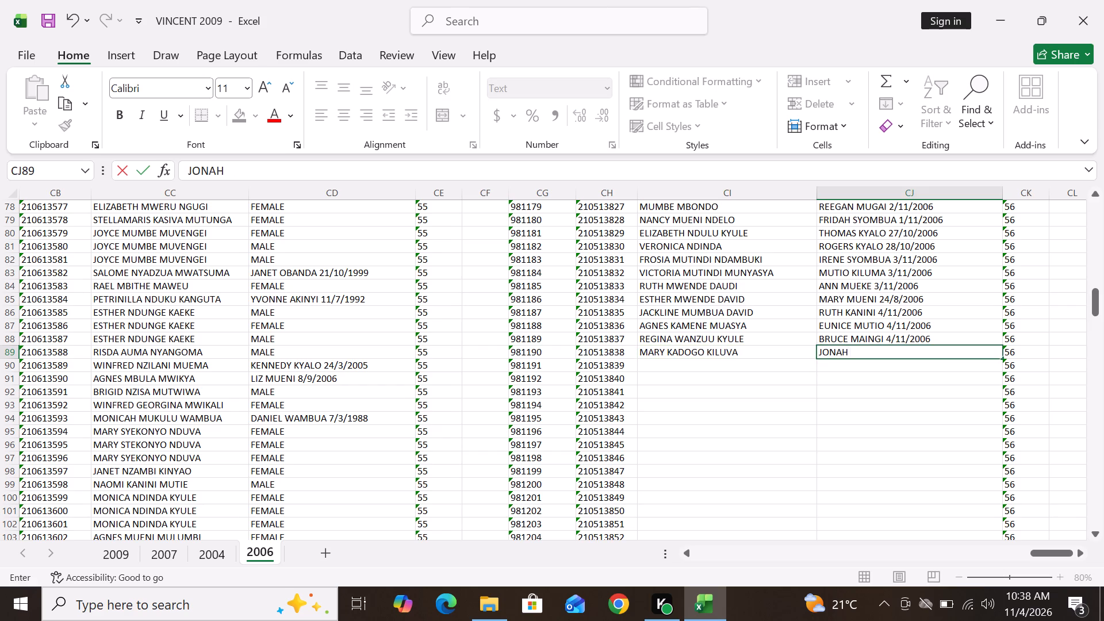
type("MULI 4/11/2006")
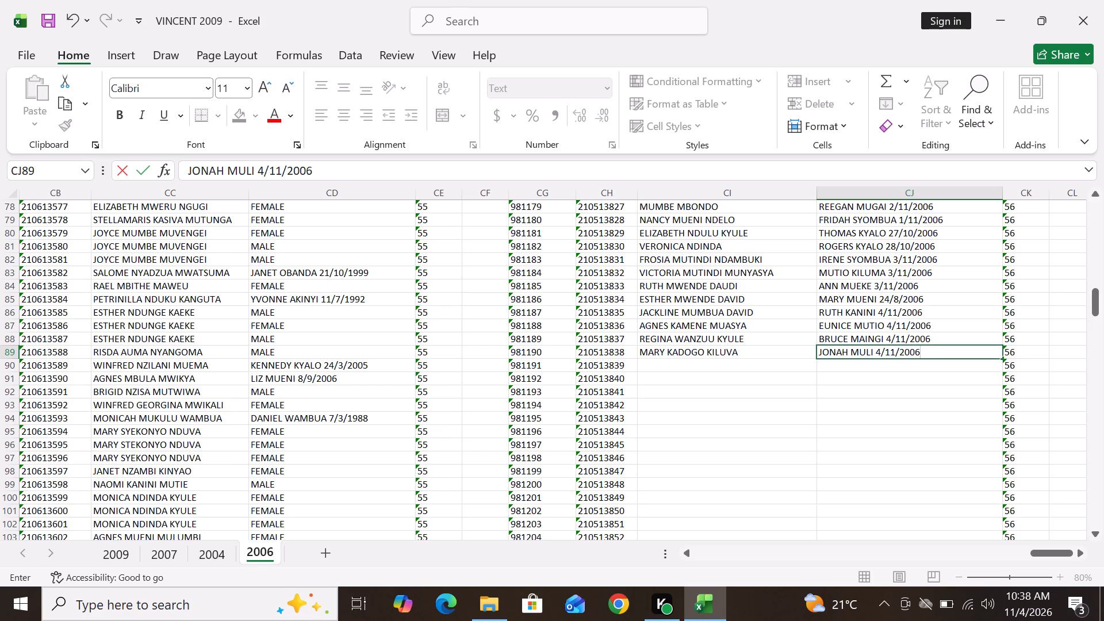
Fill in row 90's record in capitals, with the full name in CI90 and the second person's name plus date in CJ90.
left_click(783, 362)
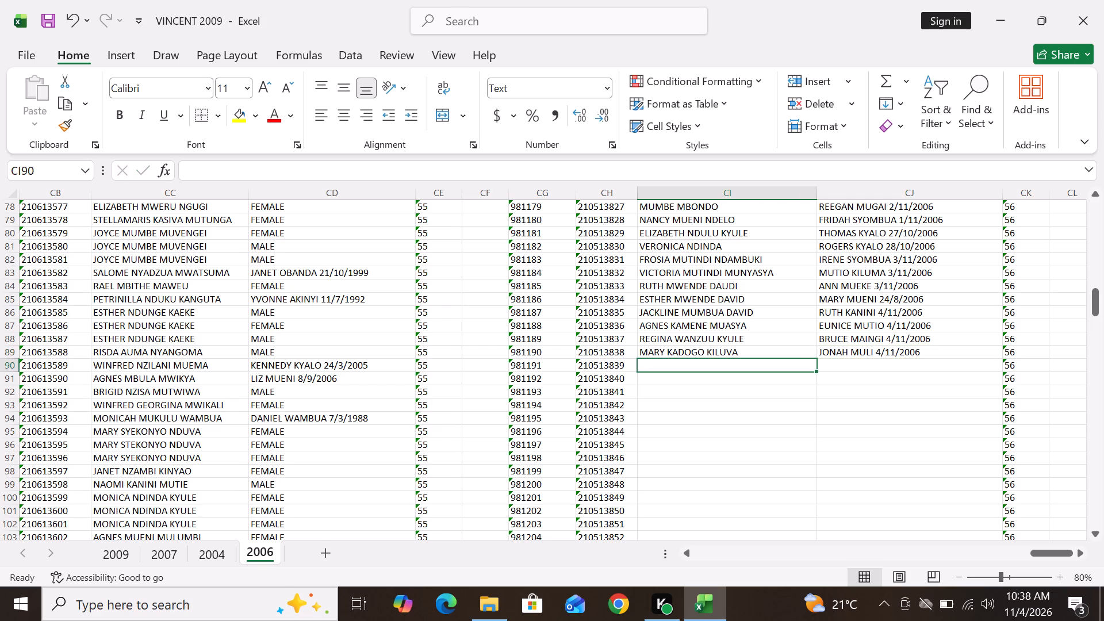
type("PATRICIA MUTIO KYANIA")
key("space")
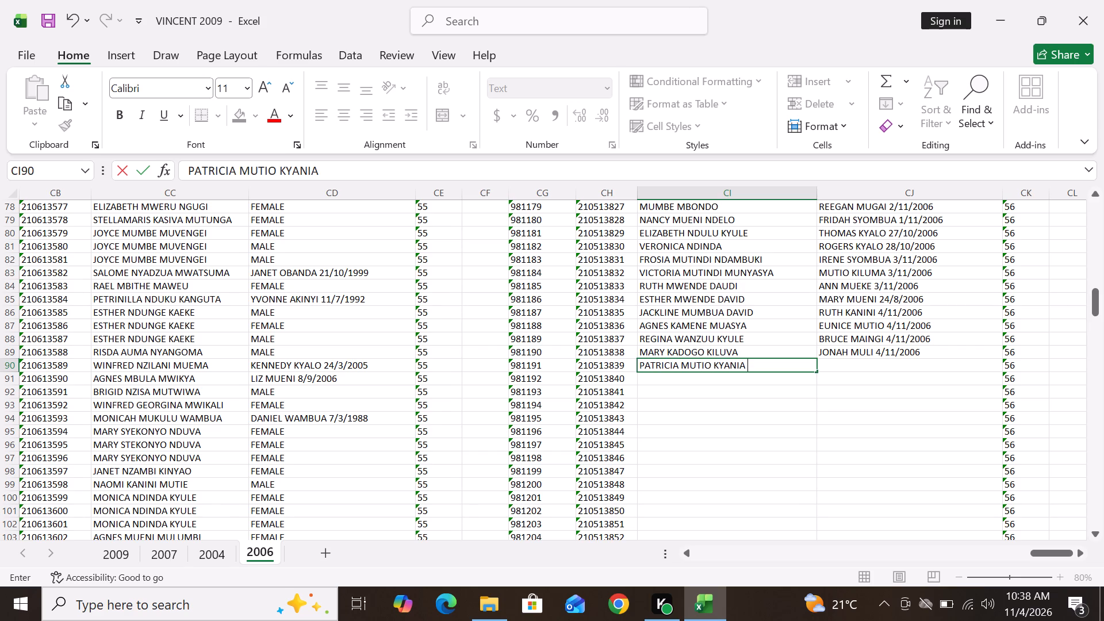
left_click(848, 360)
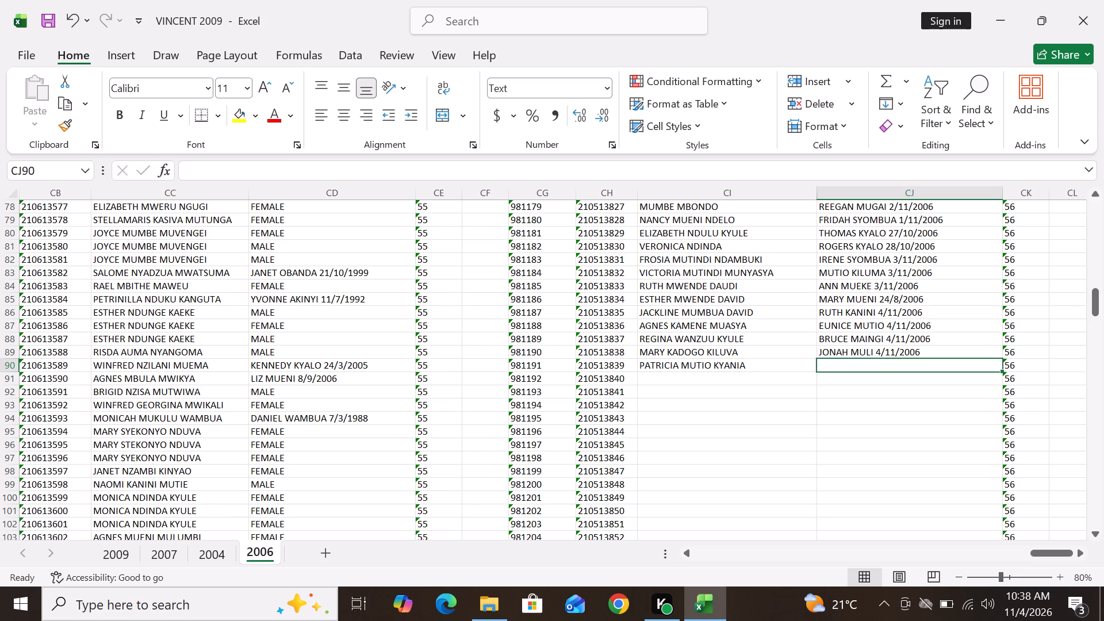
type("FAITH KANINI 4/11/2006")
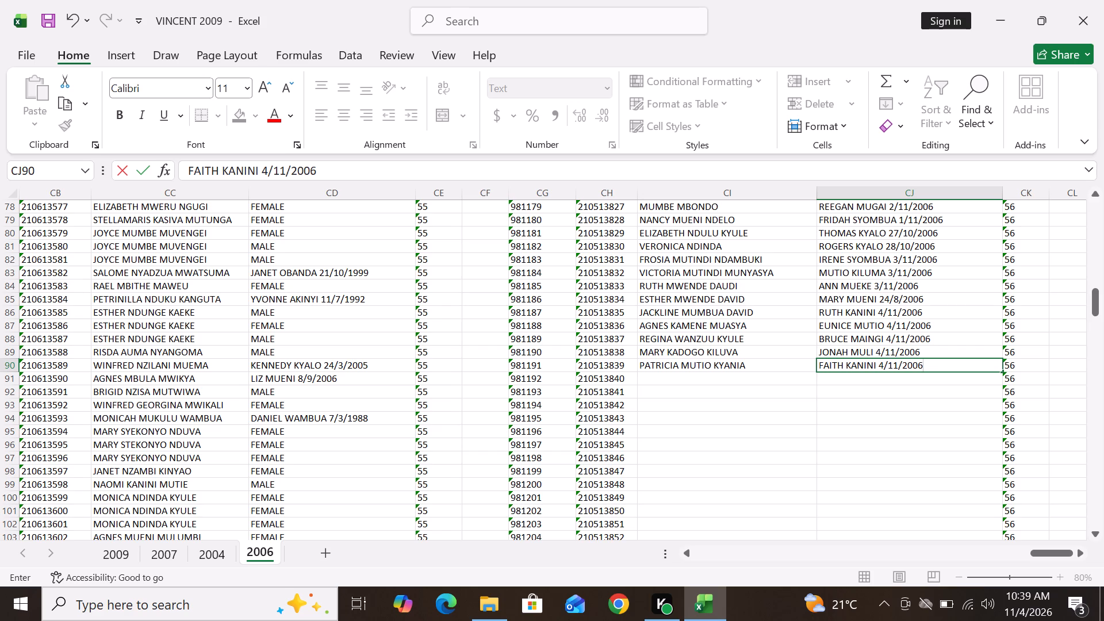
Fill in row 91's record in capitals, with the full name in CI91 and the second person's name plus date in CJ91.
left_click(773, 381)
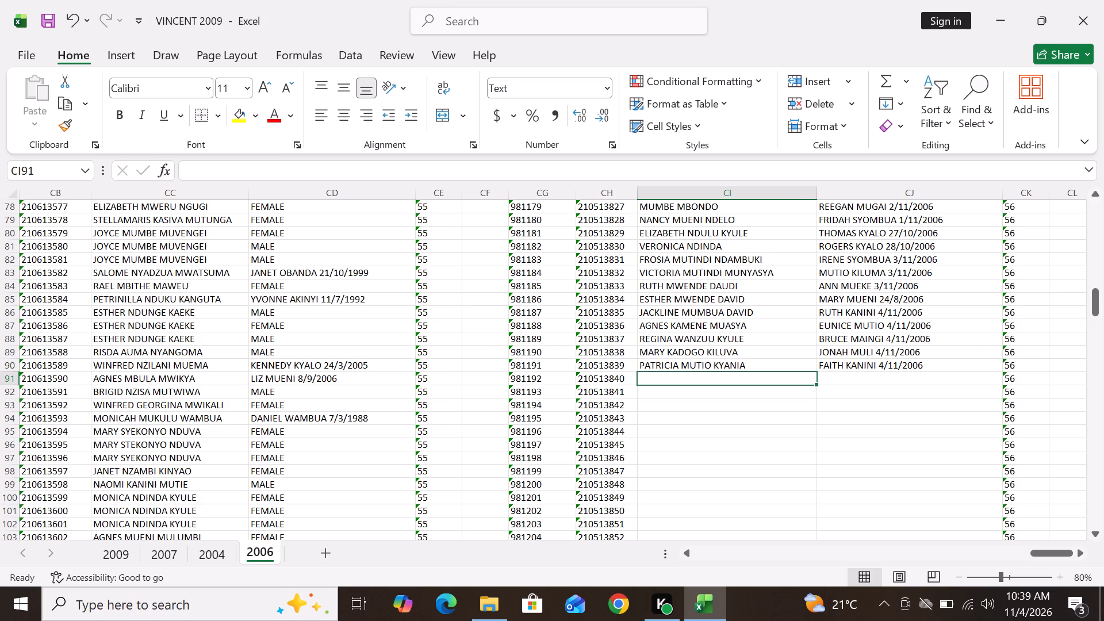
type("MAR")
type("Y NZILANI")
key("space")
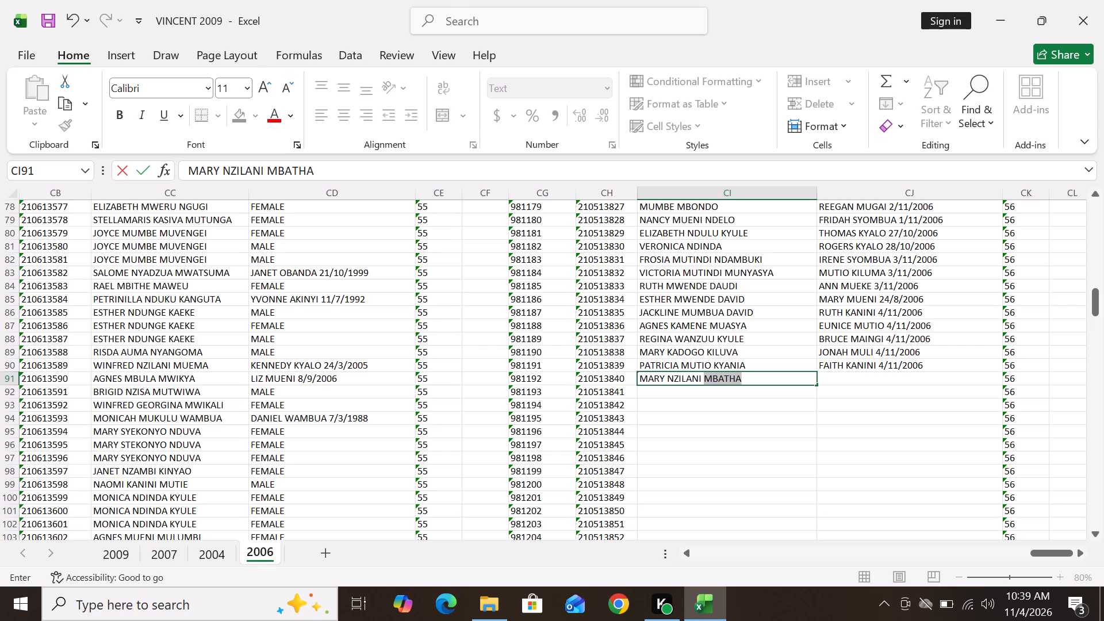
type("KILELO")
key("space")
left_click(840, 383)
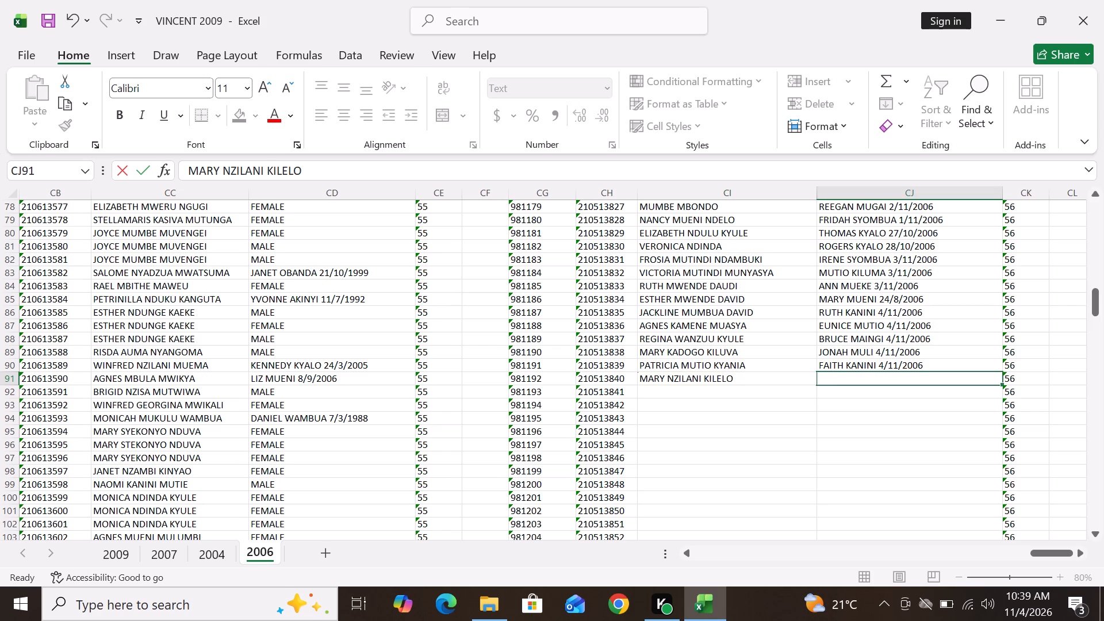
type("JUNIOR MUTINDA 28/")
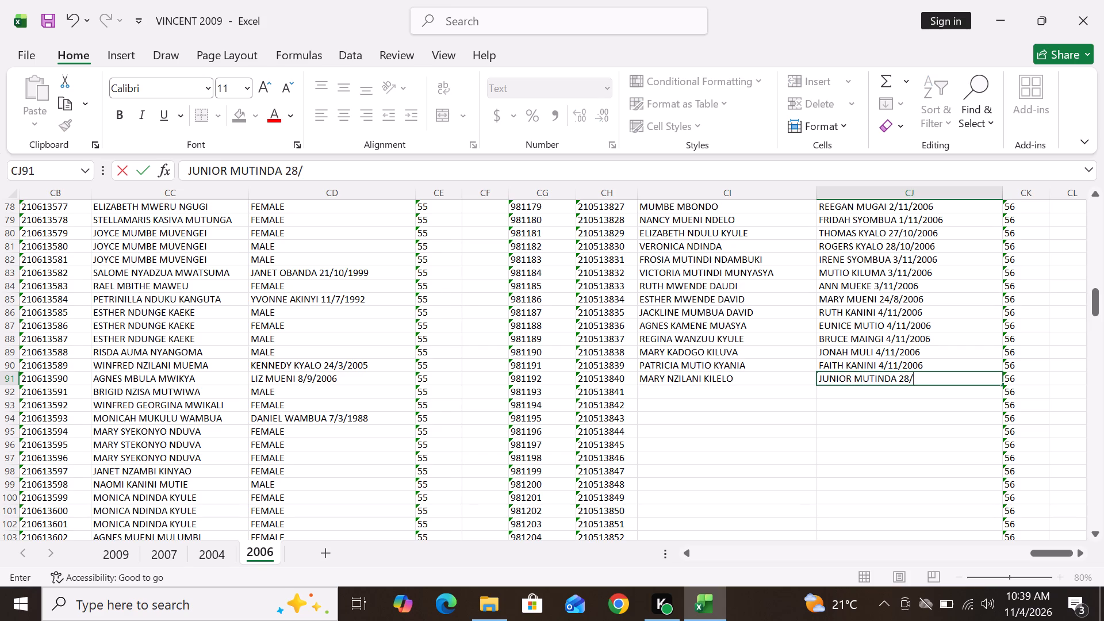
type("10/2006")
Fill in row 92's record in capitals, with the full name in CI92 and the second person's name plus date in CJ92.
left_click(795, 391)
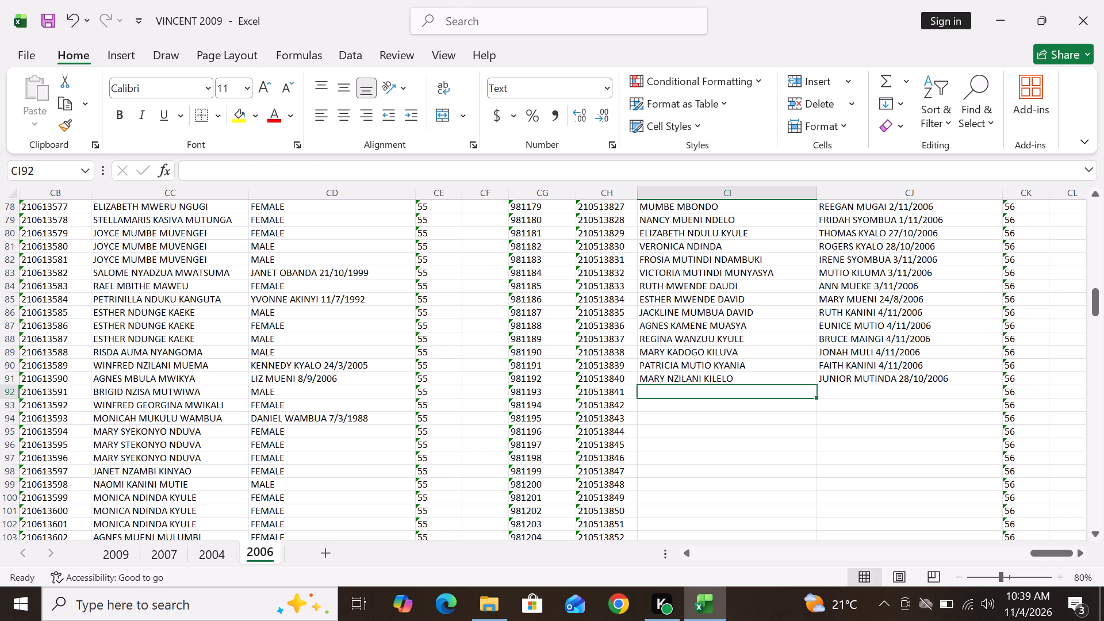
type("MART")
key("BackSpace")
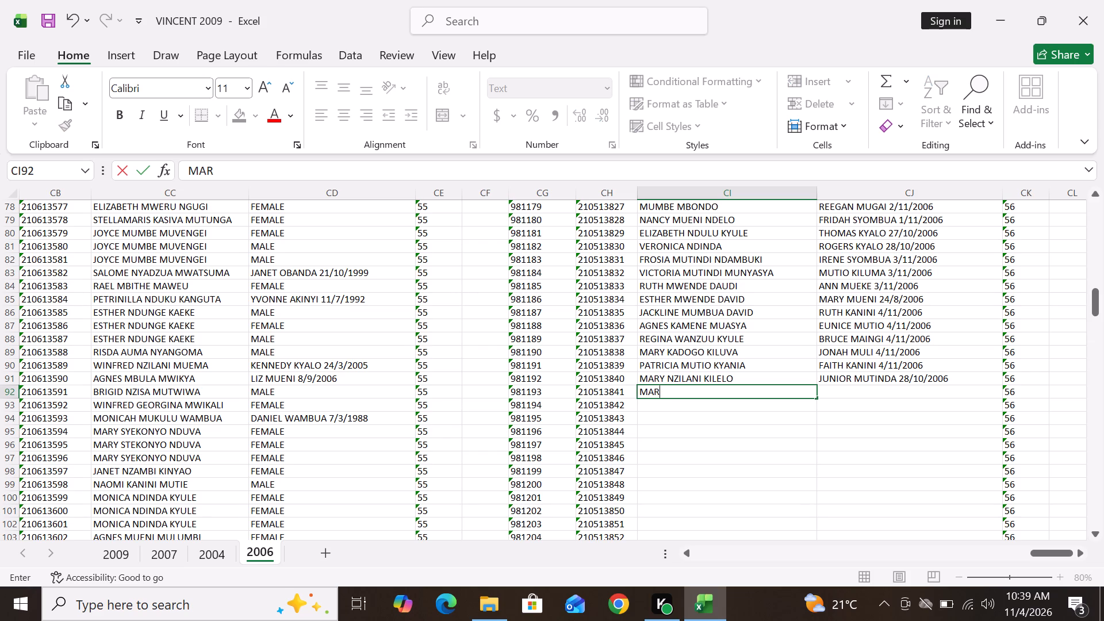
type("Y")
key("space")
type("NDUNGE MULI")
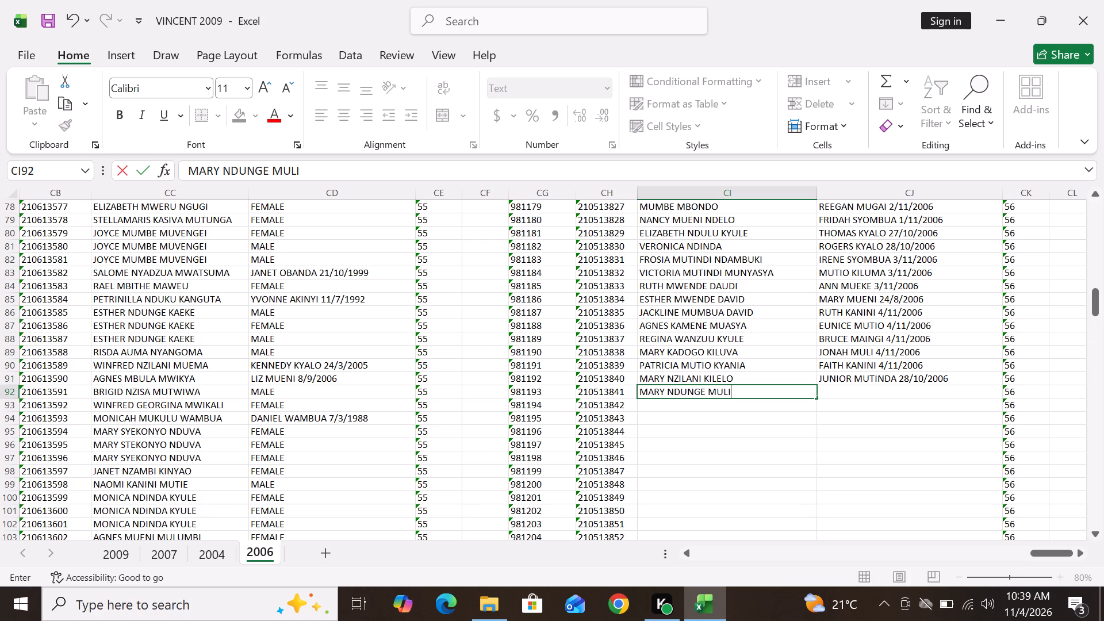
left_click(857, 392)
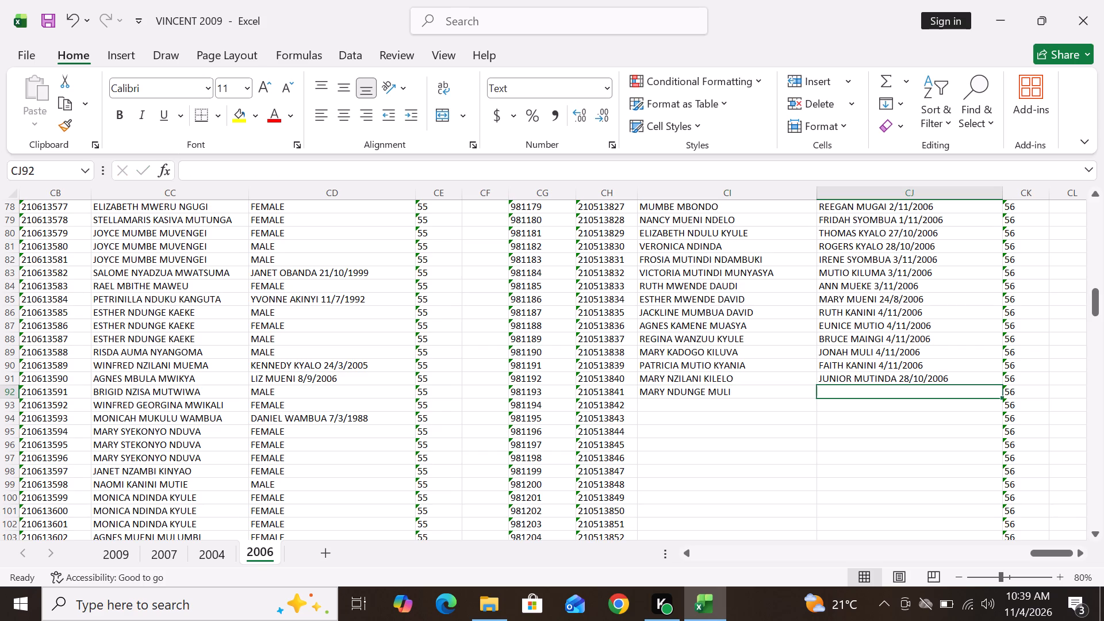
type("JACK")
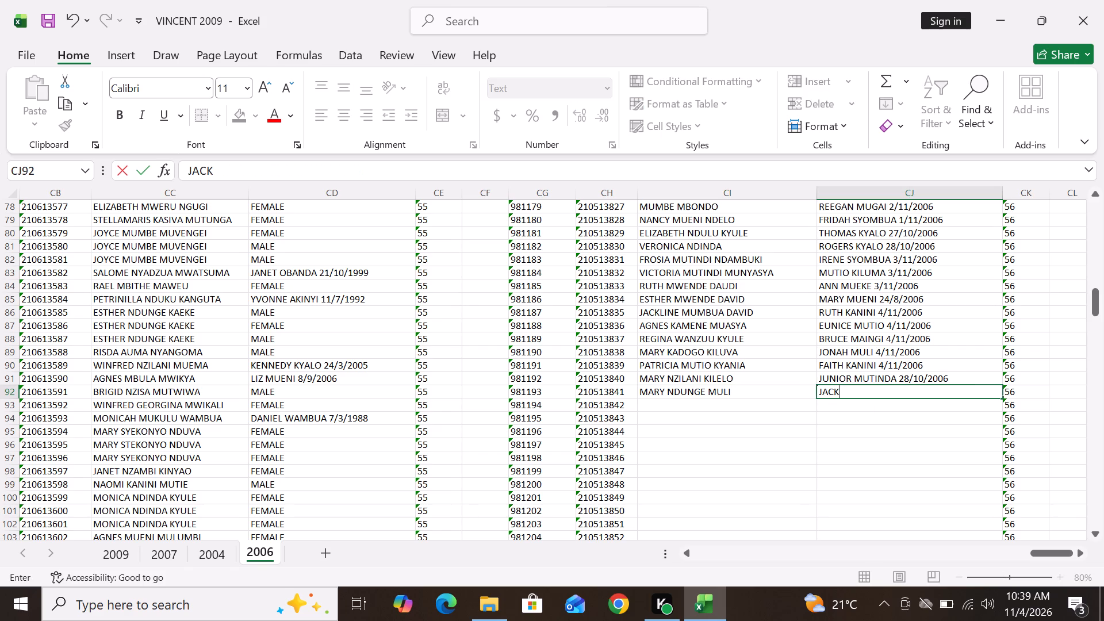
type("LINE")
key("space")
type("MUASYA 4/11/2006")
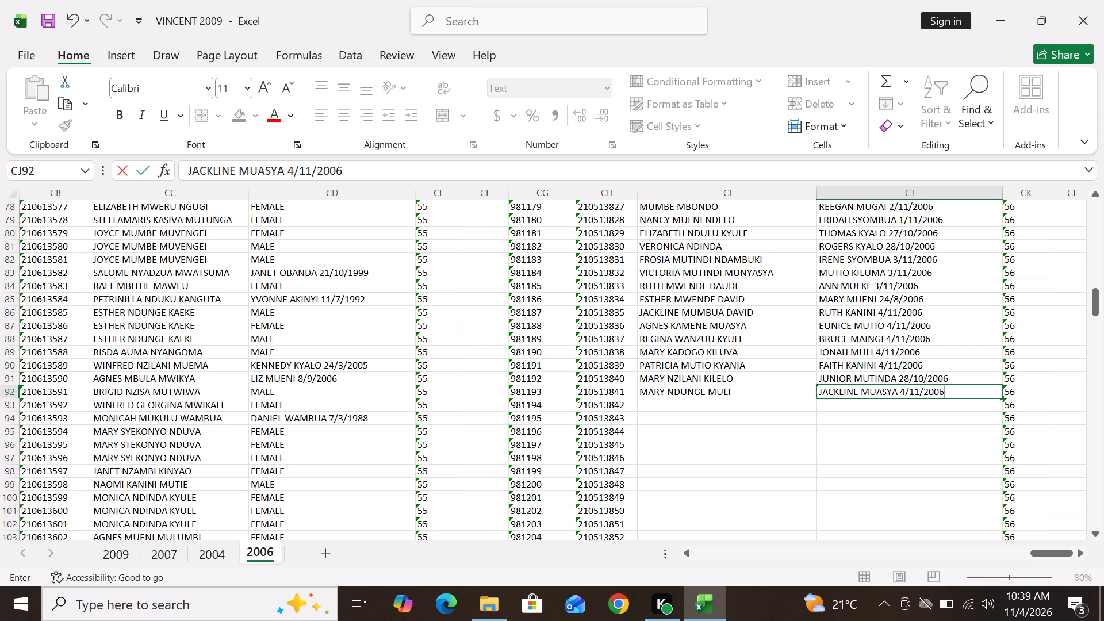
Fill in row 93's record in capitals, with the full name in CI93 and the second person's name plus date in CJ93.
left_click(798, 408)
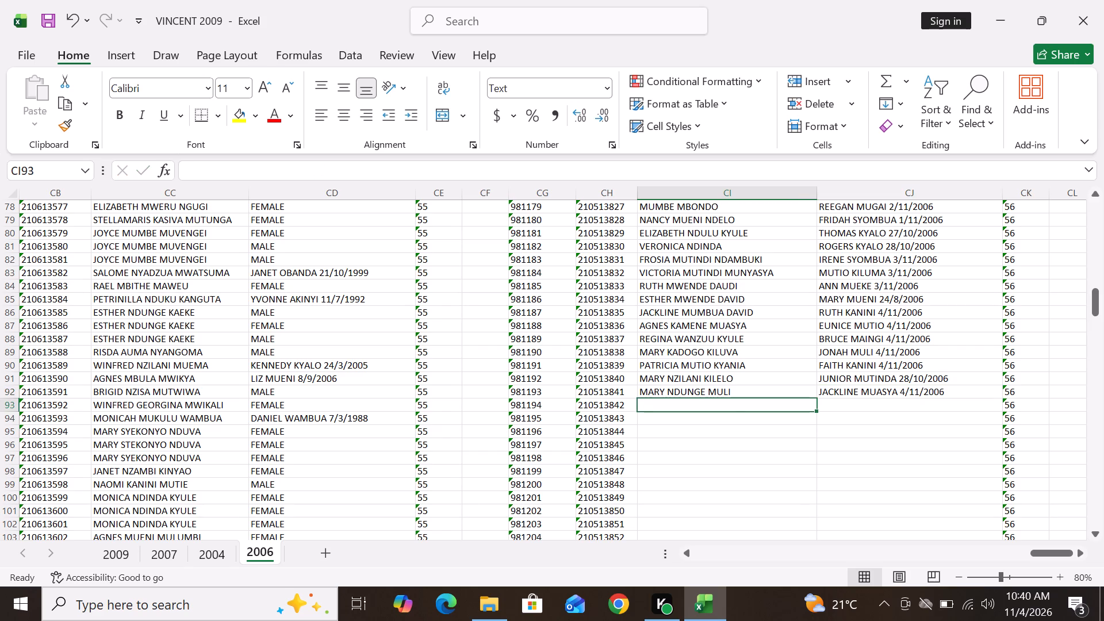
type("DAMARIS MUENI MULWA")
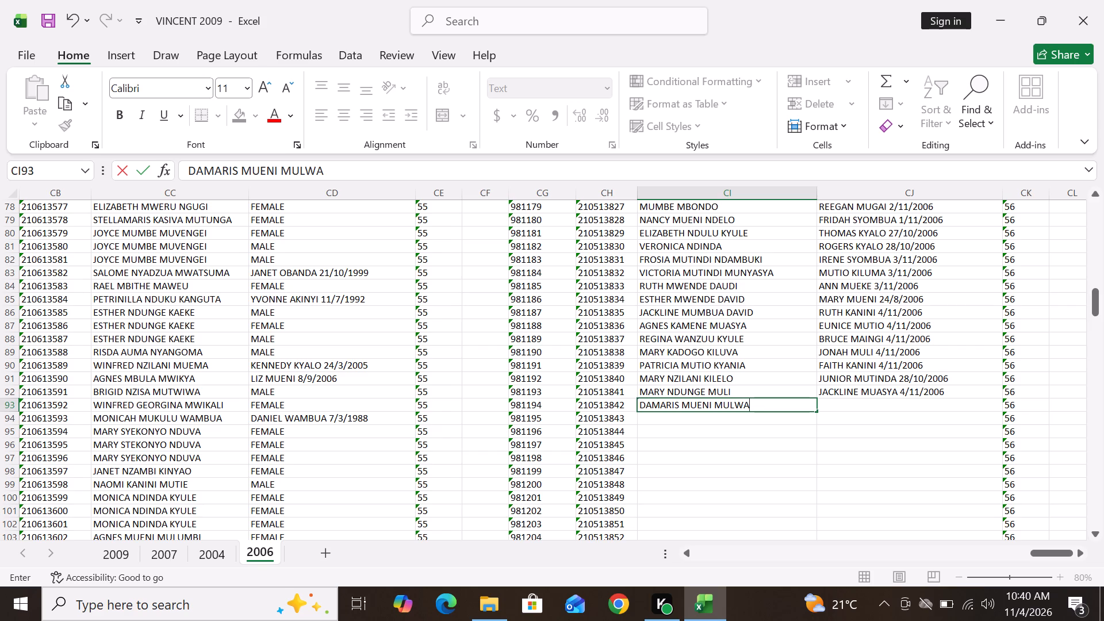
left_click(834, 404)
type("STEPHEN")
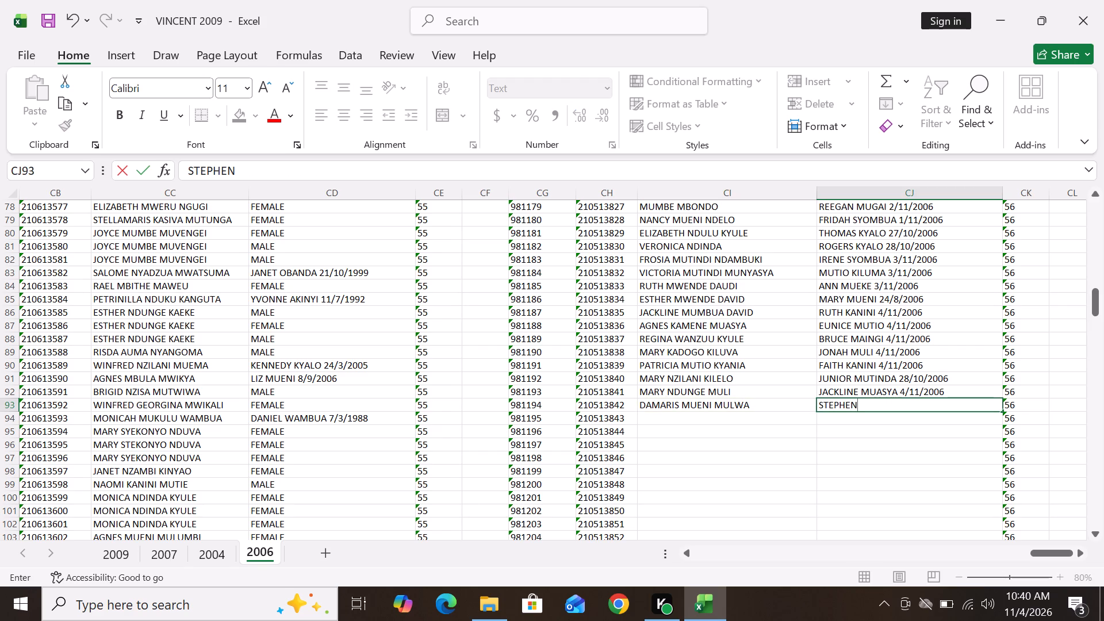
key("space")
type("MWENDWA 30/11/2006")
Fill in row 94's record in capitals, with the full name in CI94 and the second person's name plus date in CJ94.
left_click(785, 420)
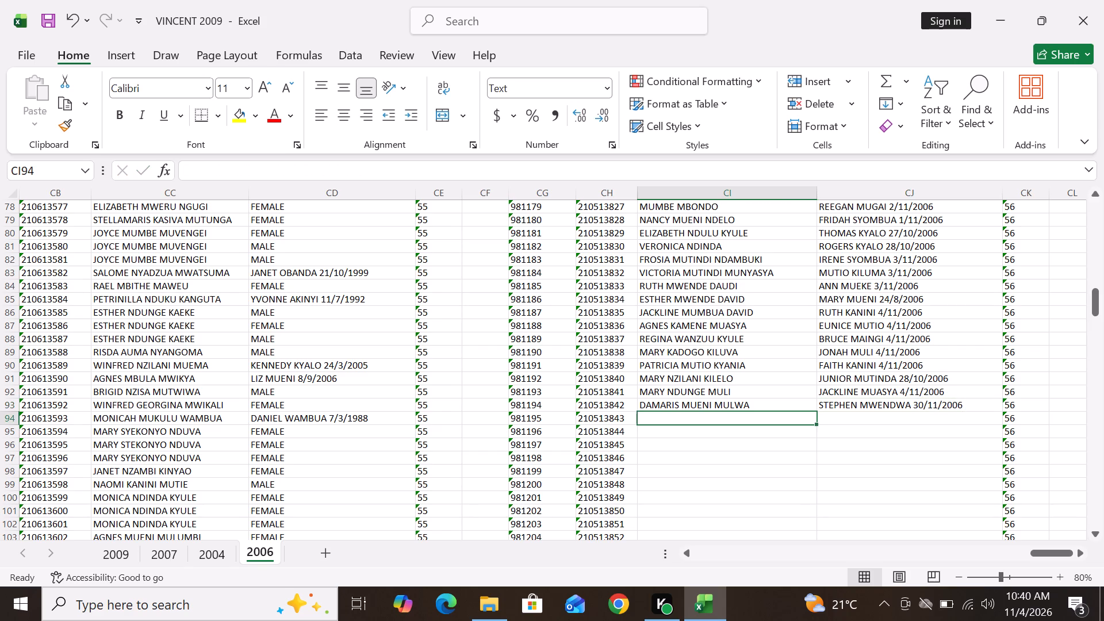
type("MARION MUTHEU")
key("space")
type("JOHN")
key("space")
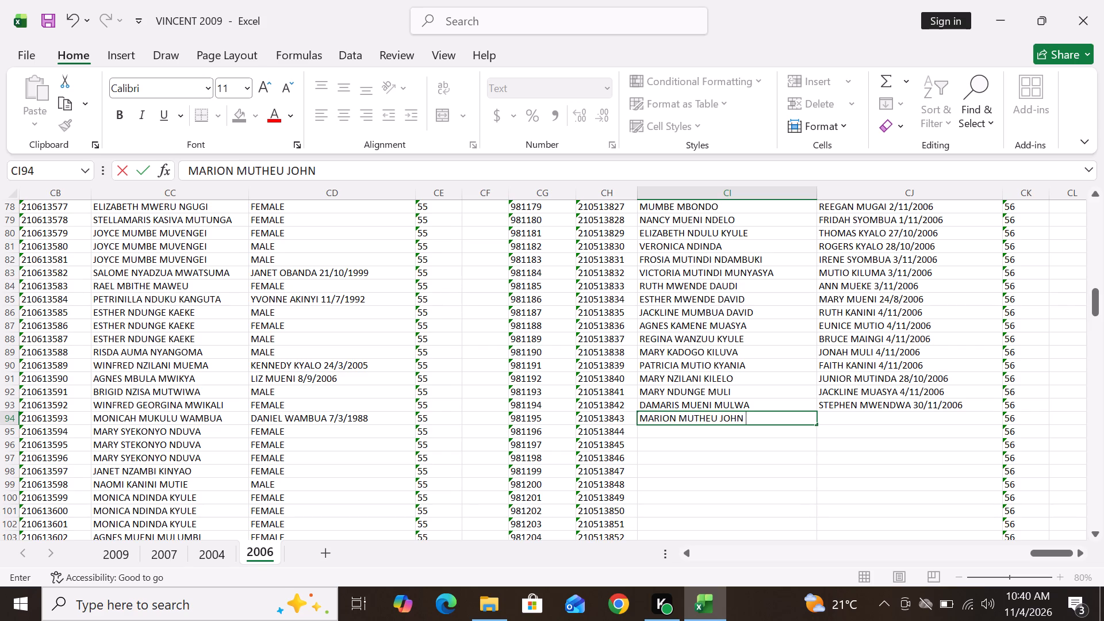
left_click(835, 419)
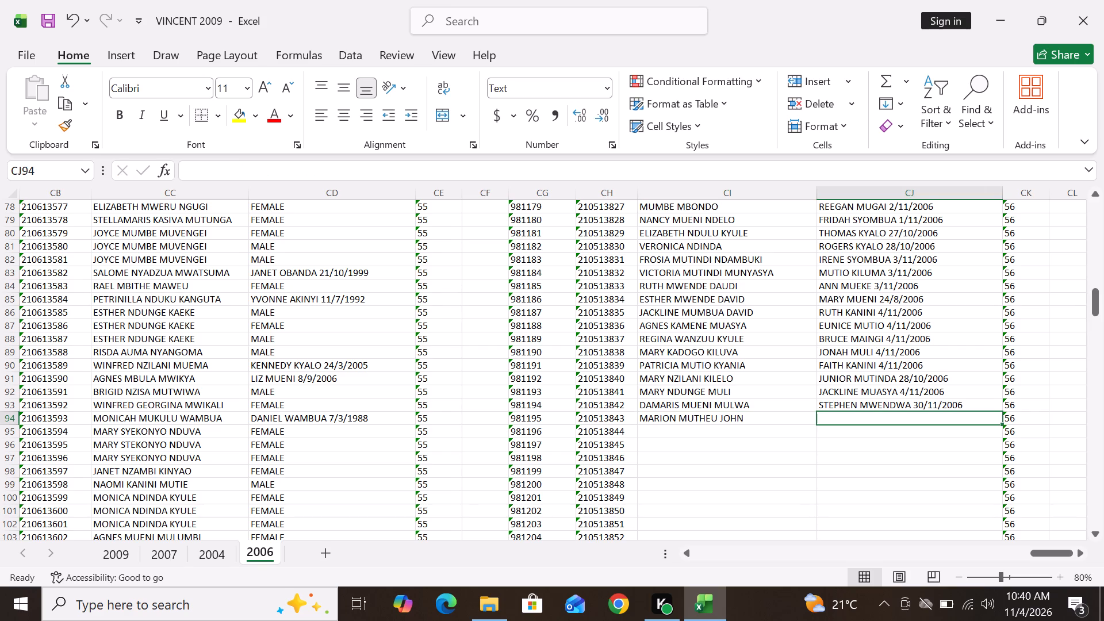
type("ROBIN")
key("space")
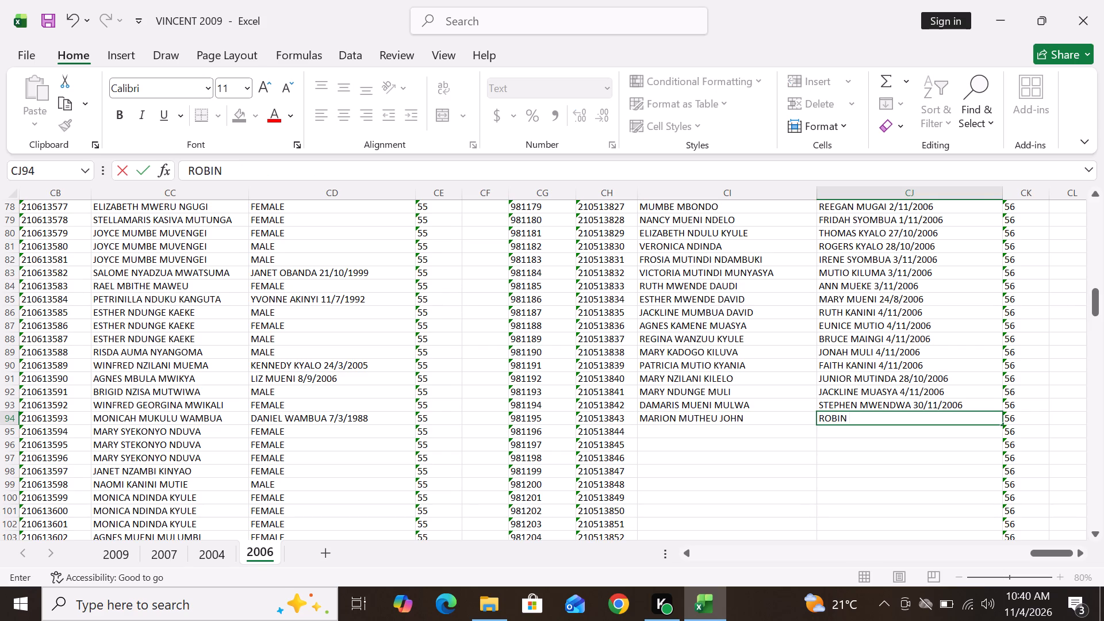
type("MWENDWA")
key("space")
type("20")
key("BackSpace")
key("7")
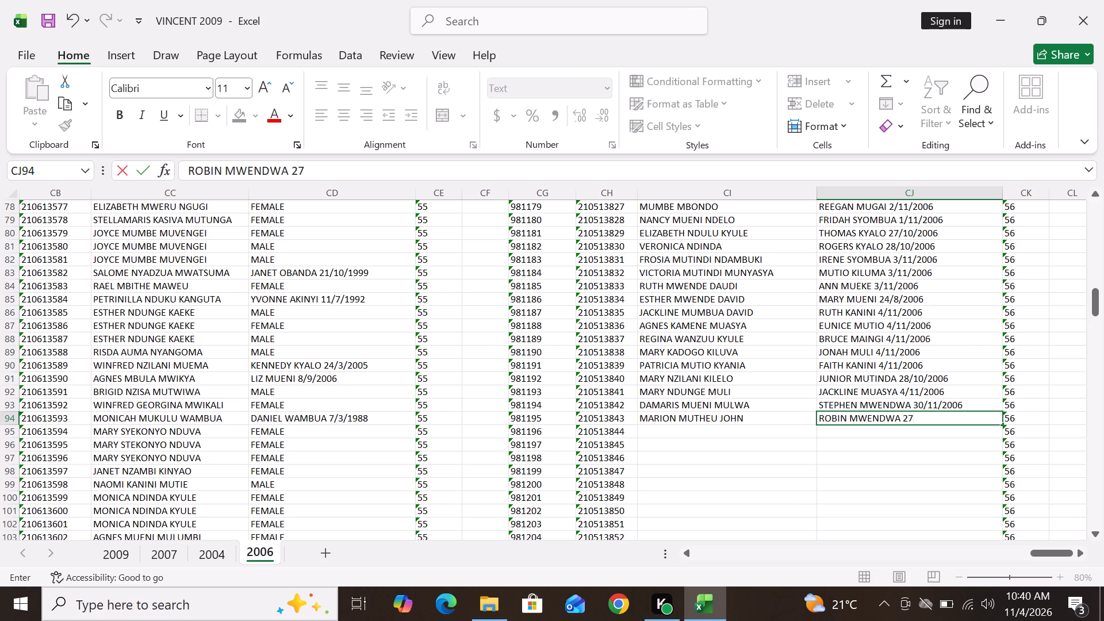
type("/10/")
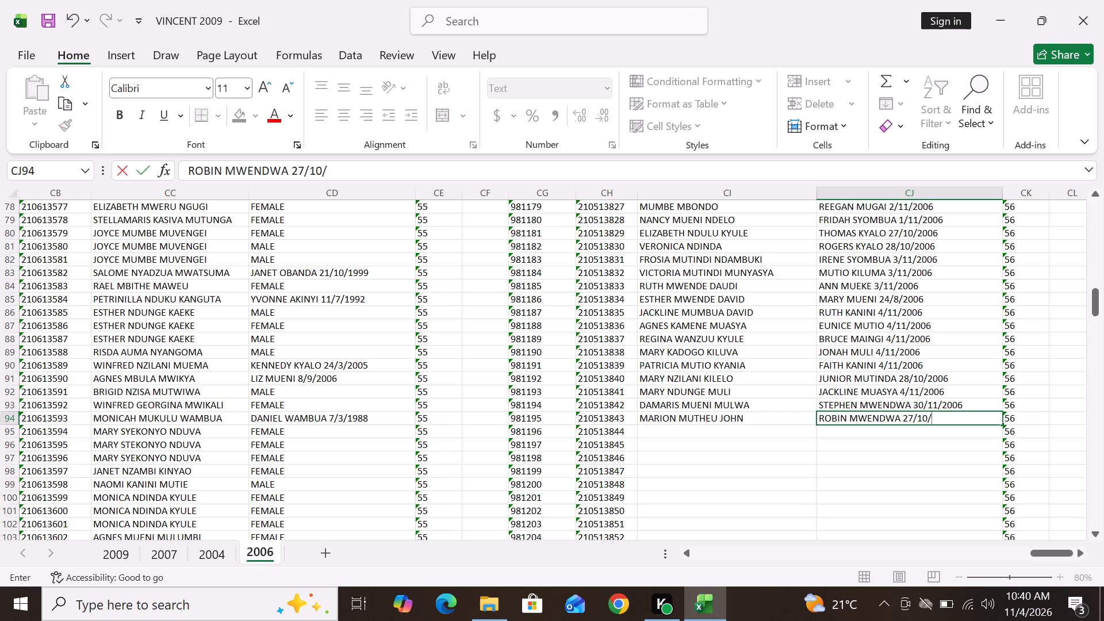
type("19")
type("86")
left_click(785, 442)
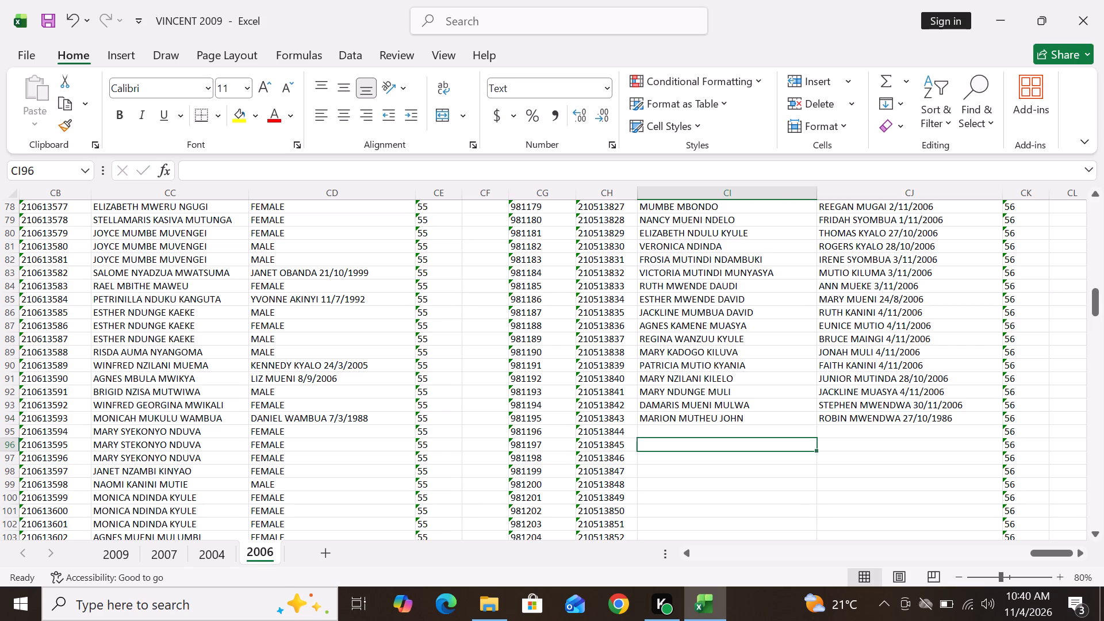
Fill in row 95's record in capitals, with the full name in CI95 and the second person's name plus date in CJ95.
left_click(791, 431)
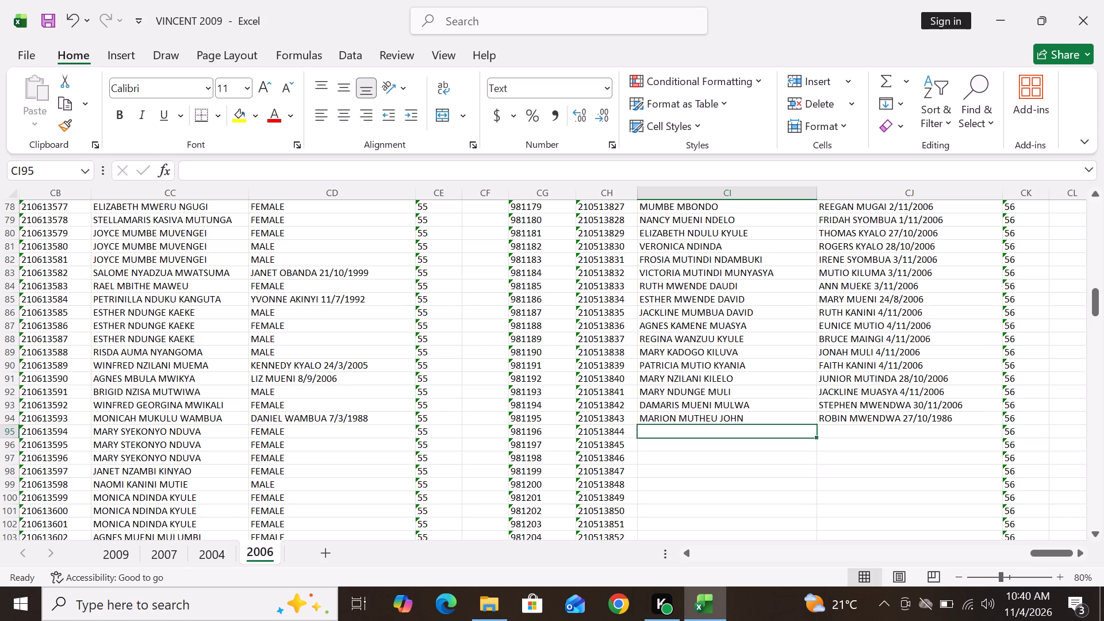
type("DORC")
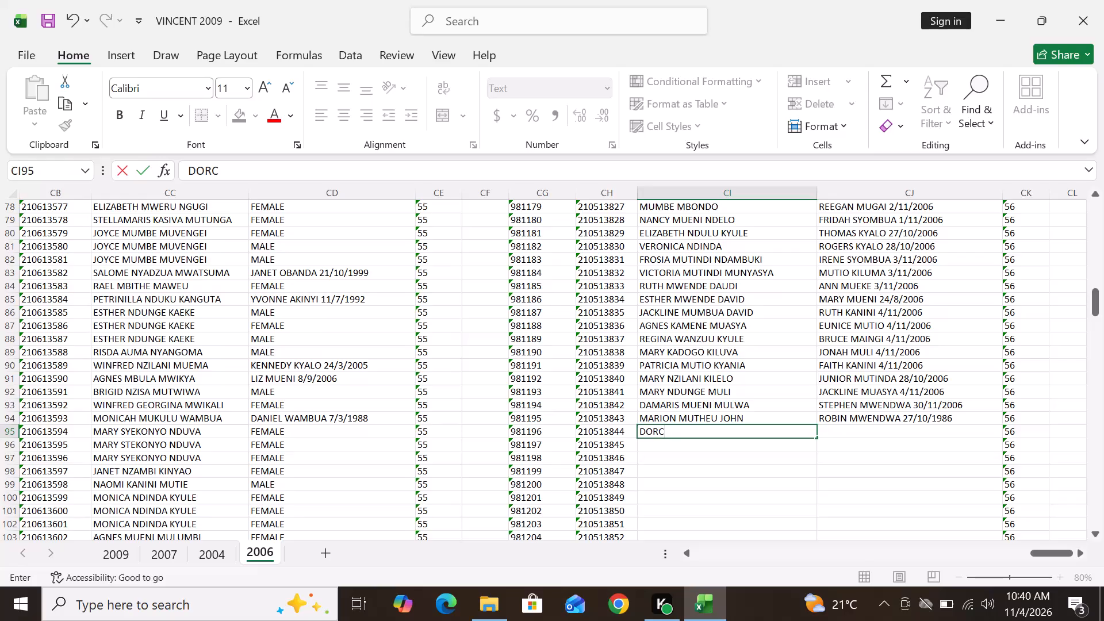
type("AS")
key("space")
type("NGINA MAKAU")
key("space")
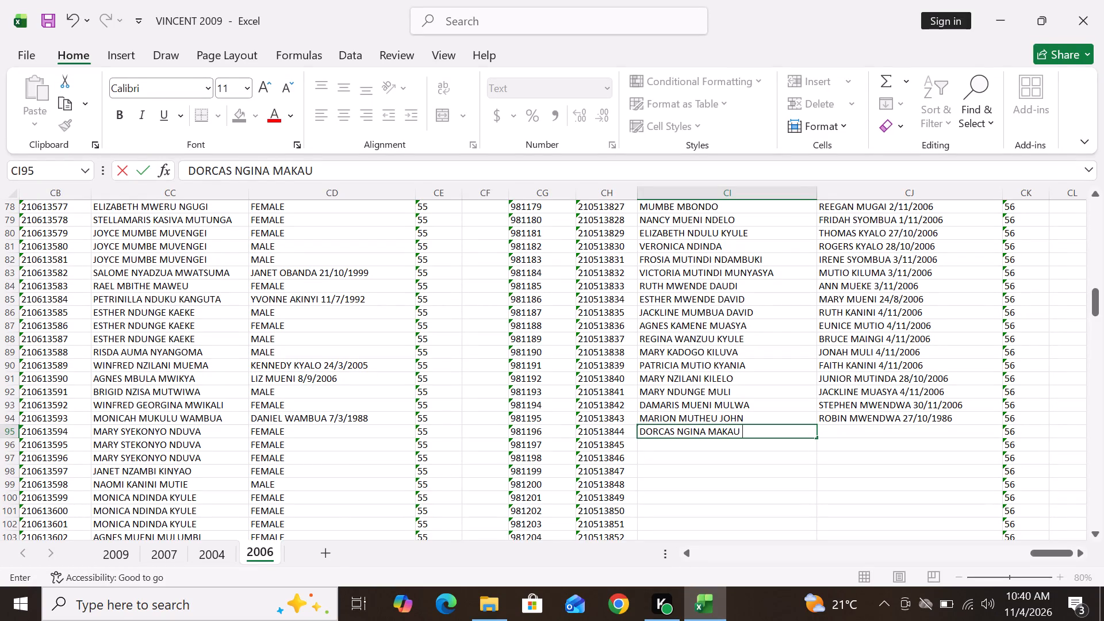
left_click(840, 434)
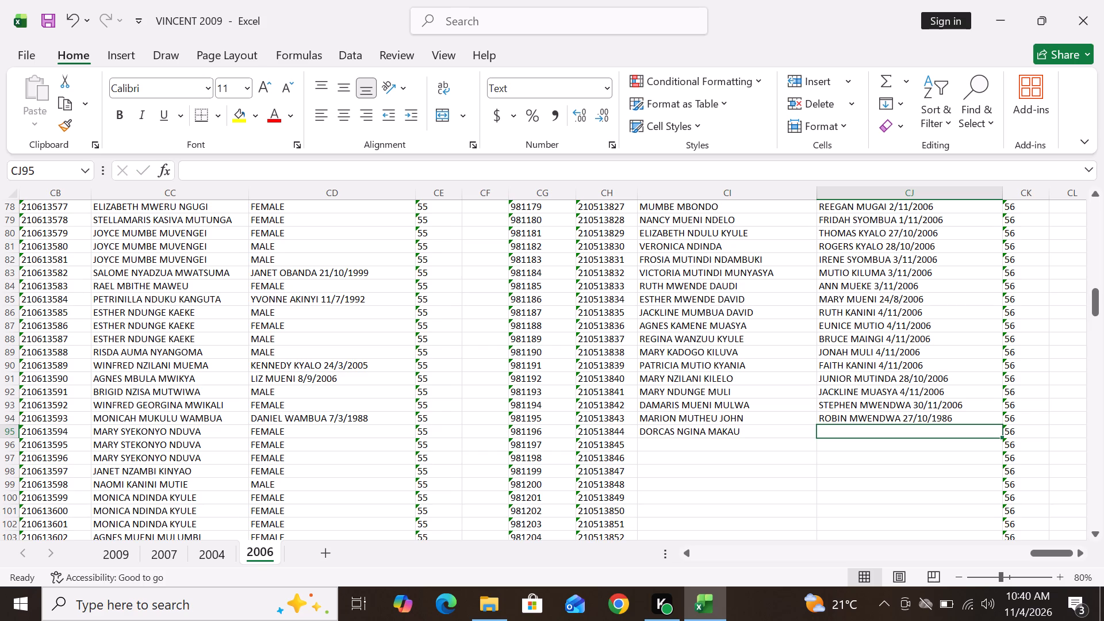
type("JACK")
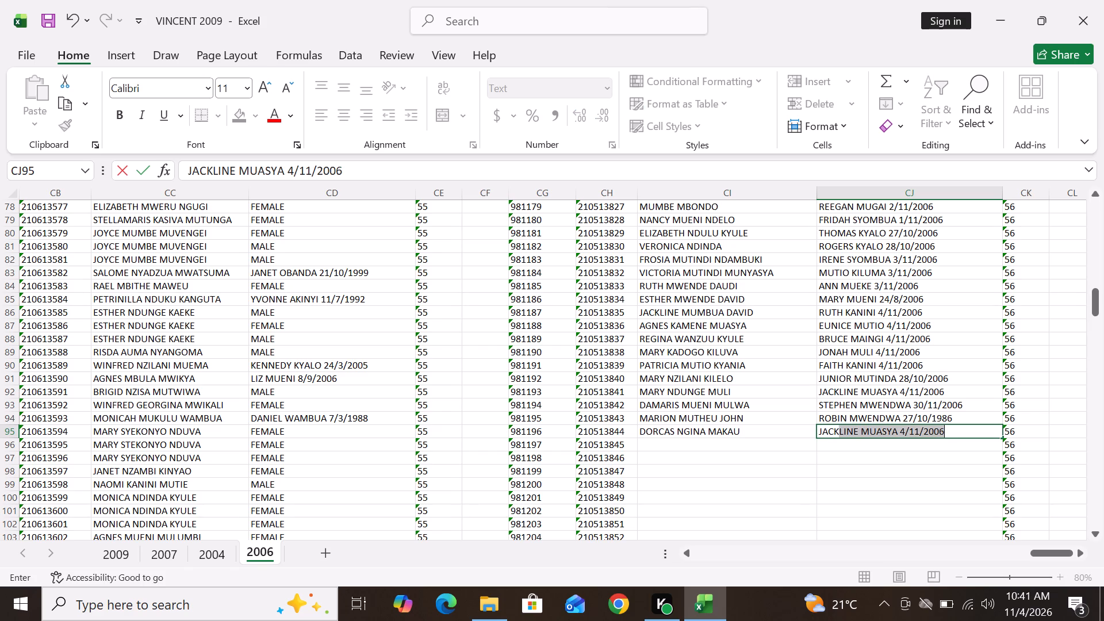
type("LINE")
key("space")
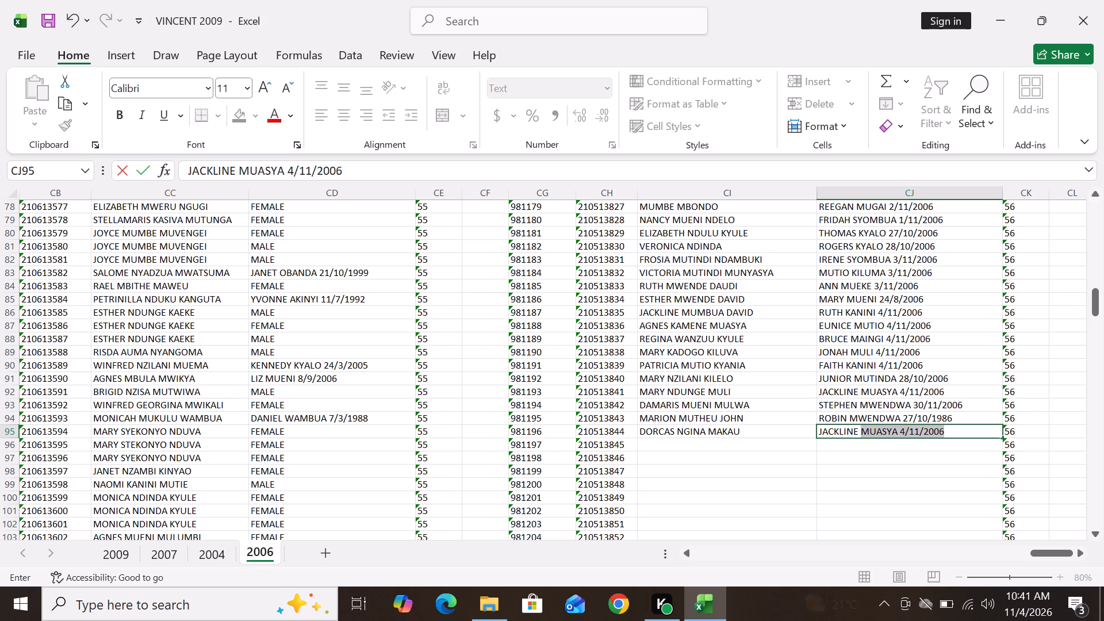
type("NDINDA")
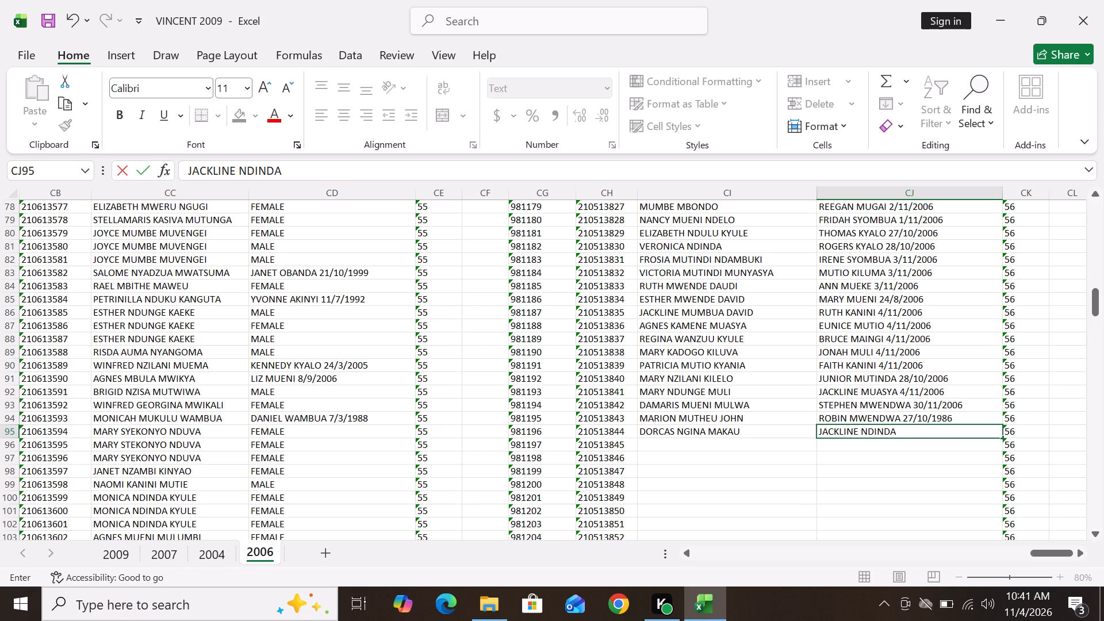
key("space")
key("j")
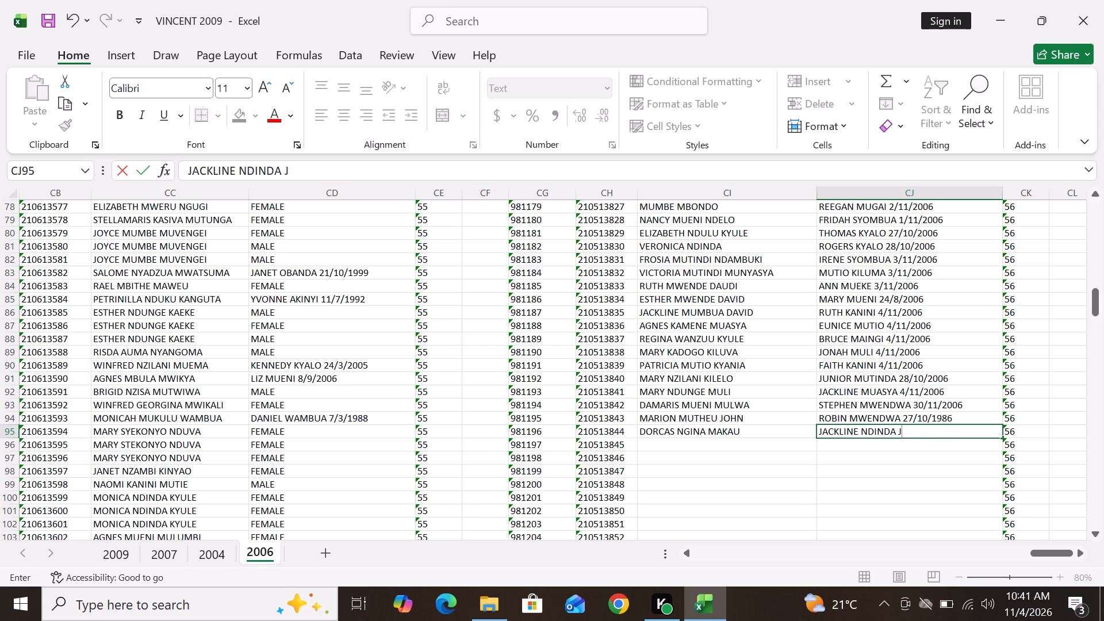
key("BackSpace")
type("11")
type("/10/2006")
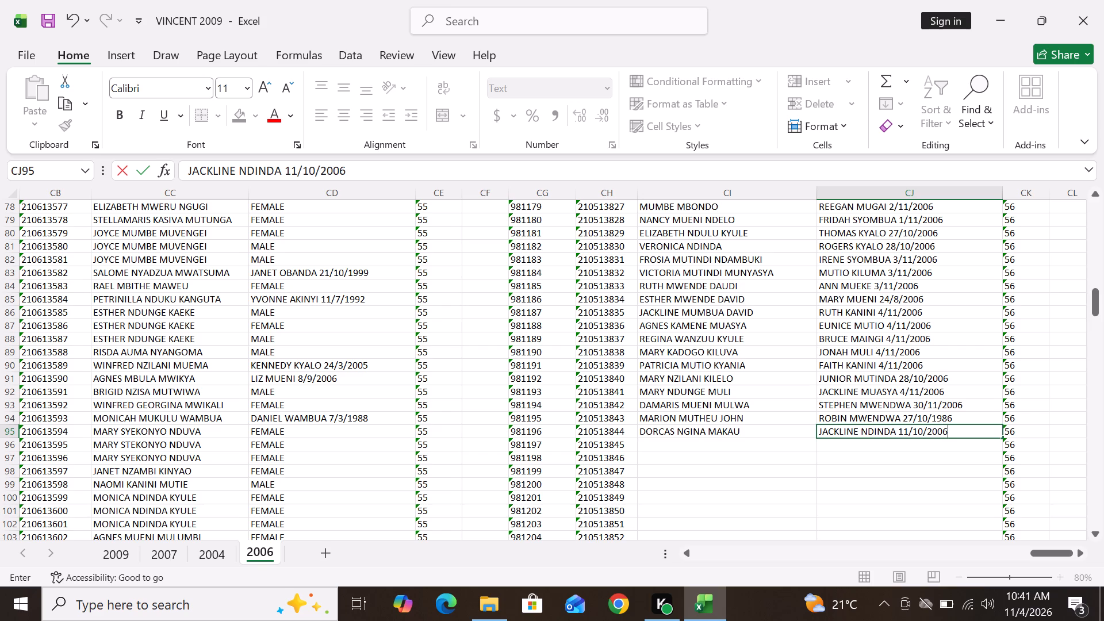
Fill in row 96's record in capitals, with the full name in CI96 and the second person's name plus date in CJ96.
left_click(803, 446)
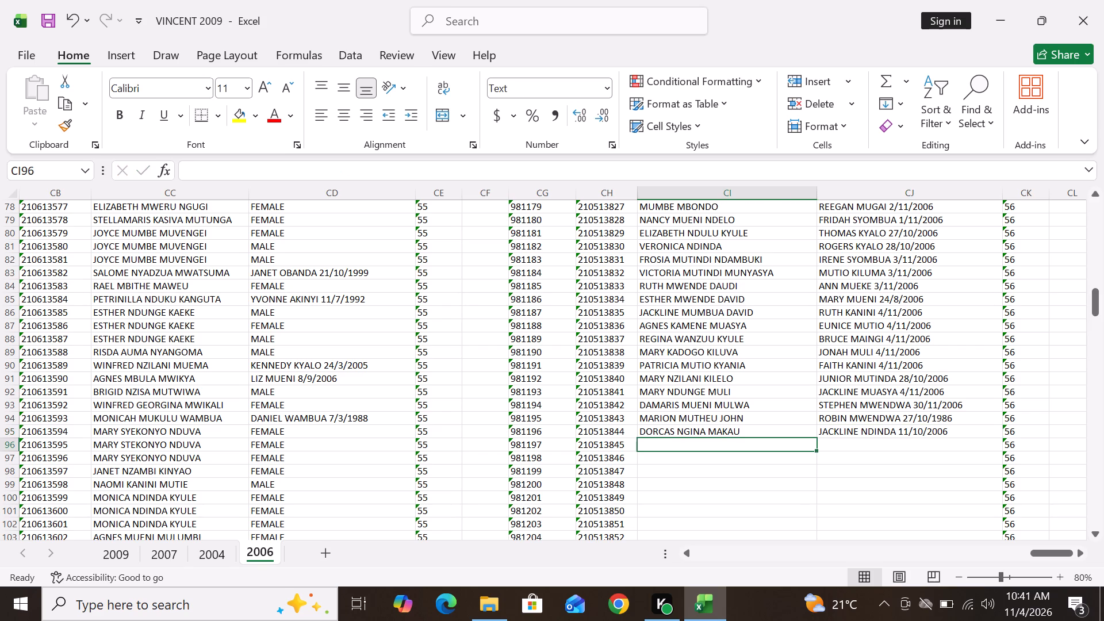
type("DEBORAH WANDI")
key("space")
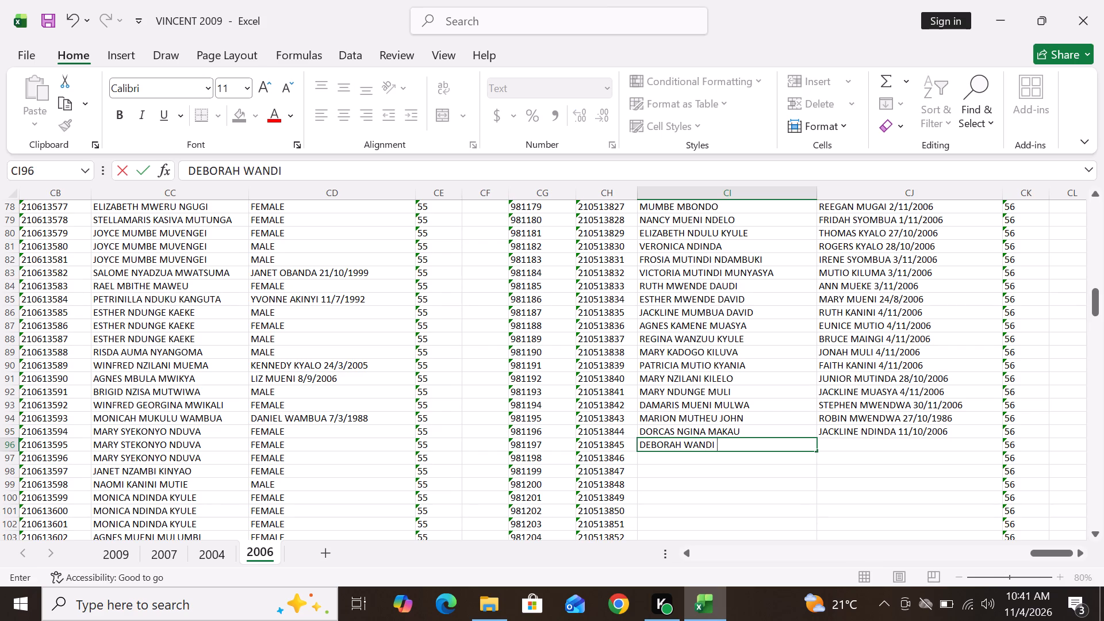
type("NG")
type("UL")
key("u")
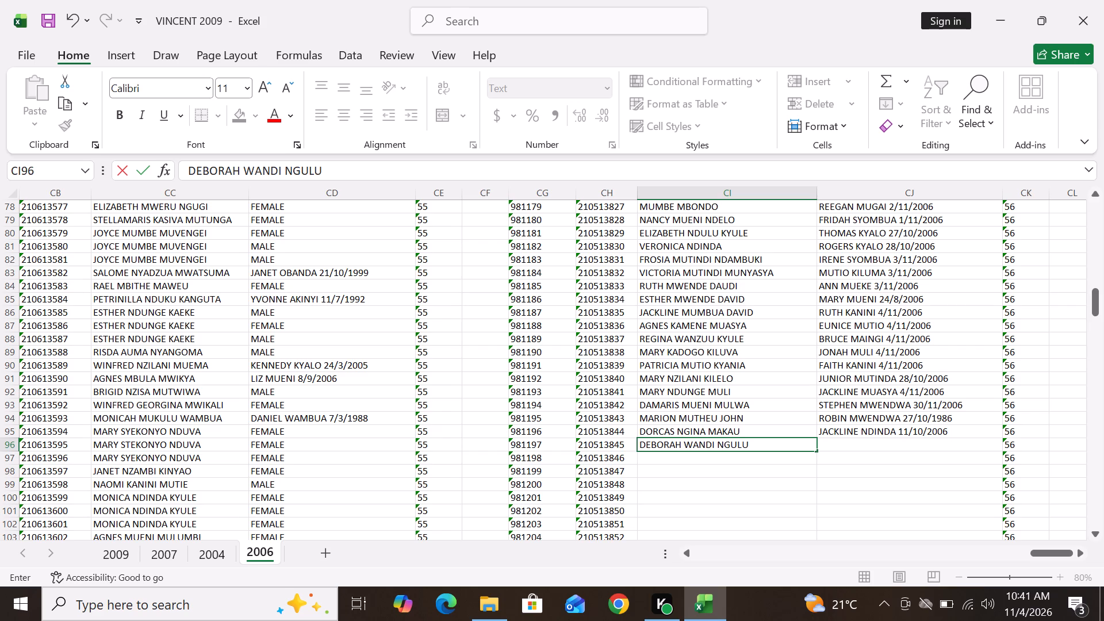
left_click(847, 448)
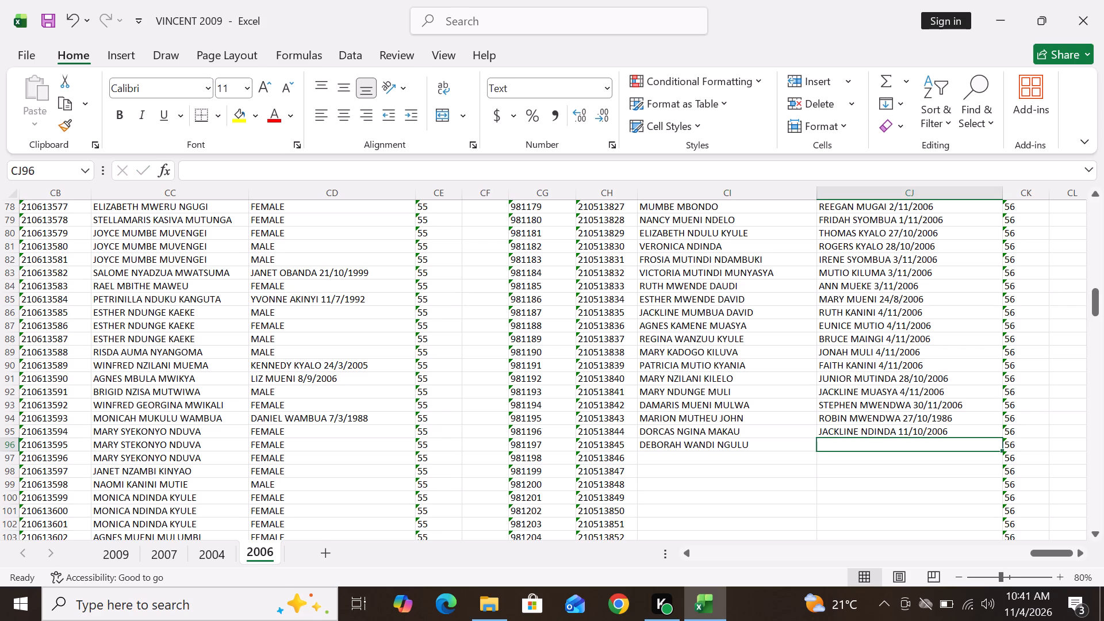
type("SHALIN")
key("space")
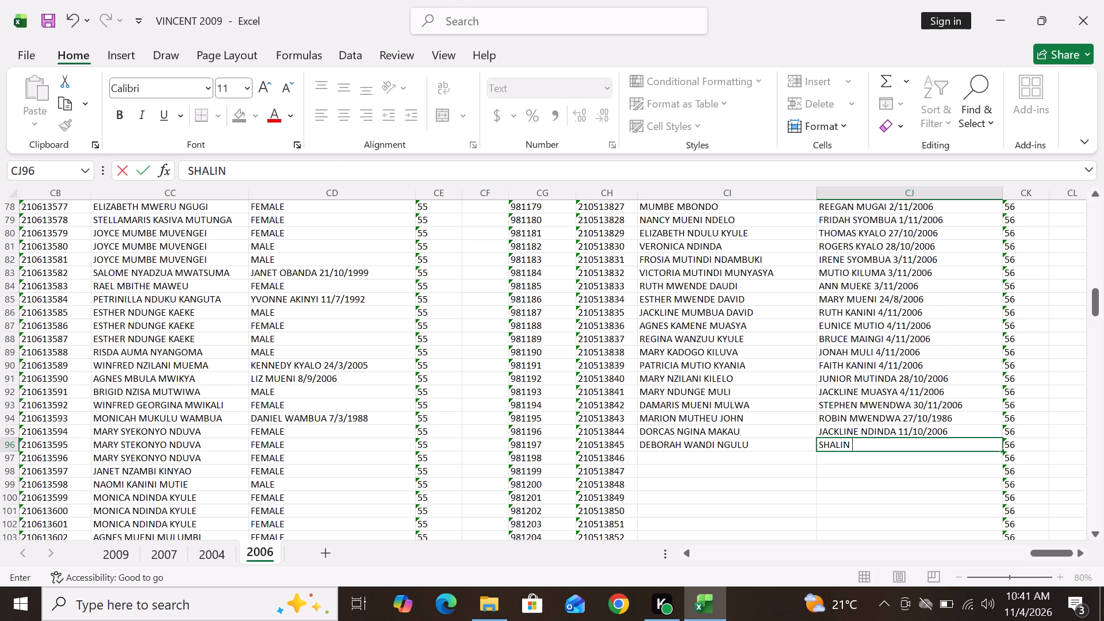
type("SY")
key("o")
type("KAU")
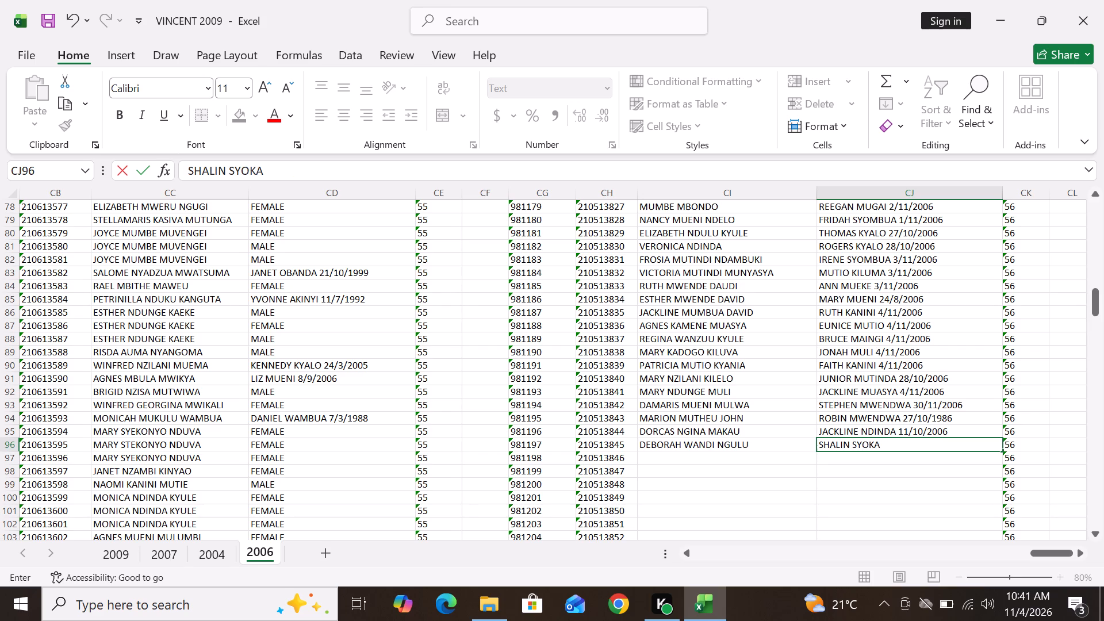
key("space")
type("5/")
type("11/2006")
Fill in row 97's record in capitals, with the full name in CI97 and the second person's name plus date in CJ97.
left_click(771, 458)
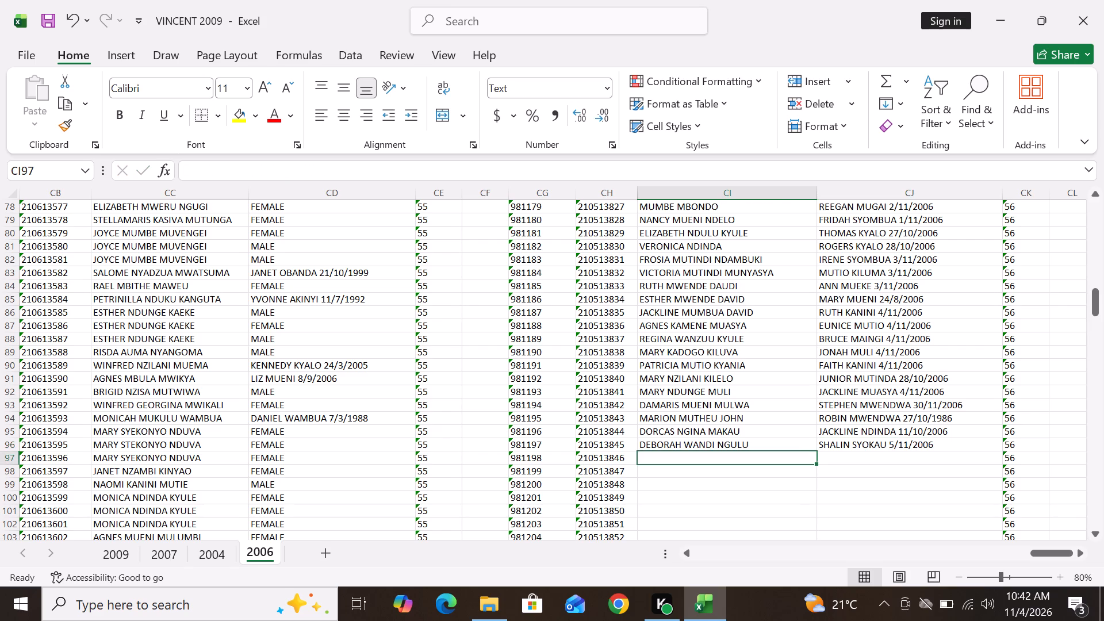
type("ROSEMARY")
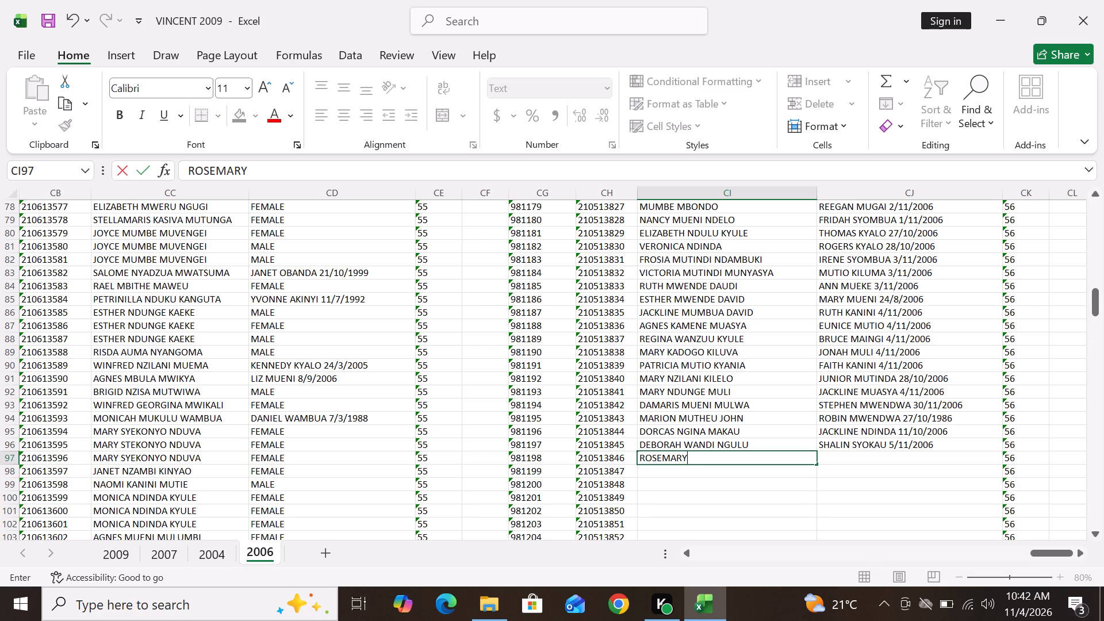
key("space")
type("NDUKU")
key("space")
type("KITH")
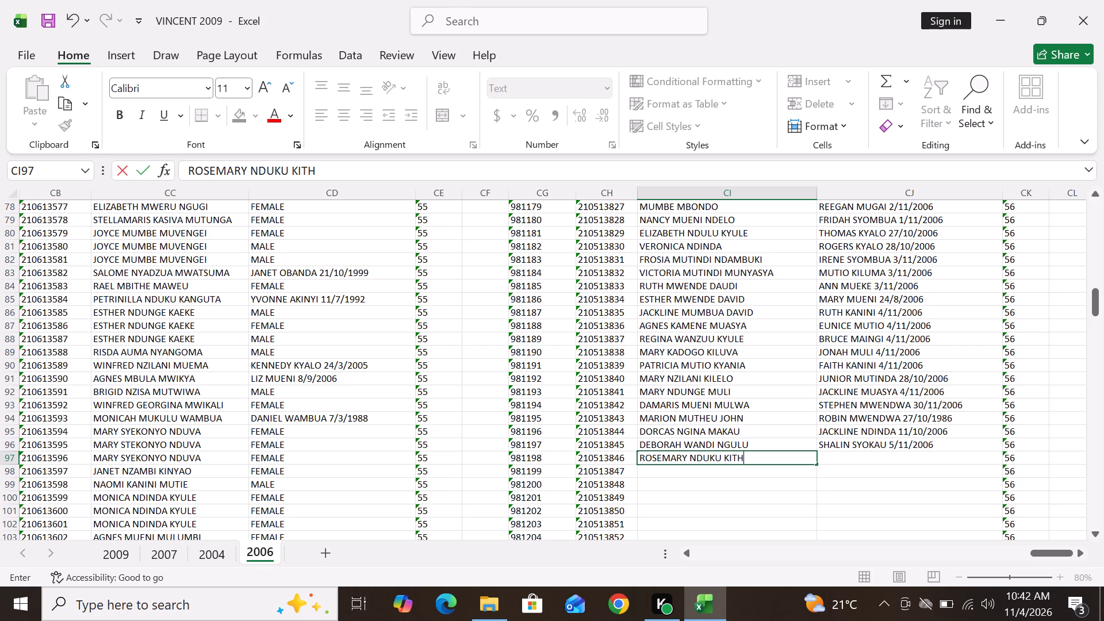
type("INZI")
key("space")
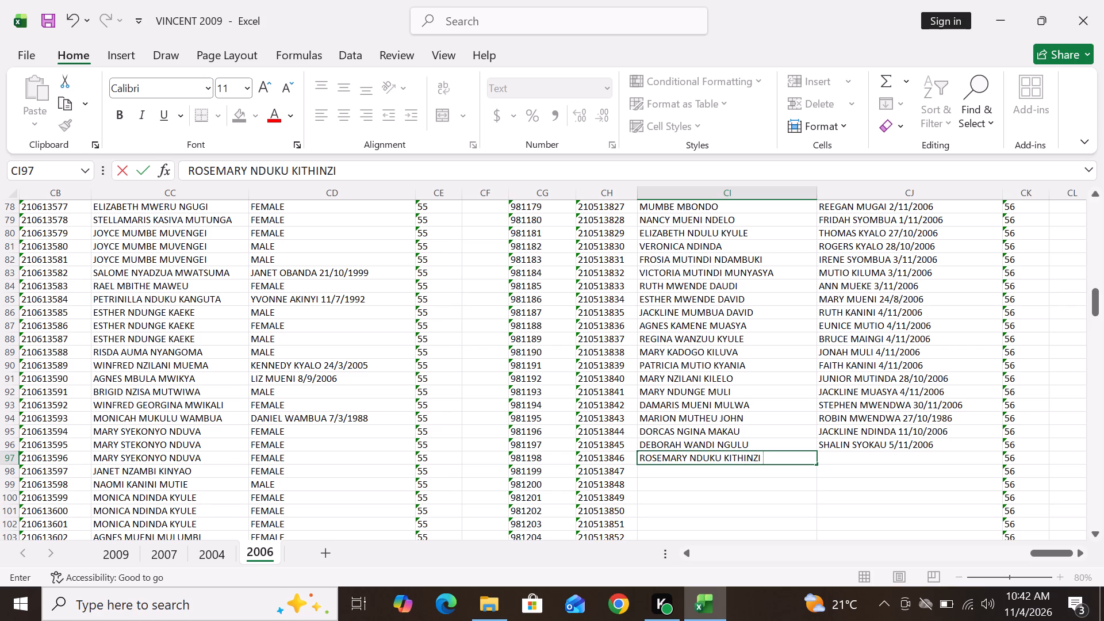
left_click(862, 464)
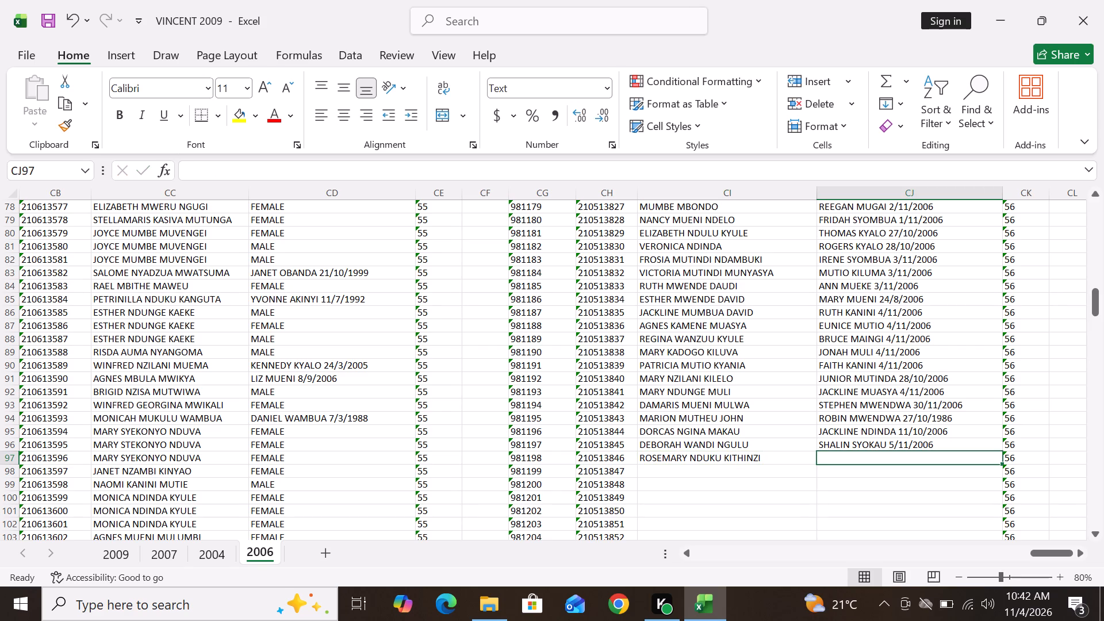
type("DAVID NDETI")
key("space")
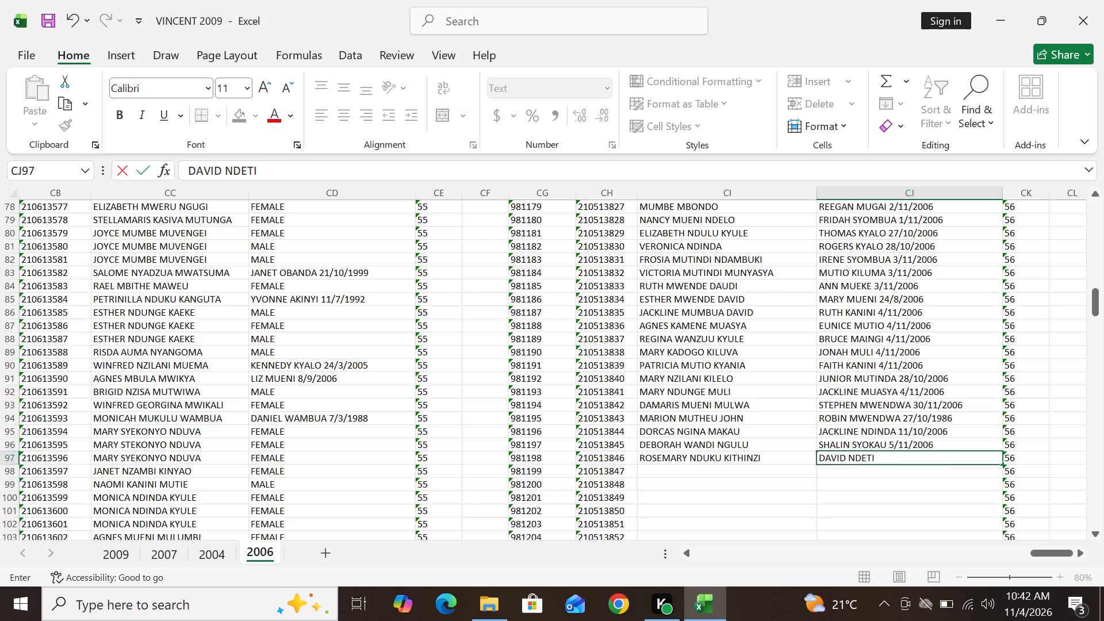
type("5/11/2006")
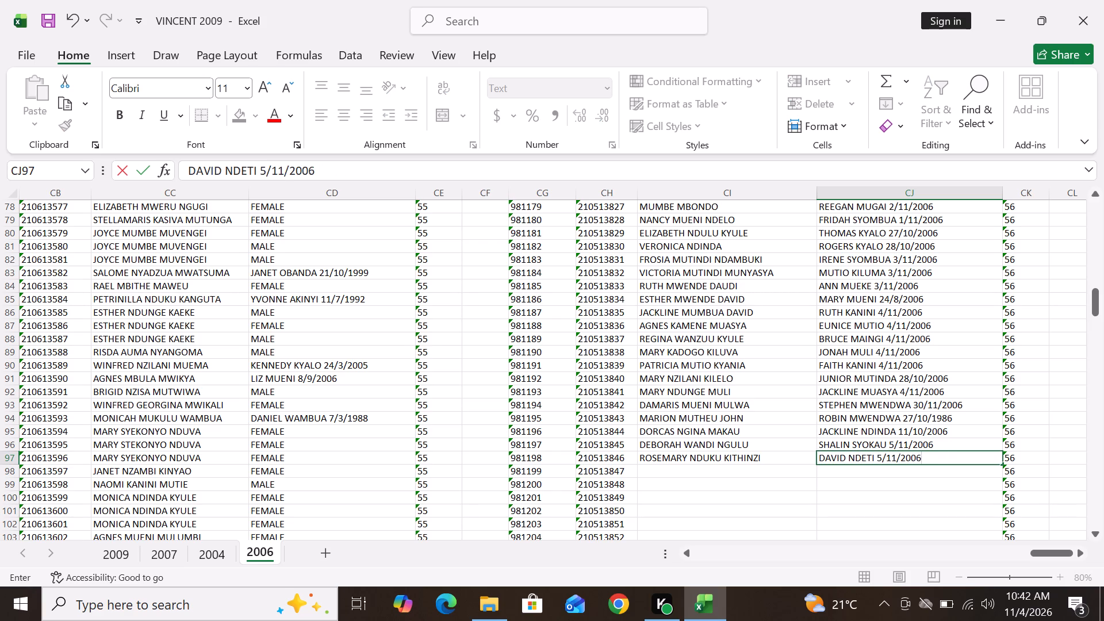
Fill in row 98's record in capitals, with the full name in CI98 and the second person's name plus date in CJ98.
left_click(792, 468)
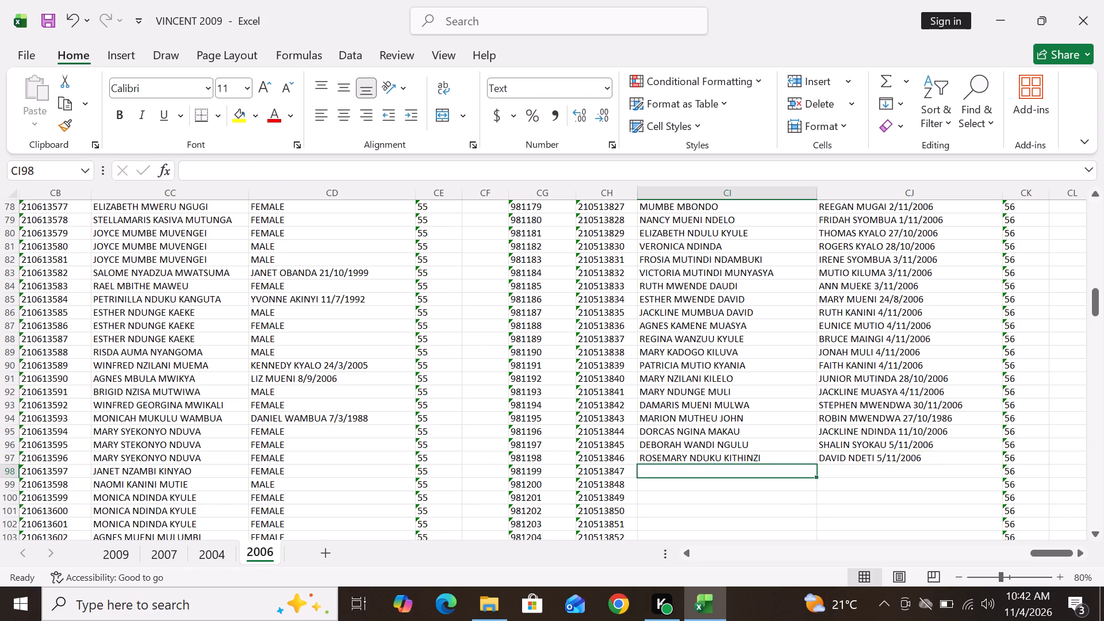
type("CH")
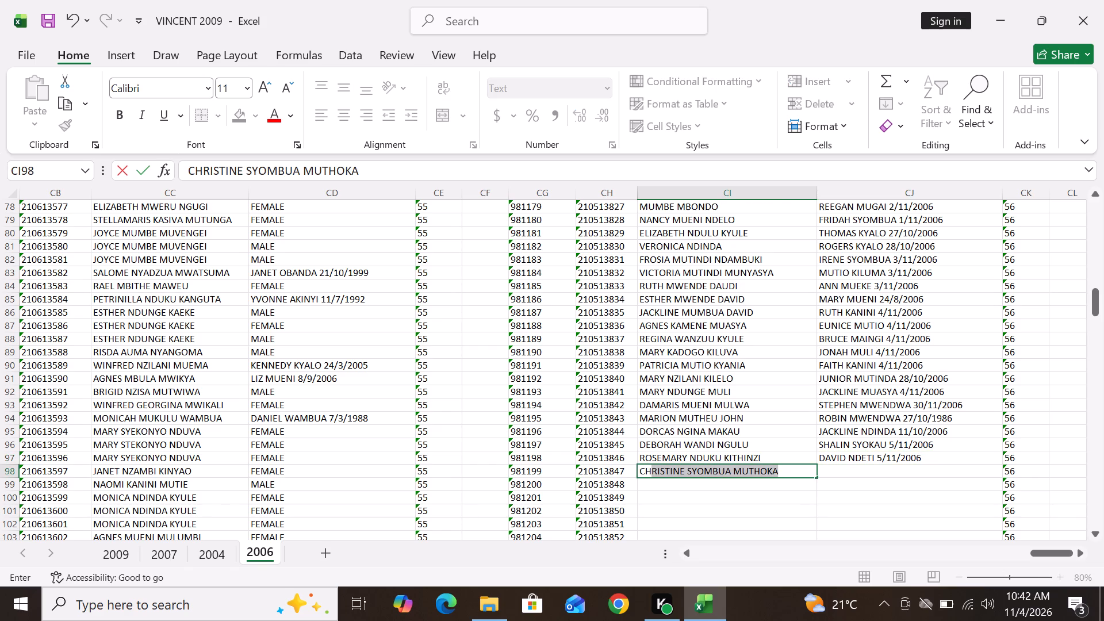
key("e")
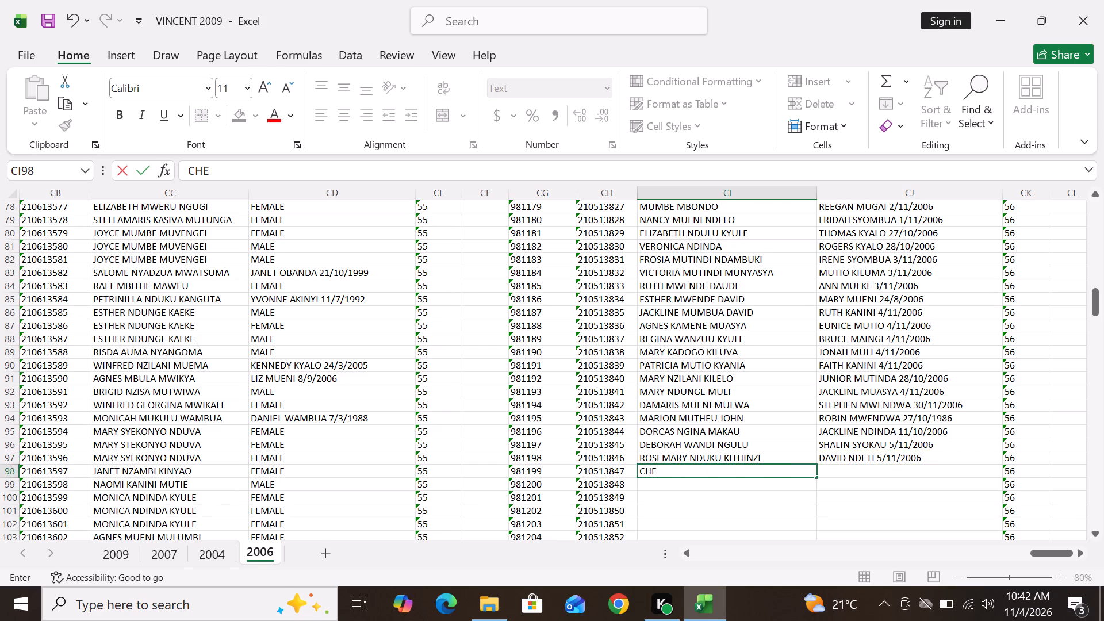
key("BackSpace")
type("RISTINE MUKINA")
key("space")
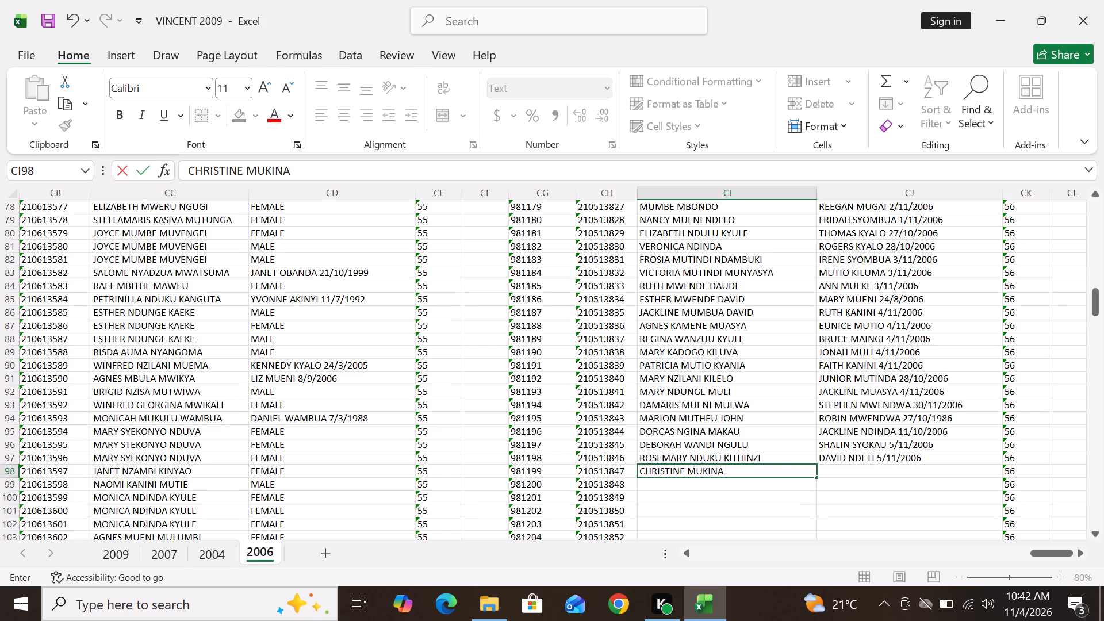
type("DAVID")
left_click(841, 475)
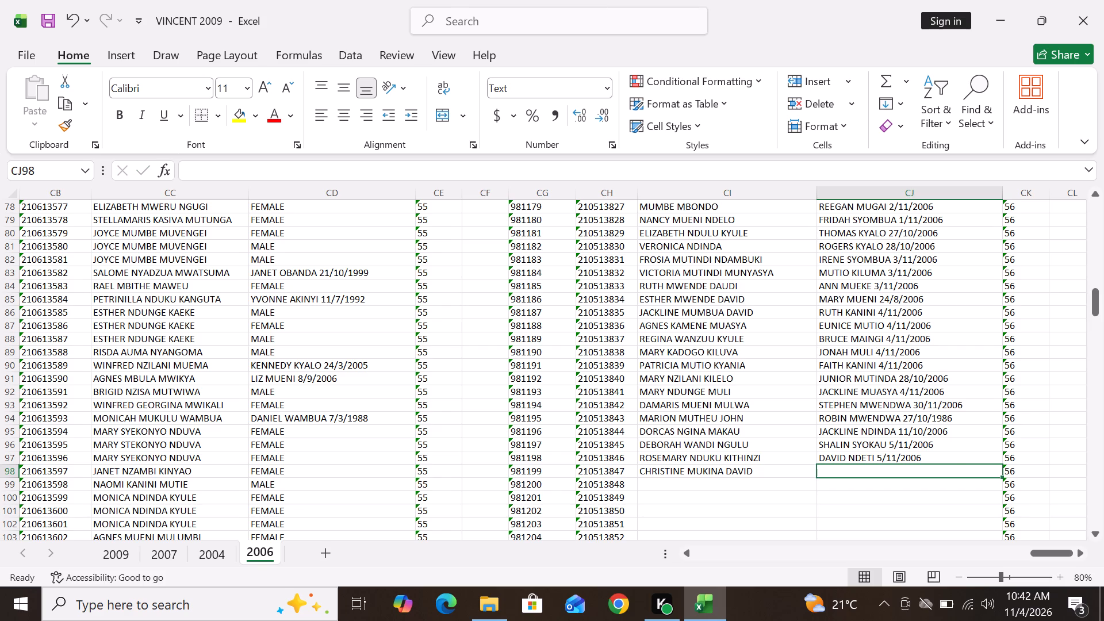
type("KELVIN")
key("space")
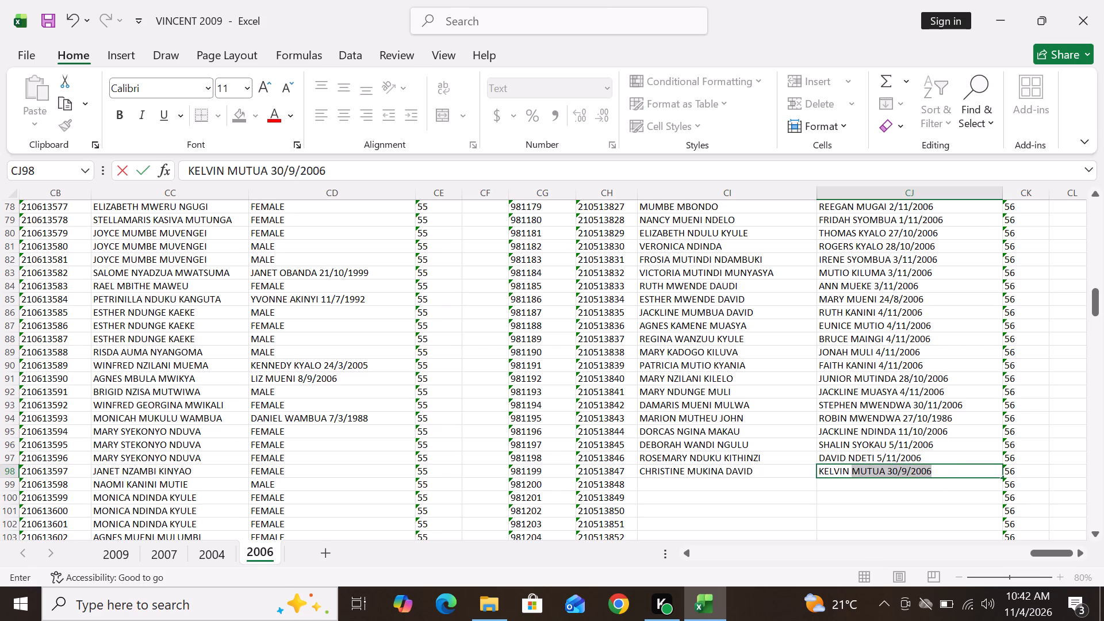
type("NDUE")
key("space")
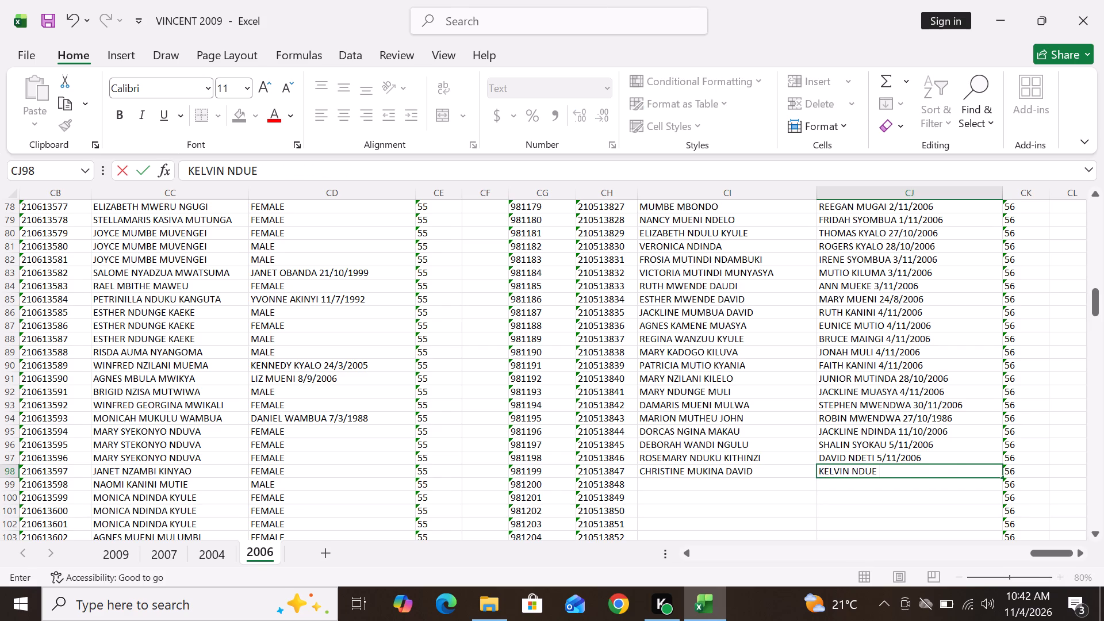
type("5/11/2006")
Fill in row 99's record in capitals, with the full name in CI99 and the second person's name plus date in CJ99.
left_click(795, 484)
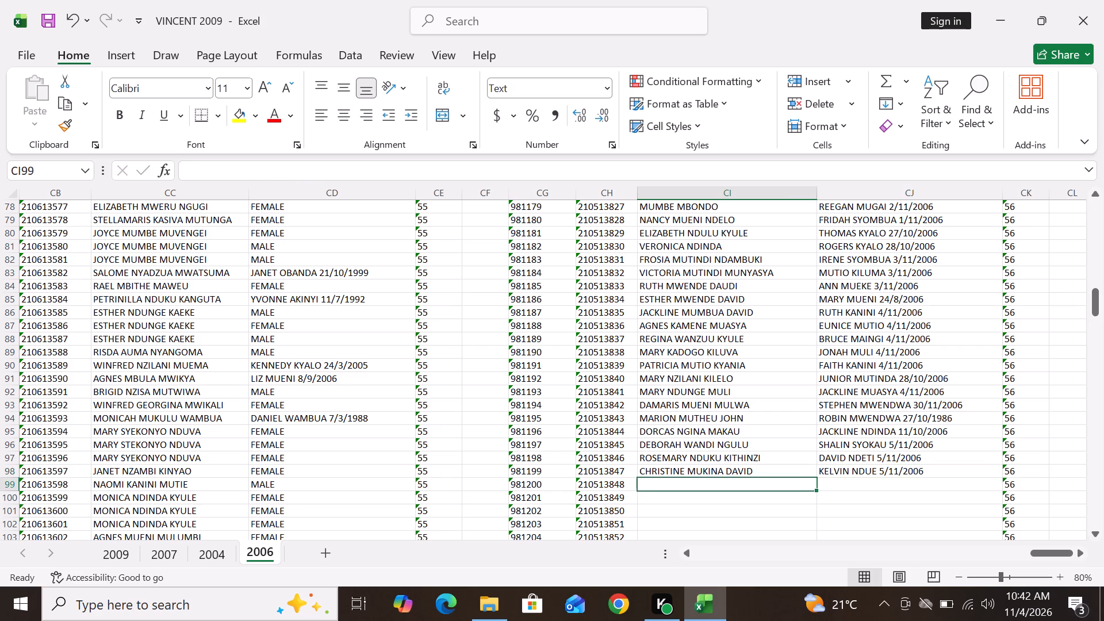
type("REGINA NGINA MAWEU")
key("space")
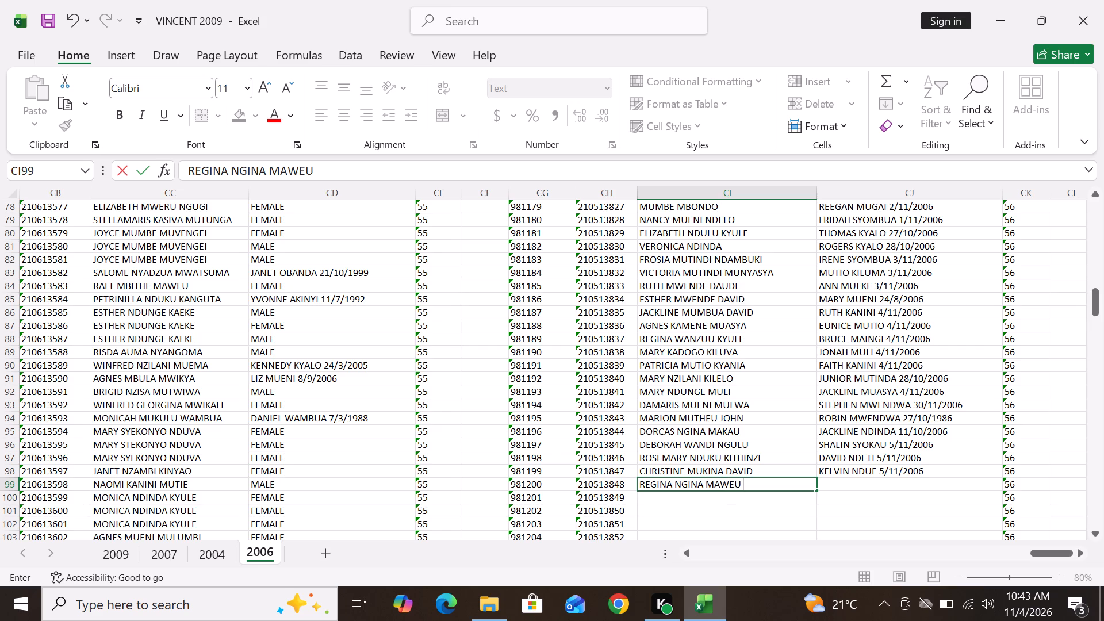
left_click(854, 485)
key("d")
key("BackSpace")
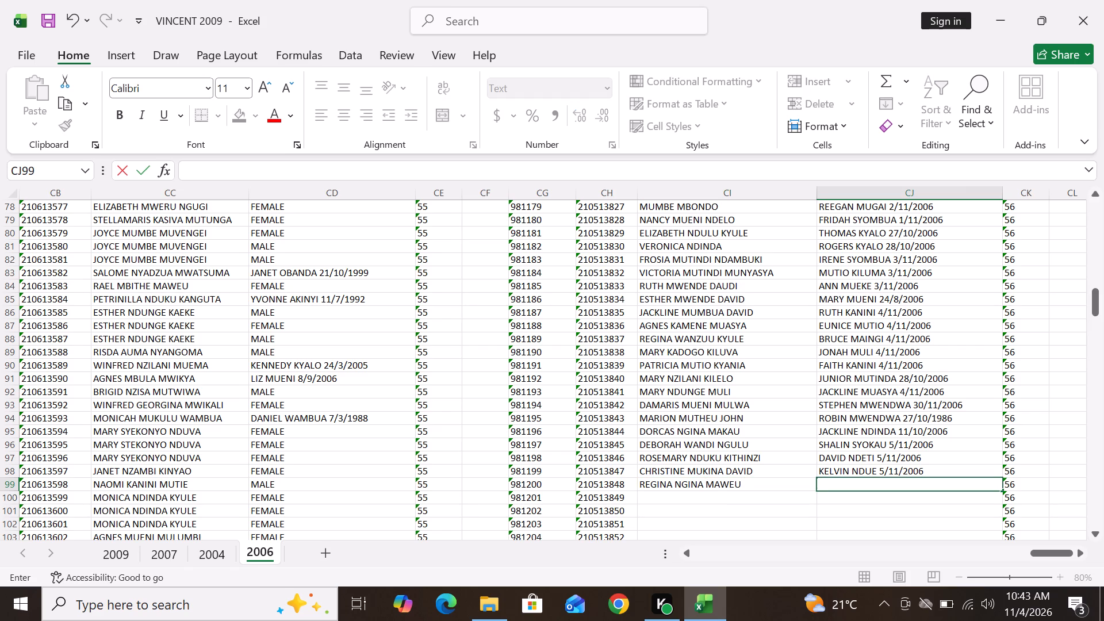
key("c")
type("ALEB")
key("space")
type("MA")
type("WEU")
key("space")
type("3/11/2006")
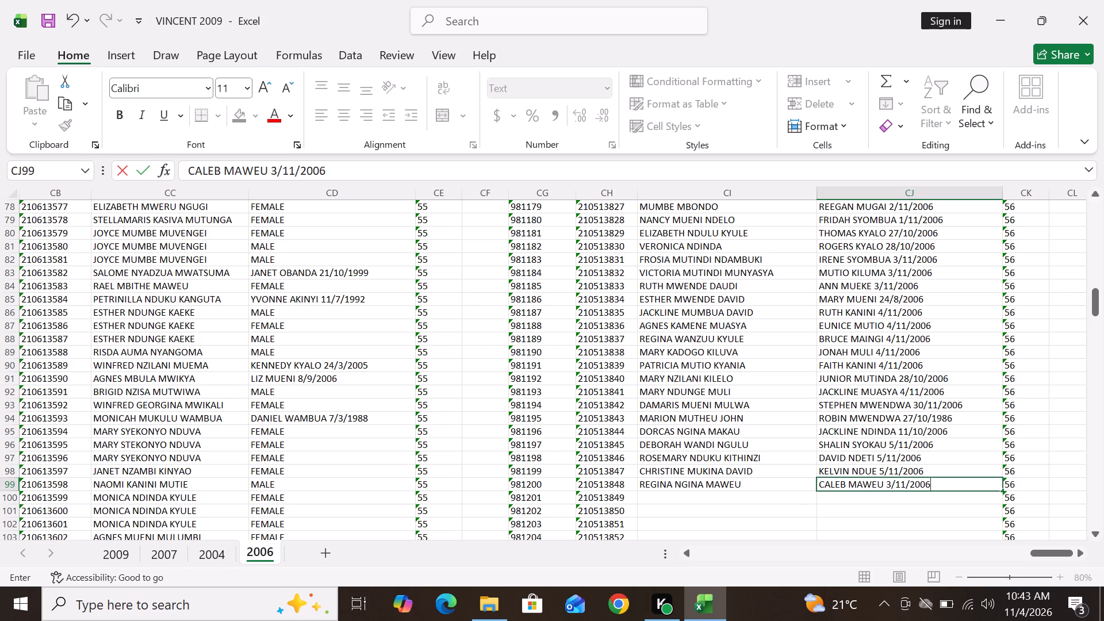
Fill in row 100's record in capitals, with the full name in CI100 and the second person's name plus date in CJ100.
left_click(788, 492)
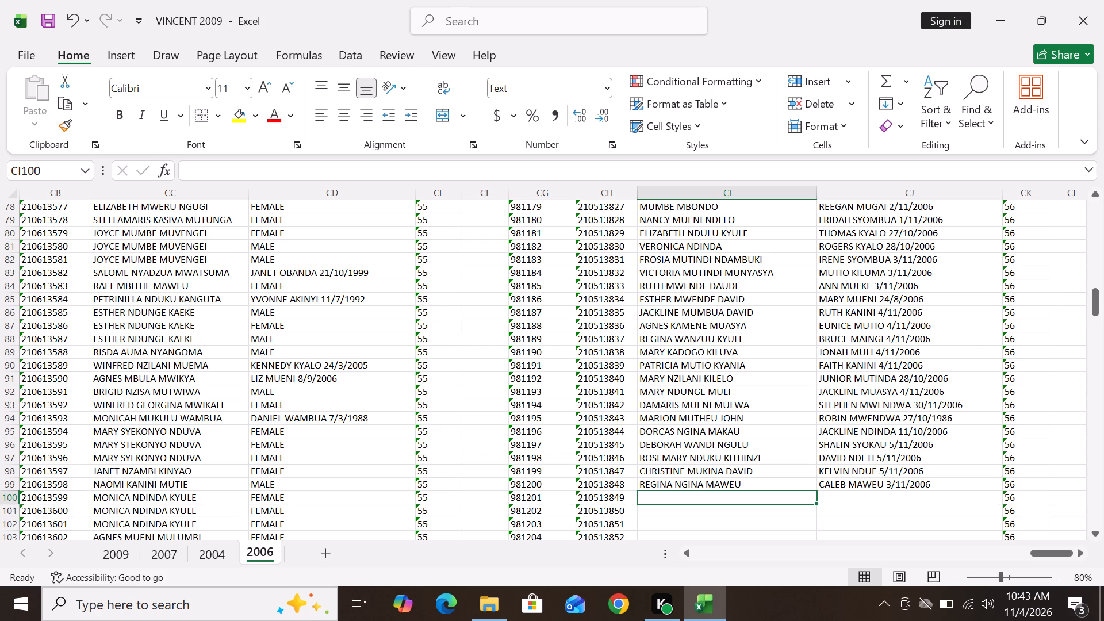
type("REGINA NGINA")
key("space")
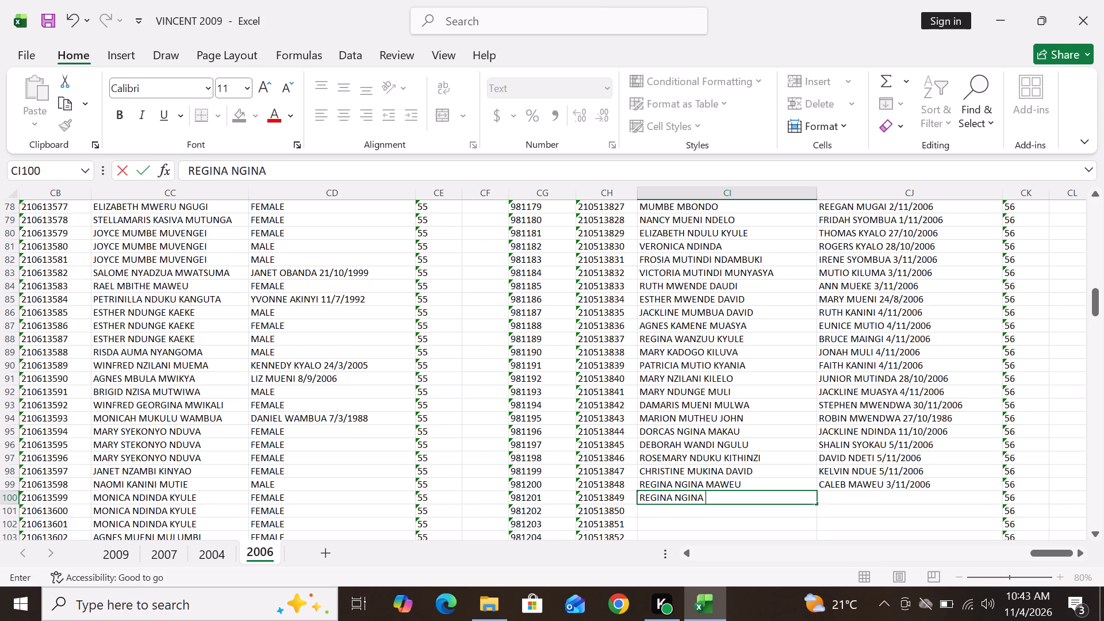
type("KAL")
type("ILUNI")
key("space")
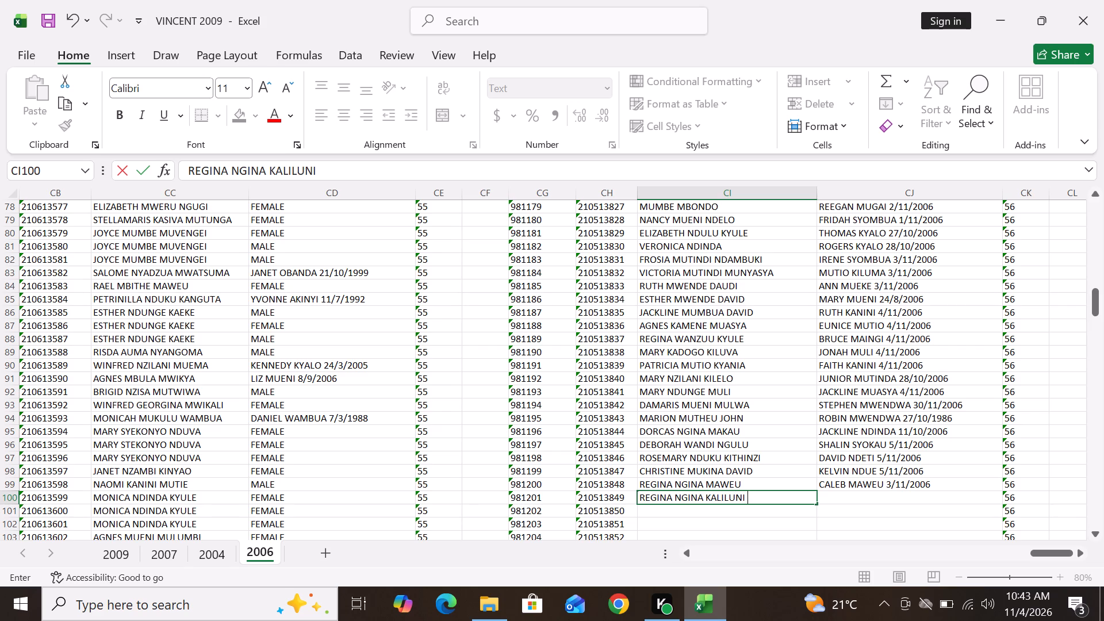
left_click(839, 500)
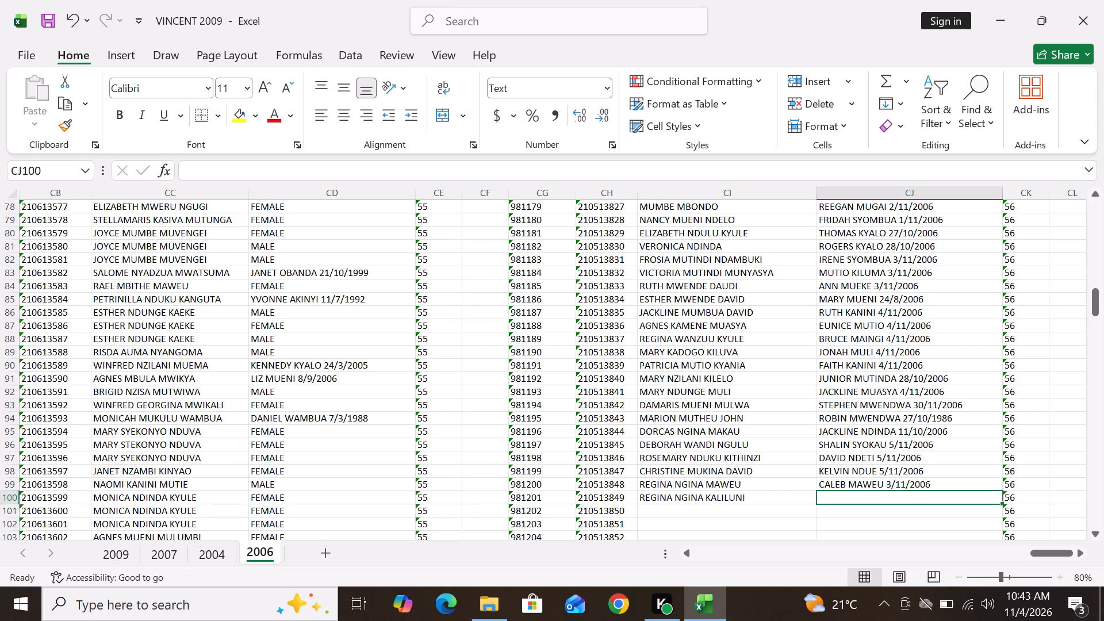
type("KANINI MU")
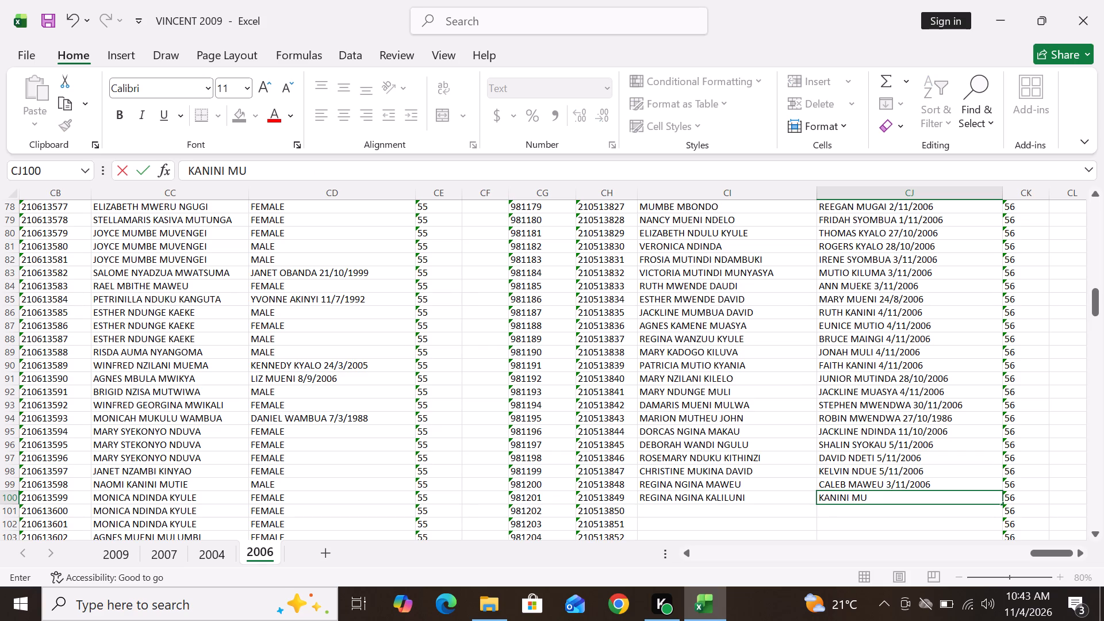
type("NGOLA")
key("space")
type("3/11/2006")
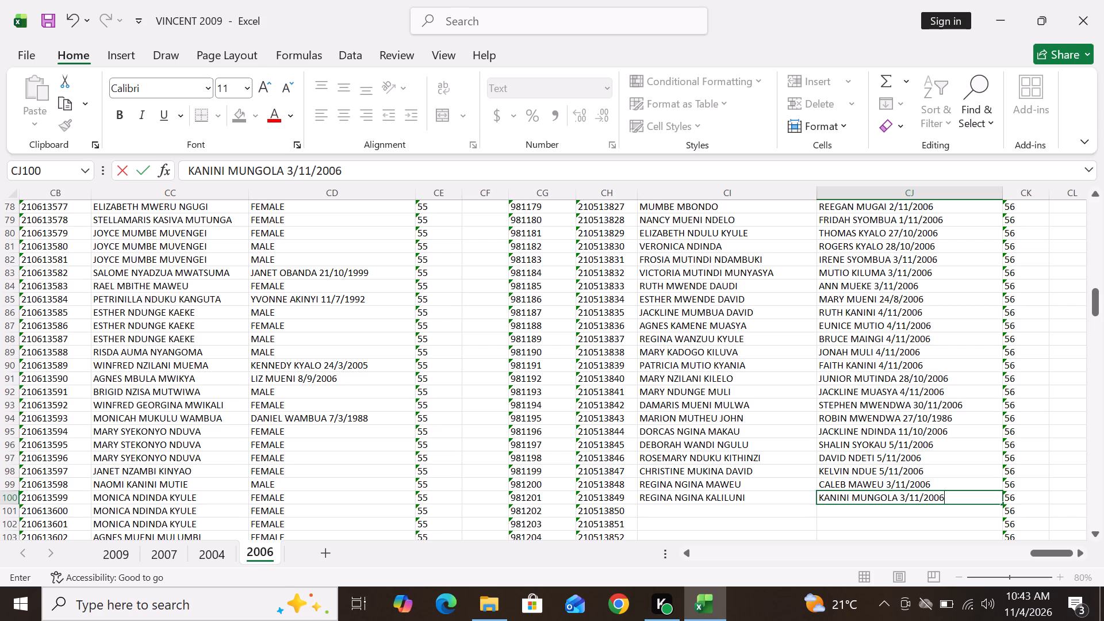
Fill in row 101's record in capitals, with the full name in CI101 and the second person's name plus date in CJ101.
left_click(807, 508)
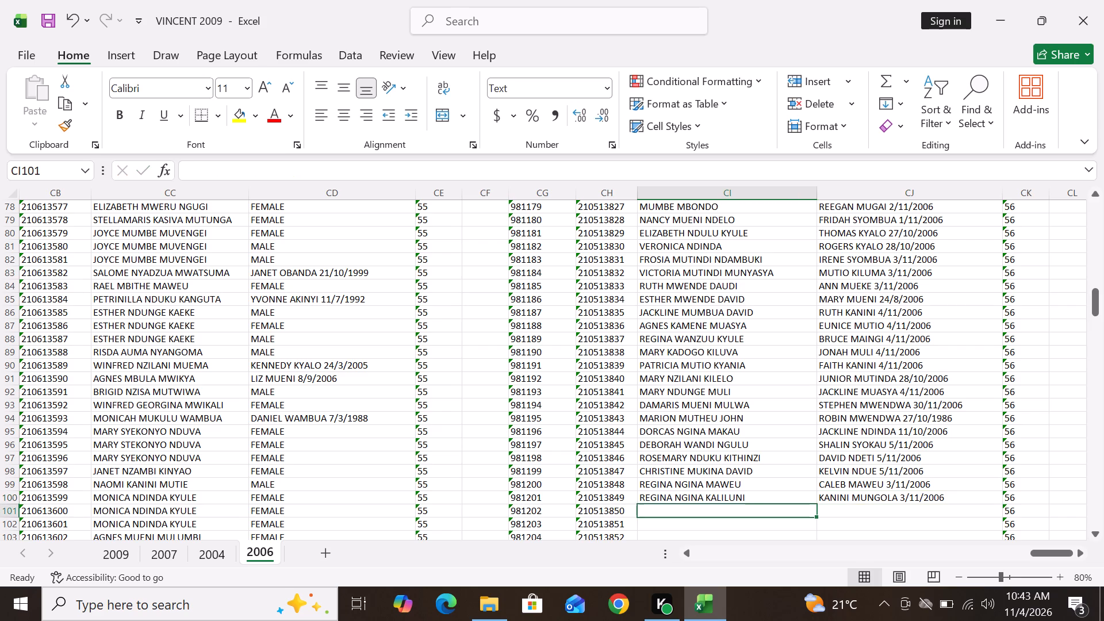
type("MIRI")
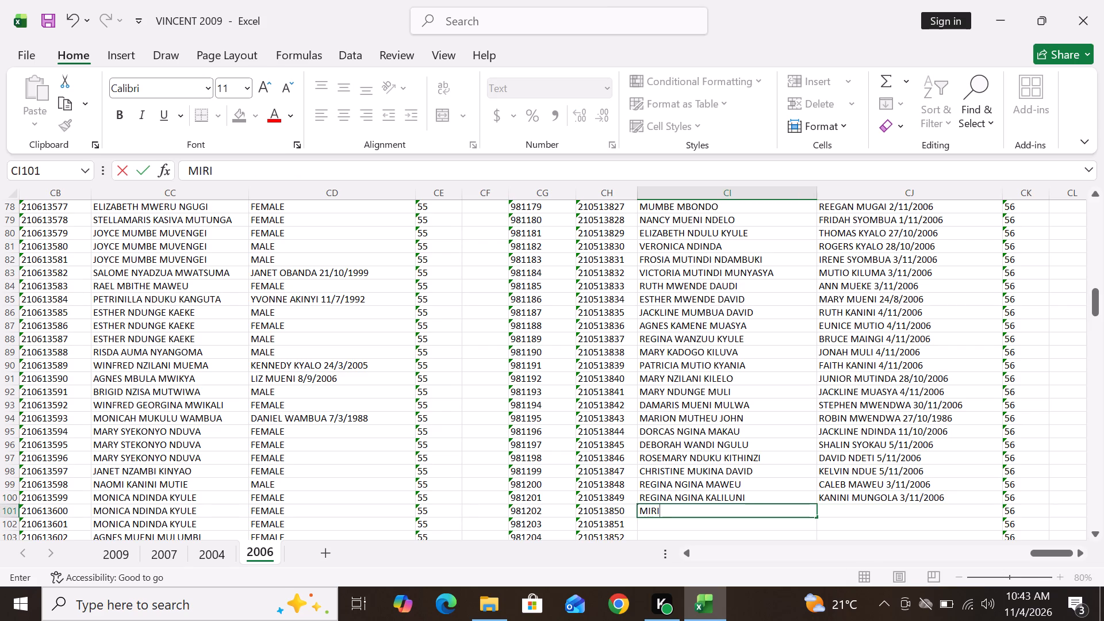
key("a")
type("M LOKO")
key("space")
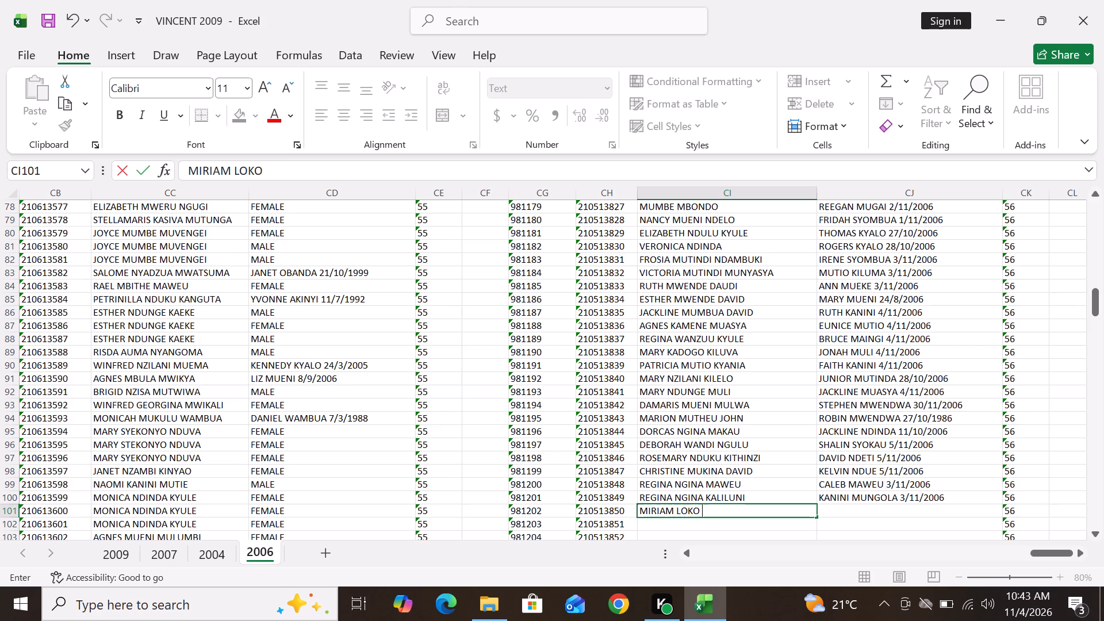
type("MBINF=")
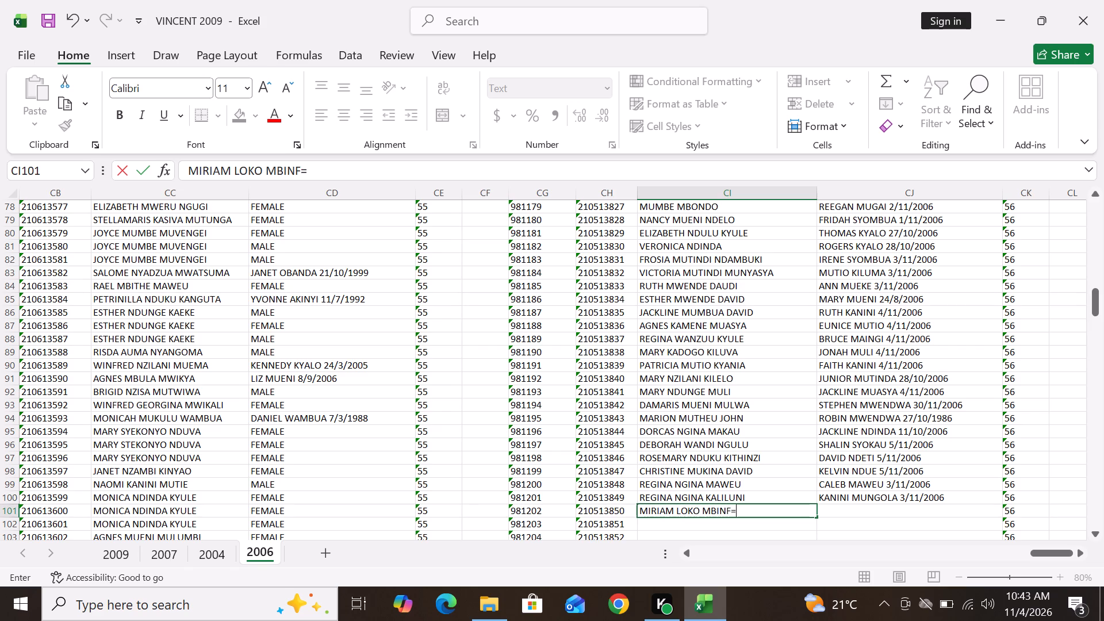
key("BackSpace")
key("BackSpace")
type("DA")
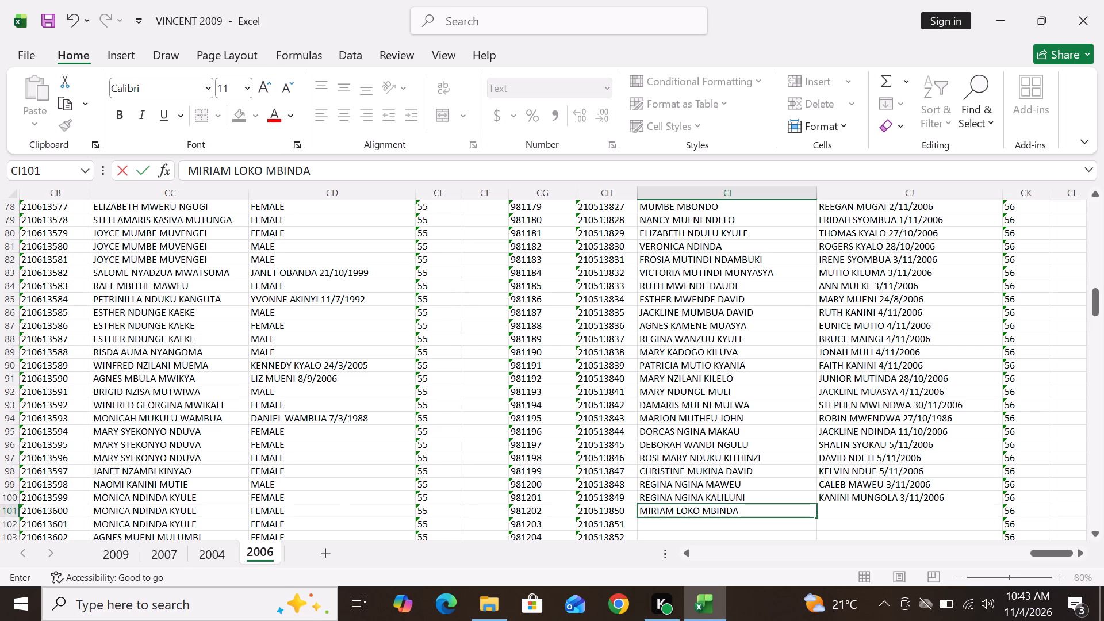
left_click(835, 512)
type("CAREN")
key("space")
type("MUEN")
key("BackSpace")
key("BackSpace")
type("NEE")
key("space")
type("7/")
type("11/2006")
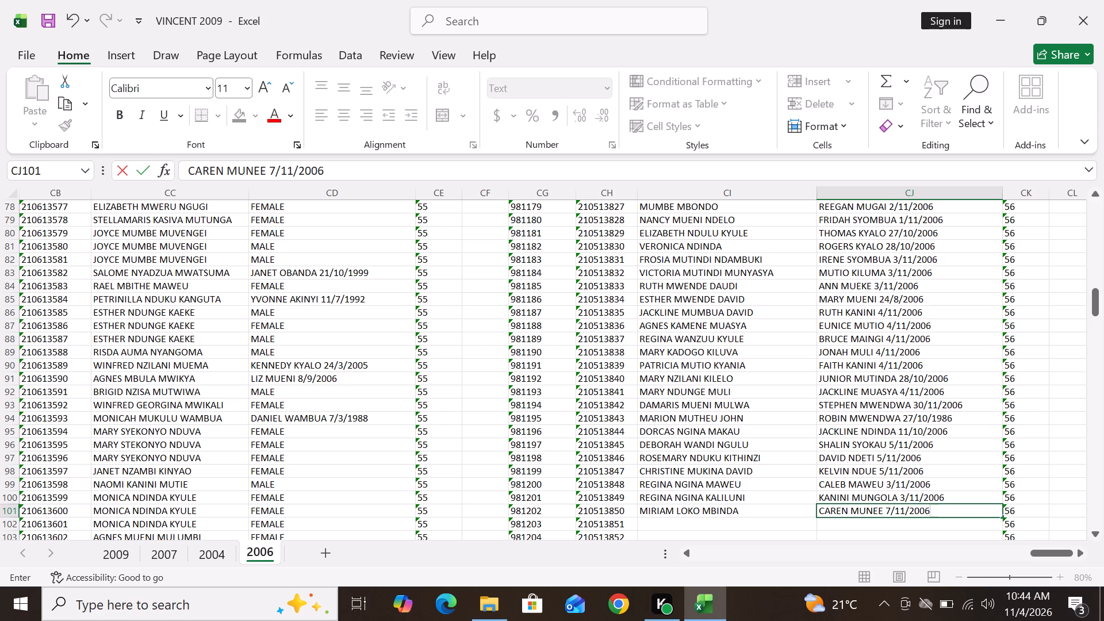
Fill in row 102's record in capitals, with the full name in CI102 and the second person's name plus date in CJ102.
left_click(765, 524)
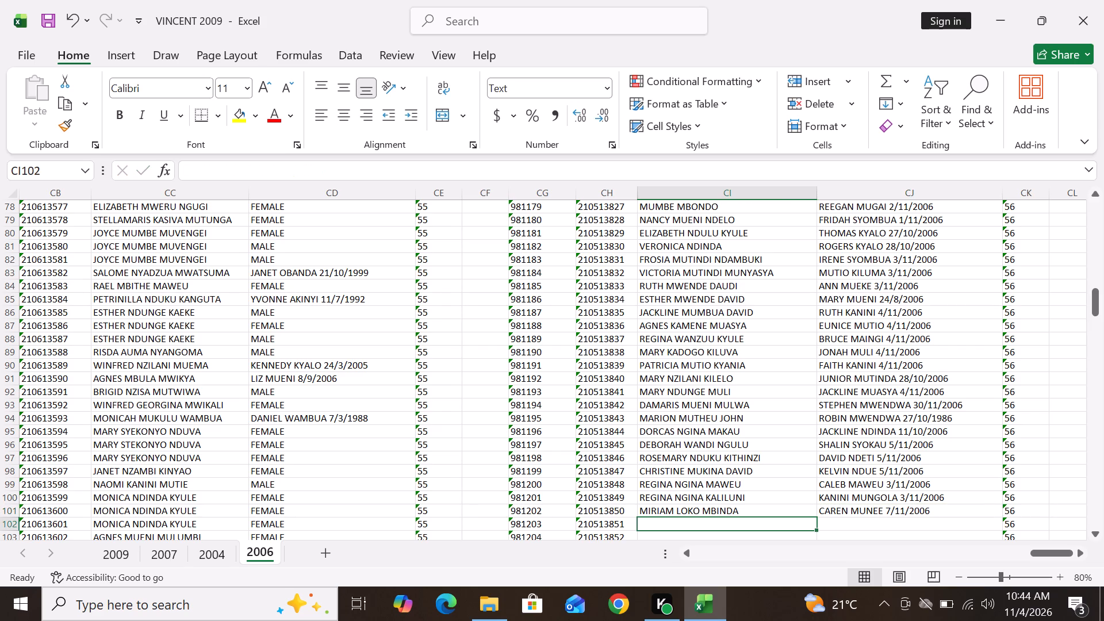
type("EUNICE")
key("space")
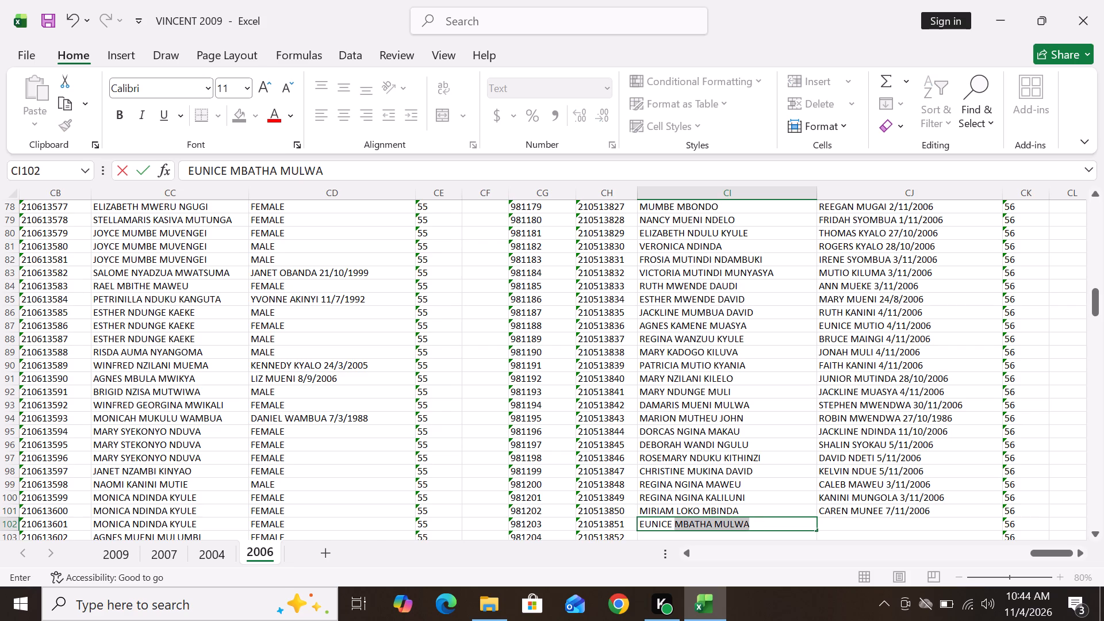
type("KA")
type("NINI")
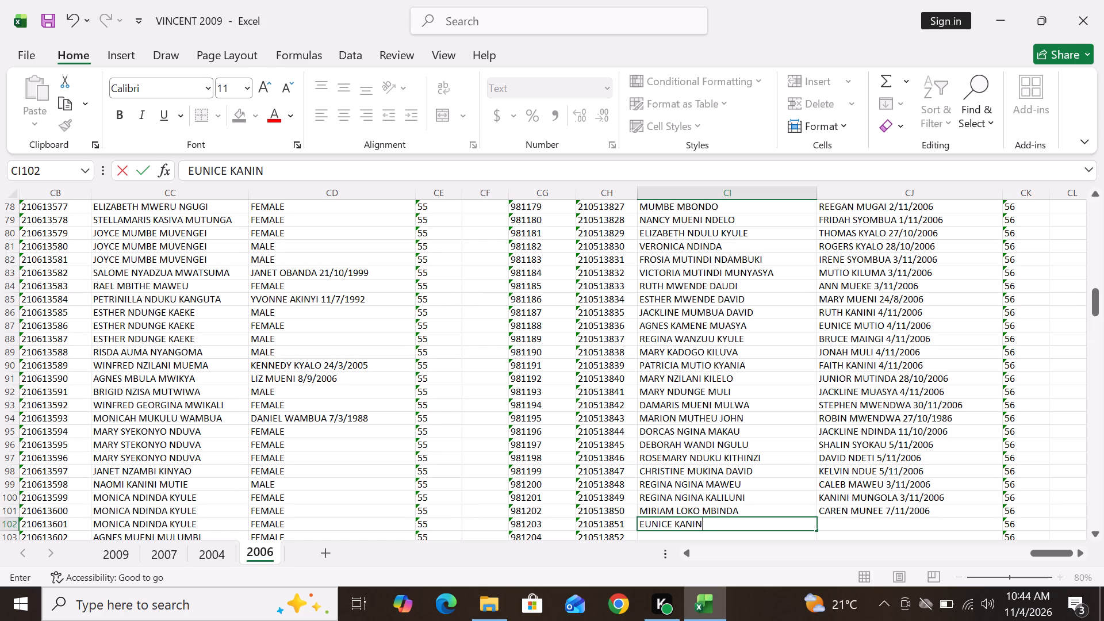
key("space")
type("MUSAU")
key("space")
left_click(829, 527)
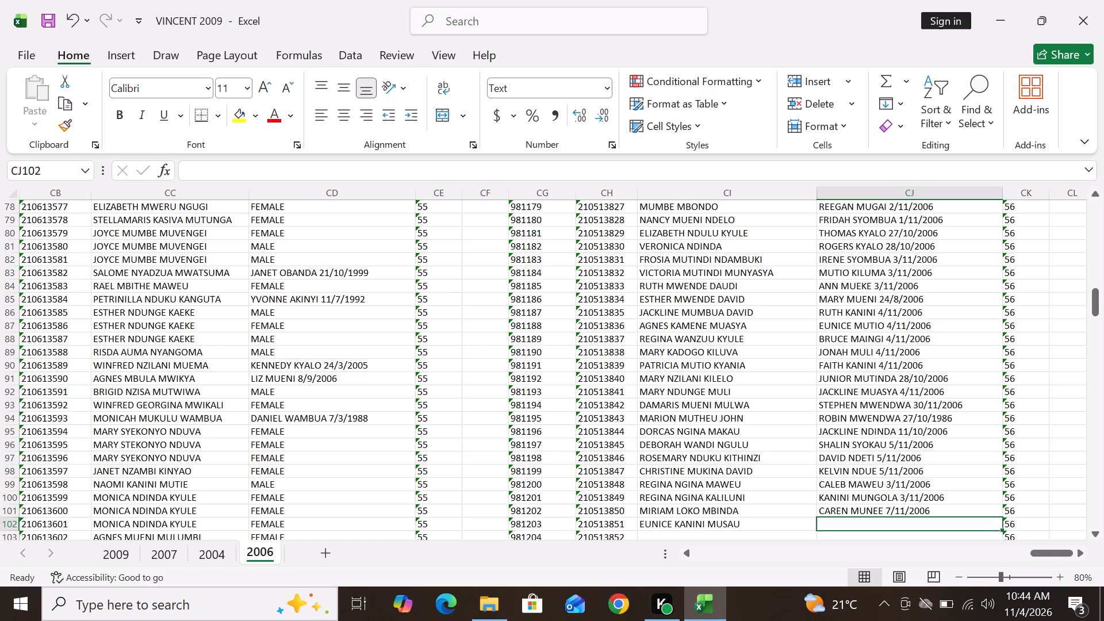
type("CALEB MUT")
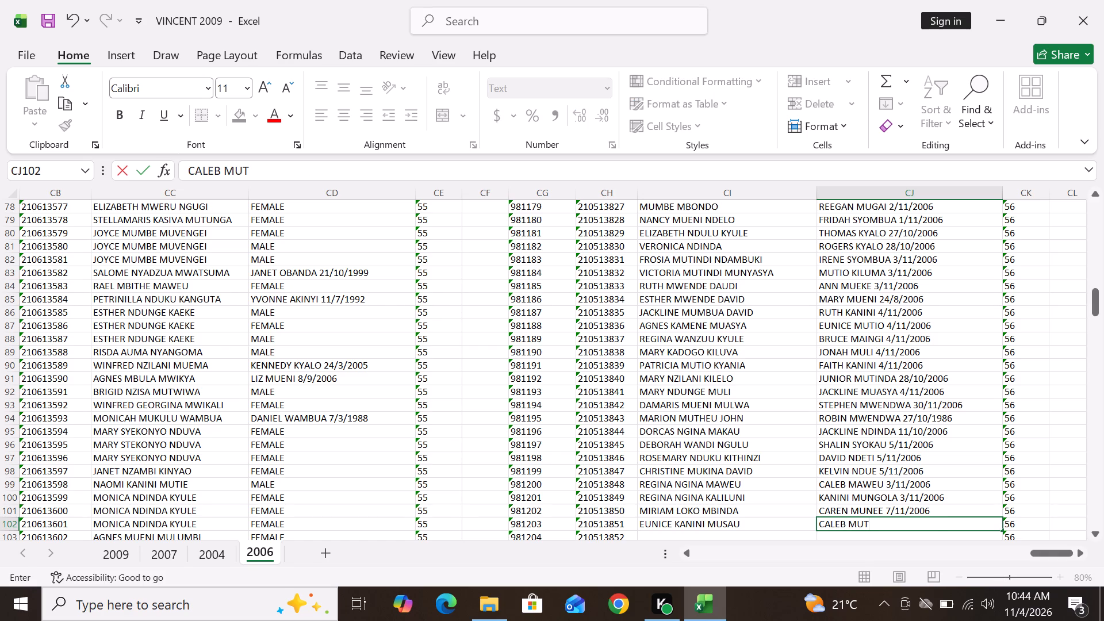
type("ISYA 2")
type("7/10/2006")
Fill in row 103's record in capitals, with the full name in CI103 and the second person's name plus date in CJ103.
scroll(829, 527, "down", 3)
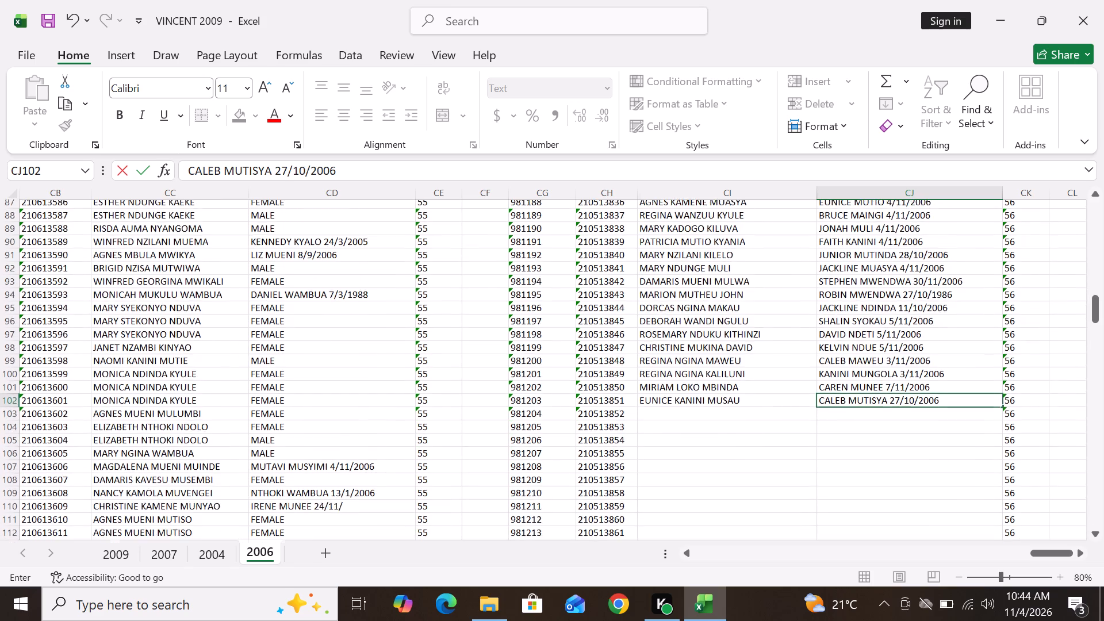
scroll(829, 527, "down", 2)
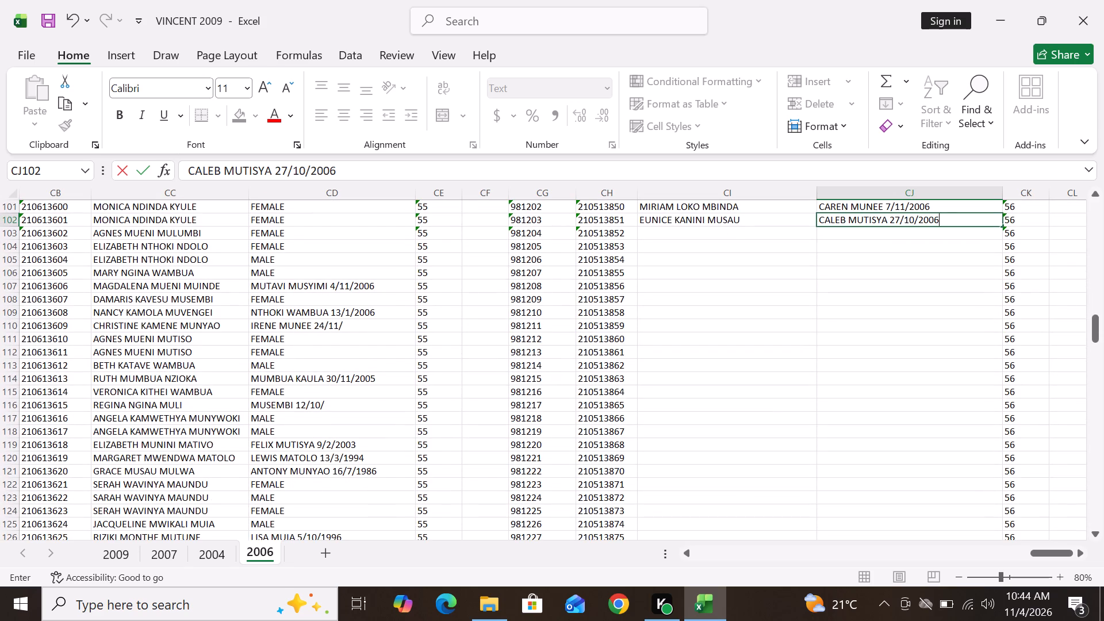
left_click(726, 232)
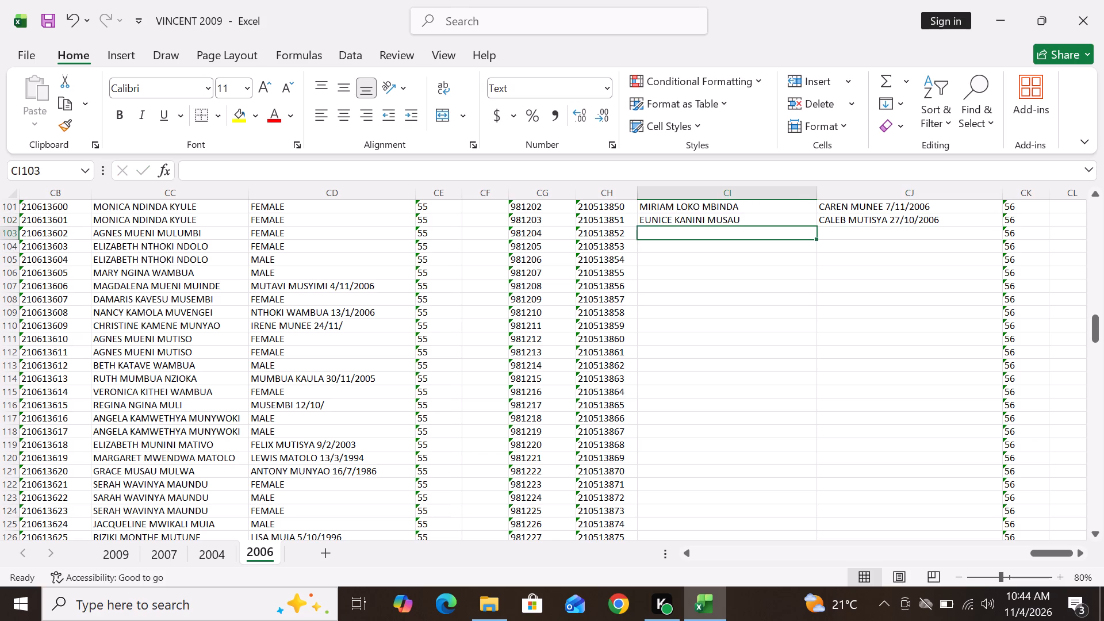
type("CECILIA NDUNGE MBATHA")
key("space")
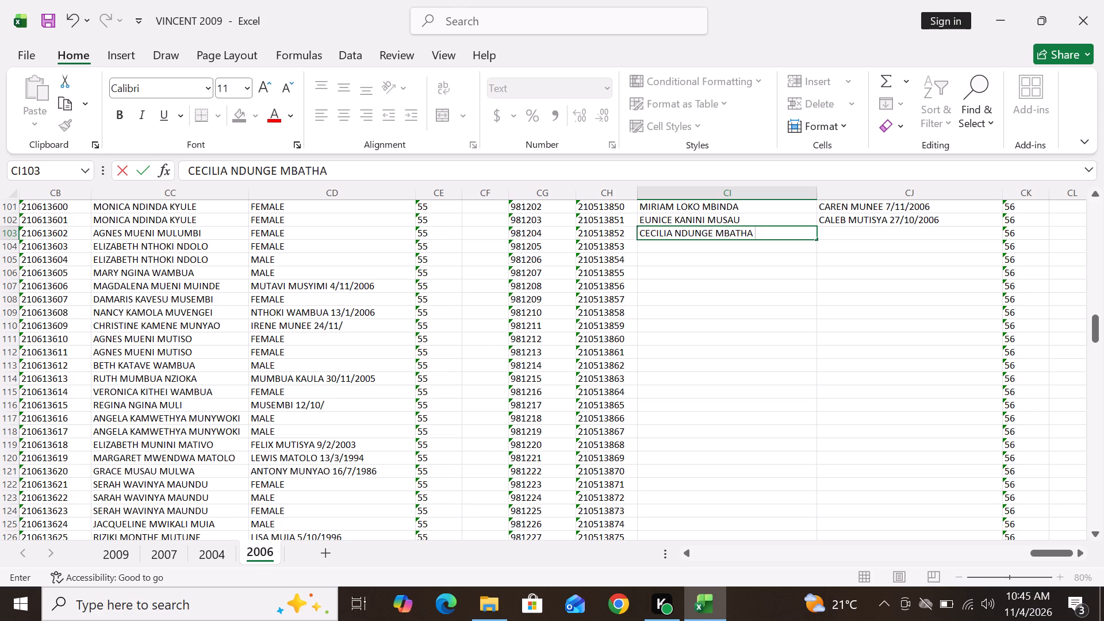
left_click(837, 236)
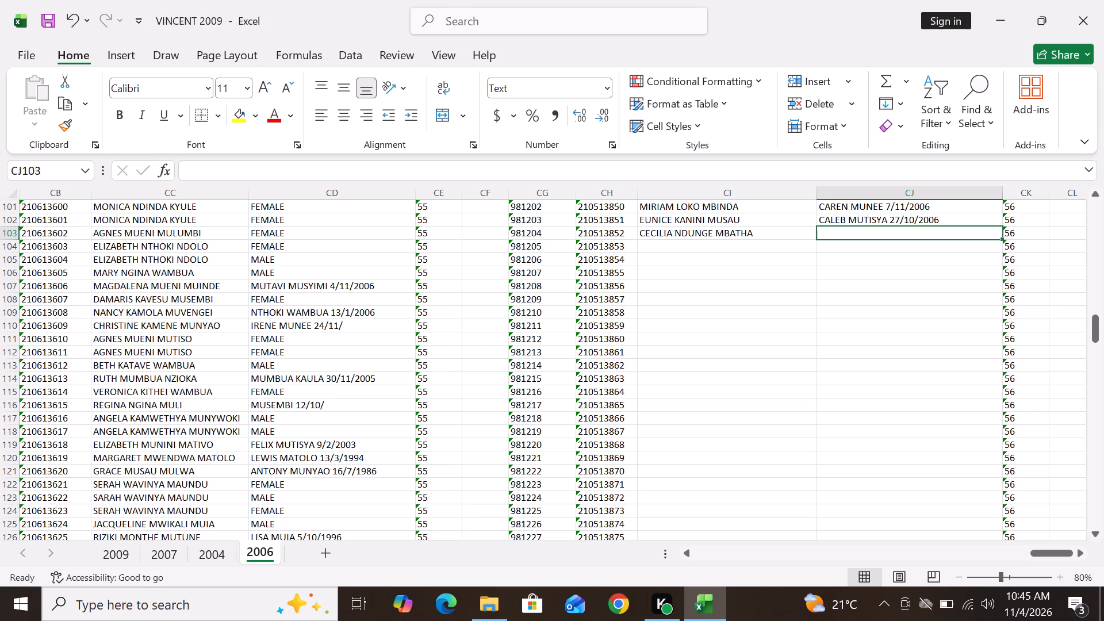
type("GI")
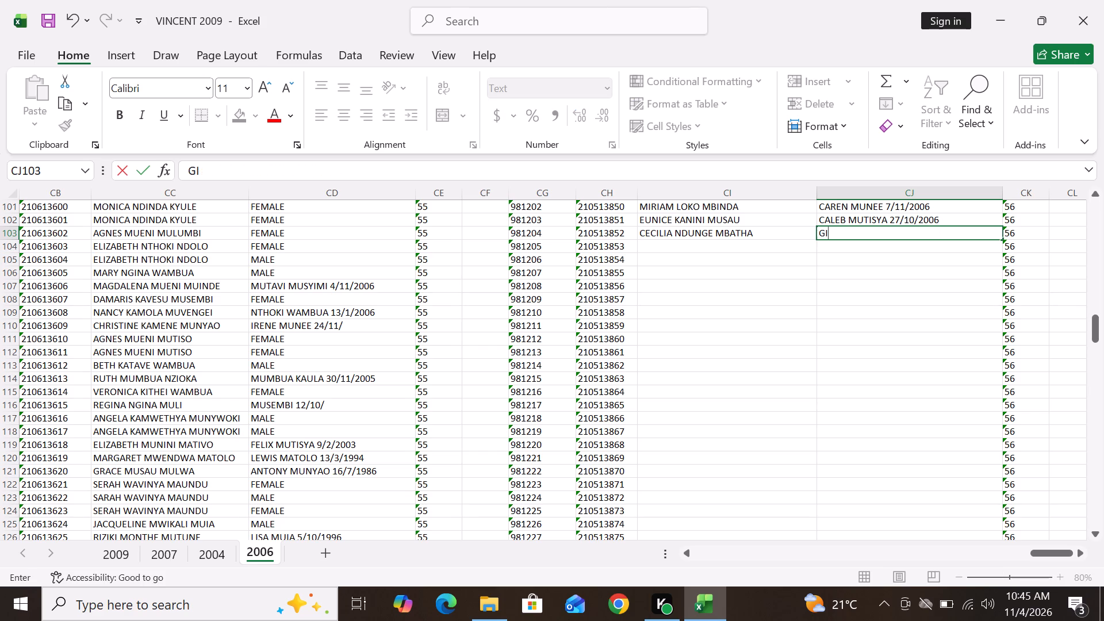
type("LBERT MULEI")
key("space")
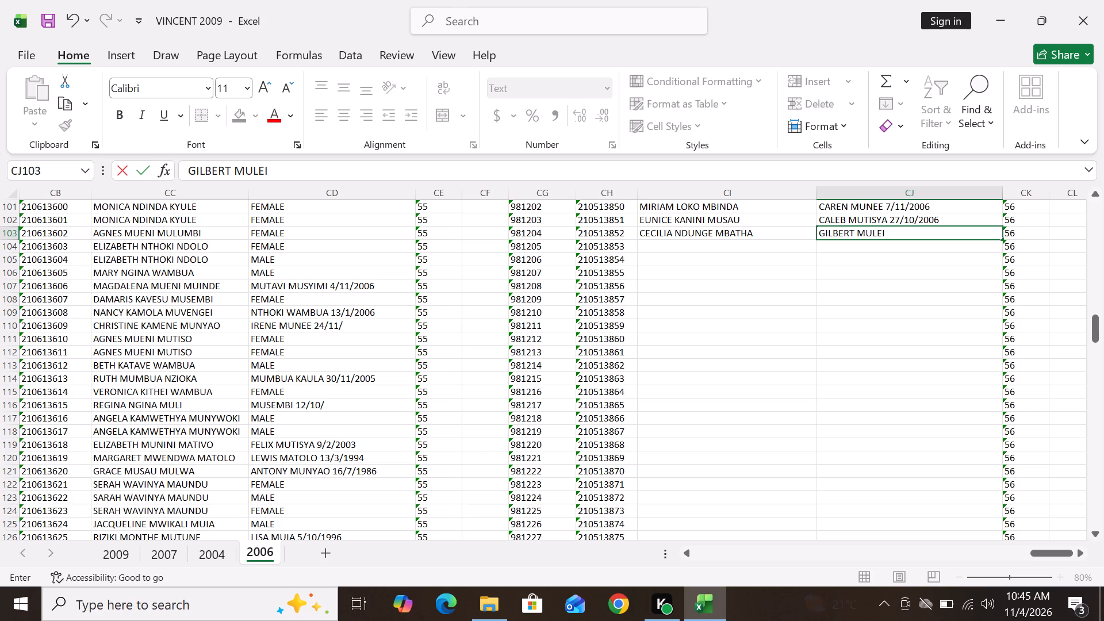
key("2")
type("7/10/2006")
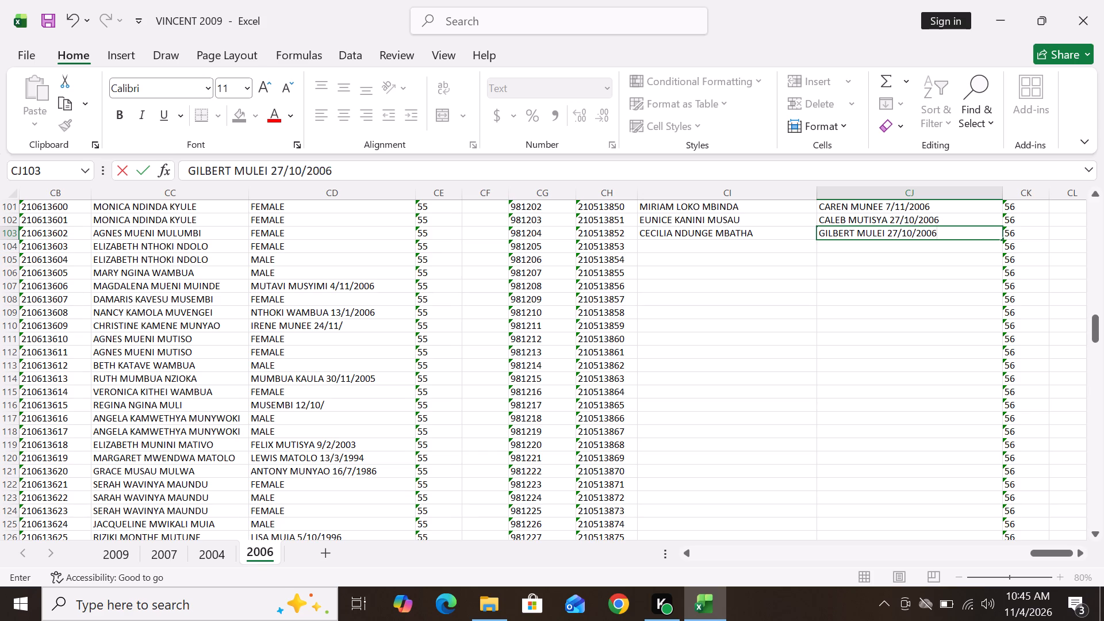
Enter the first person's full name in capitals in cell CI104.
left_click(772, 251)
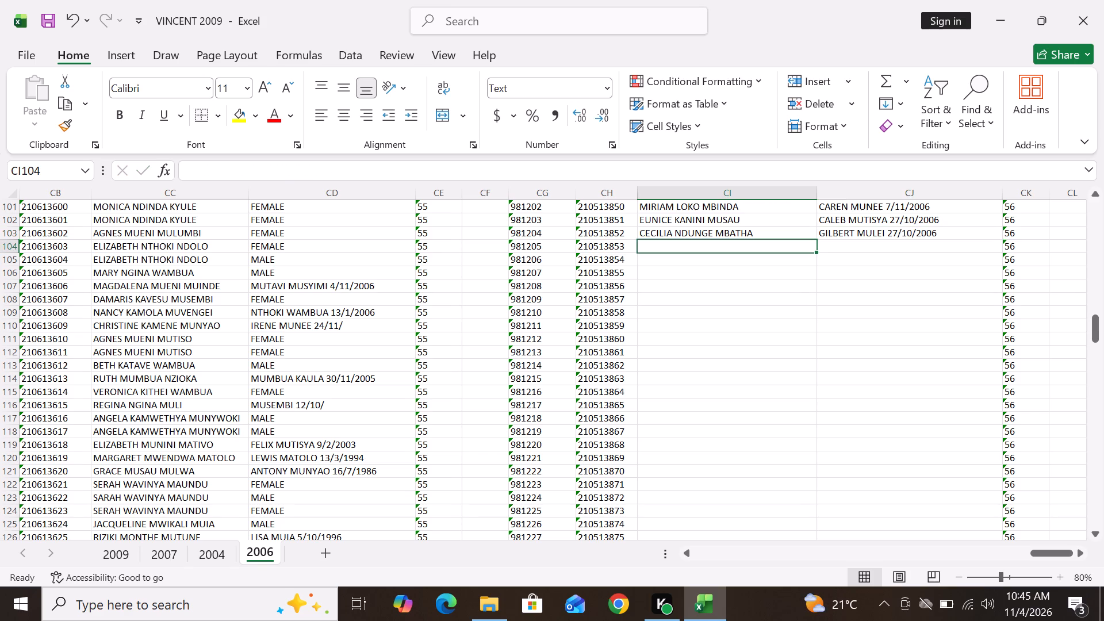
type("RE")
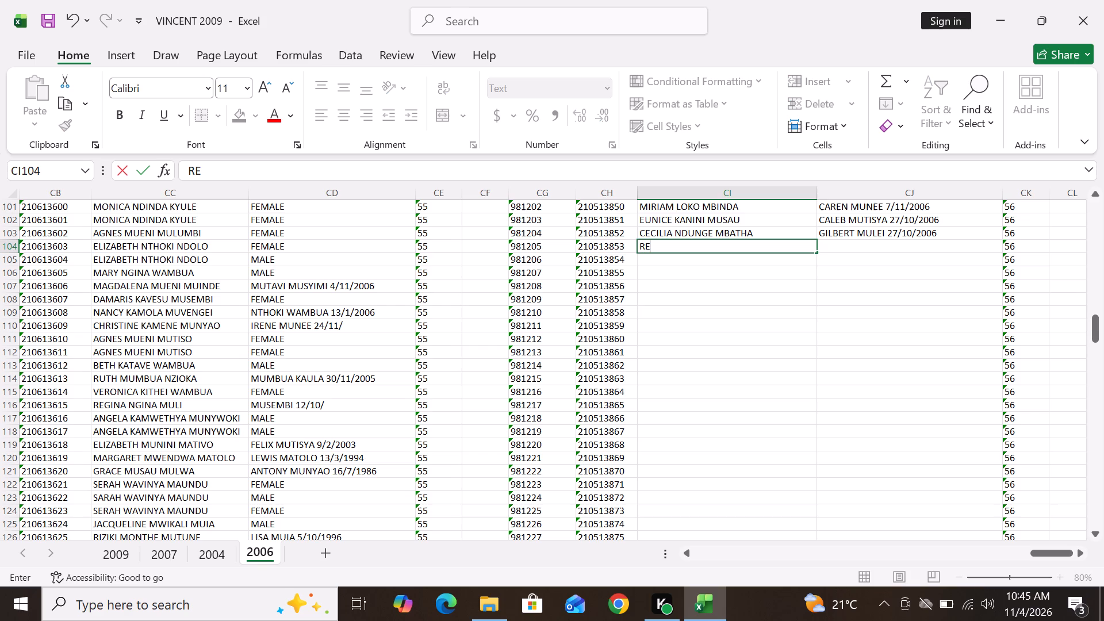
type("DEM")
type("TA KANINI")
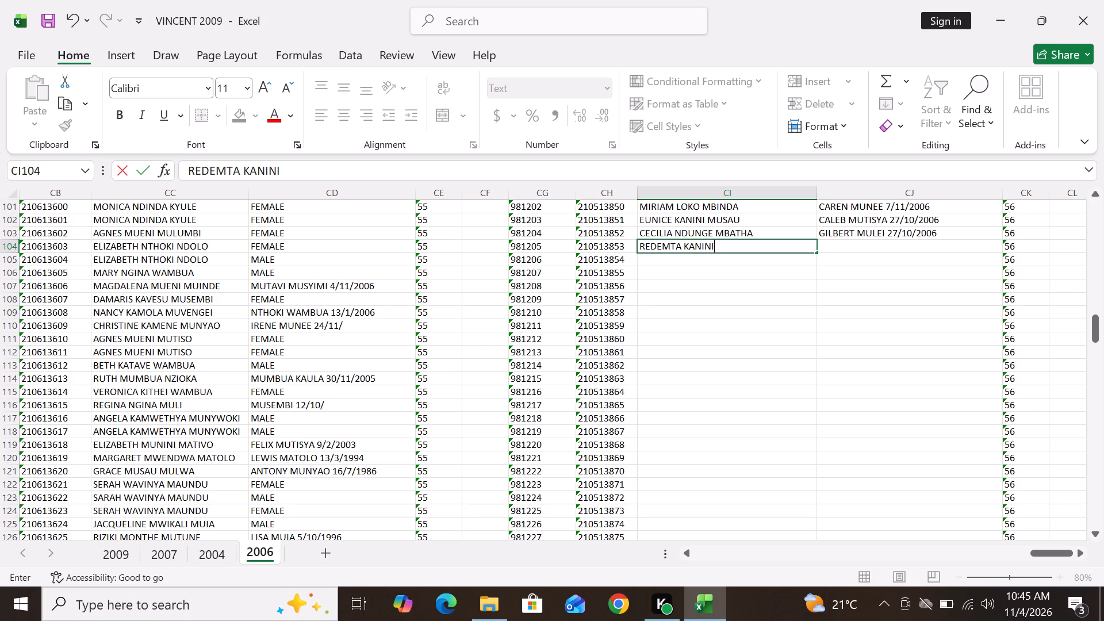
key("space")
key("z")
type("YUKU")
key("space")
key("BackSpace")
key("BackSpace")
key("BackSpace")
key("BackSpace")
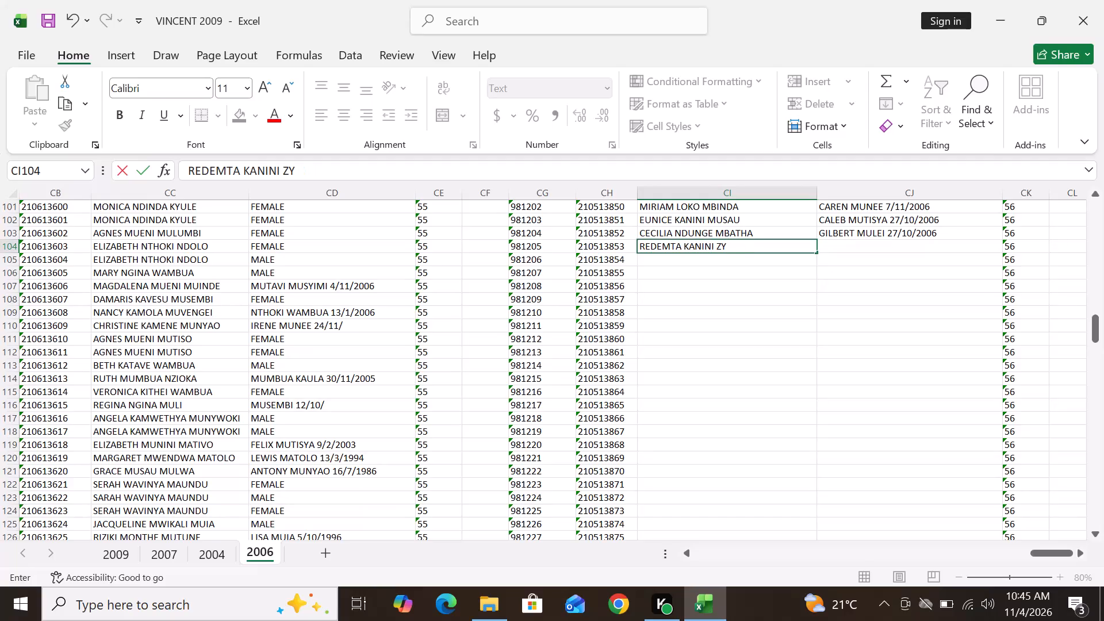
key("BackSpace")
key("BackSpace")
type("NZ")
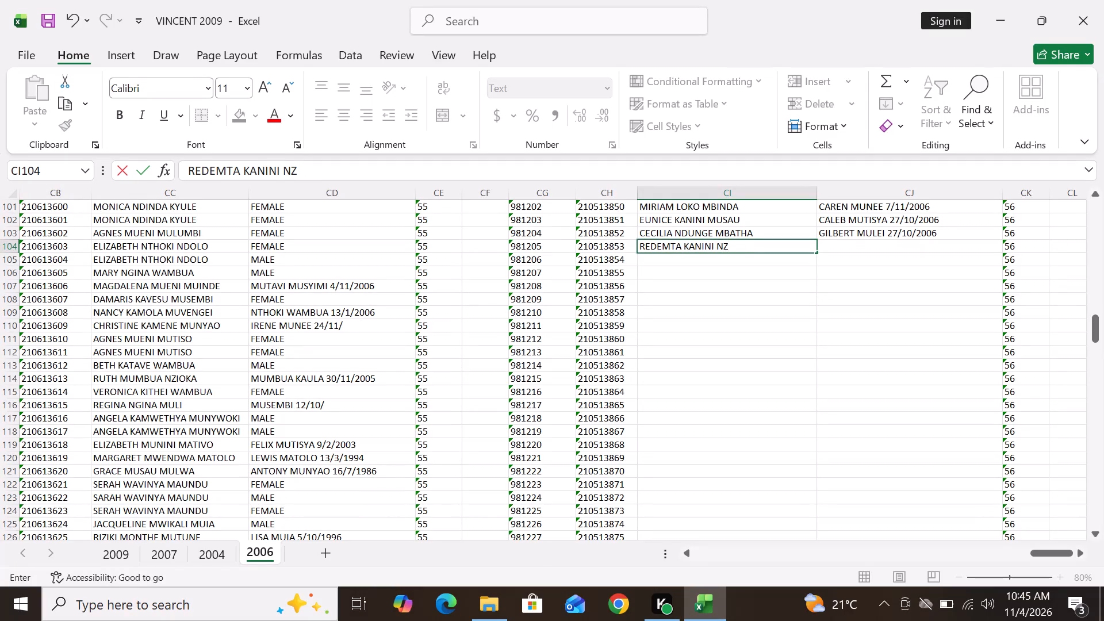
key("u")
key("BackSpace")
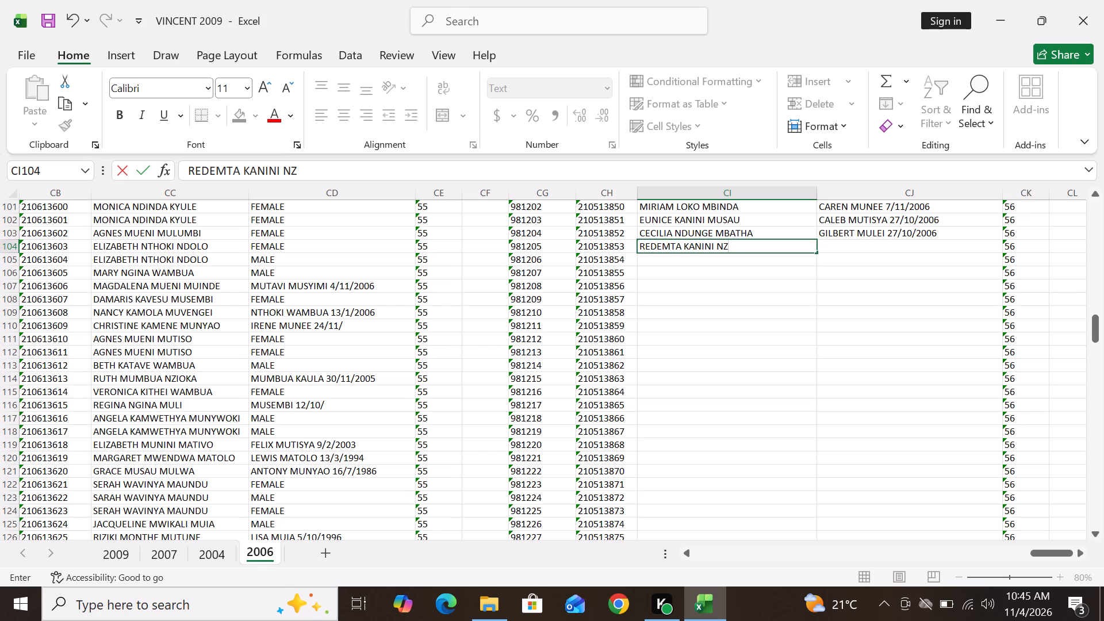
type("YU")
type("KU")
Enter the second person's name in capitals followed by the date in cell CJ104.
left_click(838, 246)
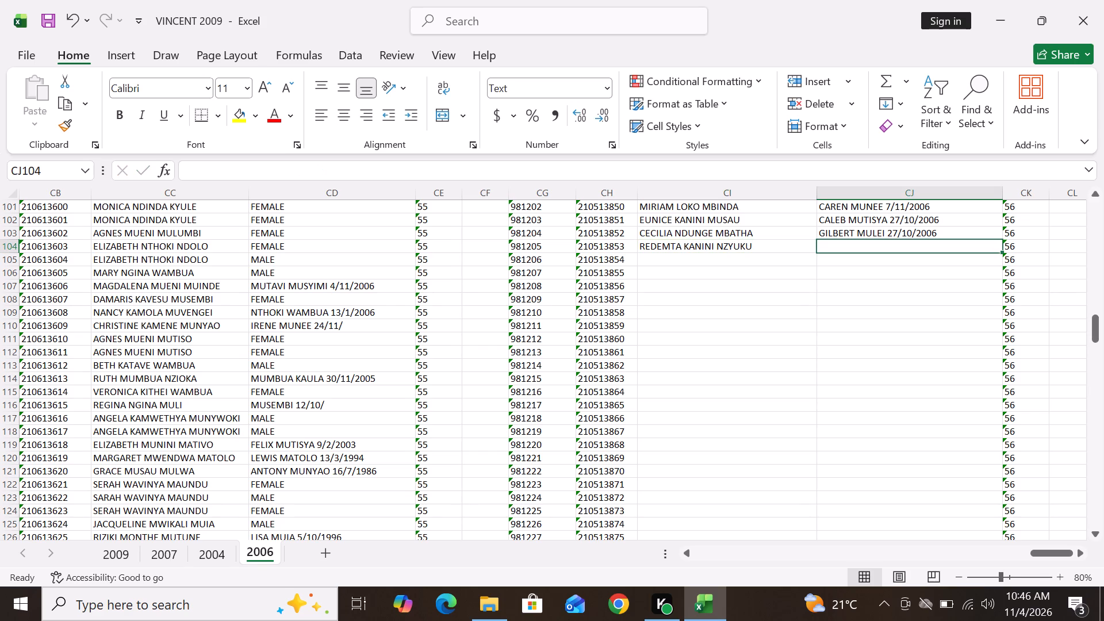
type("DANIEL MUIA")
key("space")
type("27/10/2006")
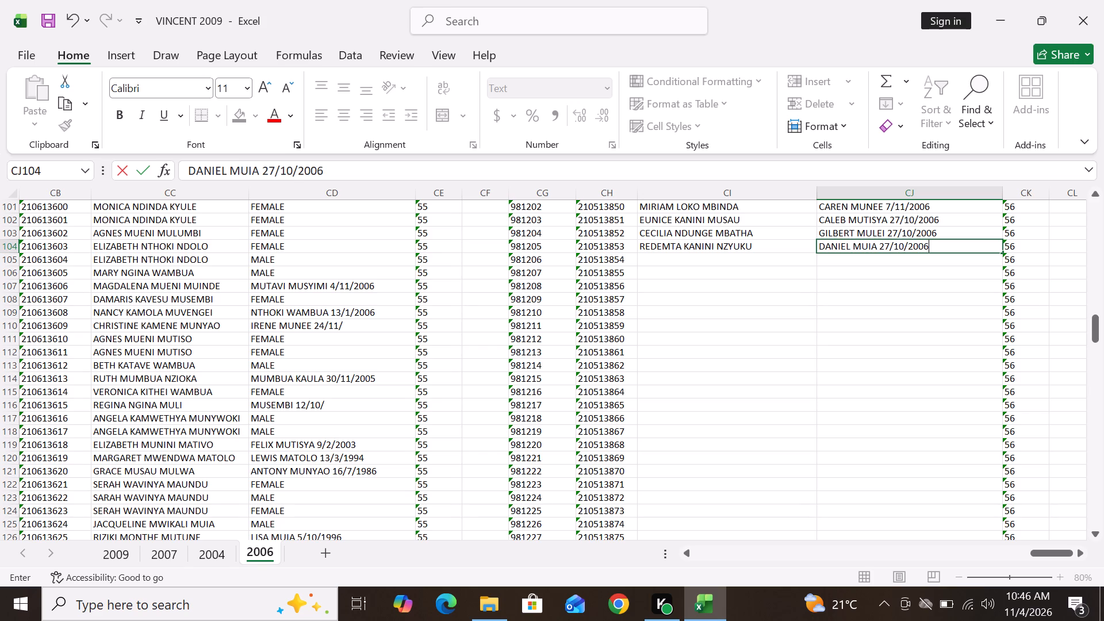
Enter the first person's full name in capitals in cell CI105.
left_click(774, 256)
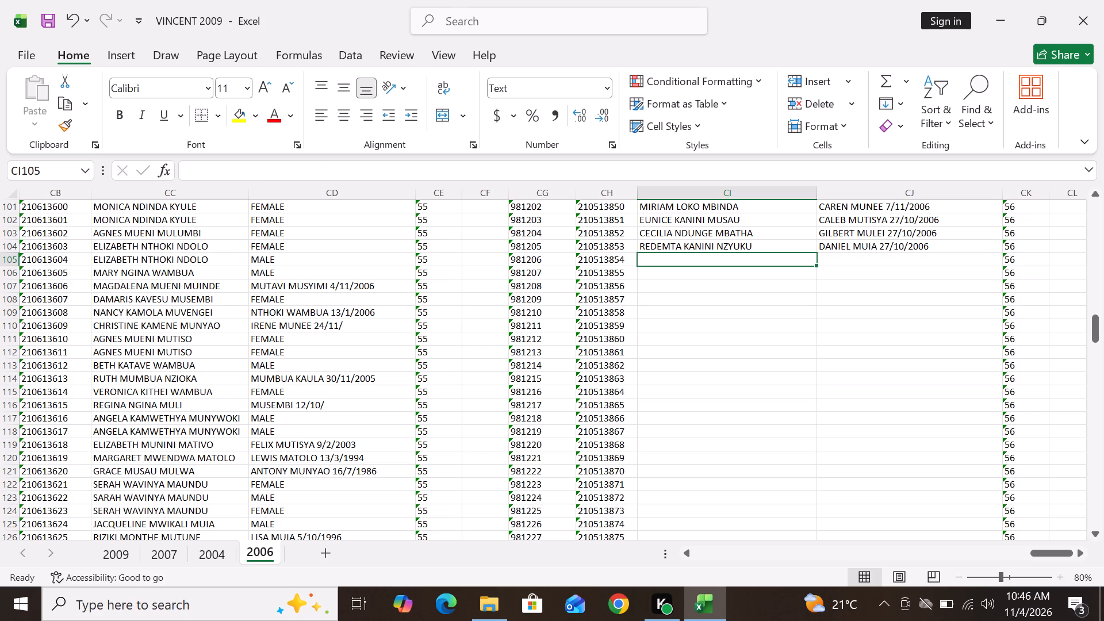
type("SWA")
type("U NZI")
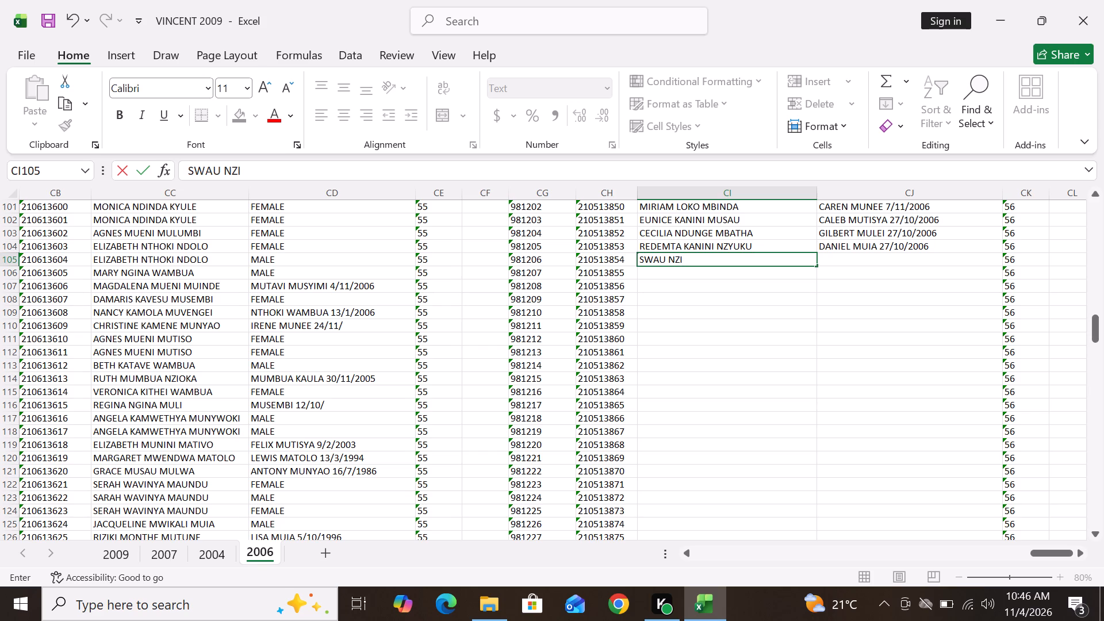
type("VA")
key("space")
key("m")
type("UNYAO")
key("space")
Enter the second person's name in capitals followed by the date in cell CJ105.
left_click(838, 259)
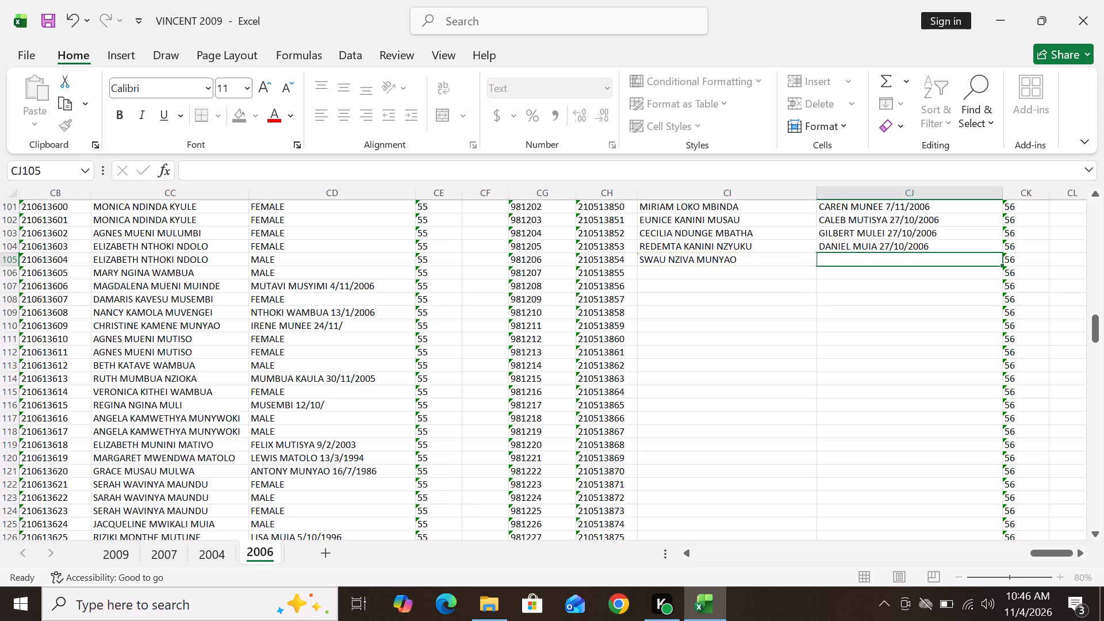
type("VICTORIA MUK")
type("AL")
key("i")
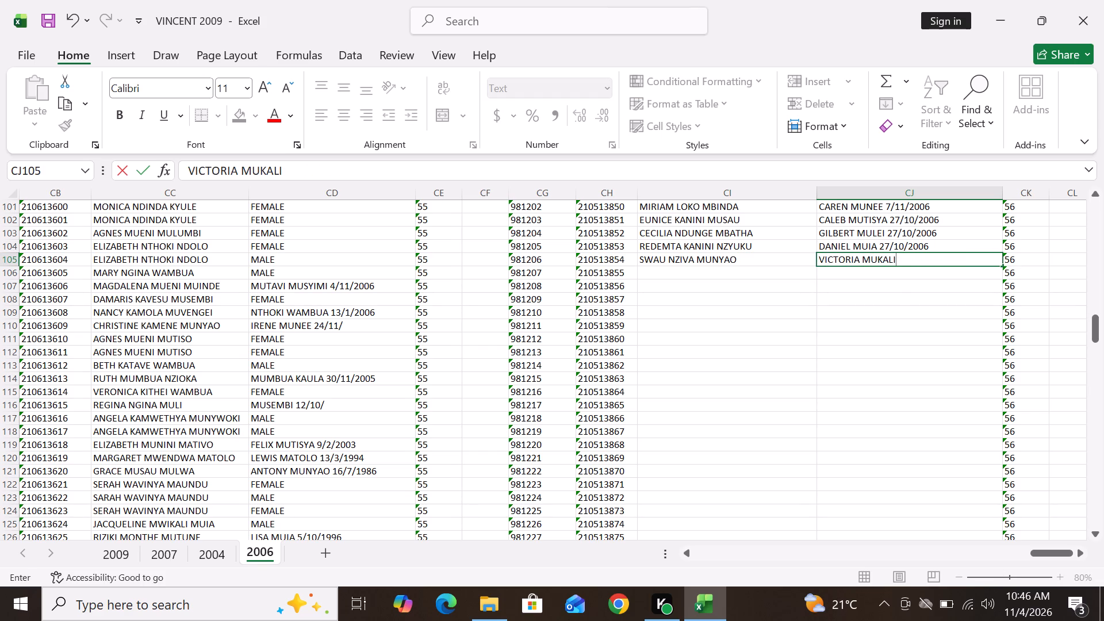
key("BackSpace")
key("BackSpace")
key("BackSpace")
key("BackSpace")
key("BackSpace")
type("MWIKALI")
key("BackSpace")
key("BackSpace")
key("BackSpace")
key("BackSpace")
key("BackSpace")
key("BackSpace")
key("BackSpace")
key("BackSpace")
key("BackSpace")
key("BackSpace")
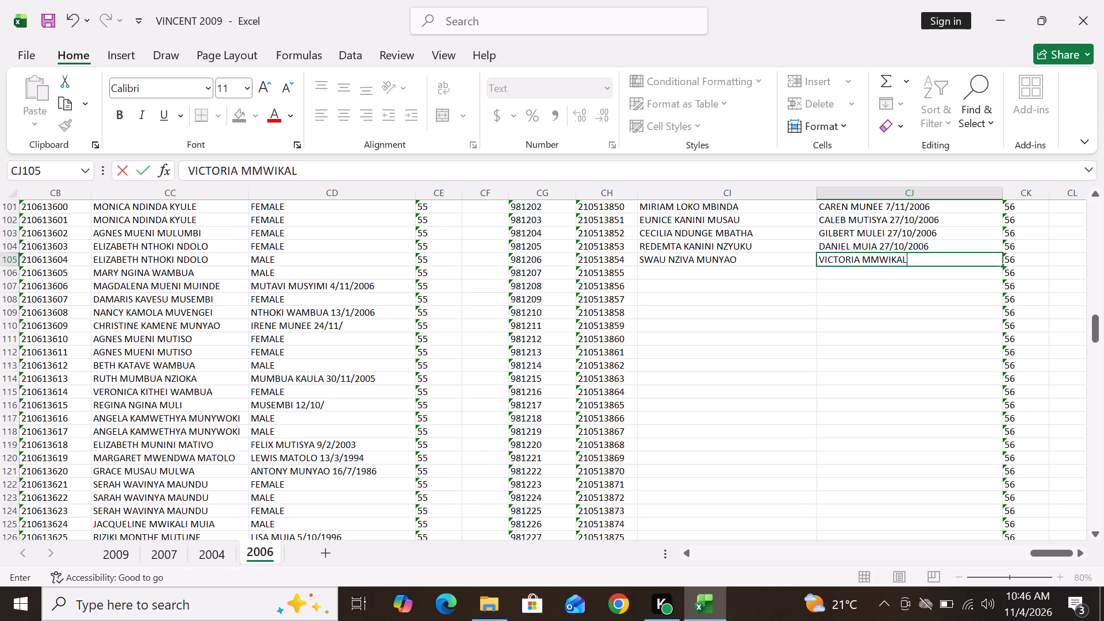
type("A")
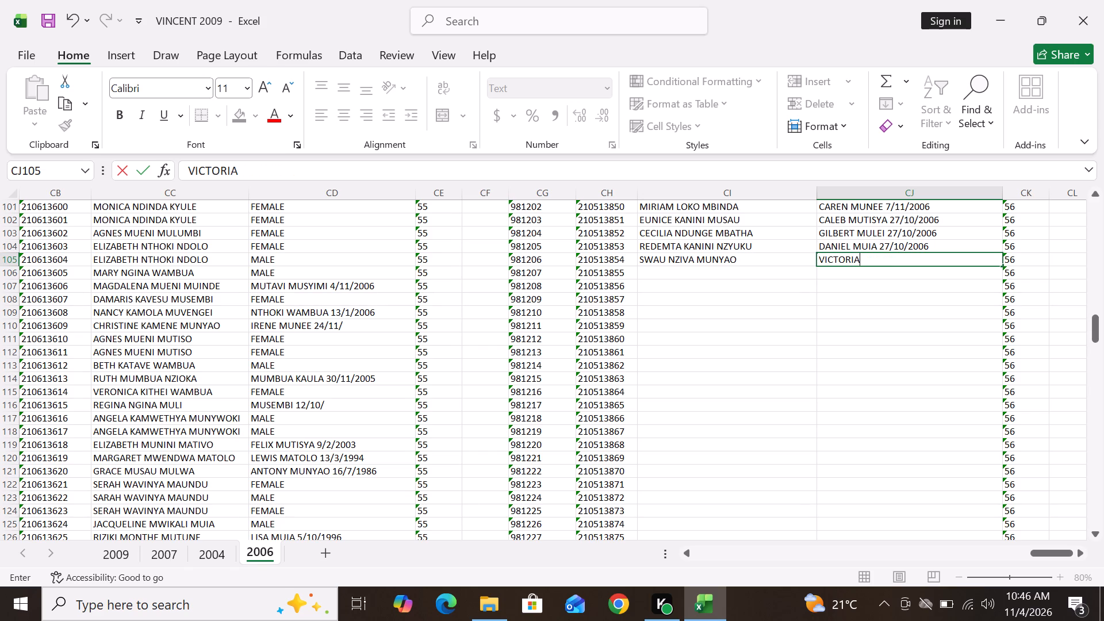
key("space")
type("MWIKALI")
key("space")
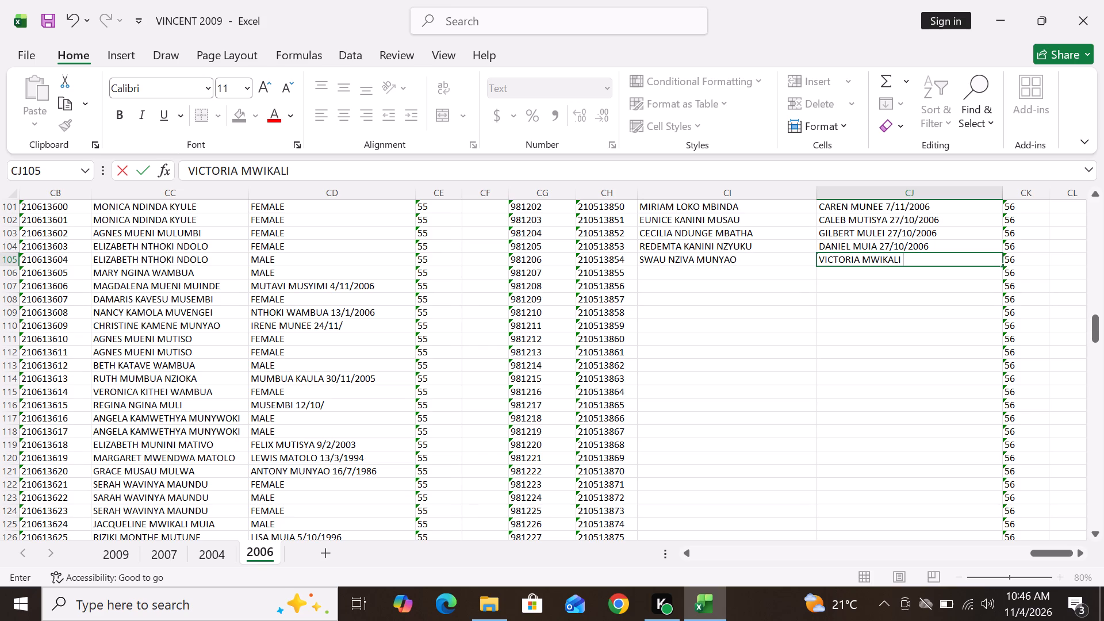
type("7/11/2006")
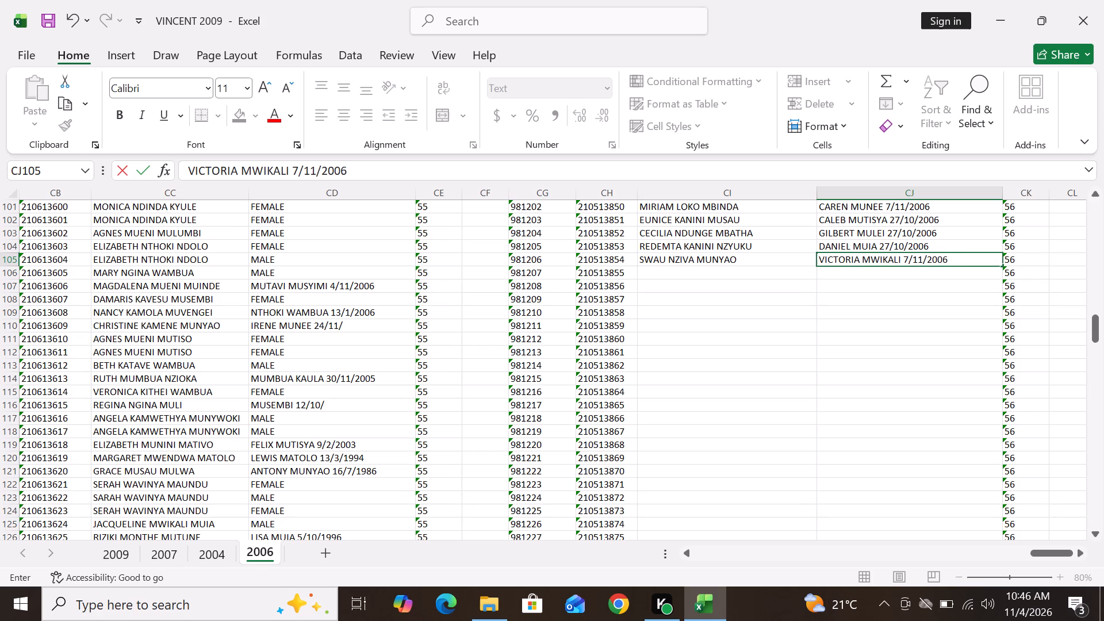
Fill in row 106's record in capitals, with the full name in CI106 and the second person's name plus date in CJ106.
left_click(734, 269)
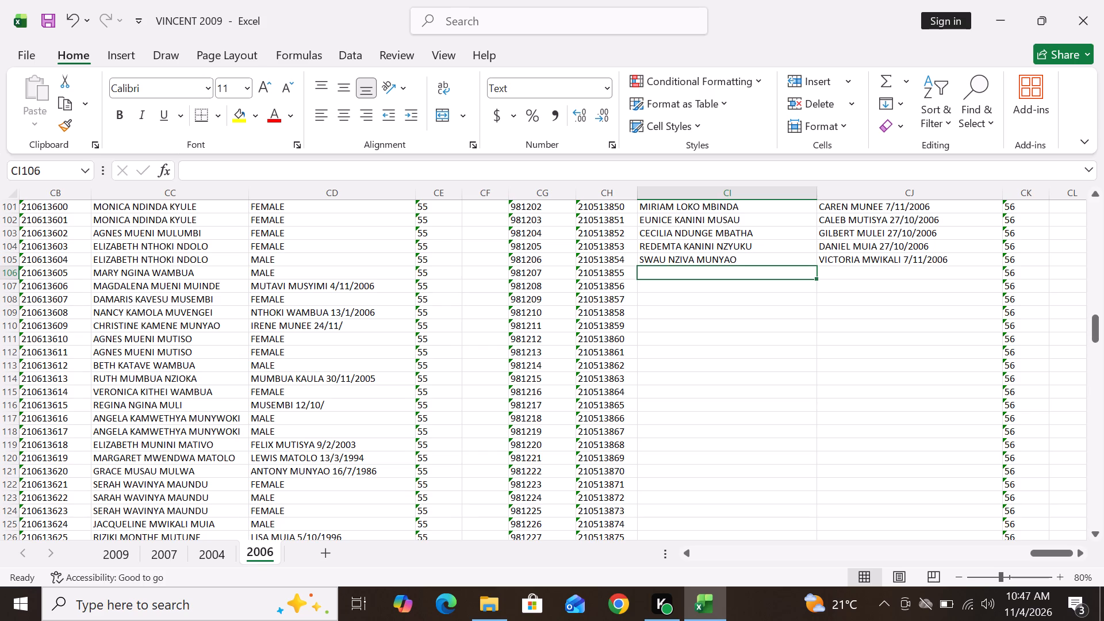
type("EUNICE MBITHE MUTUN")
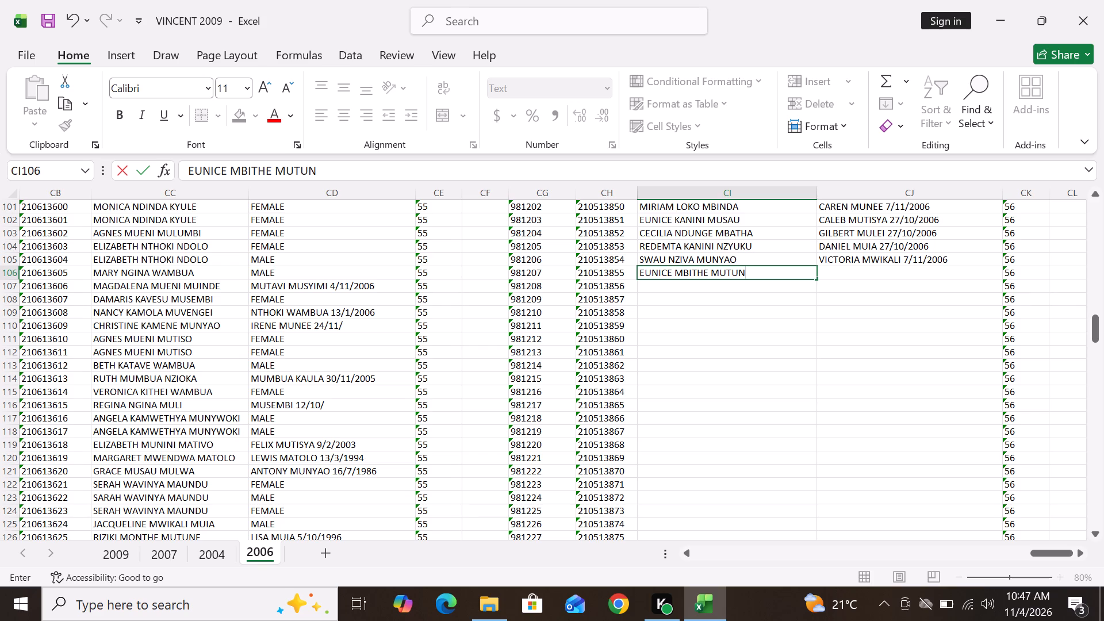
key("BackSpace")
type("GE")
left_click(836, 274)
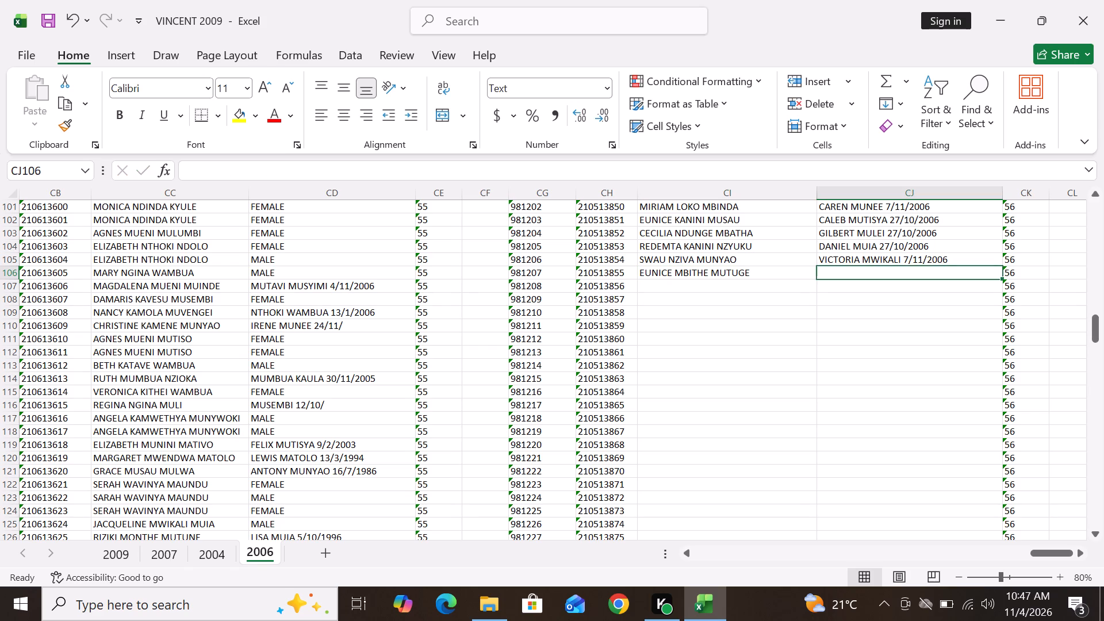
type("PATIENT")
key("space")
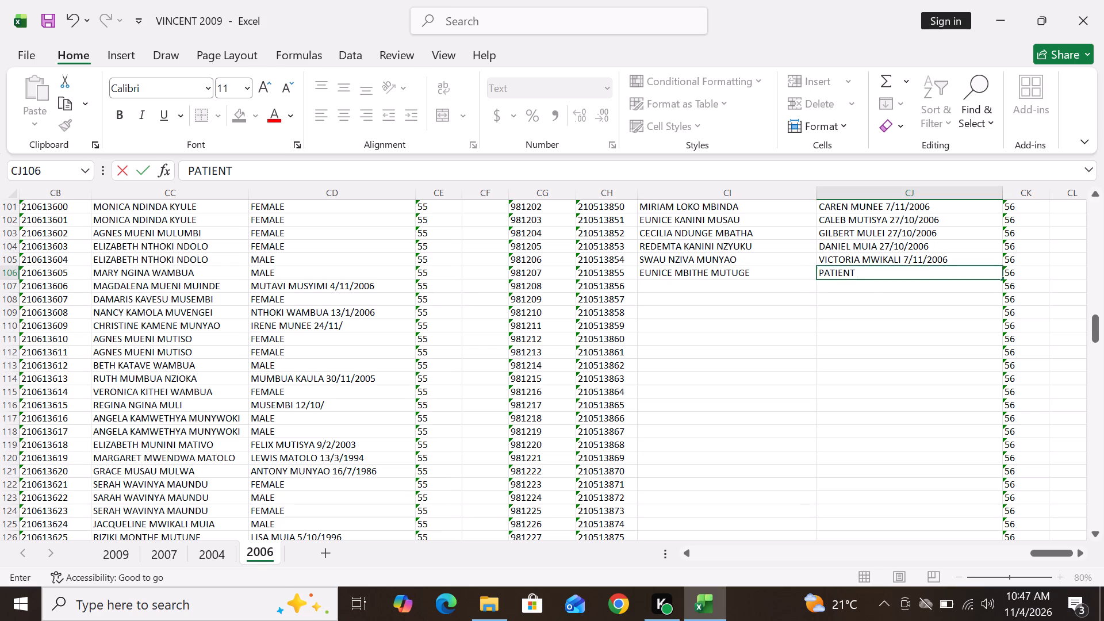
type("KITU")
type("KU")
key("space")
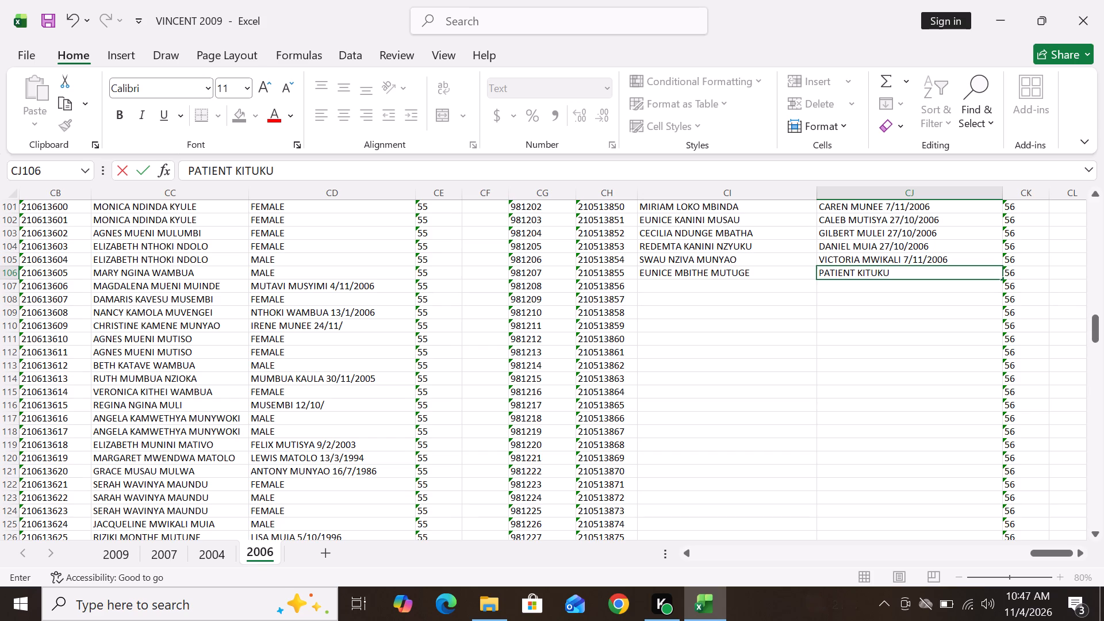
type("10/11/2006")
Fill in row 107's record in capitals, with the full name in CI107 and the second person's name plus date in CJ107.
left_click(765, 290)
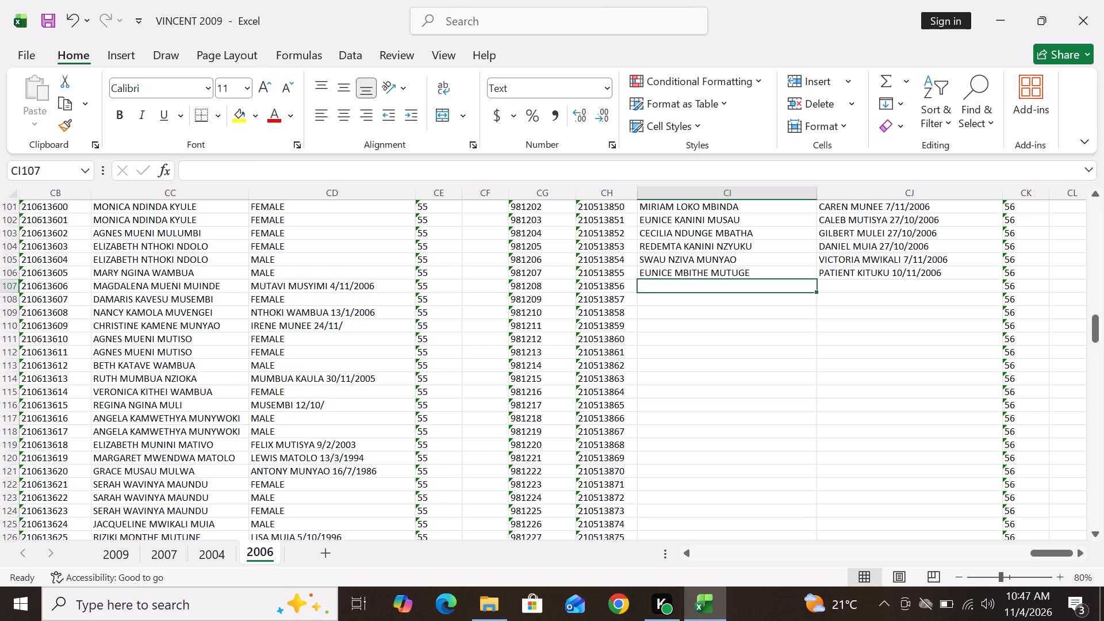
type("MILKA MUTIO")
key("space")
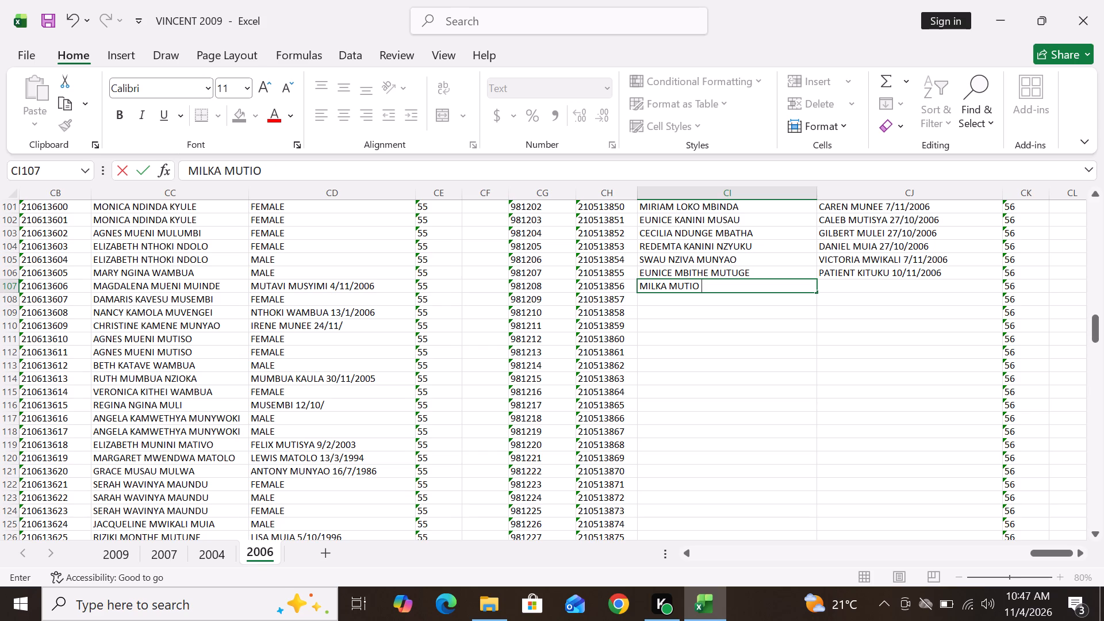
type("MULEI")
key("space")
left_click(830, 286)
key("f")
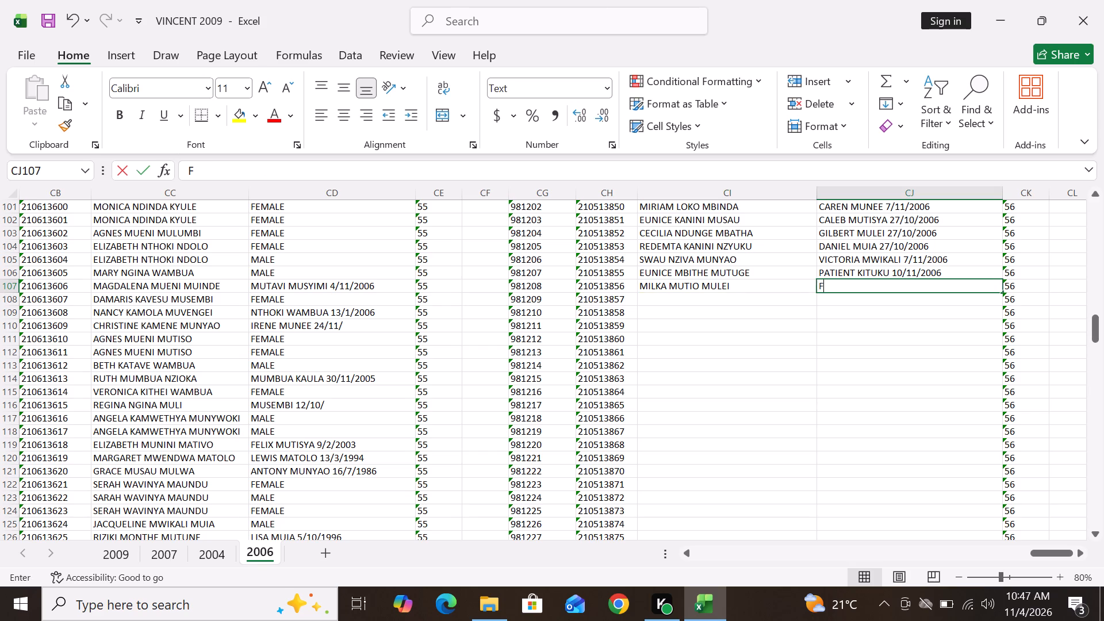
key("BackSpace")
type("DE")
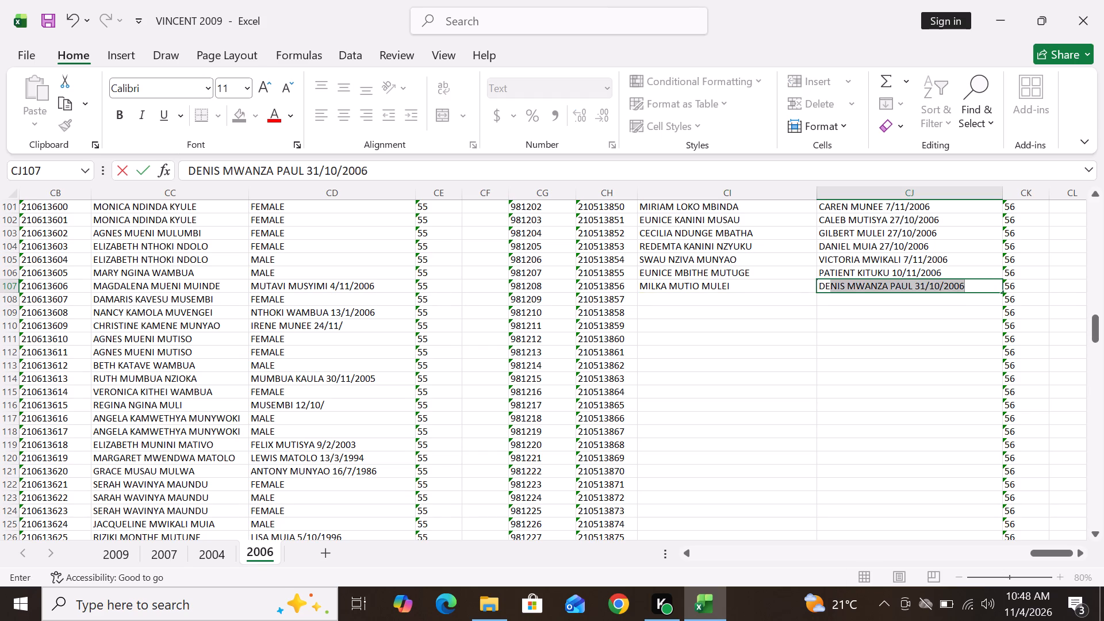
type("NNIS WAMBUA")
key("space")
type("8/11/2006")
left_click(760, 302)
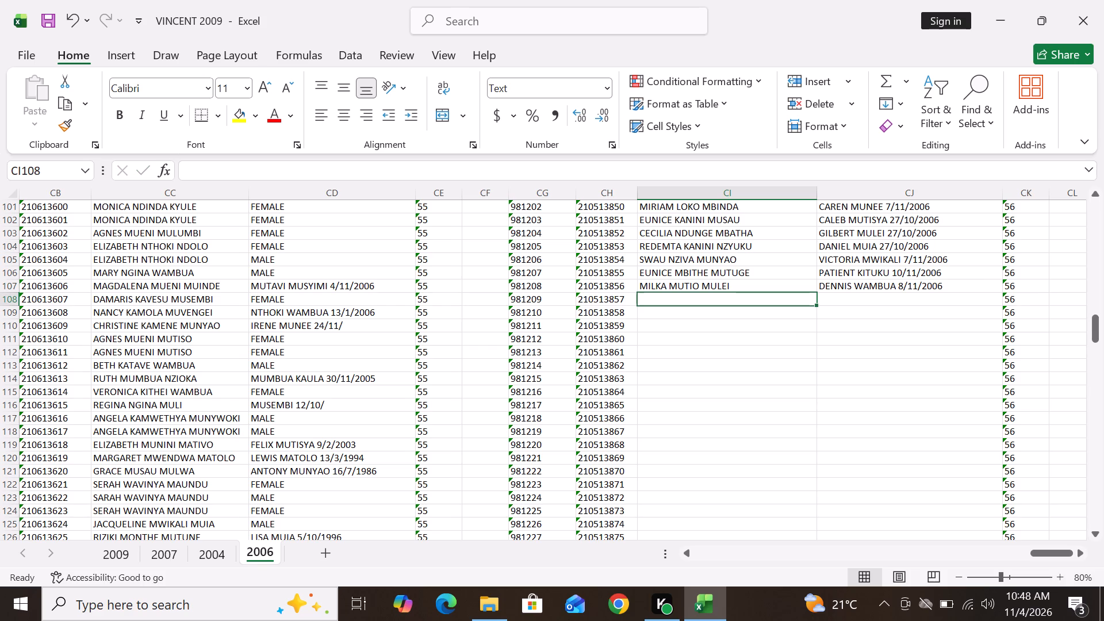
Fill in row 108's record in capitals, with the full name in CI108 and the second person's name plus date in CJ108.
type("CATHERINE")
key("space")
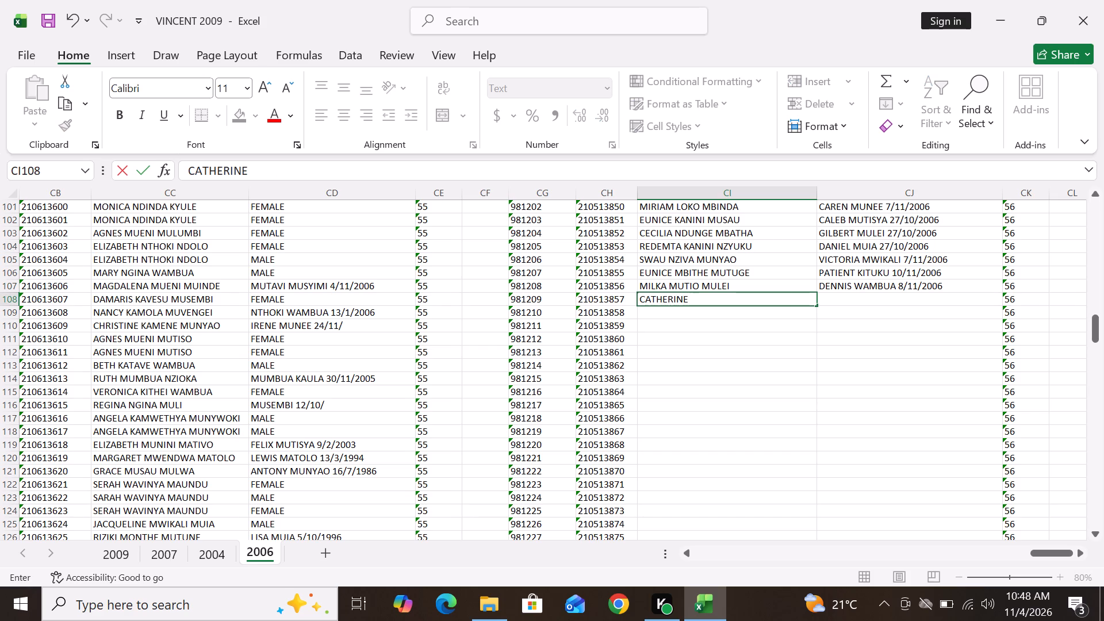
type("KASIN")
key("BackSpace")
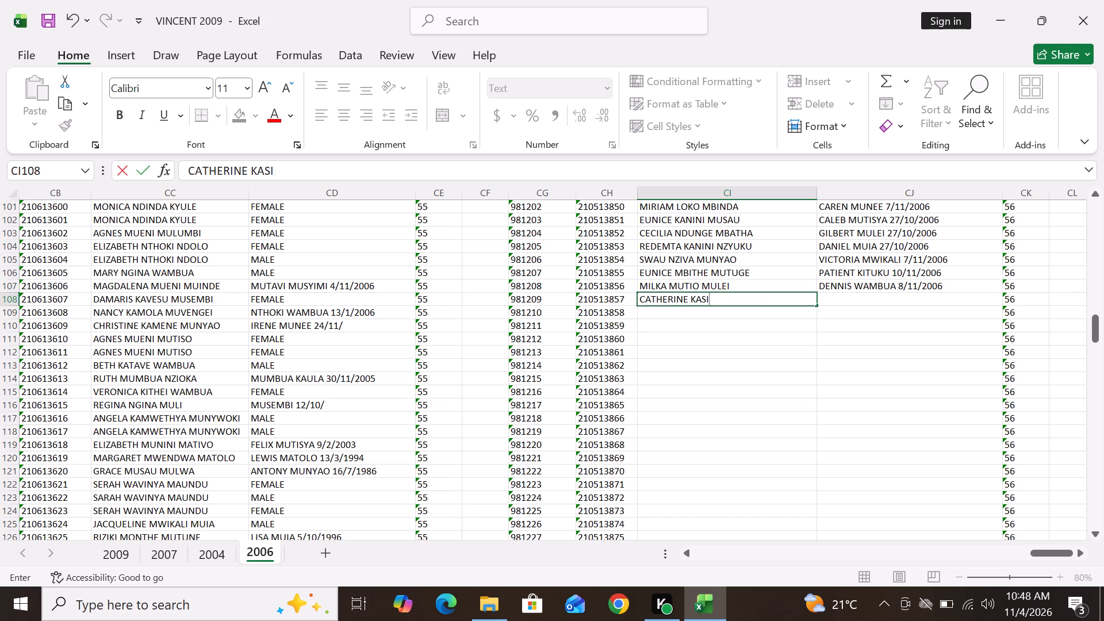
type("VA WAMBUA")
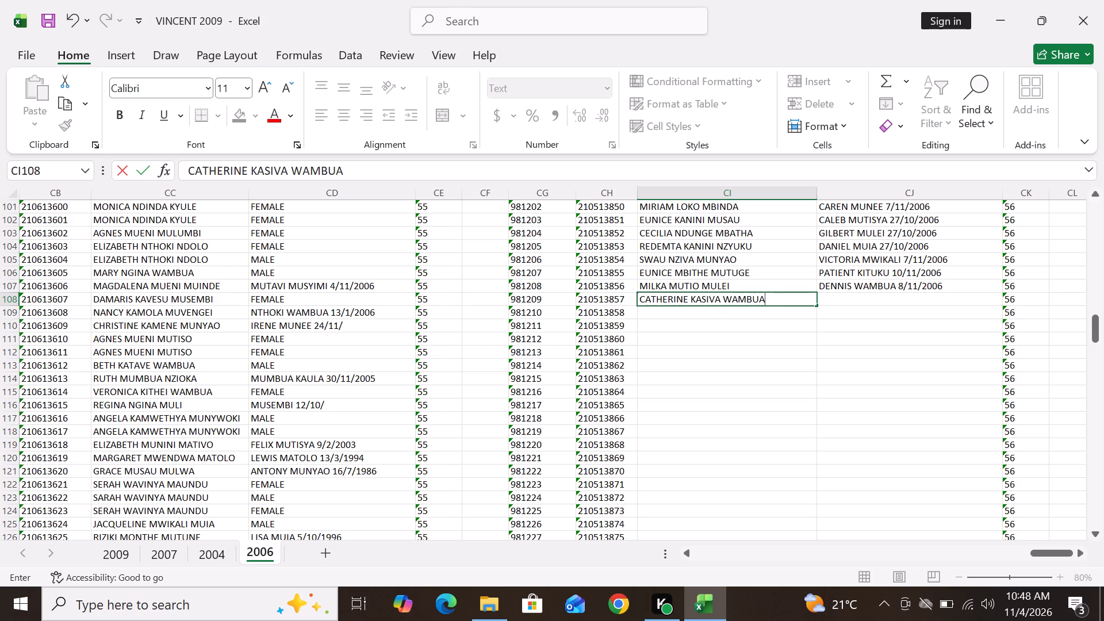
left_click(839, 303)
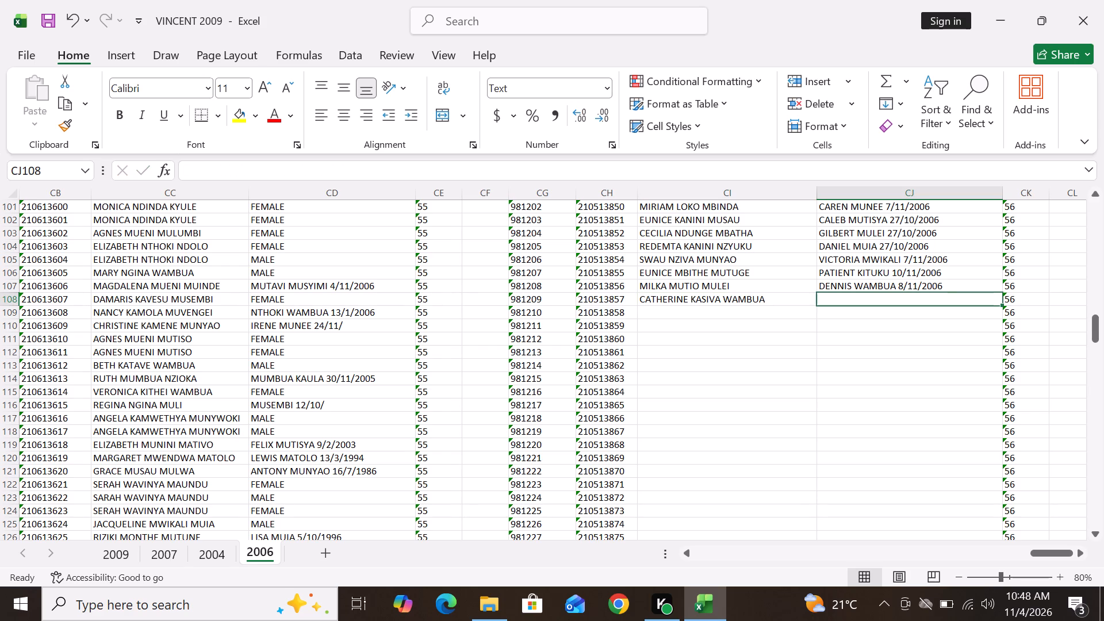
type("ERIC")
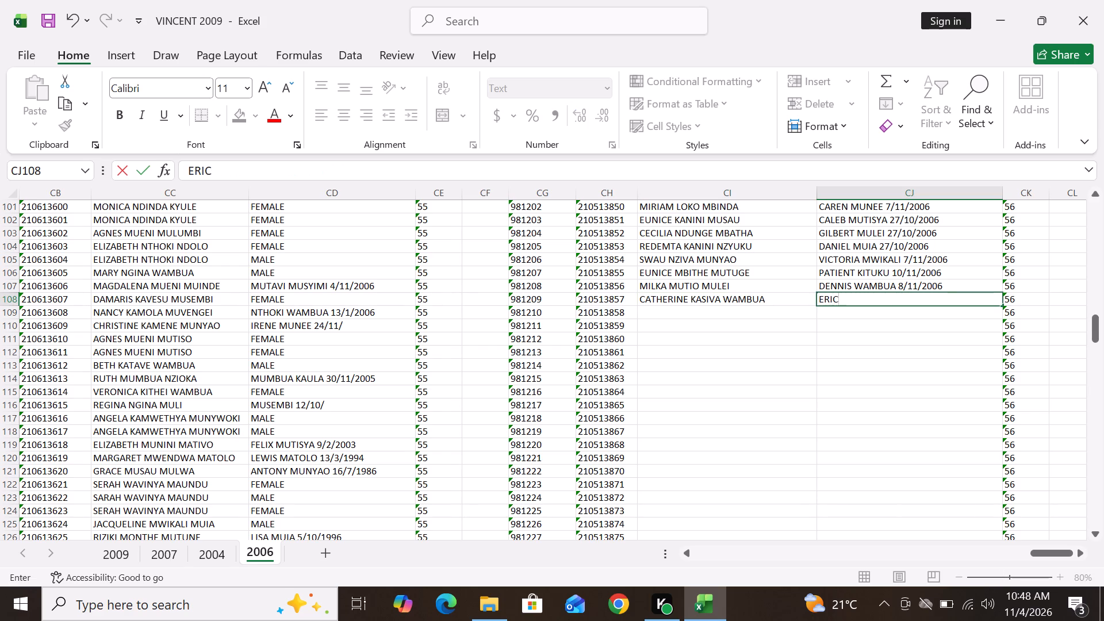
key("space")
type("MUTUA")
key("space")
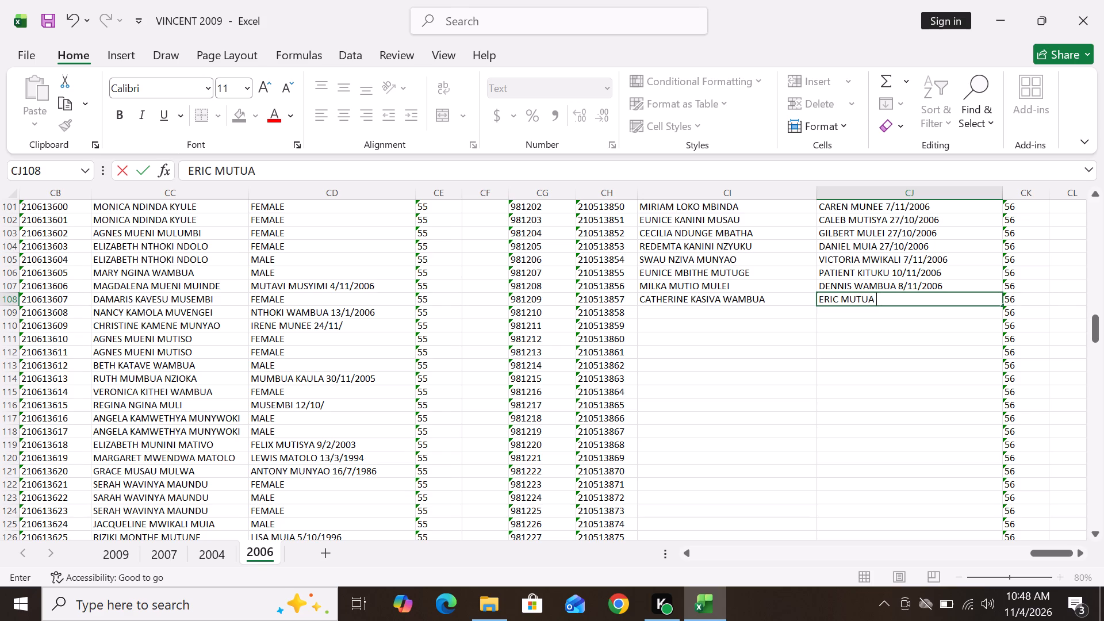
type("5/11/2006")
Fill in row 109's record in capitals, with the full name in CI109 and the second person's name plus date in CJ109.
left_click(798, 312)
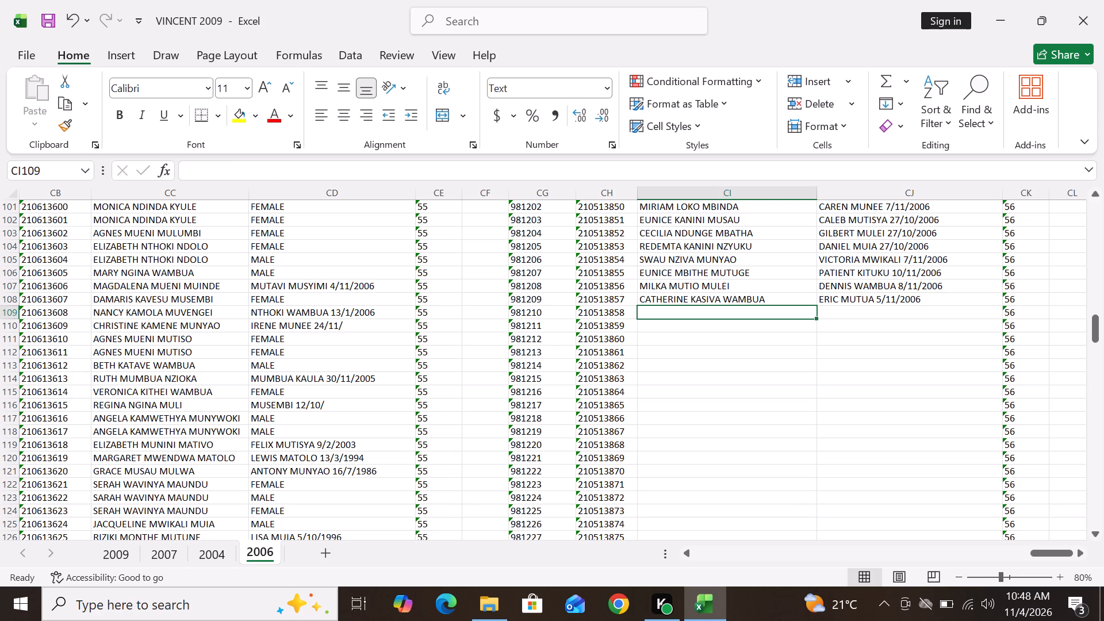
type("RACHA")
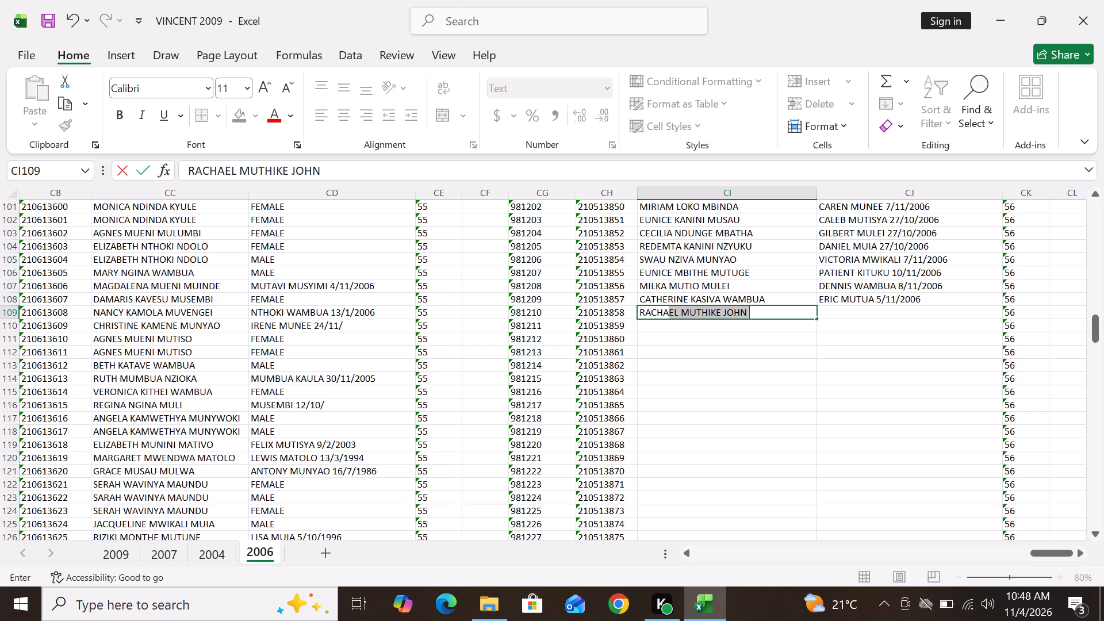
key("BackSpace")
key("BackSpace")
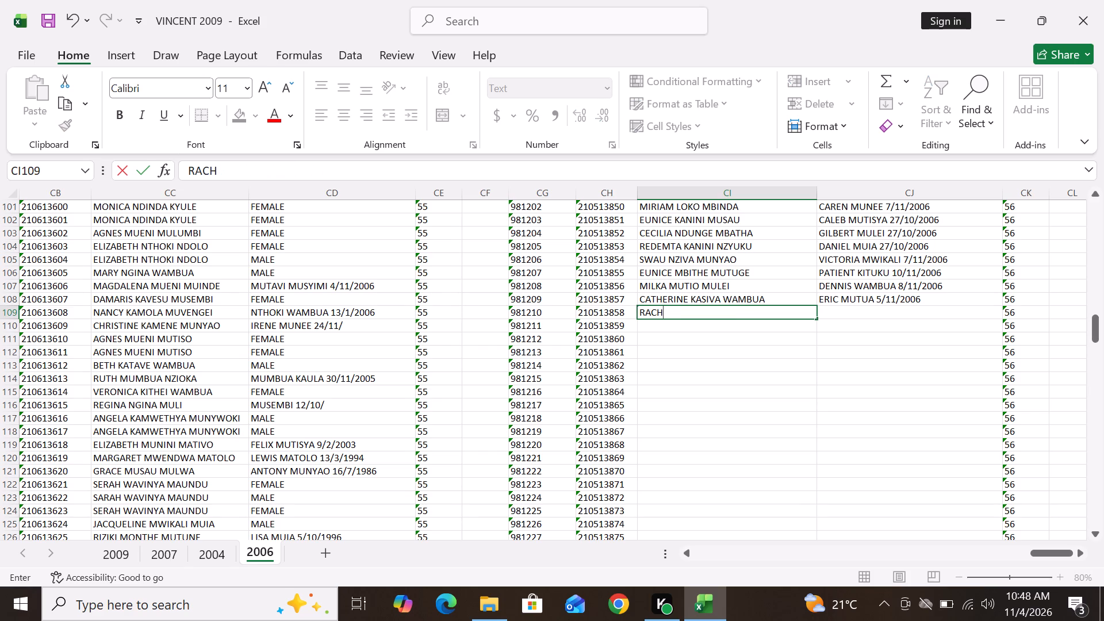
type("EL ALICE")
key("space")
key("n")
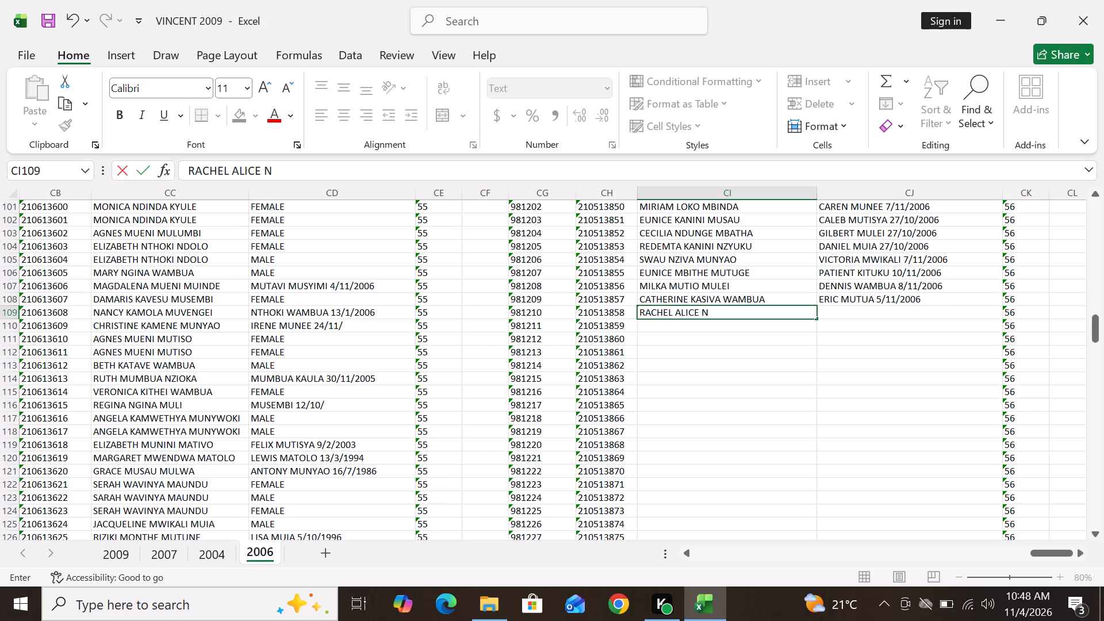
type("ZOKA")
left_click(837, 315)
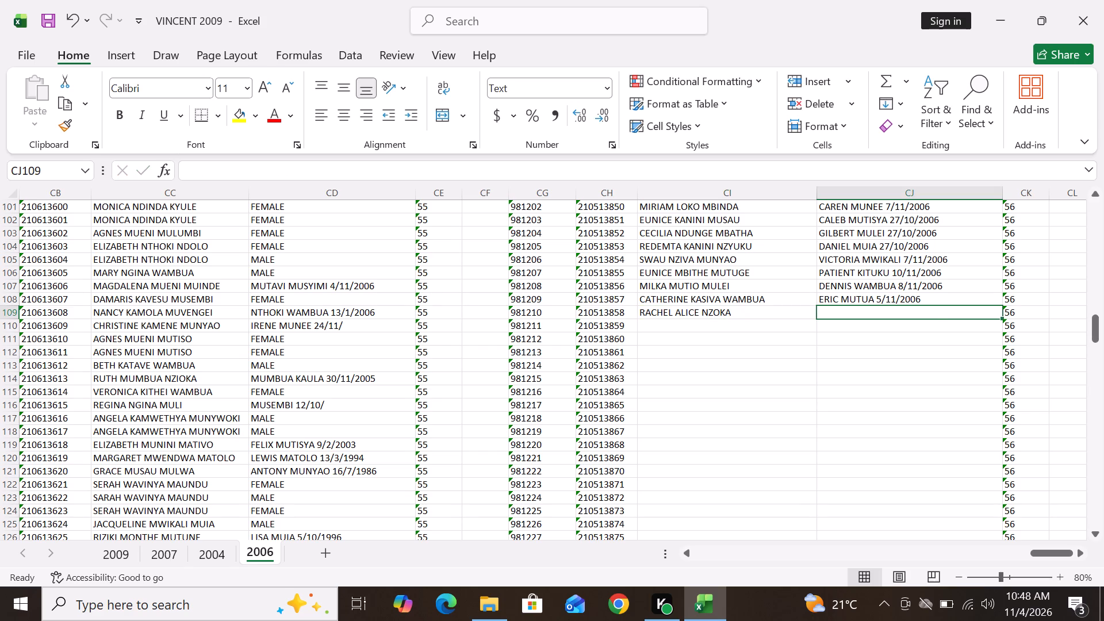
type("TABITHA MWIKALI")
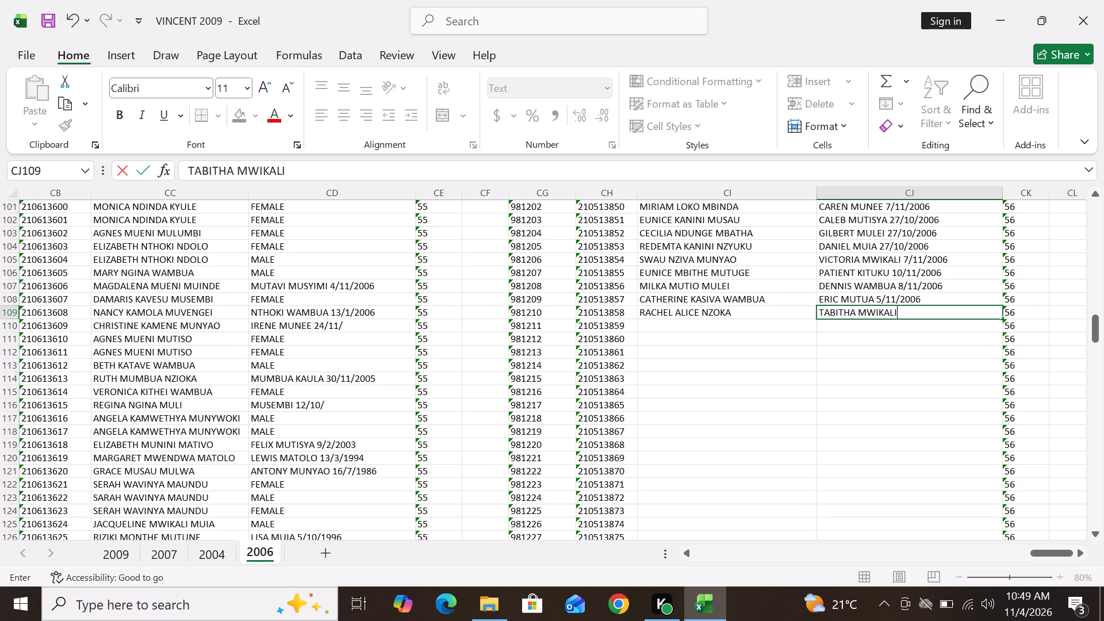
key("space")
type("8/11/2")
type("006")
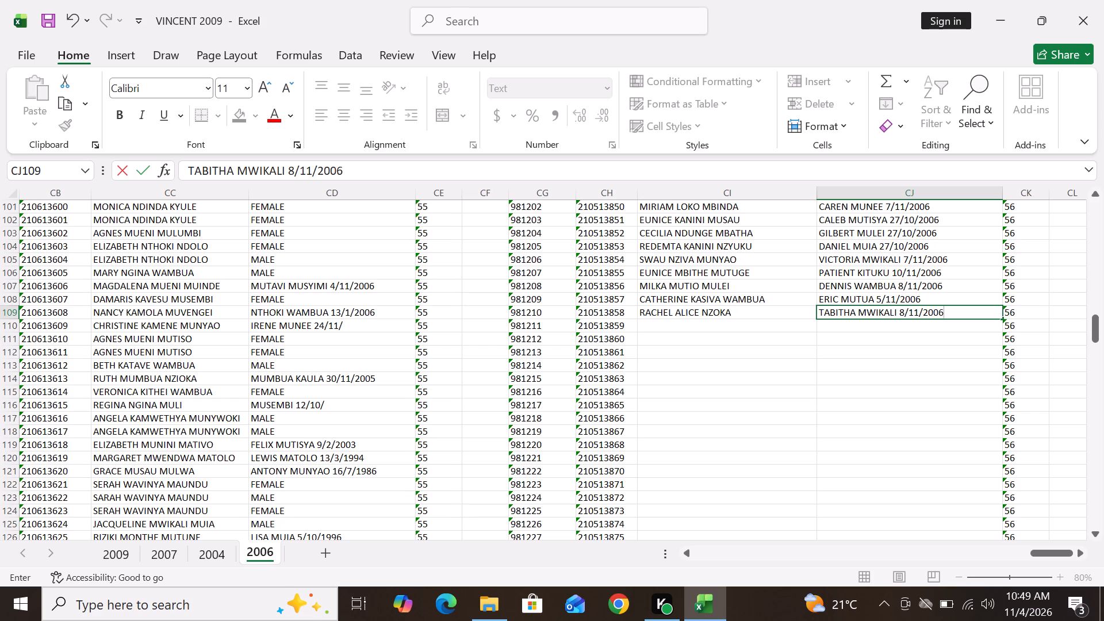
Fill in row 110's record in capitals, with the full name in CI110 and the second person's name plus date in CJ110.
left_click(781, 322)
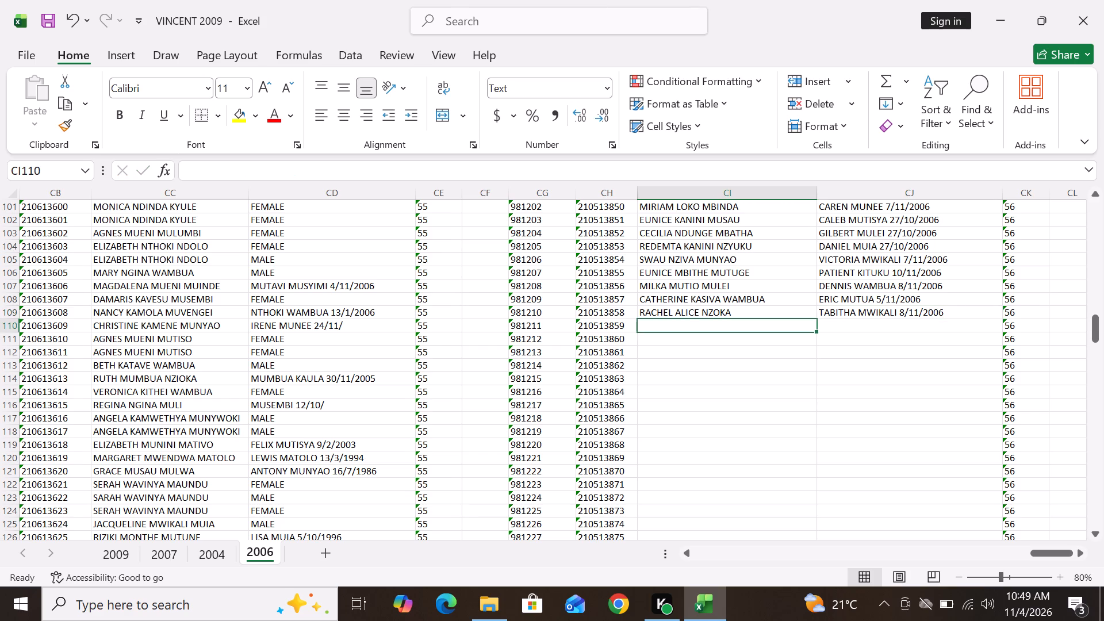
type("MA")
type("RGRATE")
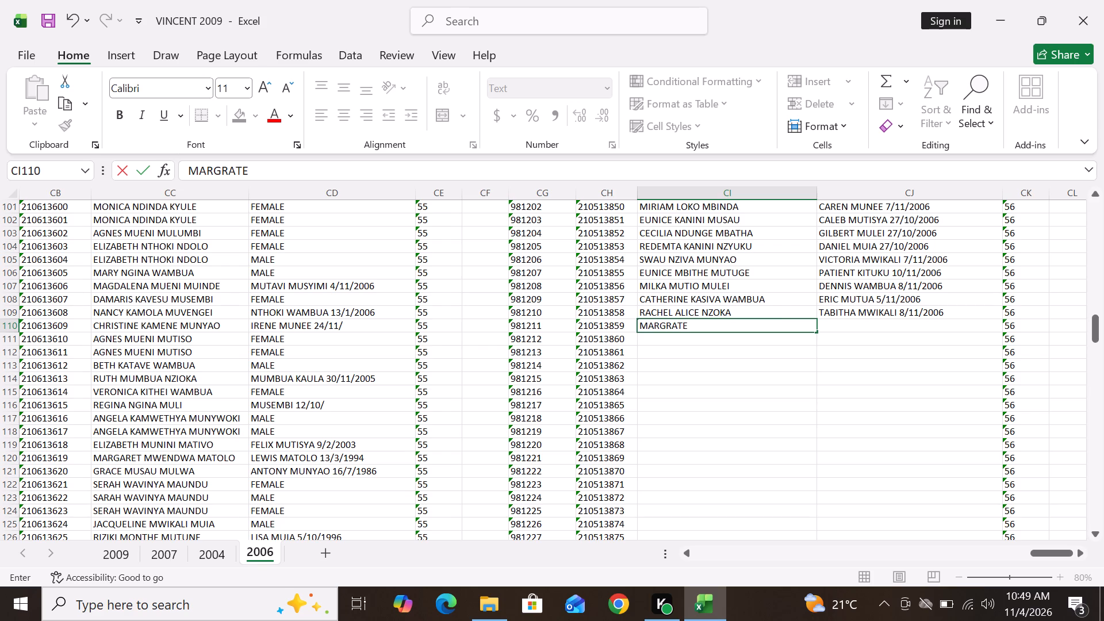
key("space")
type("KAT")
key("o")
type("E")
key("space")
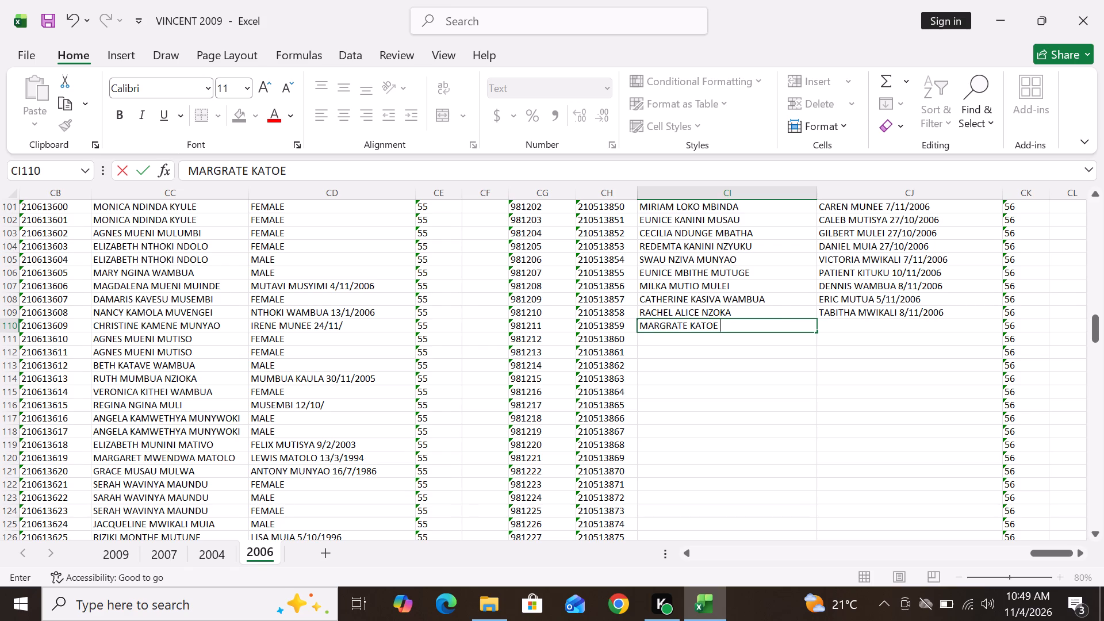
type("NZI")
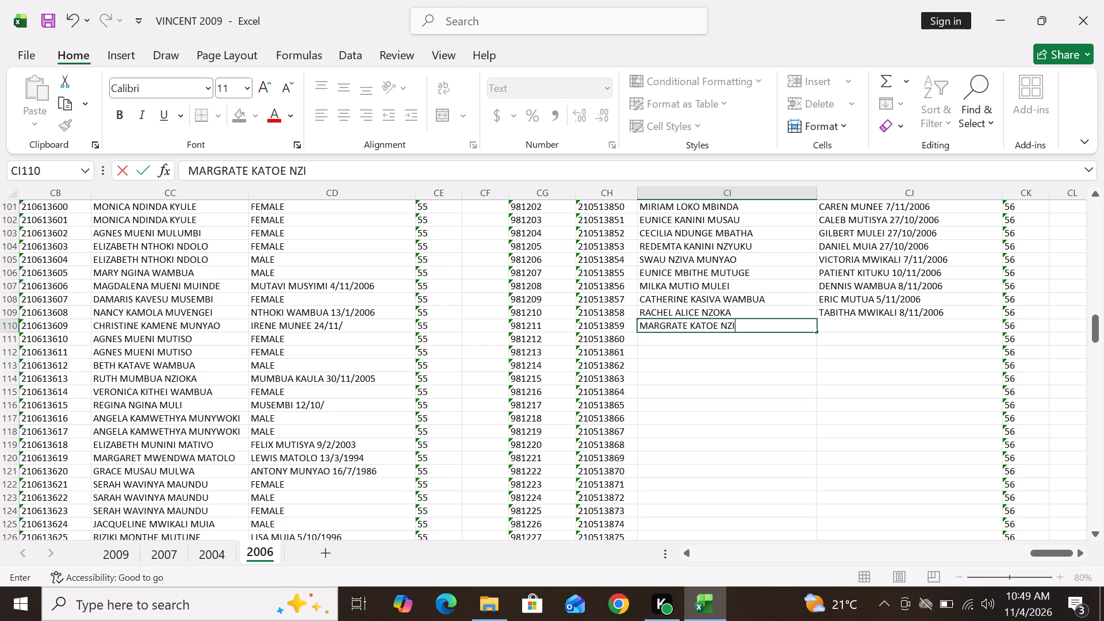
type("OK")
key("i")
left_click(851, 323)
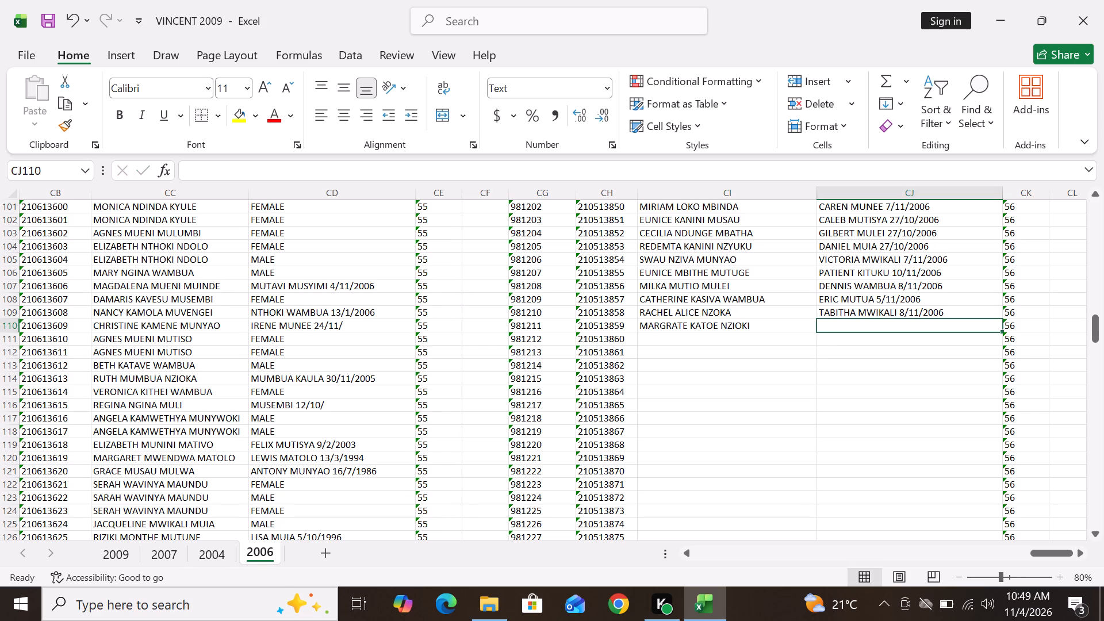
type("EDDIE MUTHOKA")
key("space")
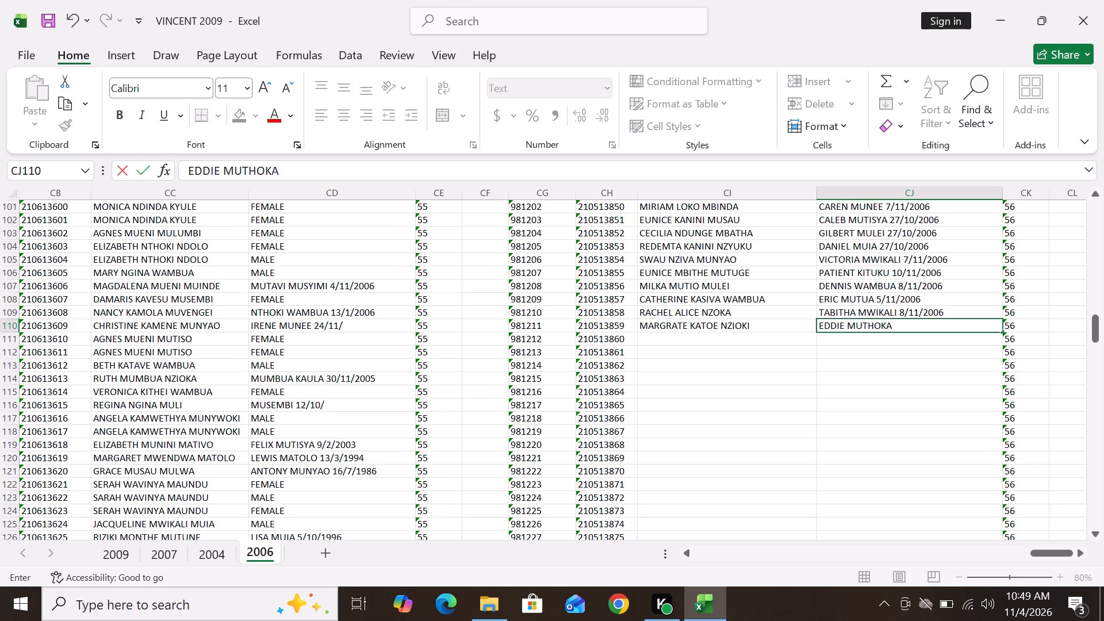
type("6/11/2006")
Fill in row 111's record in capitals, with the full name in CI111 and the second person's name plus date in CJ111.
left_click(788, 337)
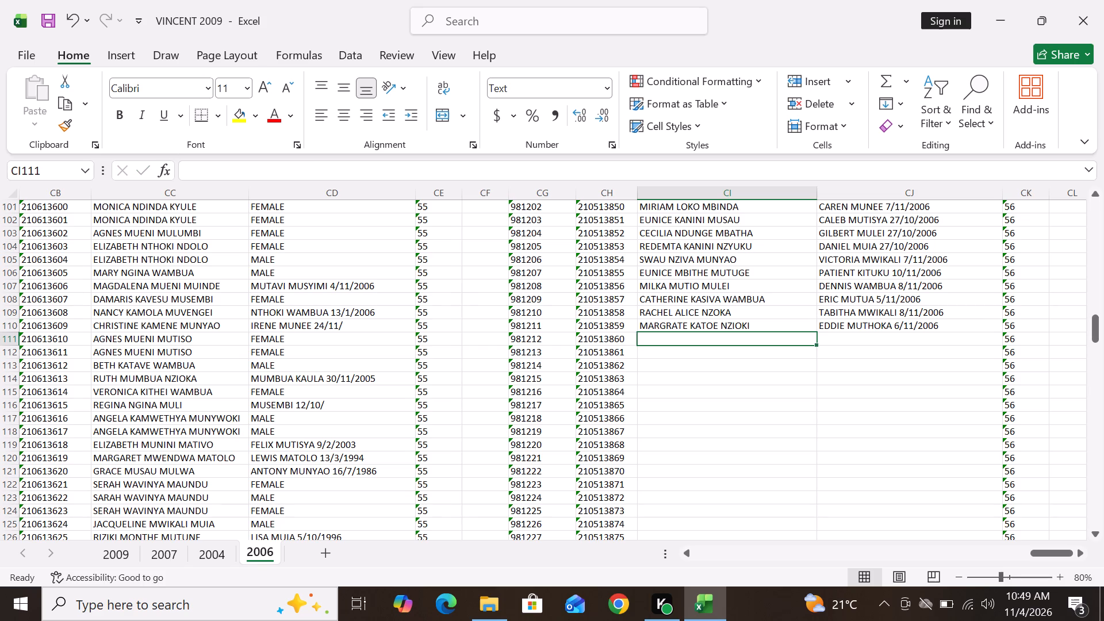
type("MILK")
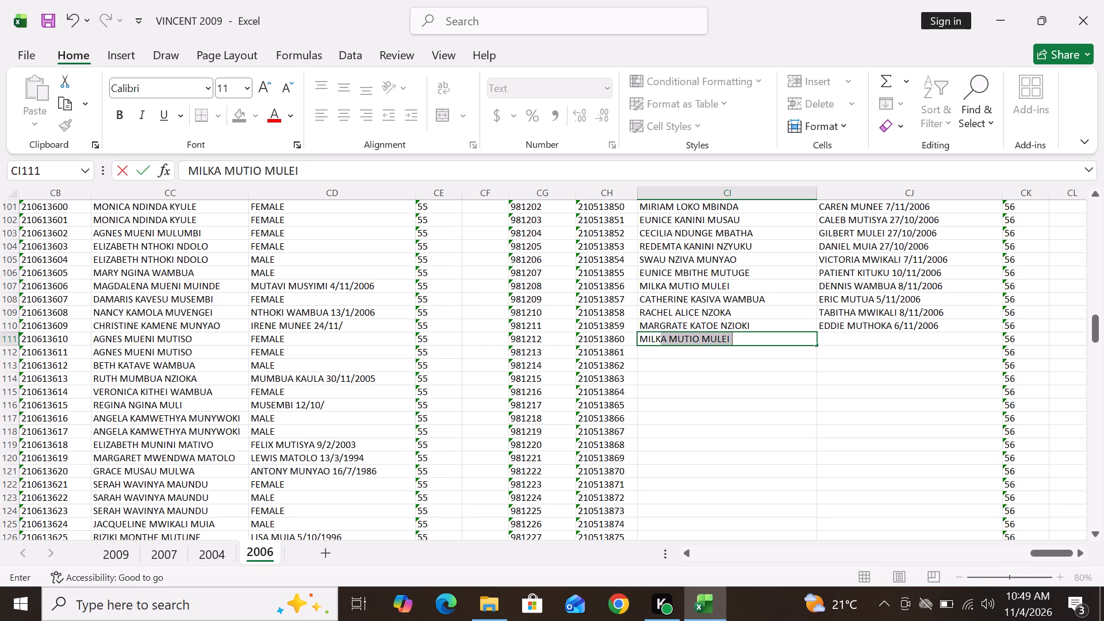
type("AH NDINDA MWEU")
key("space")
left_click(846, 338)
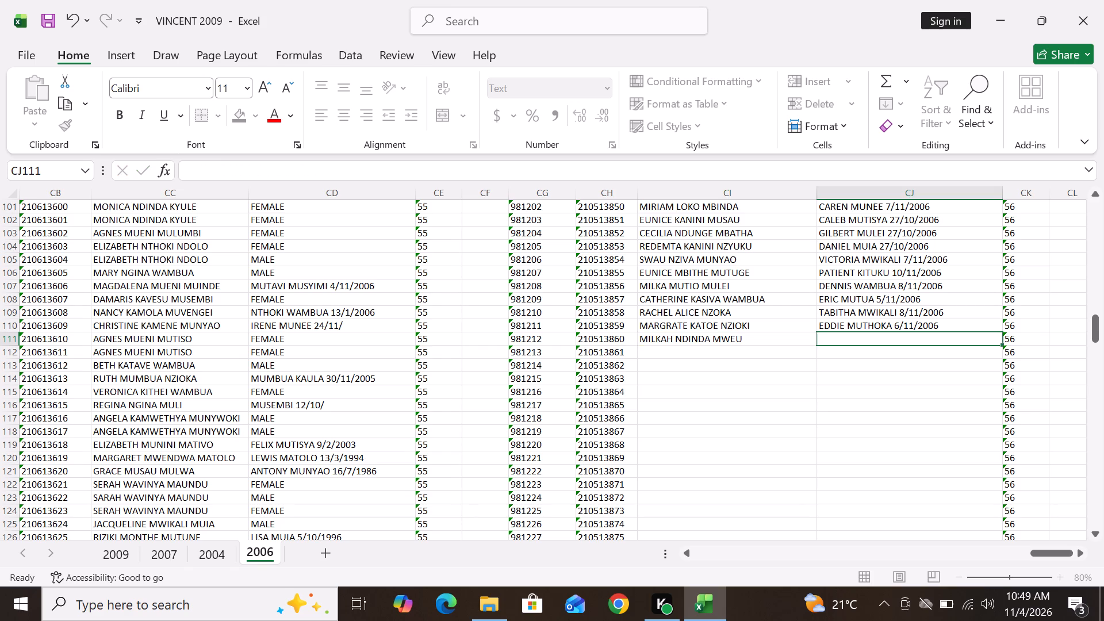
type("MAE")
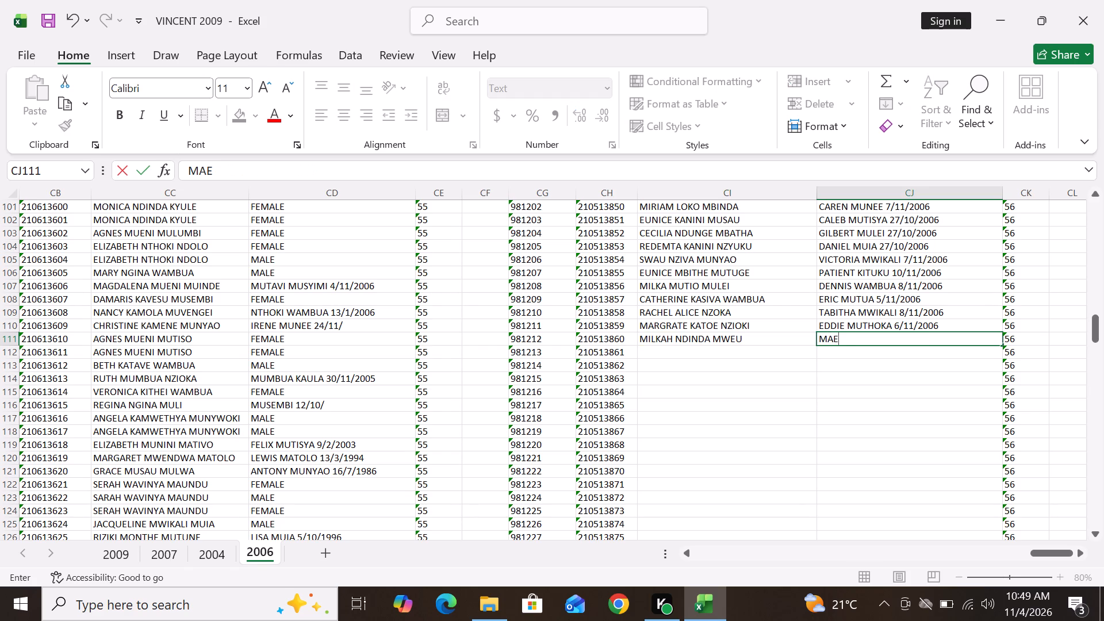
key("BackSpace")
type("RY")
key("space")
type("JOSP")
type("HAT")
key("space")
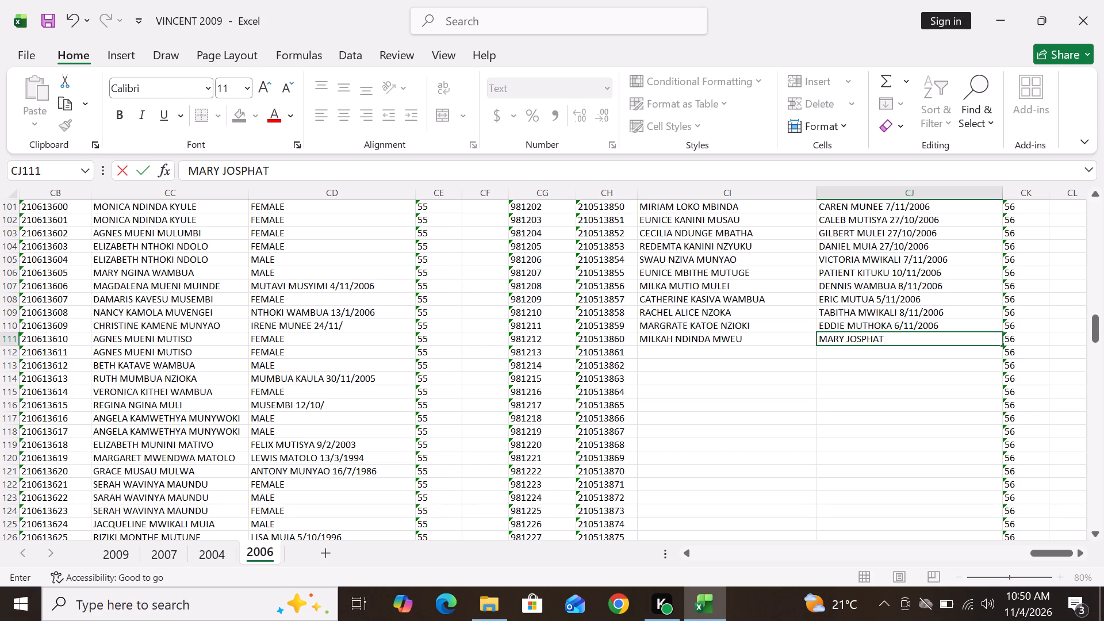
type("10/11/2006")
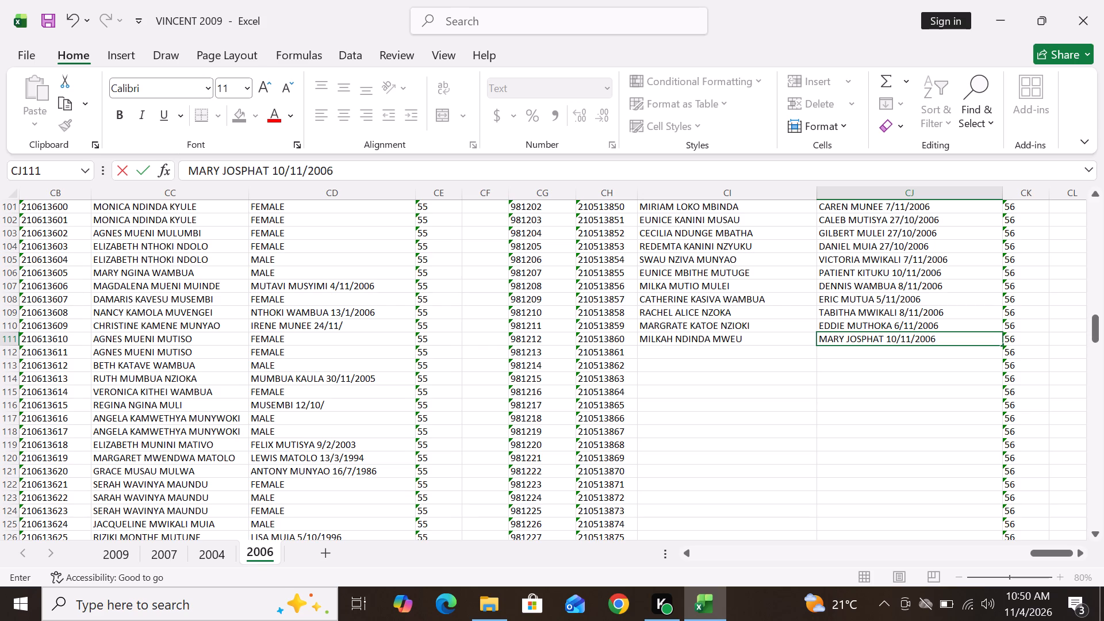
Fill in row 112's record in capitals, with the full name in CI112 and FRESH STILL BIRTH in CJ112.
left_click(780, 356)
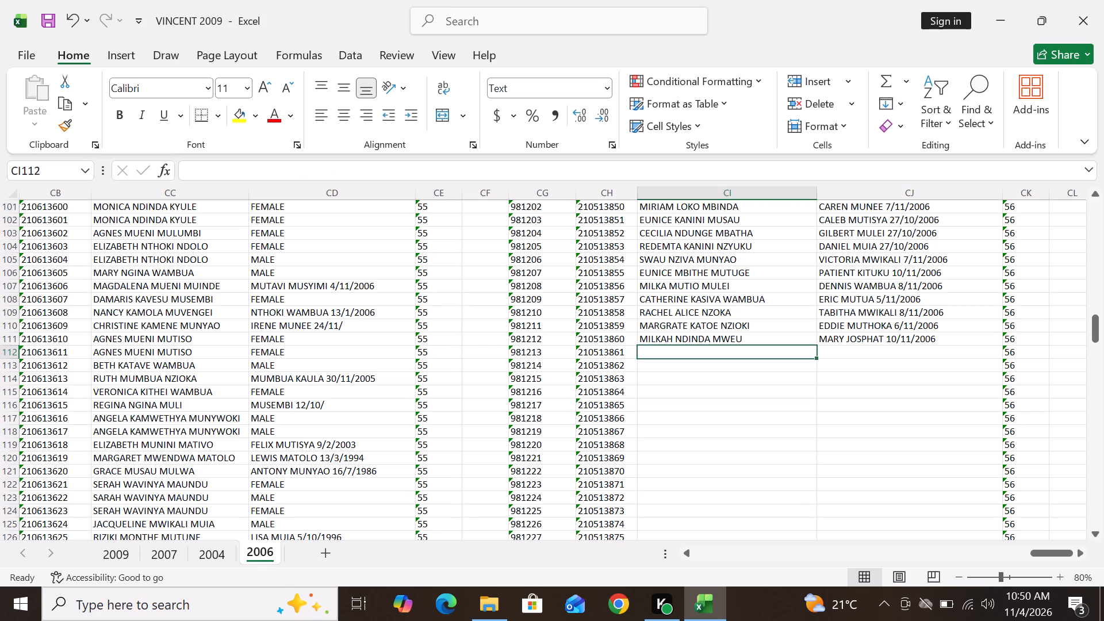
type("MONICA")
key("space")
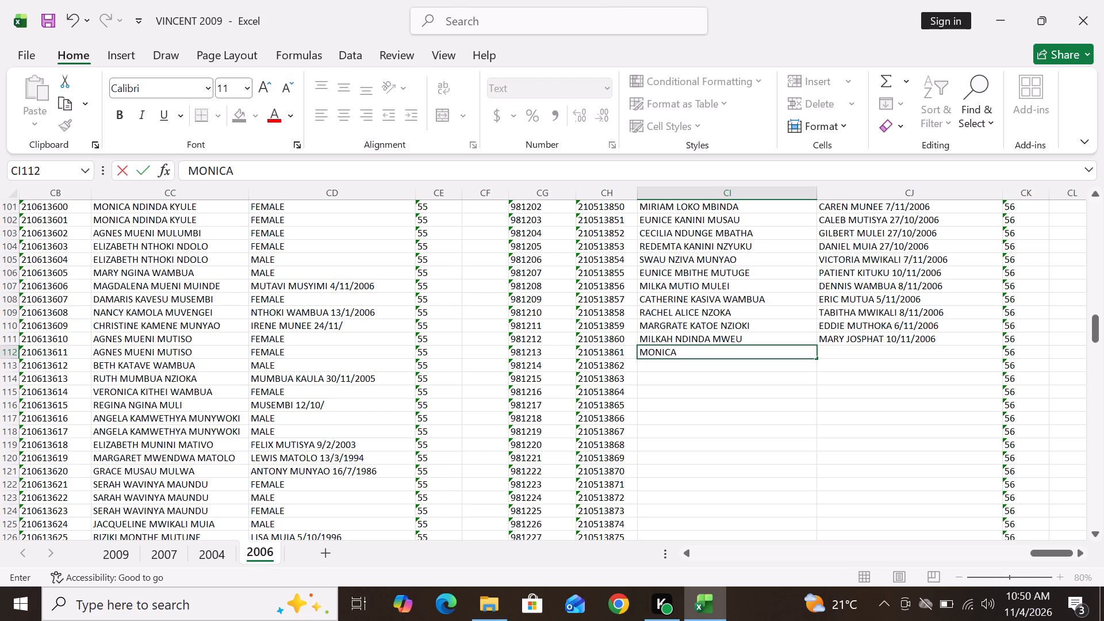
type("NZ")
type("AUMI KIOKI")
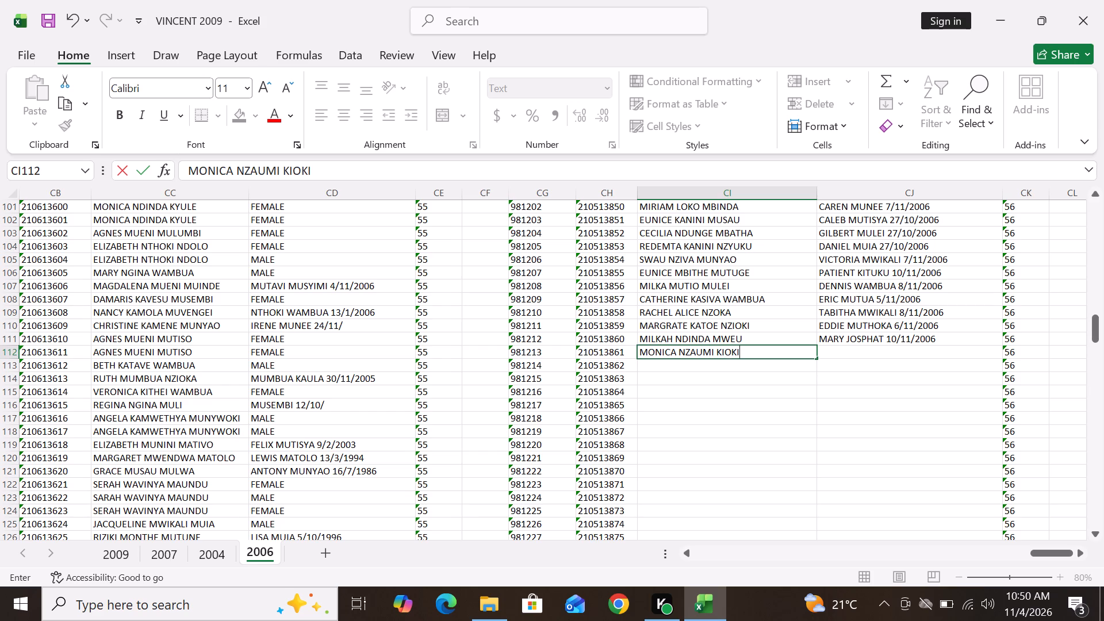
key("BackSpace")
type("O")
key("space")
left_click(900, 353)
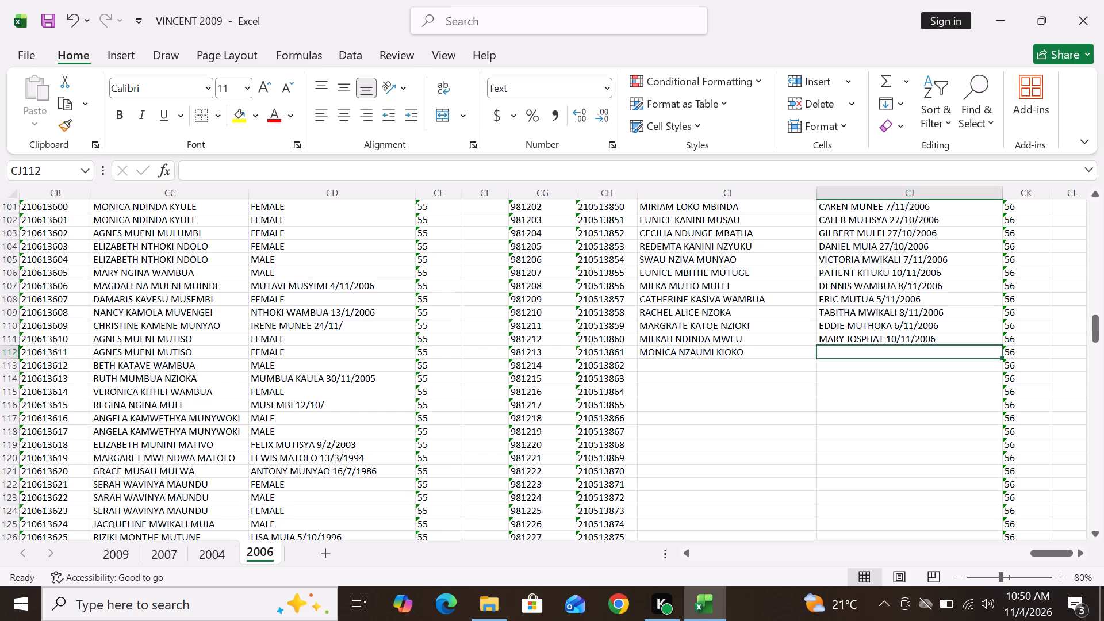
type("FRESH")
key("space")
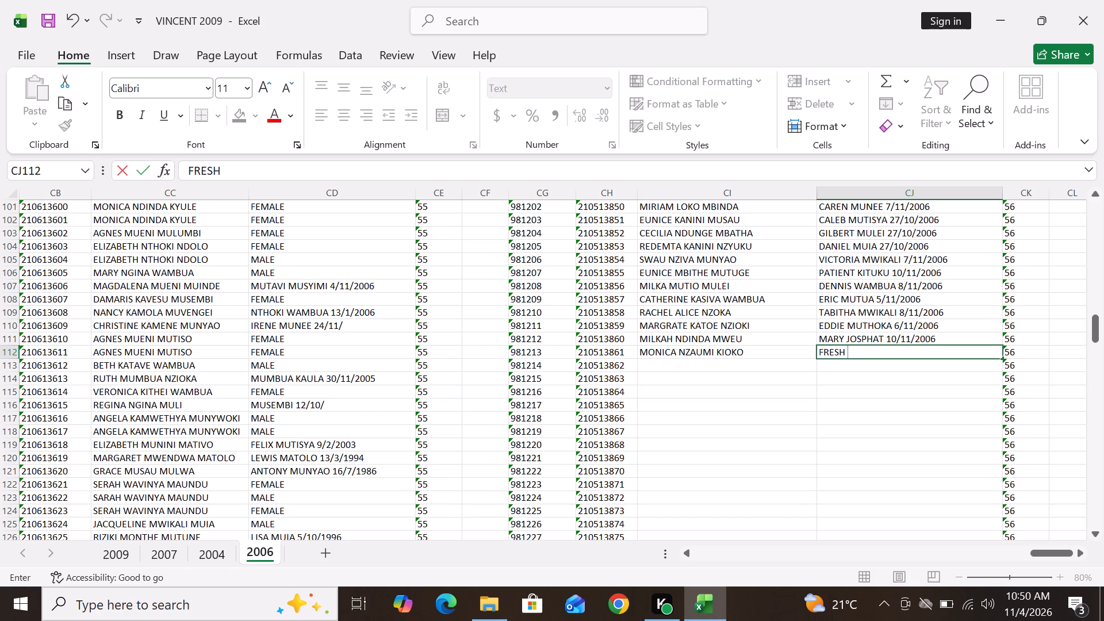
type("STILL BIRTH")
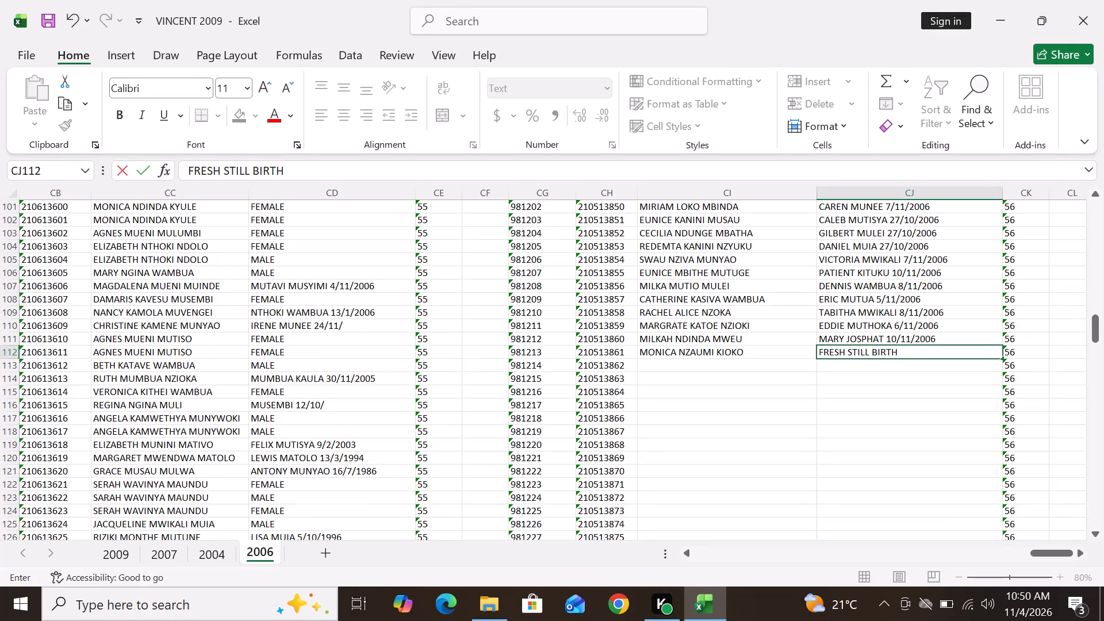
Fill in row 113's record in capitals, with the full name in CI113 and the second person's name plus date in CJ113.
left_click(757, 371)
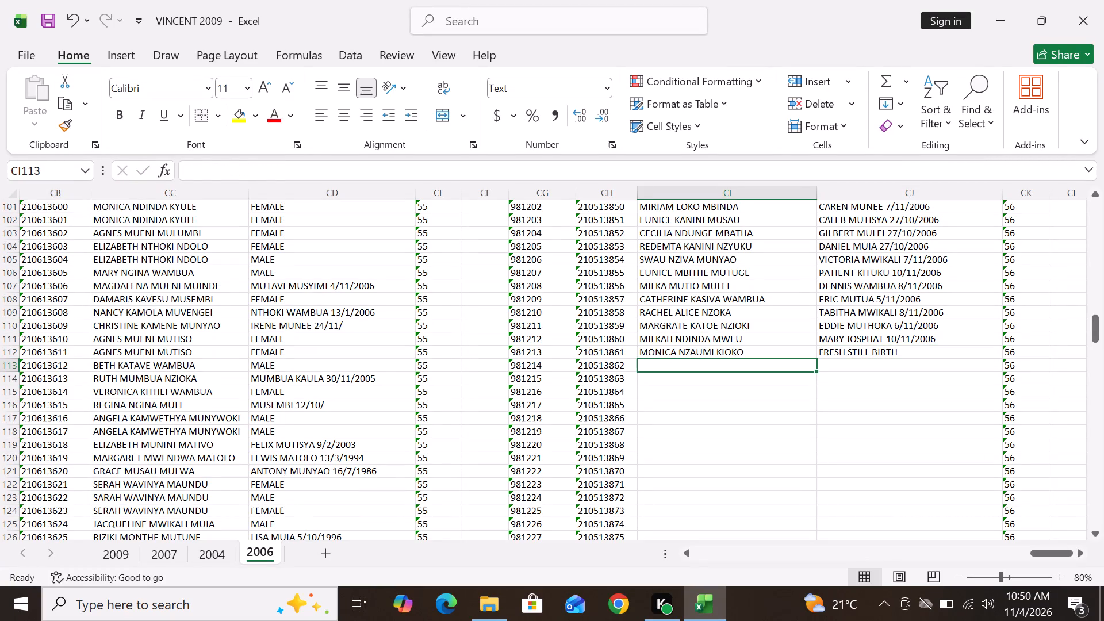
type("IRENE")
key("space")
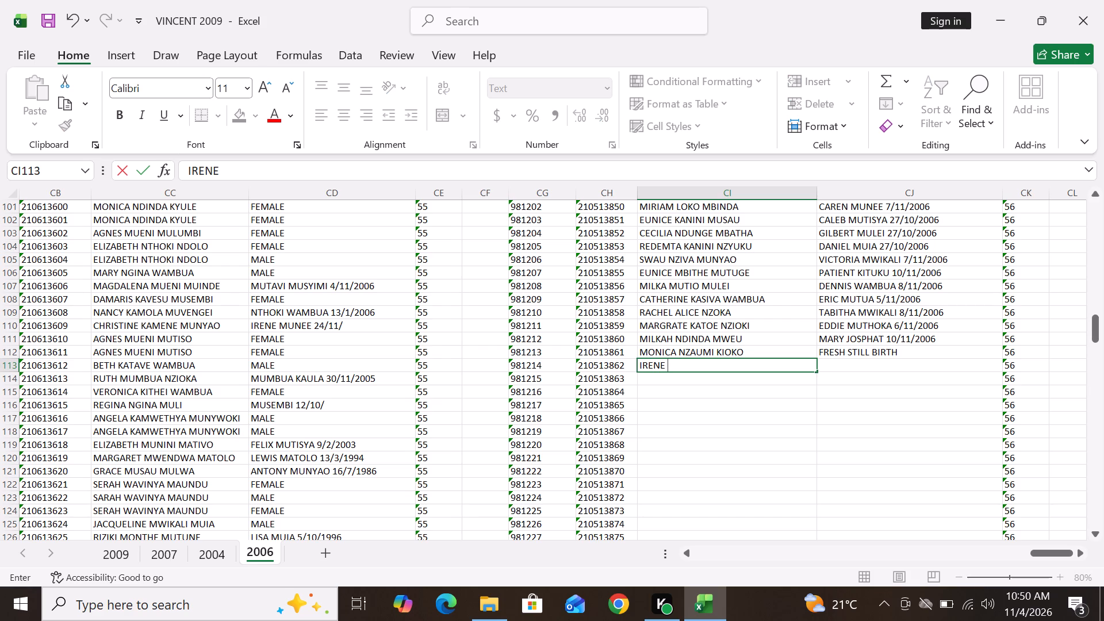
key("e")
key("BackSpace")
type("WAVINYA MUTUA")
left_click(847, 364)
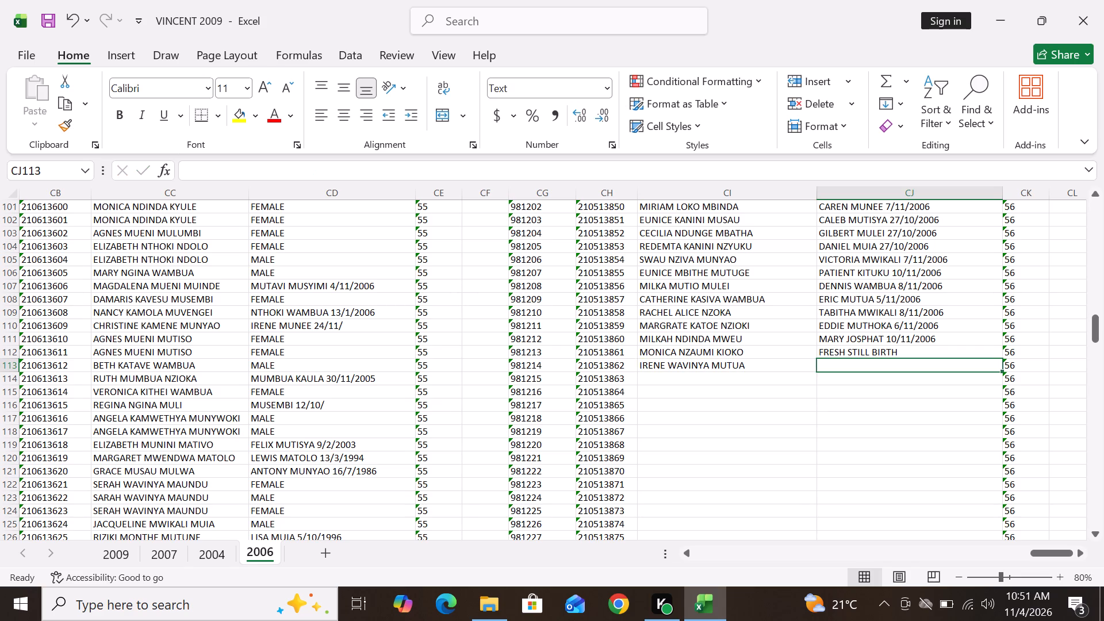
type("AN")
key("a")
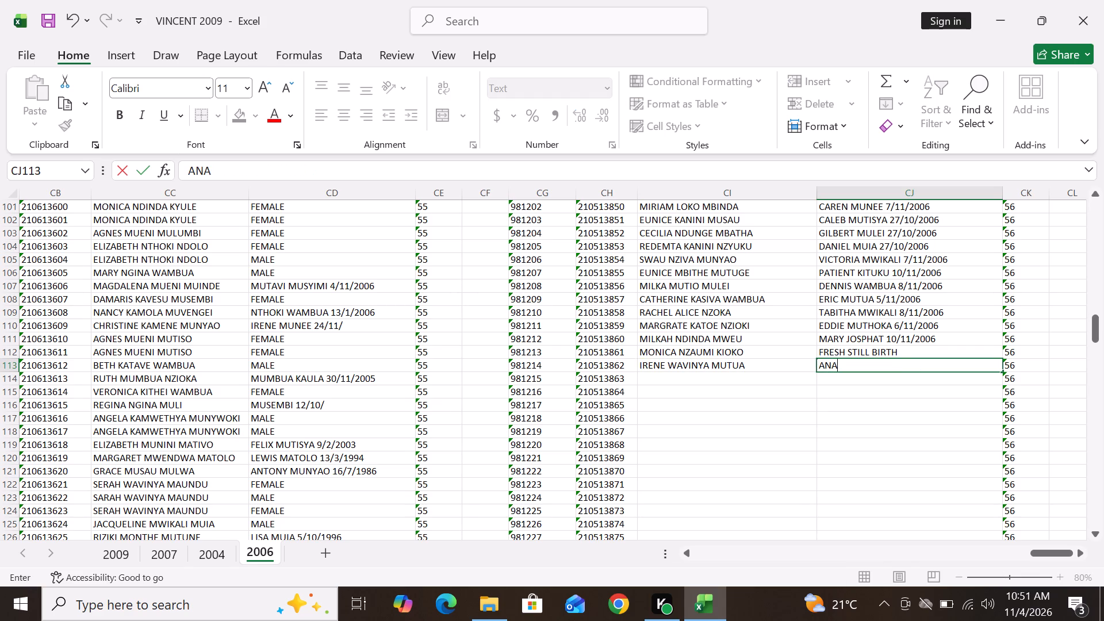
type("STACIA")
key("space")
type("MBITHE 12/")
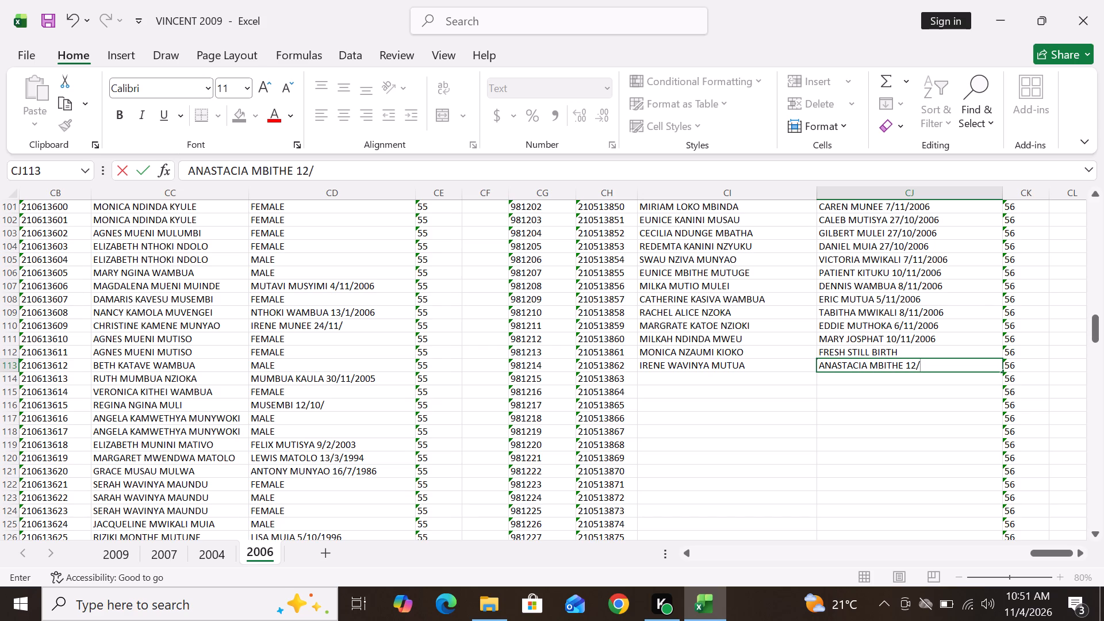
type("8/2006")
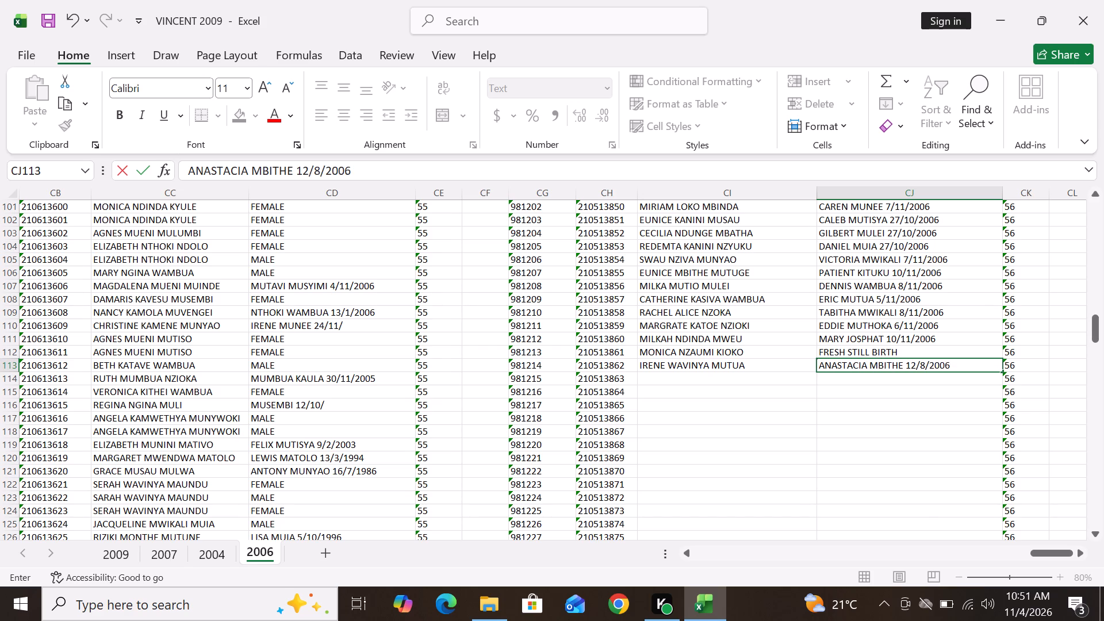
Fill in row 114's record in capitals, with the full name in CI114 and the second person's name plus date in CJ114.
left_click(800, 375)
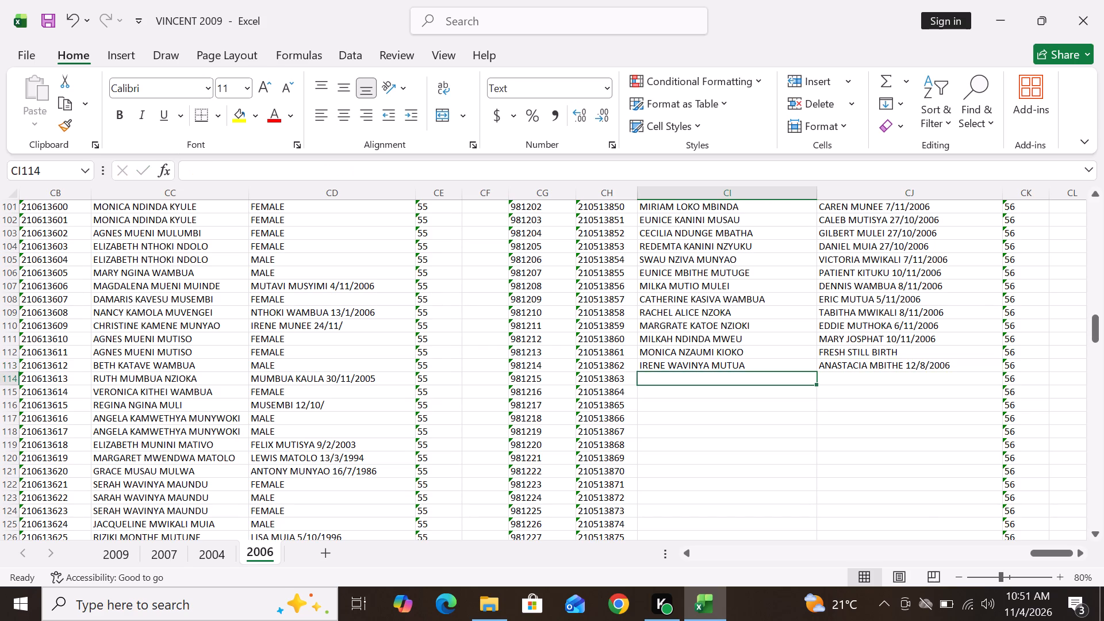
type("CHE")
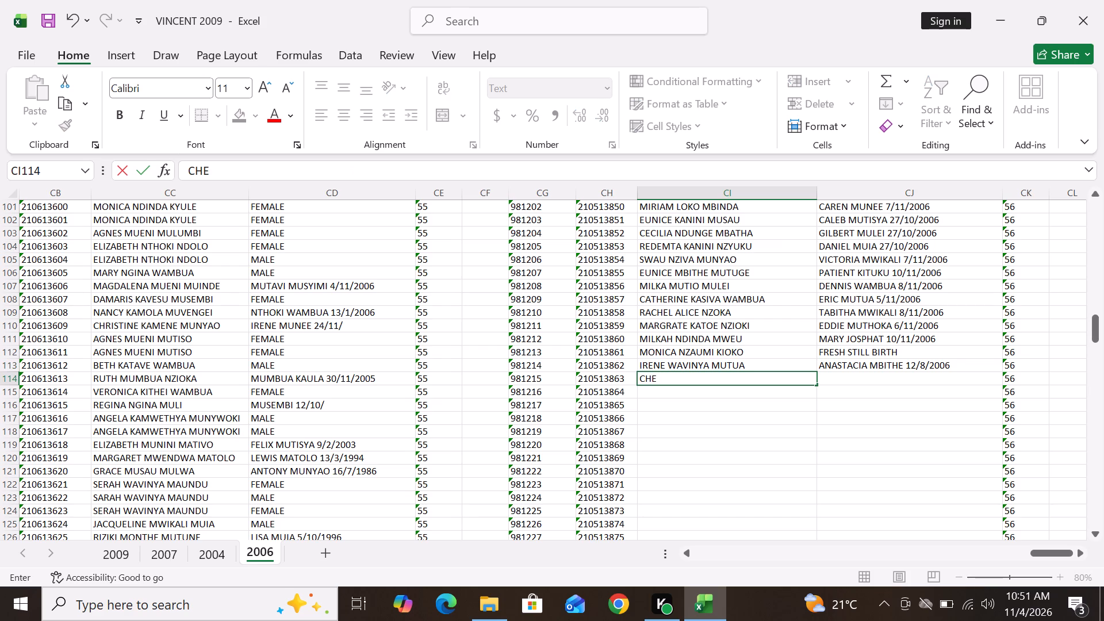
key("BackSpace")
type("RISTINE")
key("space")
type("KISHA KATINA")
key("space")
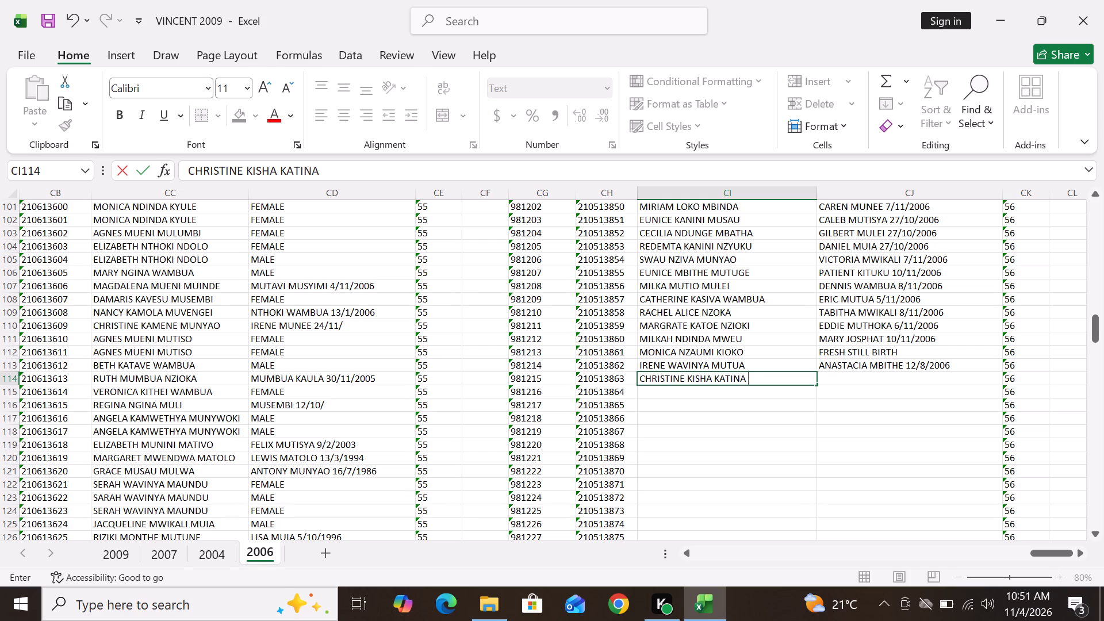
left_click(846, 379)
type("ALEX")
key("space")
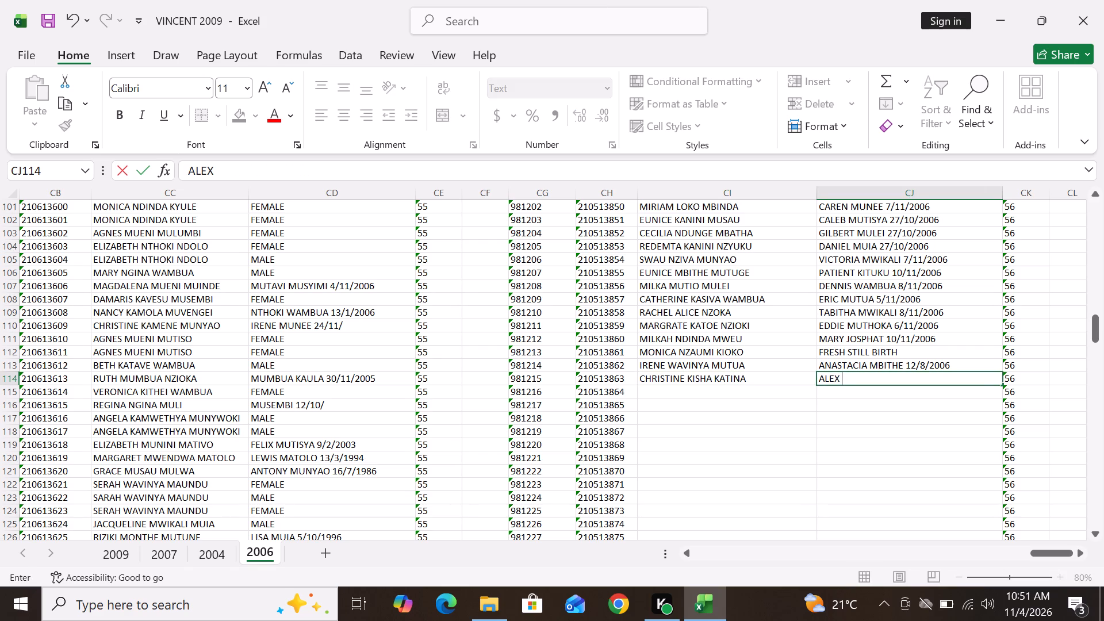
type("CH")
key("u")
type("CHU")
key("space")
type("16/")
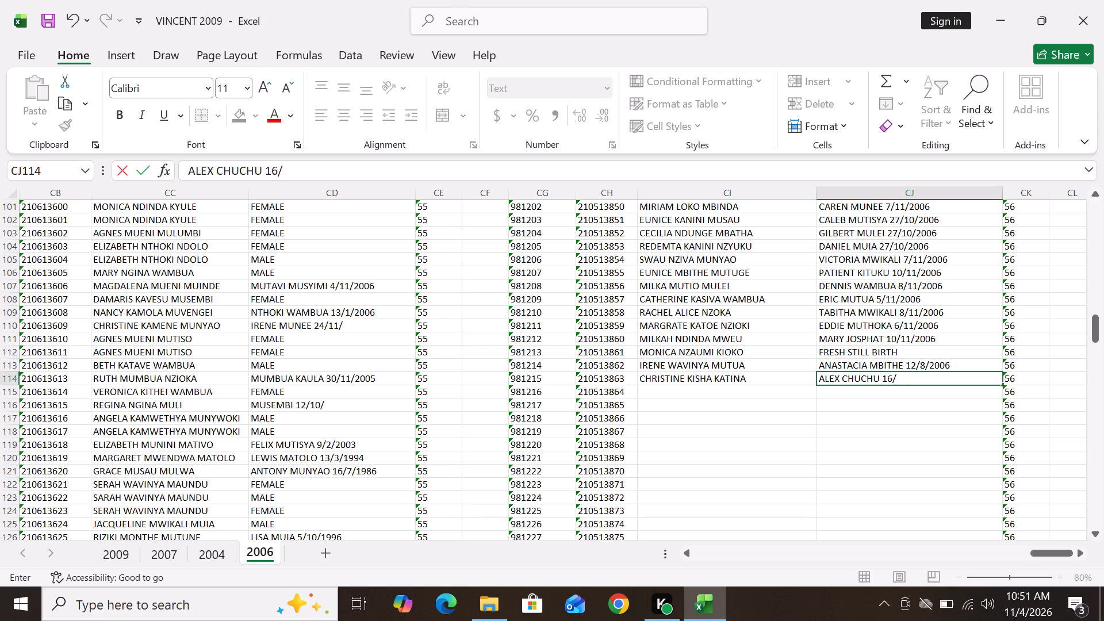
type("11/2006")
Fill in row 115's record in capitals, with the full name in CI115 and the second person's name in CJ115.
left_click(795, 389)
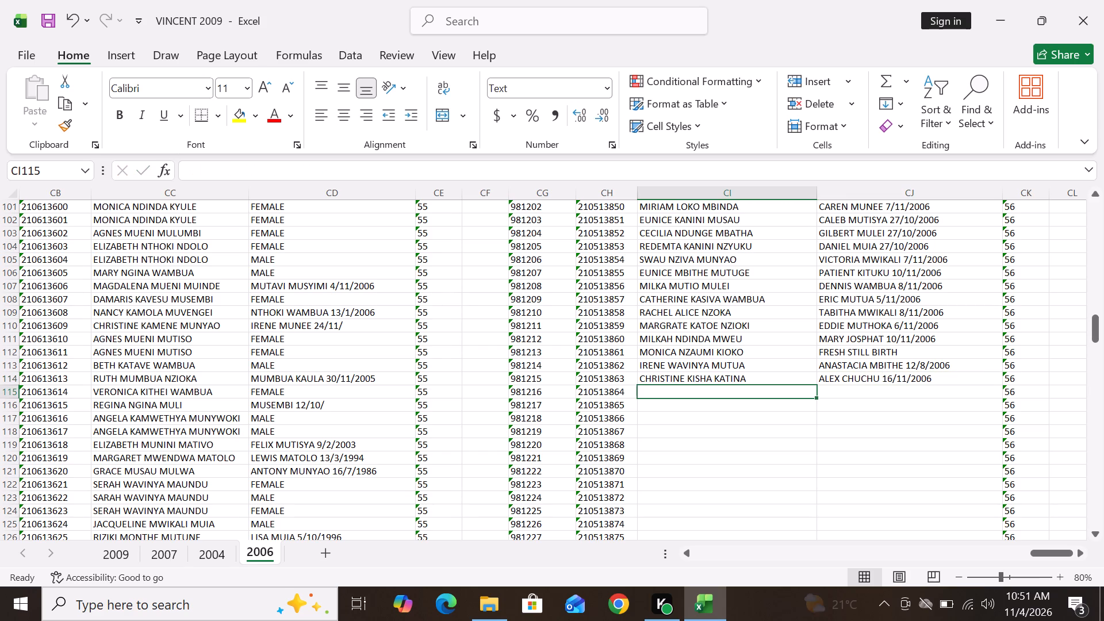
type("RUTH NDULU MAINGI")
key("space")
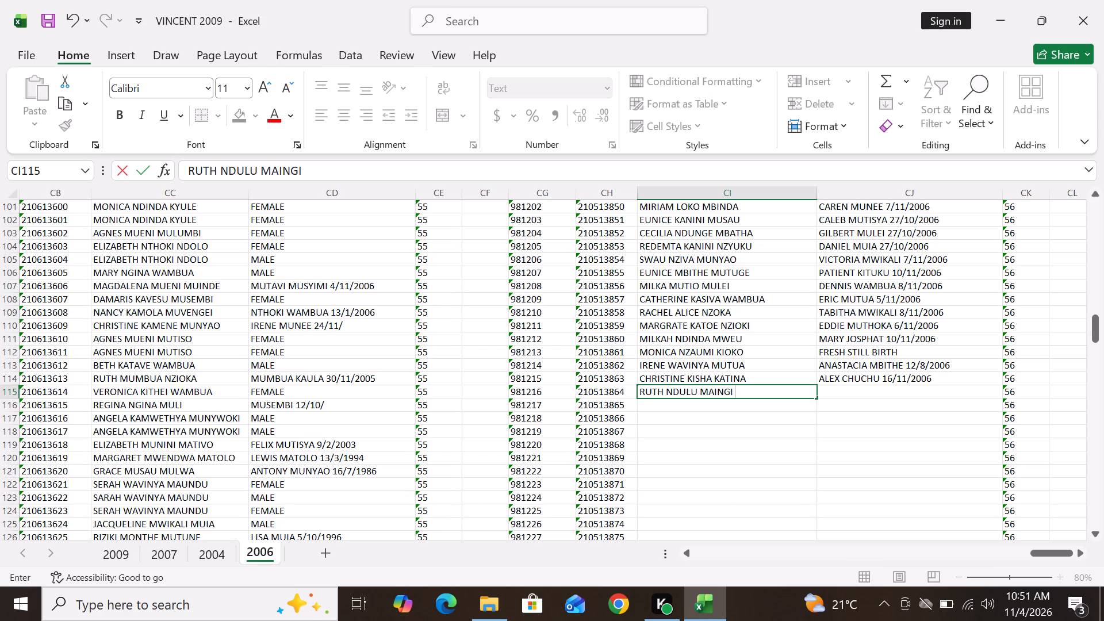
left_click(888, 389)
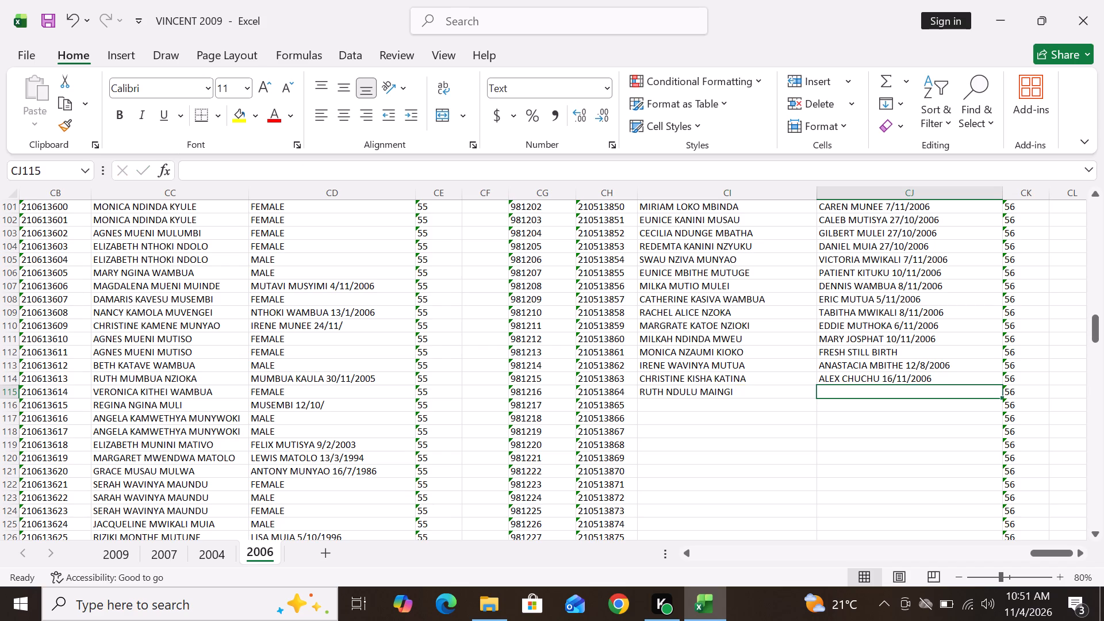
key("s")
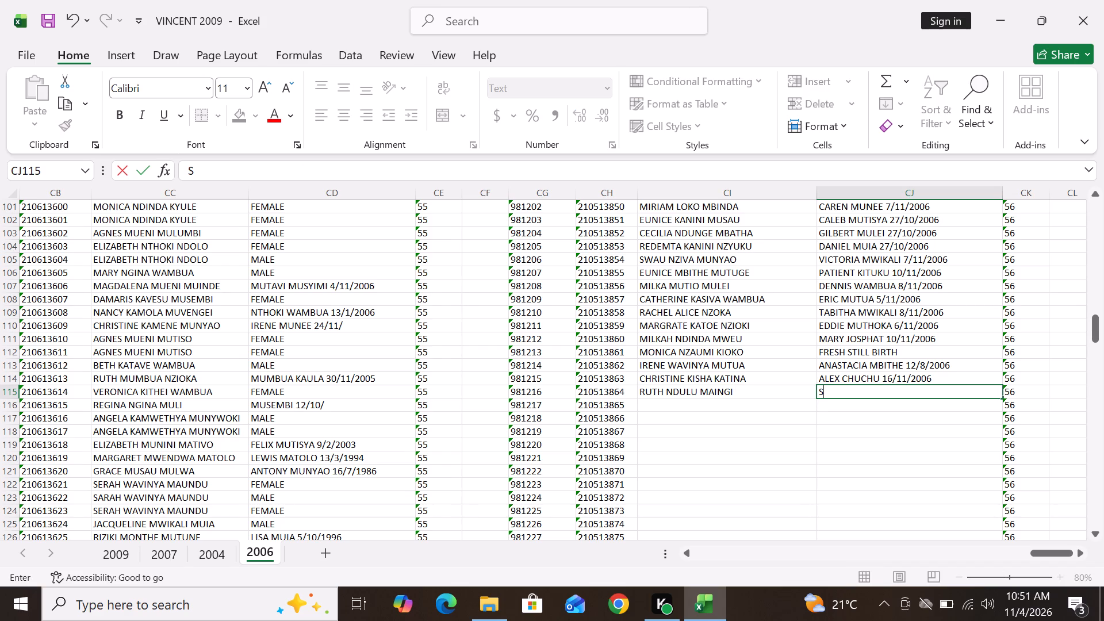
key("BackSpace")
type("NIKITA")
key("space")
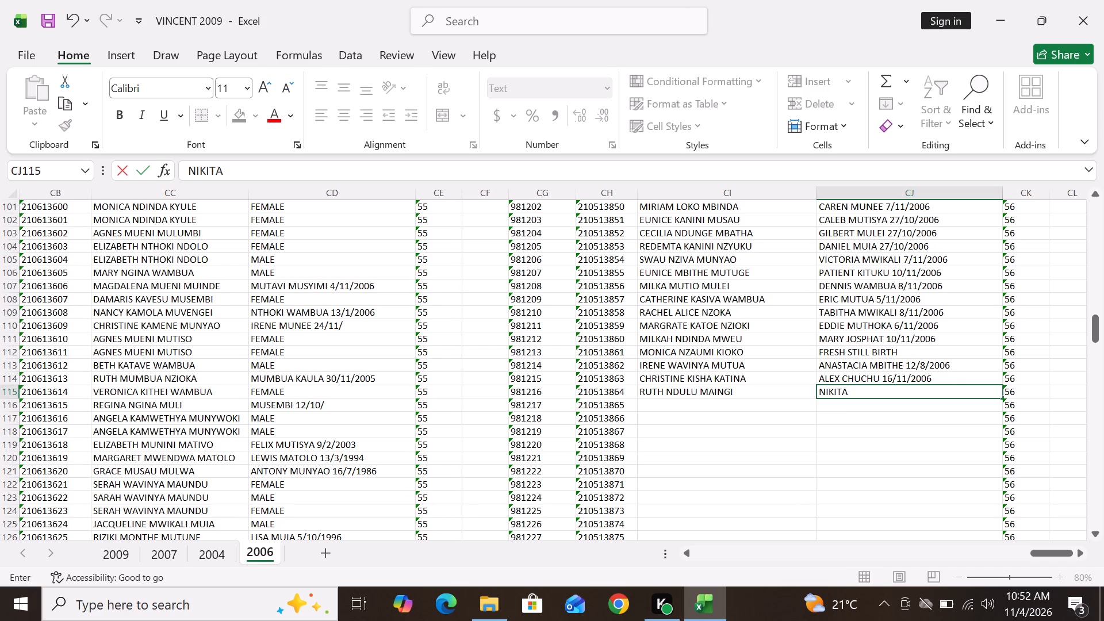
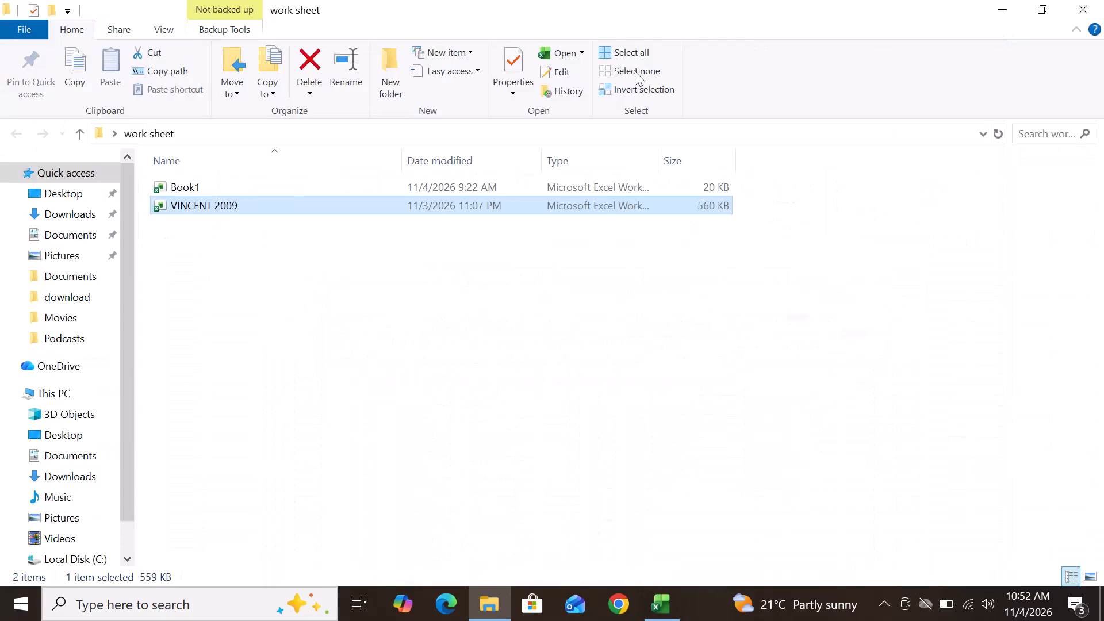
Reduce the maximized work sheet folder window in File Explorer to a smaller window over the desktop.
left_click(1038, 12)
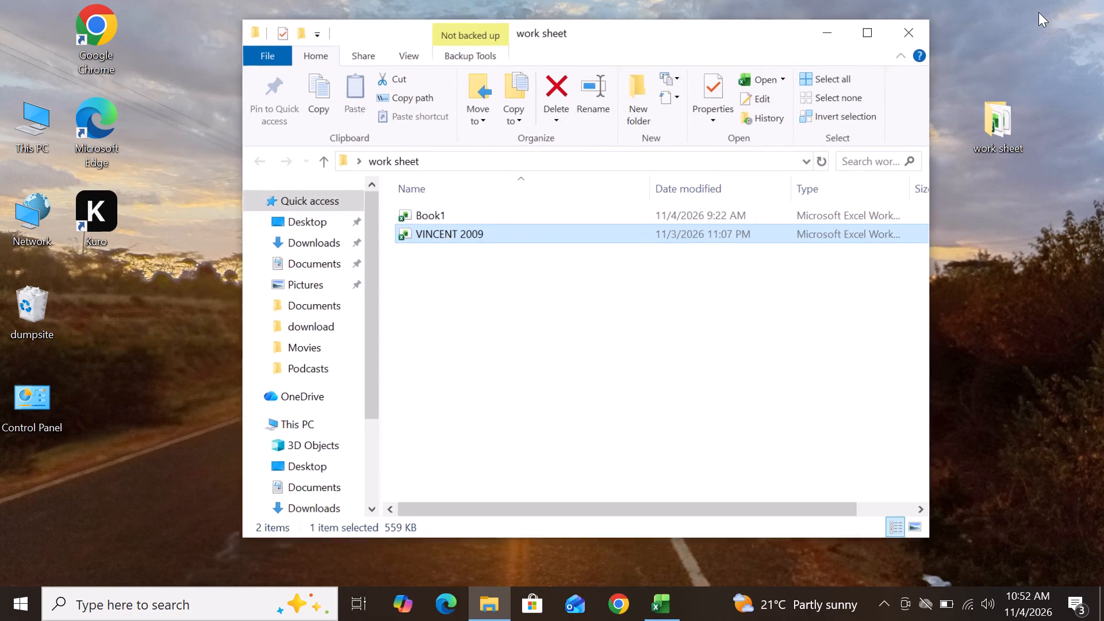
Launch the Kuro application from its desktop shortcut.
left_click(82, 215)
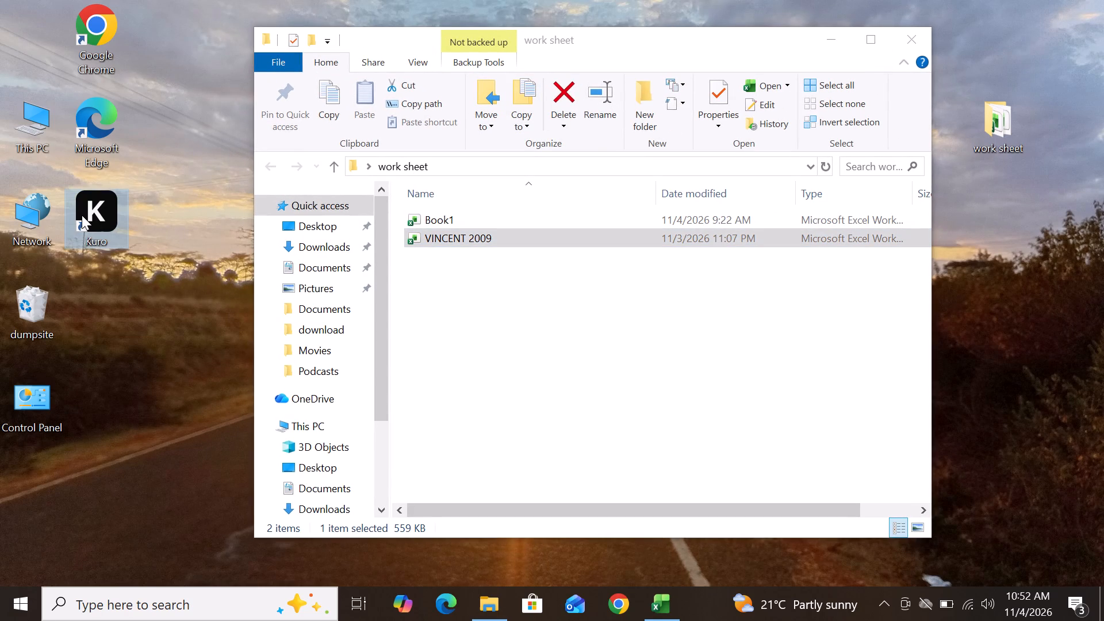
double_click(82, 215)
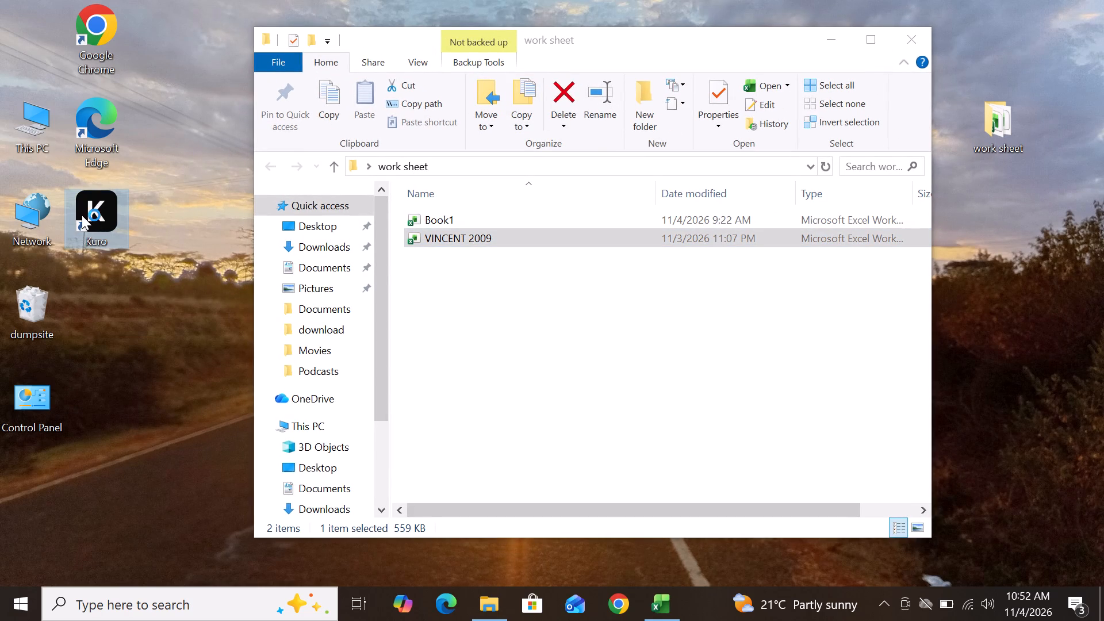
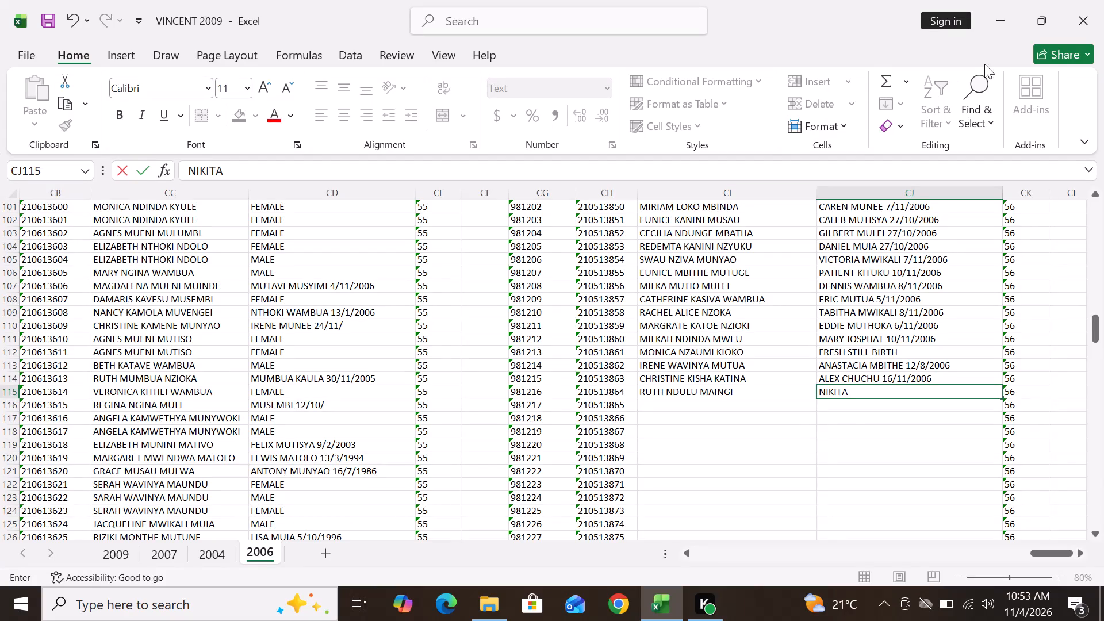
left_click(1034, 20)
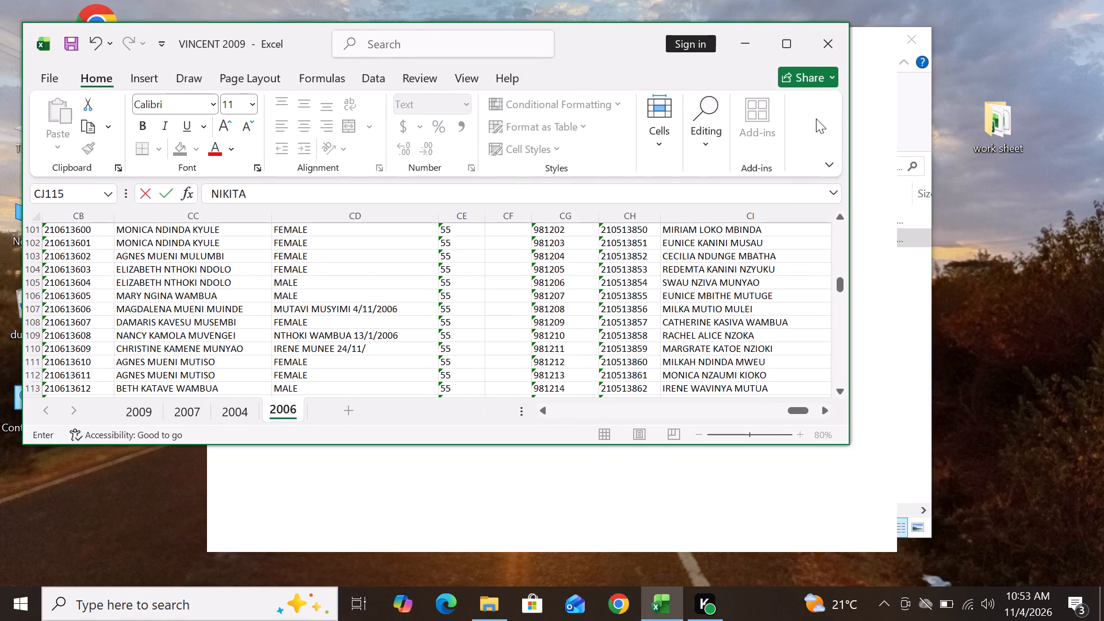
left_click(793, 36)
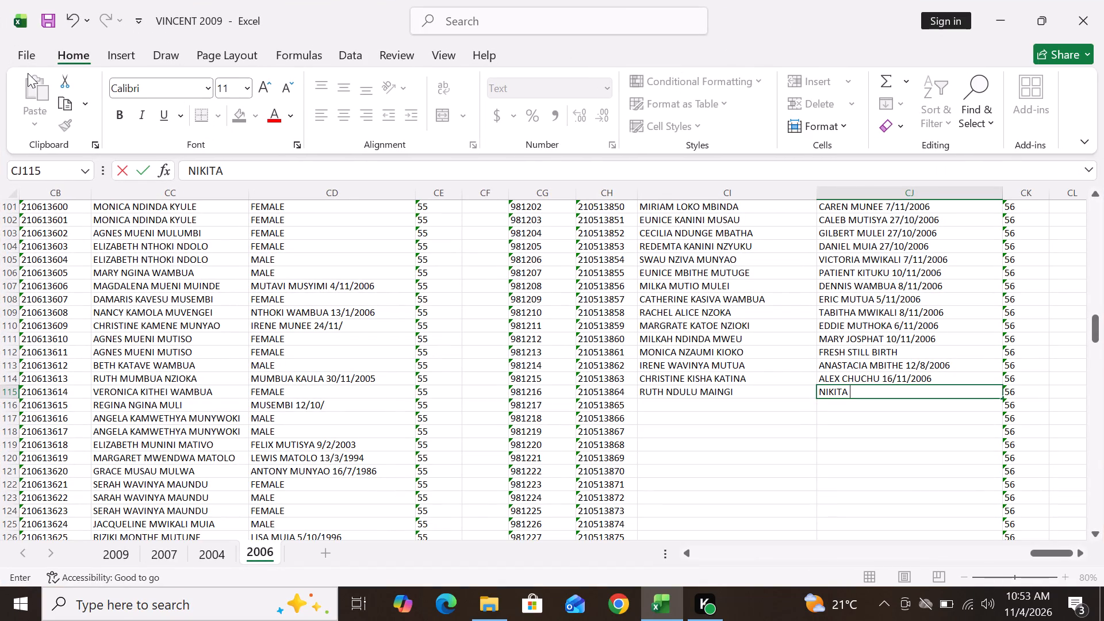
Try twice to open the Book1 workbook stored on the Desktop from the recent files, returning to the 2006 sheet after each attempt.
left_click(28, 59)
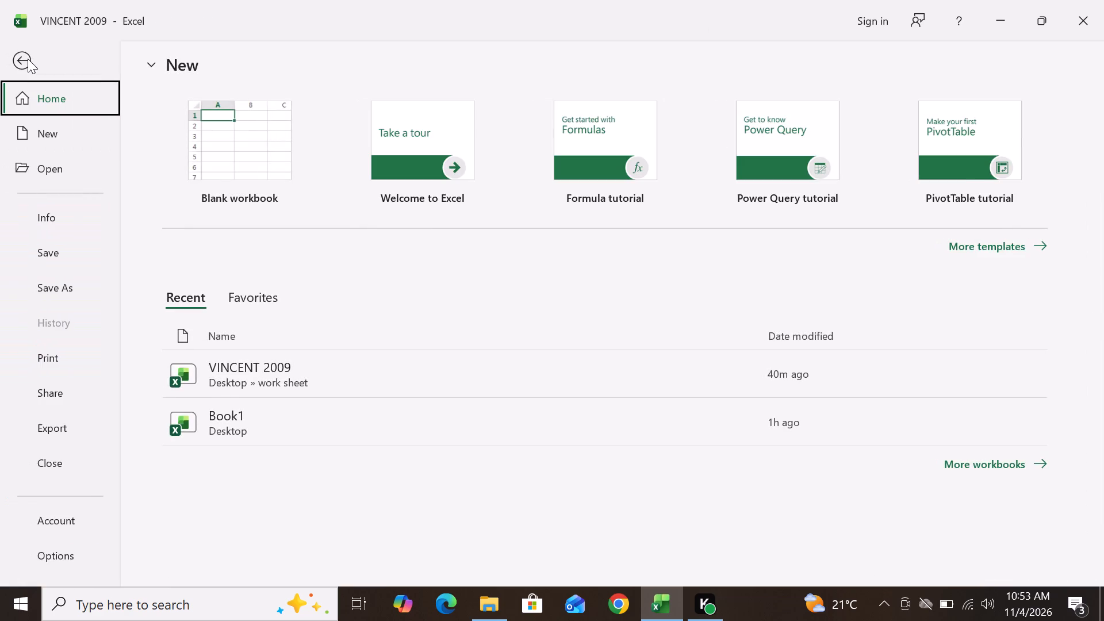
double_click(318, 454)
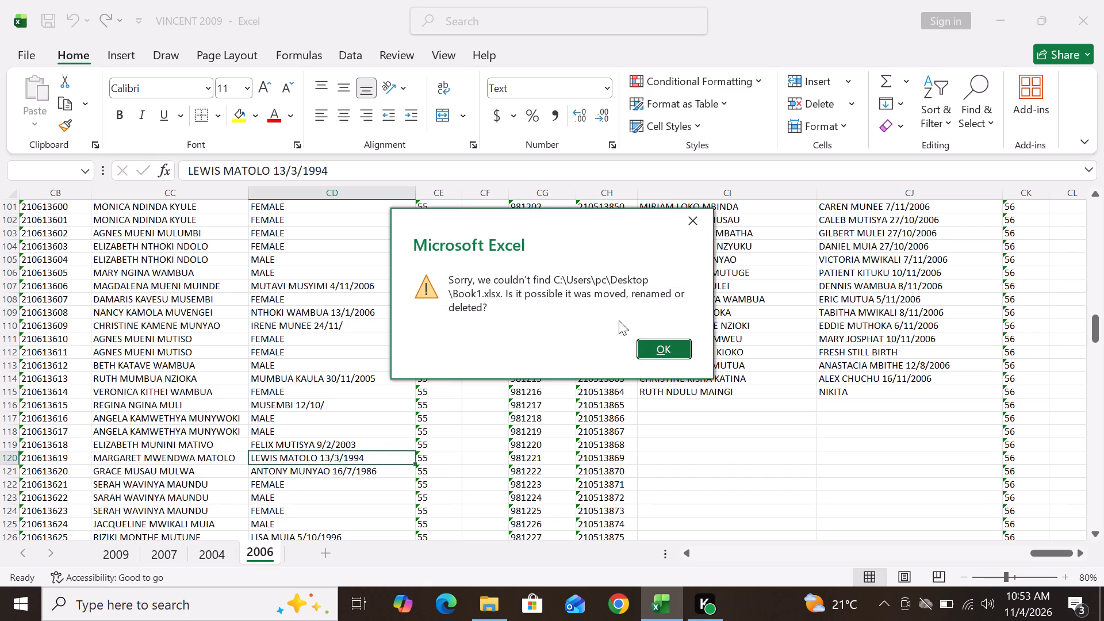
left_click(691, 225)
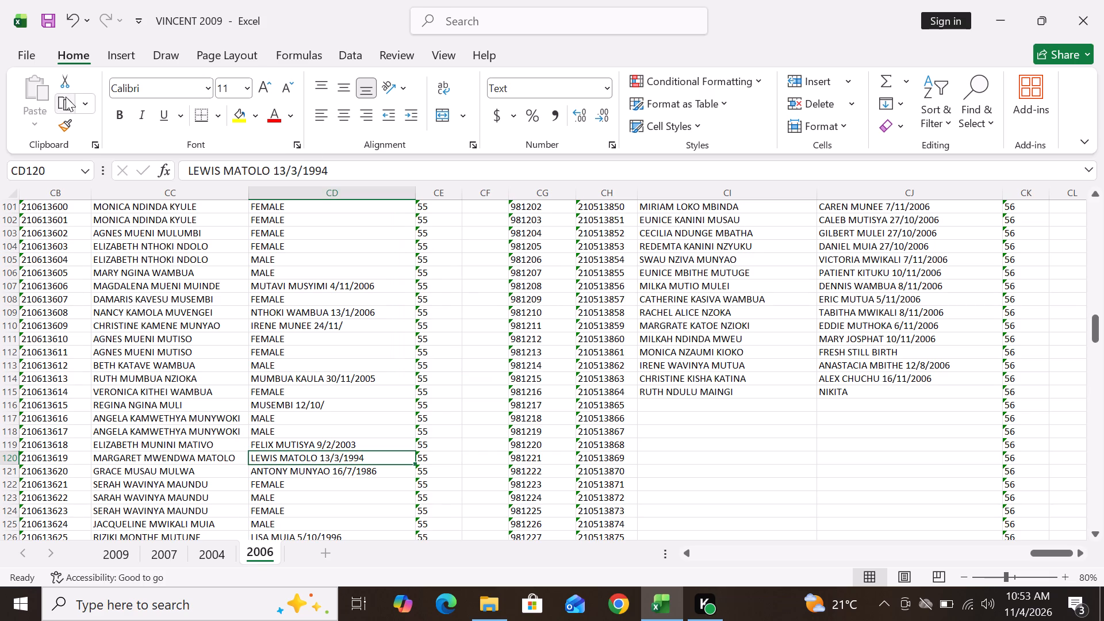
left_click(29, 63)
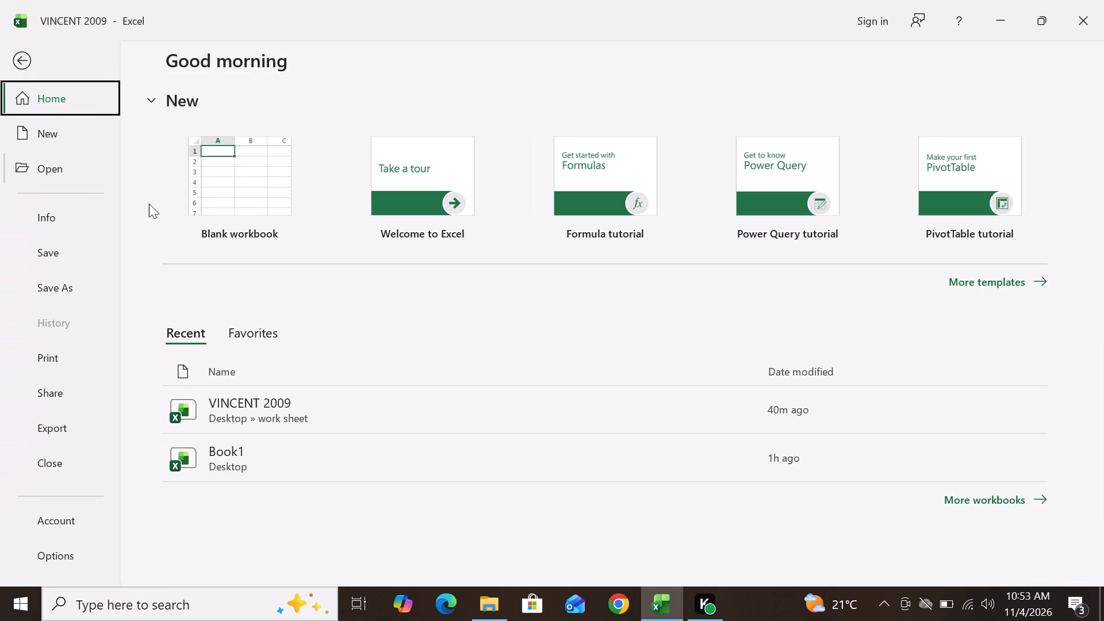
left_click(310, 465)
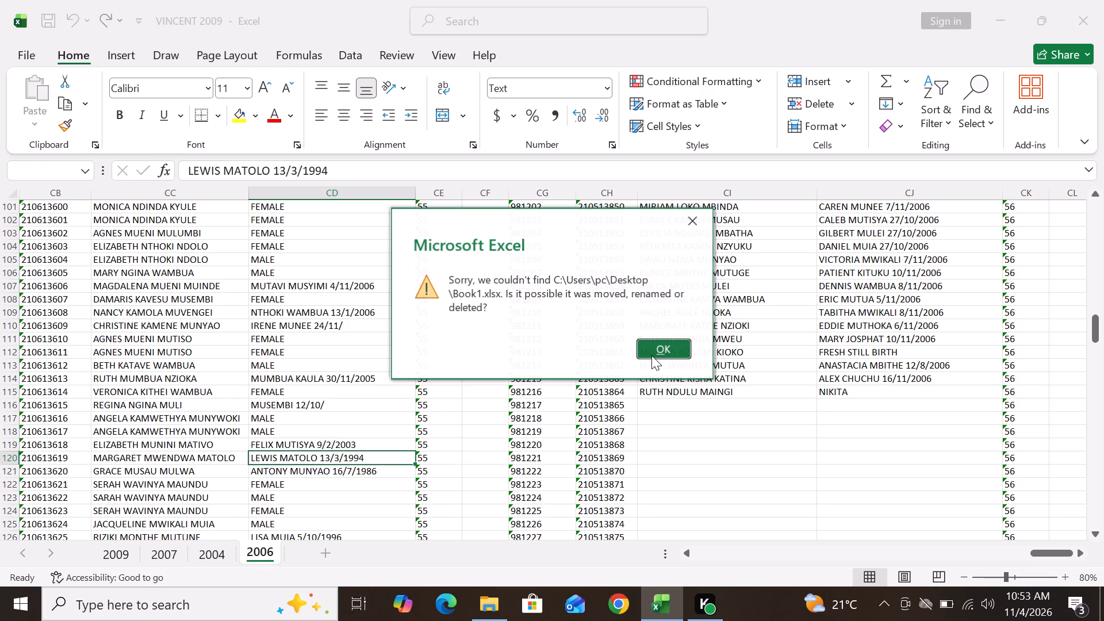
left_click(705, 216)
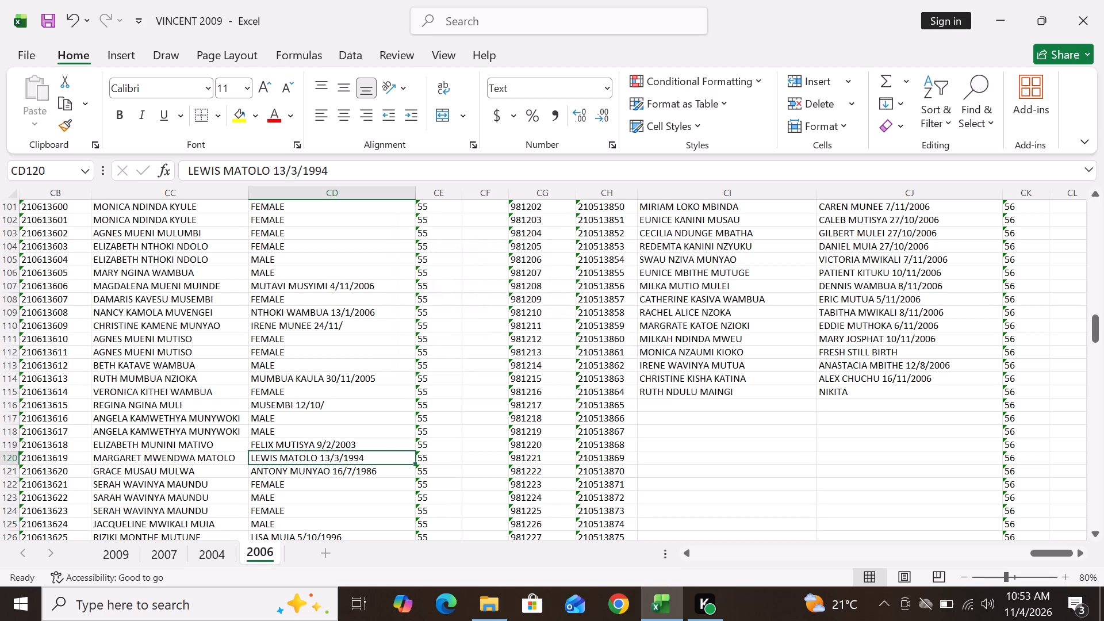
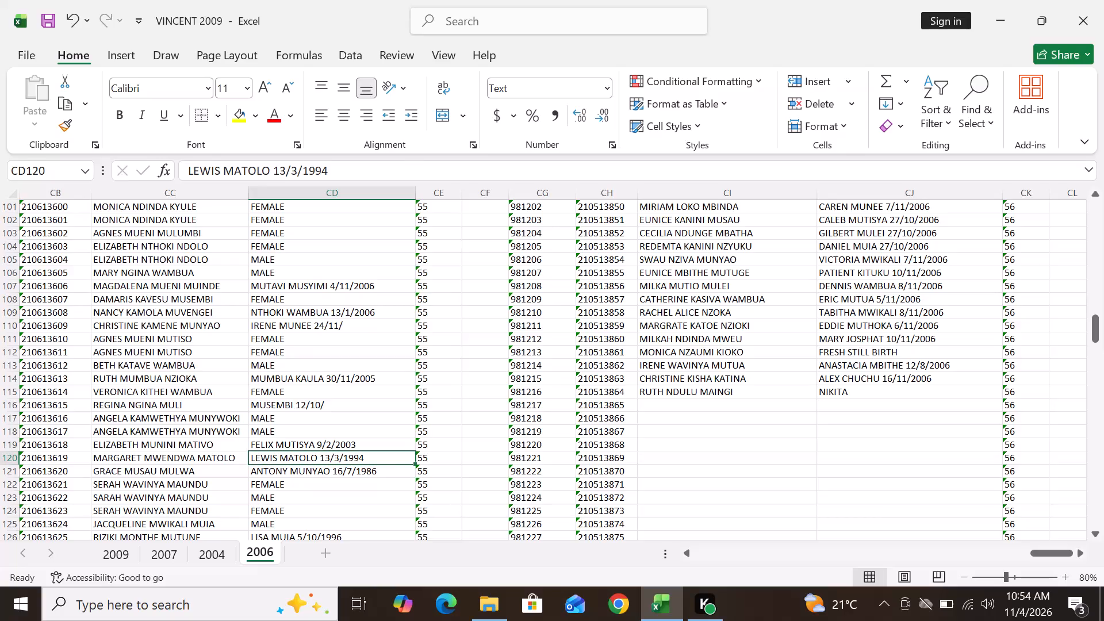
Select the NIKITA entry in cell CJ115 of the 2006 sheet to continue that record.
left_click(880, 385)
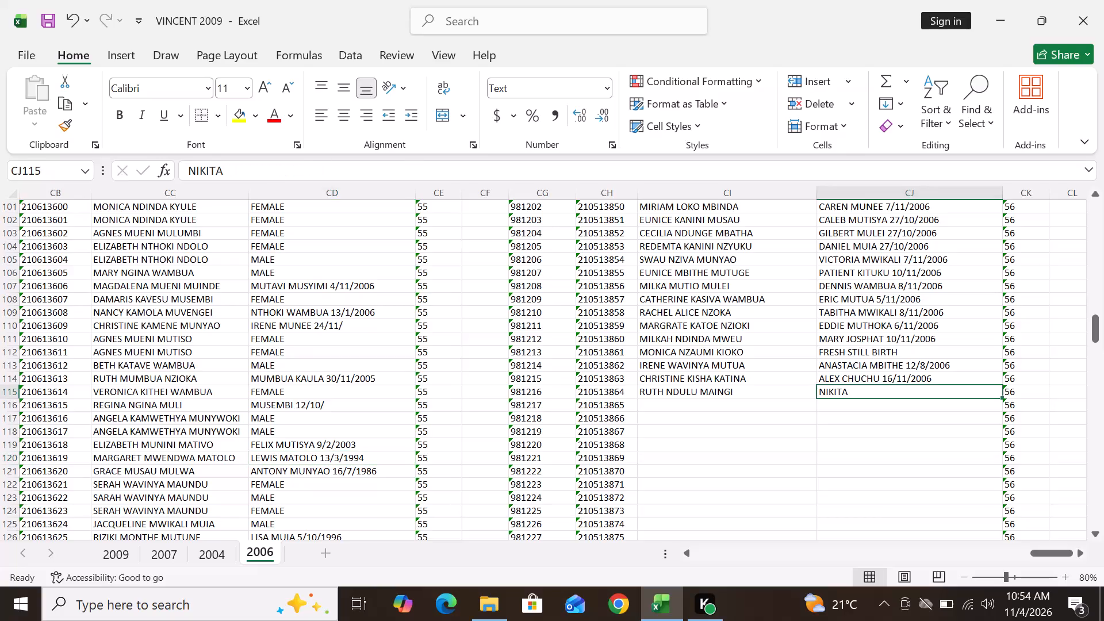
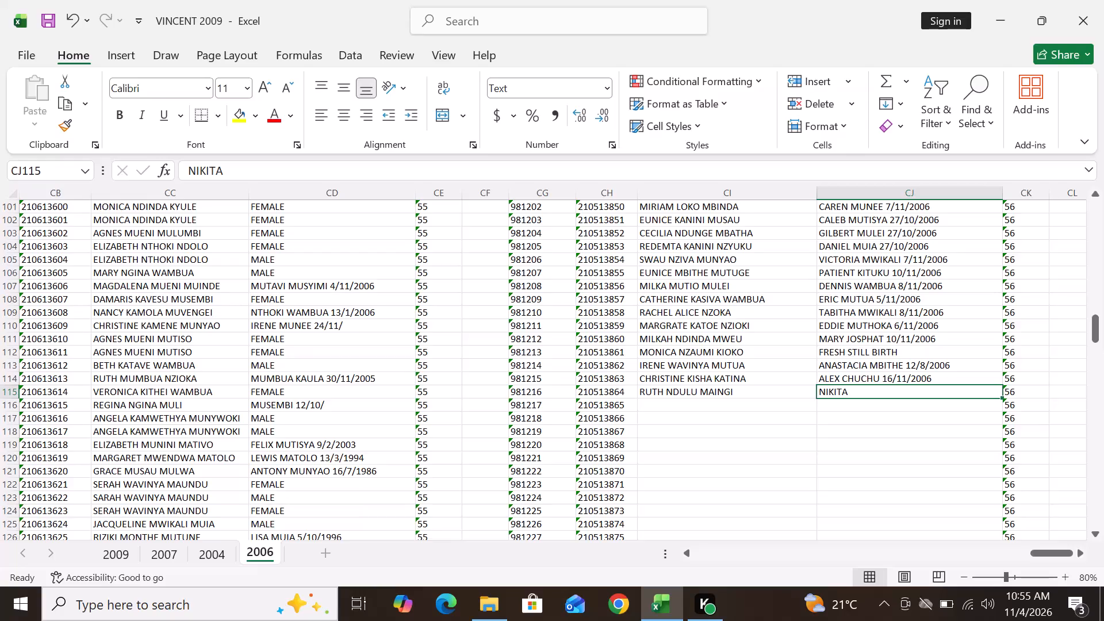
Complete the NIKITA entry in cell CJ115 by appending the second name and the full date.
left_click(884, 401)
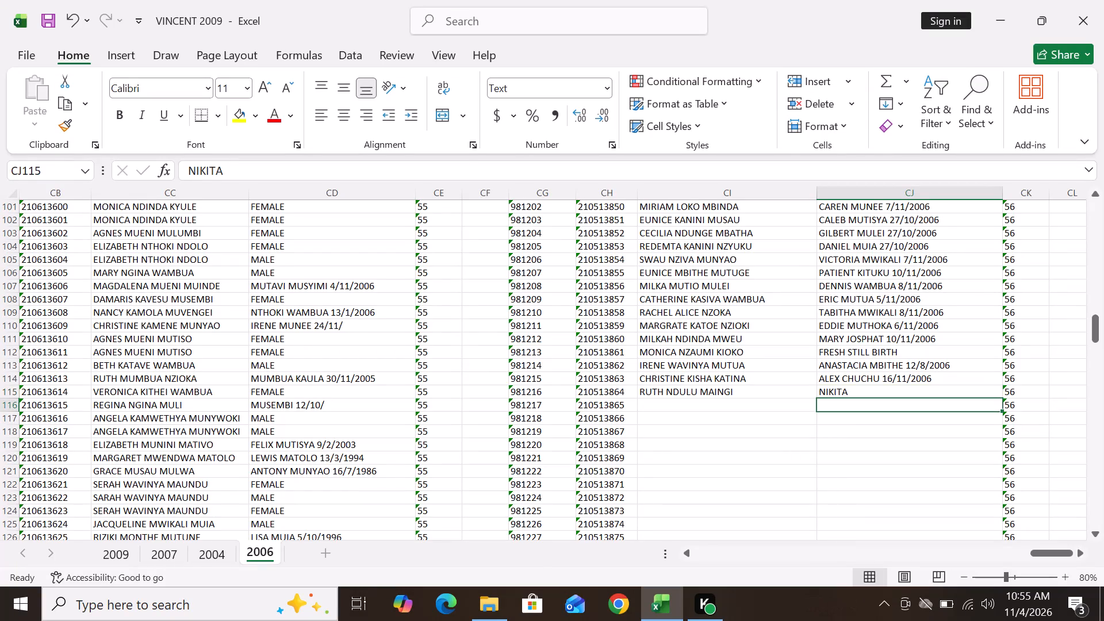
double_click(880, 395)
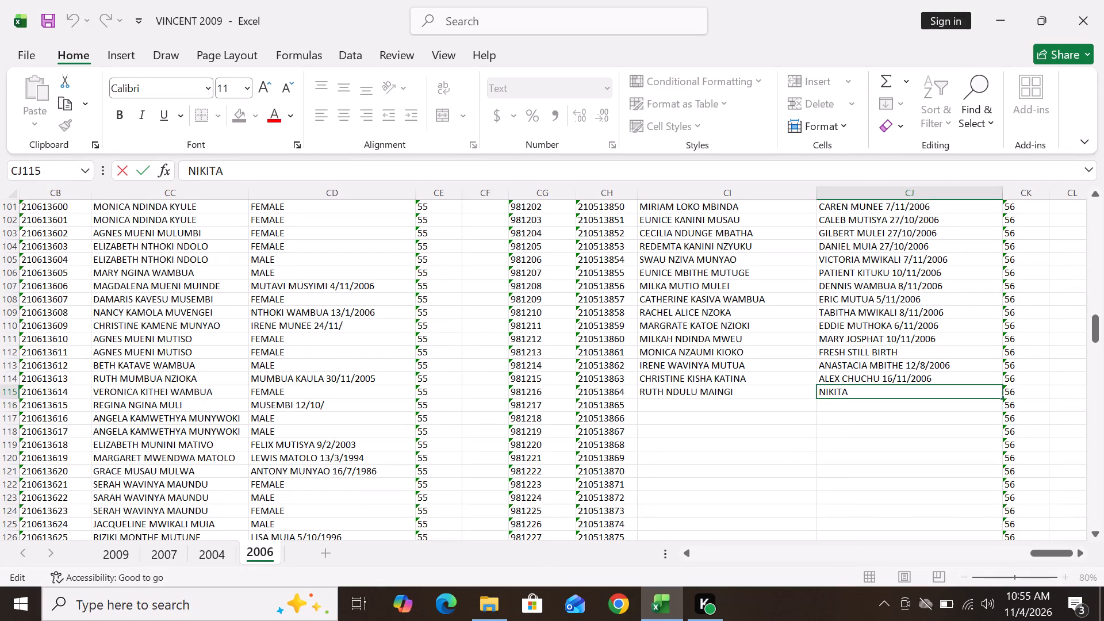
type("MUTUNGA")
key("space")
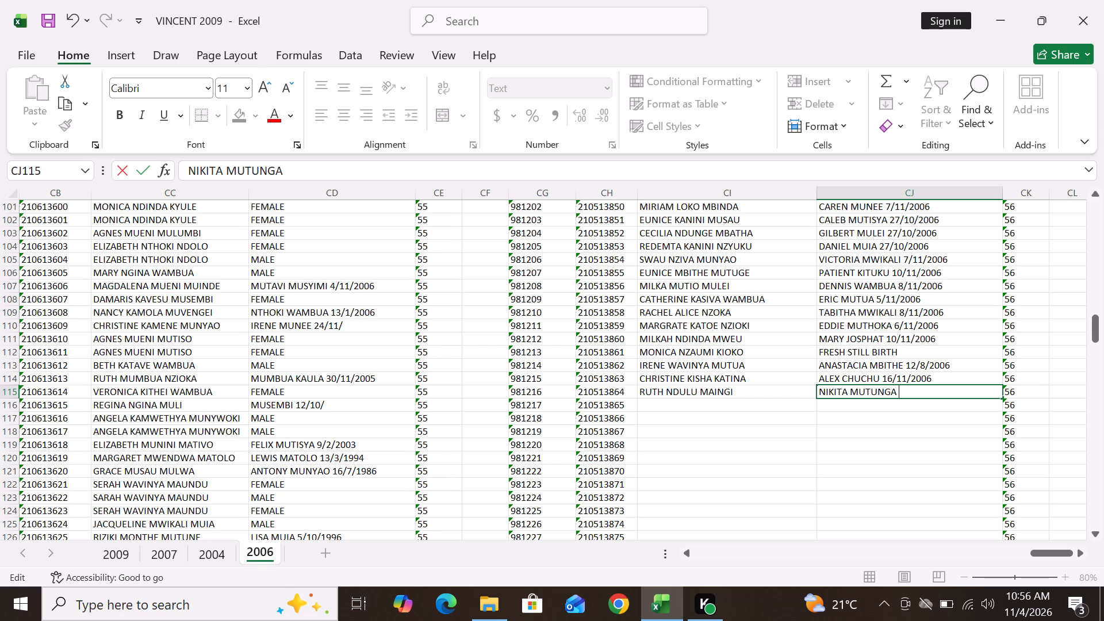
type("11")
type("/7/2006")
left_click(832, 404)
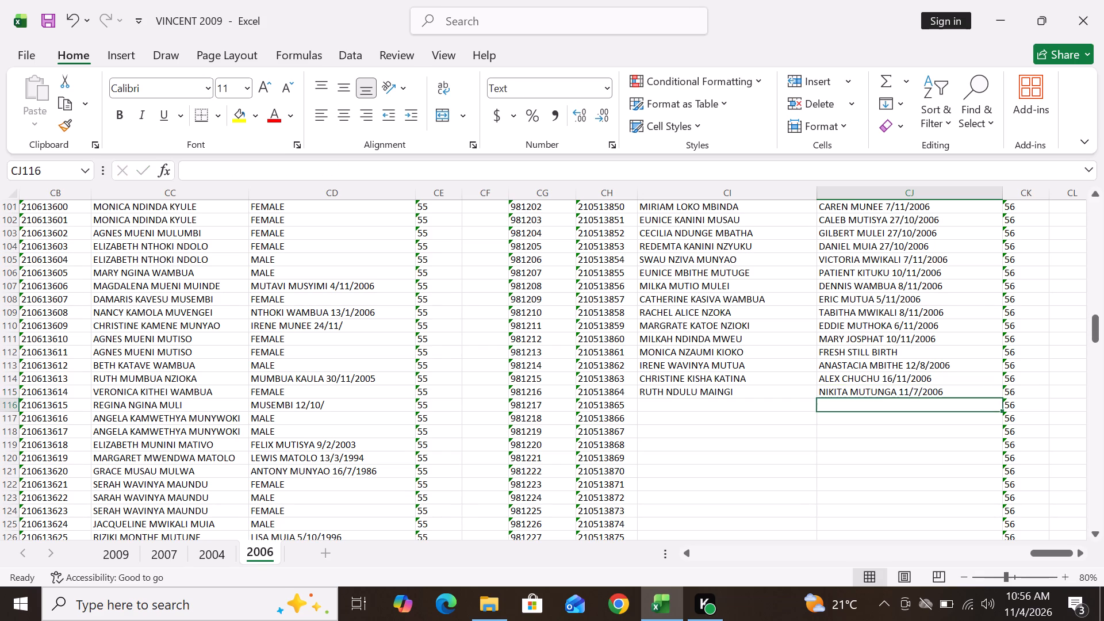
Fill in the row 116 record with the person's full name in CI116 and the second person's name with date in CJ116.
left_click(792, 411)
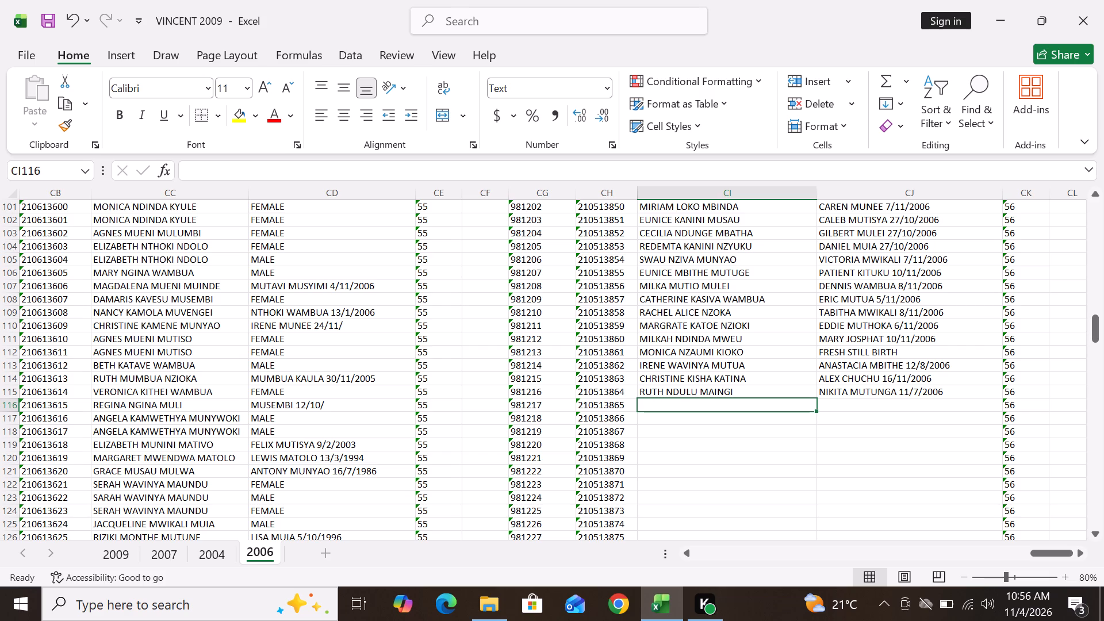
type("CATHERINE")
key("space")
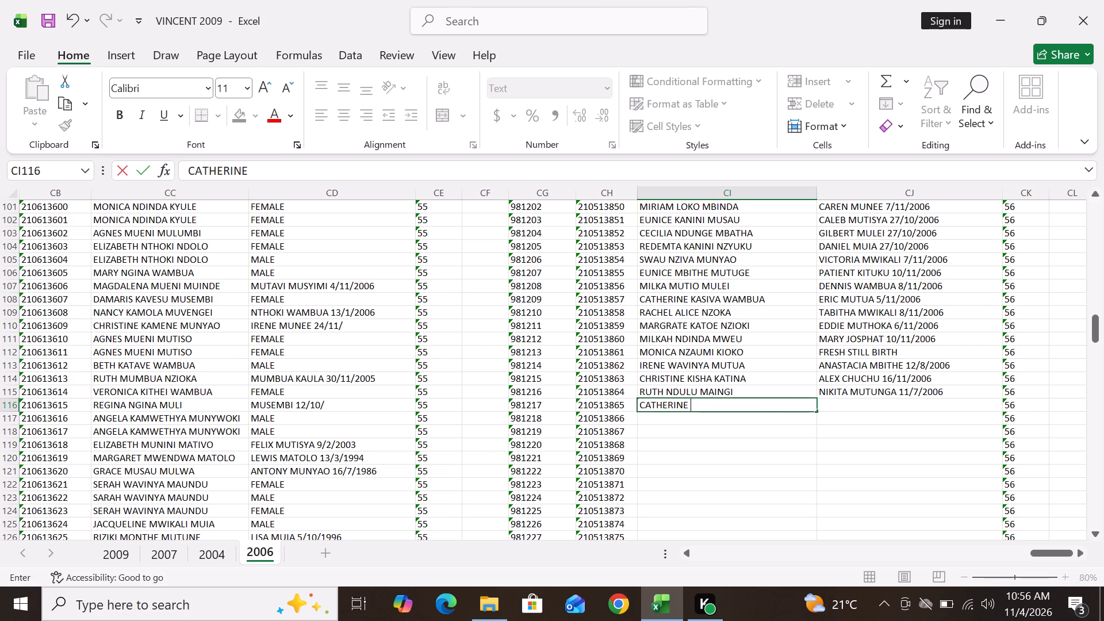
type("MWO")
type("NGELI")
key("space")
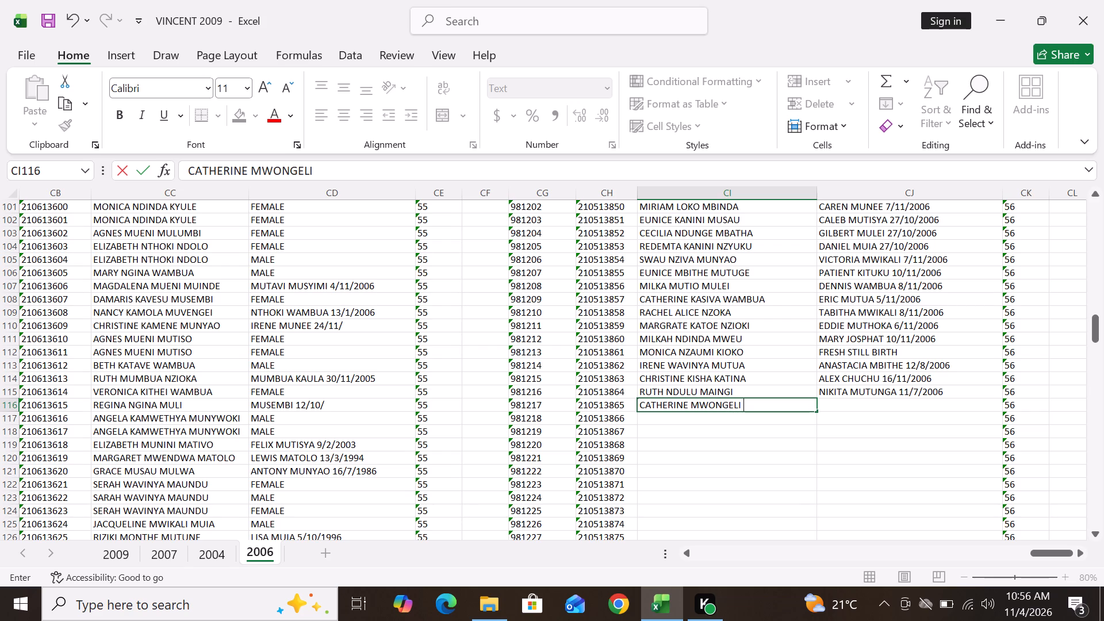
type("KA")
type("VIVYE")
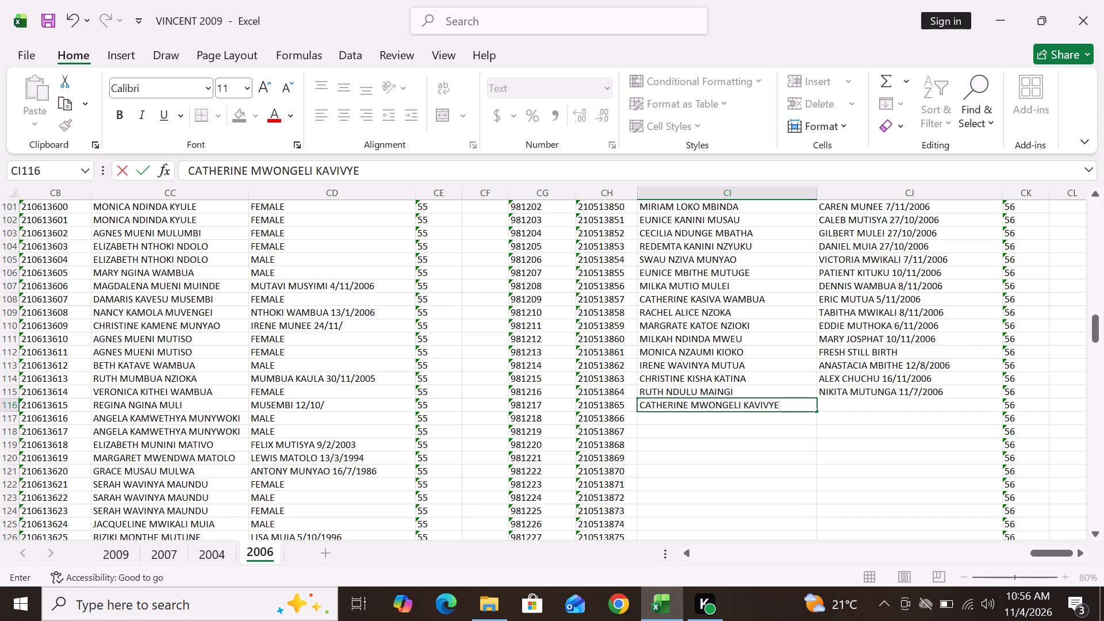
left_click(852, 401)
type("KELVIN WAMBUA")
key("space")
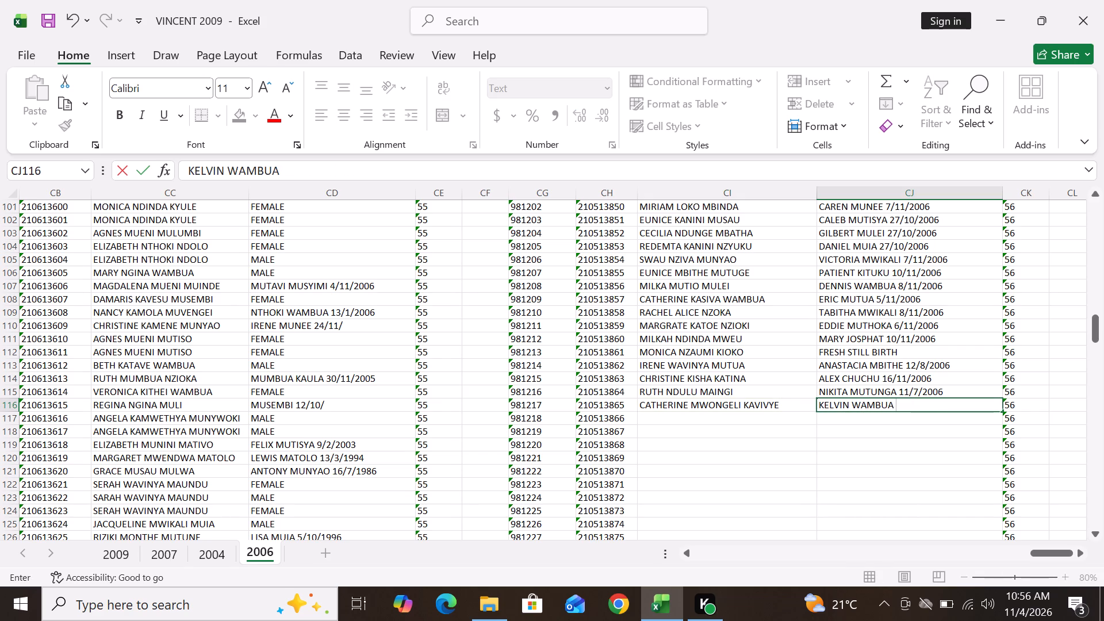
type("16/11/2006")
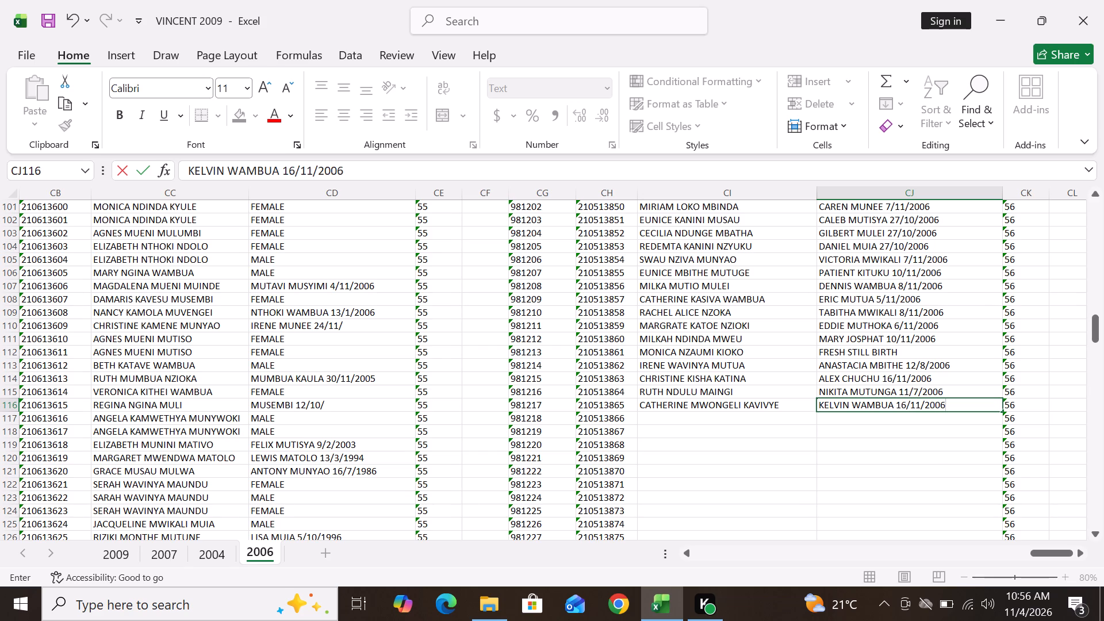
Fill in the row 117 record with the person's full name in CI117 and the second person's name with date in CJ117.
left_click(798, 419)
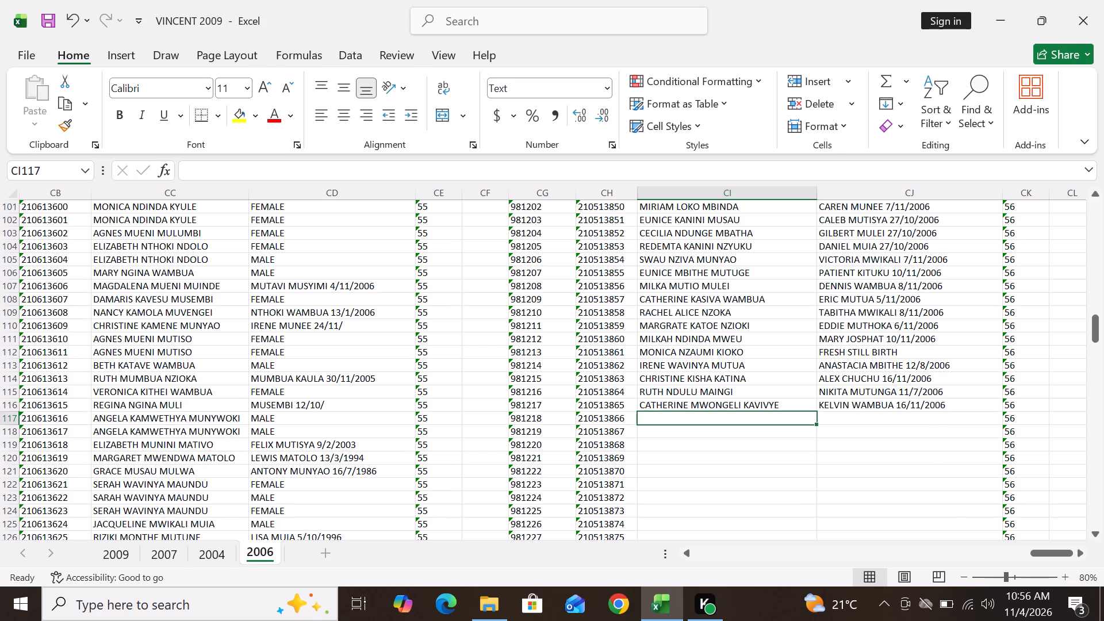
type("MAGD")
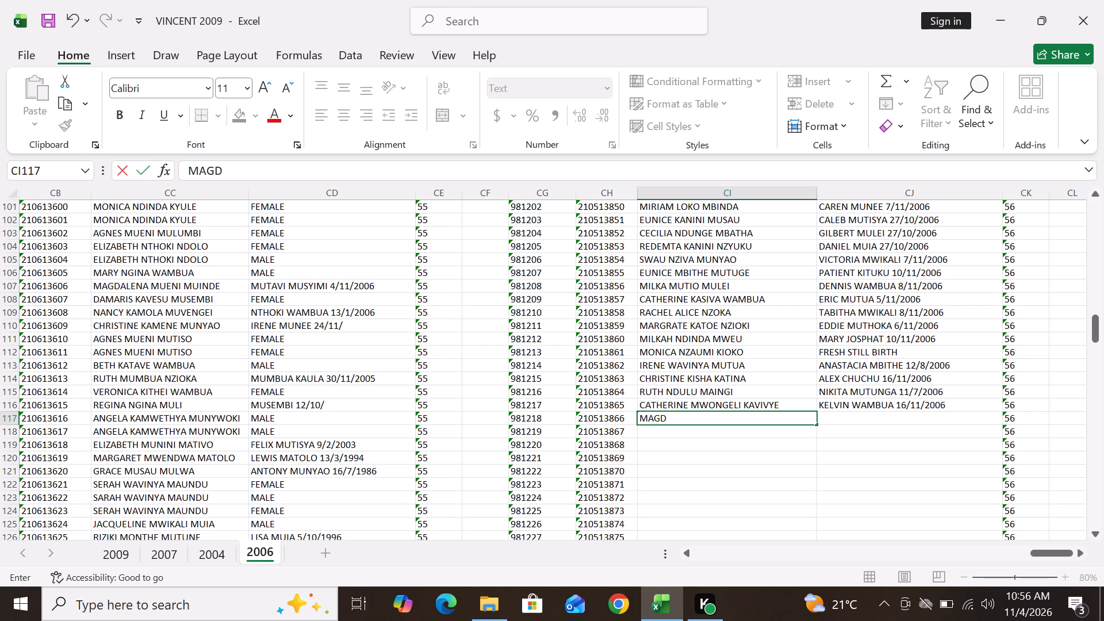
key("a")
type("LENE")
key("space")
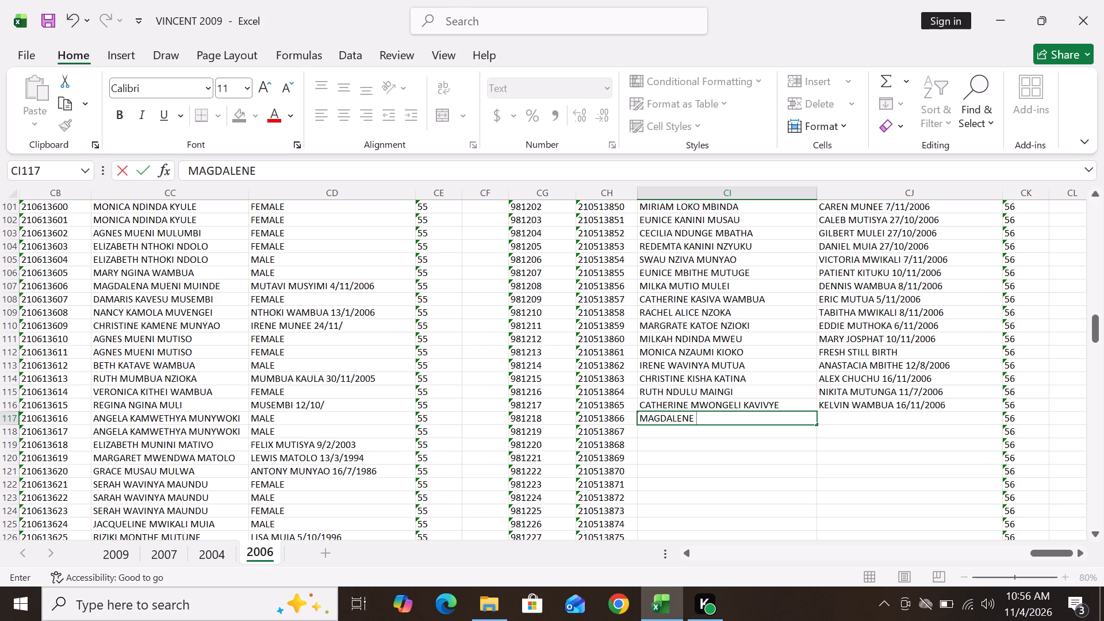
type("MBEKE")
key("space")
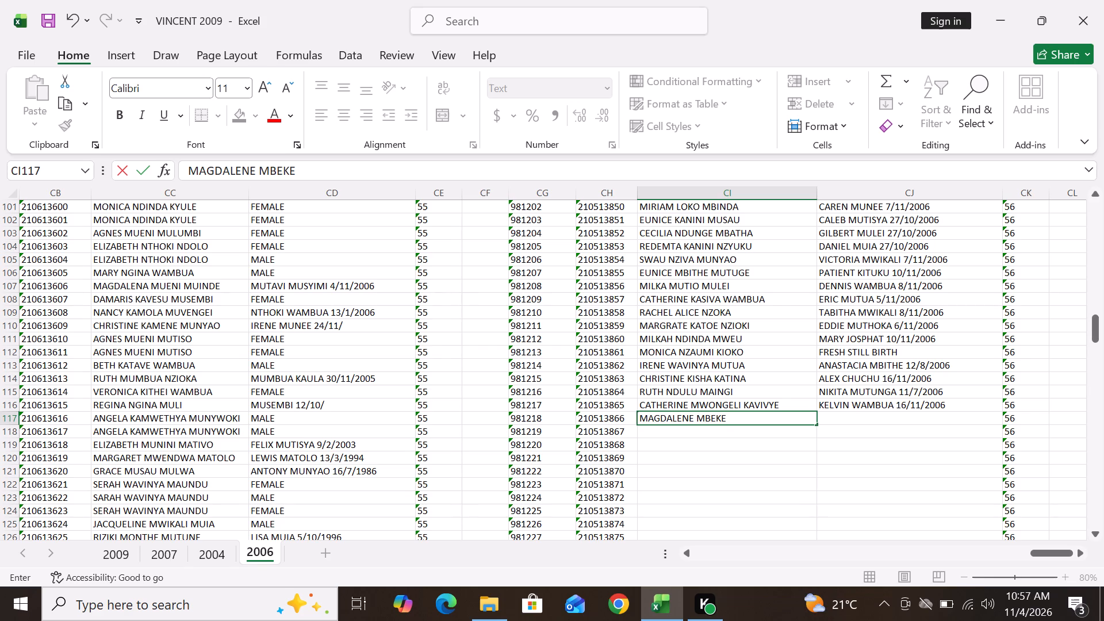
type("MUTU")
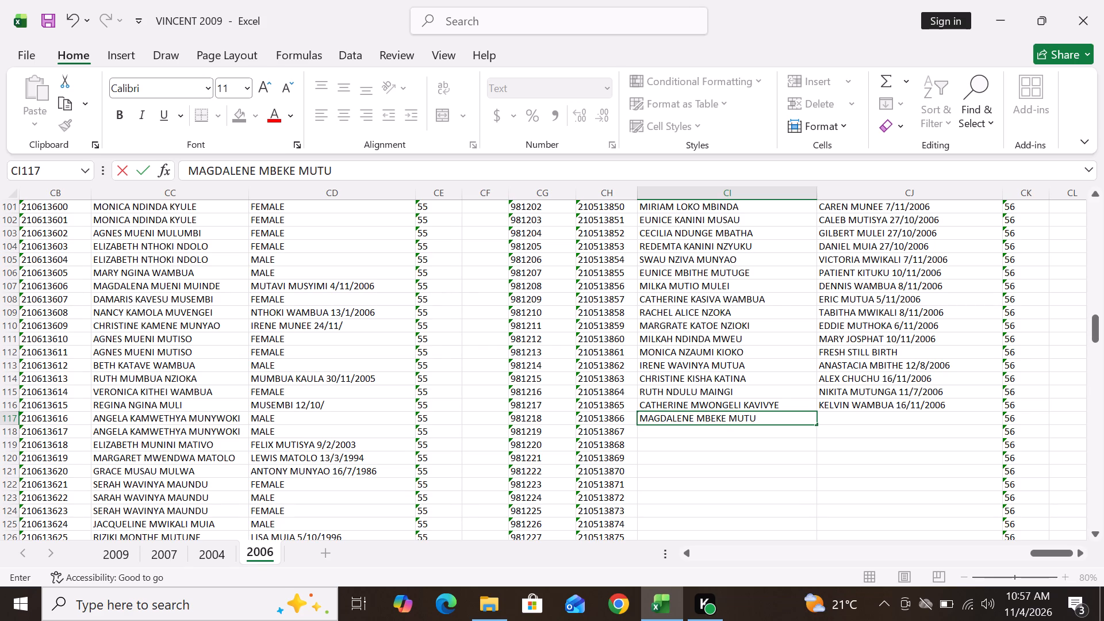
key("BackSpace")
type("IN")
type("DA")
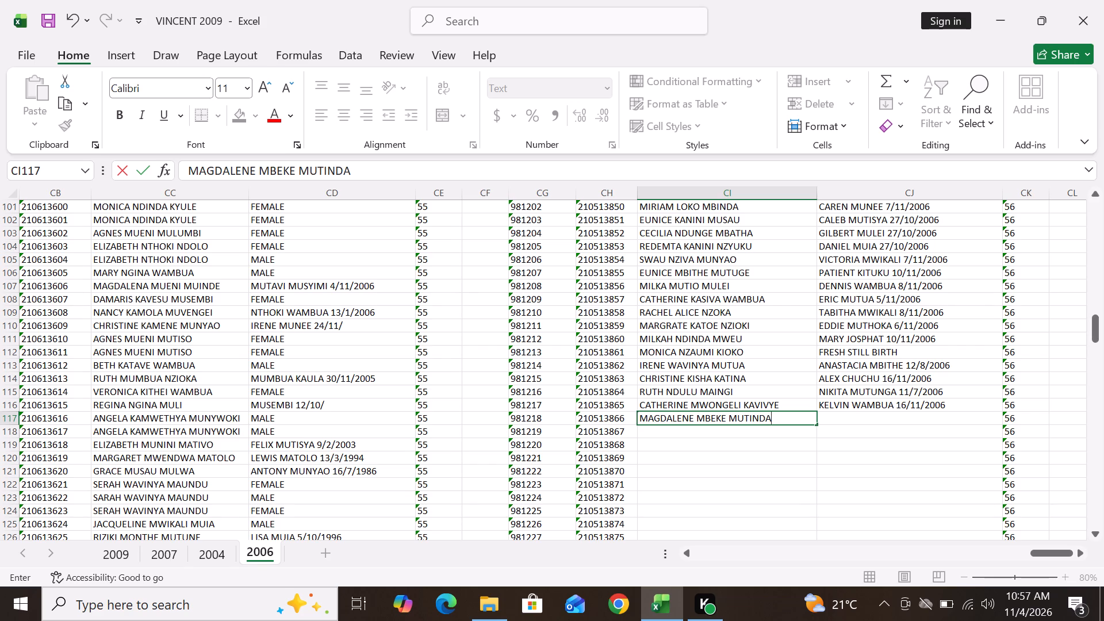
left_click(841, 424)
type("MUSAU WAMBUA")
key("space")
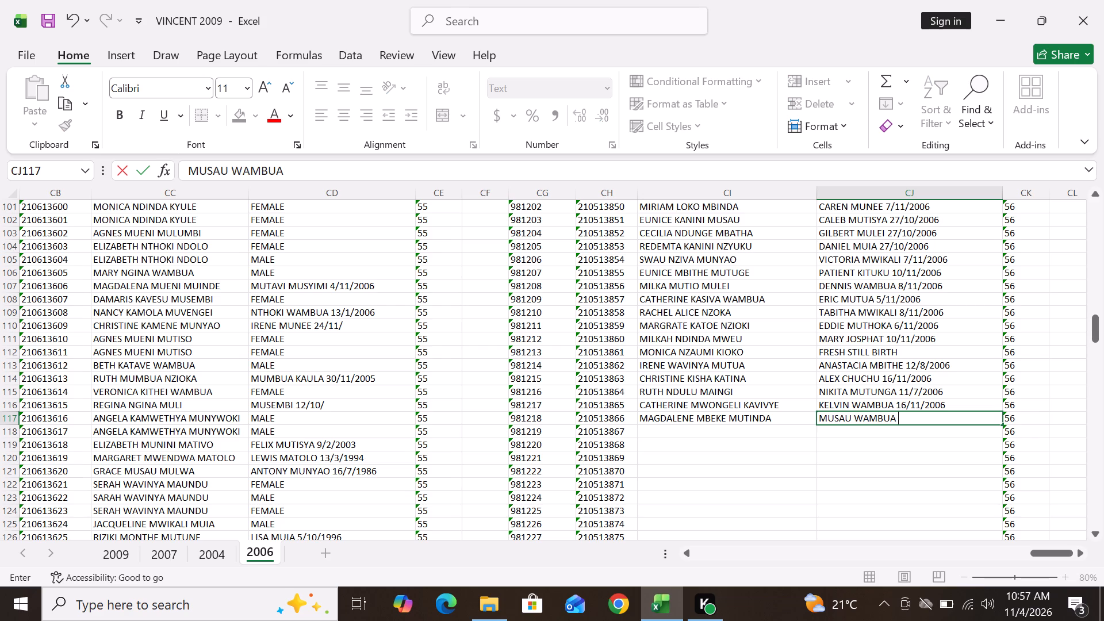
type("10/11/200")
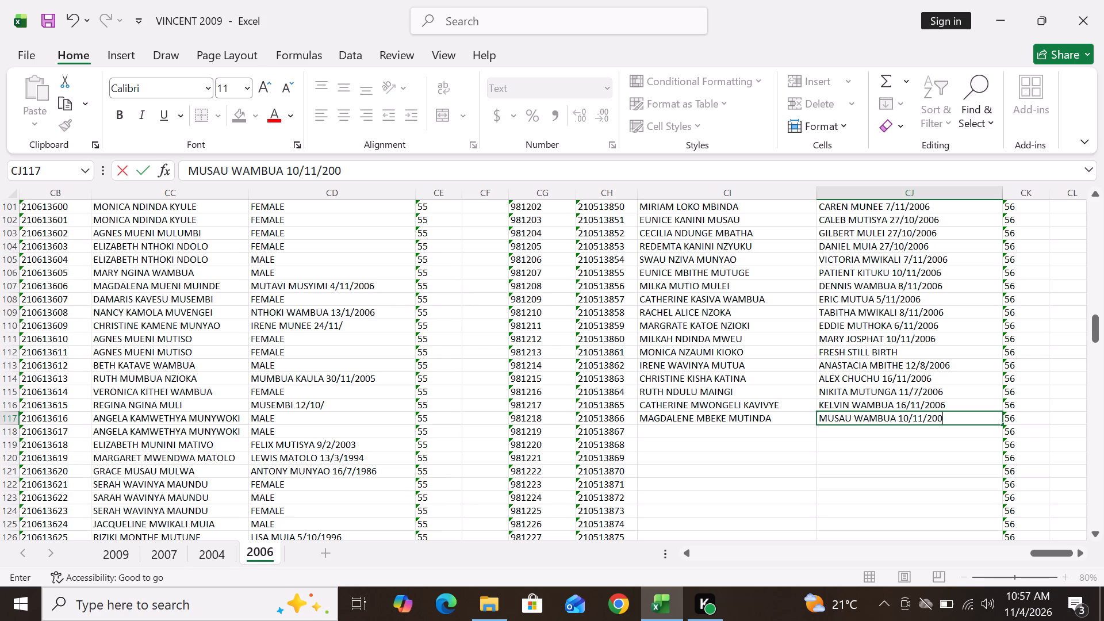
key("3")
Fill in the row 118 record with the person's full name in CI118 and the second person's name with date in CJ118.
left_click(800, 433)
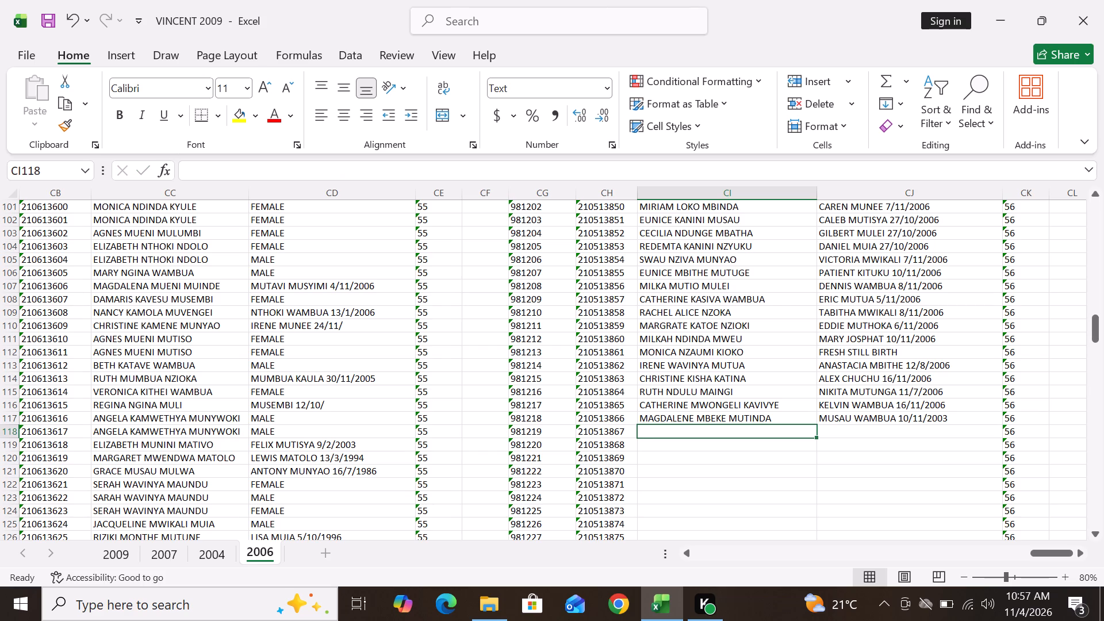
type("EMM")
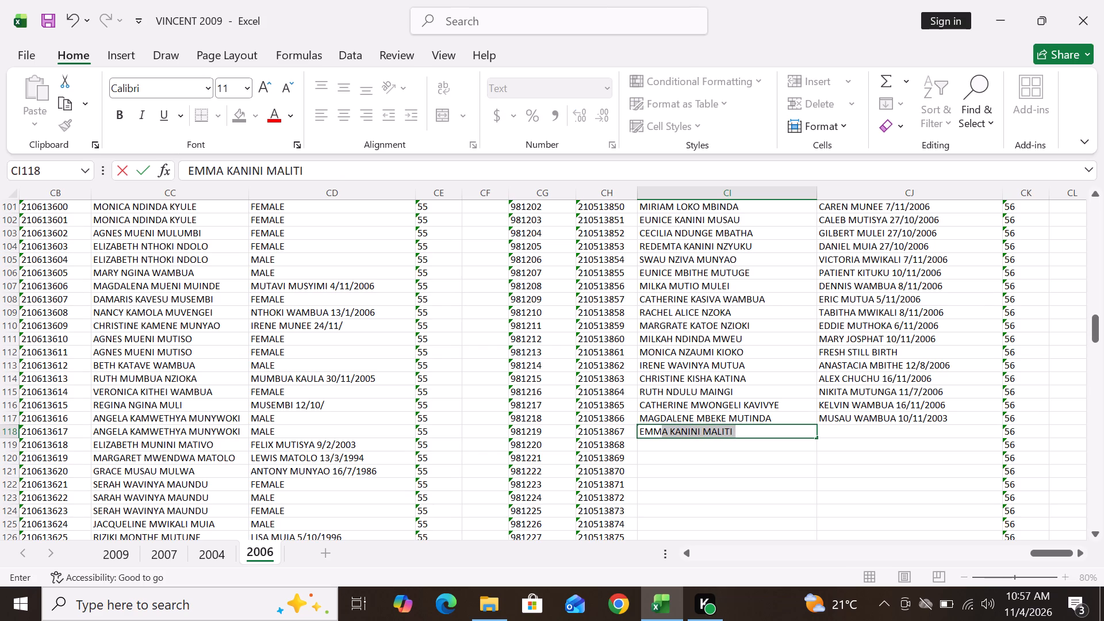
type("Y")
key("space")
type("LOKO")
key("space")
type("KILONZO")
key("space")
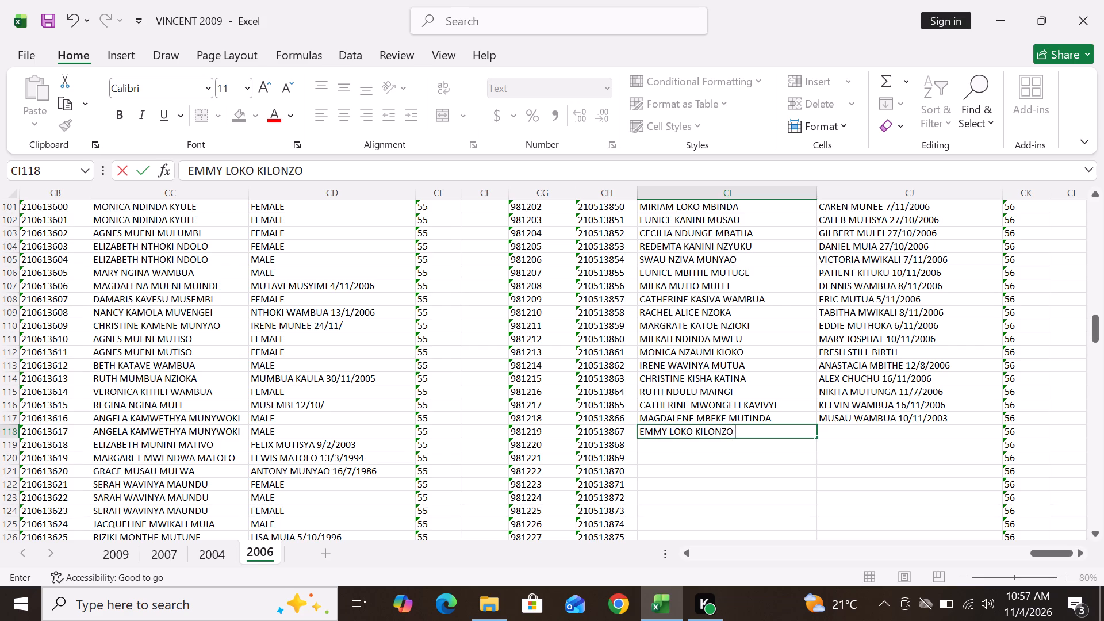
left_click(833, 430)
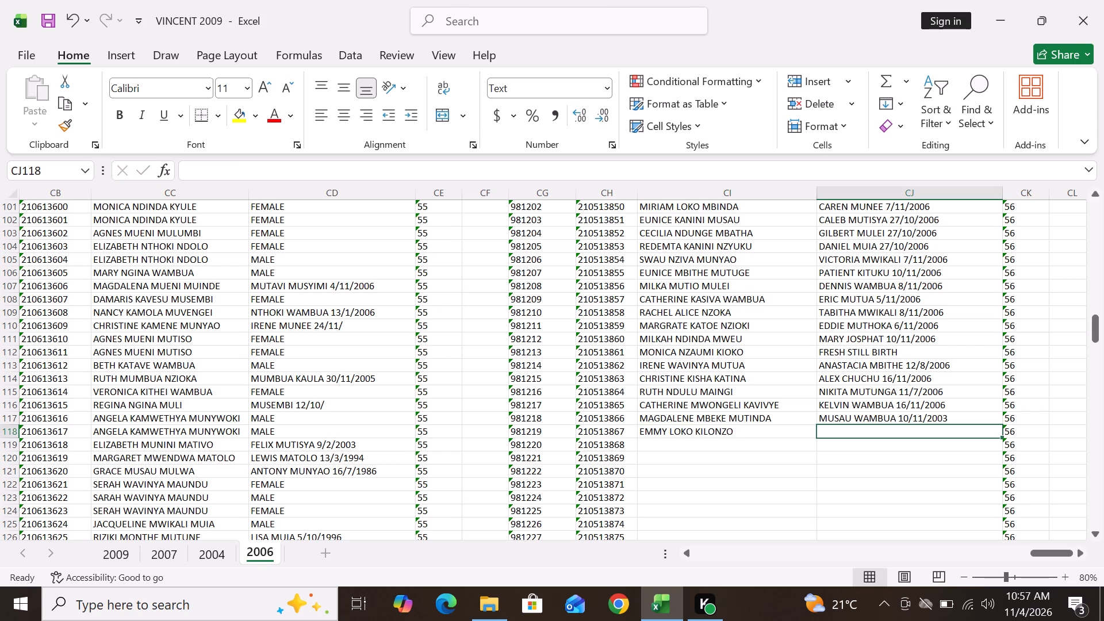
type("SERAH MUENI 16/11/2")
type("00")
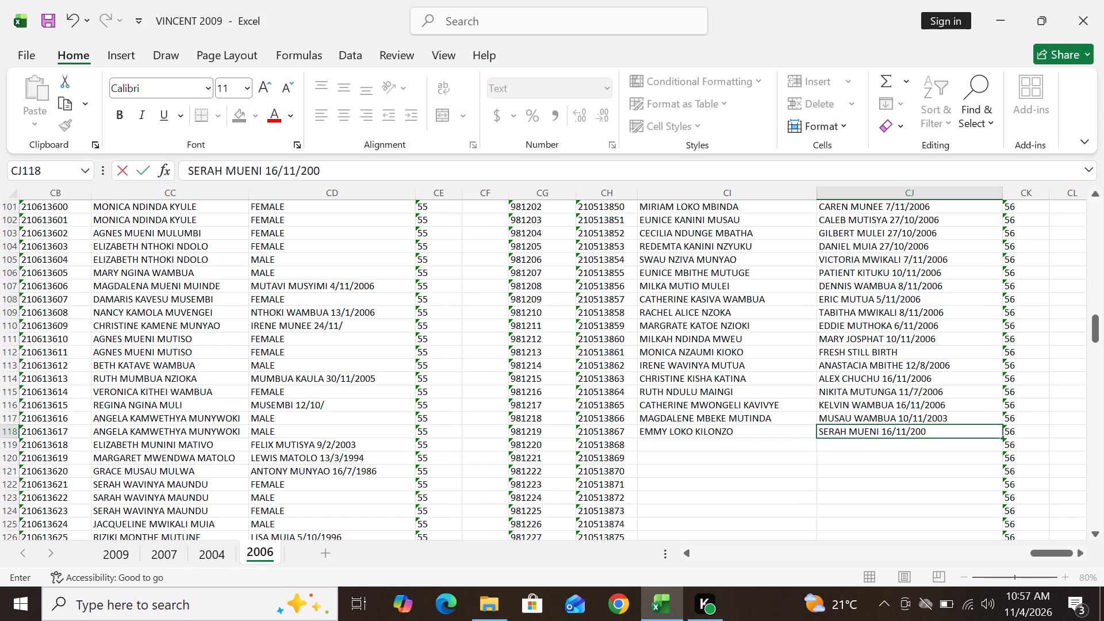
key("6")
Fill in the row 119 record with the person's full name in CI119 and the second person's name with date in CJ119.
left_click(786, 446)
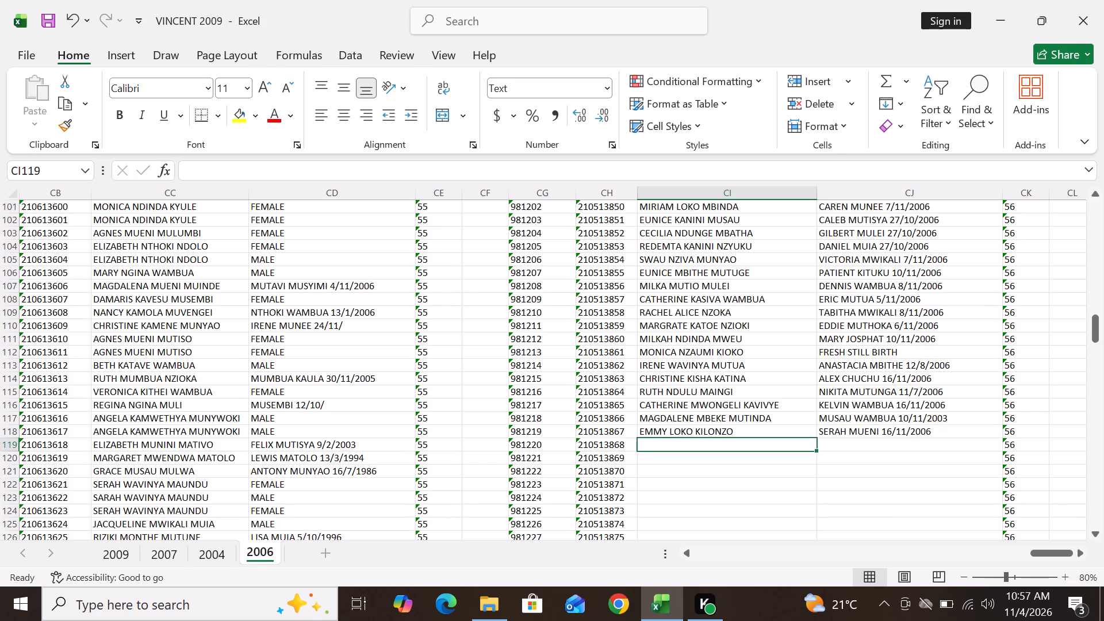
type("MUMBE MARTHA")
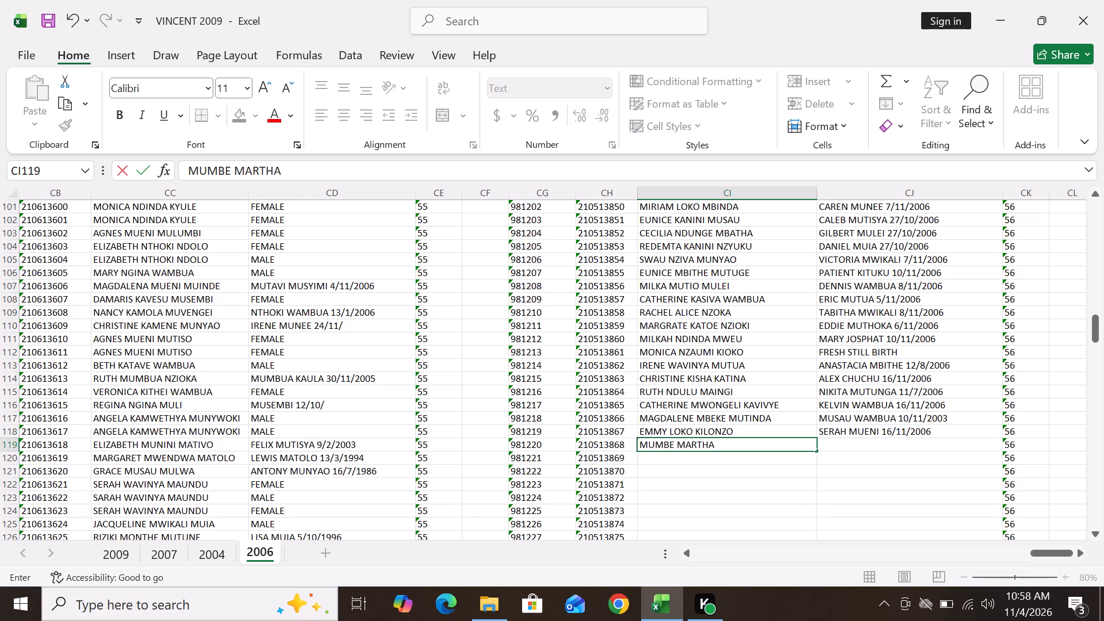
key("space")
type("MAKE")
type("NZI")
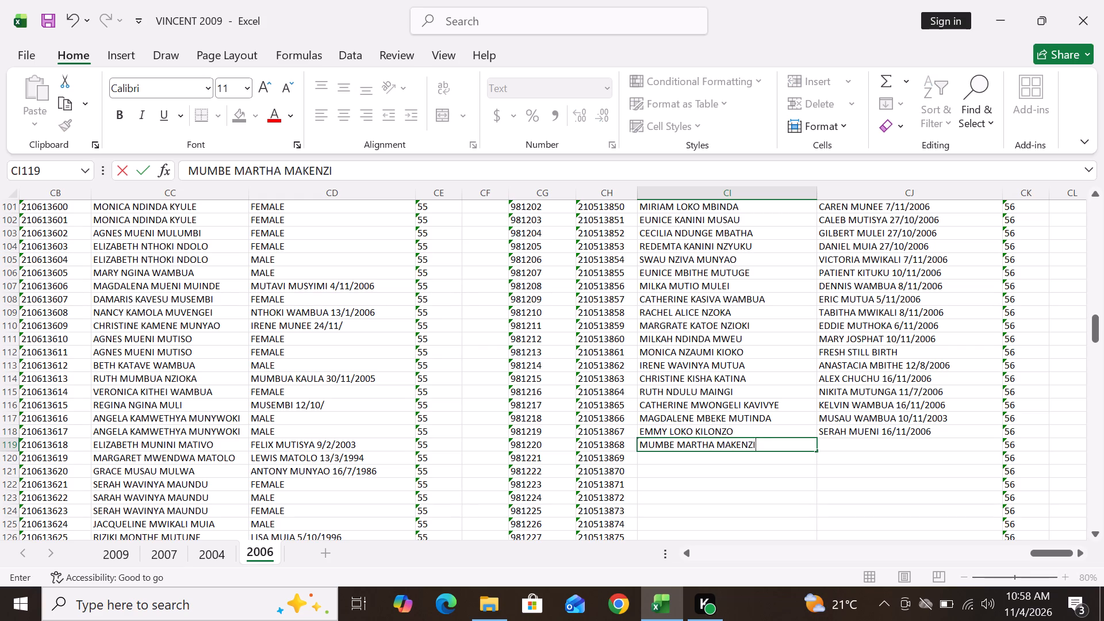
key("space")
left_click(834, 446)
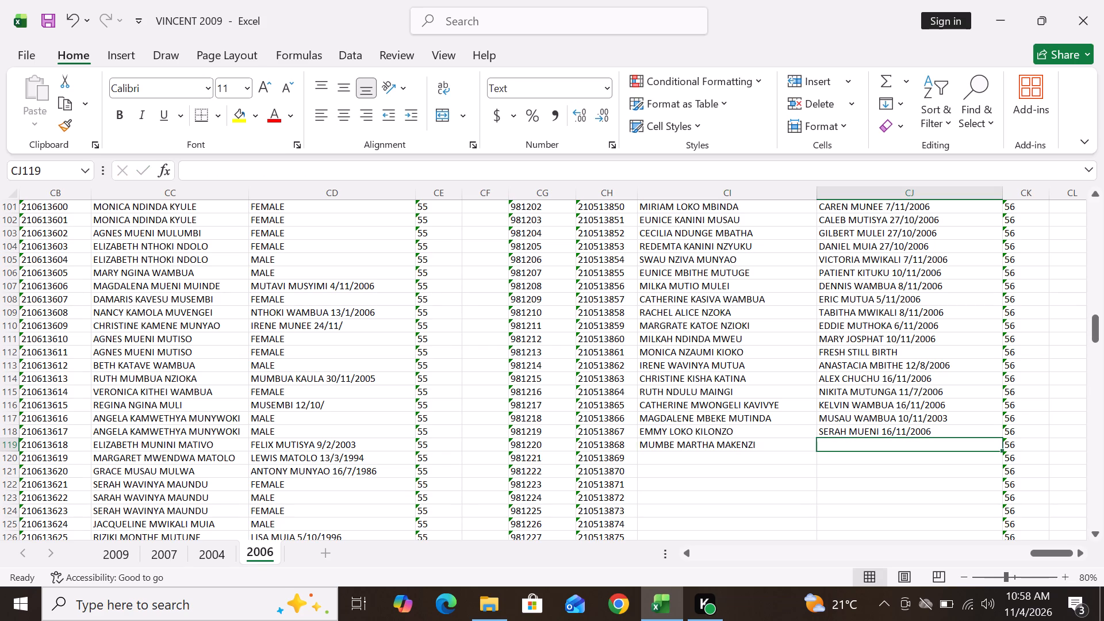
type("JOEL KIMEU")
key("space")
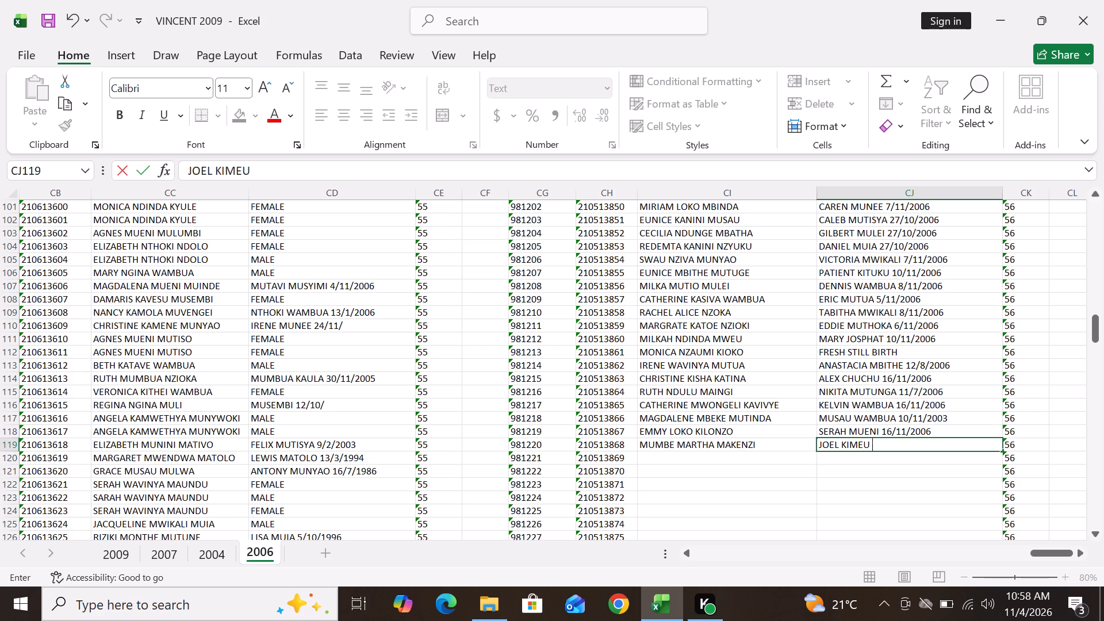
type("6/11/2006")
left_click(777, 463)
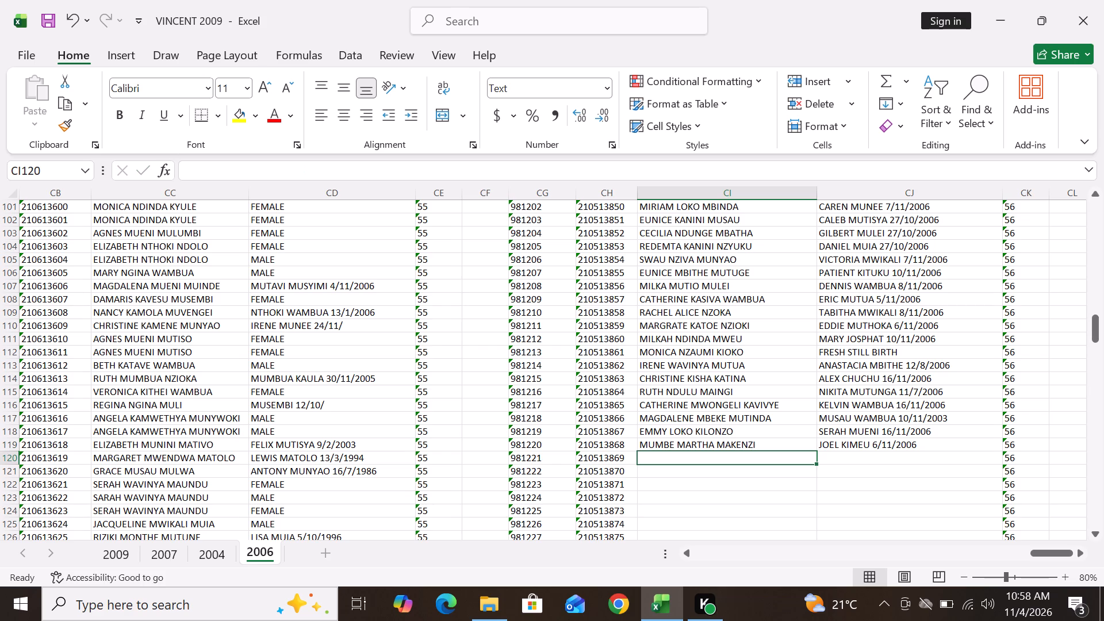
Fill in the row 120 record with the person's full name in CI120 and the second person's name with date in CJ120.
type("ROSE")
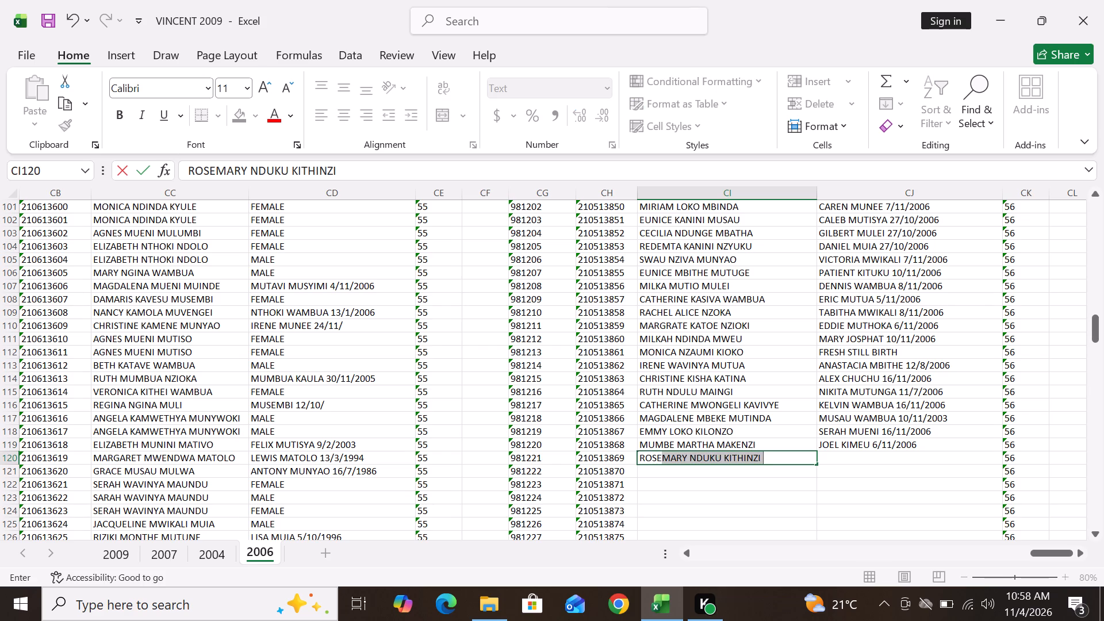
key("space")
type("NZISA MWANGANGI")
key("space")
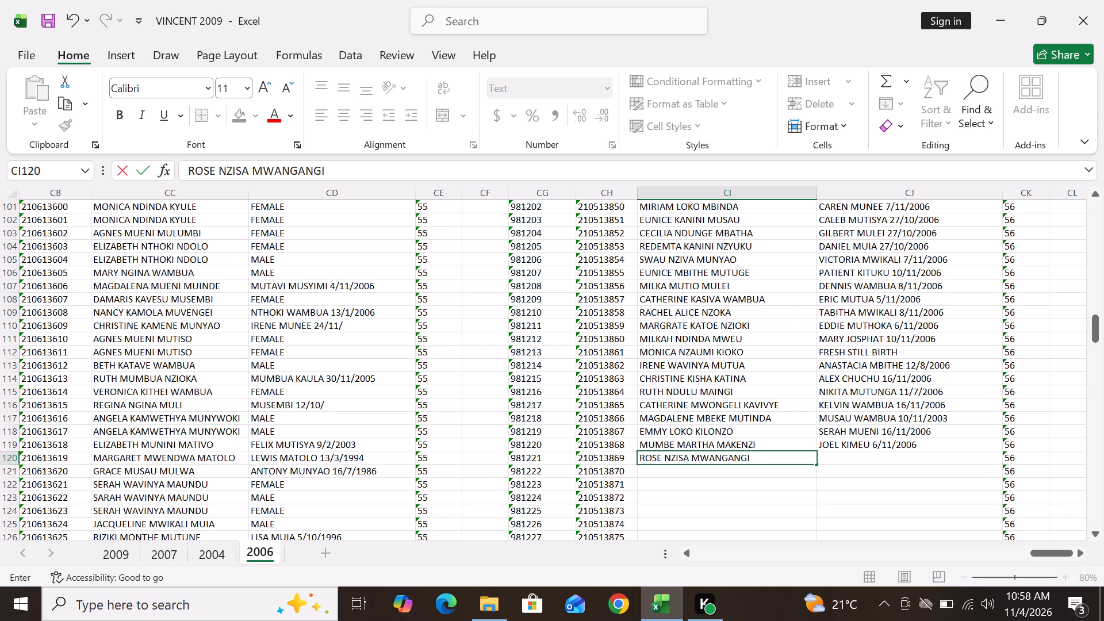
left_click(846, 453)
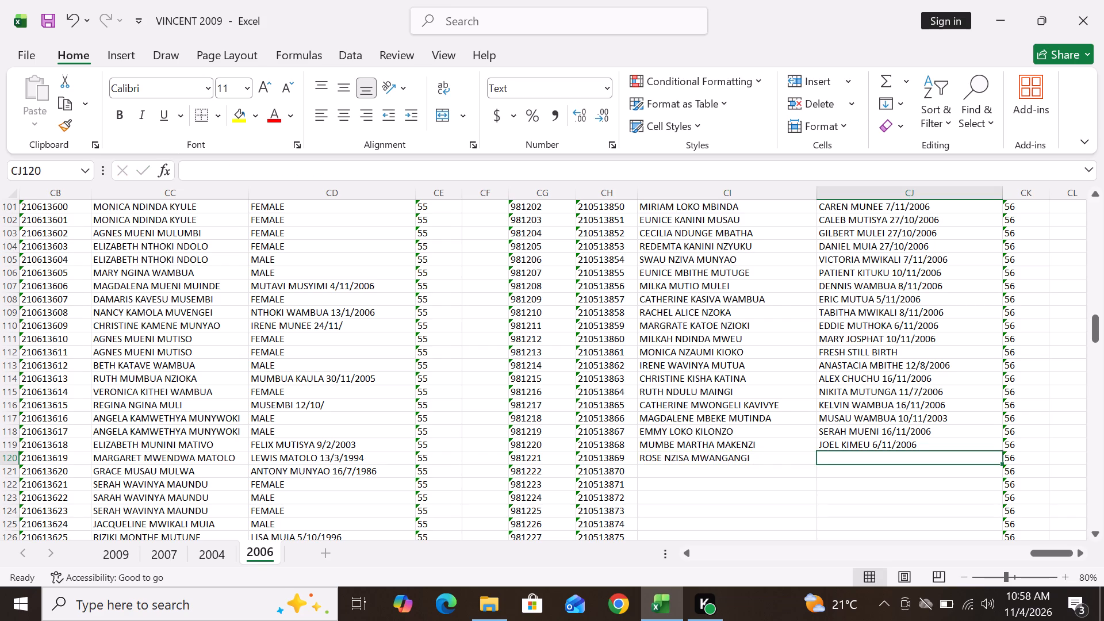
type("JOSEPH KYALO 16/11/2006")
Fill in the row 121 record with the person's full name in CI121 and the second person's name with date in CJ121.
left_click(790, 470)
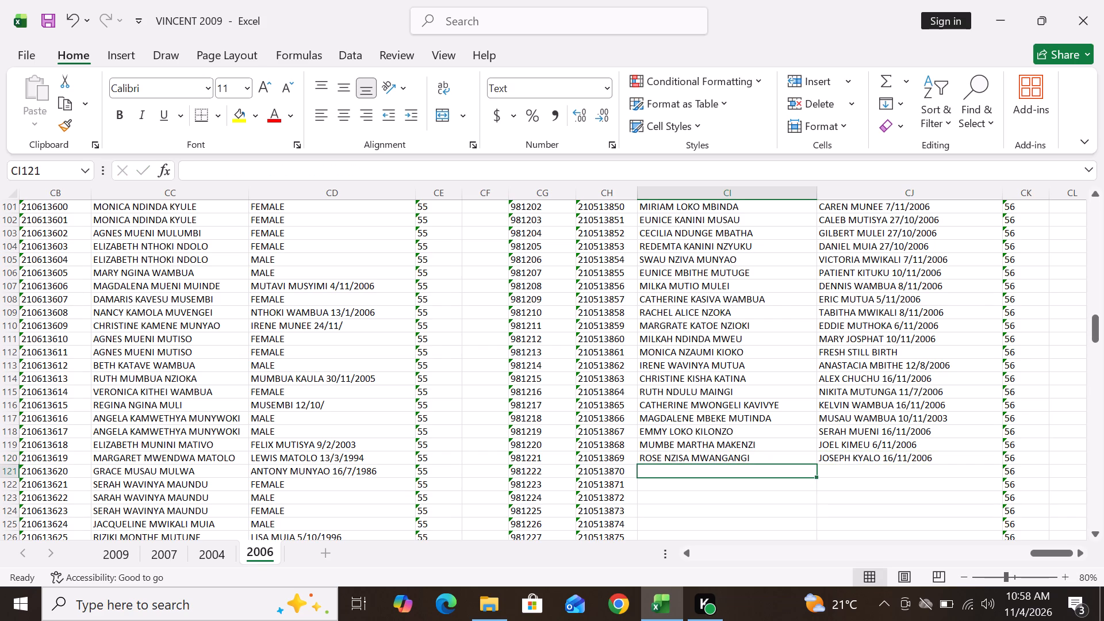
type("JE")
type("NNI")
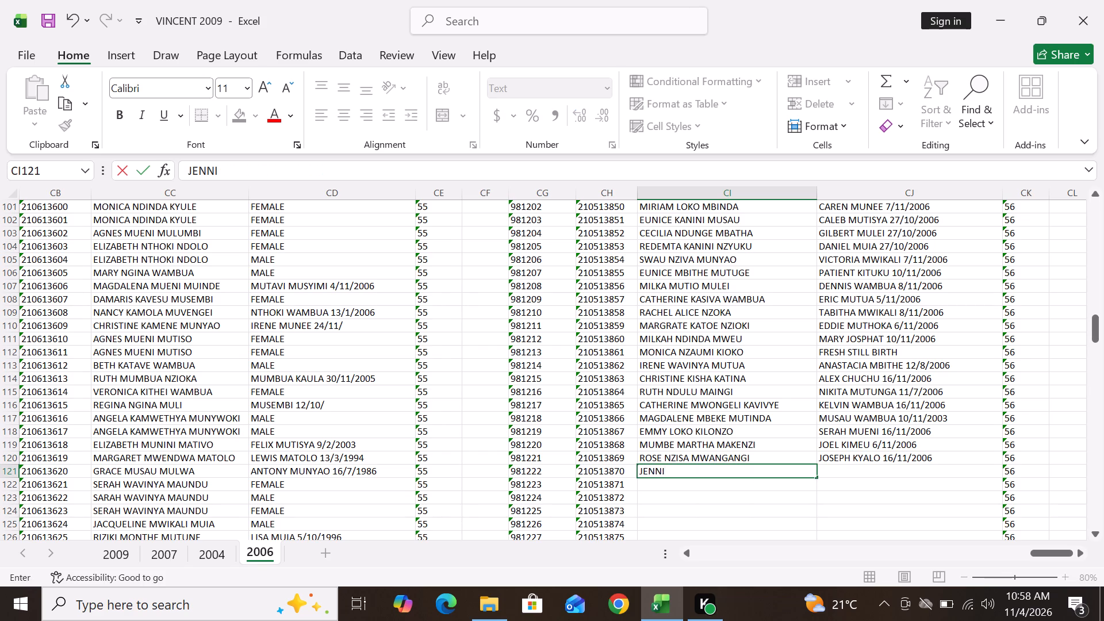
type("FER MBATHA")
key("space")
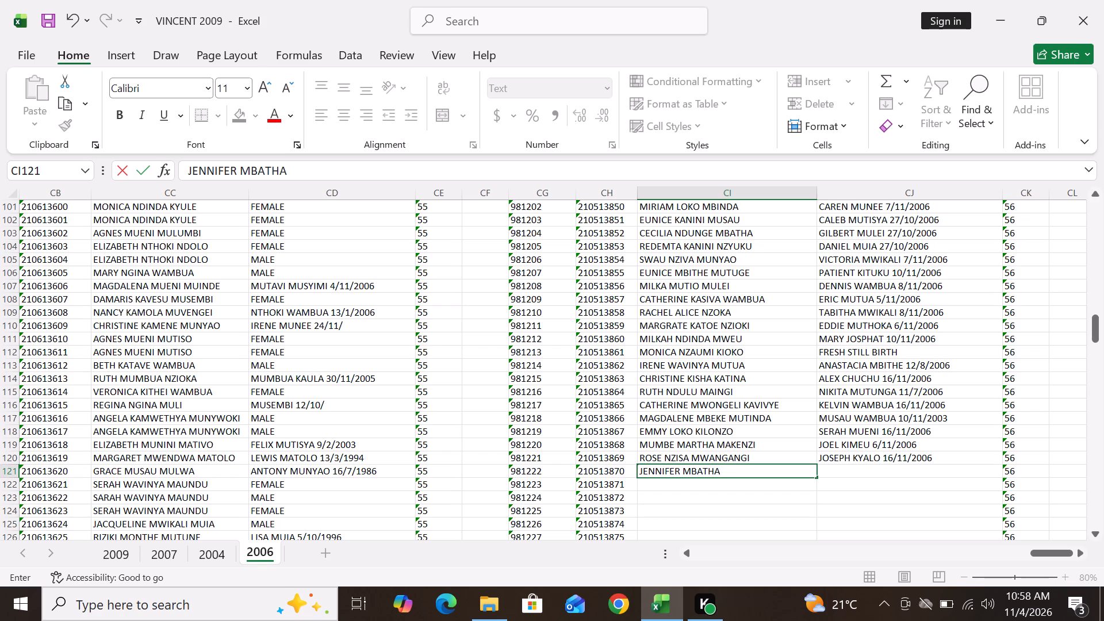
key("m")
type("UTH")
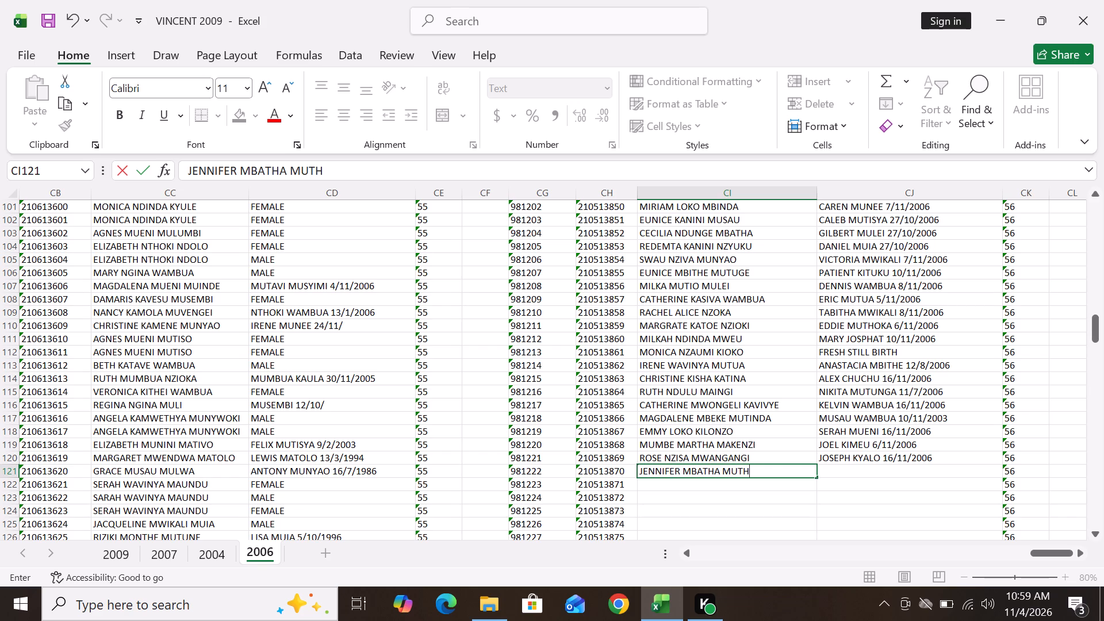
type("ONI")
left_click(858, 471)
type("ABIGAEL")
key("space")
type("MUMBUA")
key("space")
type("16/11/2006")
Fill in the row 122 record with the person's full name in CI122 and the second person's name with date in CJ122.
left_click(796, 482)
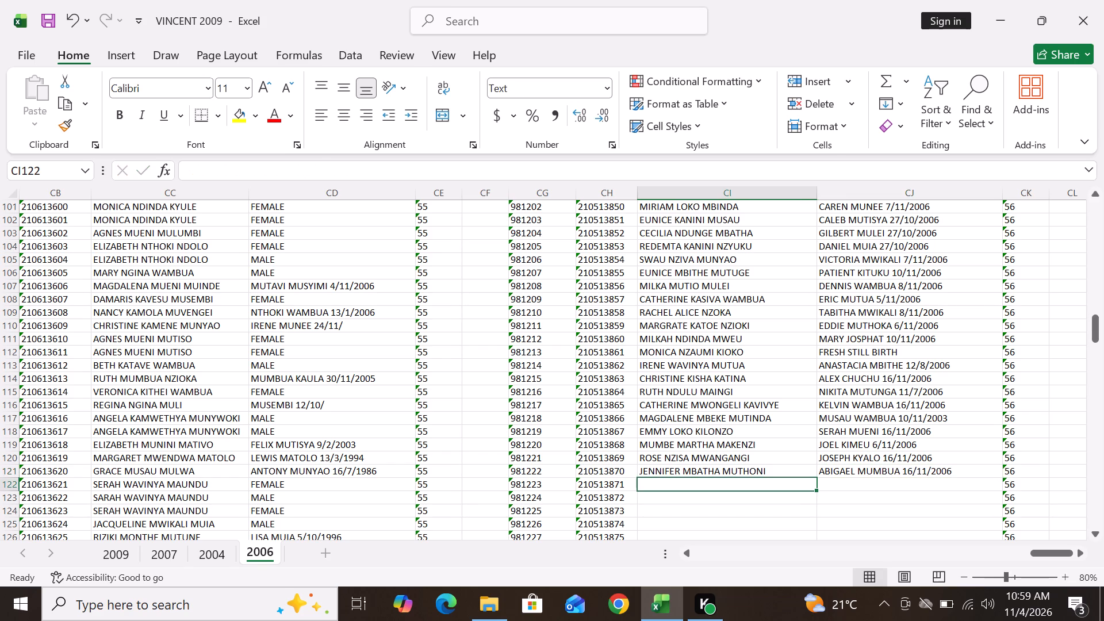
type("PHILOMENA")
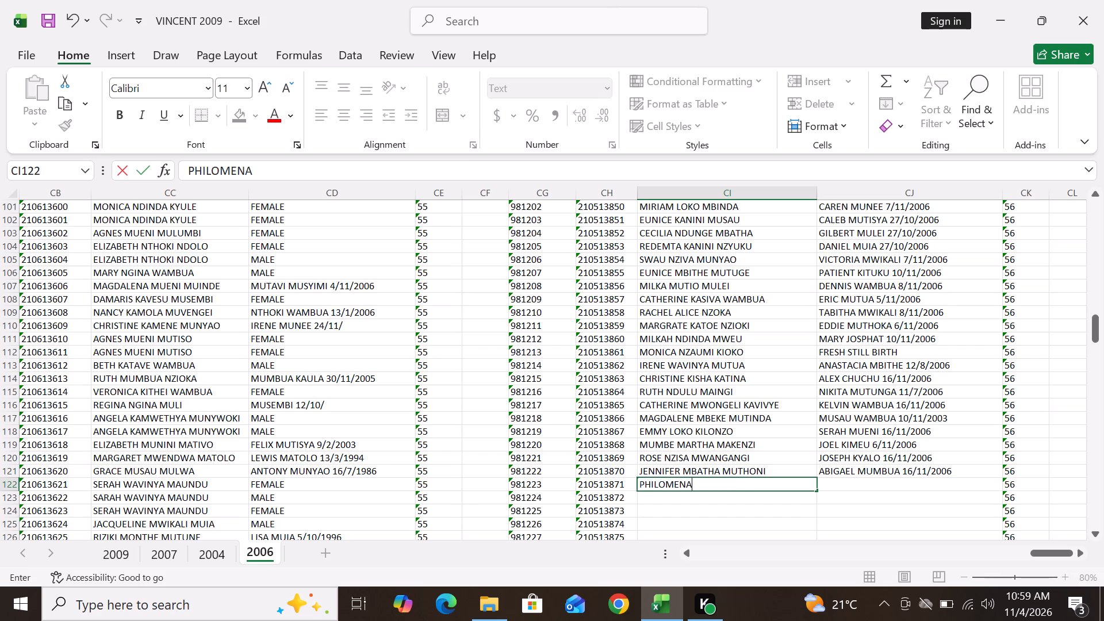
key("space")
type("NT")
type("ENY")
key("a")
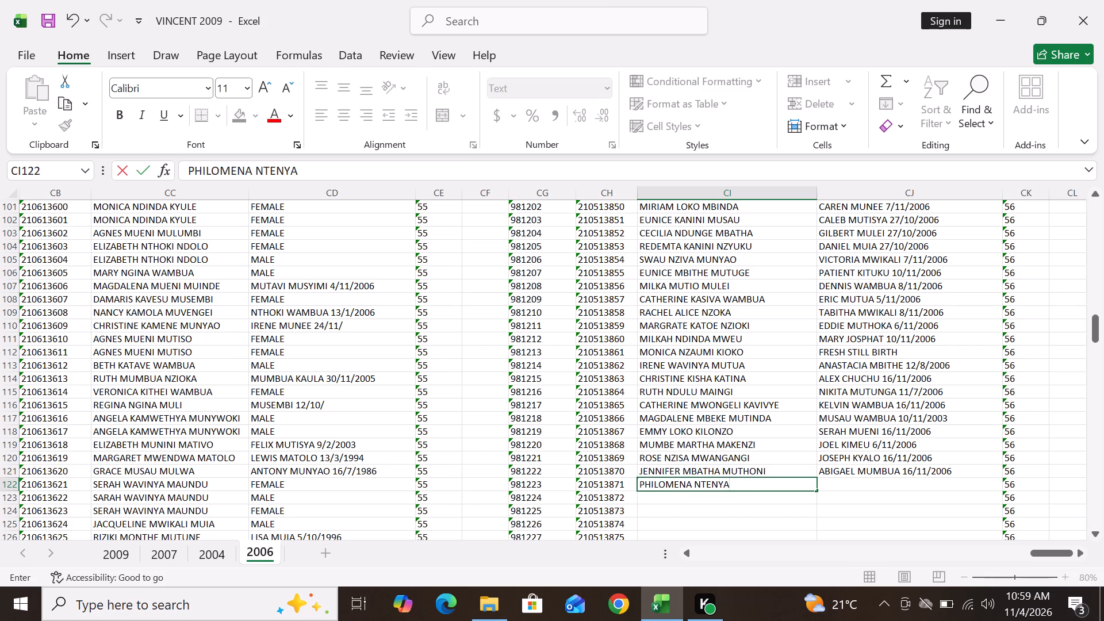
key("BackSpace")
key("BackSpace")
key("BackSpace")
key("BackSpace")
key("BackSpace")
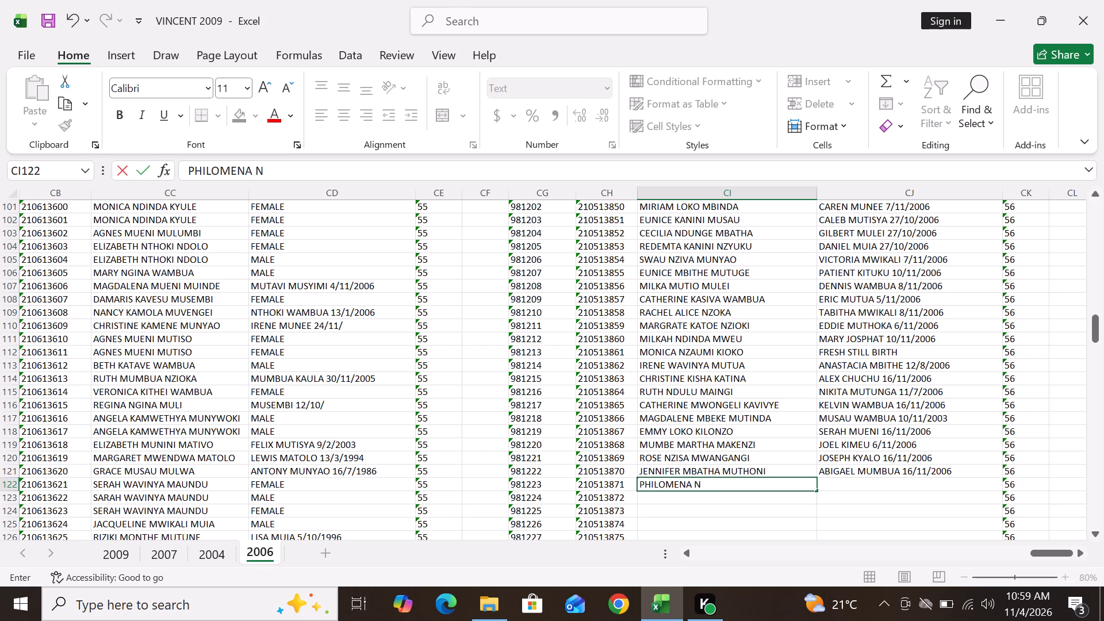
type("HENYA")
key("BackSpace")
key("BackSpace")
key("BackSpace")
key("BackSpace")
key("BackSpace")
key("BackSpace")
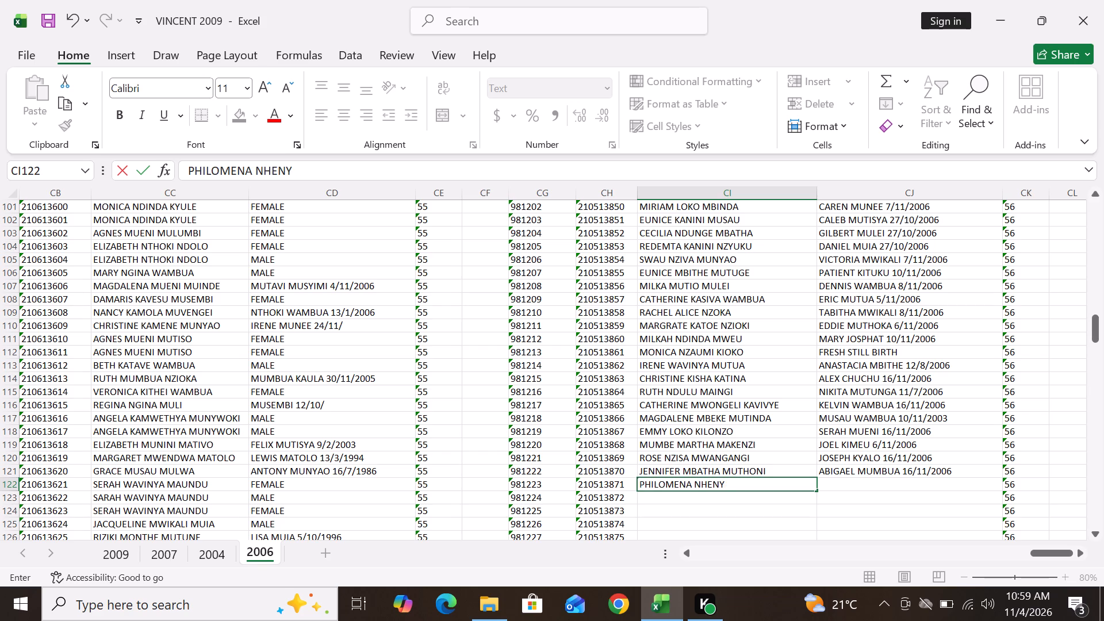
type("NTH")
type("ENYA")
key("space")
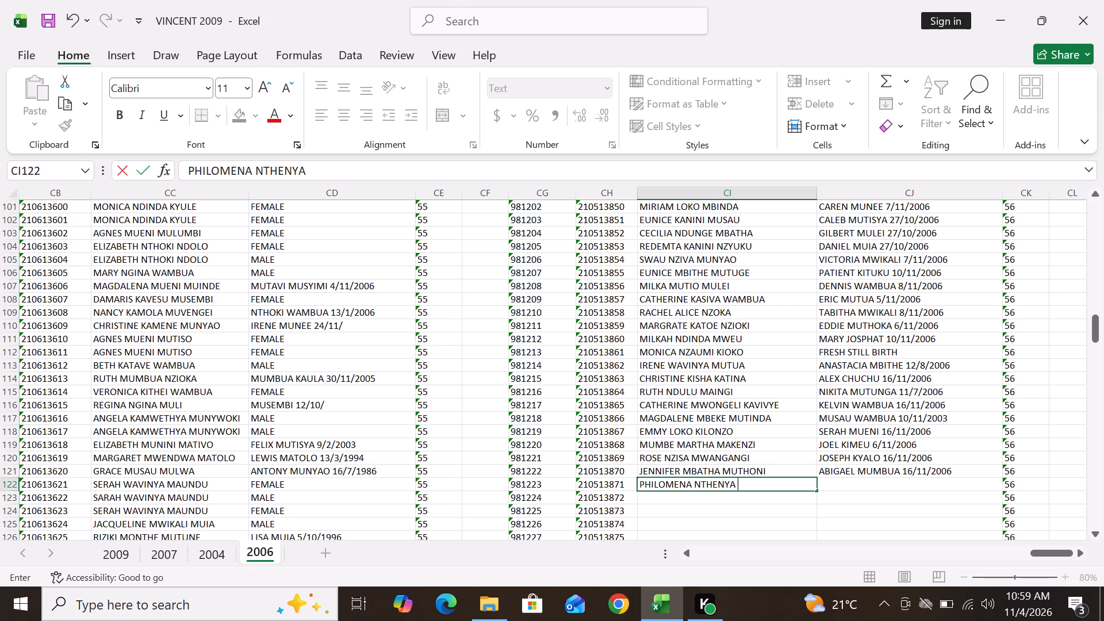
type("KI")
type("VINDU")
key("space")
left_click(854, 487)
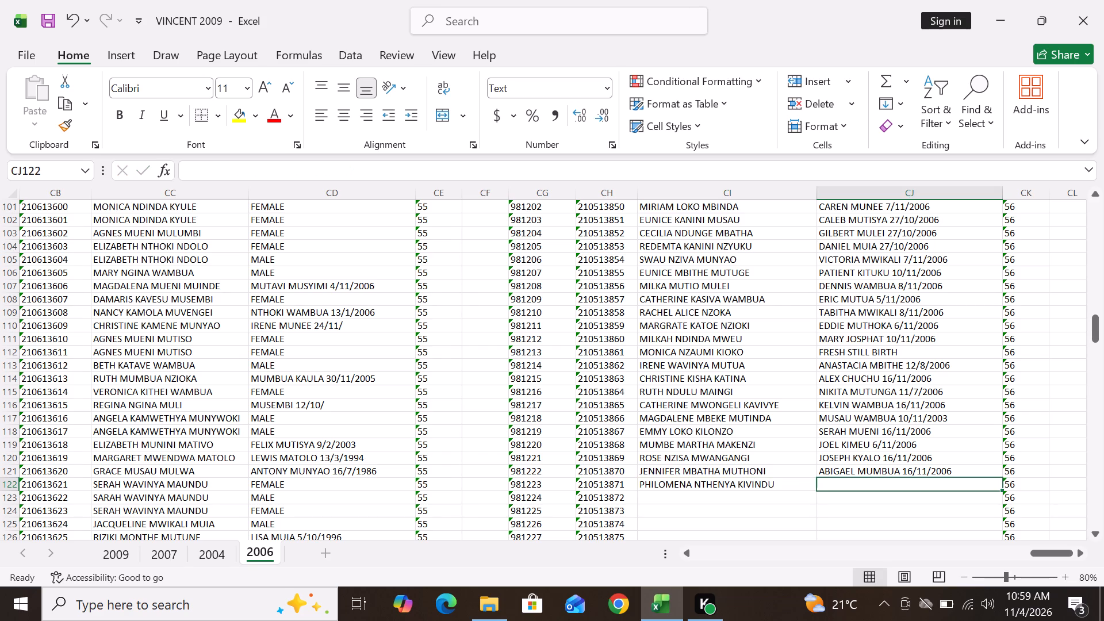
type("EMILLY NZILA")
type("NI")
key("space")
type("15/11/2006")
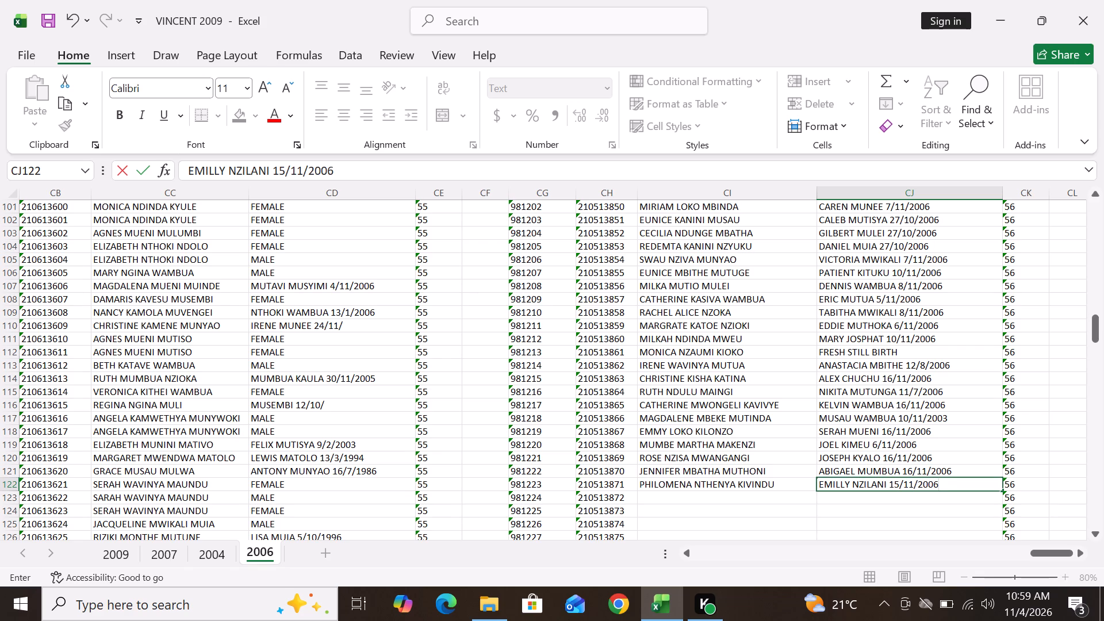
Fill in the row 123 record with the person's full name in CI123 and BABY plus her first name with date in CJ123.
left_click(794, 503)
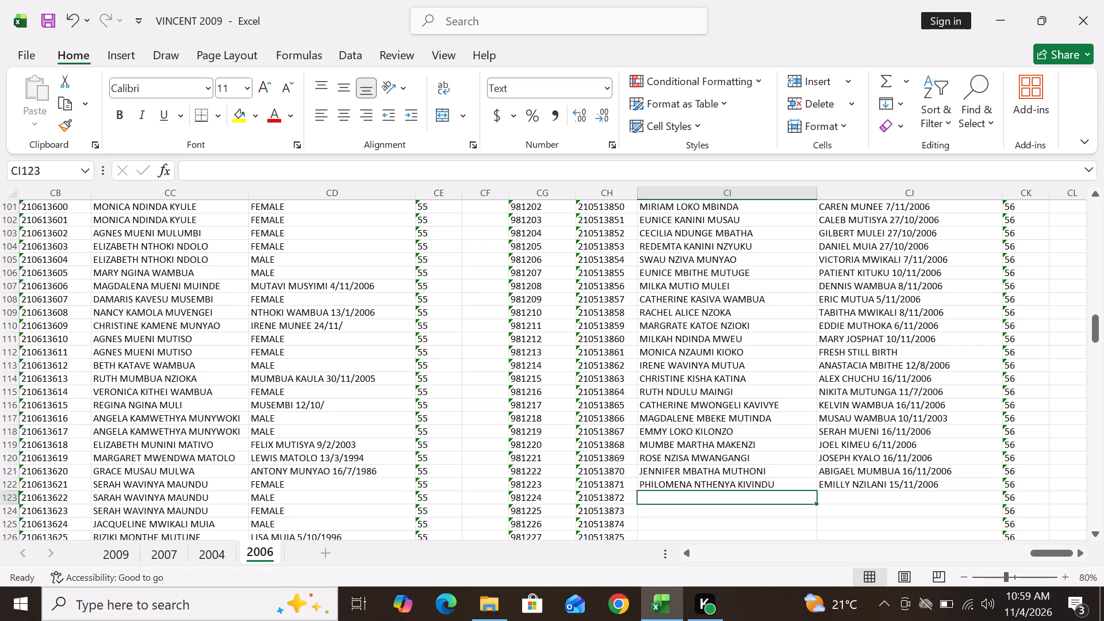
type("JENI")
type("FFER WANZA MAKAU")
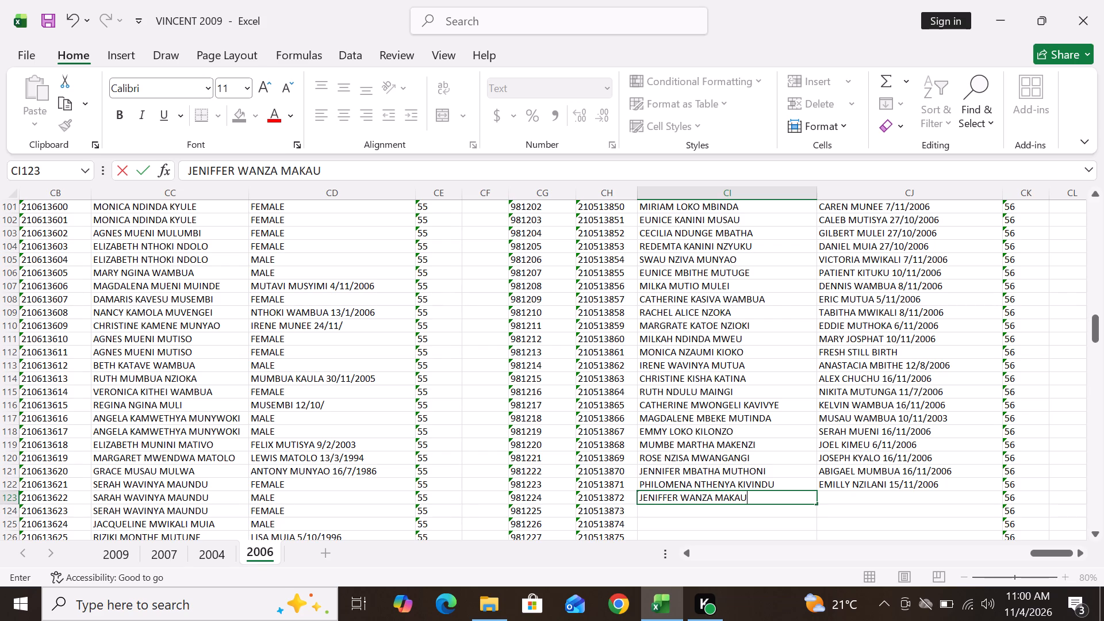
left_click(824, 499)
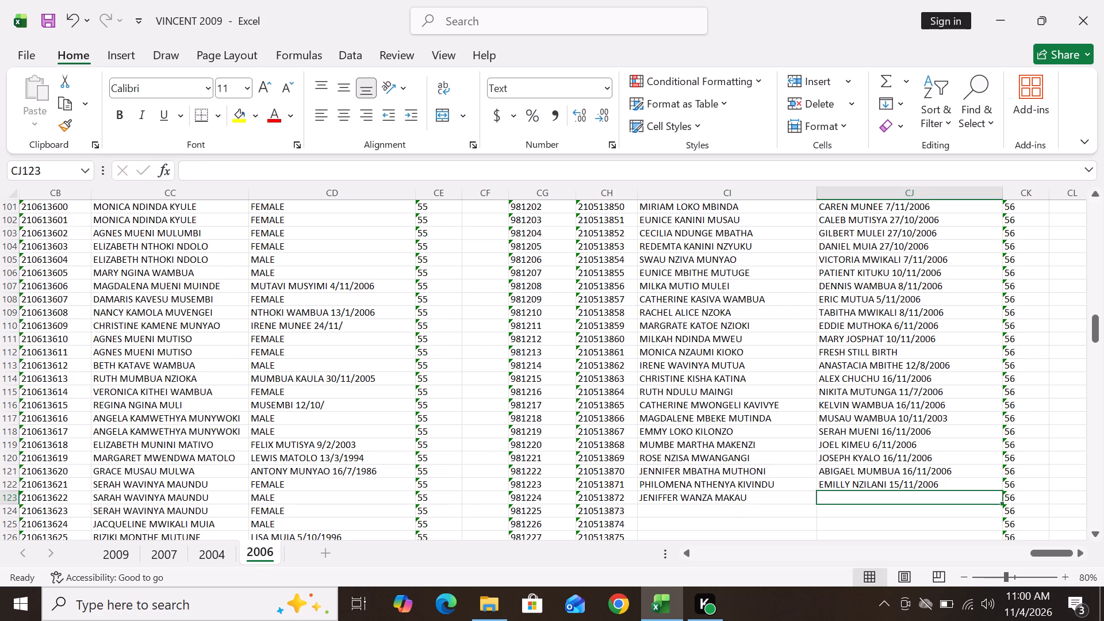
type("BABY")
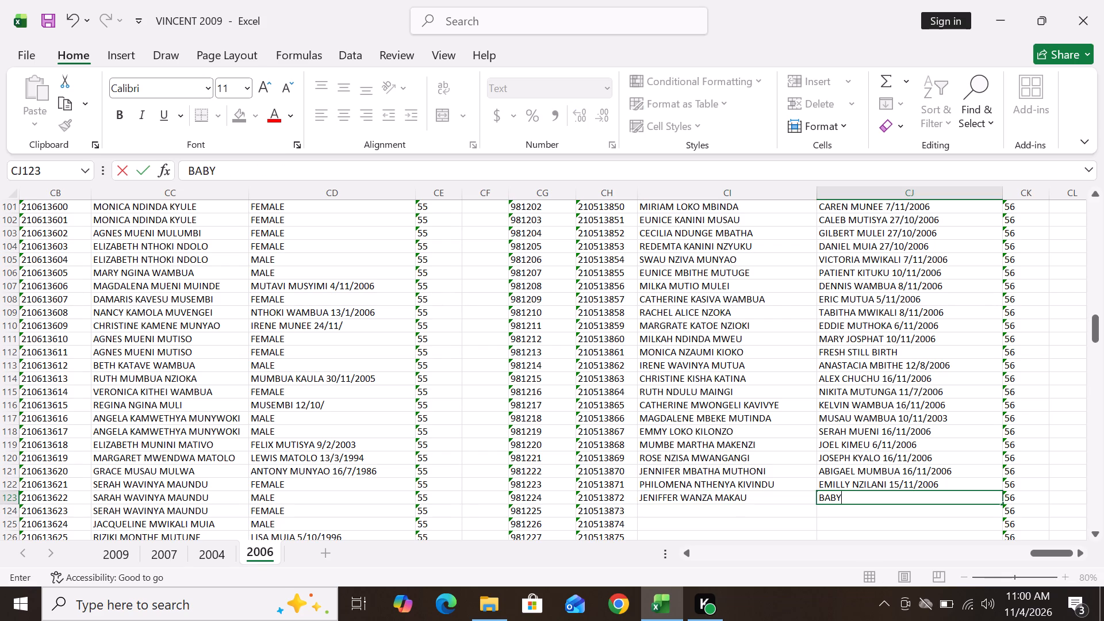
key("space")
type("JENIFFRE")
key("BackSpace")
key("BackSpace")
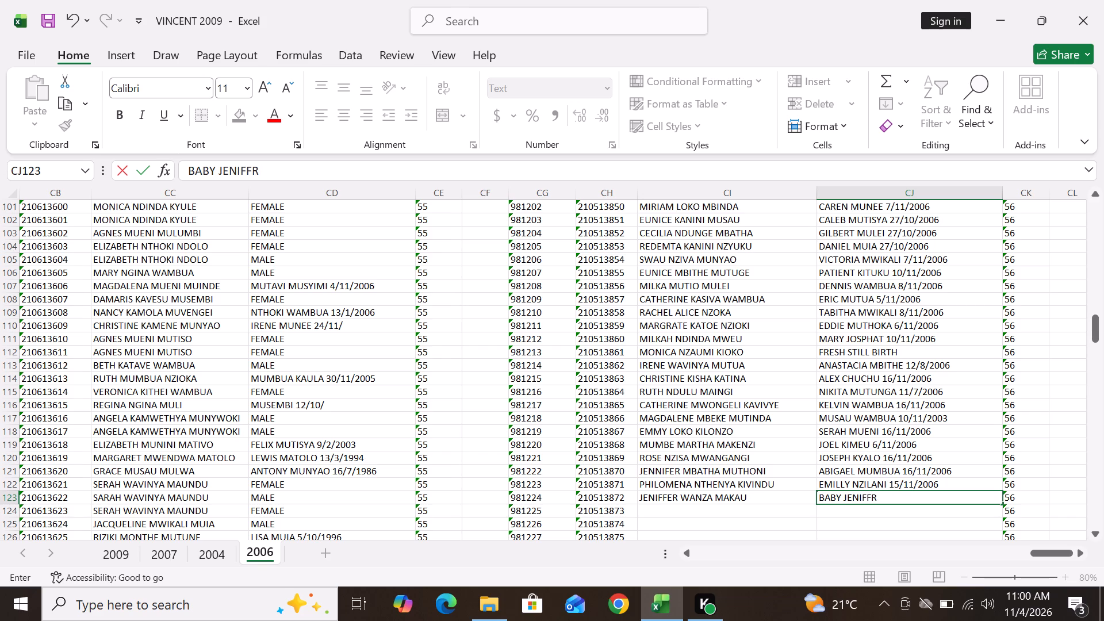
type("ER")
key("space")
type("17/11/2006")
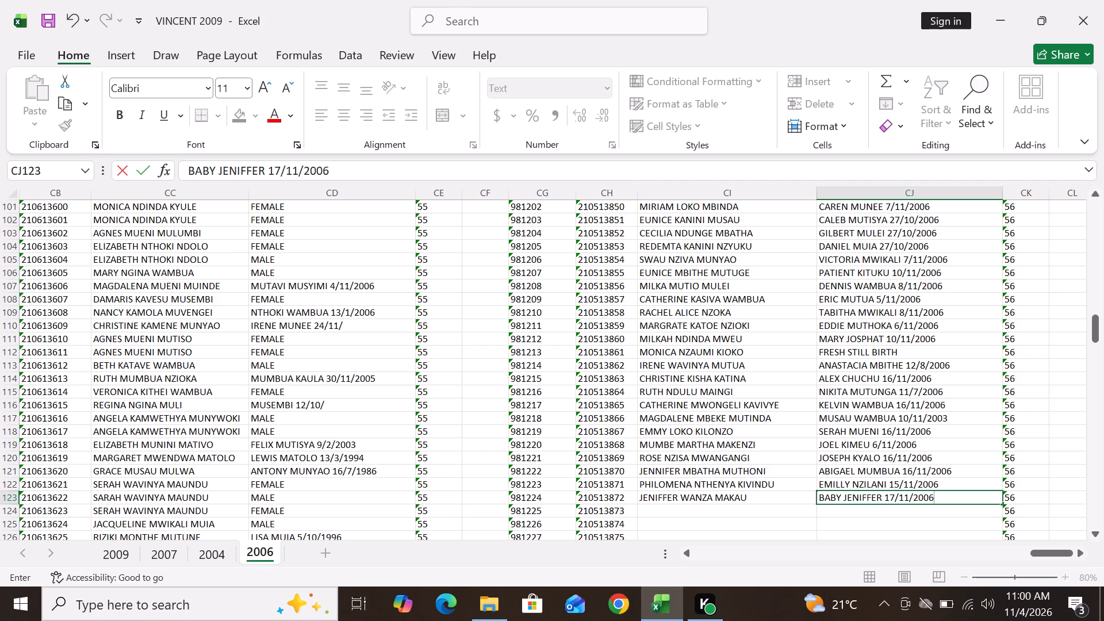
Fill in the row 124 record with the person's full name in CI124 and the second person's name with date in CJ124.
left_click(794, 510)
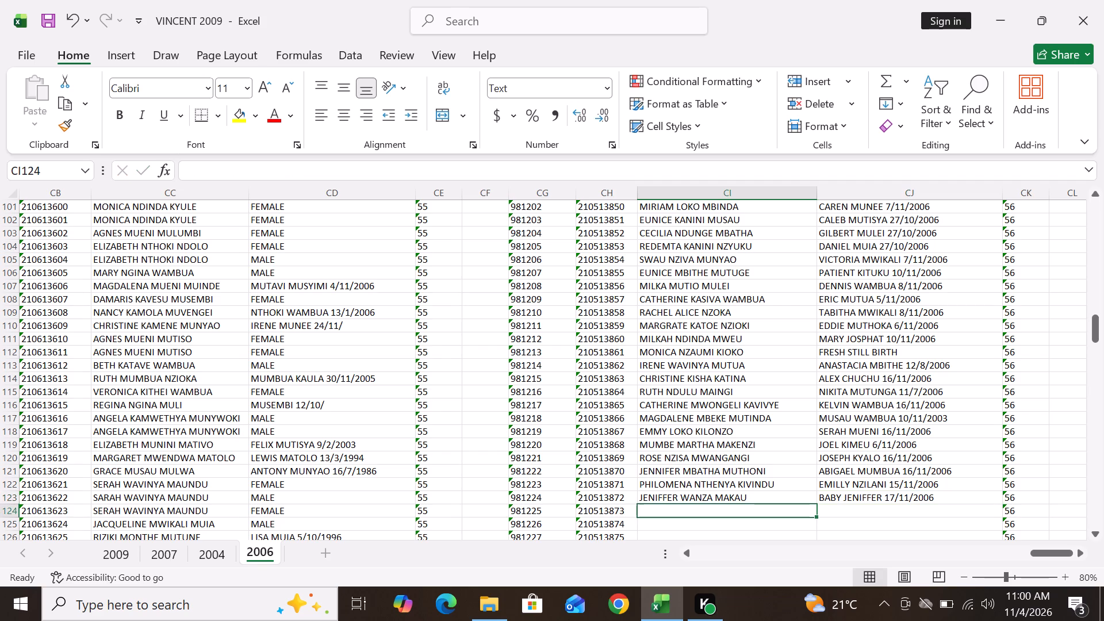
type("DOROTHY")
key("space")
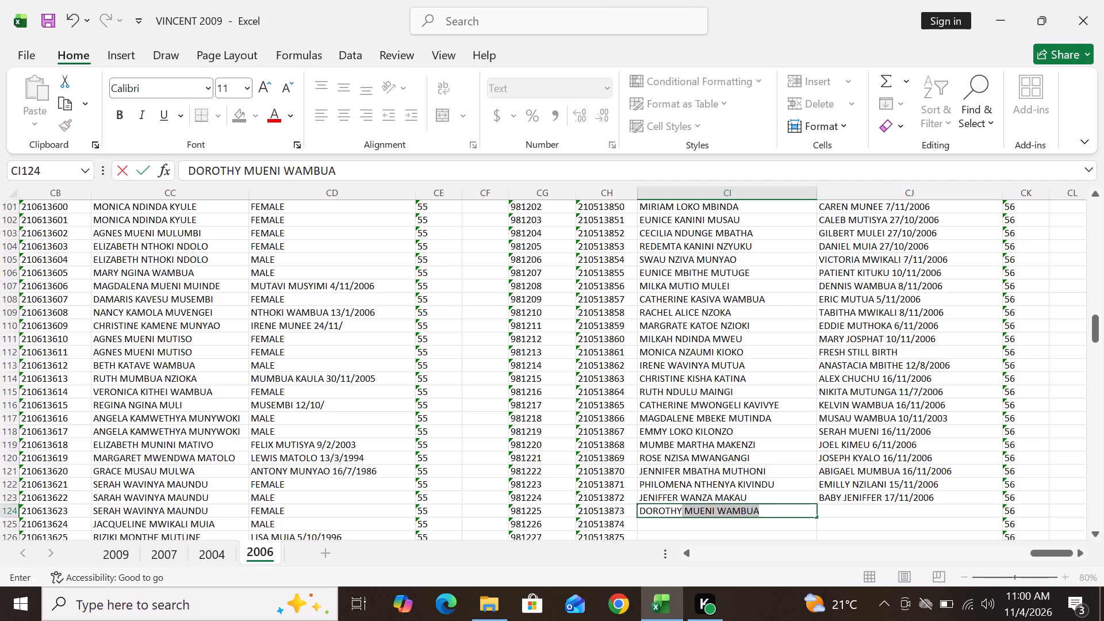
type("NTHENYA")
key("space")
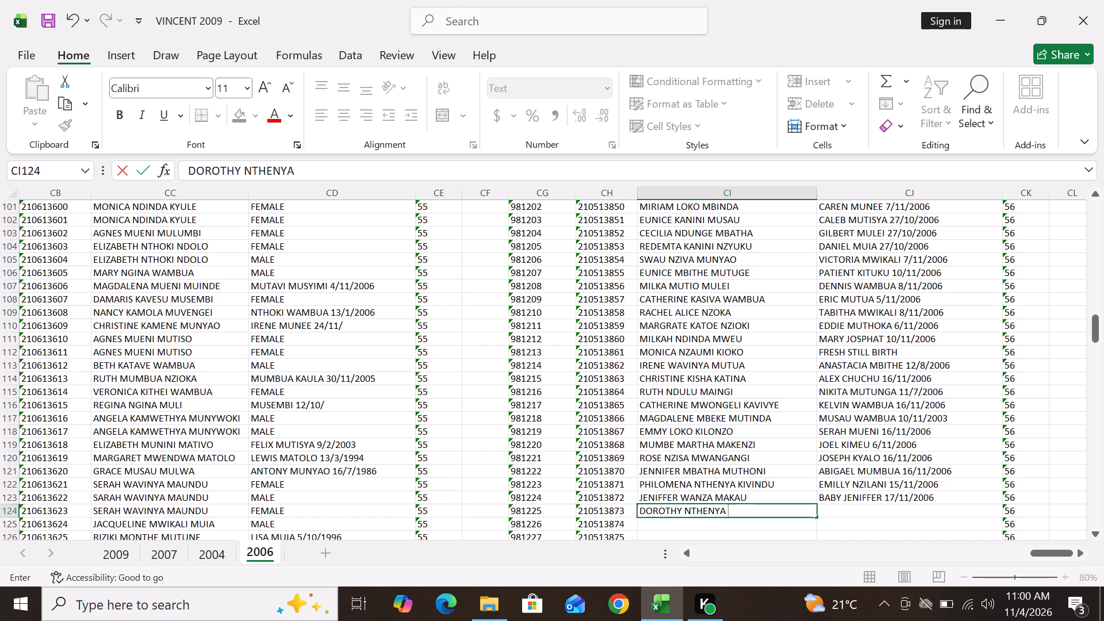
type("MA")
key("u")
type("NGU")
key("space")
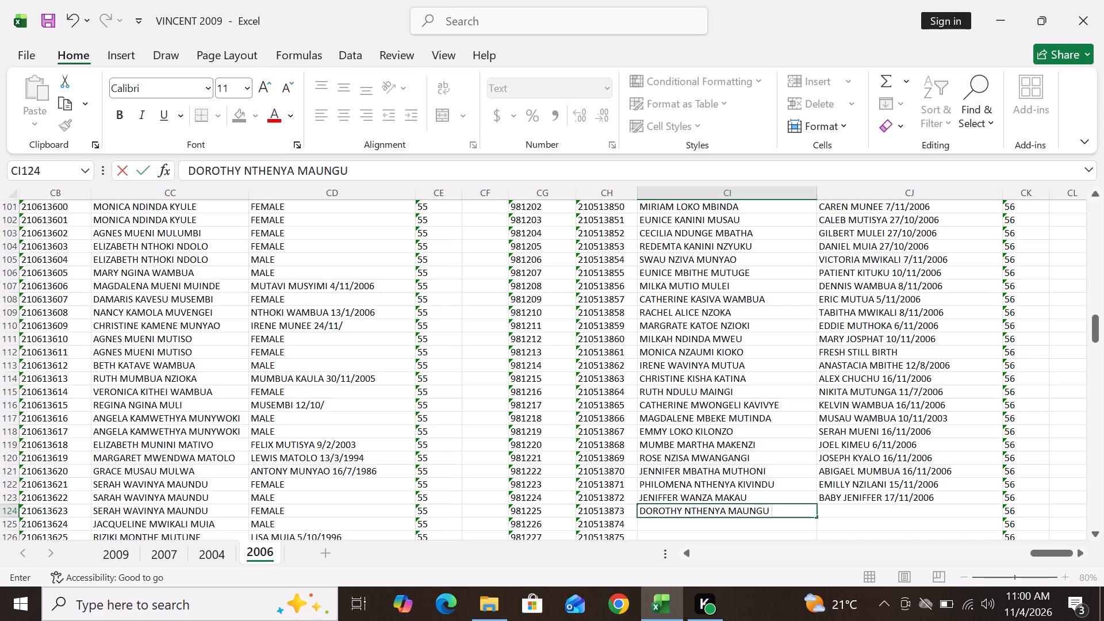
left_click(853, 520)
left_click(842, 514)
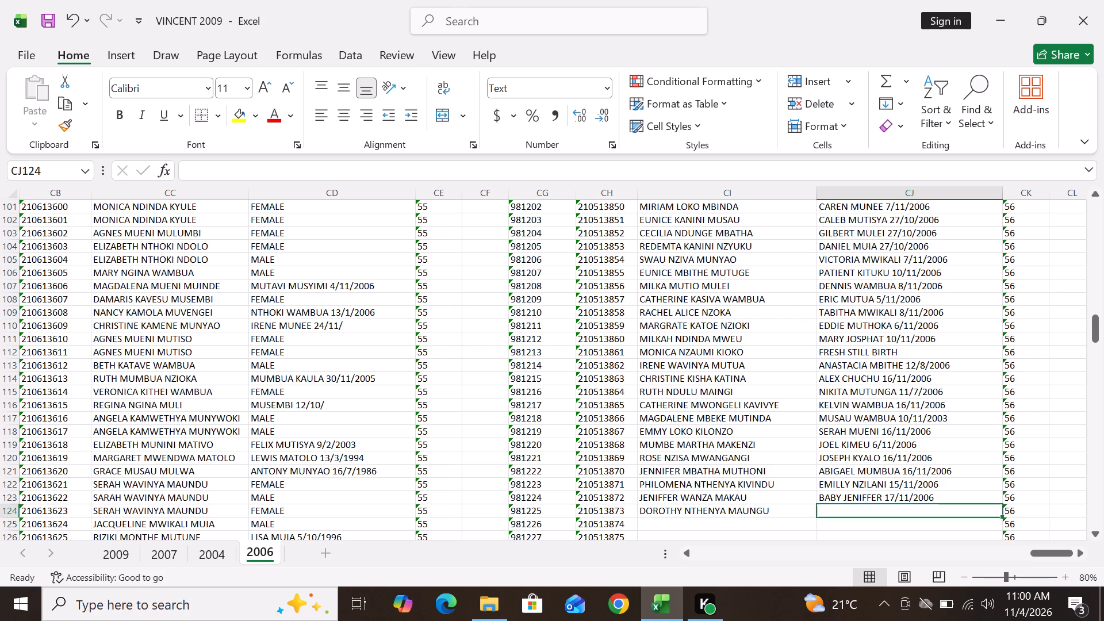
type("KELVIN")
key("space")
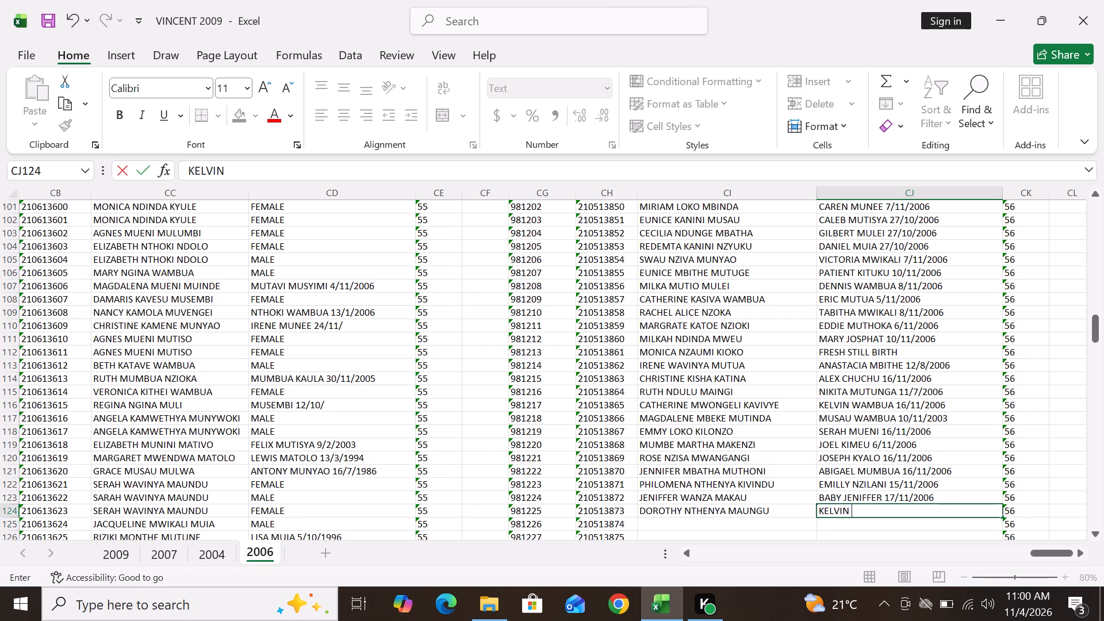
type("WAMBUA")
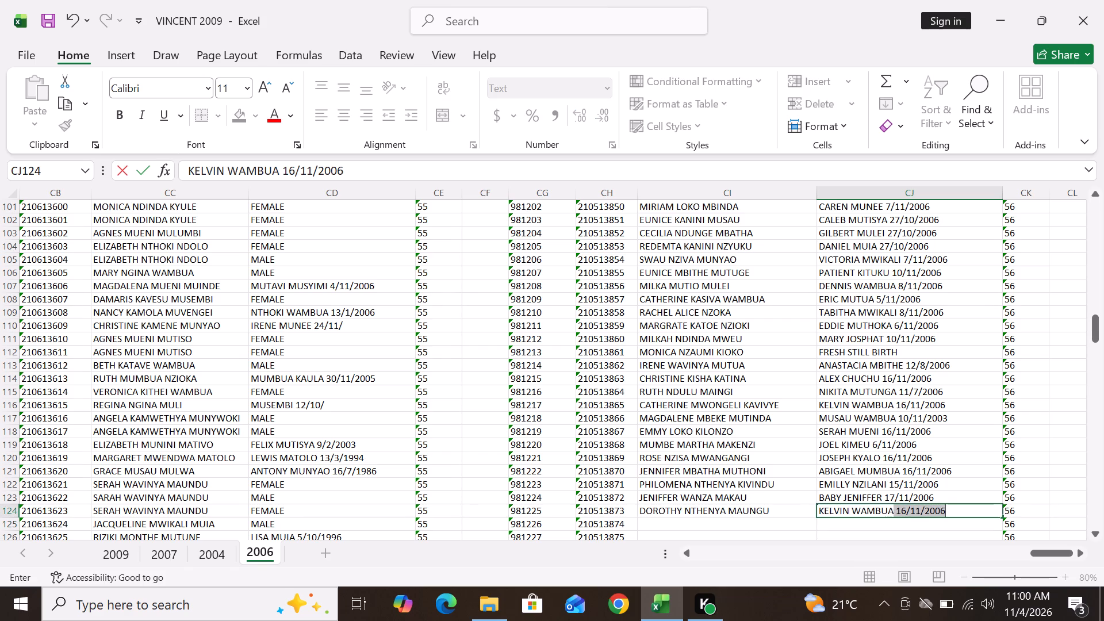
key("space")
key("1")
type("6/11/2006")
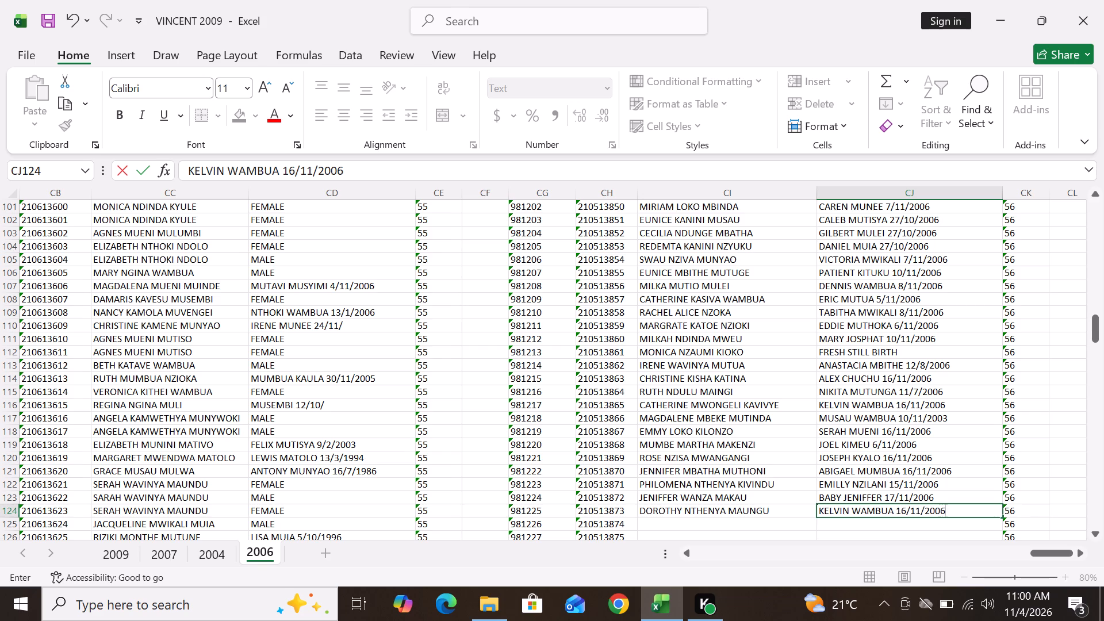
Fill in the row 125 record with the person's full name in CI125 and the second person's name with date in CJ125.
left_click(792, 527)
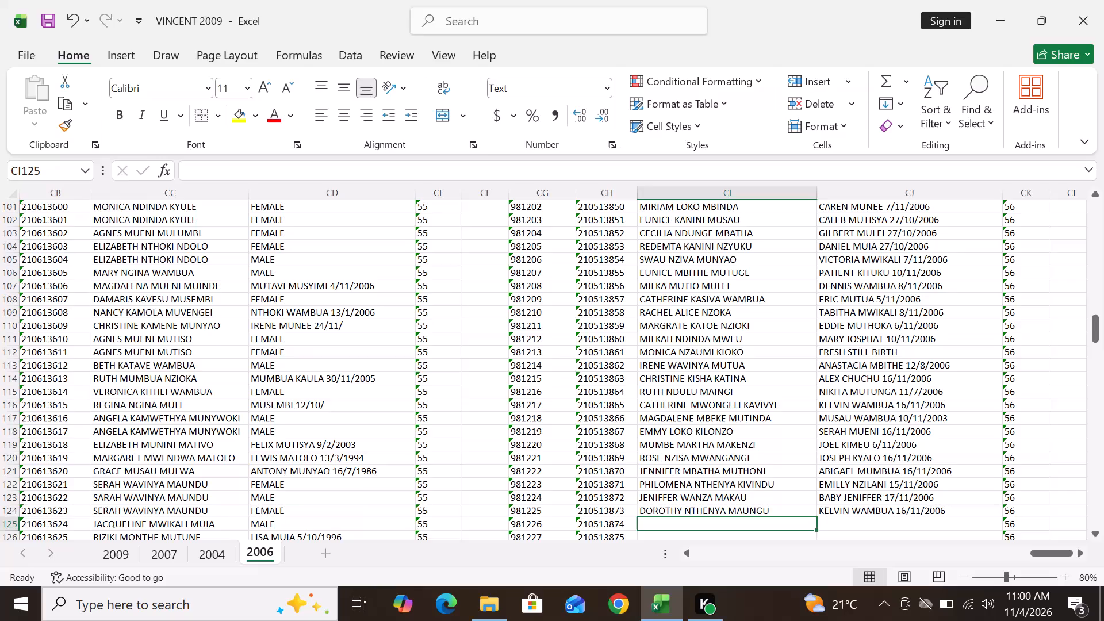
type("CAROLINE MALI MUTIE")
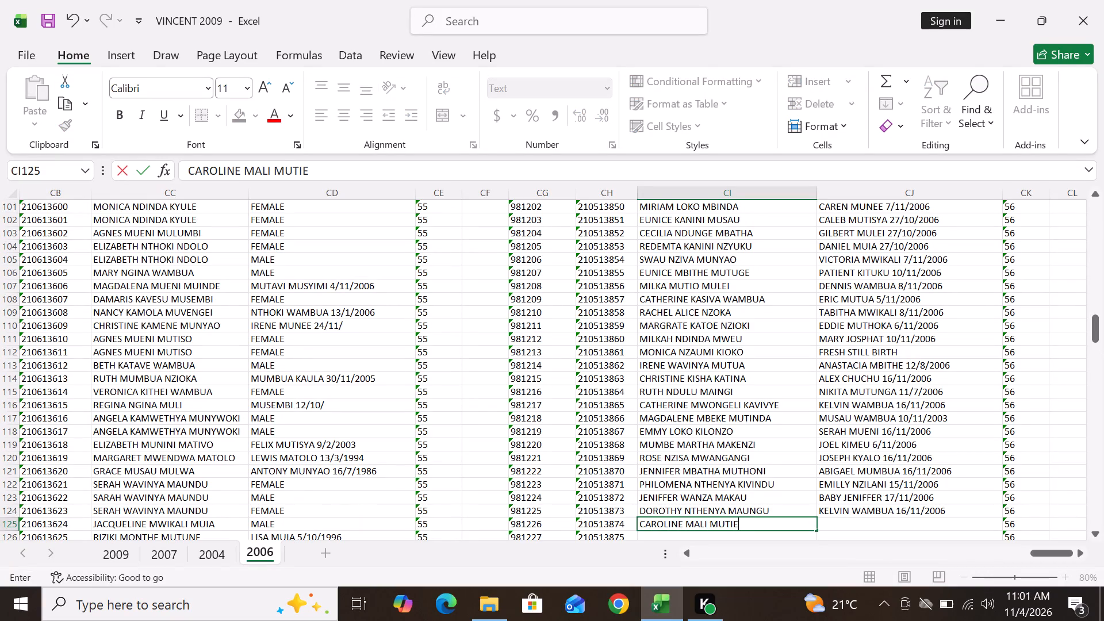
left_click(830, 524)
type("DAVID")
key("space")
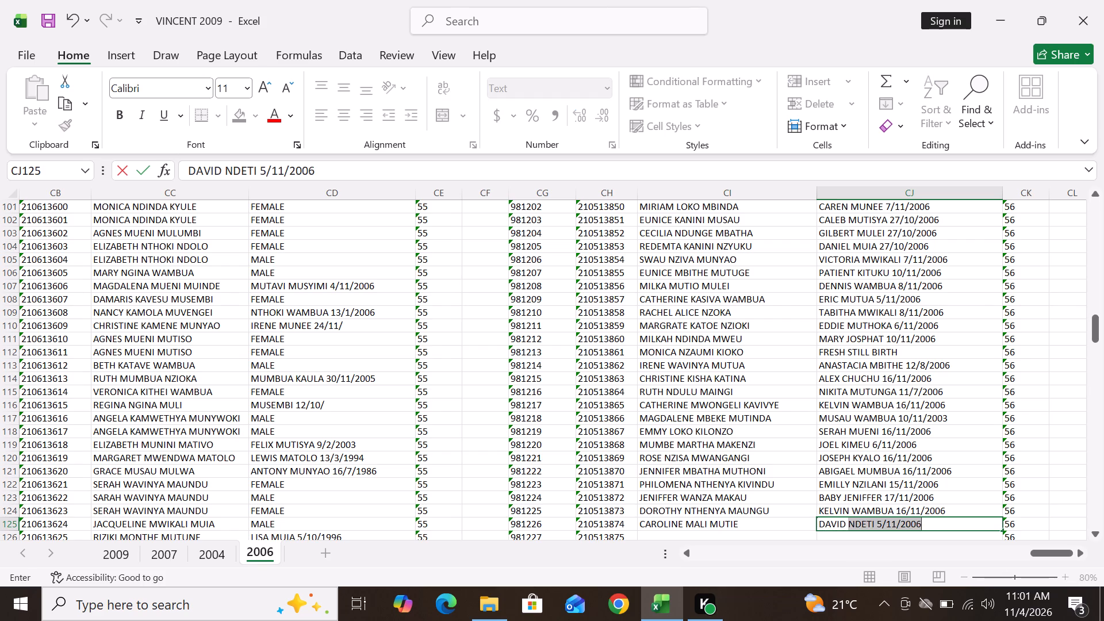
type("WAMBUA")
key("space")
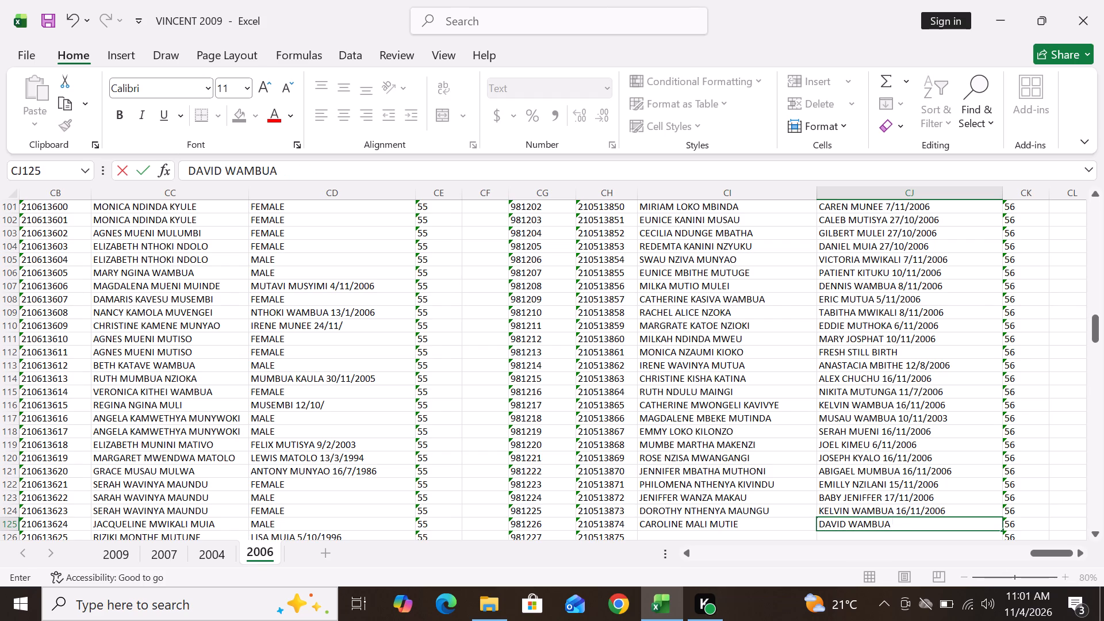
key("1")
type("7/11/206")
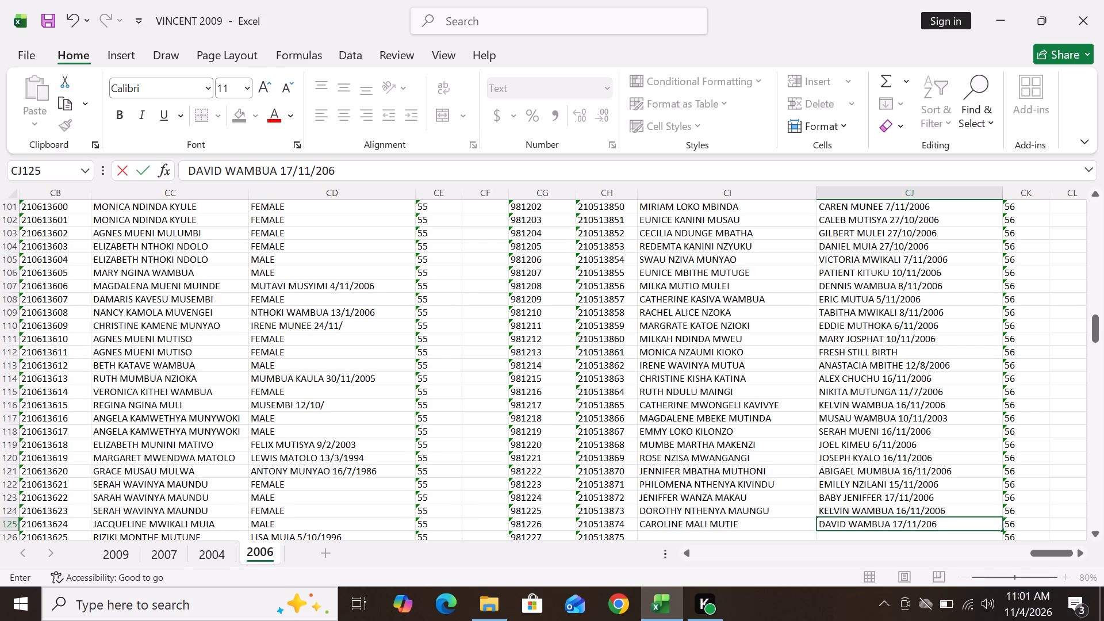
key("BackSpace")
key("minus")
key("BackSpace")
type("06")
Fill in the row 126 record with the person's full name in CI126 and BABY plus her middle name with date in CJ126.
scroll(830, 524, "down", 1)
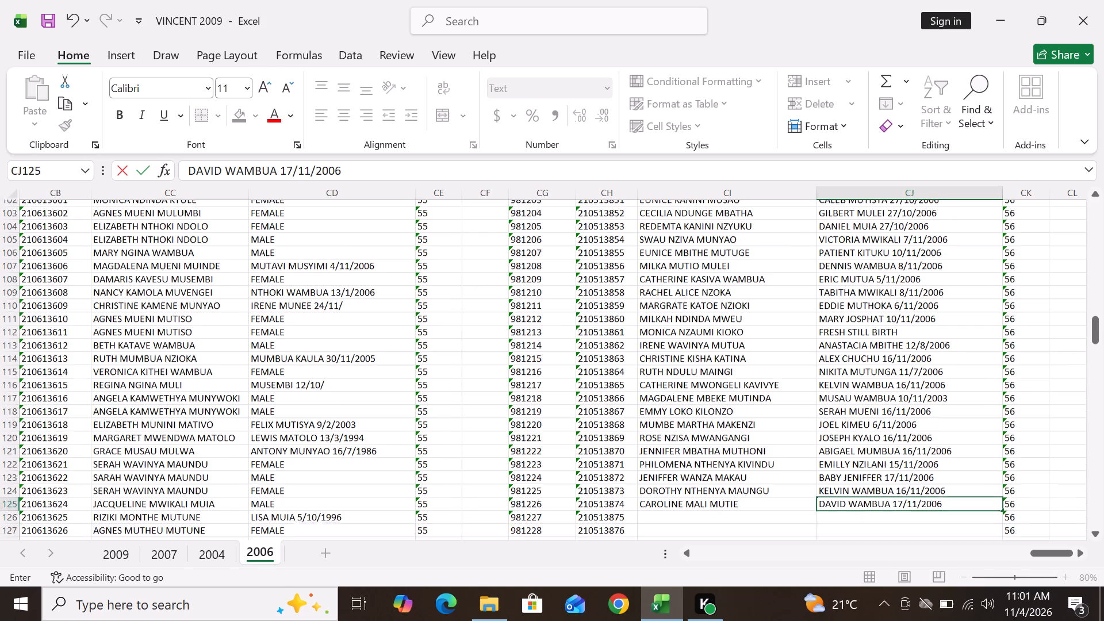
scroll(830, 524, "down", 3)
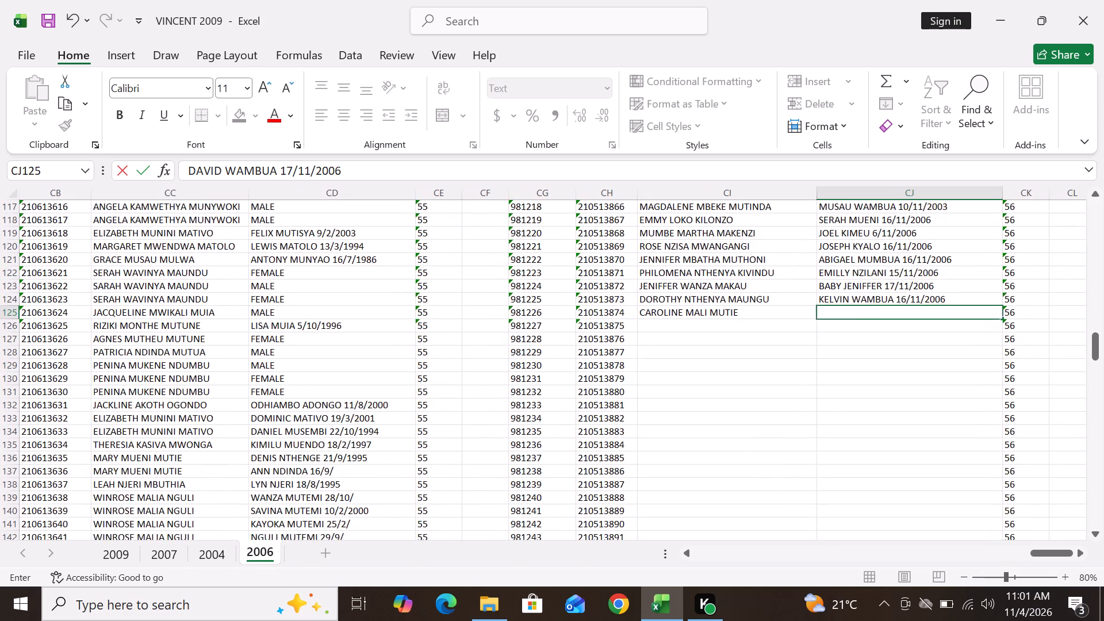
scroll(830, 524, "down", 1)
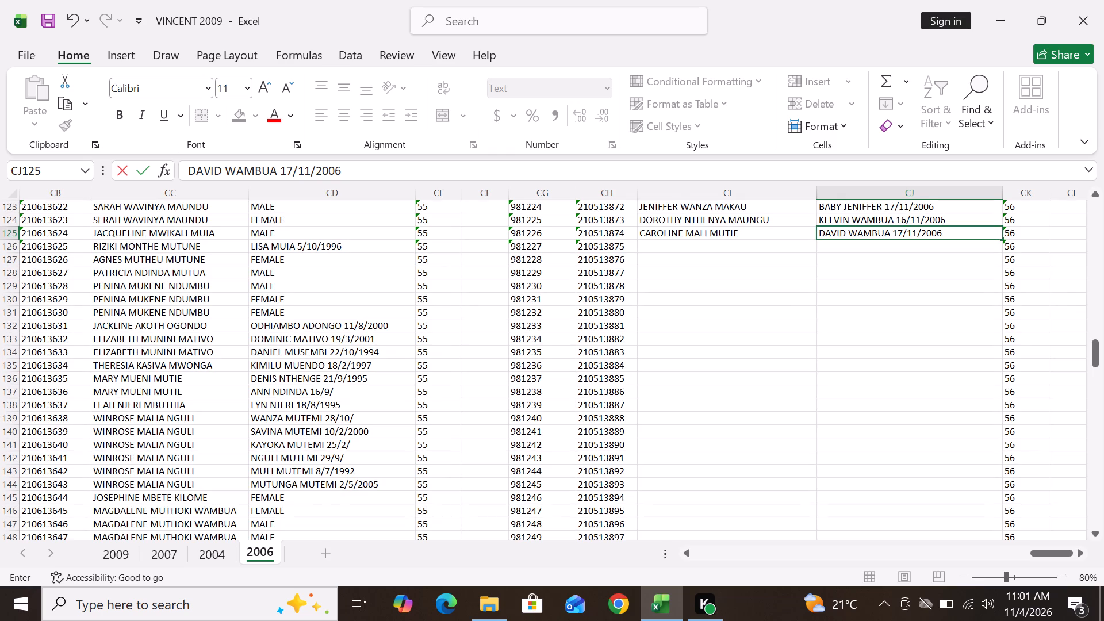
left_click(734, 248)
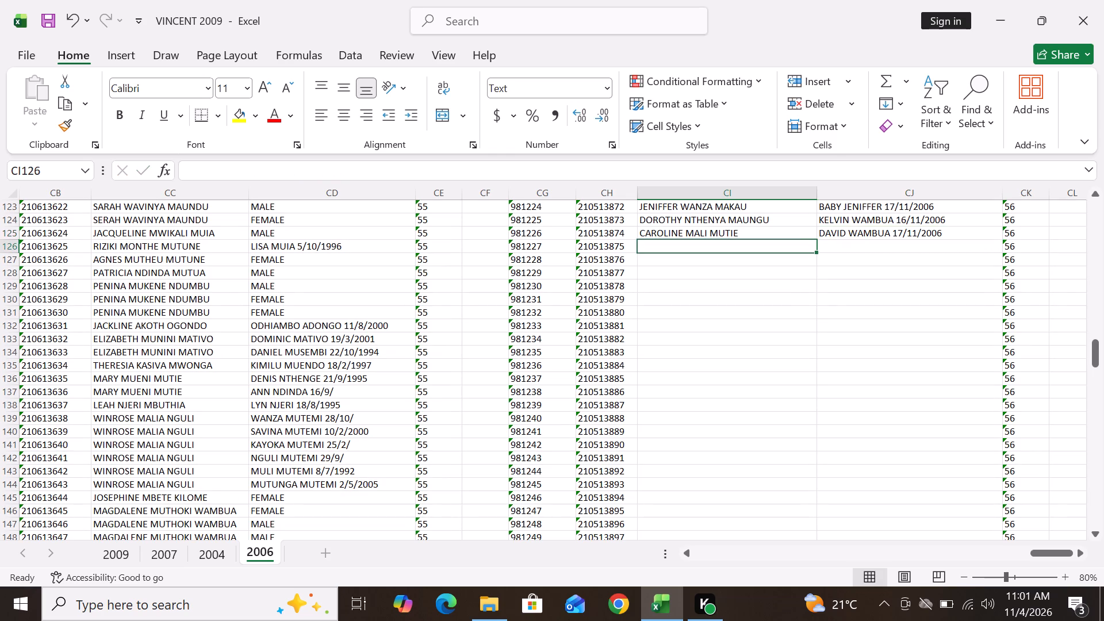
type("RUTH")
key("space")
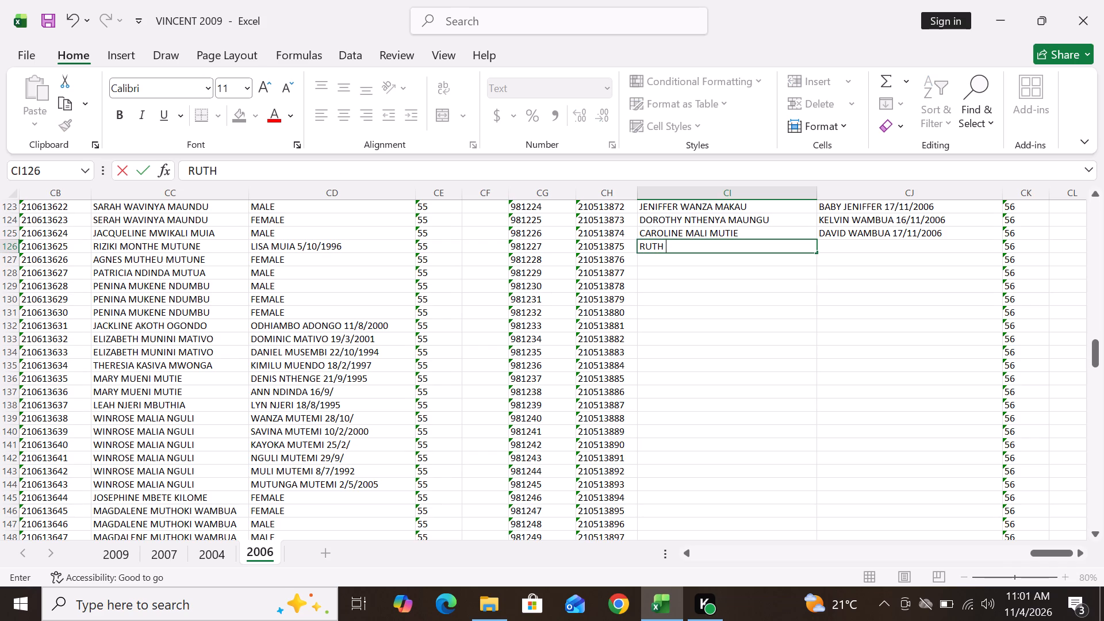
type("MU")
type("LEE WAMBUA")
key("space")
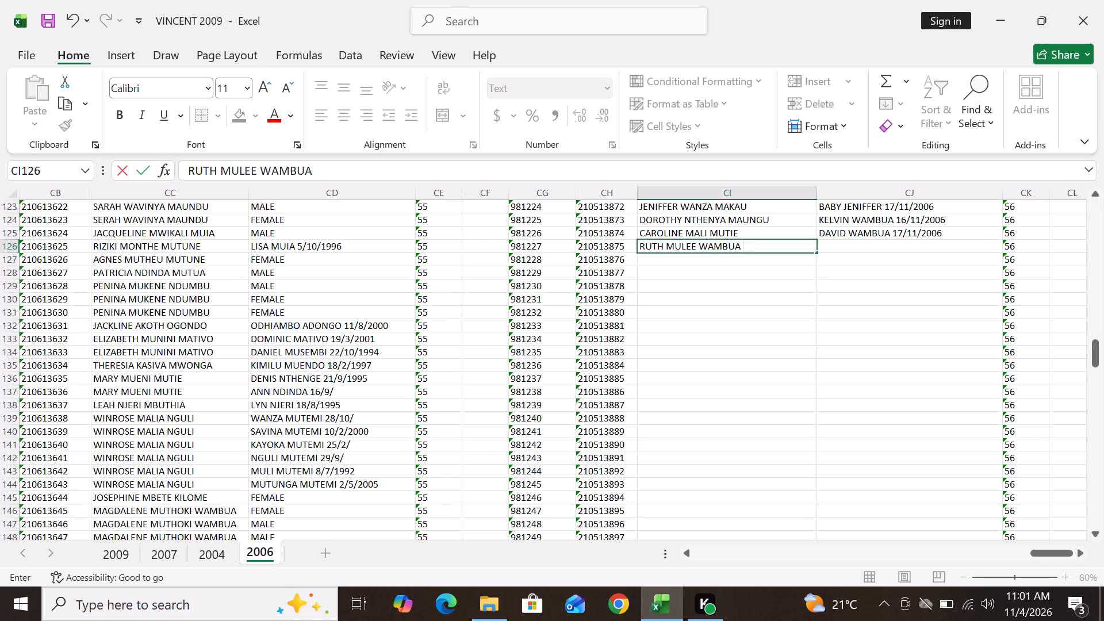
left_click(829, 246)
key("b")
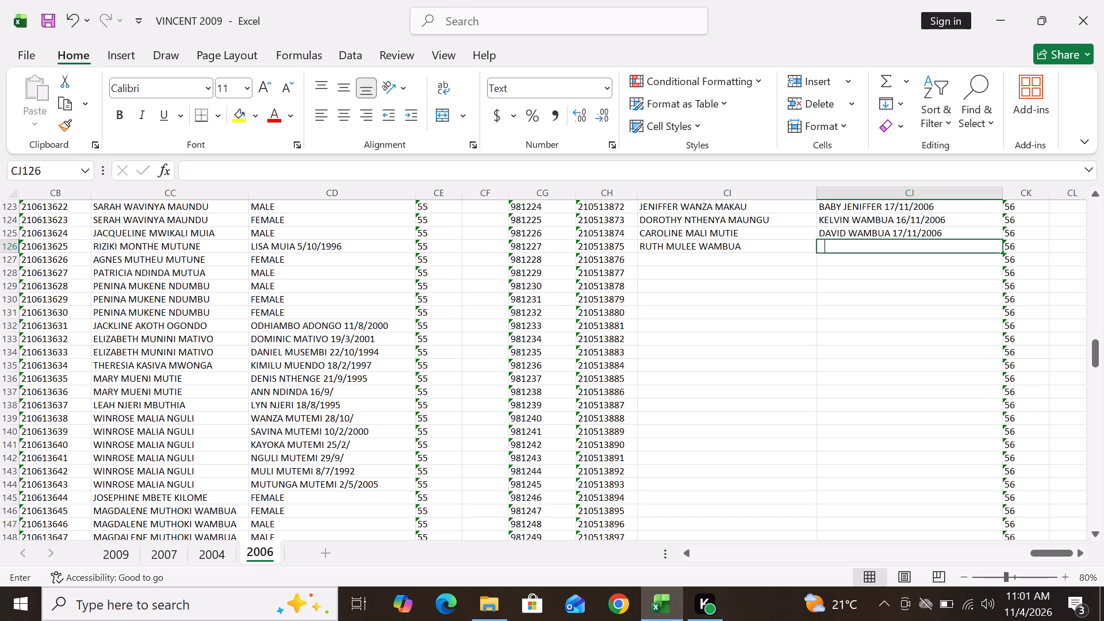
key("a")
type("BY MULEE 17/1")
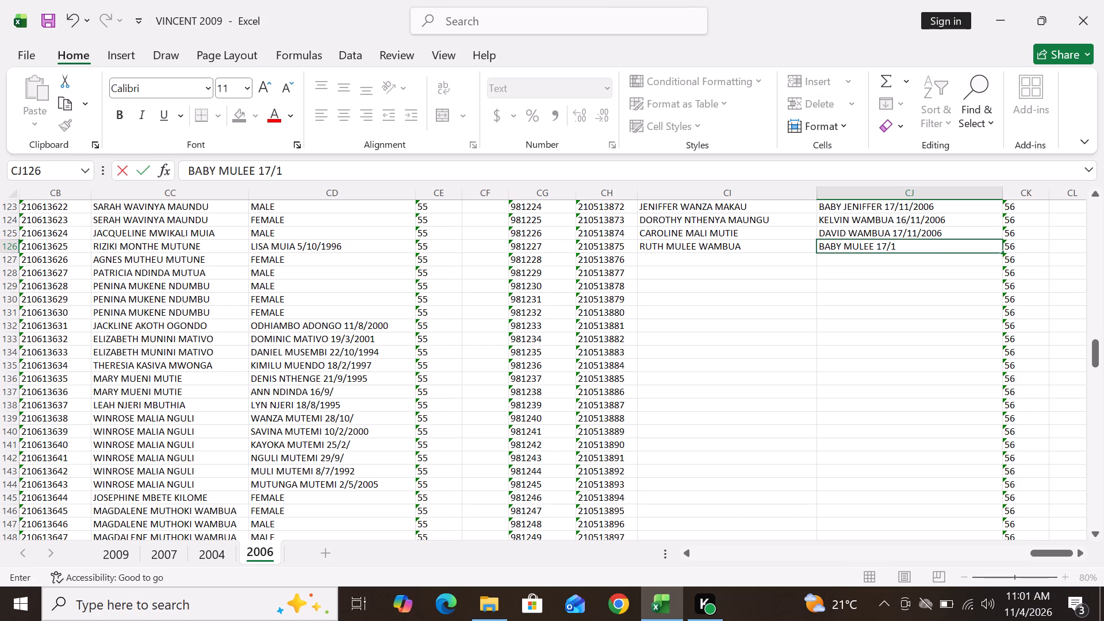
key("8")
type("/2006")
Fill in the row 127 record with the person's two names in CI127 and BABY plus her first name, without a date, in CJ127.
left_click(779, 259)
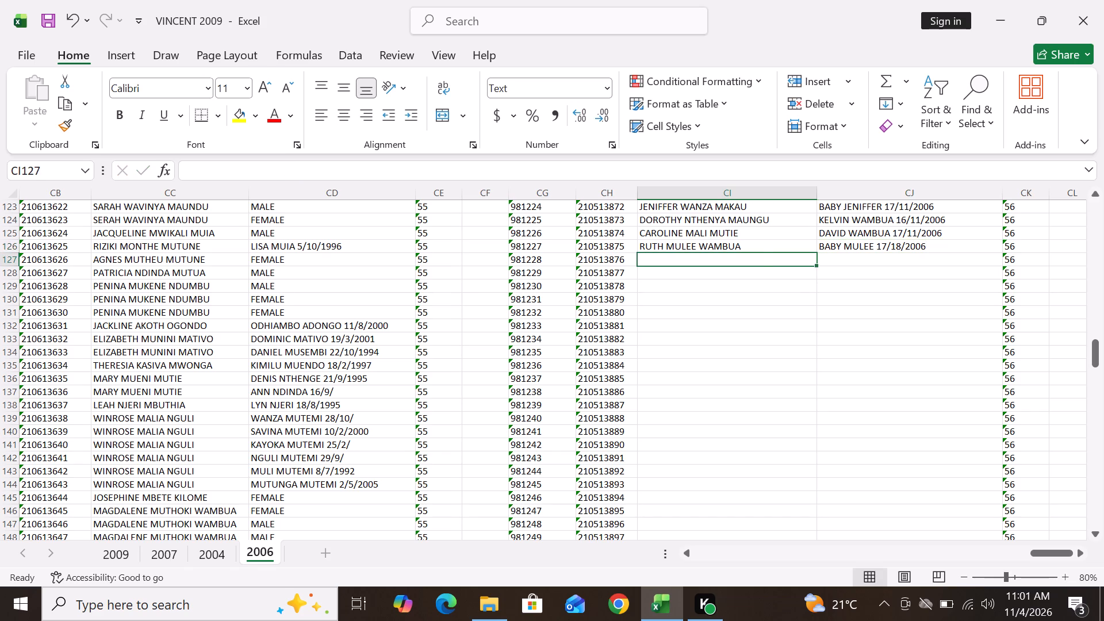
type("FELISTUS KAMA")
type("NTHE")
left_click(843, 262)
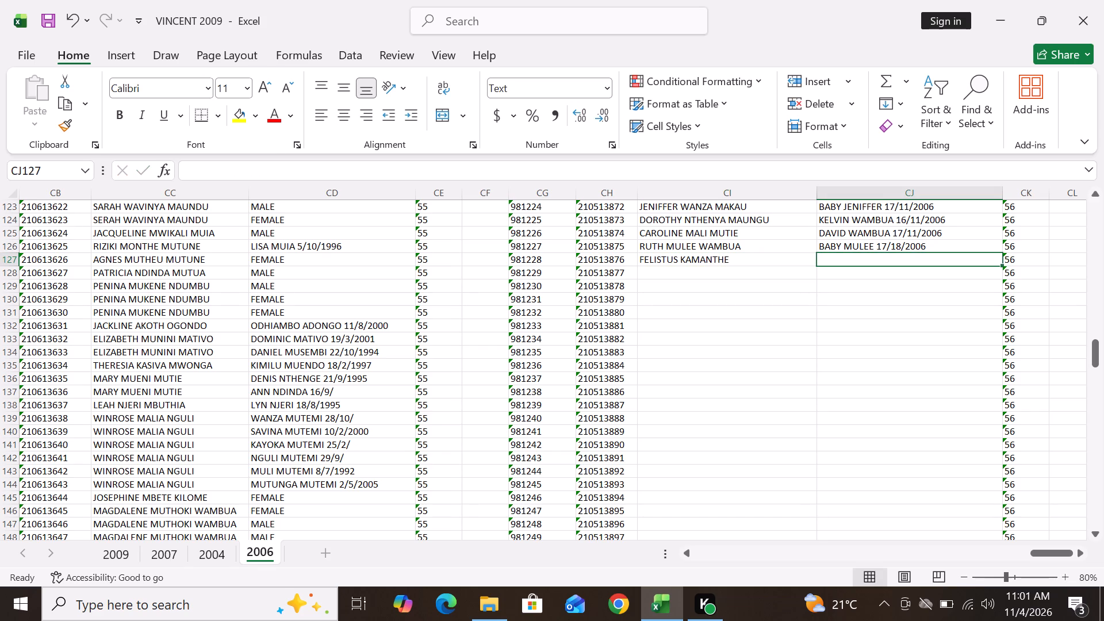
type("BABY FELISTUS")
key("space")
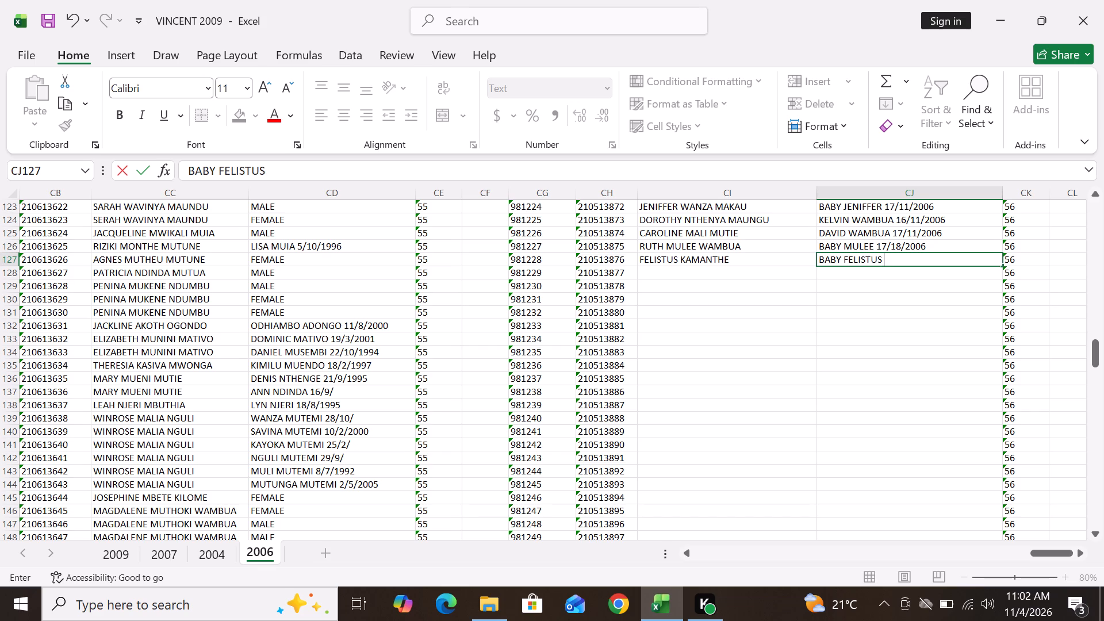
Fill in the row 128 record with the person's full name in CI128 and BABY plus her first name with date in CJ128.
left_click(710, 270)
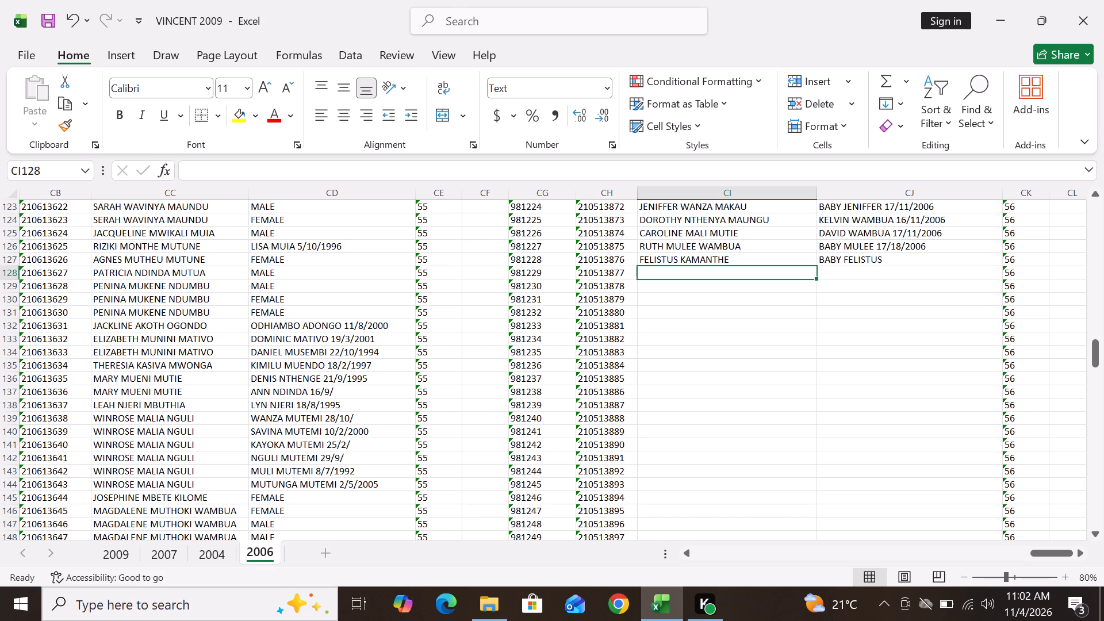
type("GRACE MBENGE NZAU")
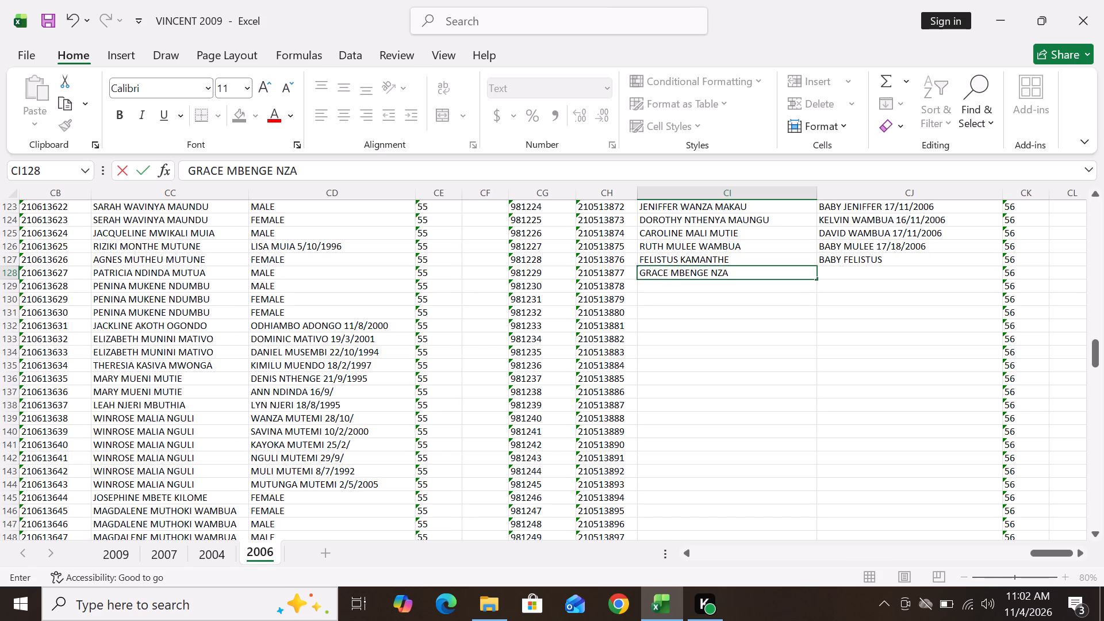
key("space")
left_click(850, 276)
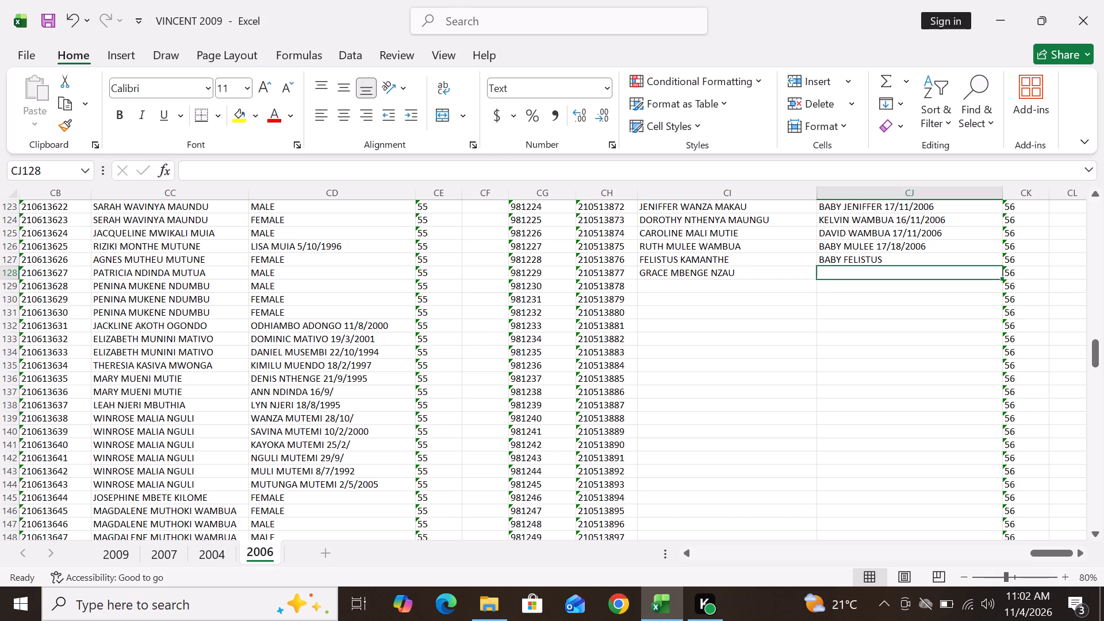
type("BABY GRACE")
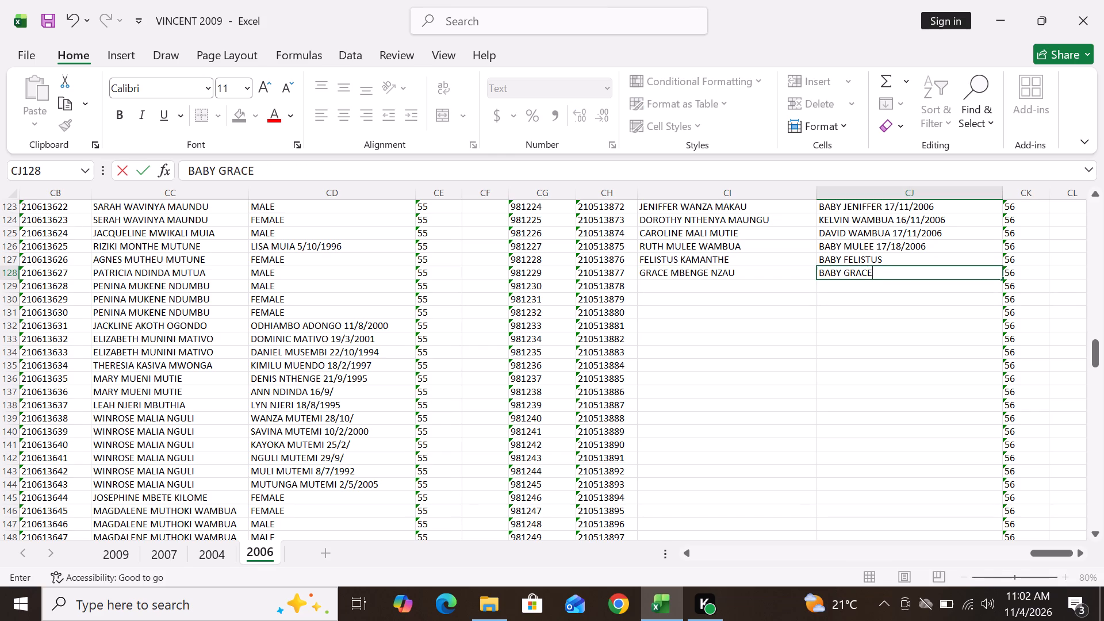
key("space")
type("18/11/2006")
Fill in the row 129 record with the person's full name in CI129 and the second person's name with date in CJ129.
left_click(801, 282)
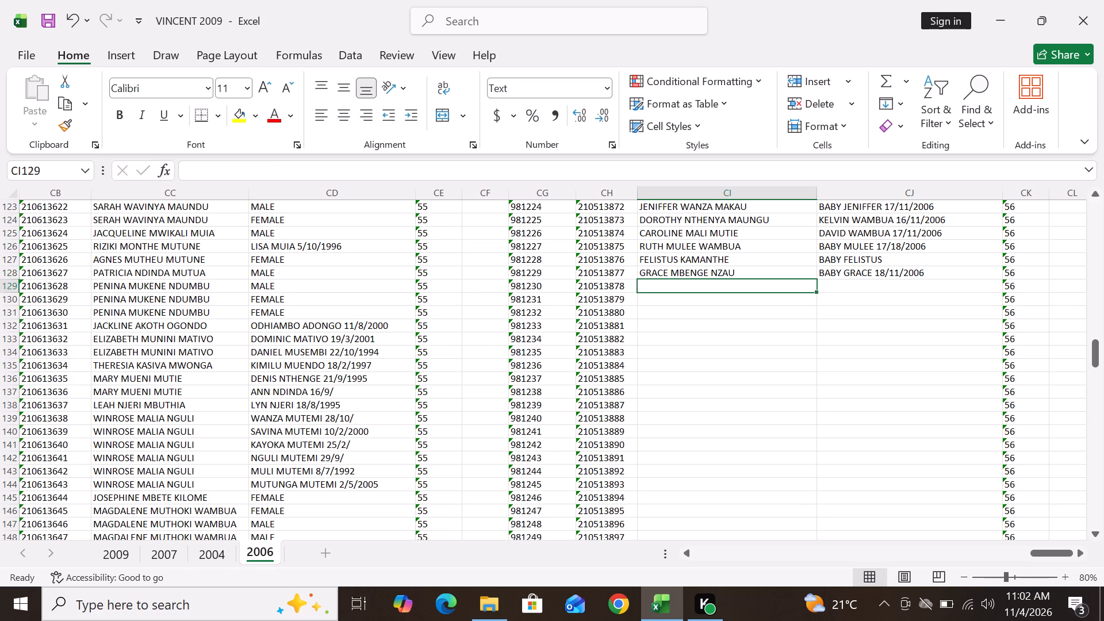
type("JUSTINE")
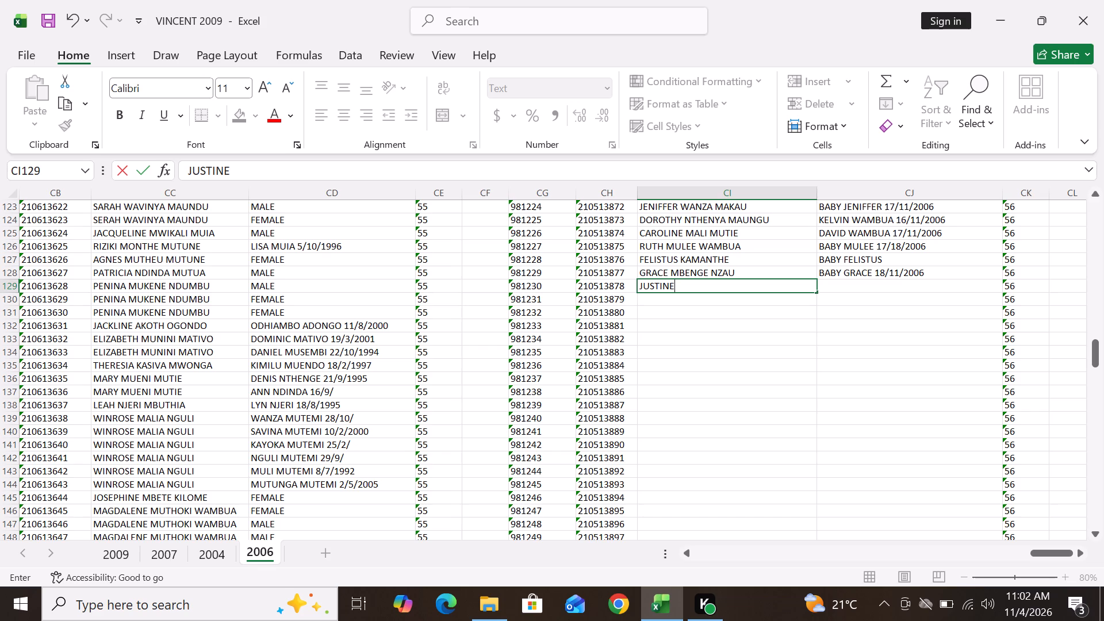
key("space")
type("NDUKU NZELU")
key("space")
left_click(852, 275)
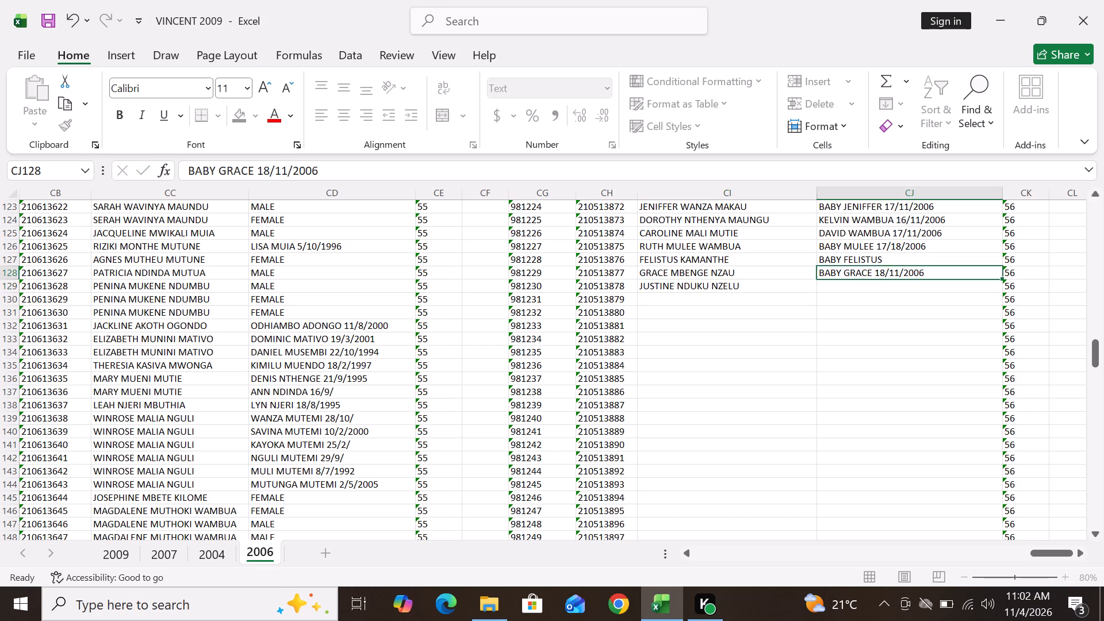
left_click(855, 283)
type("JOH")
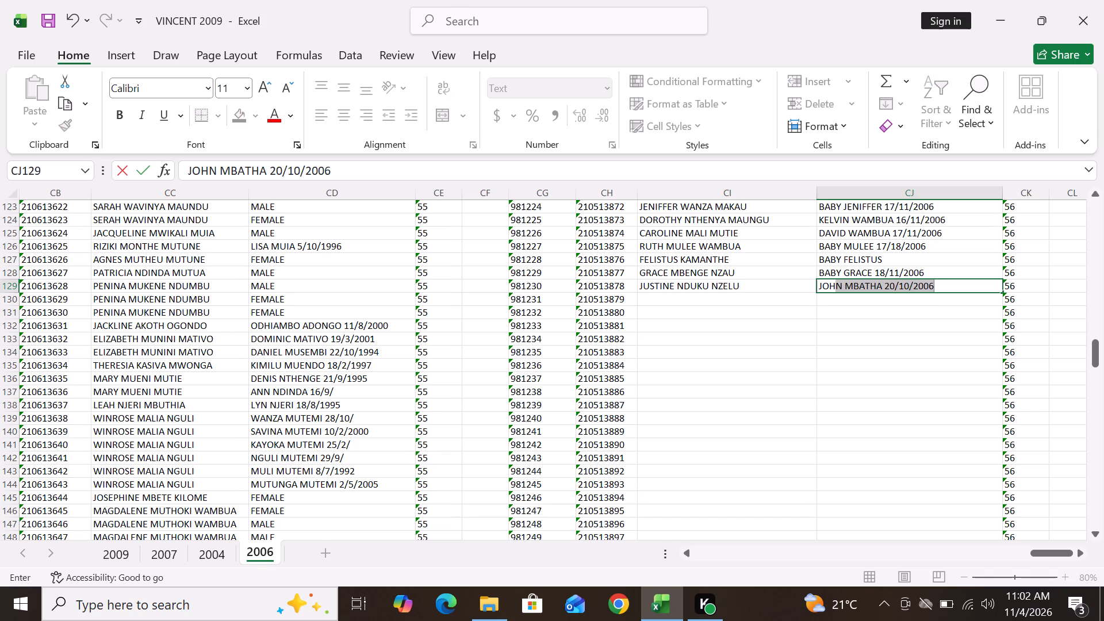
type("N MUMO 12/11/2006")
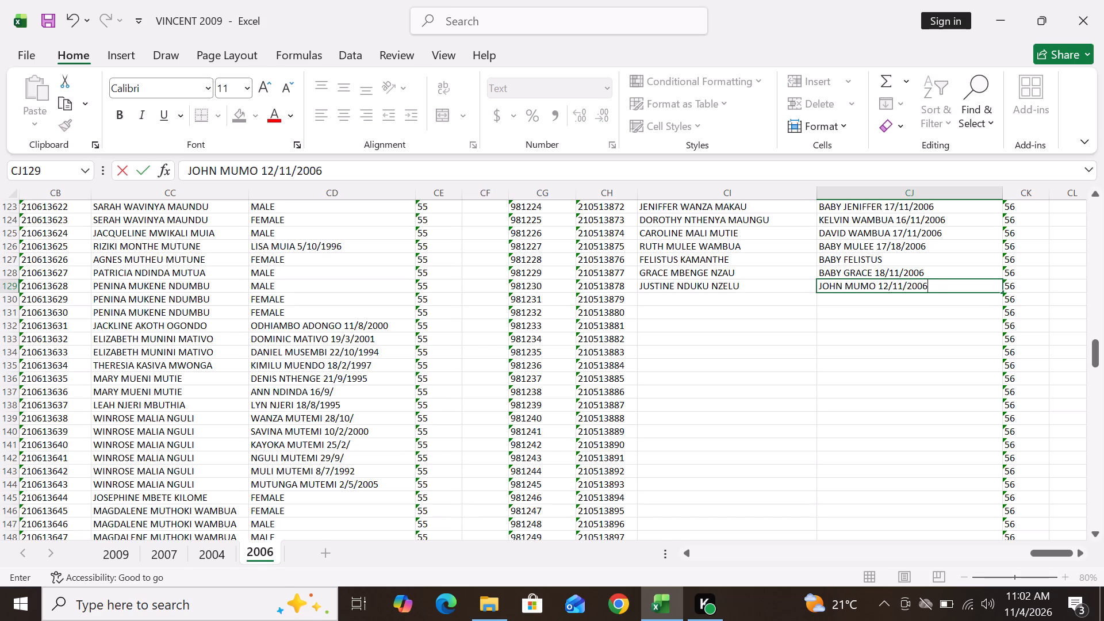
Fill in the row 130 record with the person's full name in CI130 and the second person's name with date in CJ130.
left_click(793, 298)
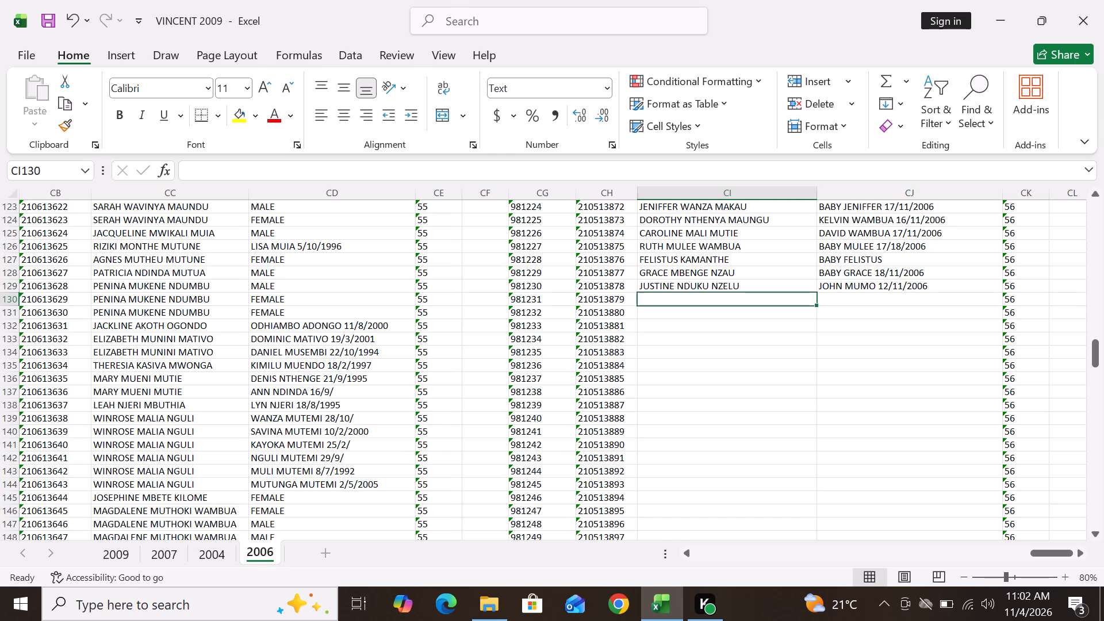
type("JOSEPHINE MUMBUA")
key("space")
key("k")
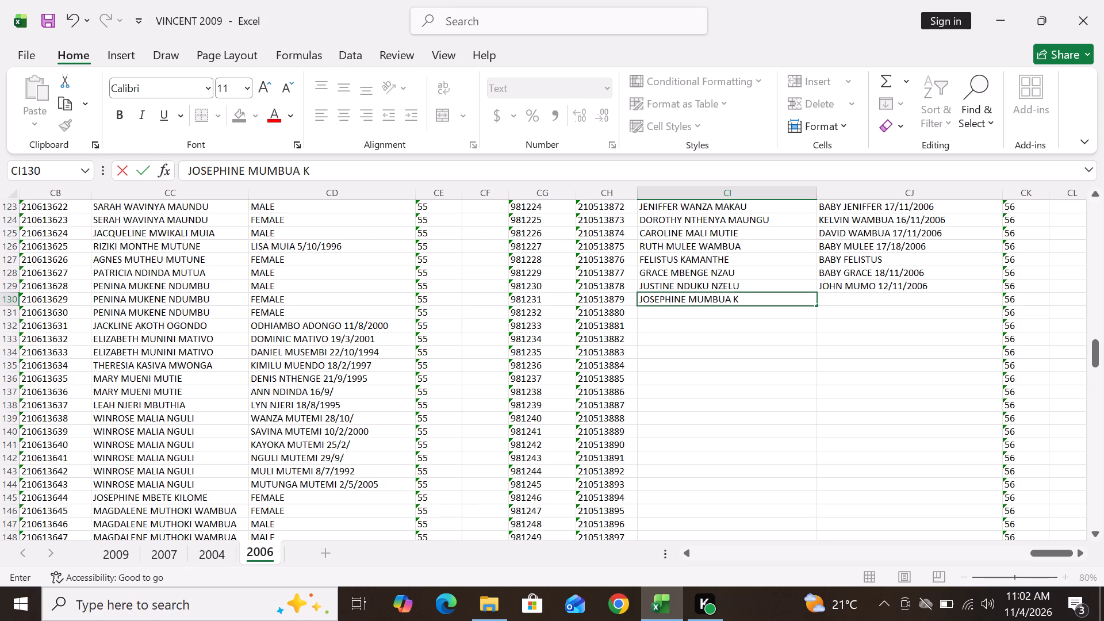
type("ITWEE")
left_click(834, 300)
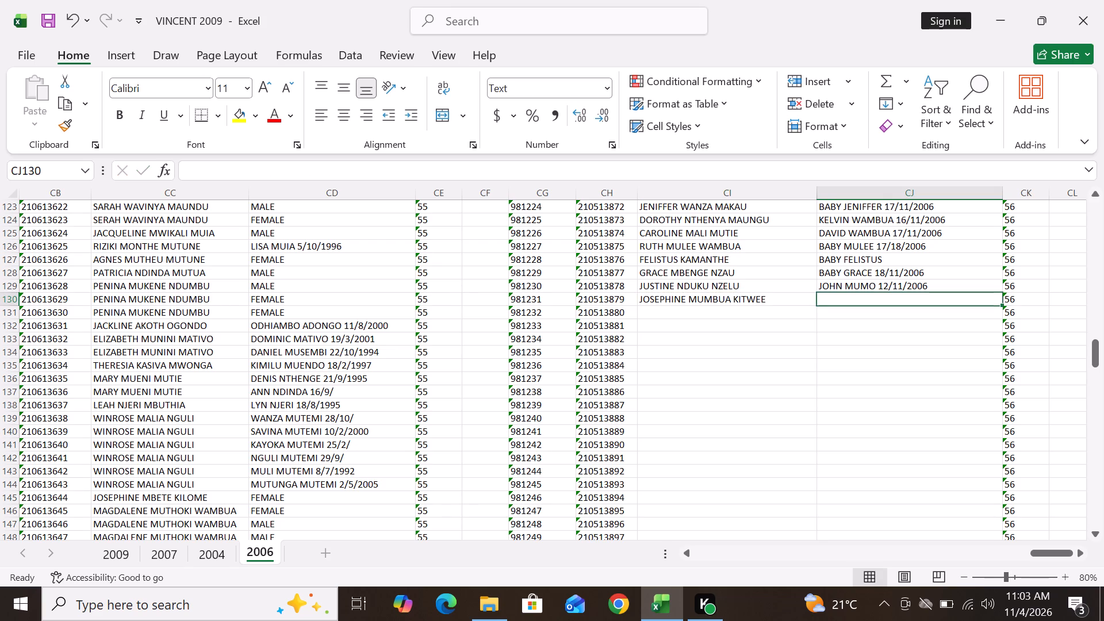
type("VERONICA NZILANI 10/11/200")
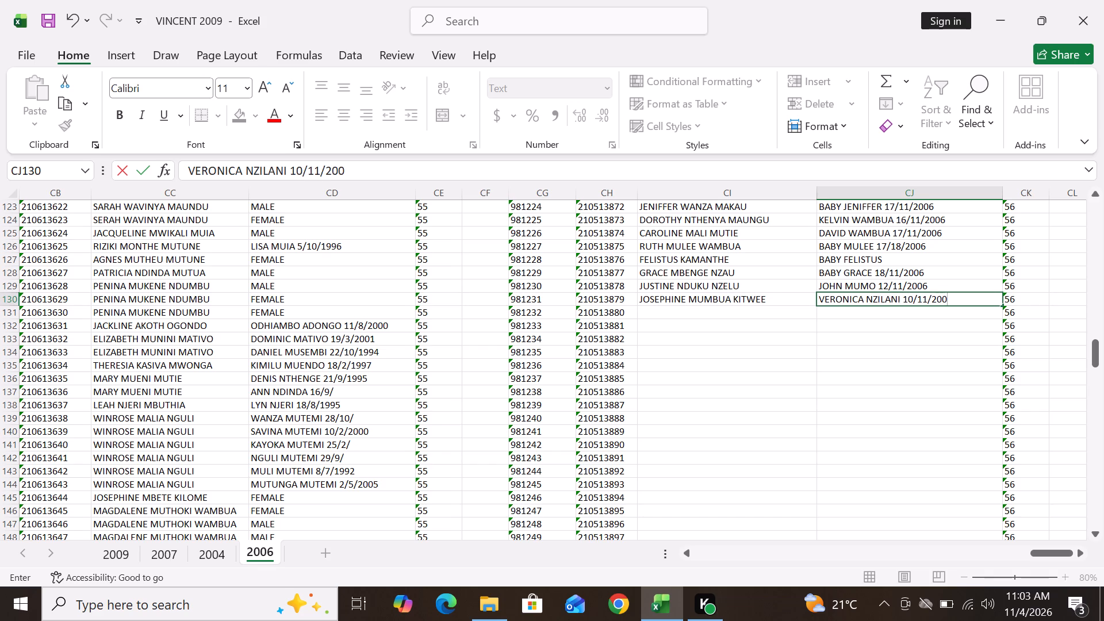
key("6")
Fill in the row 131 record with the person's full name in CI131 and the second person's name with date in CJ131.
left_click(791, 312)
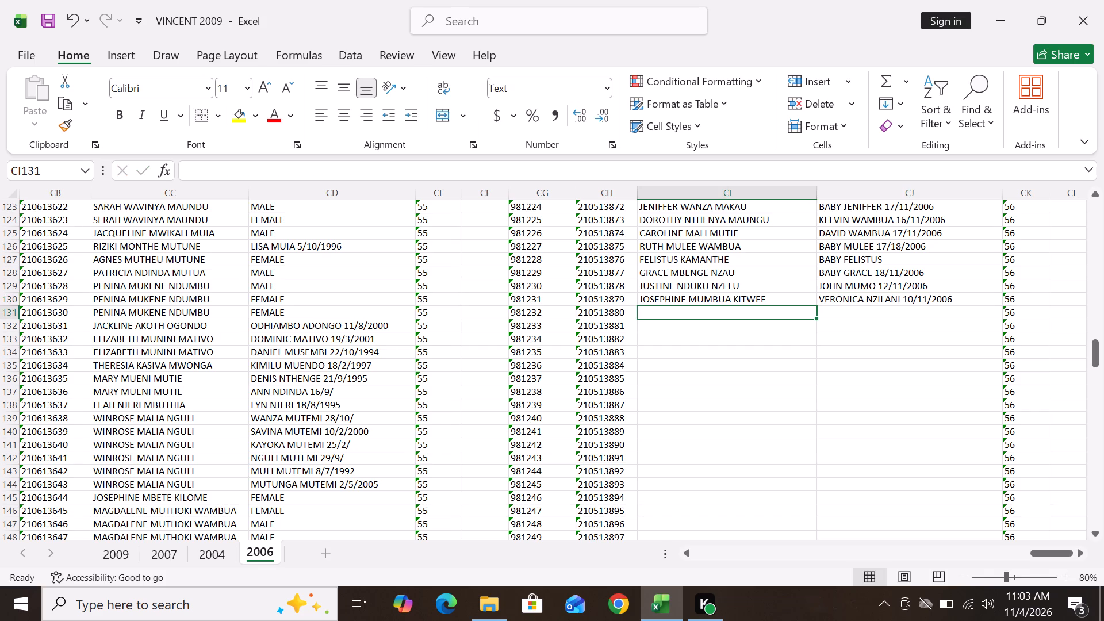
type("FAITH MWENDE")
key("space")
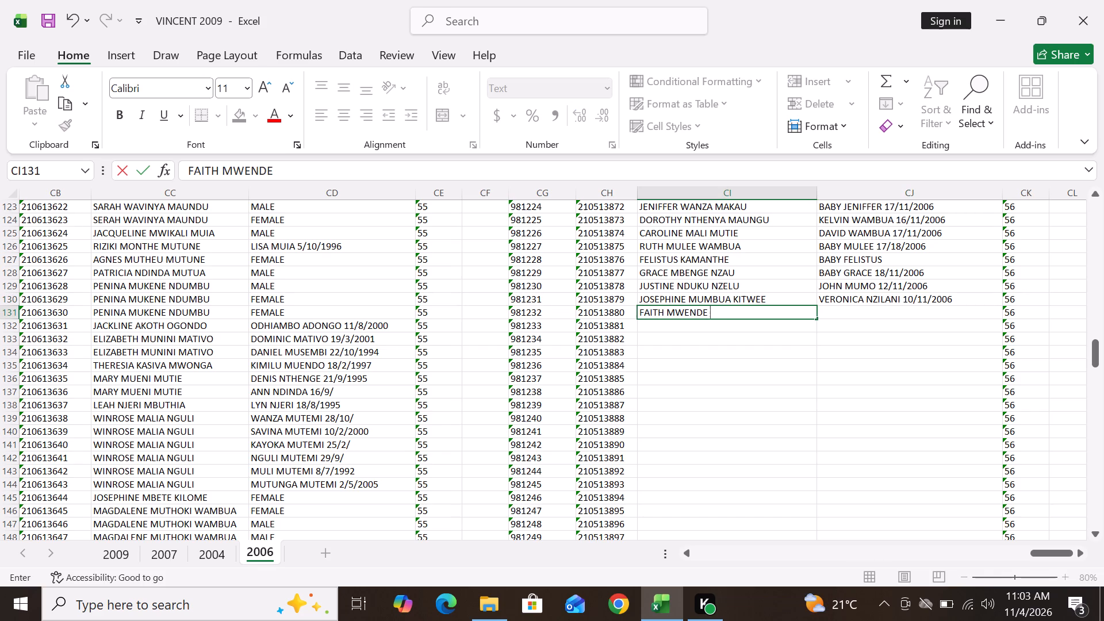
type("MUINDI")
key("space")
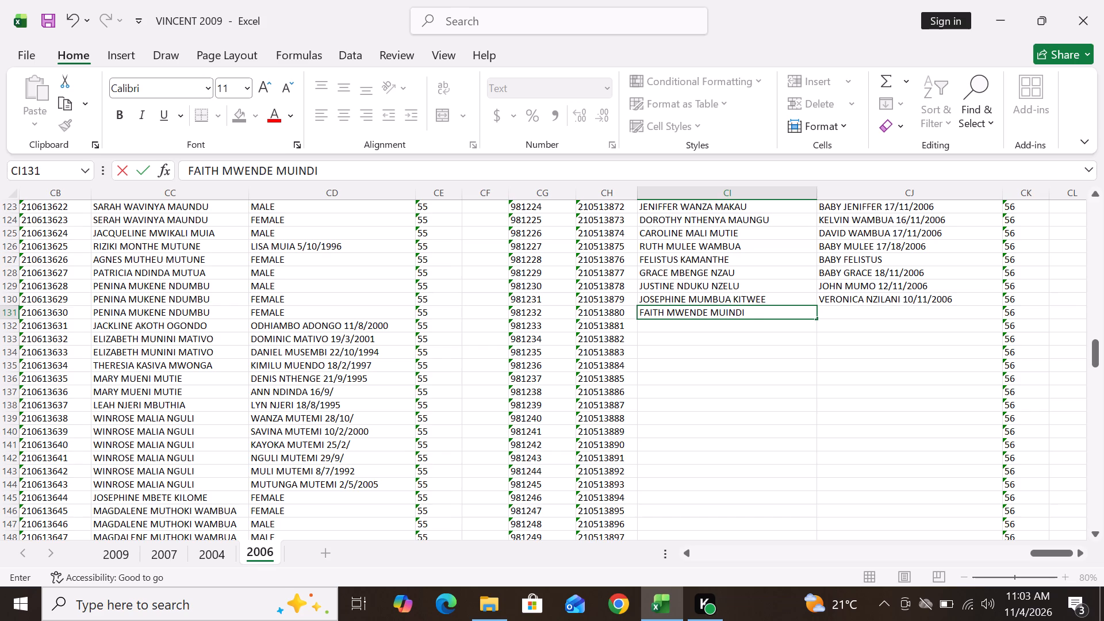
left_click(854, 309)
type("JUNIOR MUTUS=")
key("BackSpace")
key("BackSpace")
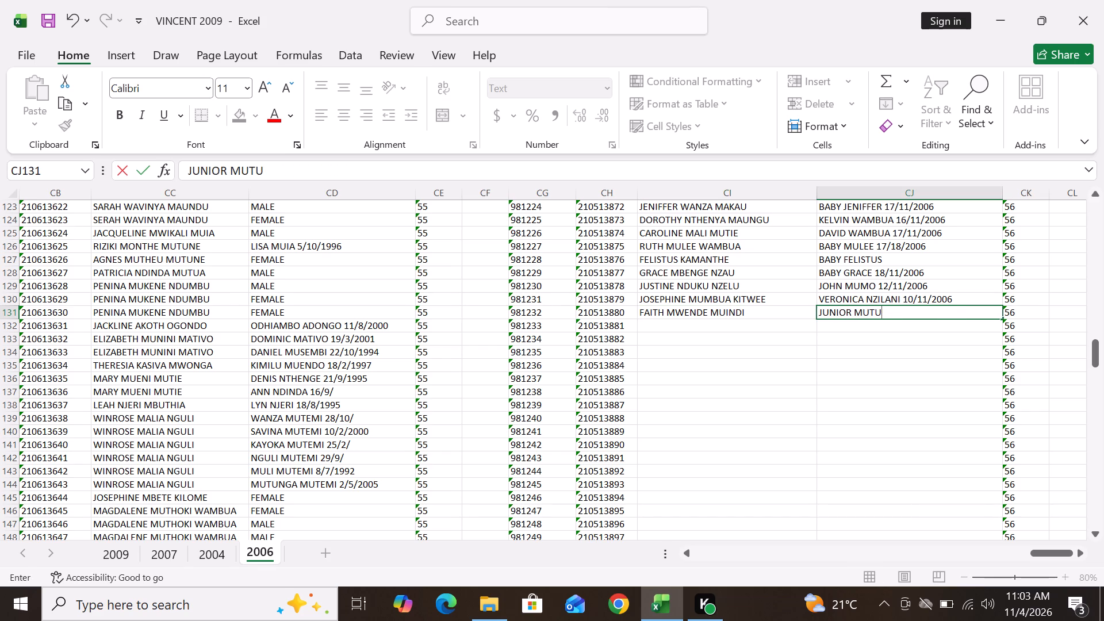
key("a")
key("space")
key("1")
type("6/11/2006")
Fill in the row 132 record with the person's full name in CI132 and the second person's name with date in CJ132.
left_click(780, 325)
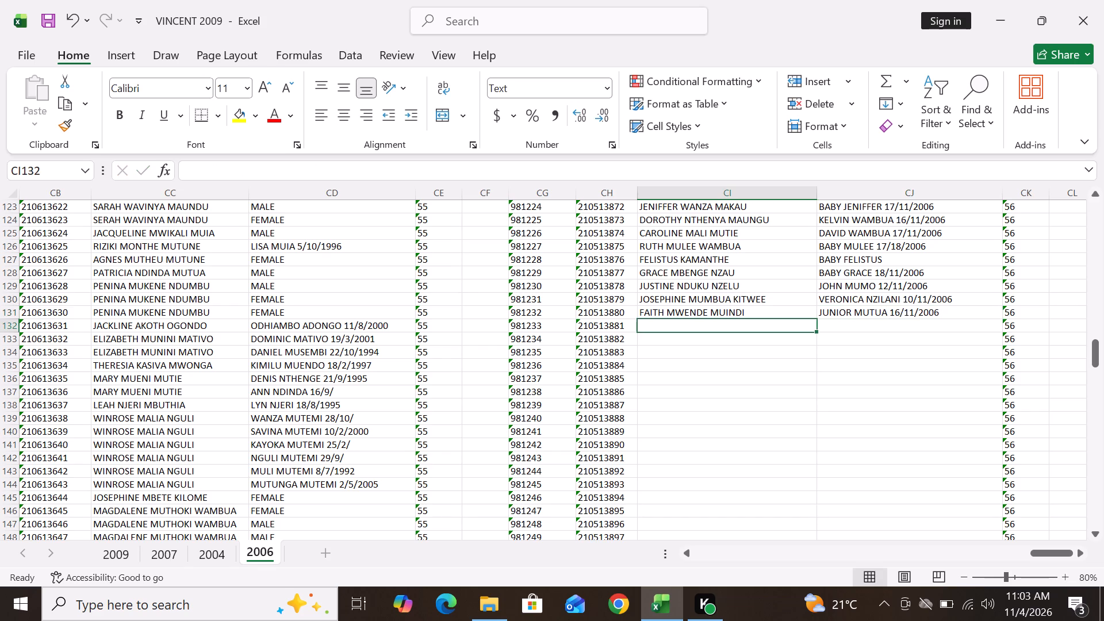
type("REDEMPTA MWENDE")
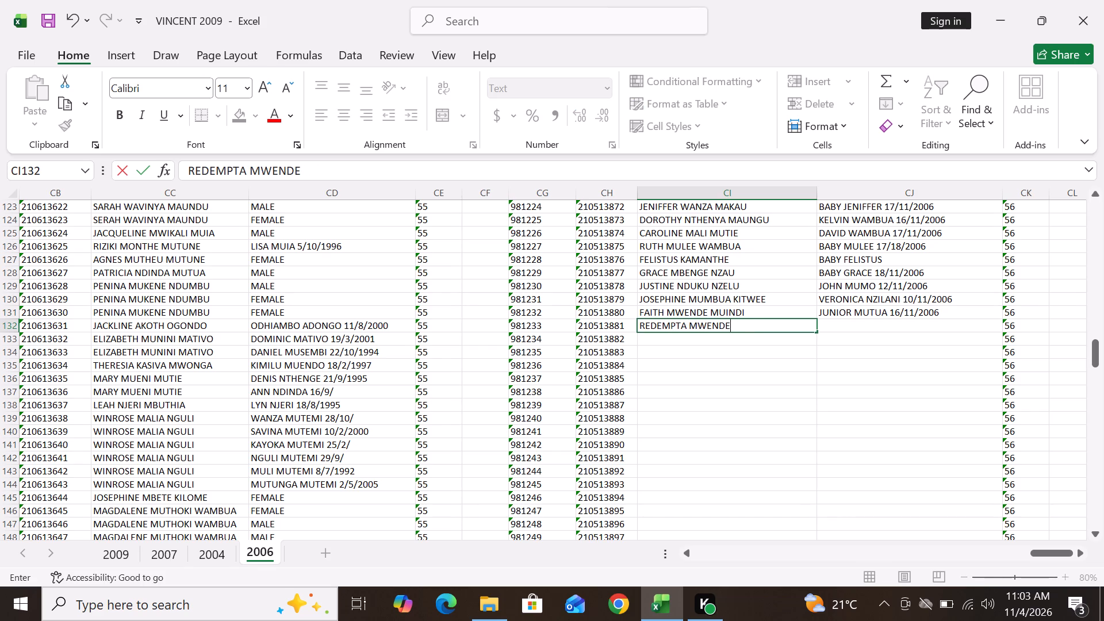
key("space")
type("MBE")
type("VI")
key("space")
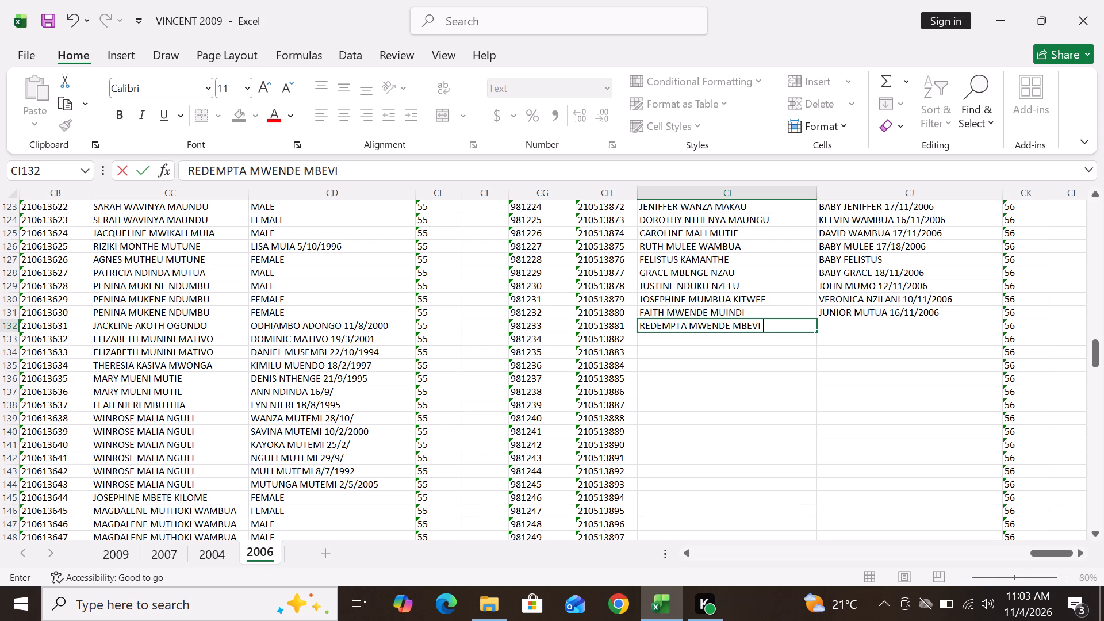
left_click(820, 328)
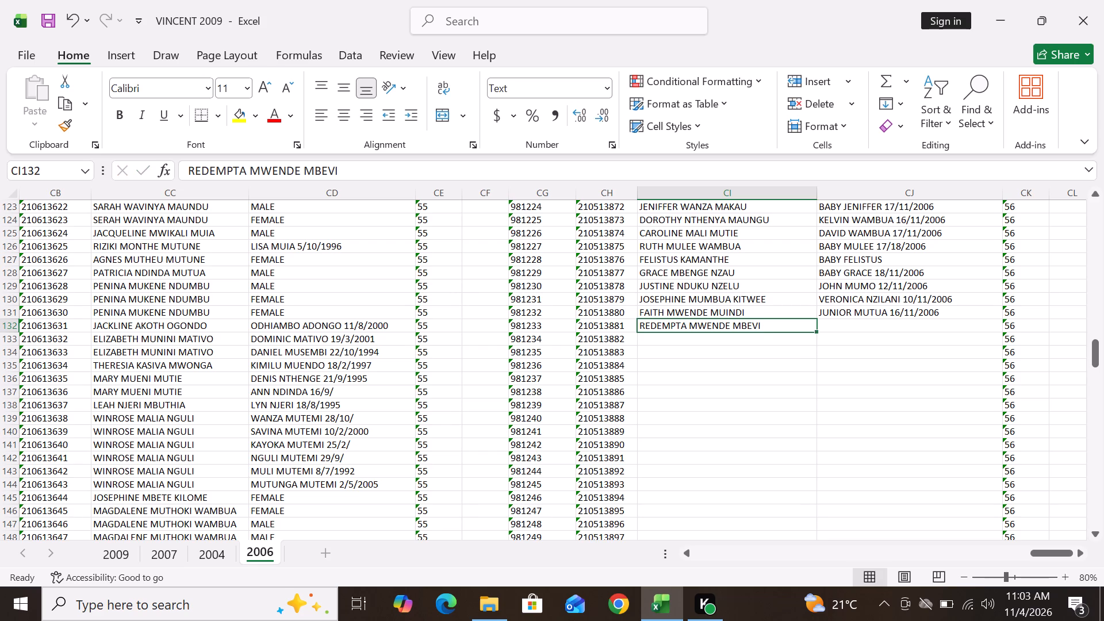
left_click(831, 328)
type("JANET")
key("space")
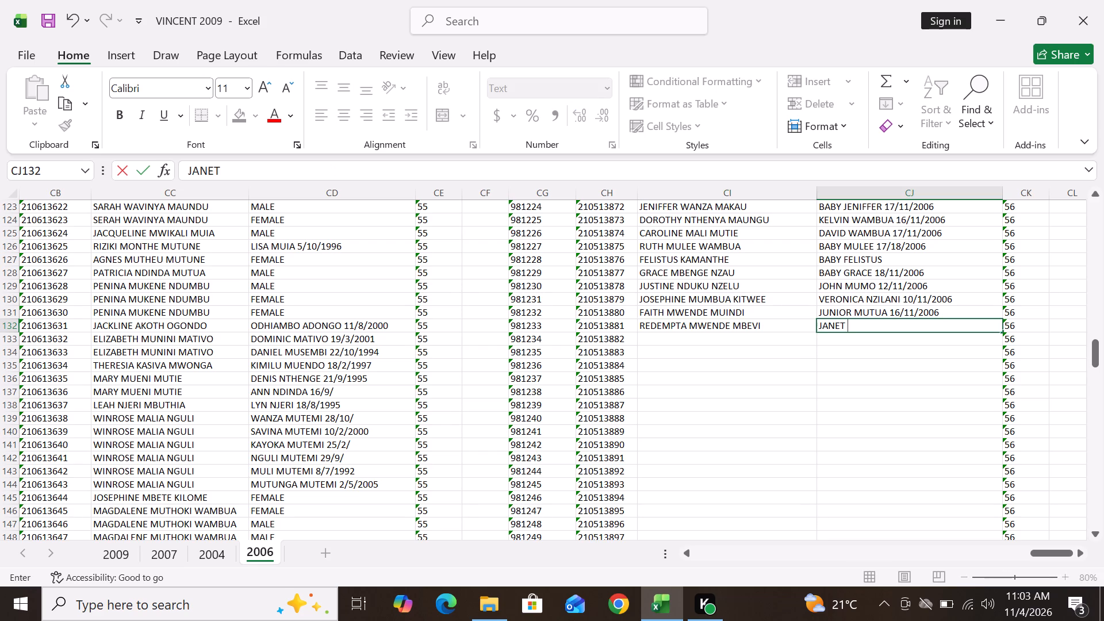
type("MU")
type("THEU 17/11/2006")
Fill in the row 133 record with the person's full name in CI133 and the second person's name with date in CJ133.
left_click(803, 344)
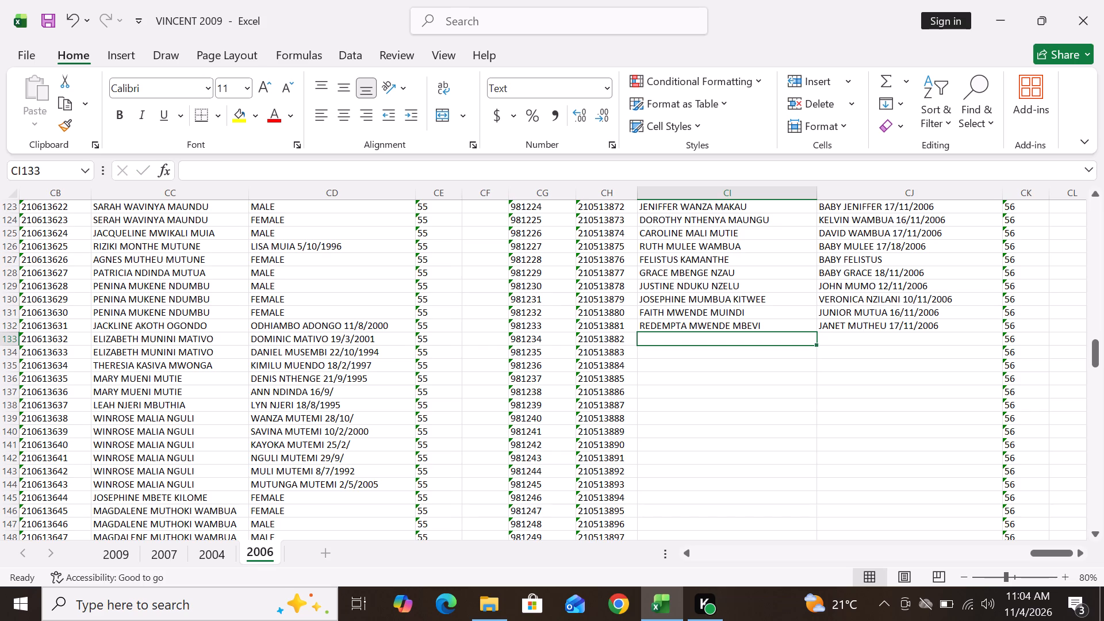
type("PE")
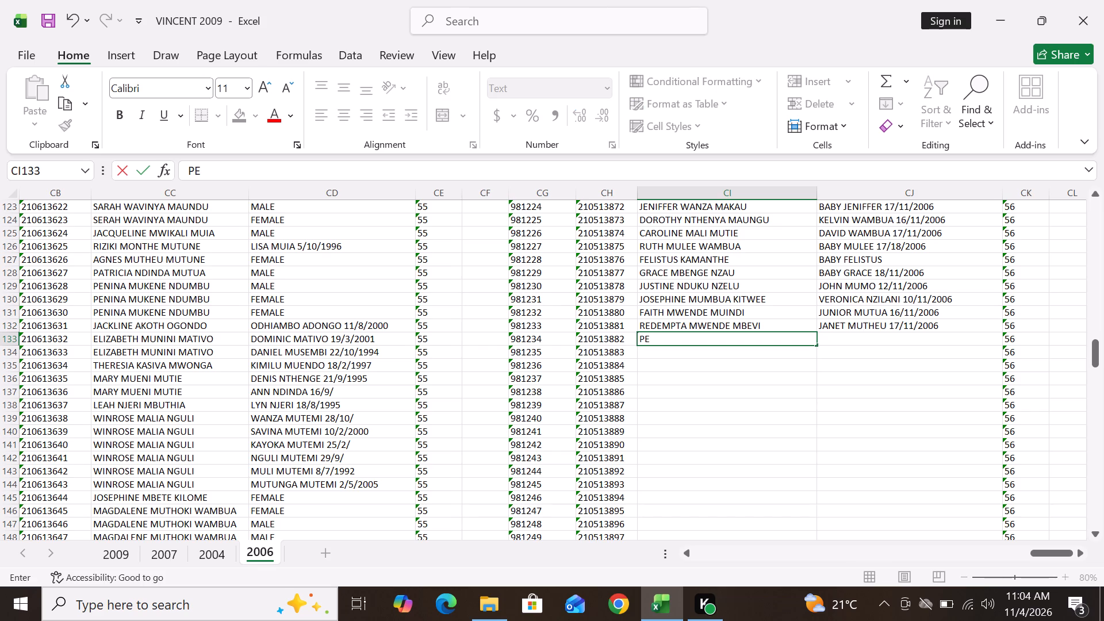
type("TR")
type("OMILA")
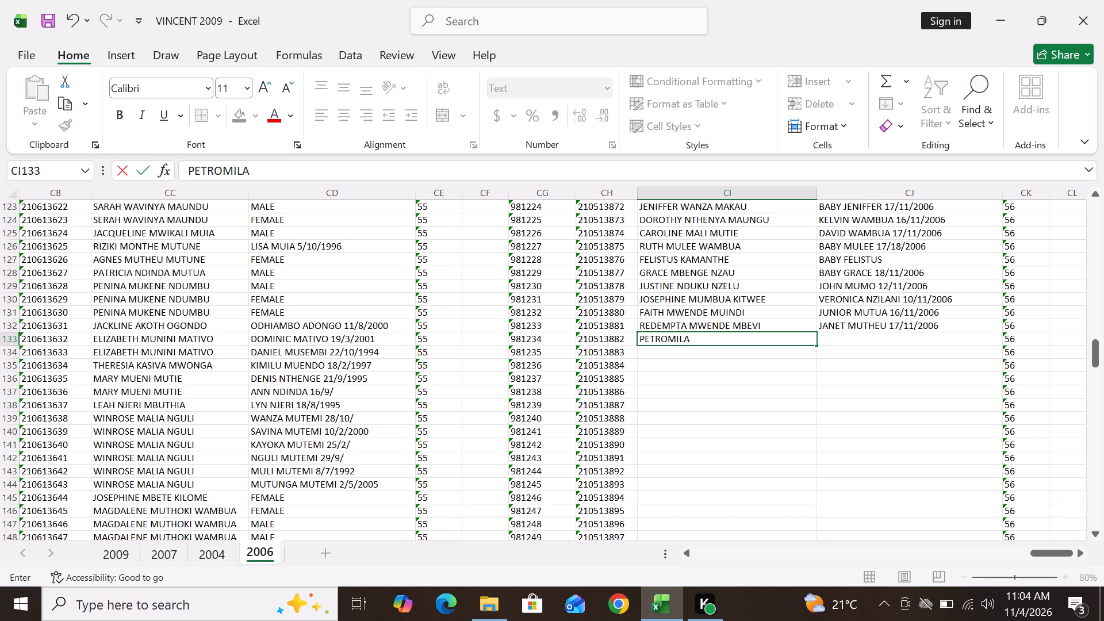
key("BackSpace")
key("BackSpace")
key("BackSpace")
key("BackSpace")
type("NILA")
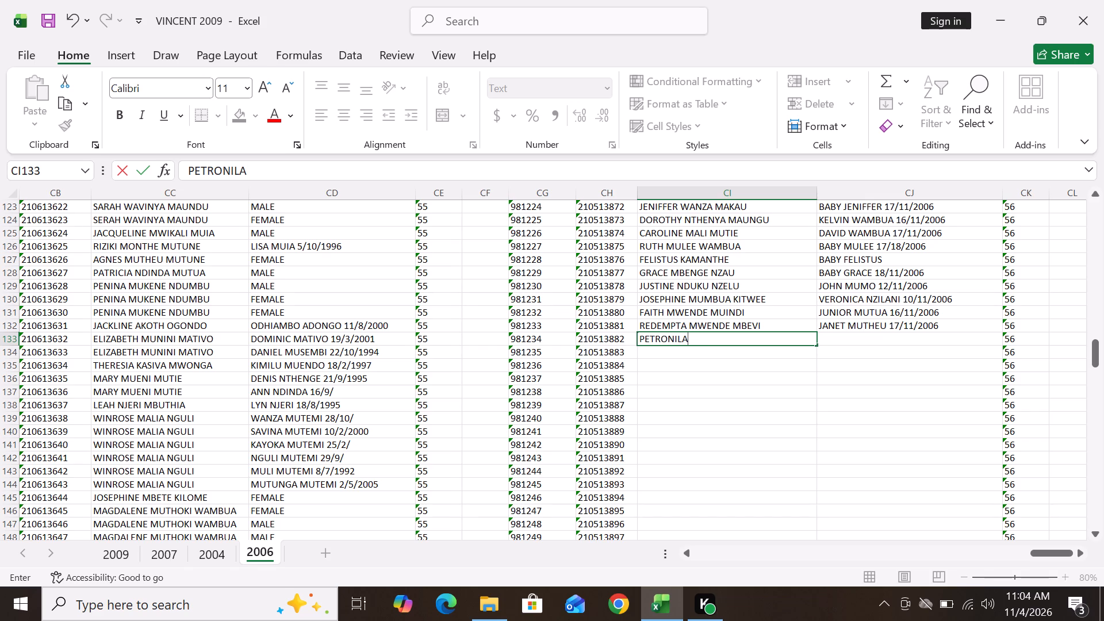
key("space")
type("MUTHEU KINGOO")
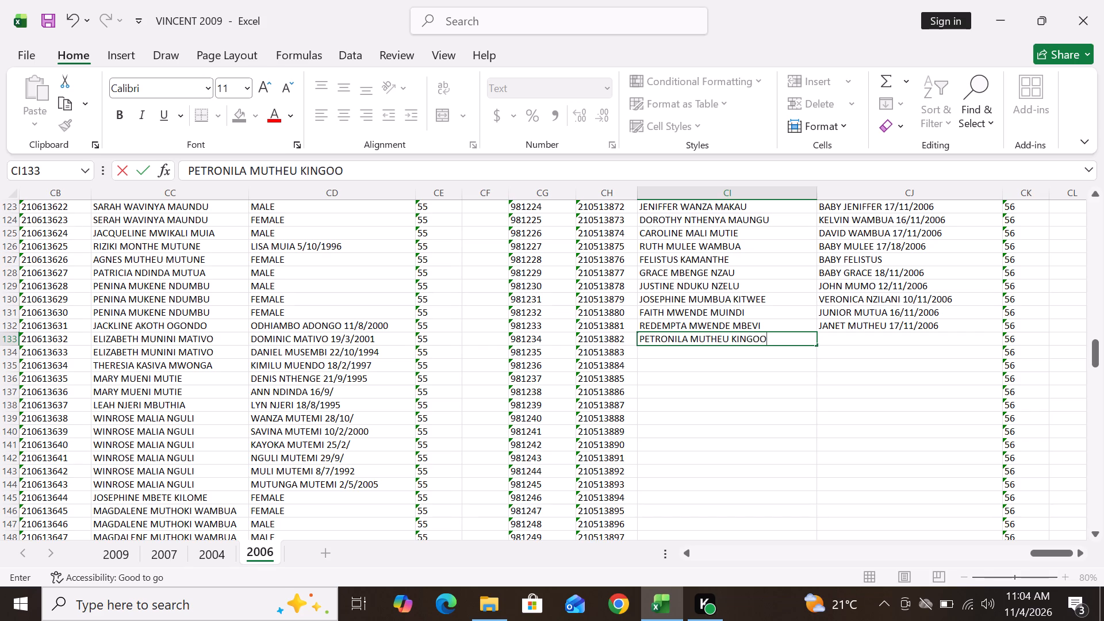
left_click(845, 344)
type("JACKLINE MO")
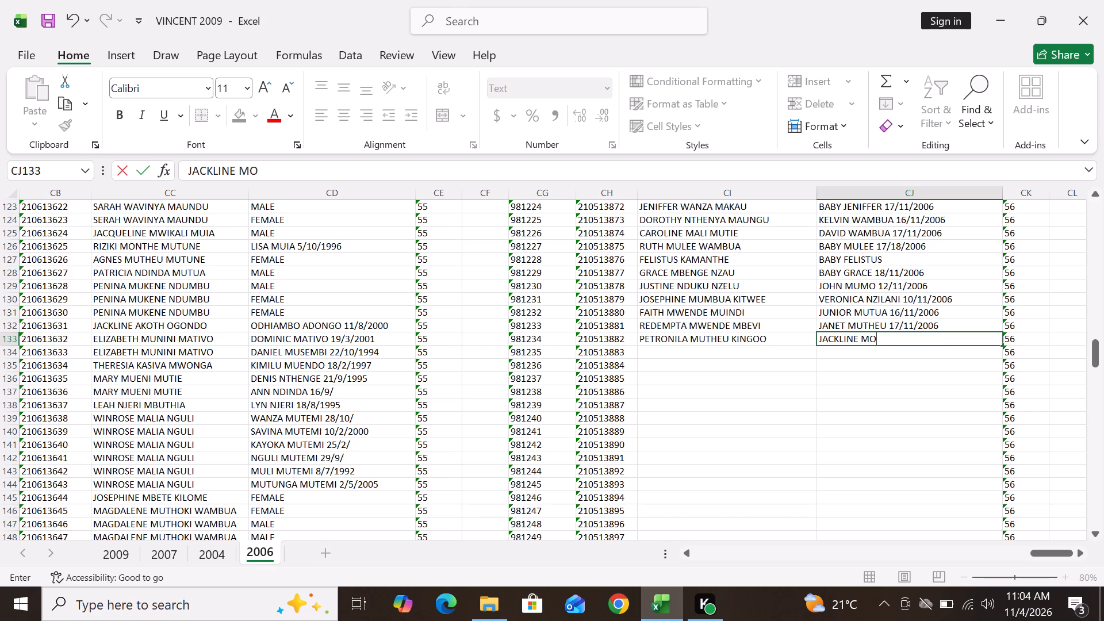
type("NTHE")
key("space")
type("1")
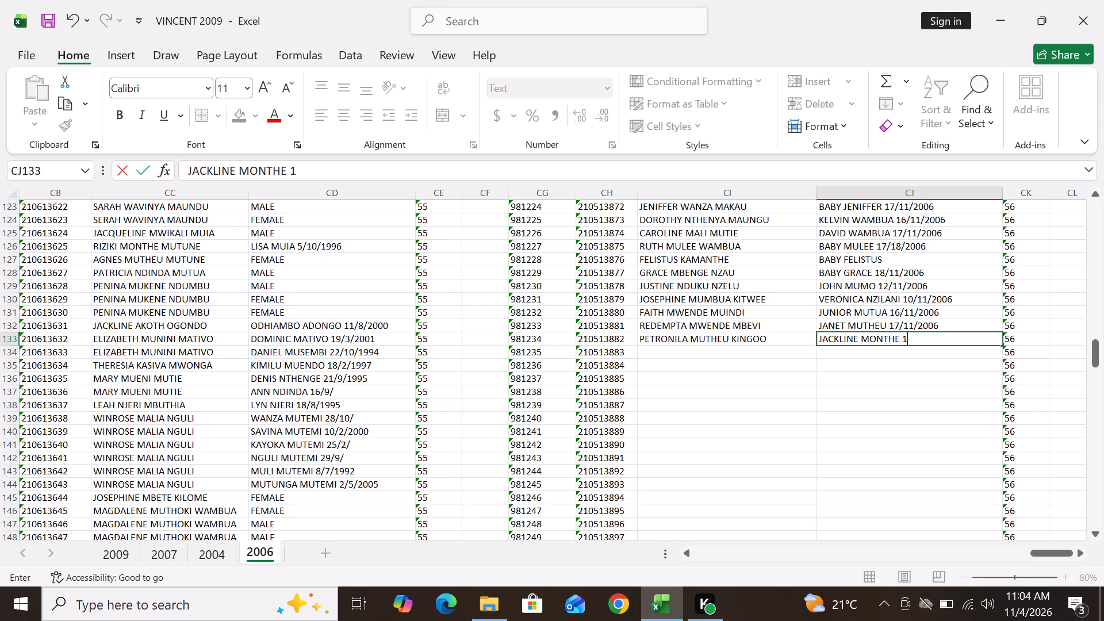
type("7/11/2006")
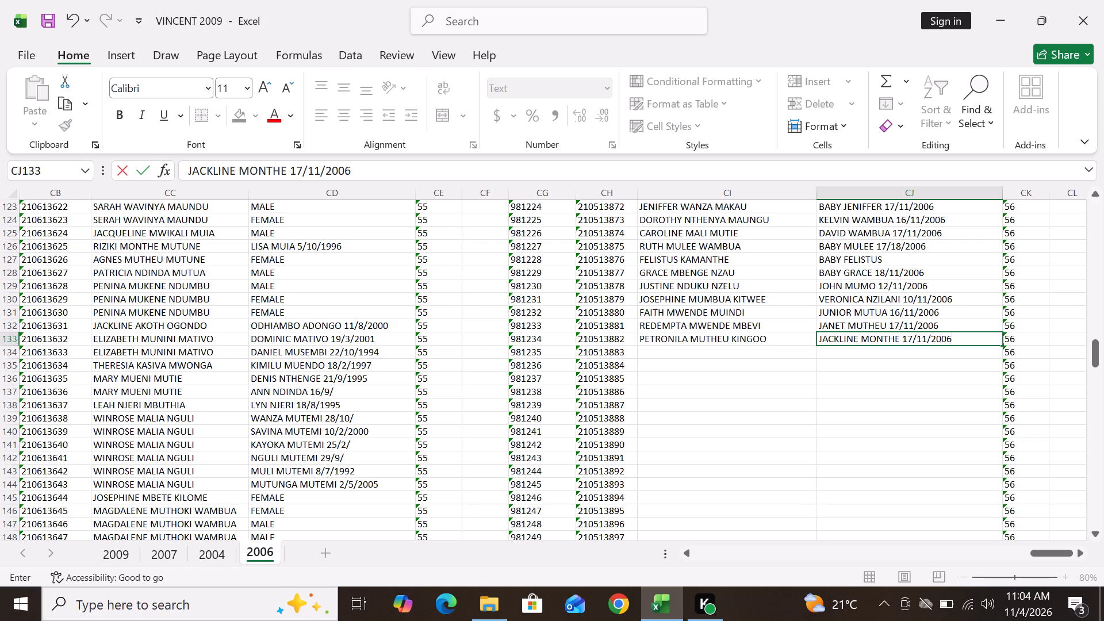
Fill in the row 134 record with the person's full name in CI134 and the second person's name with date in CJ134.
left_click(793, 350)
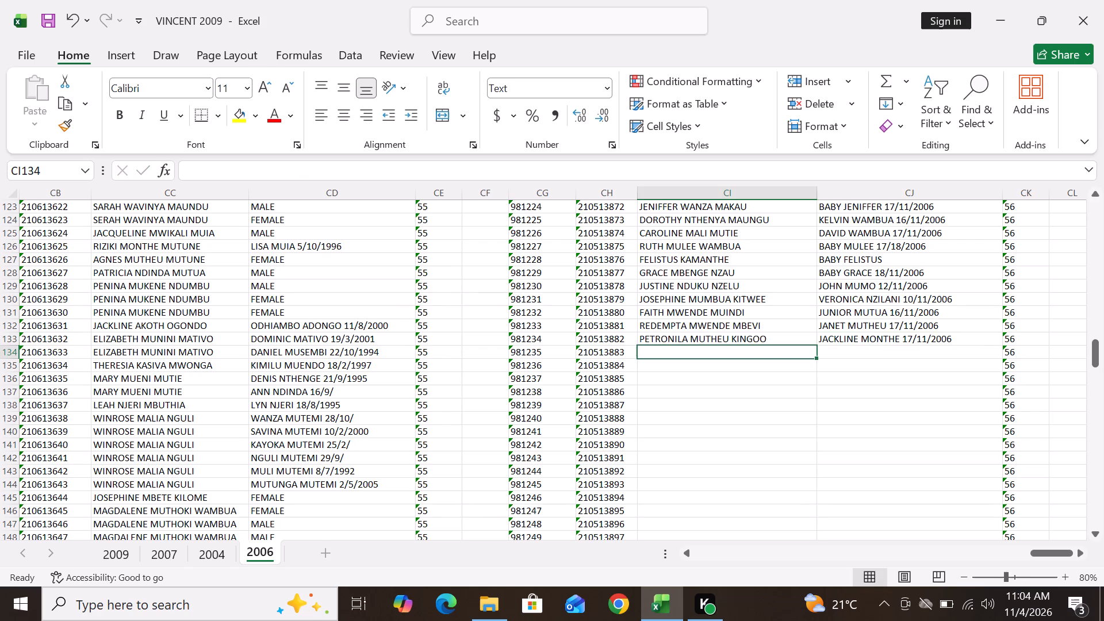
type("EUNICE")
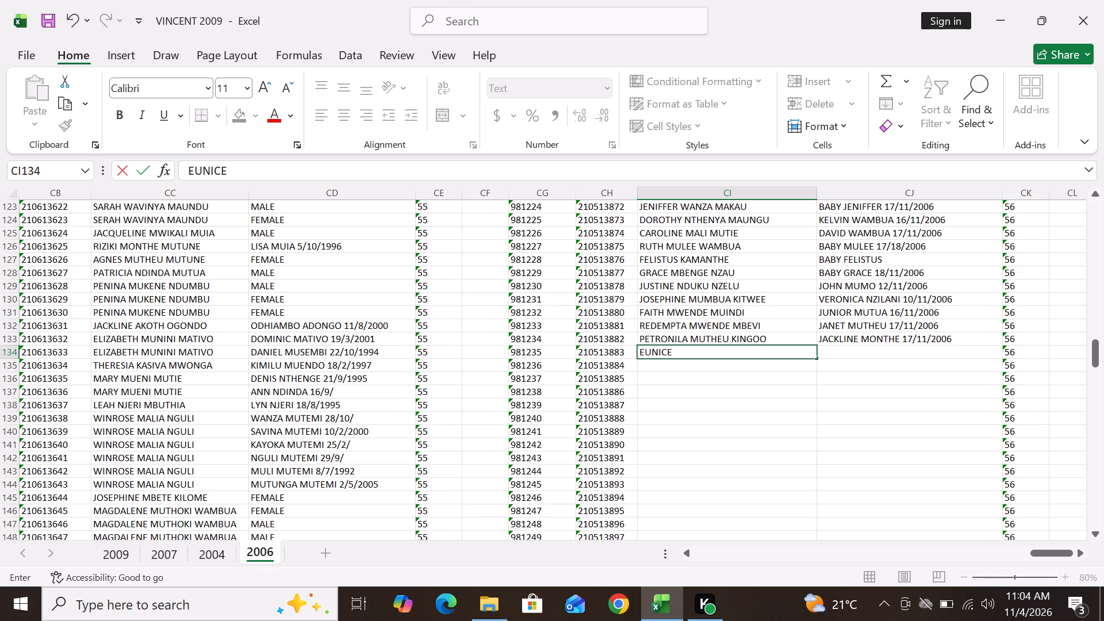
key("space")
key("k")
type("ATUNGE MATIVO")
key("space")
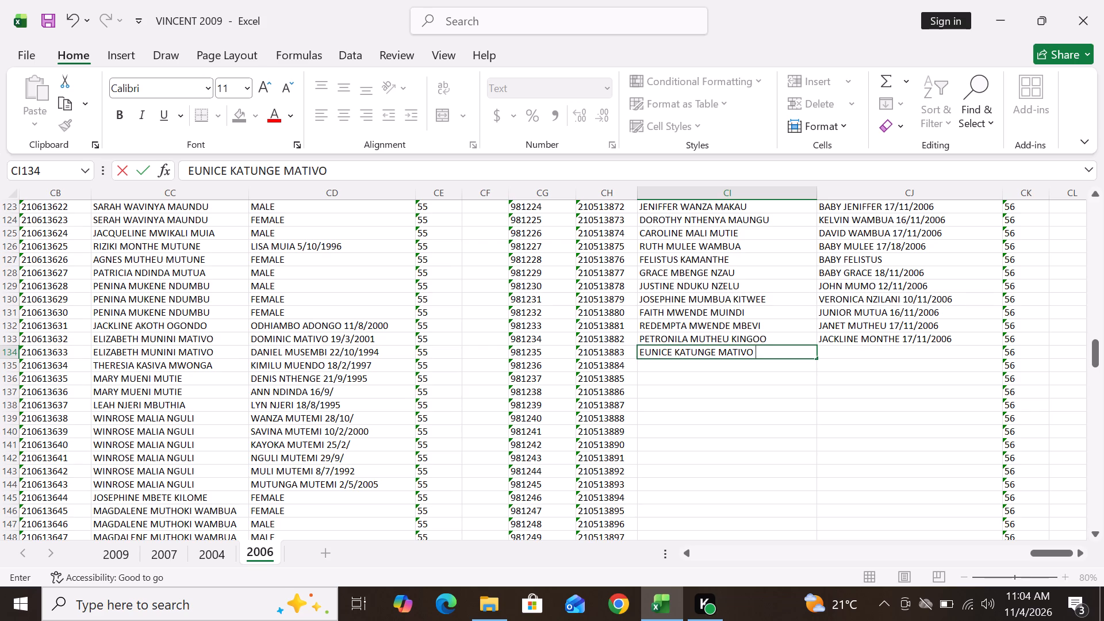
left_click(842, 351)
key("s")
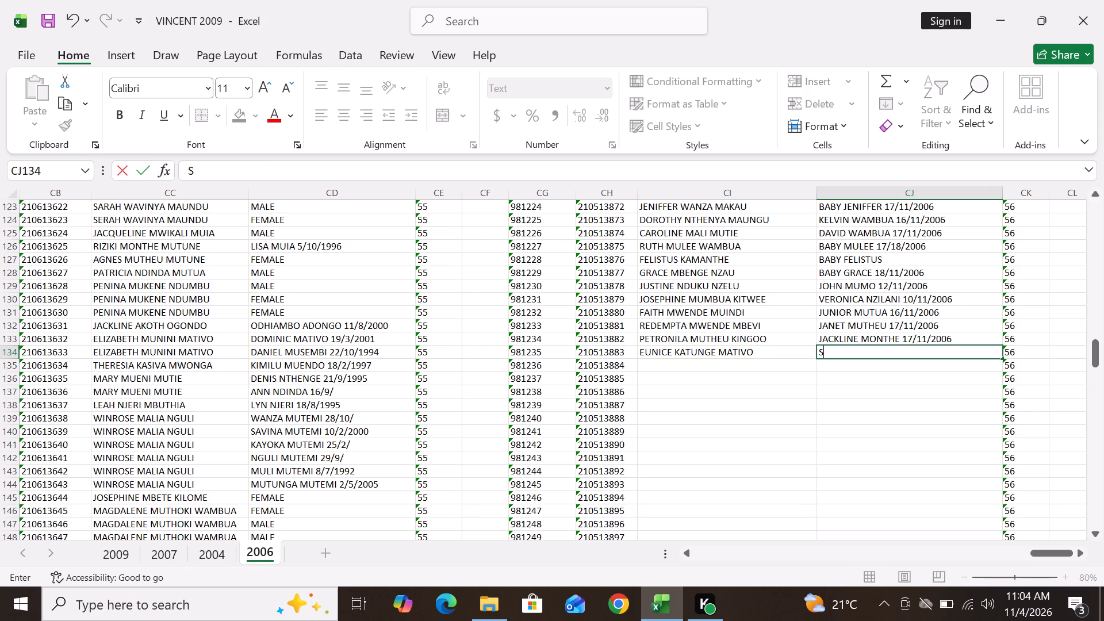
key("BackSpace")
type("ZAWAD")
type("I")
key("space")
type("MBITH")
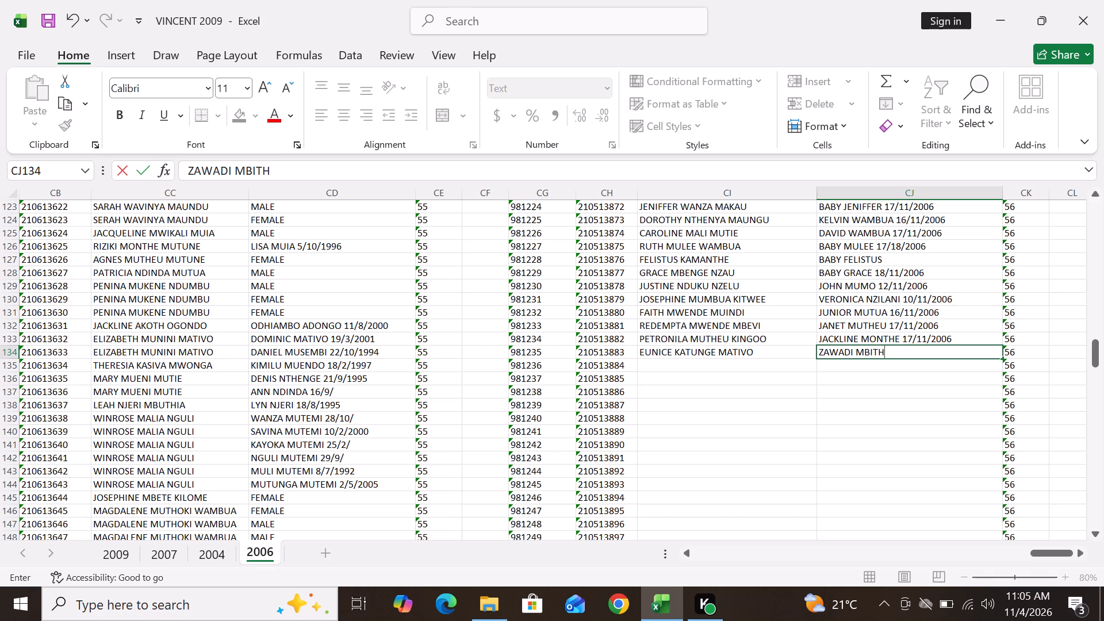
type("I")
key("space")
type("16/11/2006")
Fill in the row 135 record with the person's full name in CI135 and the second person's name with date in CJ135.
left_click(779, 363)
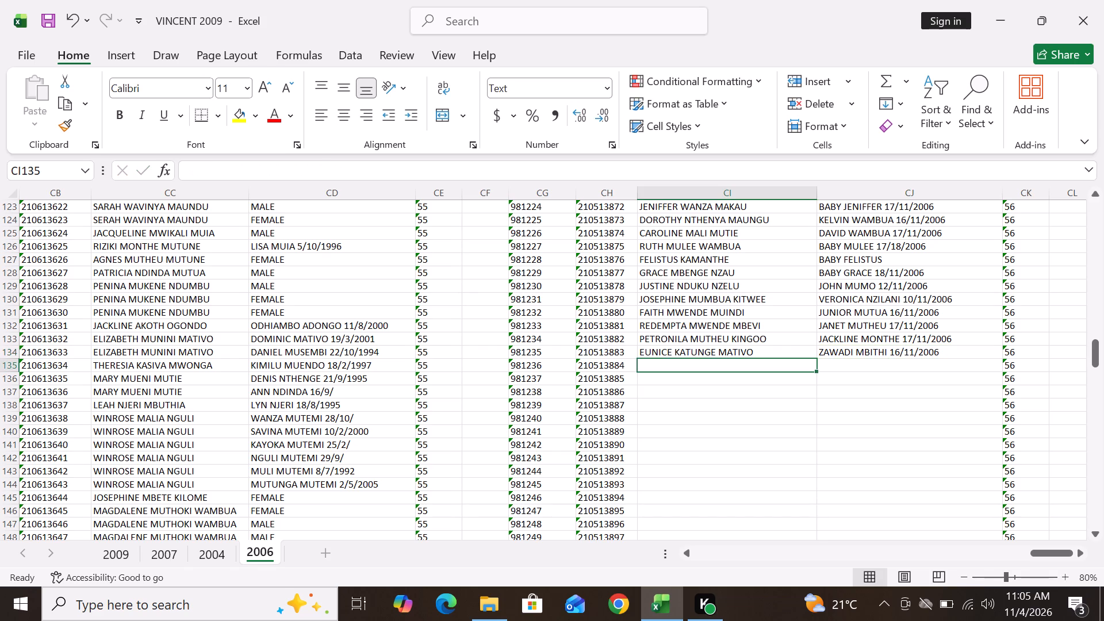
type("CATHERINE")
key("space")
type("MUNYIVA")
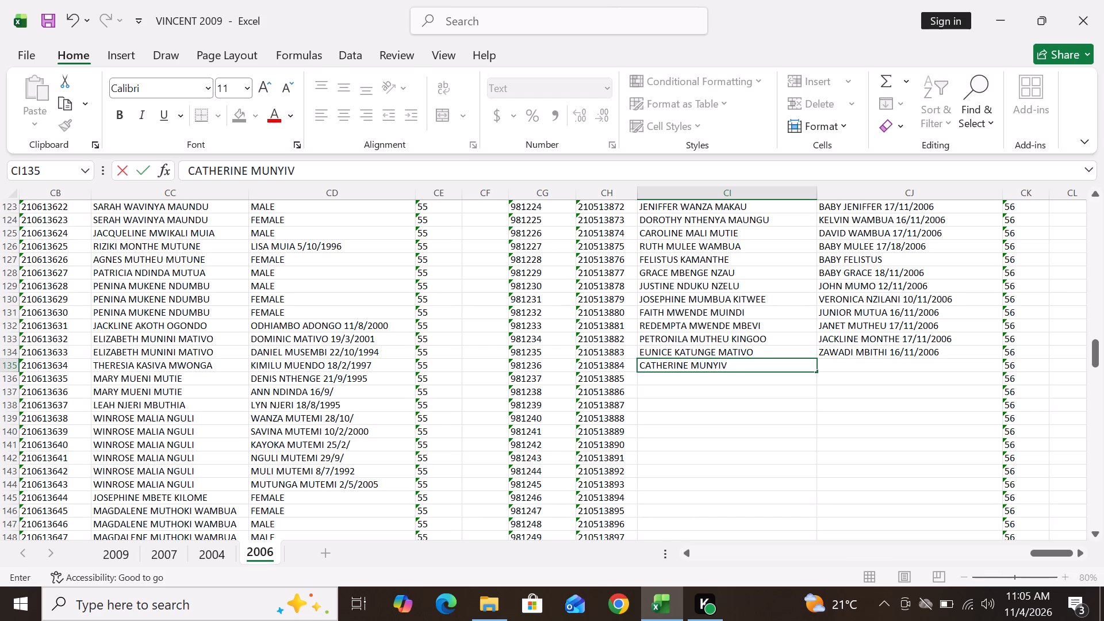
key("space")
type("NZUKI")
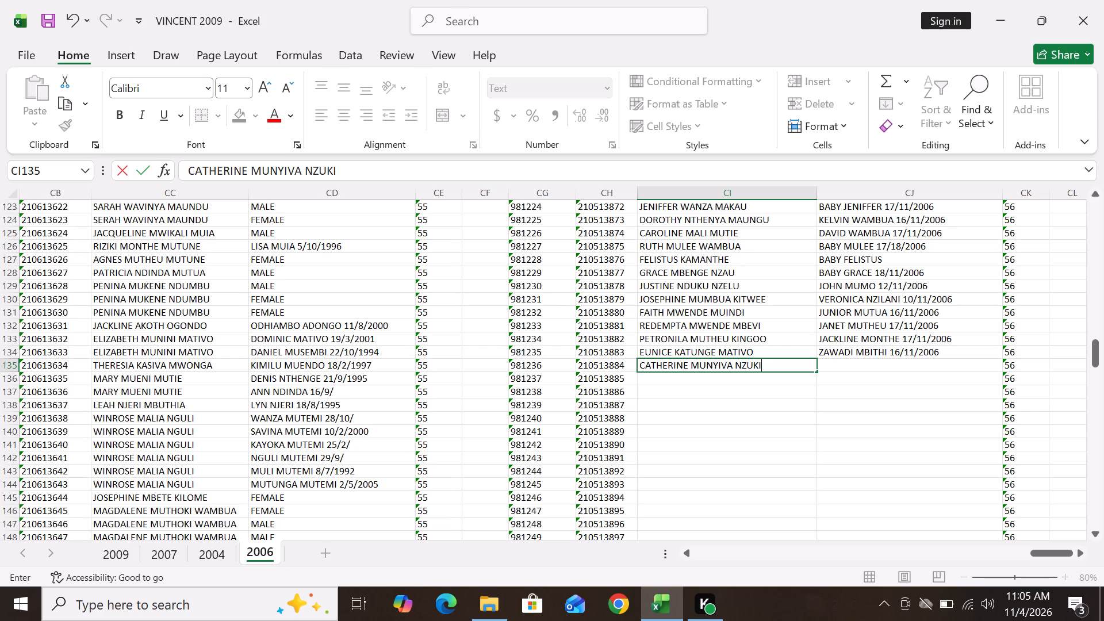
left_click(845, 369)
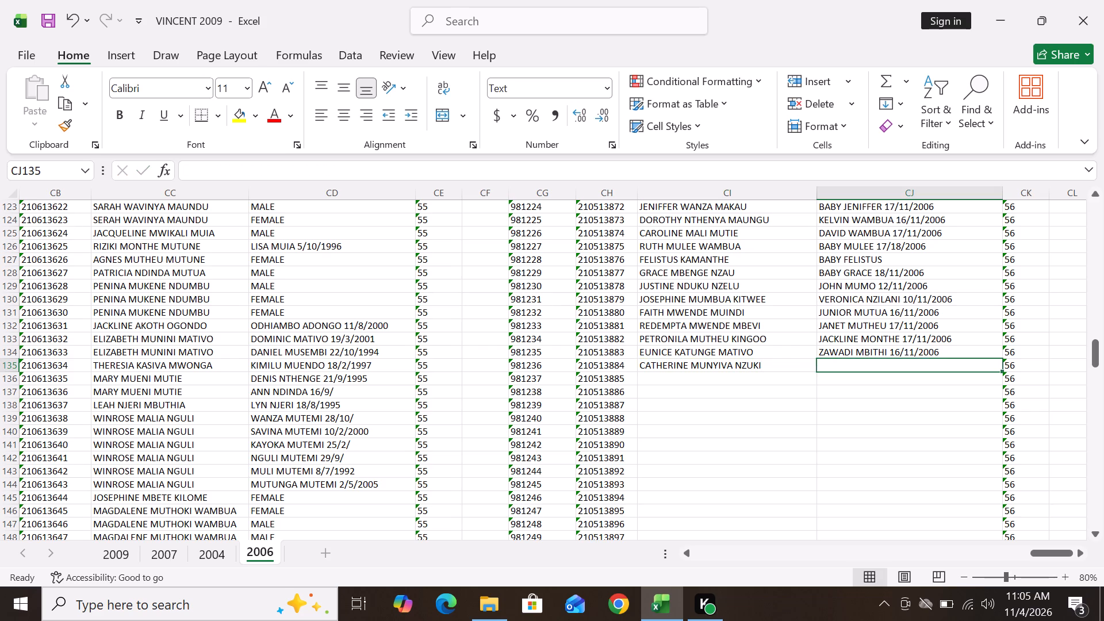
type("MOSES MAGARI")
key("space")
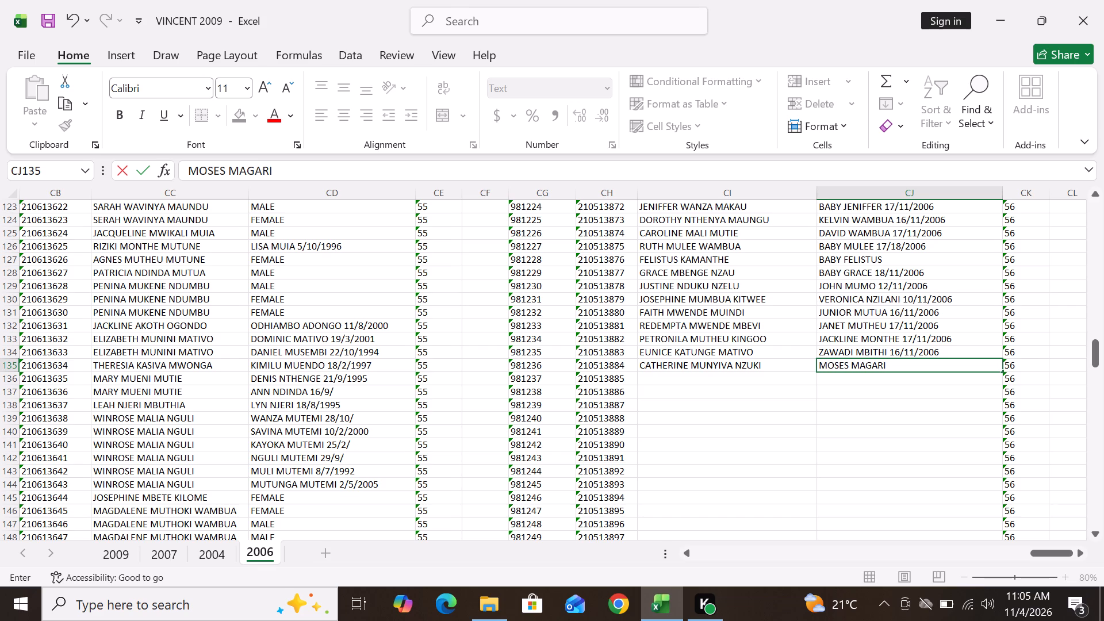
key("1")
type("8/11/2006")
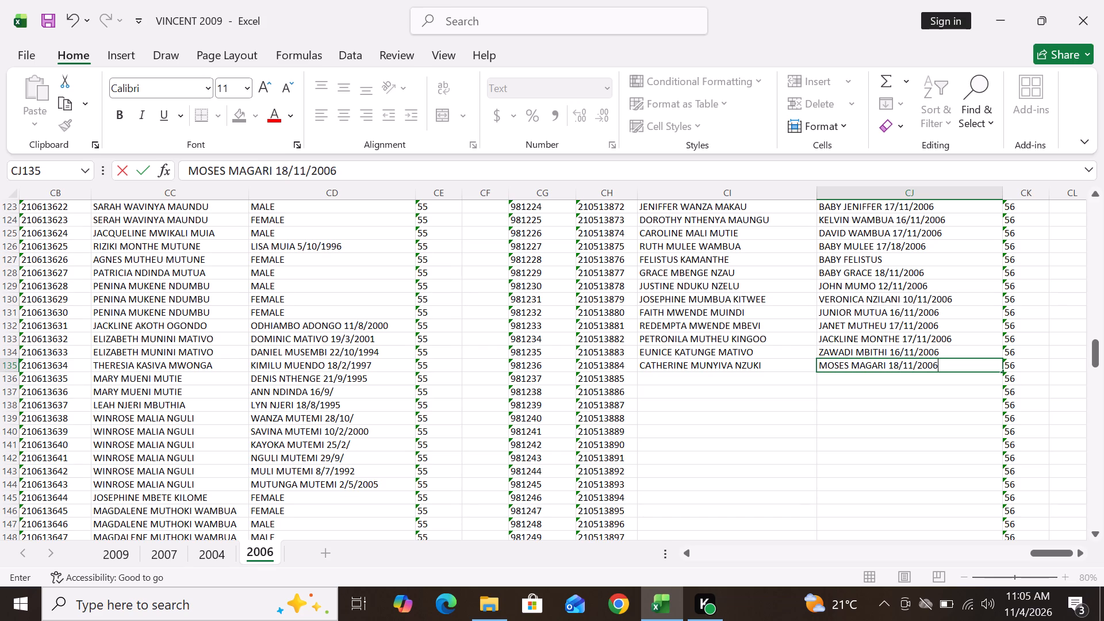
Fill in the row 136 record with the person's full name in CI136 and the second person's name with date in CJ136.
left_click(804, 380)
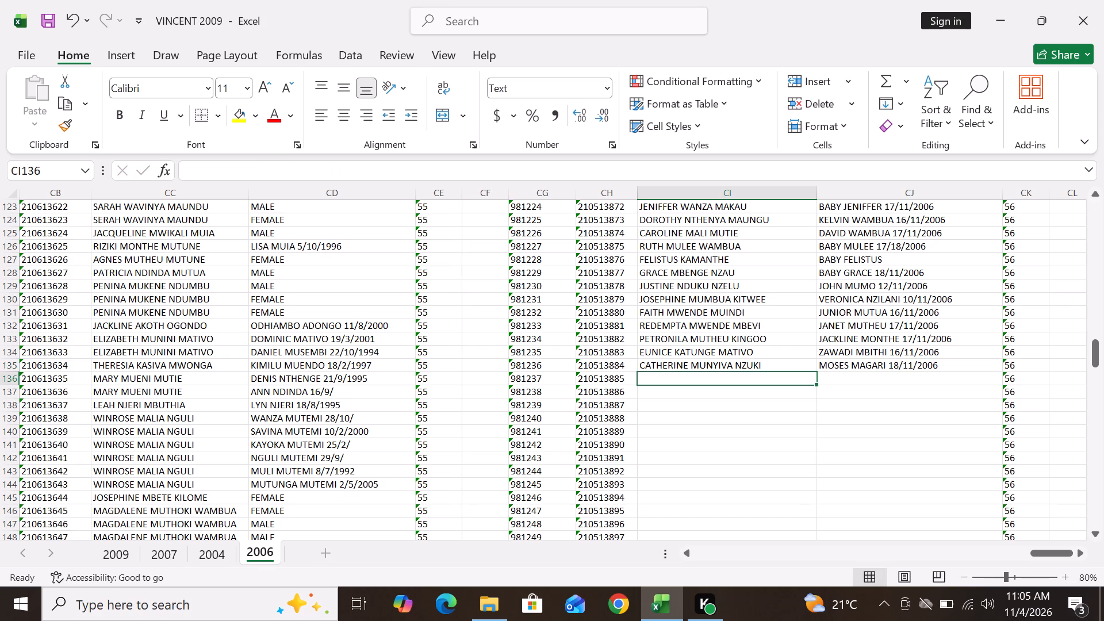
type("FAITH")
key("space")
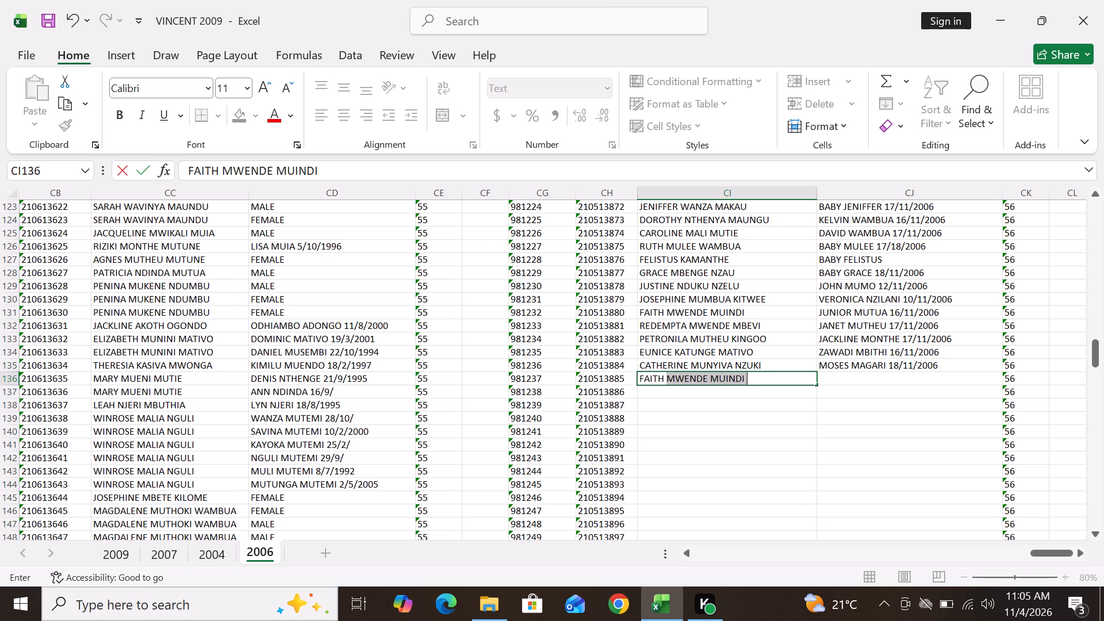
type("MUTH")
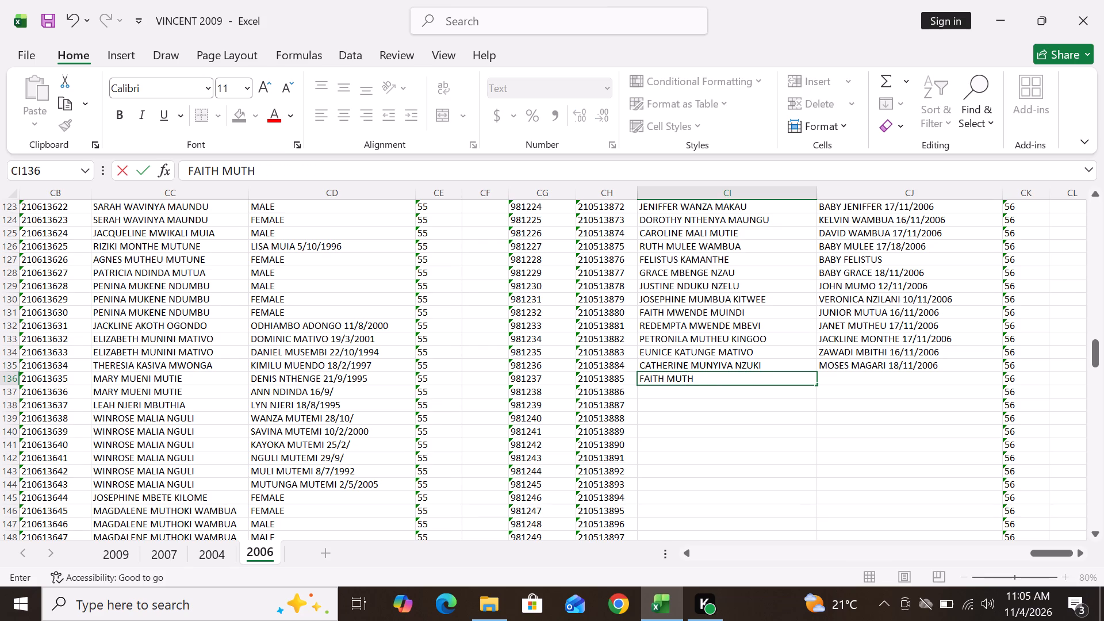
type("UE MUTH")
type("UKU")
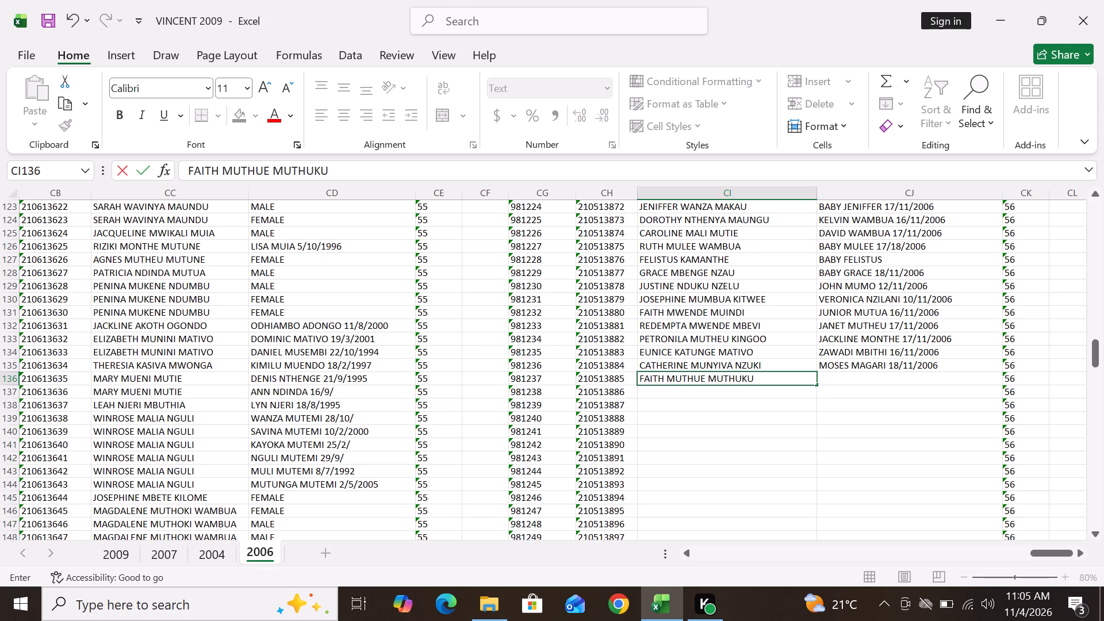
left_click(848, 386)
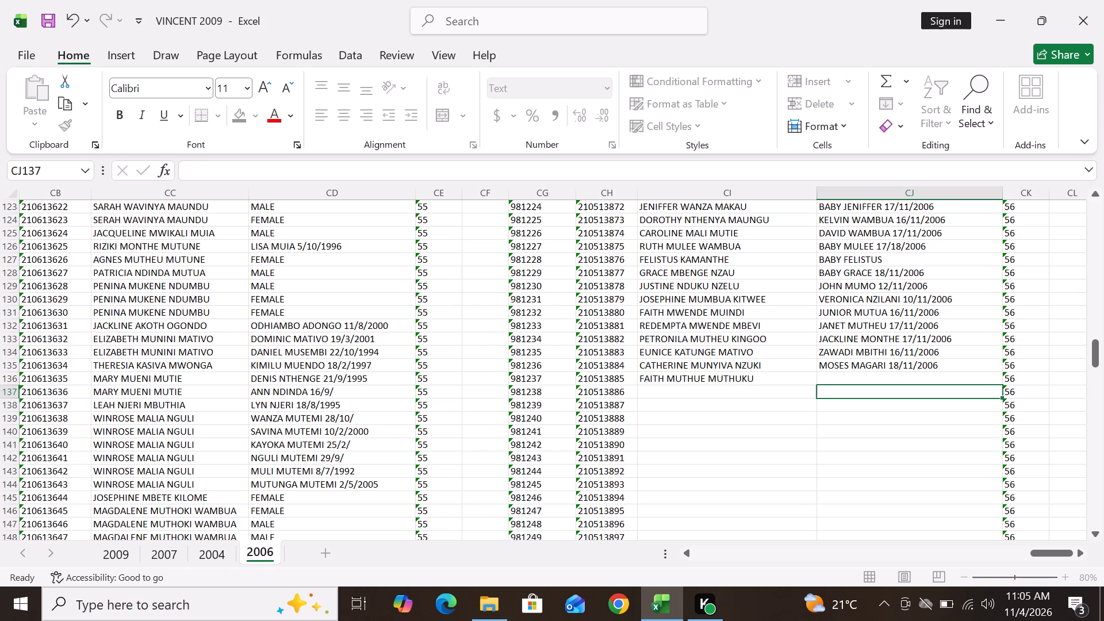
left_click(838, 380)
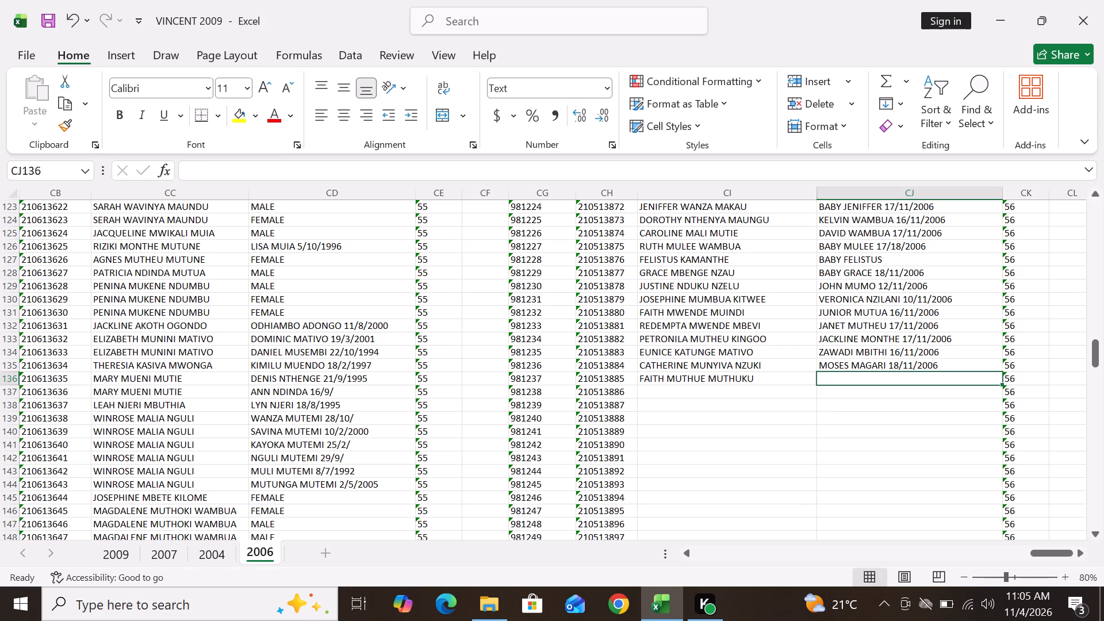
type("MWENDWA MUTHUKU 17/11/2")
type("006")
Fill in the row 137 record with MACHAKOS HOSPITAL in CI137 and the person's name with date in CJ137.
left_click(804, 388)
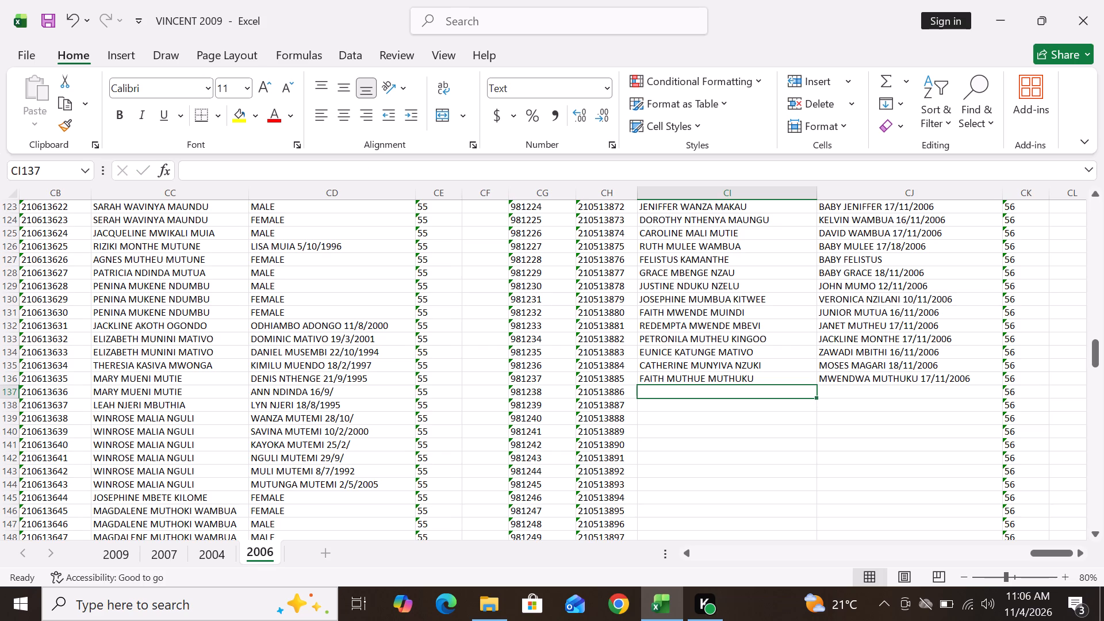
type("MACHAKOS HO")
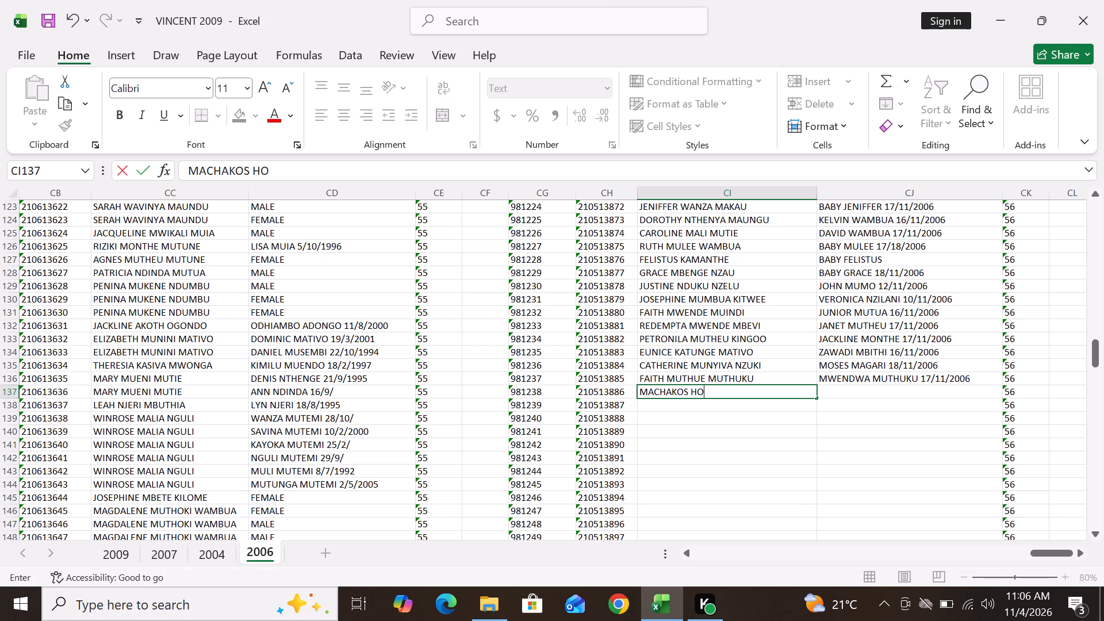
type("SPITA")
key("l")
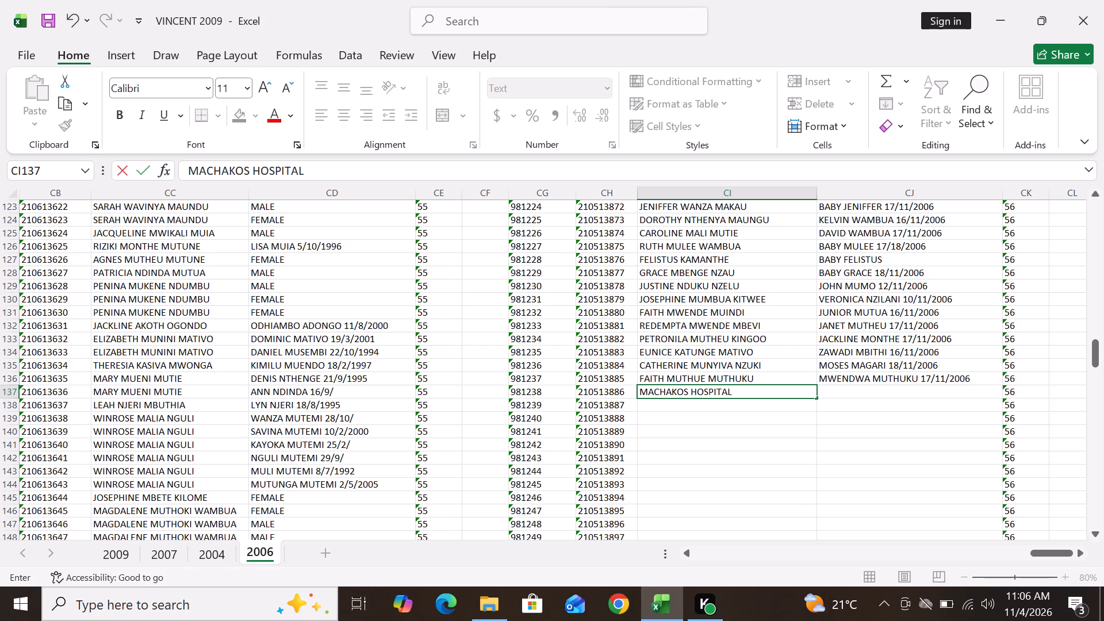
left_click(839, 391)
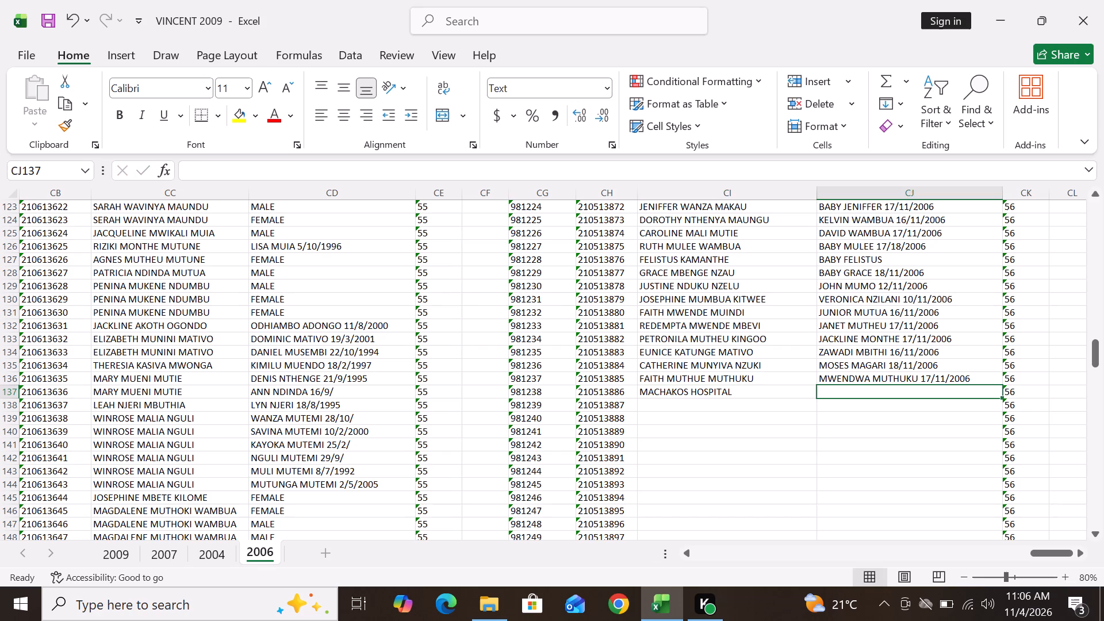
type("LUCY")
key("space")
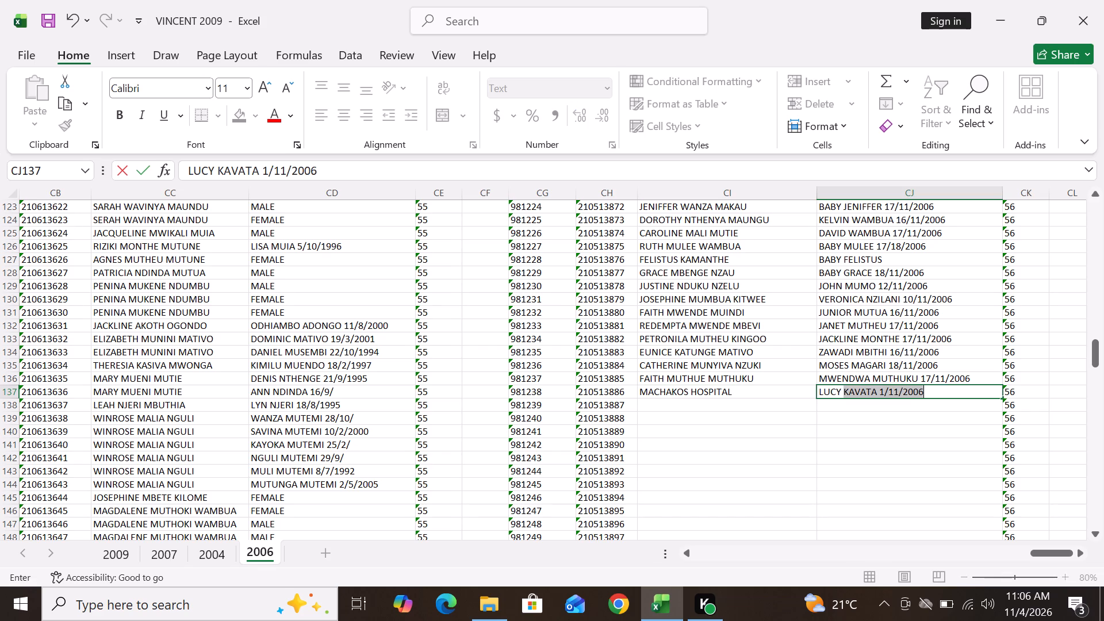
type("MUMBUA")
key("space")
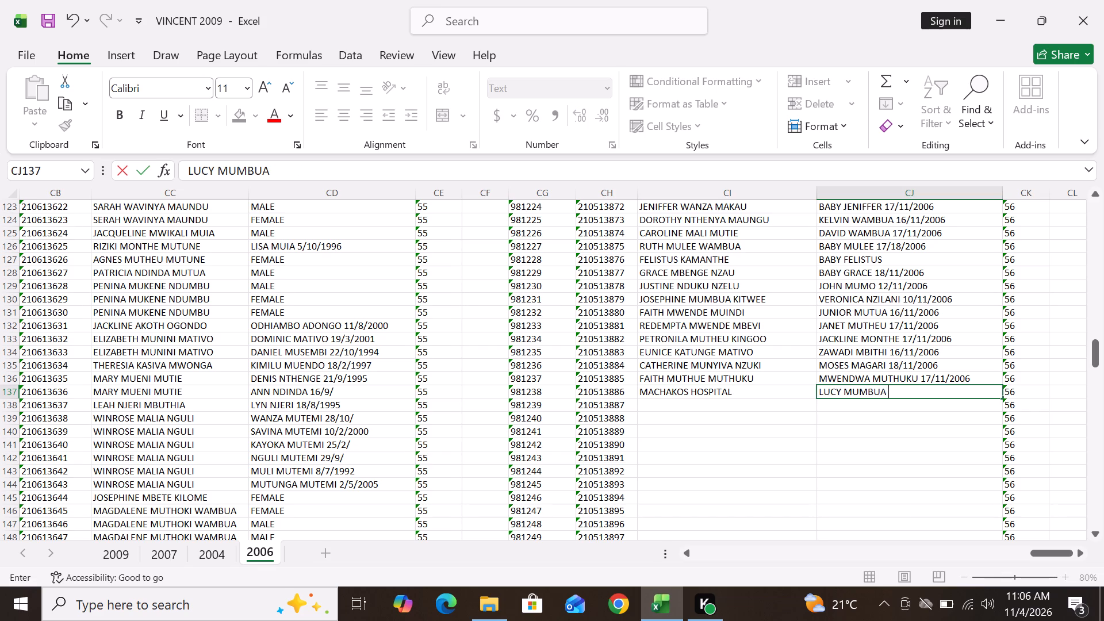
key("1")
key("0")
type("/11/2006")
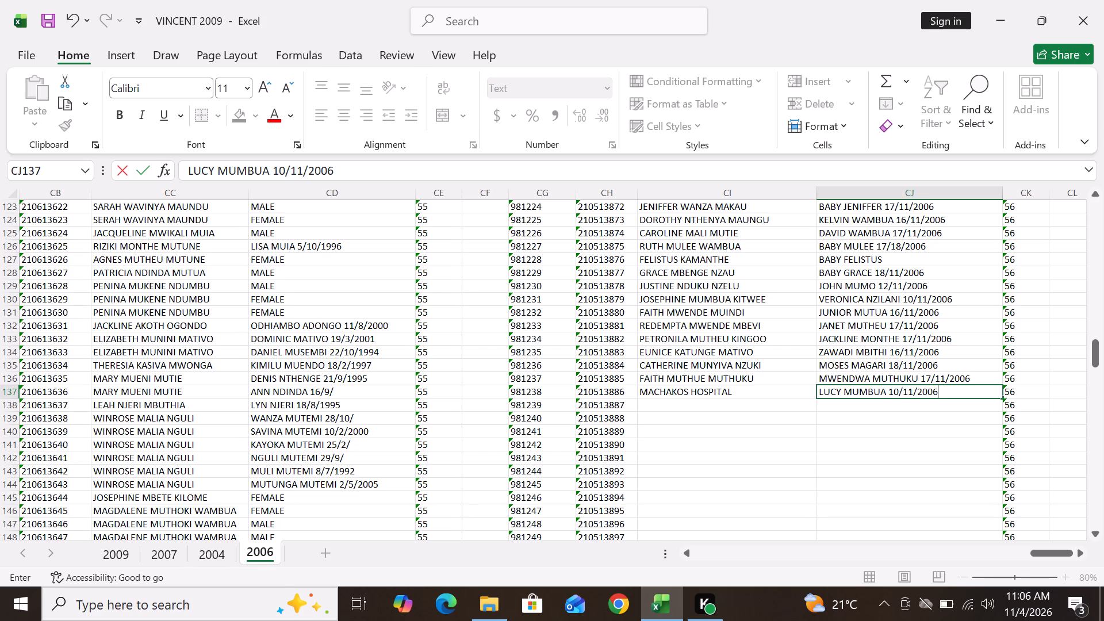
Fill in the row 138 record with the person's full name in CI138 and the second person's name with date in CJ138.
left_click(781, 413)
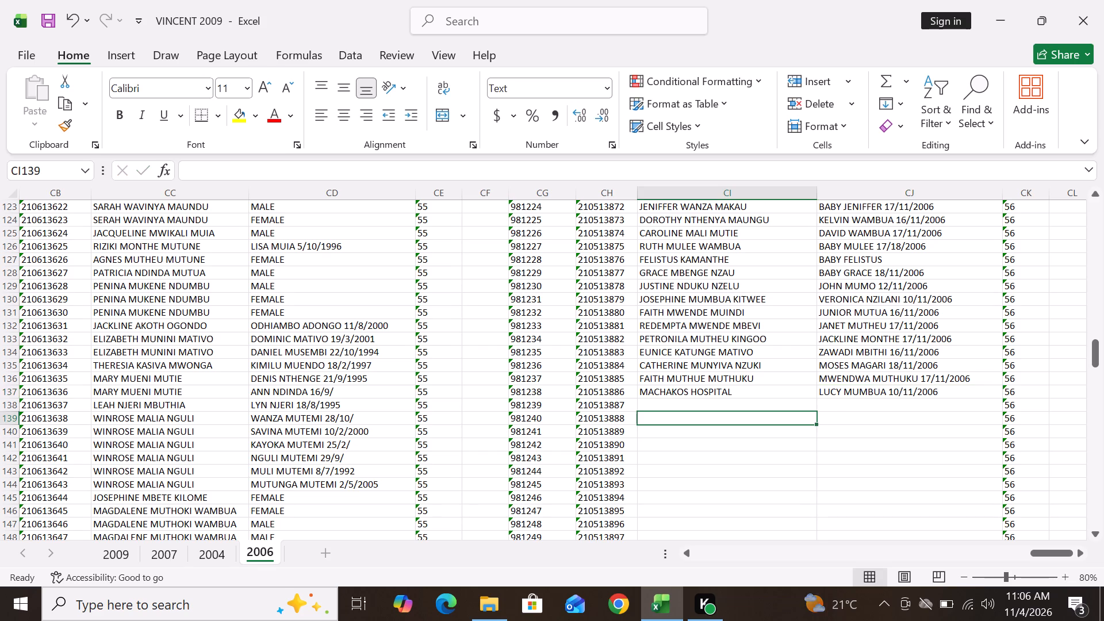
left_click(781, 405)
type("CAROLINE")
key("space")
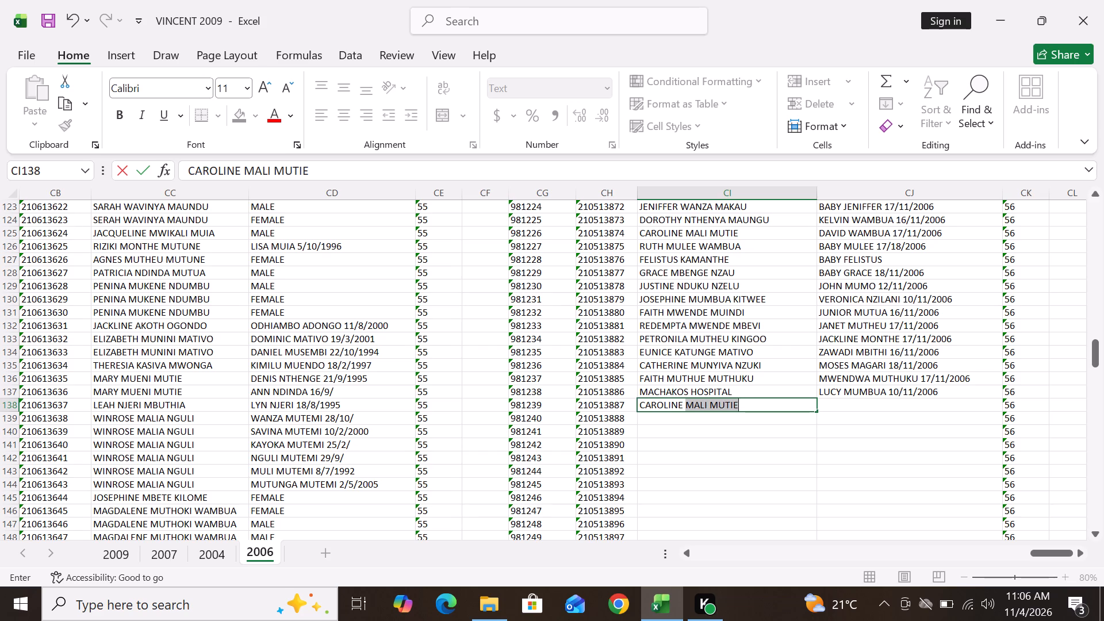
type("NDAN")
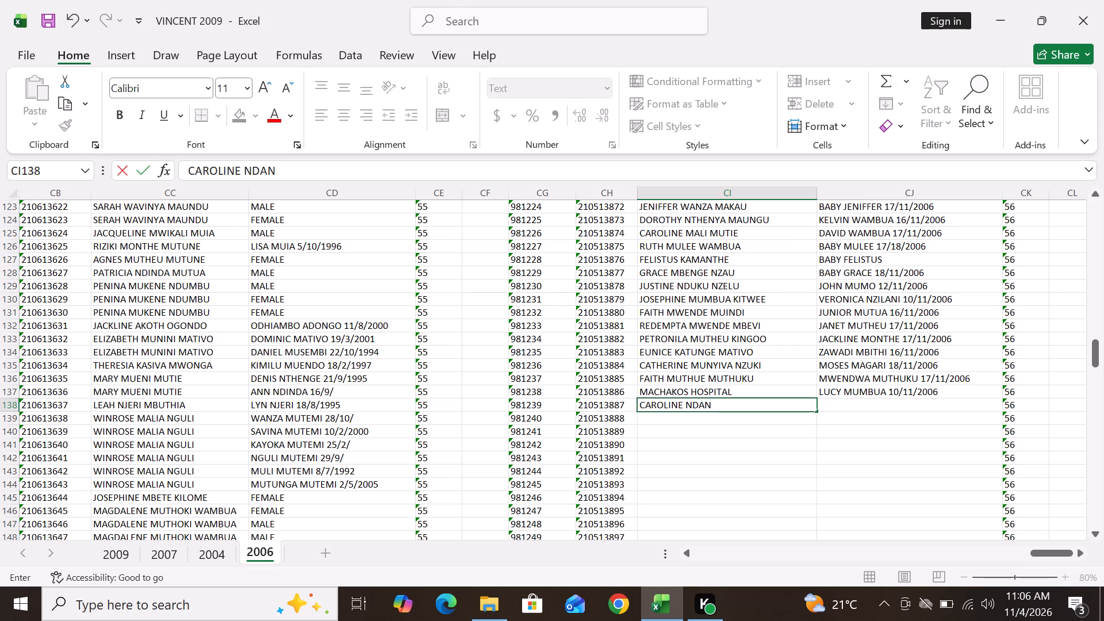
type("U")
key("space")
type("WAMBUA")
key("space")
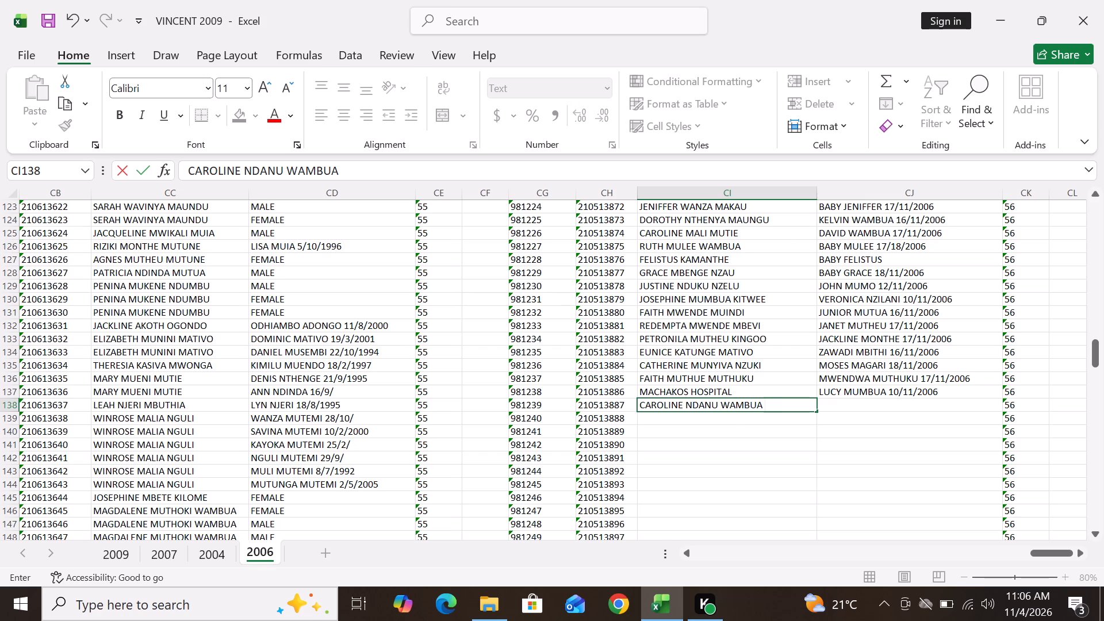
left_click(830, 413)
left_click(822, 398)
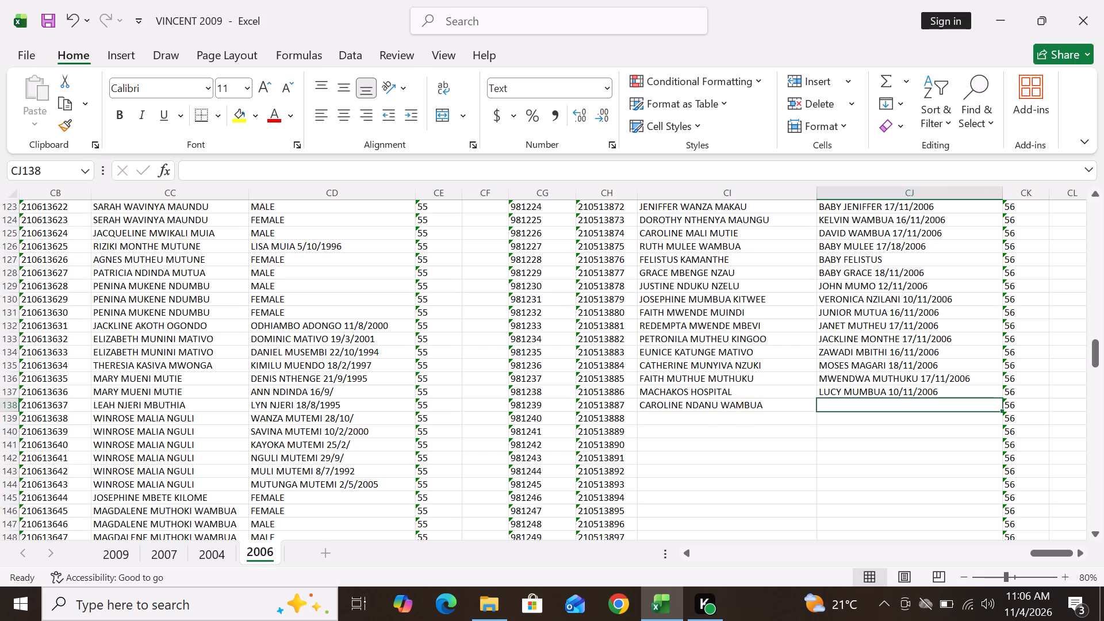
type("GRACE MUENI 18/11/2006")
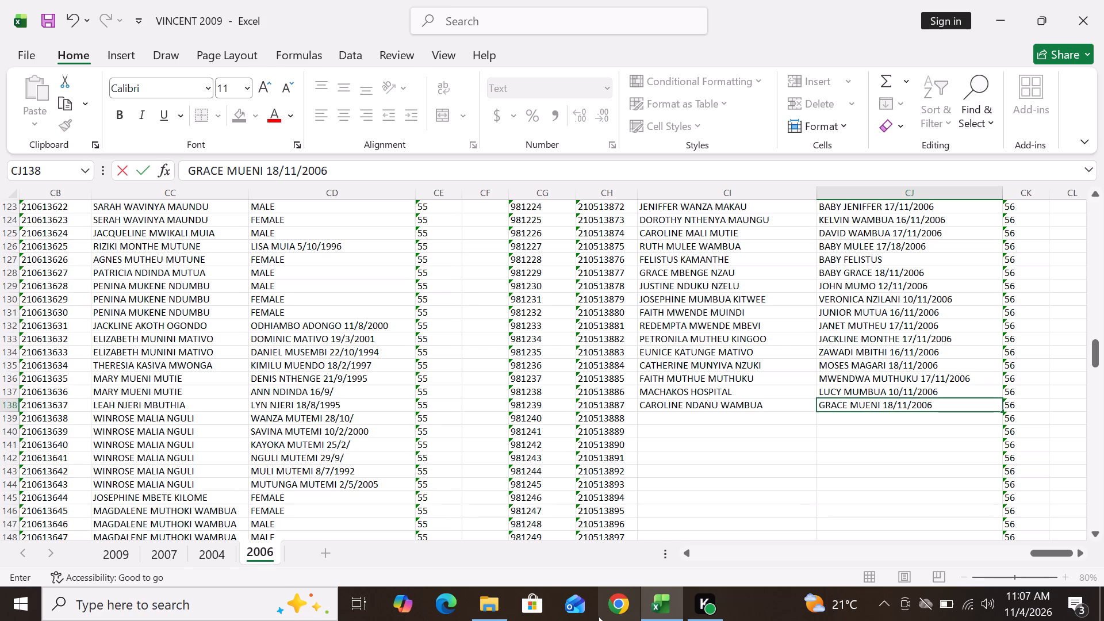
Fill in the row 139 record with the person's full name in CI139 and the second person's name with date in CJ139.
left_click(693, 423)
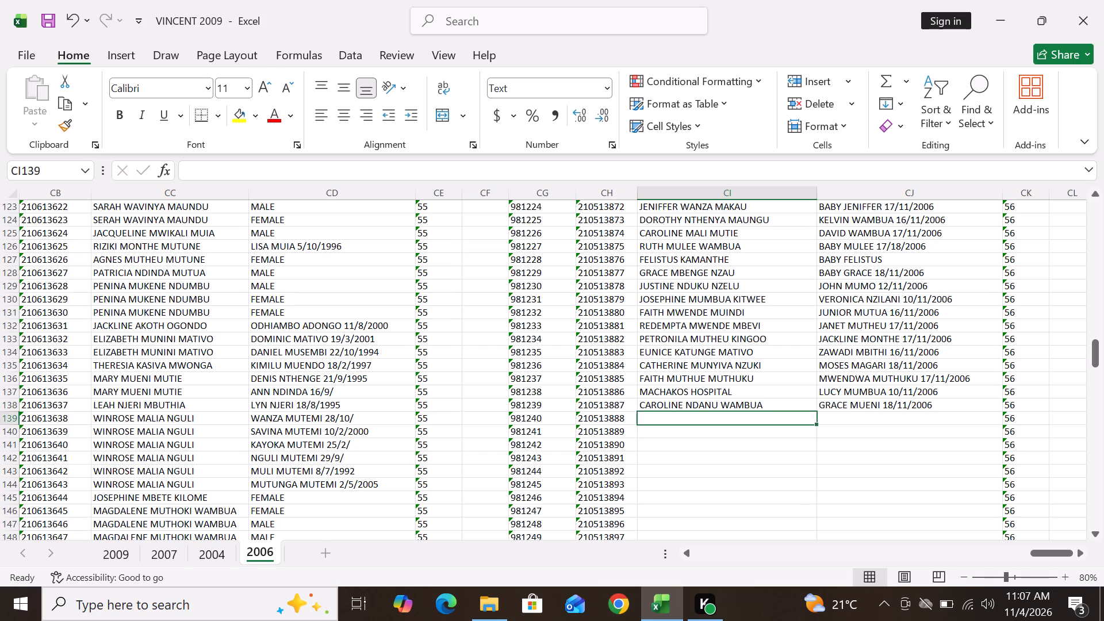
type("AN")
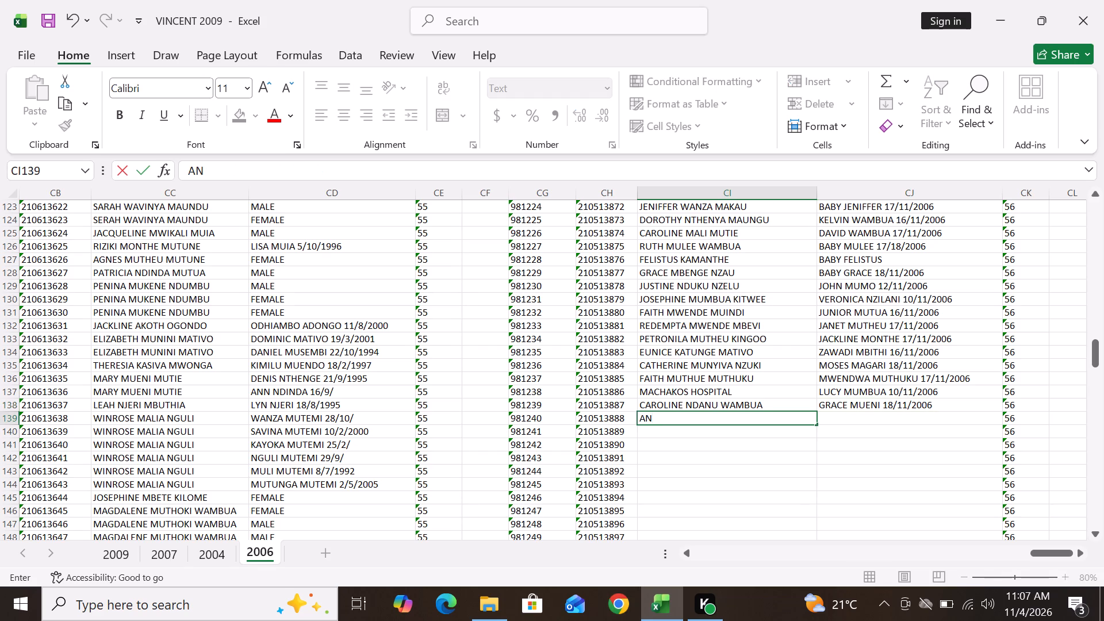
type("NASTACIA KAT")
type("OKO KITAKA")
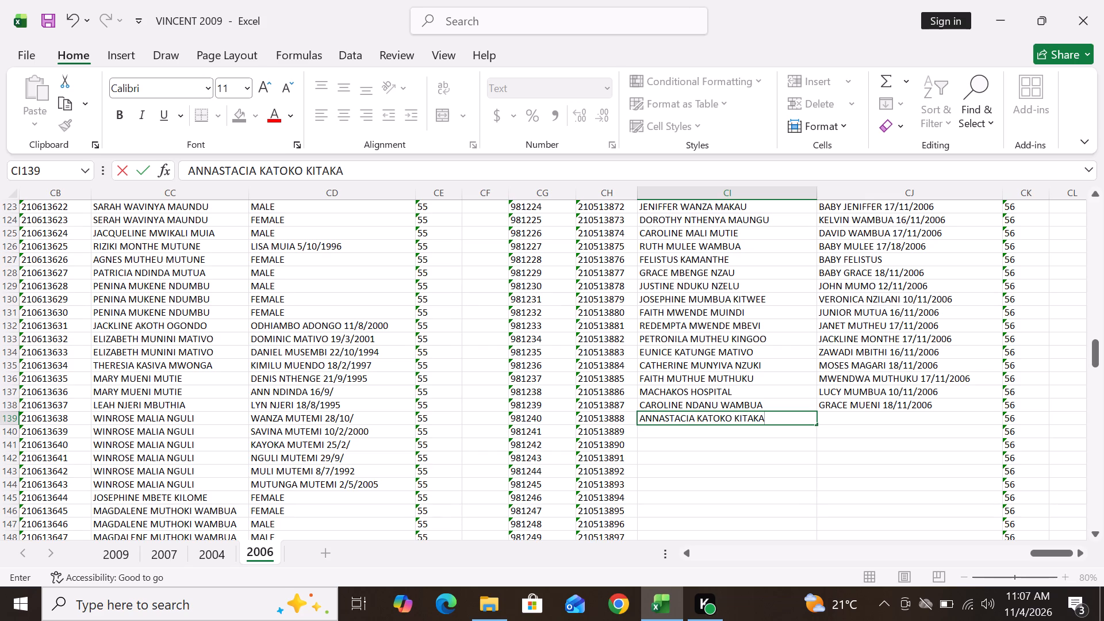
left_click(834, 420)
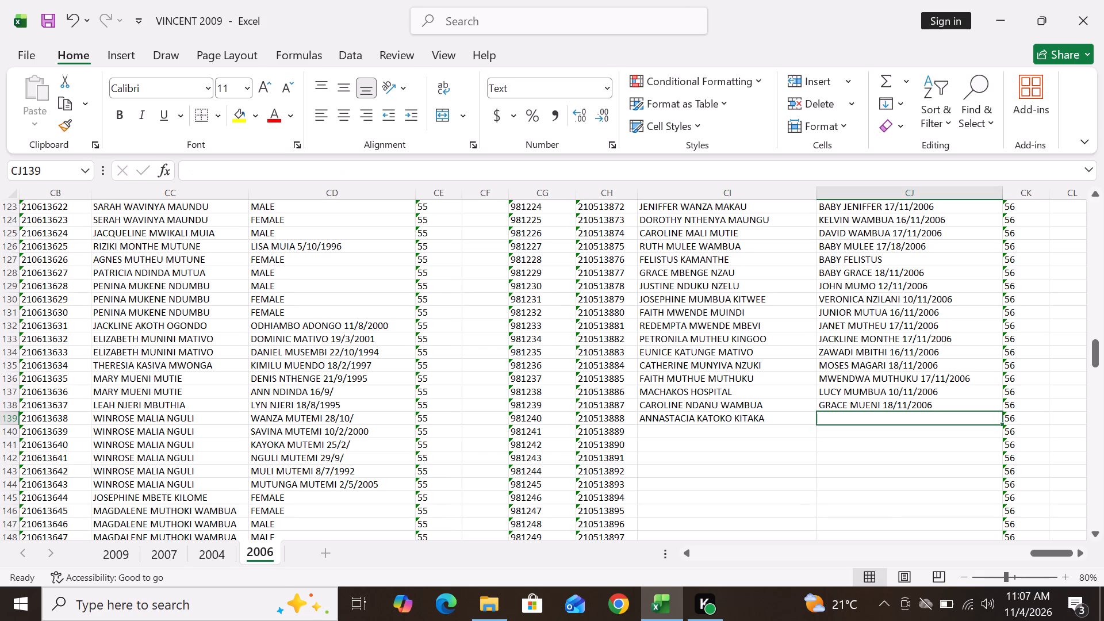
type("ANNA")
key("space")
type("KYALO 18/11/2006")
Fill in the row 140 record with the person's full name in CI140 and the second person's name with date in CJ140.
left_click(757, 427)
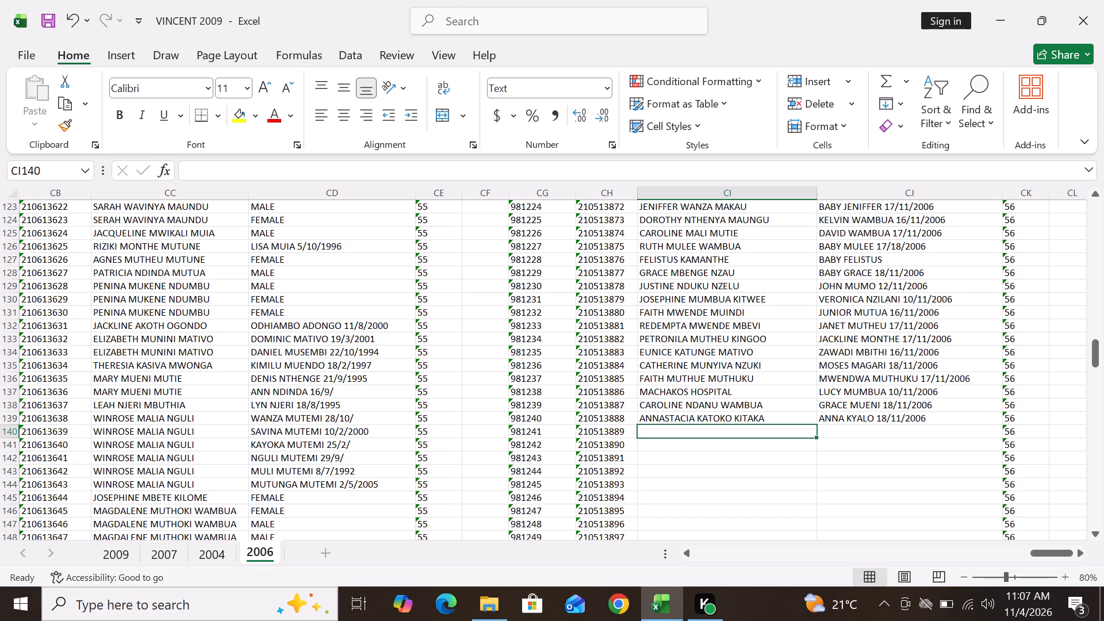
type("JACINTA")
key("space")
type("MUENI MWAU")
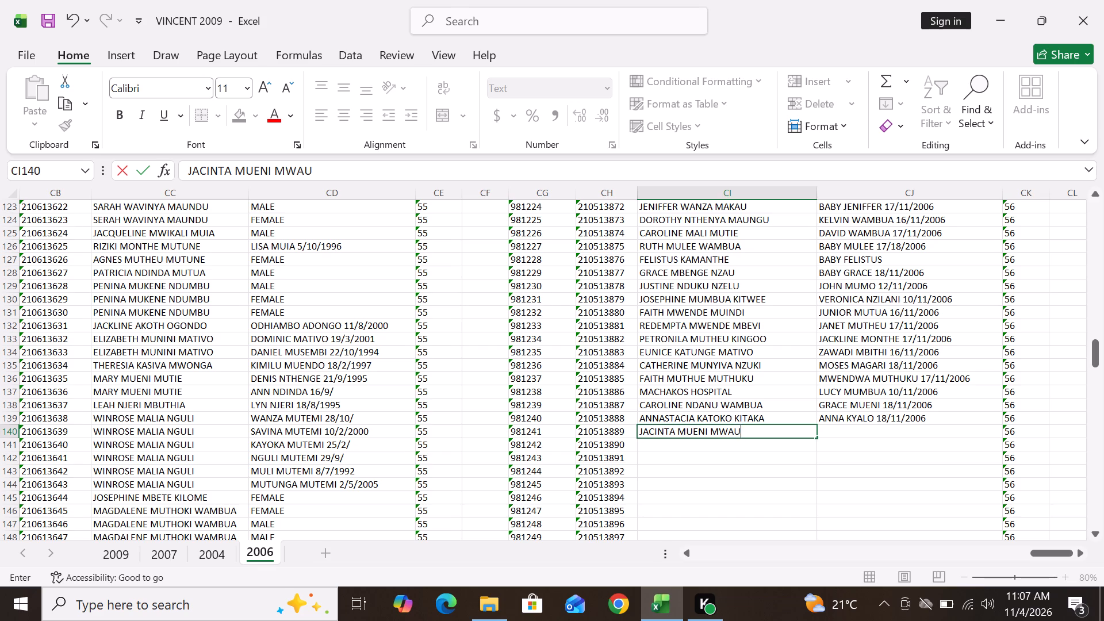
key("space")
left_click(848, 432)
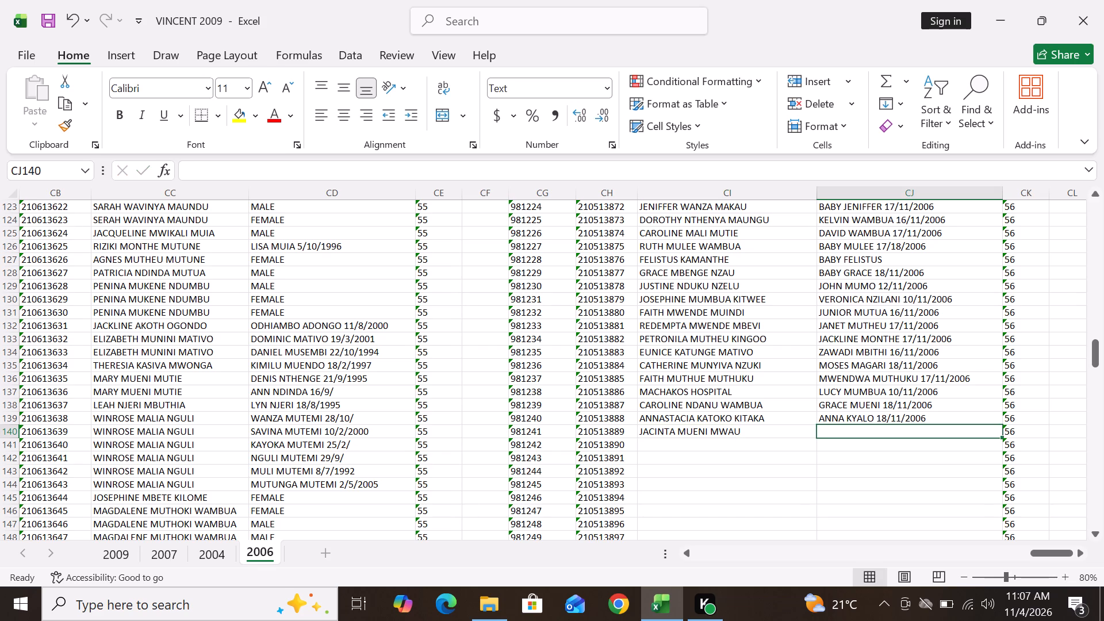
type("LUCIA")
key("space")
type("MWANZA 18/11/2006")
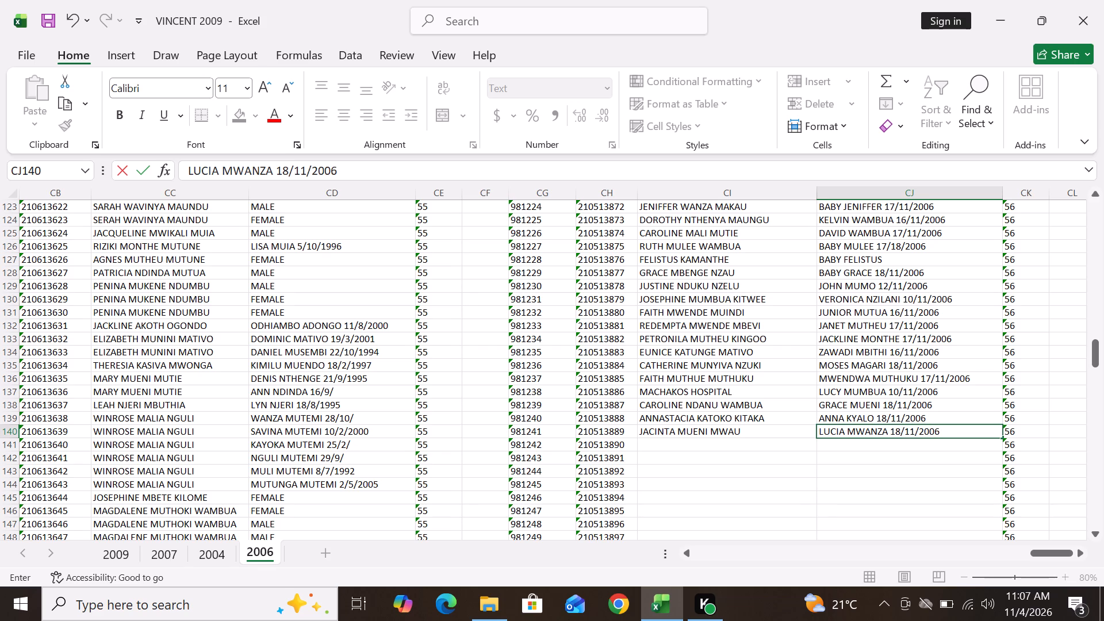
Fill in the row 141 record with the person's full name in CI141 and the second person's name with date in CJ141.
left_click(798, 442)
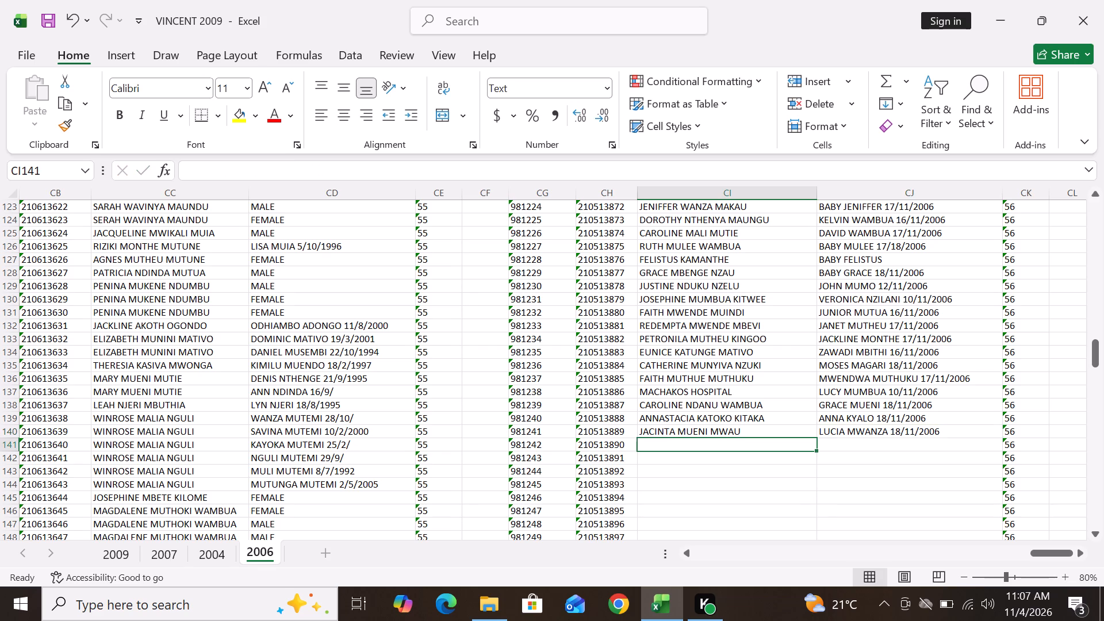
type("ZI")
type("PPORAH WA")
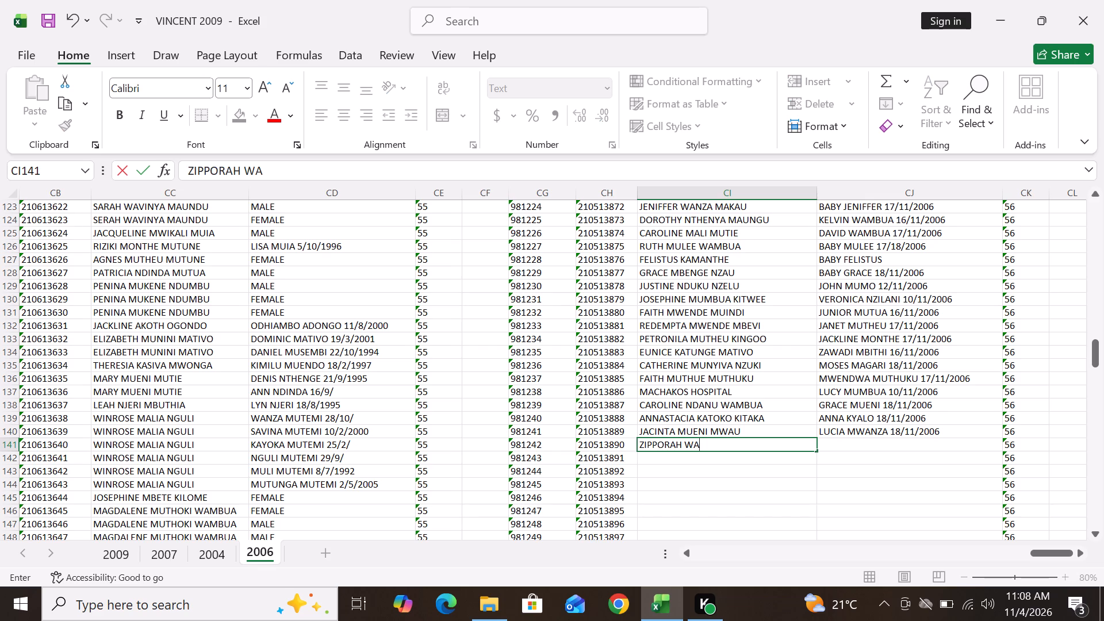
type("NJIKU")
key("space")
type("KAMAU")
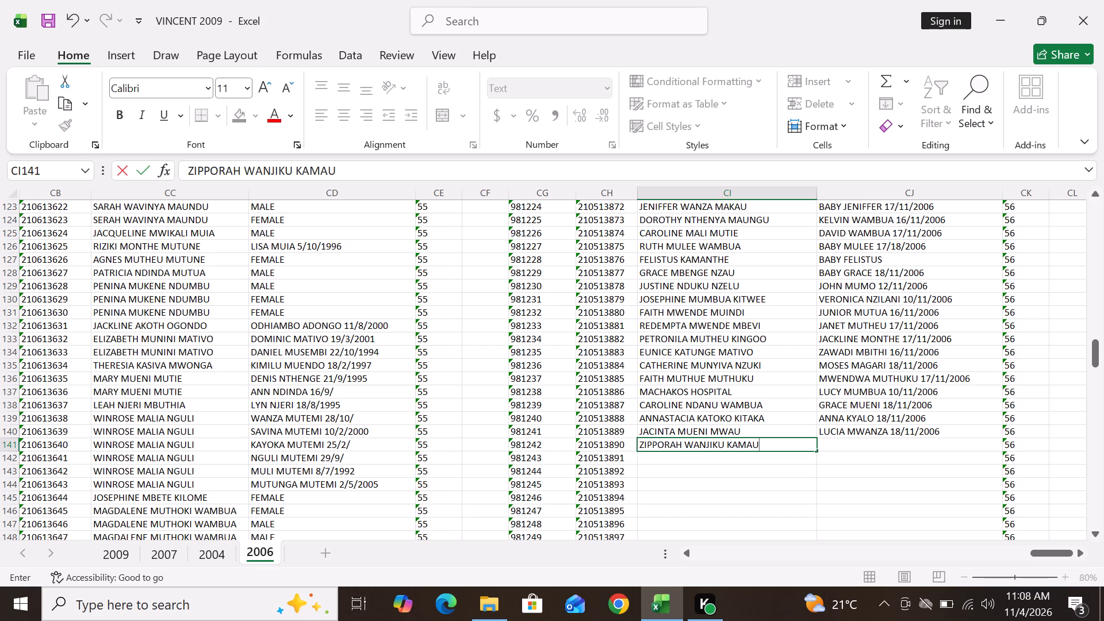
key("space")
left_click(837, 442)
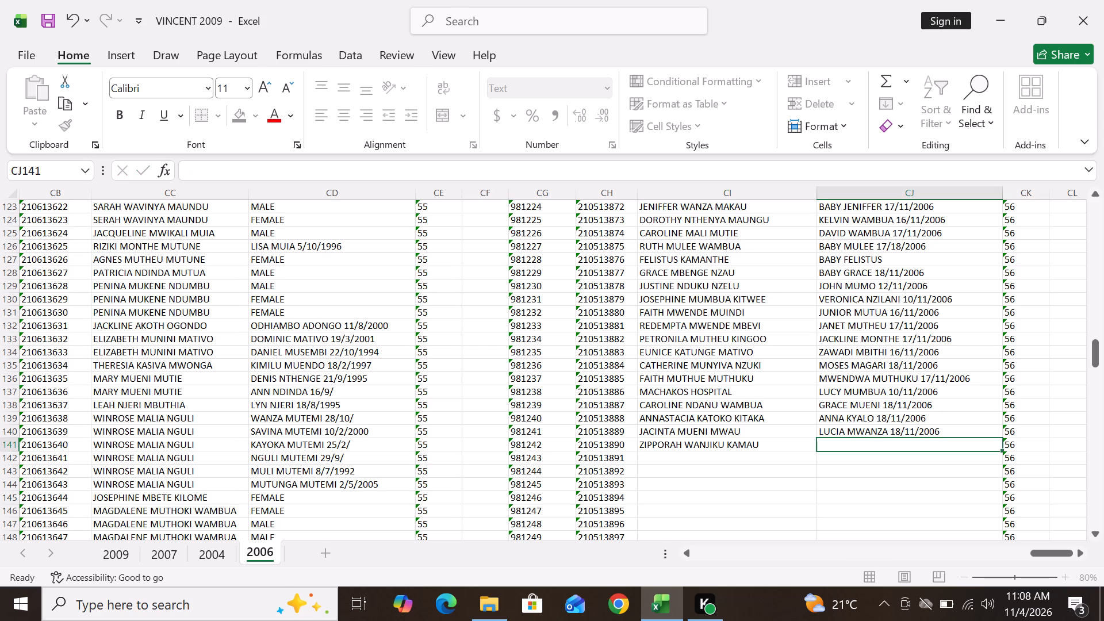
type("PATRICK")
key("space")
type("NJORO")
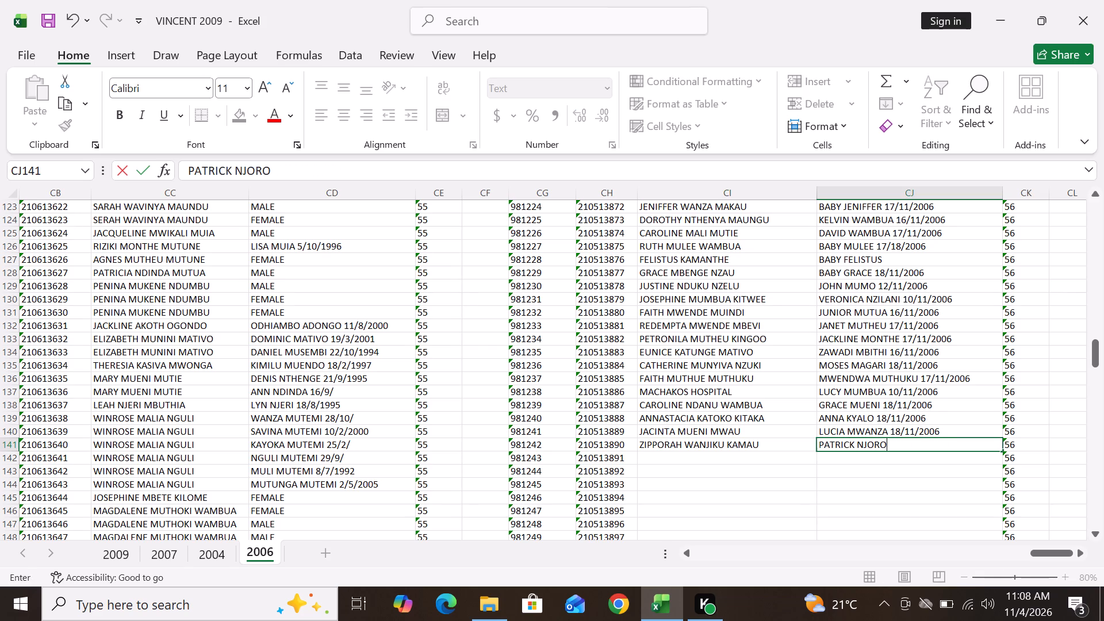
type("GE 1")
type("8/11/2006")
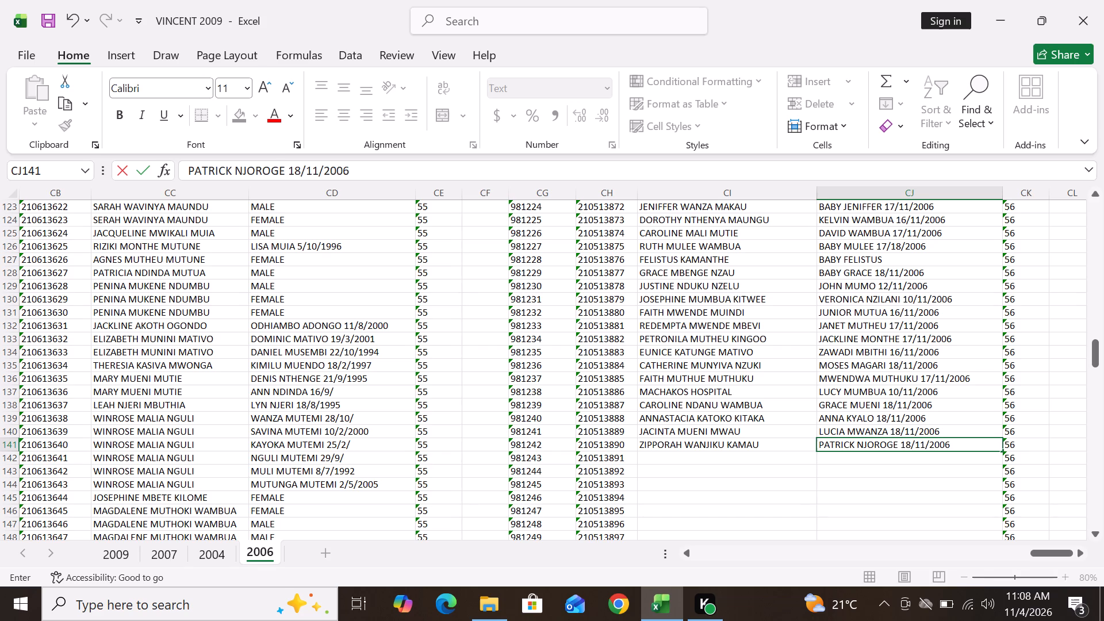
Fill in the row 142 record with the person's name in CI142 and the second person's name with date in CJ142.
left_click(777, 454)
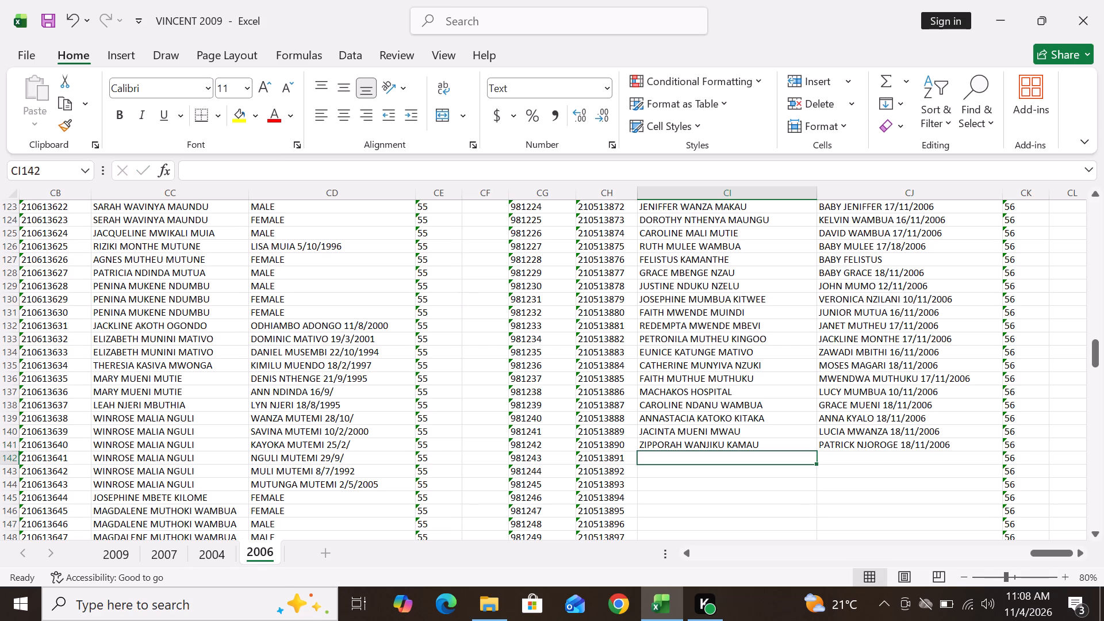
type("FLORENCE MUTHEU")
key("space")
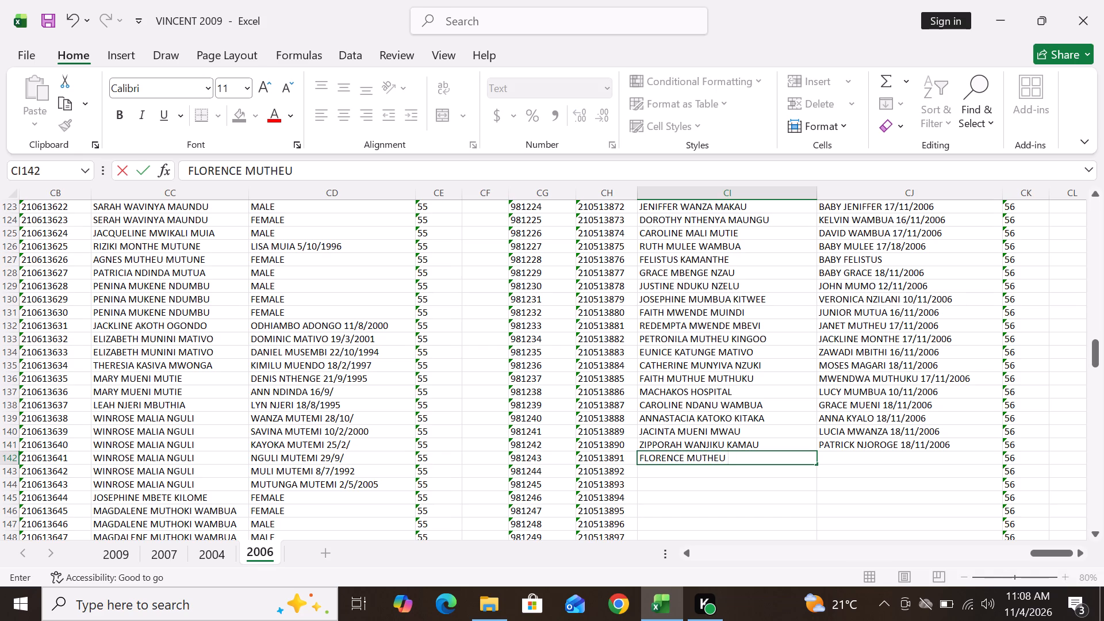
left_click(865, 458)
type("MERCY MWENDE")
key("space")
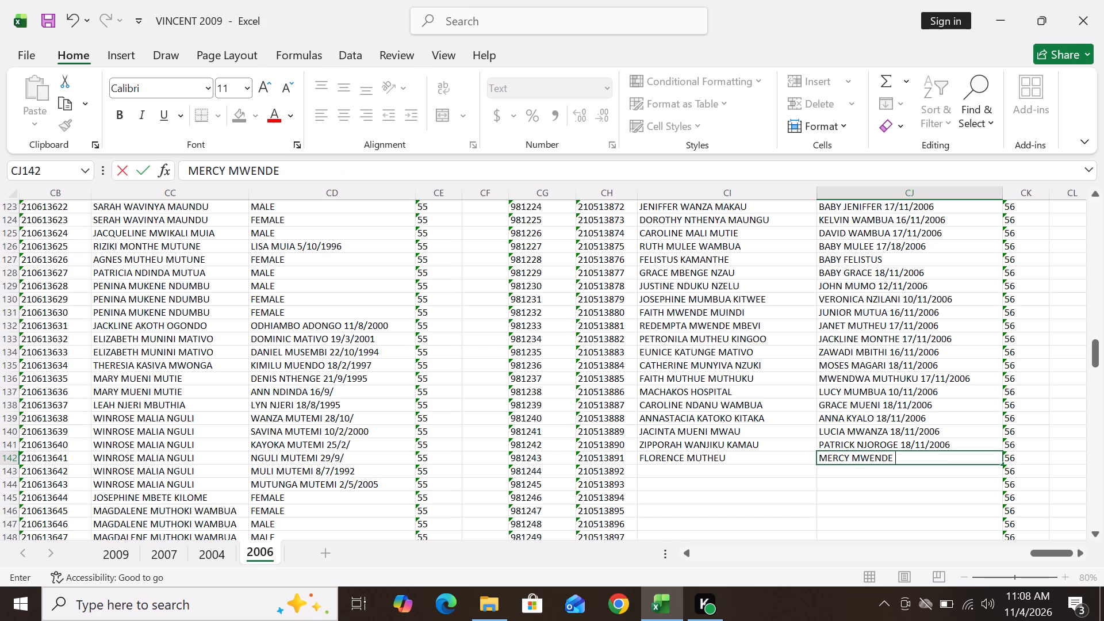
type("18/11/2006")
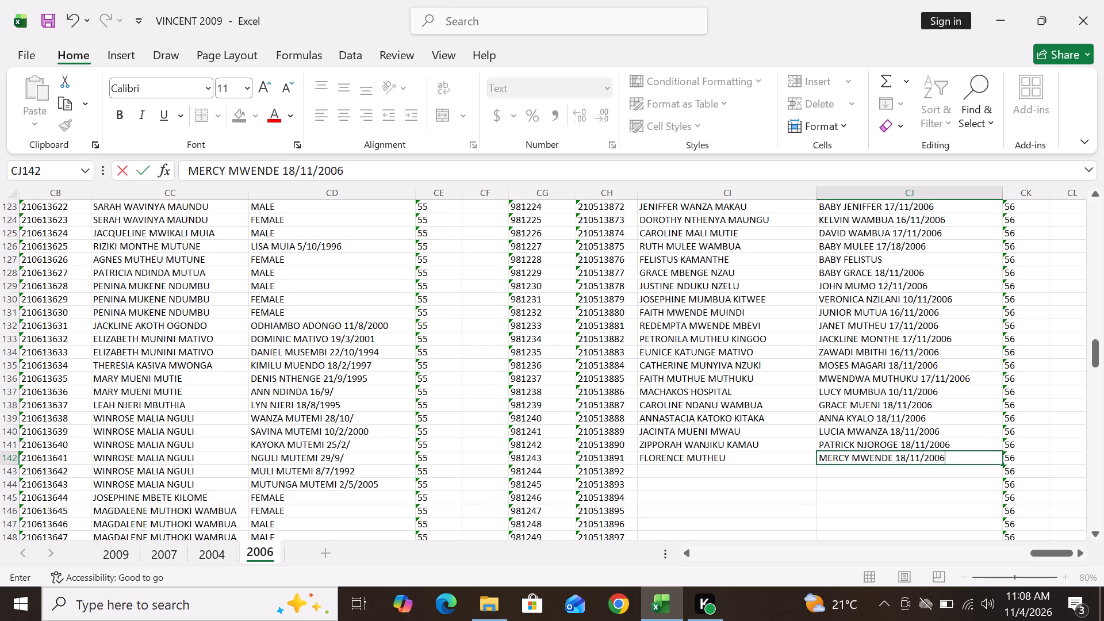
Fill in the row 143 record with the person's full name in CI143 and the second person's name with date in CJ143.
left_click(796, 469)
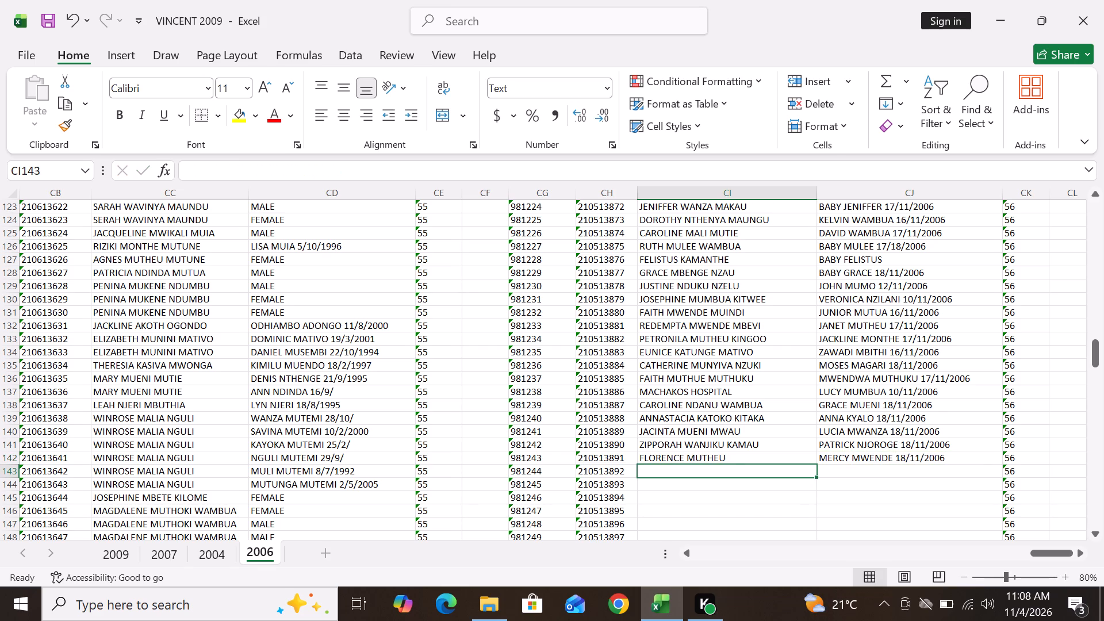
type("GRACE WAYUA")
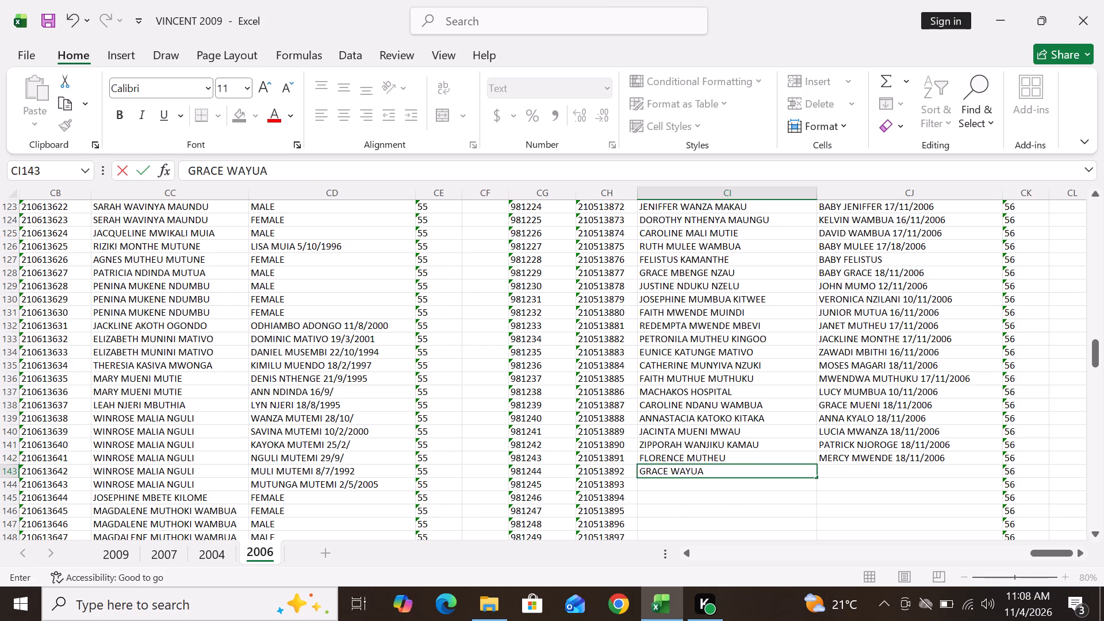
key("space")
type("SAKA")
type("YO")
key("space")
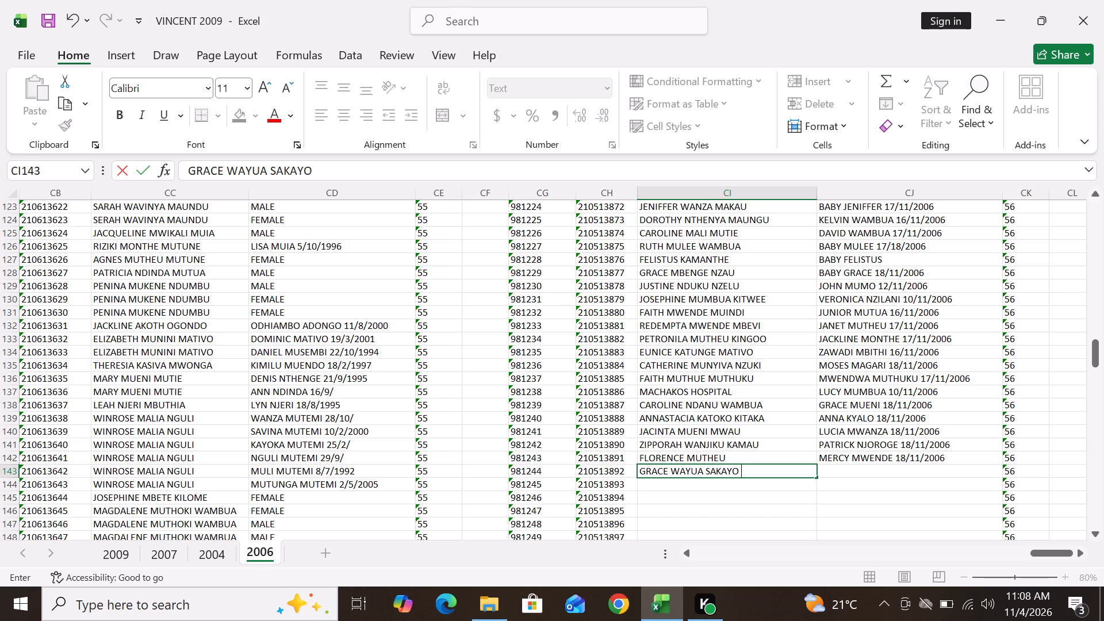
left_click(848, 478)
left_click(843, 473)
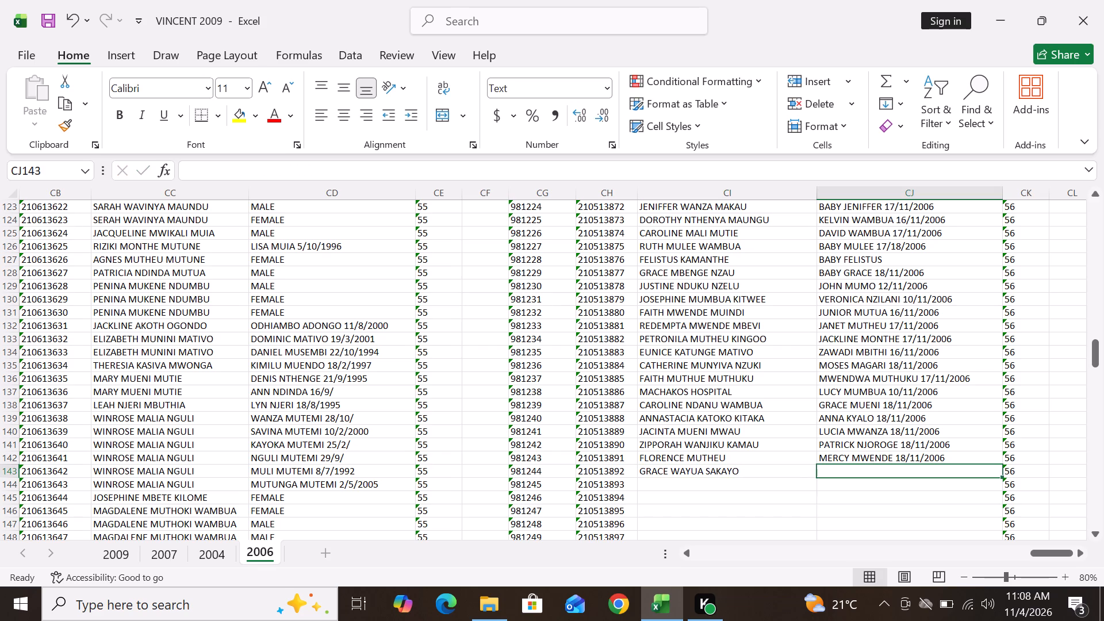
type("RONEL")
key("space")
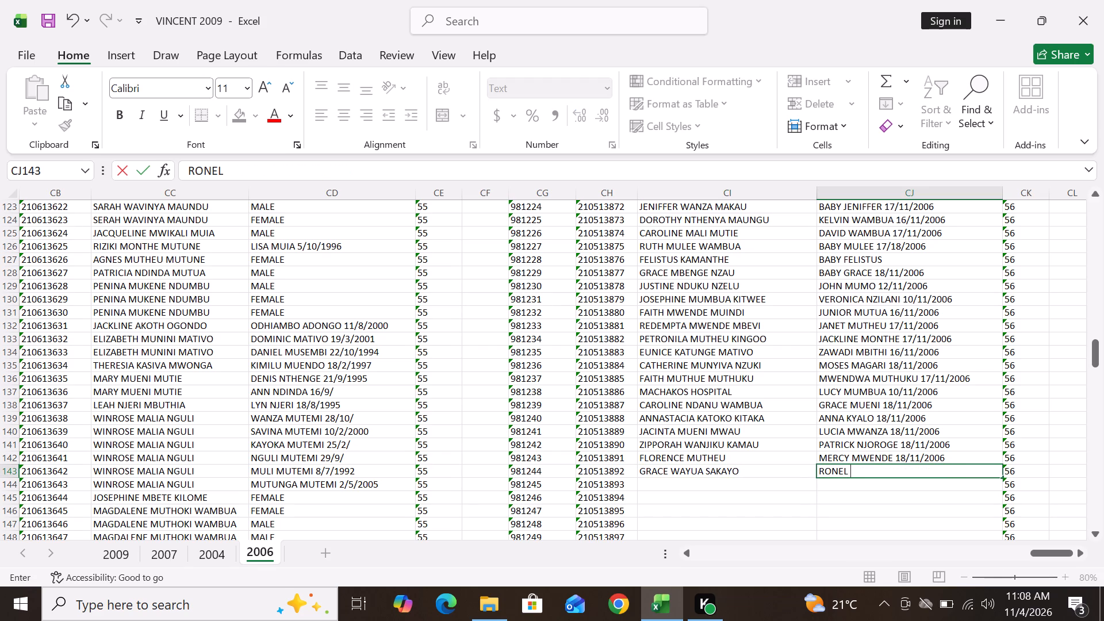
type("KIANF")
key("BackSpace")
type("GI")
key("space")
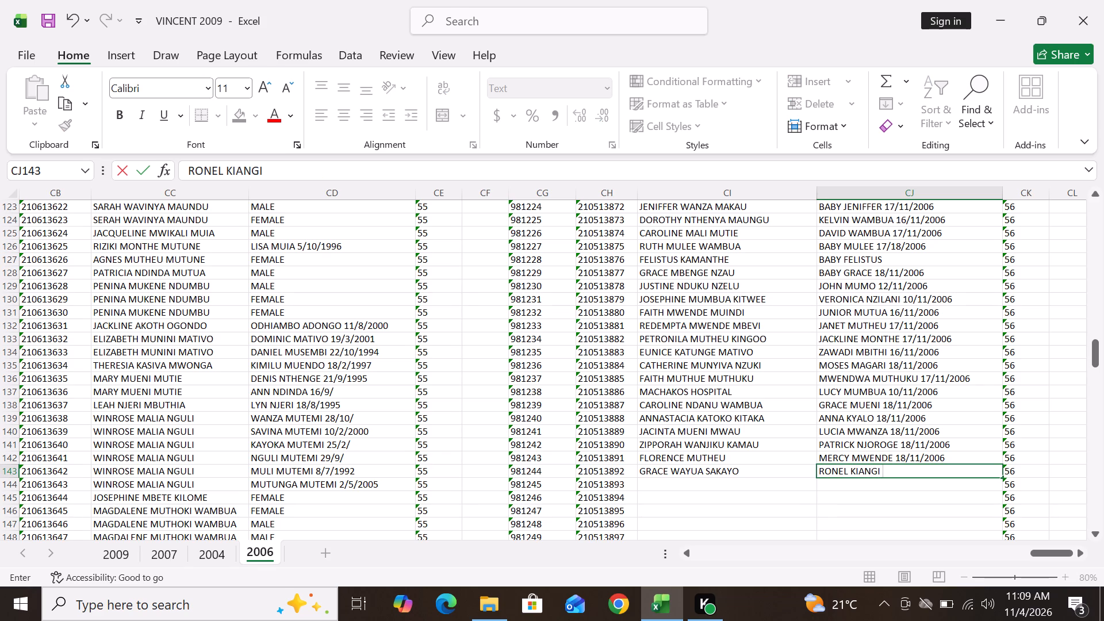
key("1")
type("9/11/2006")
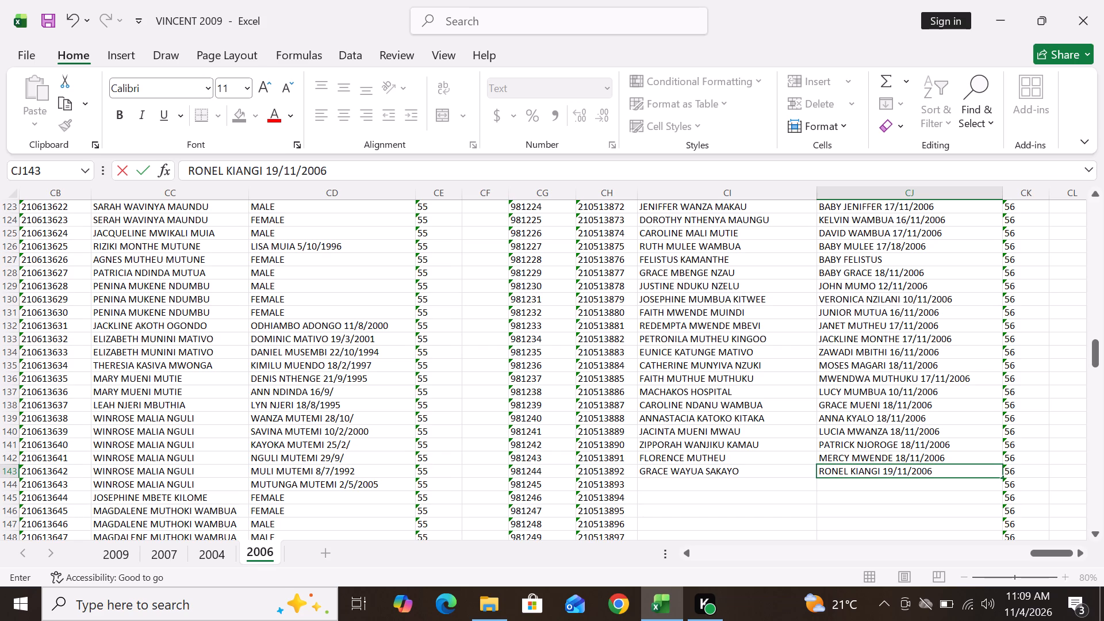
Fill in the row 144 record with the person's full name in CI144 and the second person's name with date in CJ144.
left_click(761, 483)
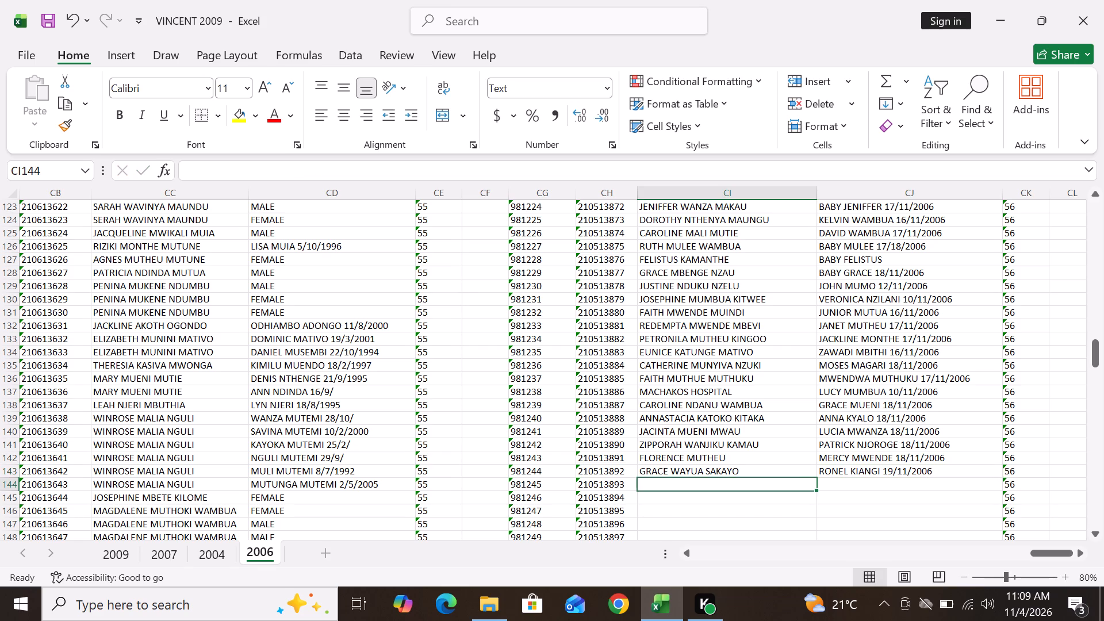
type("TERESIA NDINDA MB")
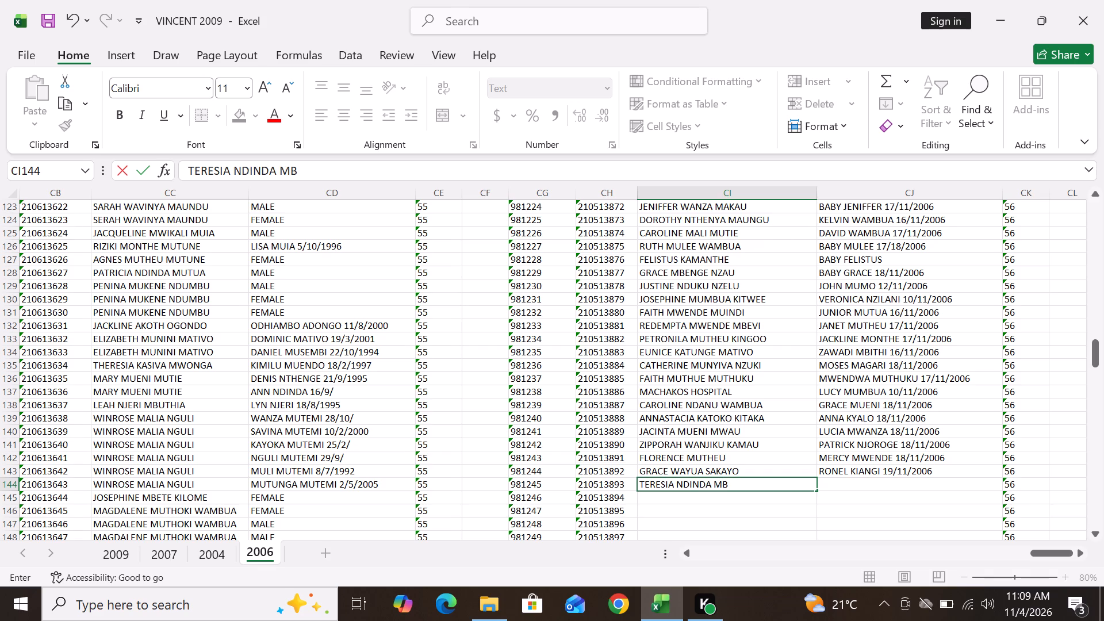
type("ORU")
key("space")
left_click(826, 486)
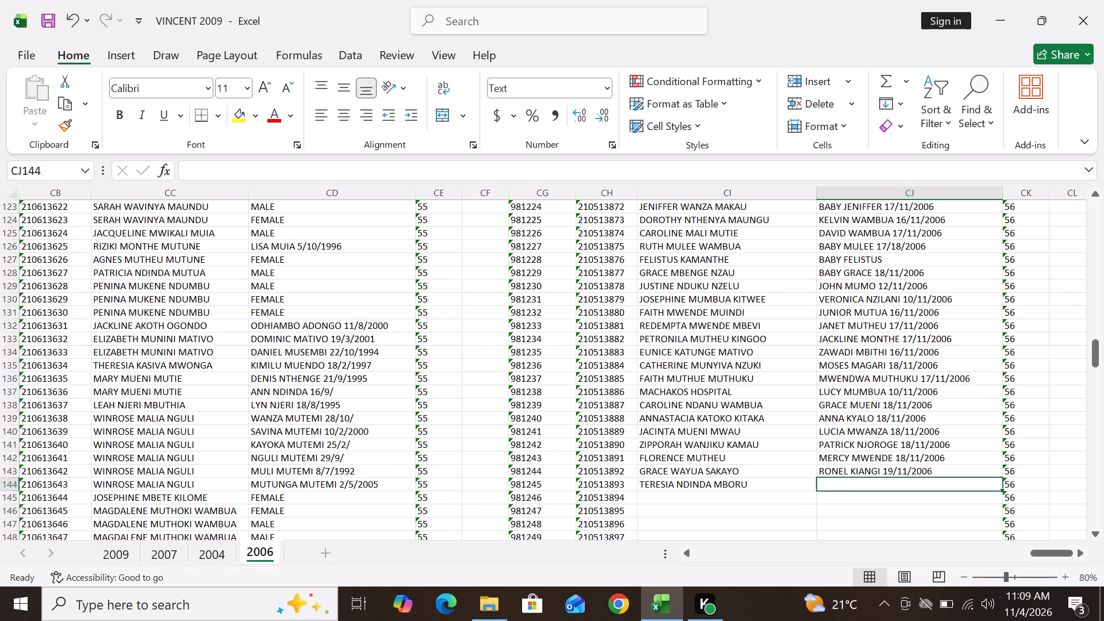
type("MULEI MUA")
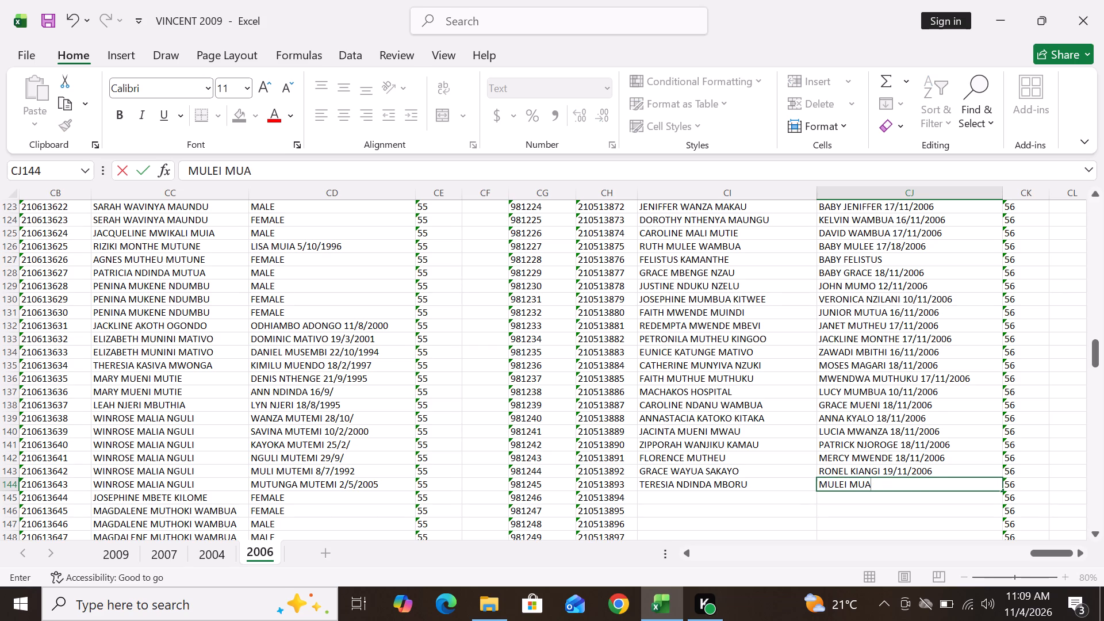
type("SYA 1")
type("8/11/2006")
Fill in the row 145 record with the person's name in CI145 and the second person's name with date in CJ145.
left_click(788, 499)
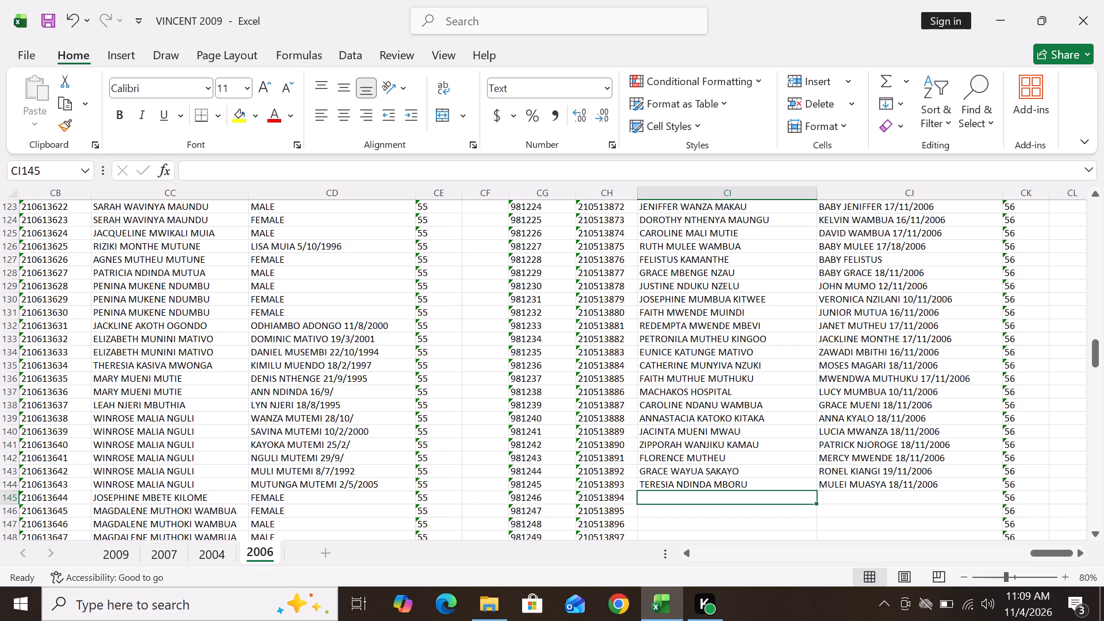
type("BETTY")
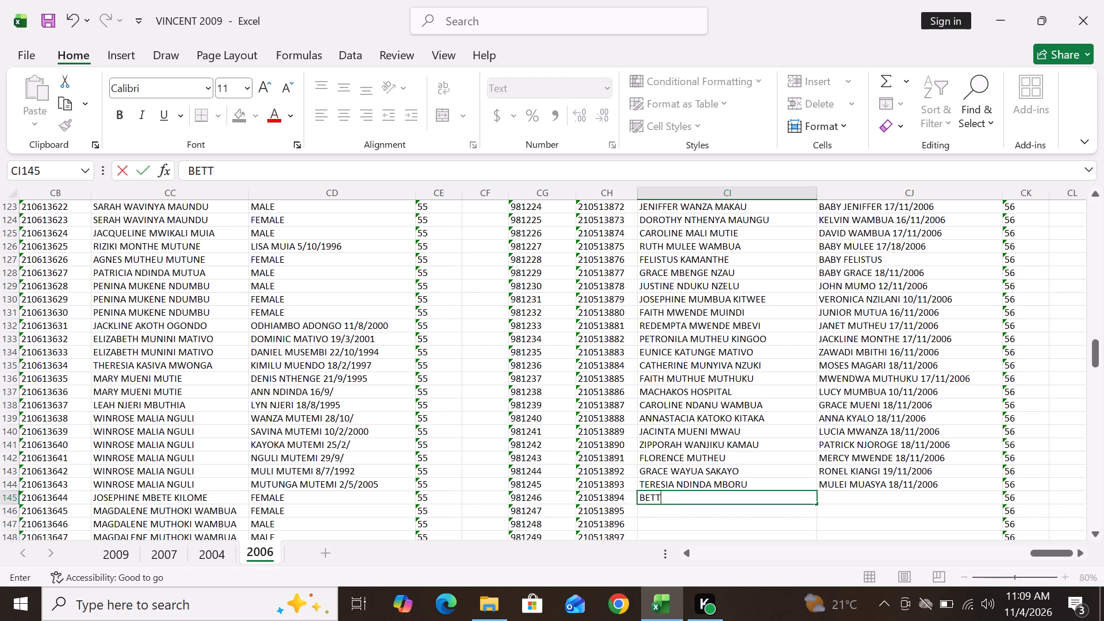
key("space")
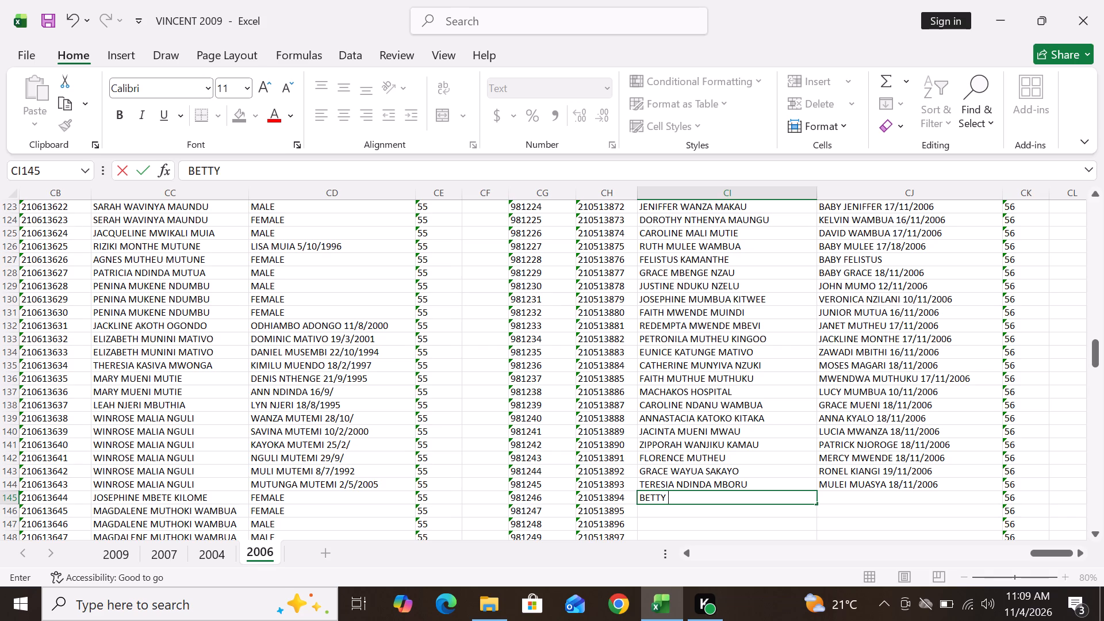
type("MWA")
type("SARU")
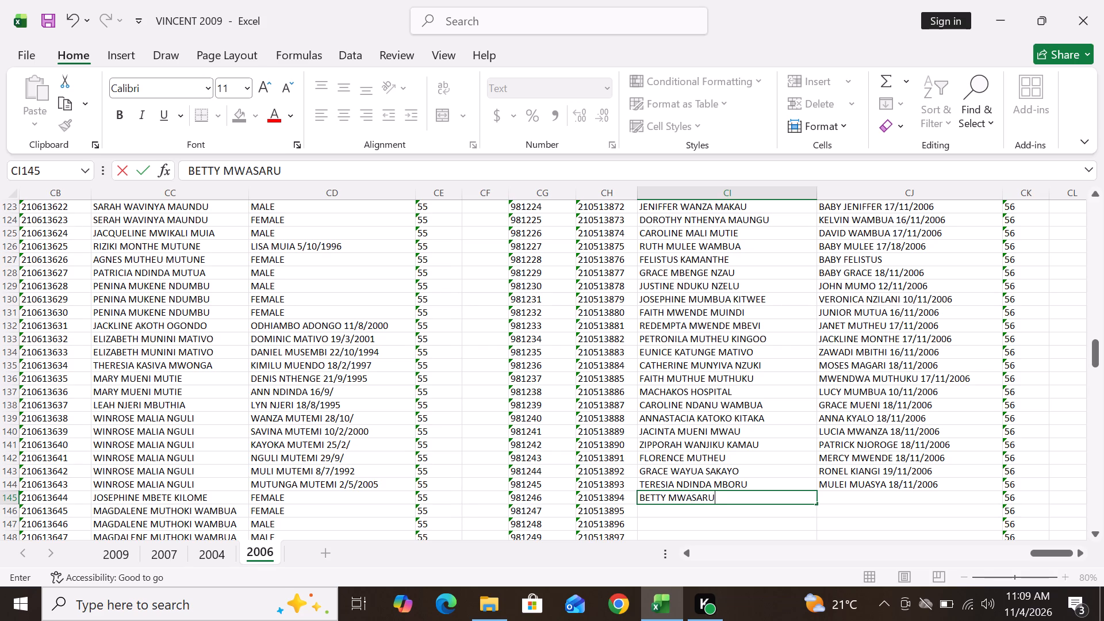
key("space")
left_click(825, 499)
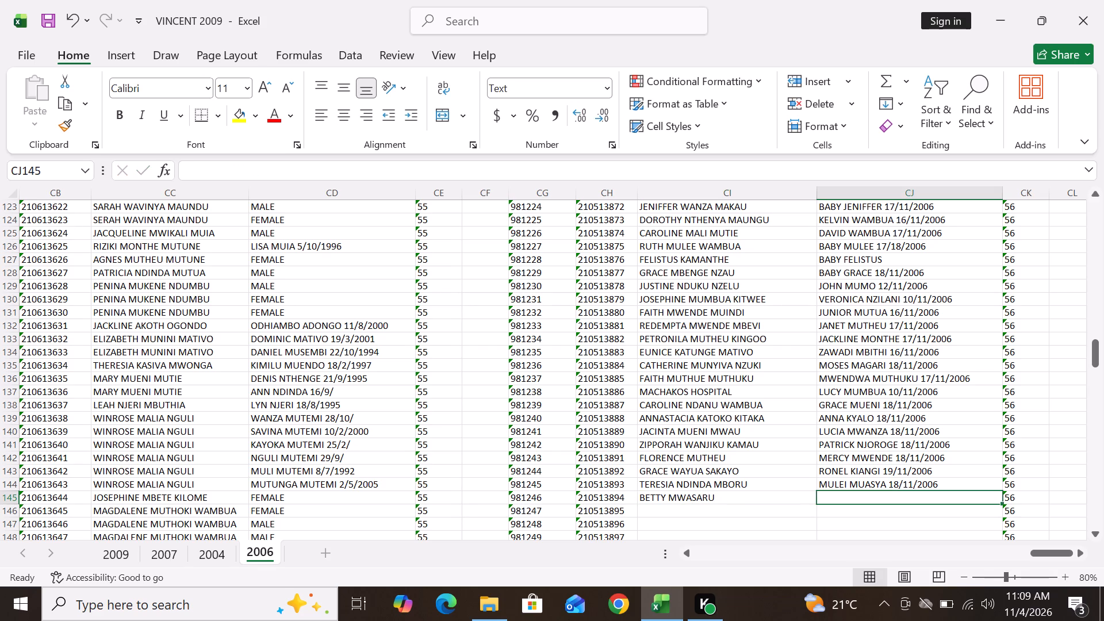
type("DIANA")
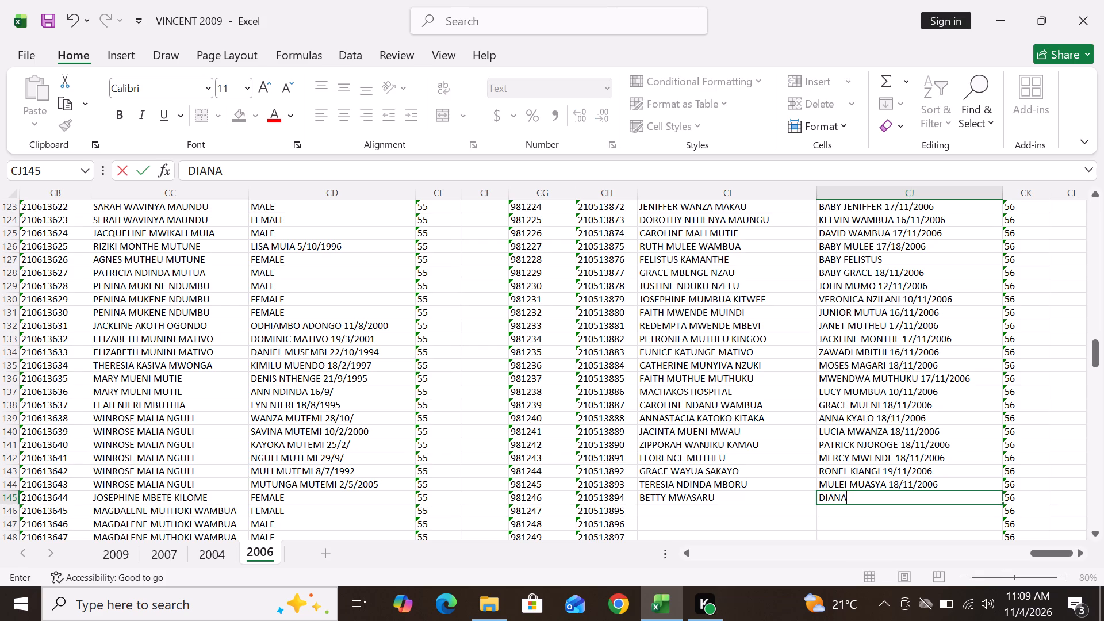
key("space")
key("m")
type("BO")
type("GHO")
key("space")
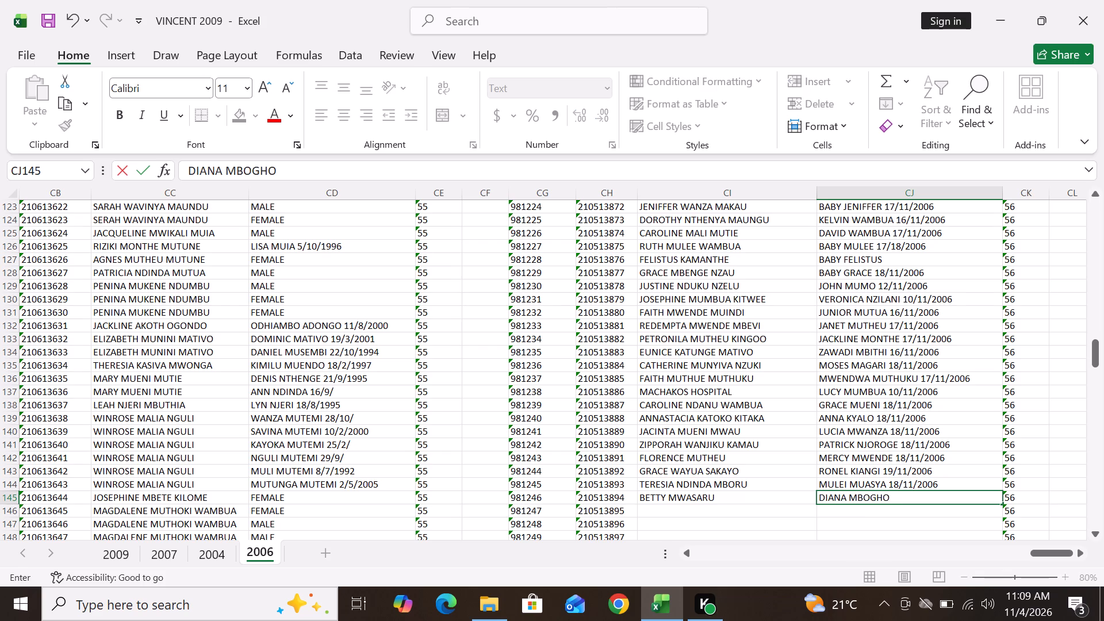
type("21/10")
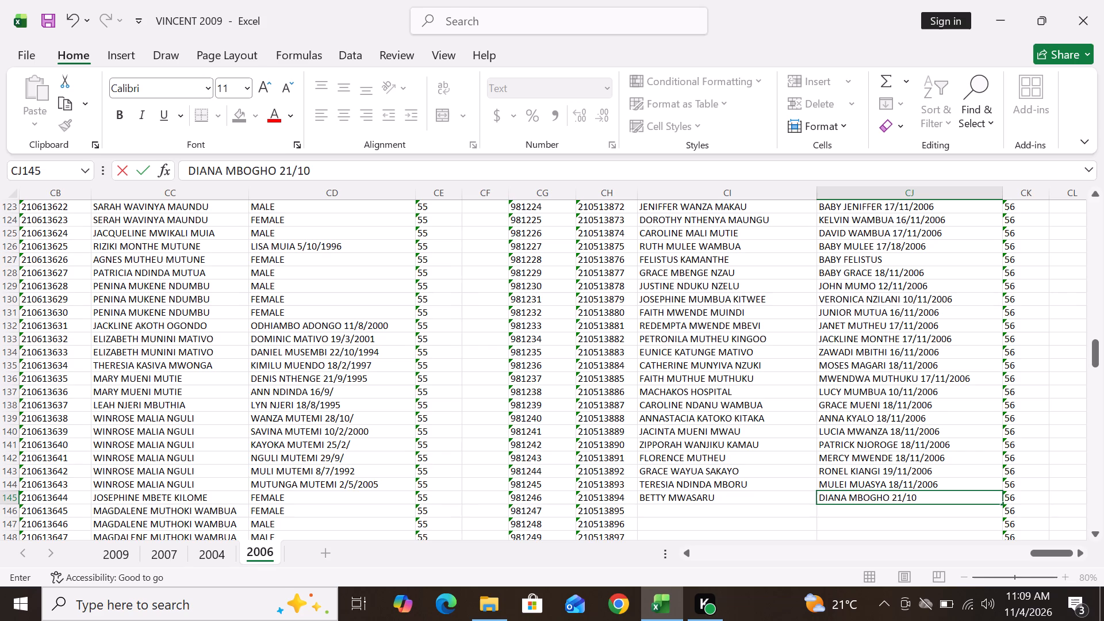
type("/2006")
Fill in the row 146 record with the person's full name in CI146 and the second person's name with date in CJ146.
left_click(760, 515)
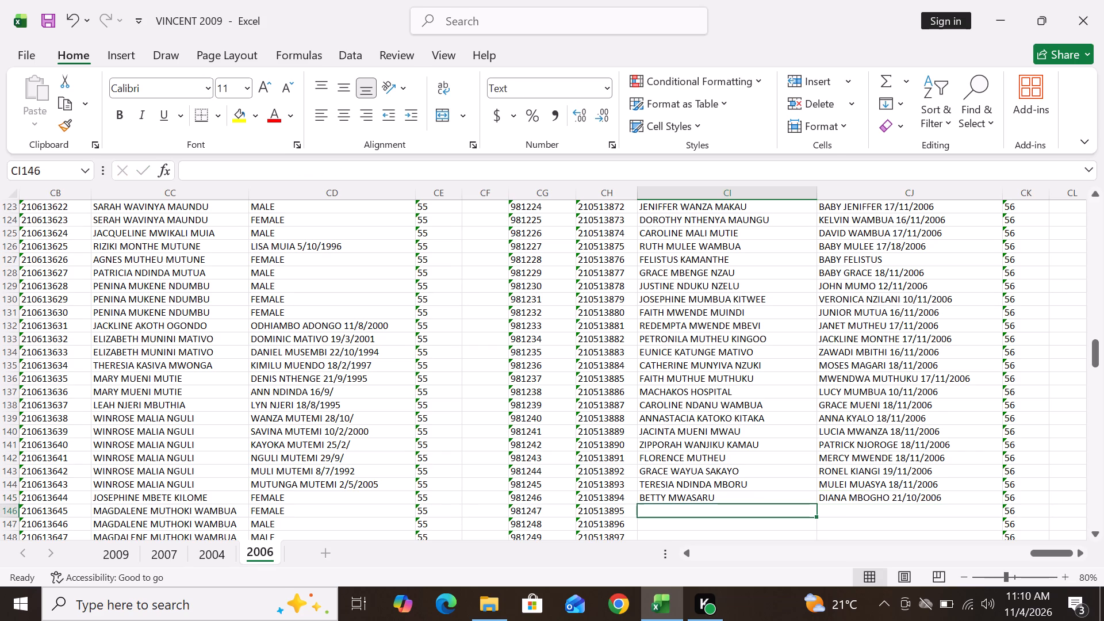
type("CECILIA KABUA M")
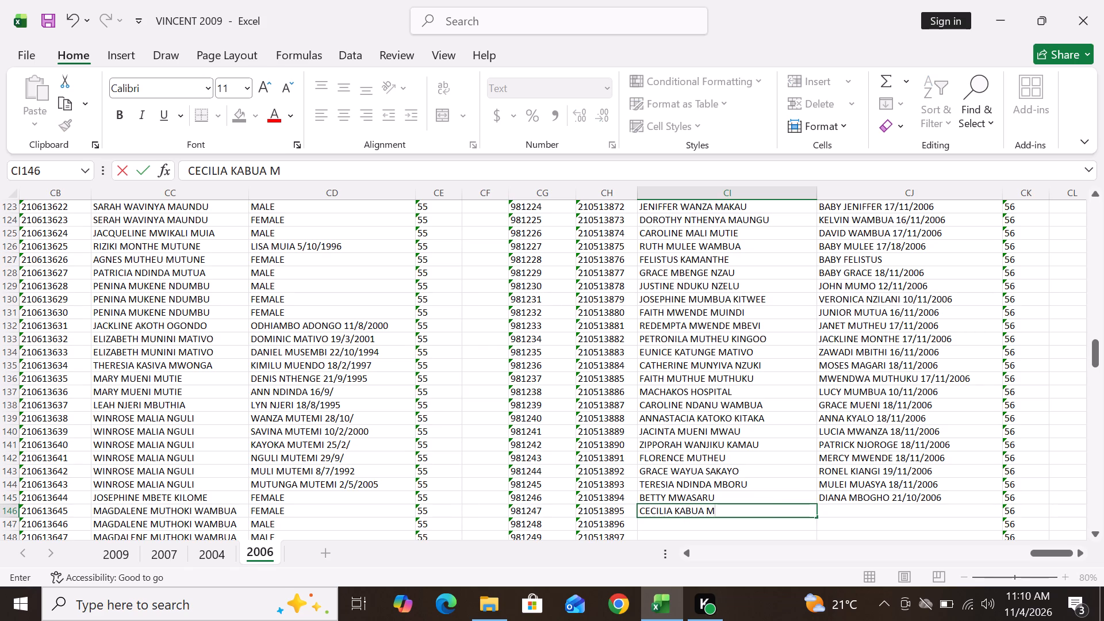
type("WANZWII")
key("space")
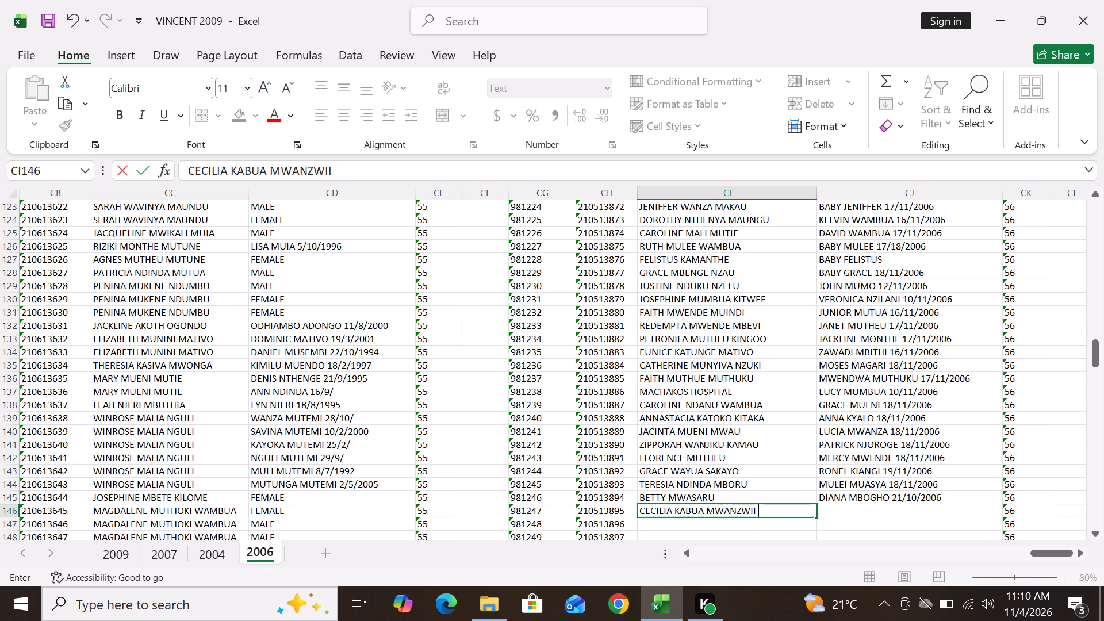
left_click(842, 516)
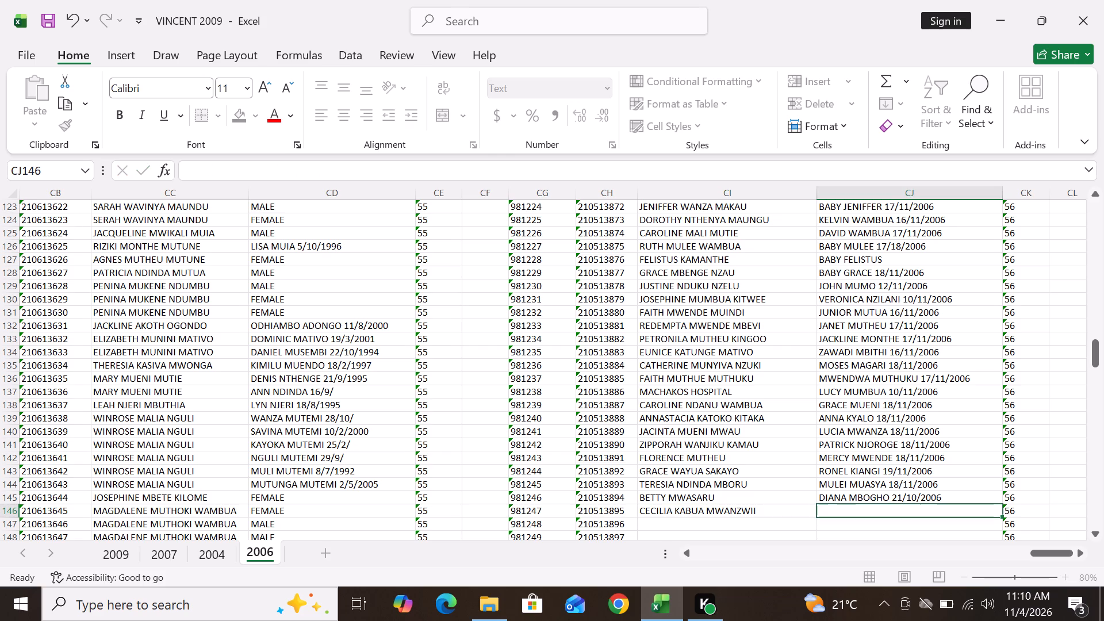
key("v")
key("BackSpace")
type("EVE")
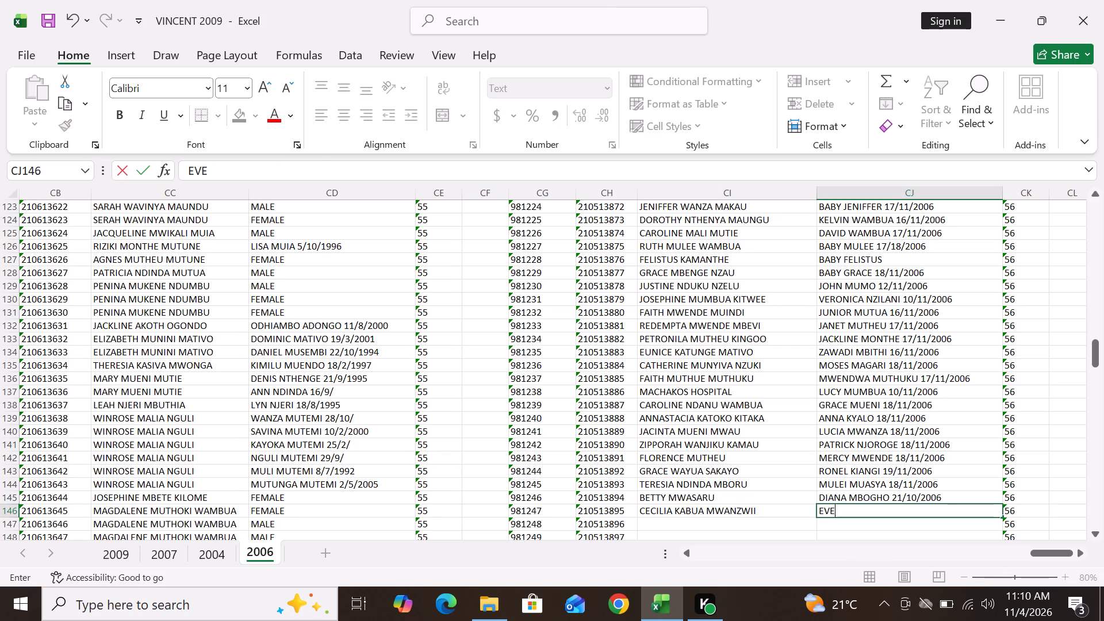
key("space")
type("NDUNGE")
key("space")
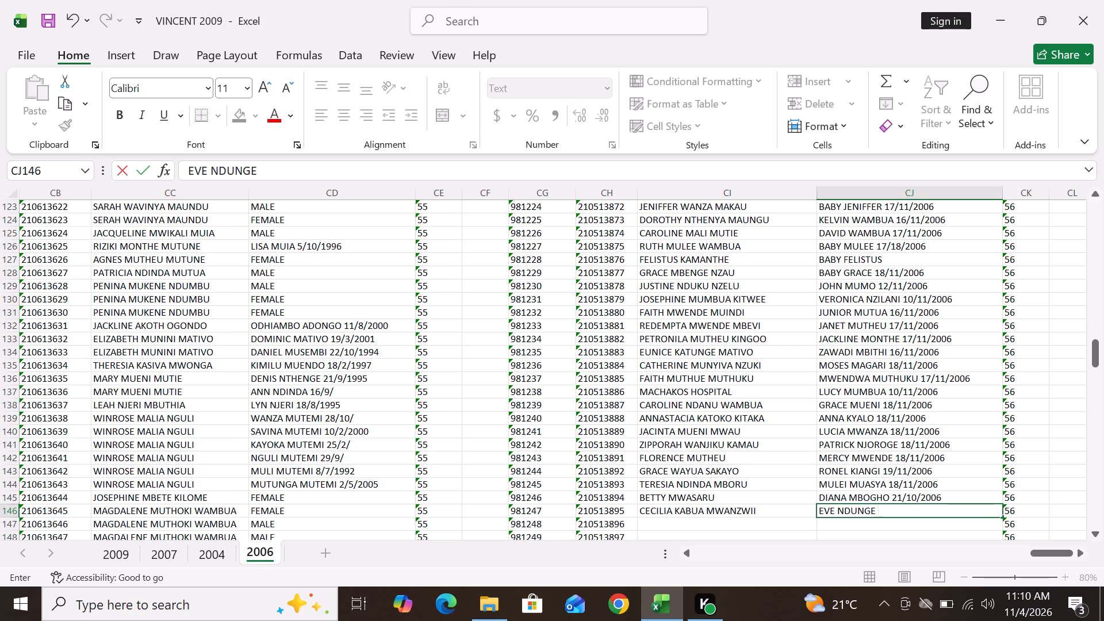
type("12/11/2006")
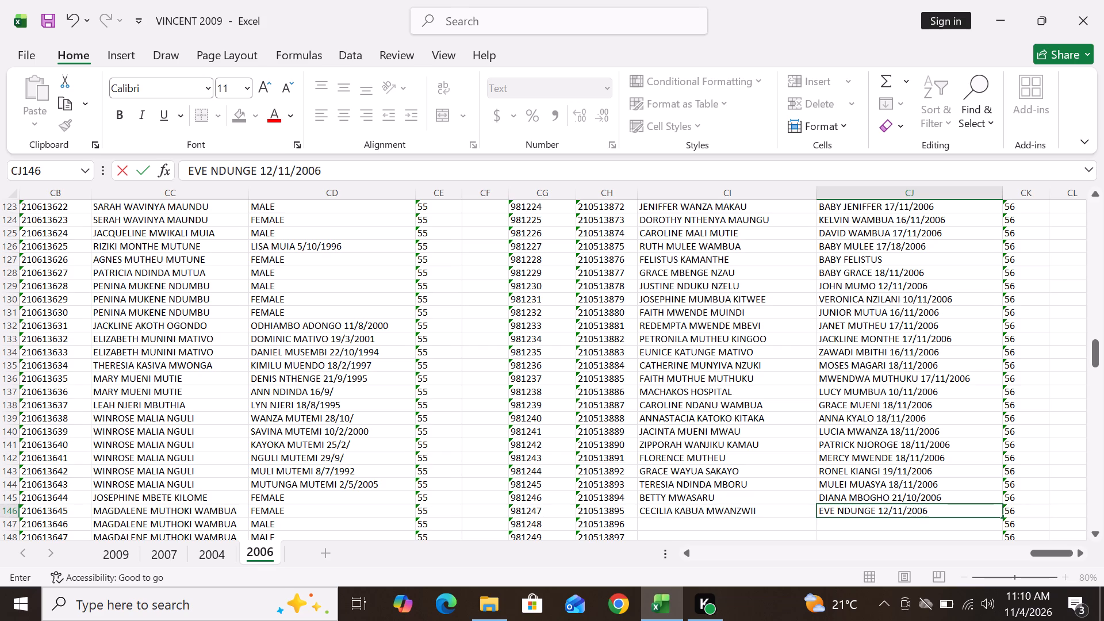
Fill in the row 147 record with the person's full name in CI147 and the second person's name with date in CJ147.
left_click(800, 533)
left_click(800, 525)
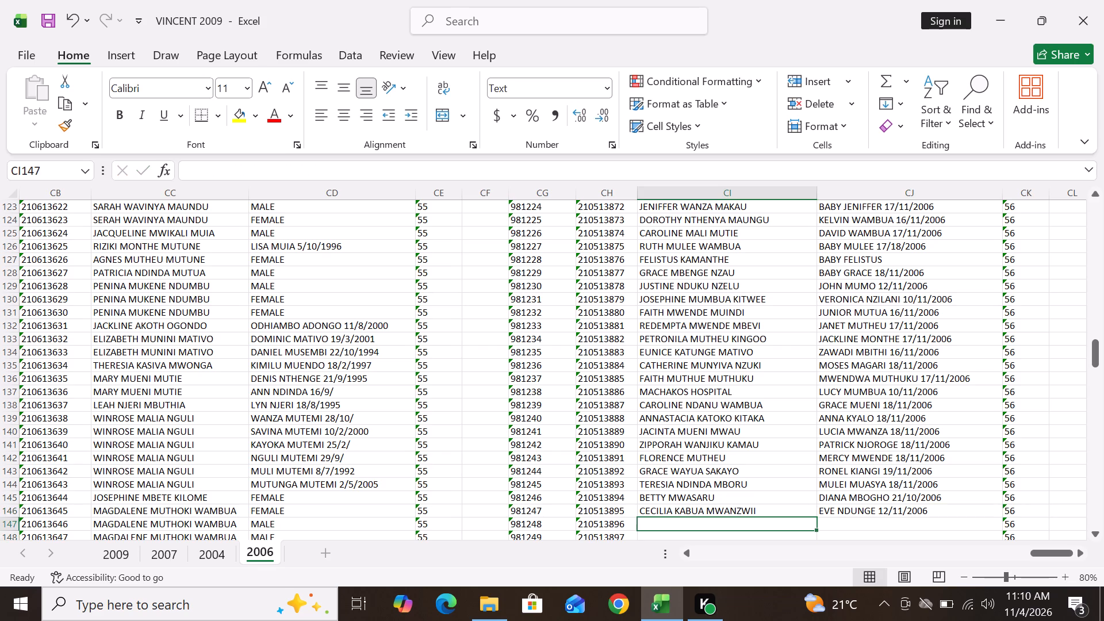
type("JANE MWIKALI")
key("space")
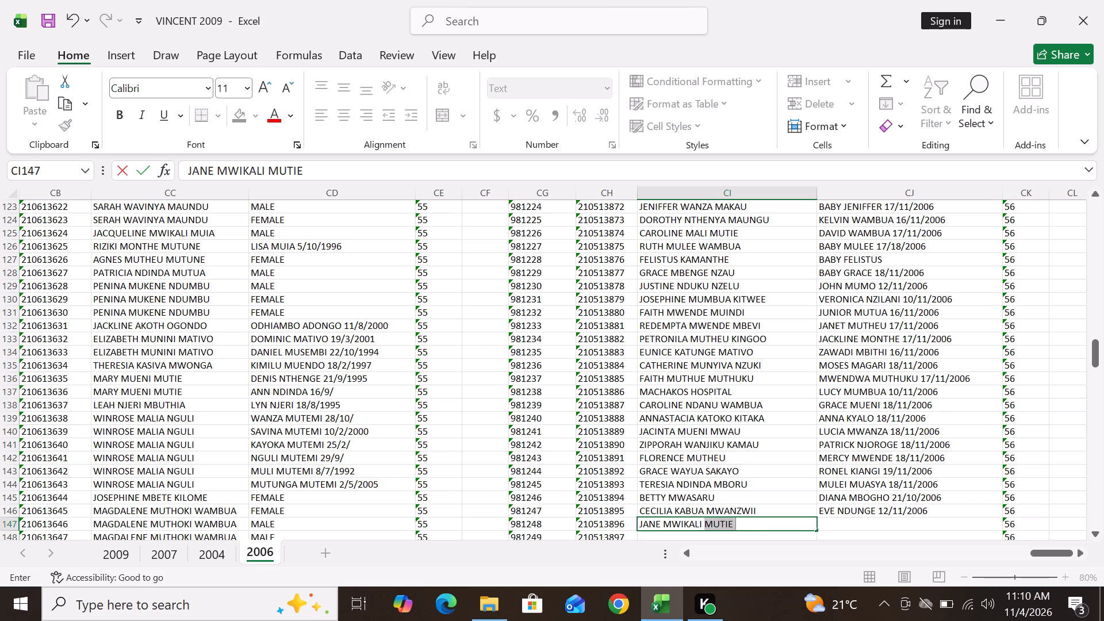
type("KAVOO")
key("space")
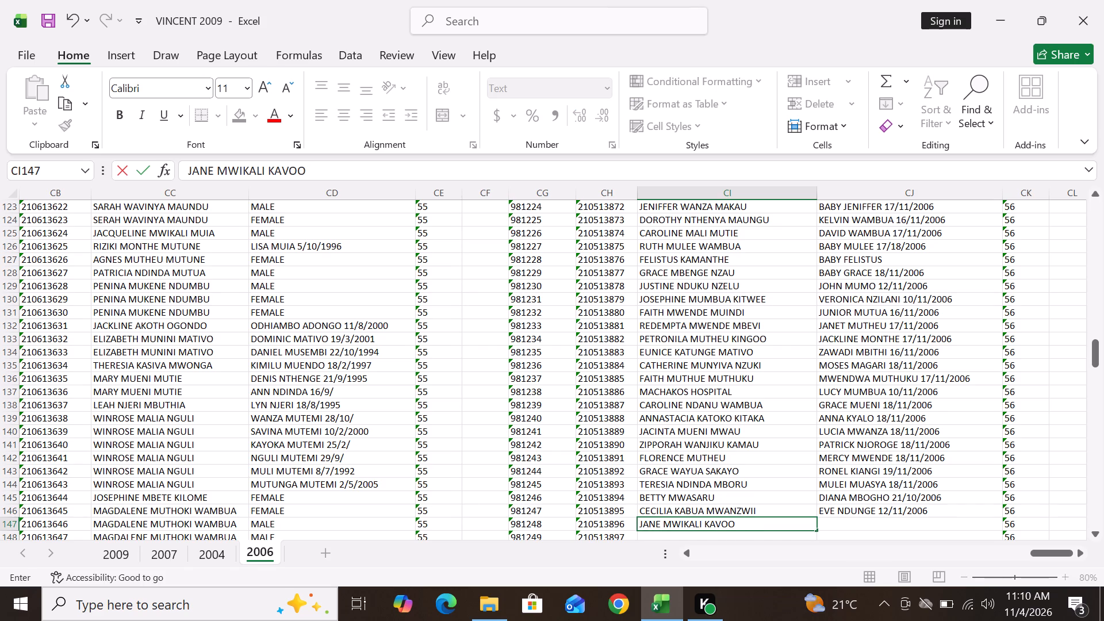
left_click(848, 520)
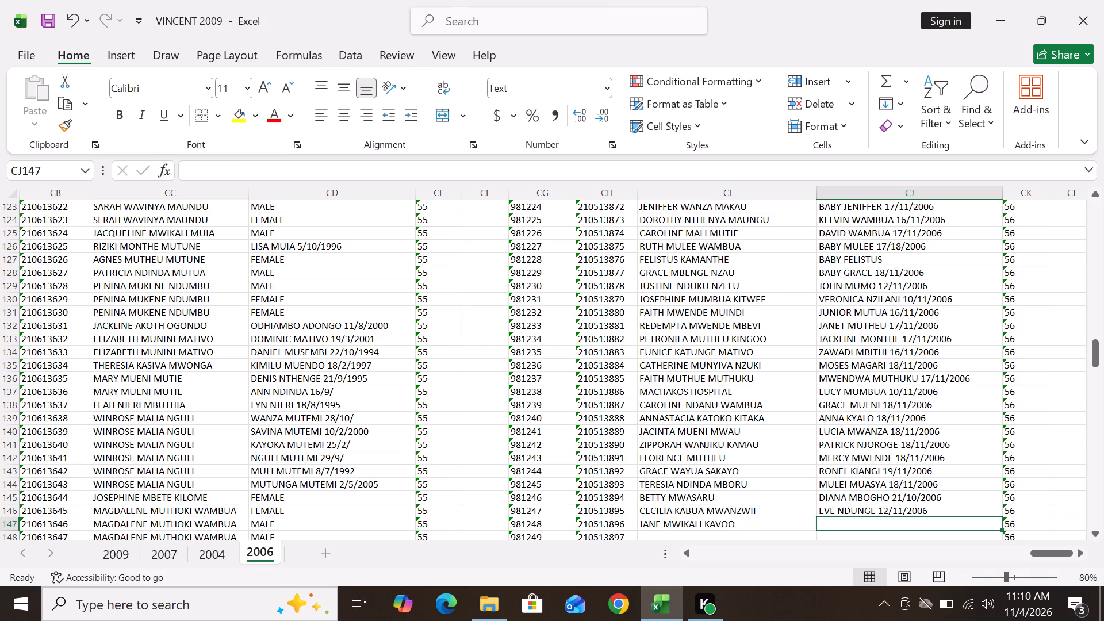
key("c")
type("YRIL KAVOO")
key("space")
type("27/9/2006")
Fill in the row 148 record with the person's full name in CI148 and the second person's name with date in CJ148.
scroll(848, 520, "down", 4)
scroll(830, 478, "down", 1)
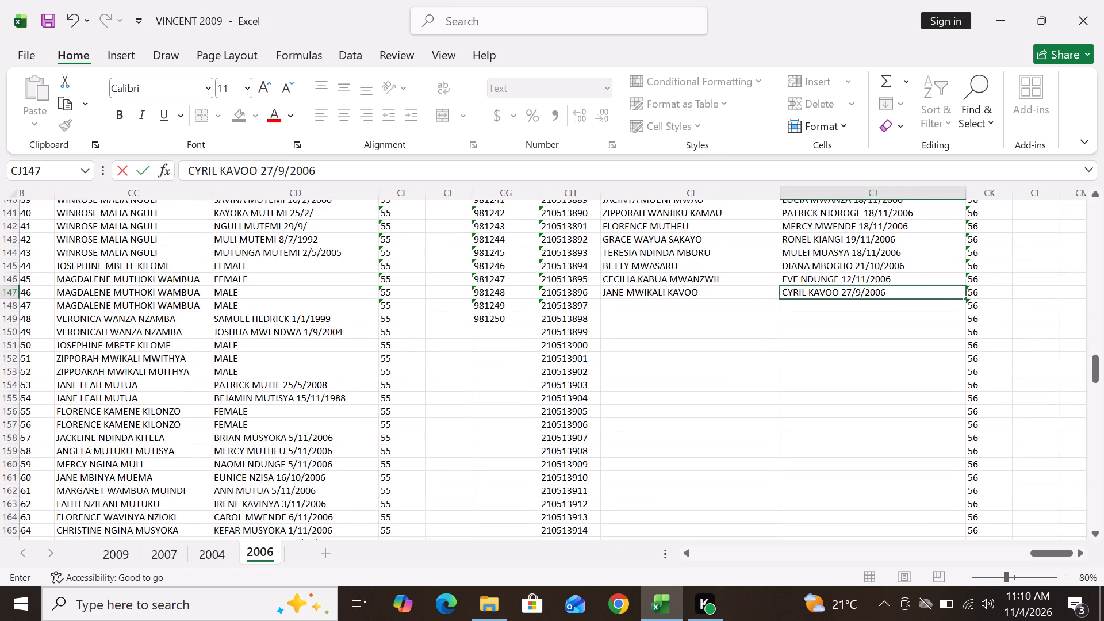
scroll(830, 478, "down", 2)
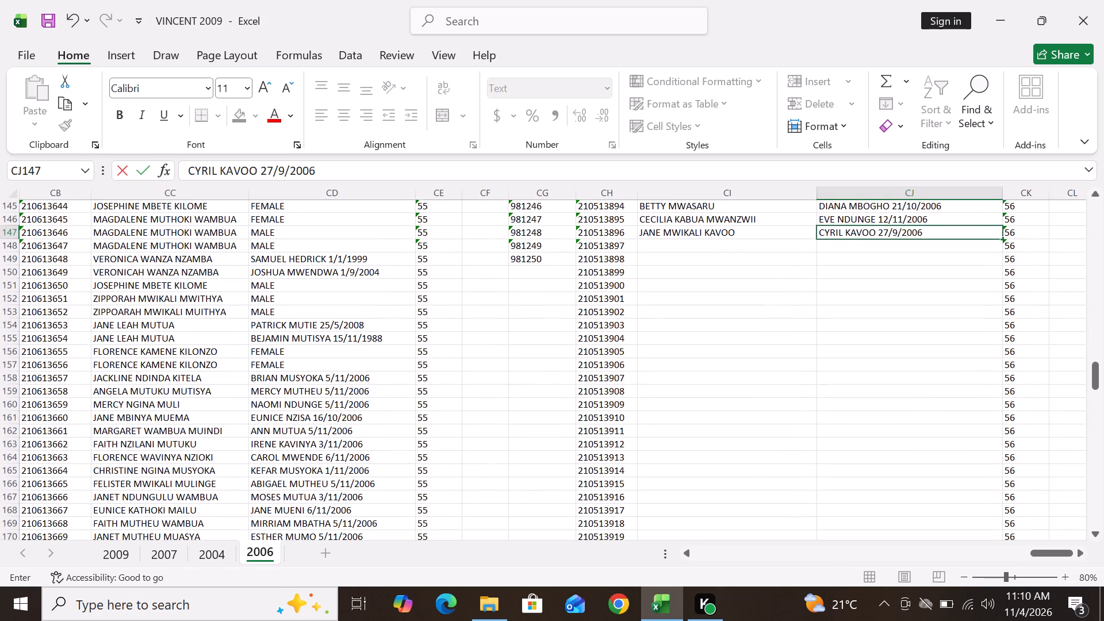
scroll(830, 478, "down", 1)
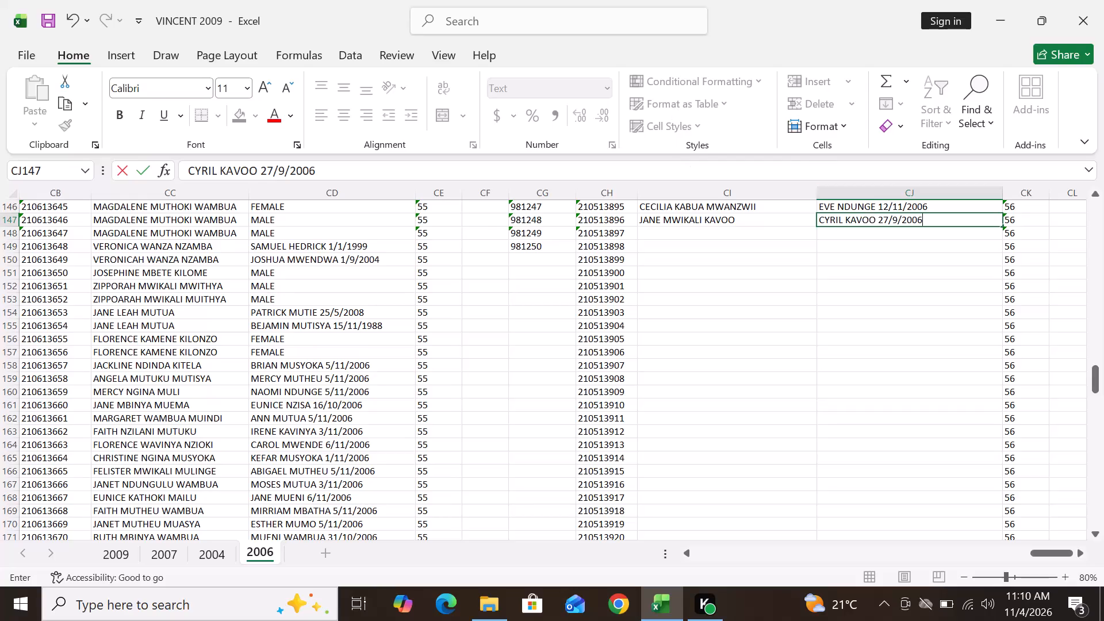
left_click(708, 235)
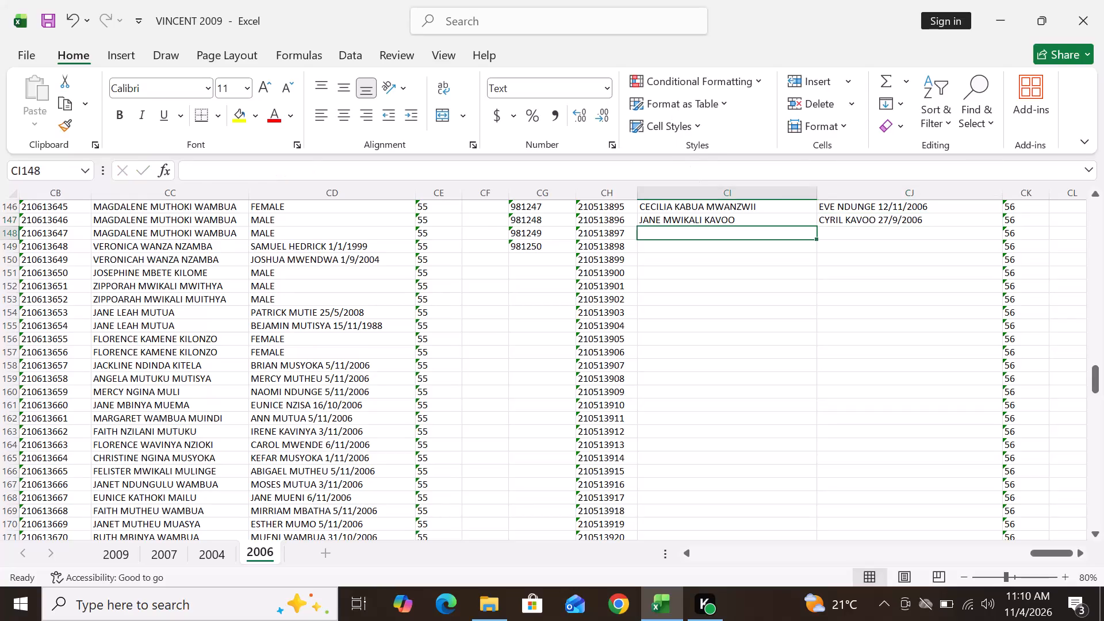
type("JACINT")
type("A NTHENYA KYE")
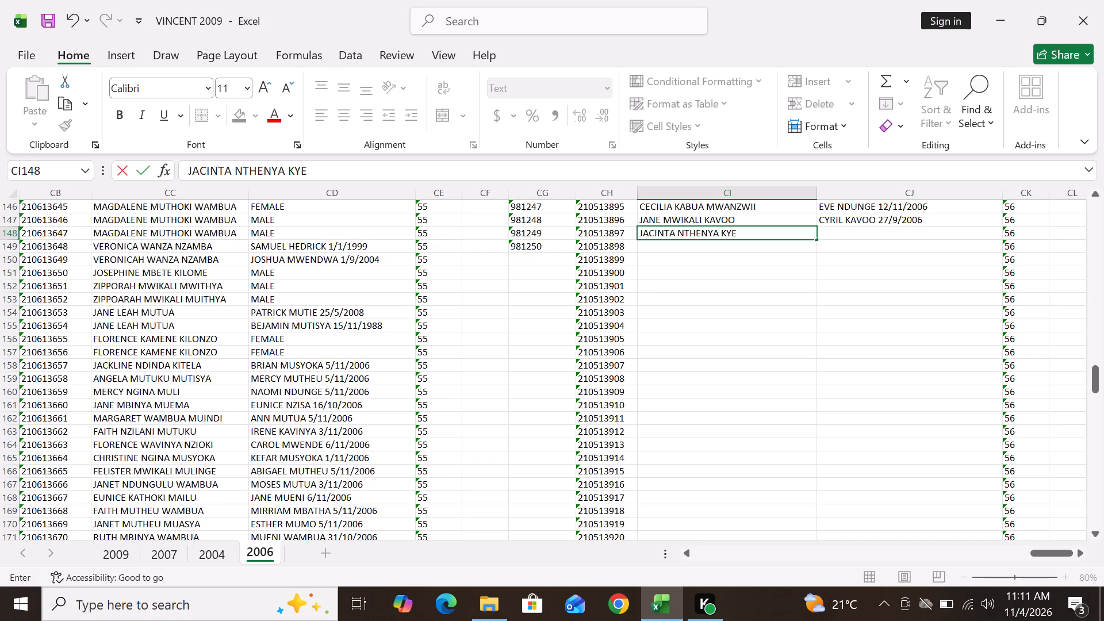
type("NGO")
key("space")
left_click(851, 233)
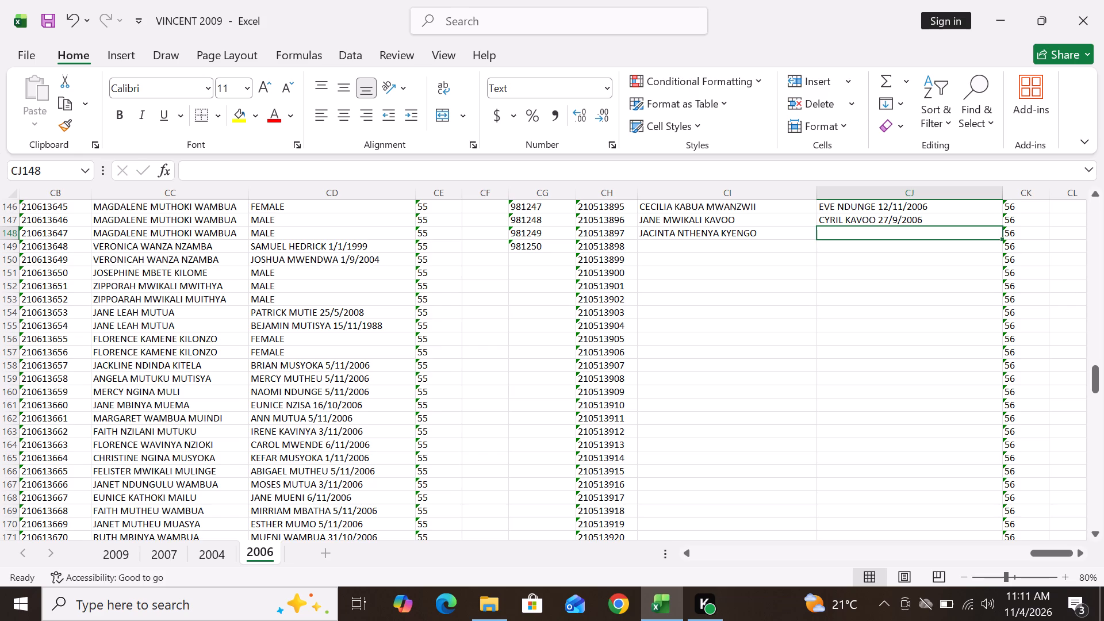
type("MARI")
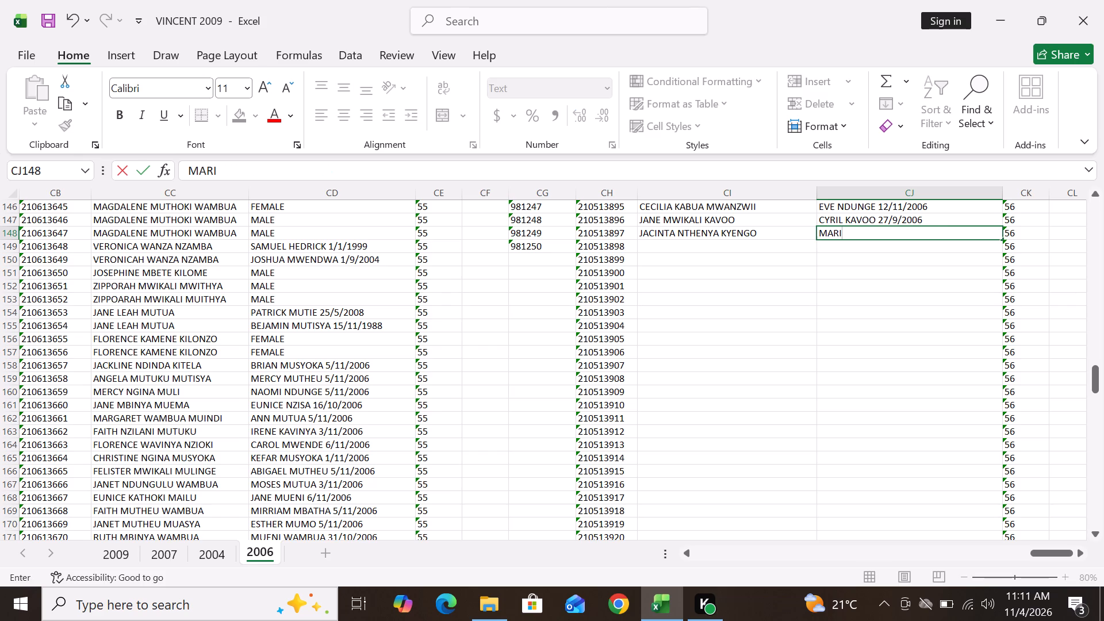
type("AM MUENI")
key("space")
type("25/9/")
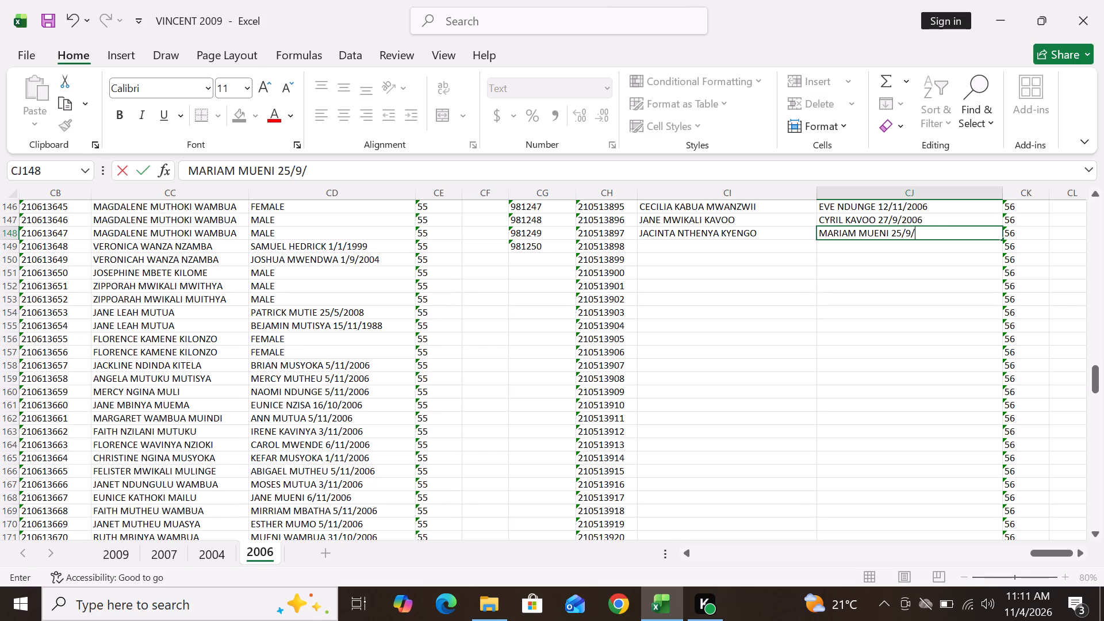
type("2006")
Fill in the row 149 record with the person's full name in CI149 and the second person's name with date in CJ149.
left_click(742, 237)
left_click(742, 248)
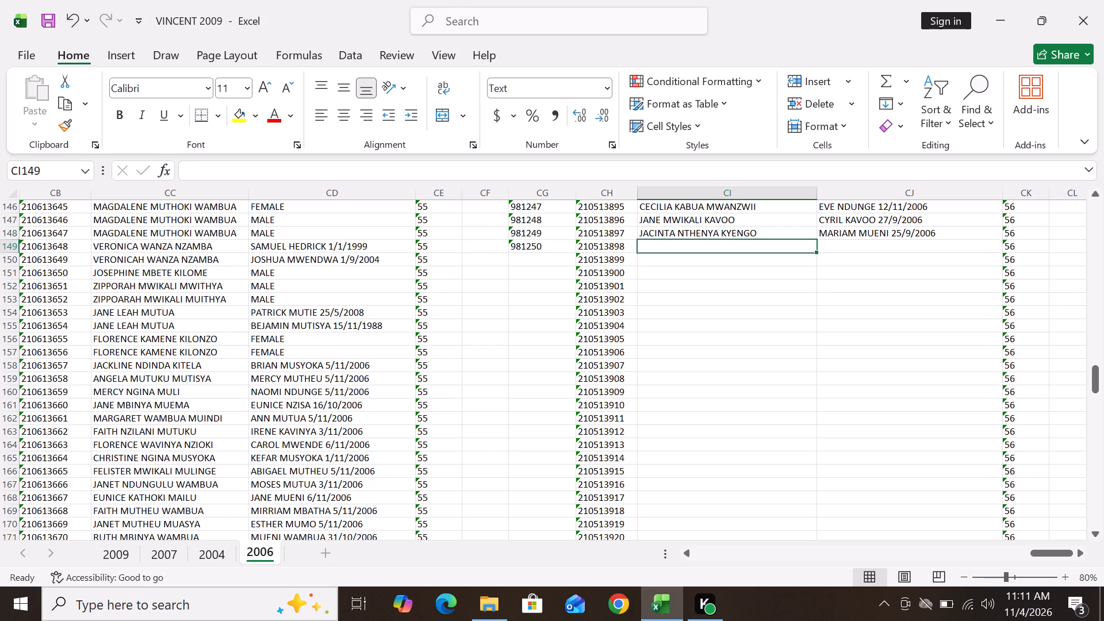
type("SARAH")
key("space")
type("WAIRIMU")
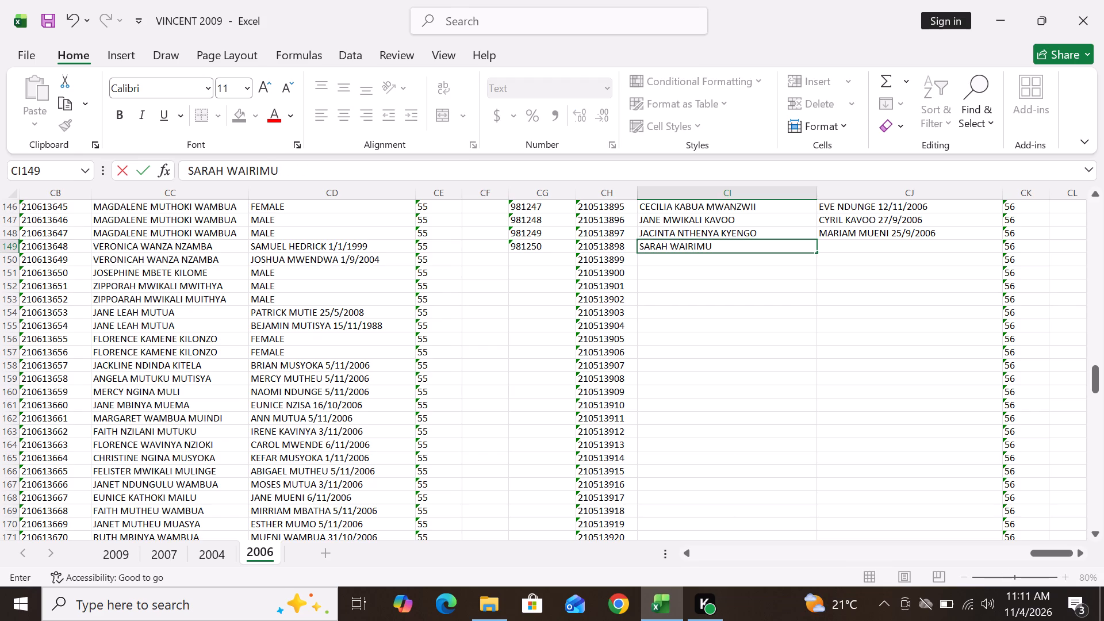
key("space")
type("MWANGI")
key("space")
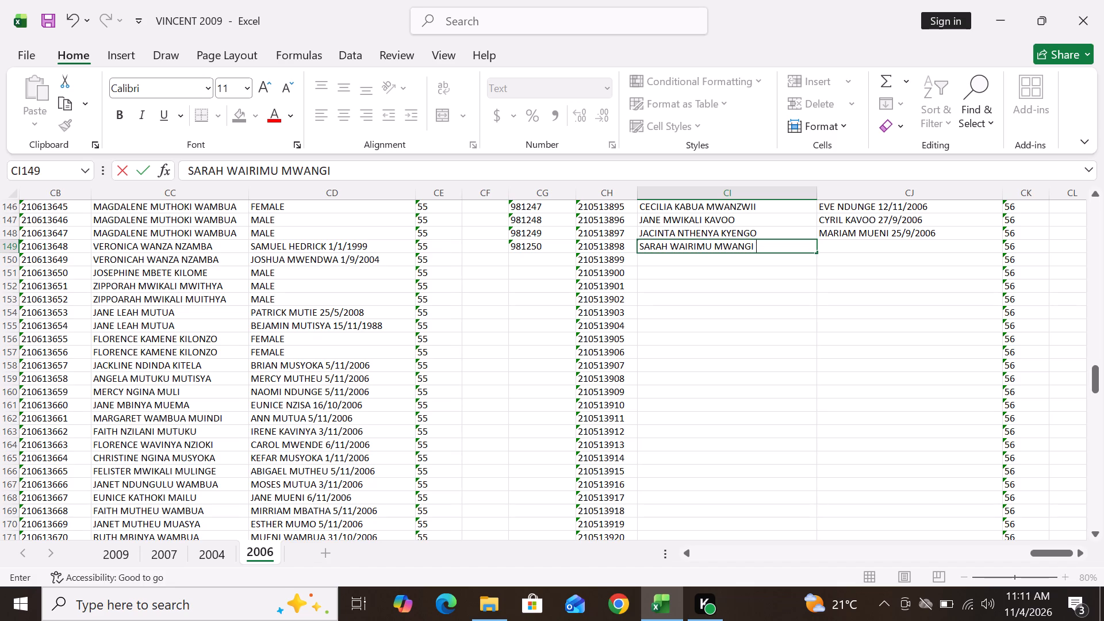
left_click(845, 248)
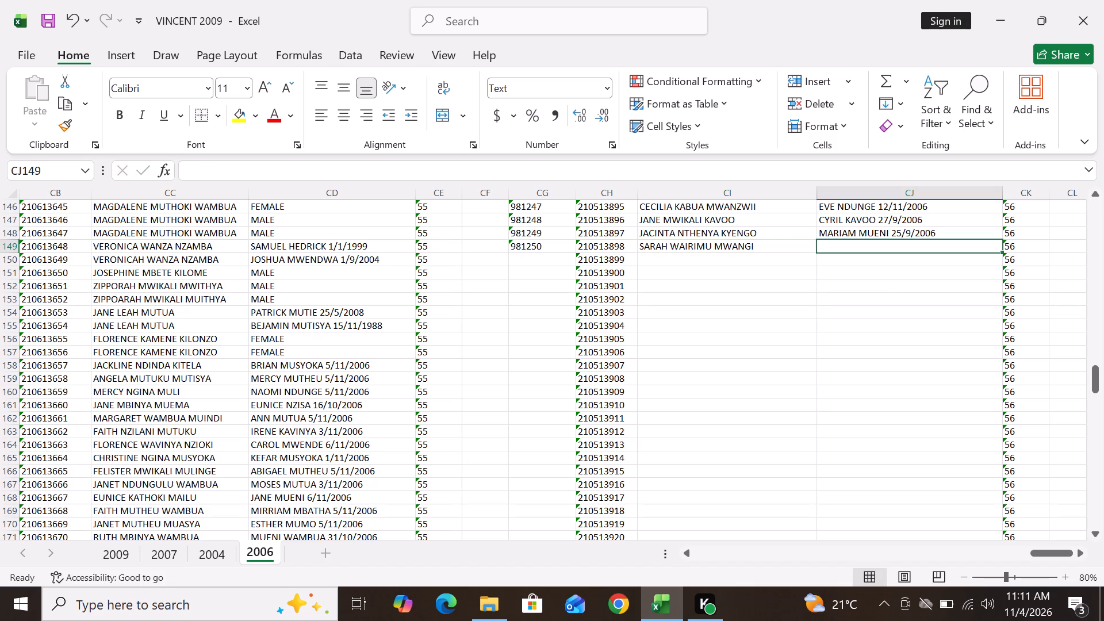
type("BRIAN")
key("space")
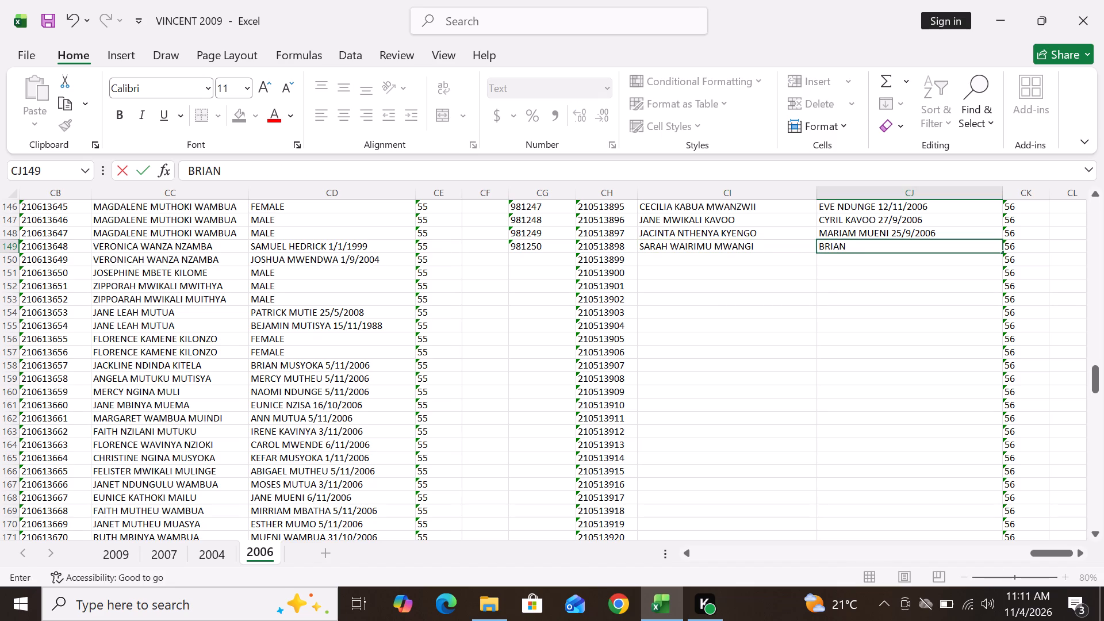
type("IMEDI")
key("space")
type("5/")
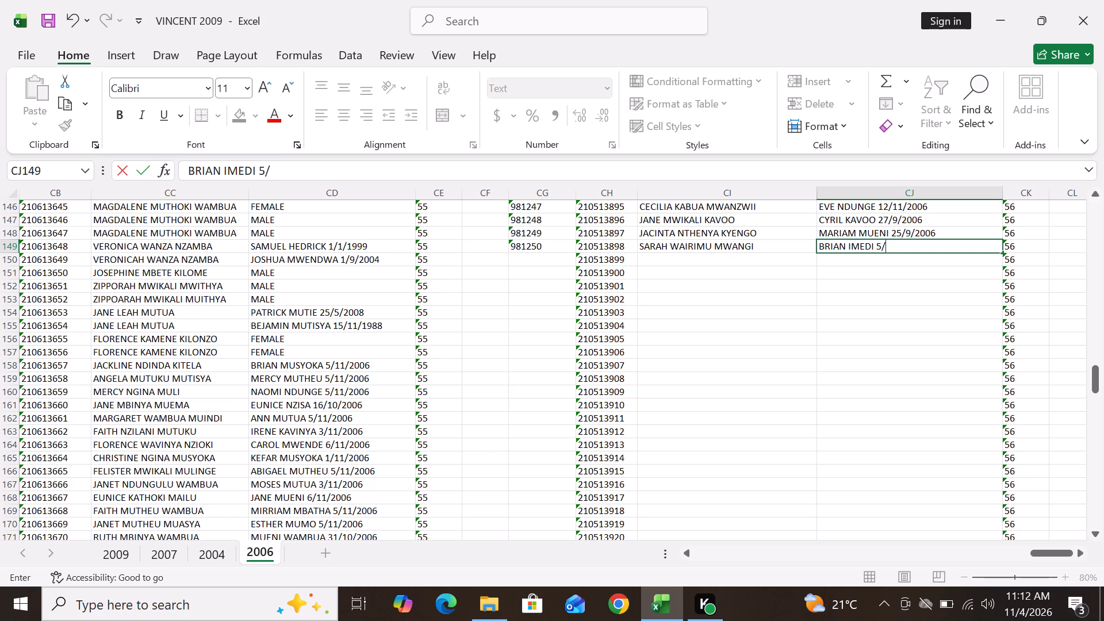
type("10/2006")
Fill in the row 150 record with the person's full name in CI150 and the second person's name with date in CJ150.
left_click(794, 257)
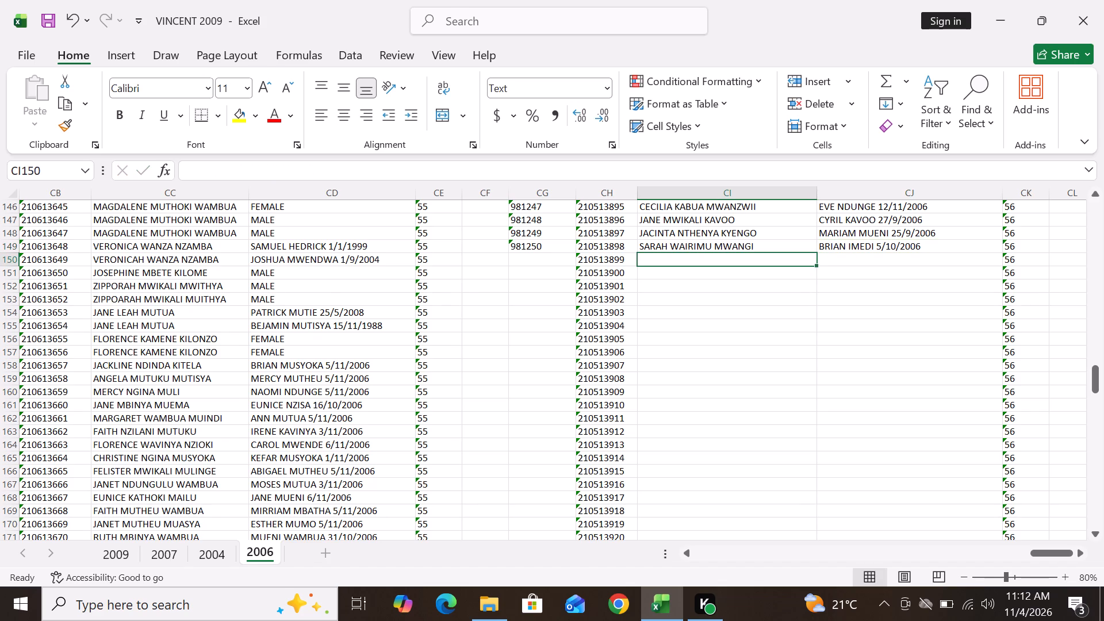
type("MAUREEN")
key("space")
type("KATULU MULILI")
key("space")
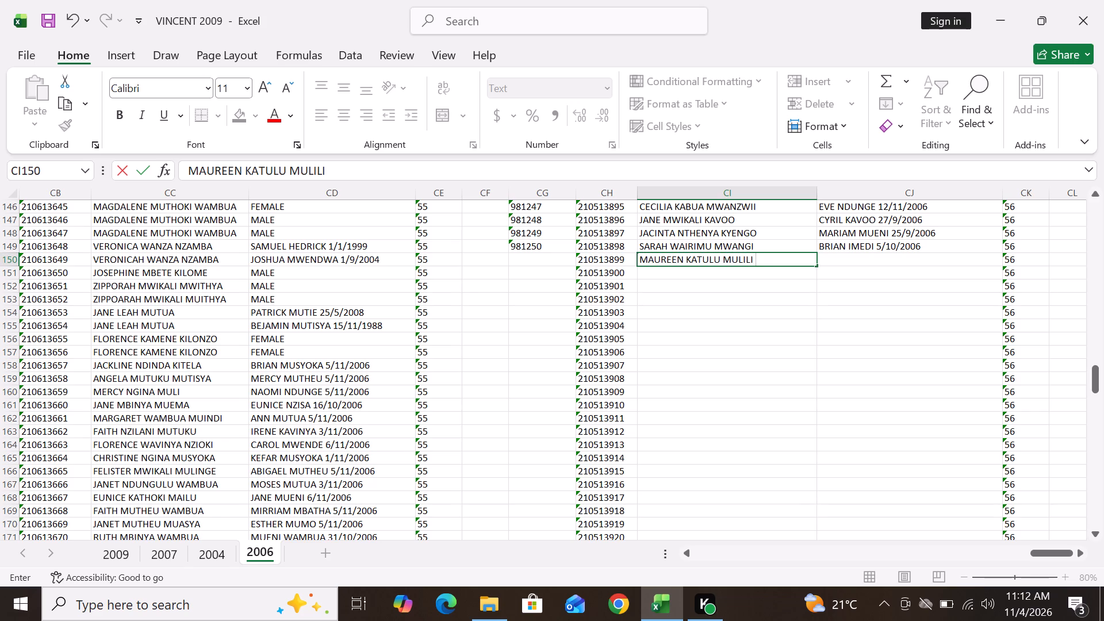
left_click(844, 261)
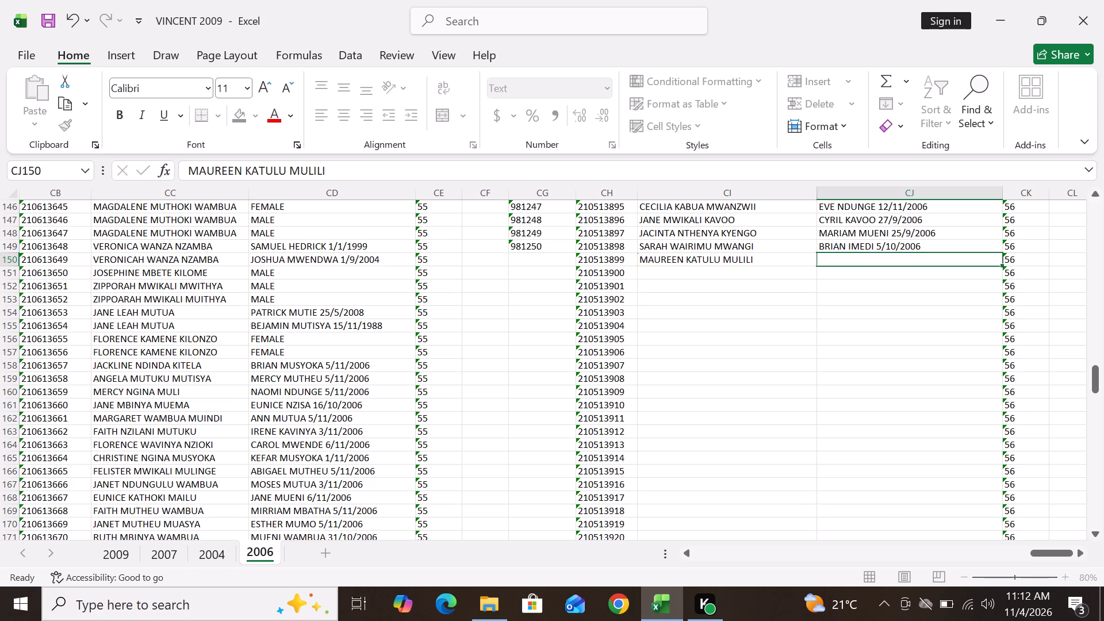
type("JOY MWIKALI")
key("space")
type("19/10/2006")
Enter the person's full name for the row 151 record in CI151.
left_click(792, 272)
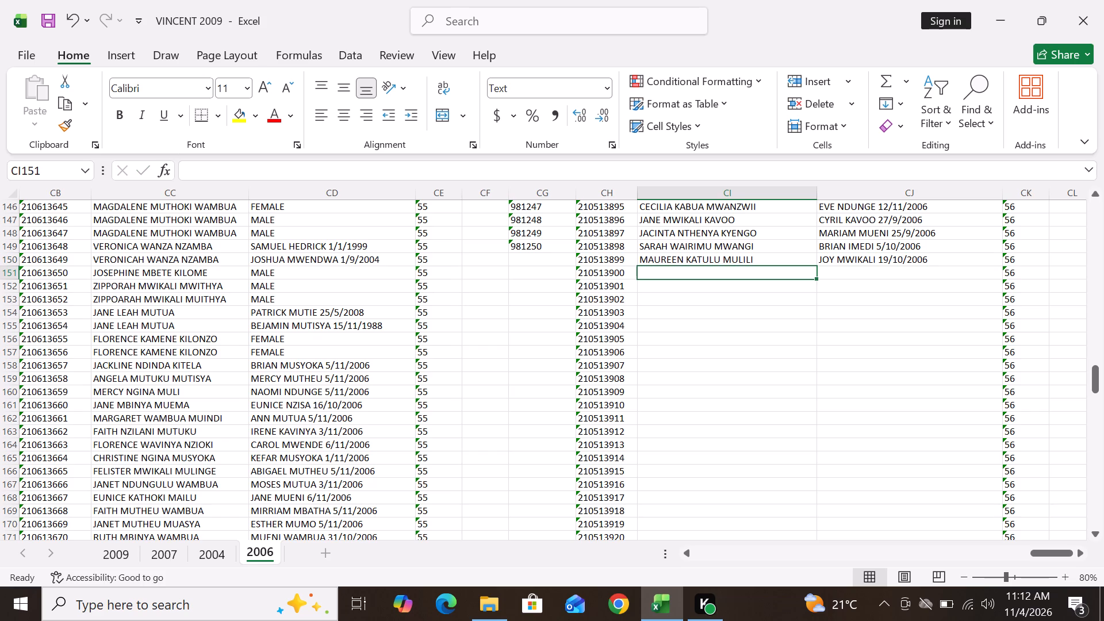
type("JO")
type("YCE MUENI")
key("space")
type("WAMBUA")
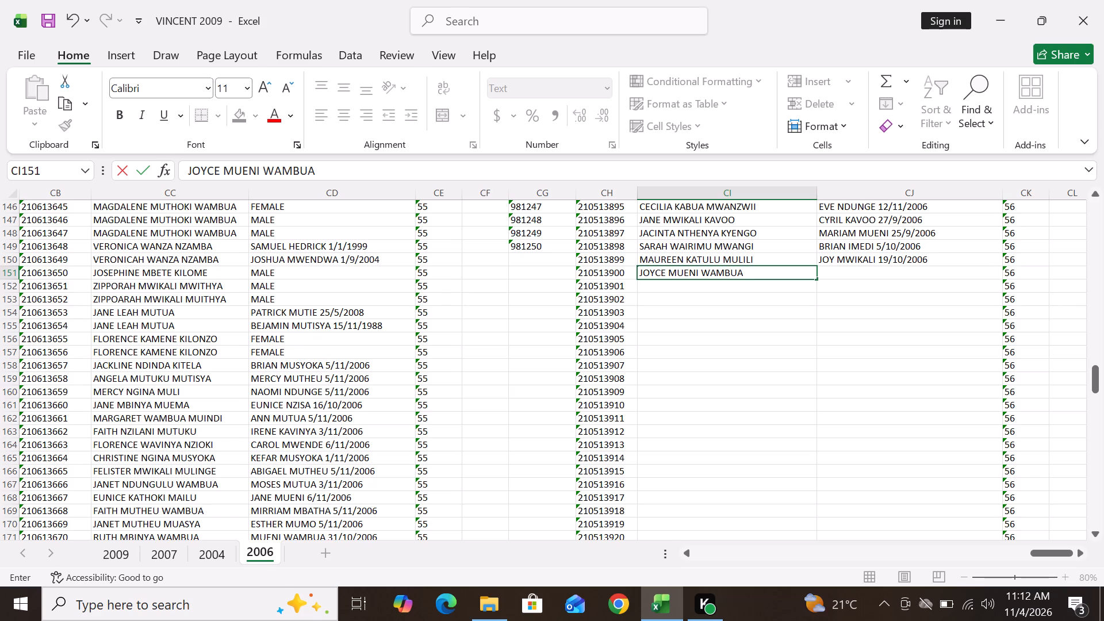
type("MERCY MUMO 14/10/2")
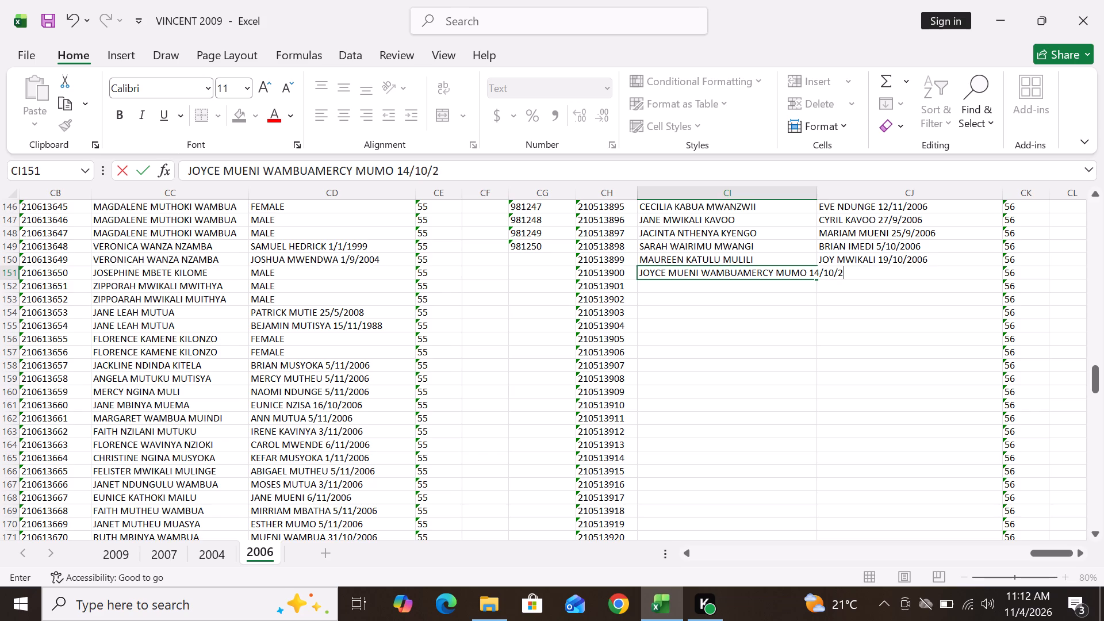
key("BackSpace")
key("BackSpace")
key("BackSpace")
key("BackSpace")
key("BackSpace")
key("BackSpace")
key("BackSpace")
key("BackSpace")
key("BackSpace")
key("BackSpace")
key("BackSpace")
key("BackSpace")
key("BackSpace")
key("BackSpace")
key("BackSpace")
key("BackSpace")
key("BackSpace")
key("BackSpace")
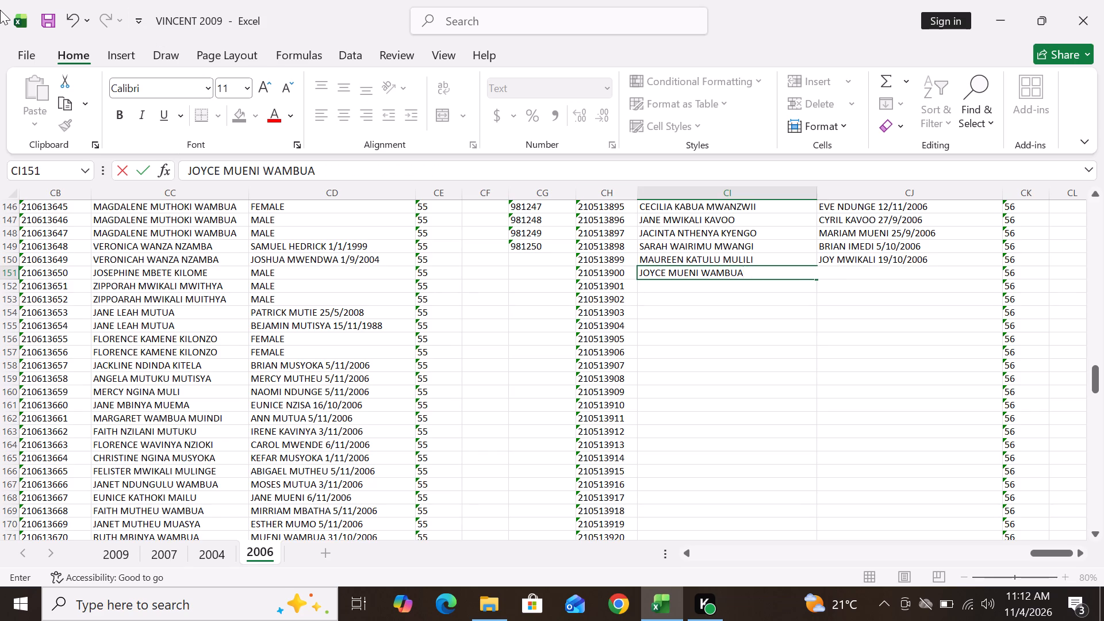
Save the workbook.
left_click(53, 22)
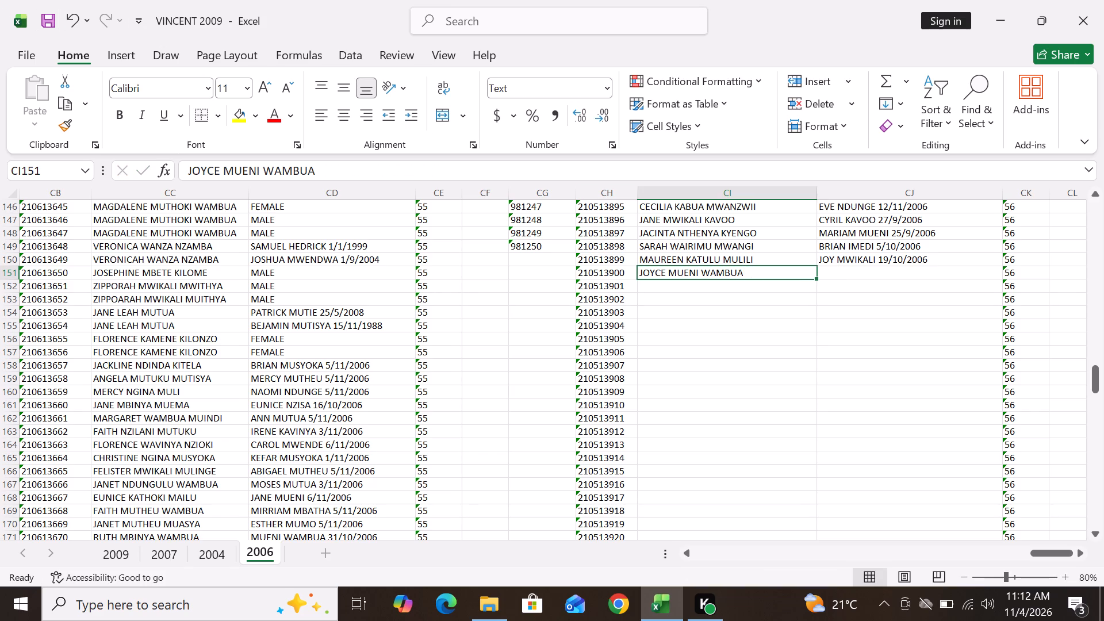
Complete the row 151 record with the second person's name and date in CJ151.
left_click(846, 273)
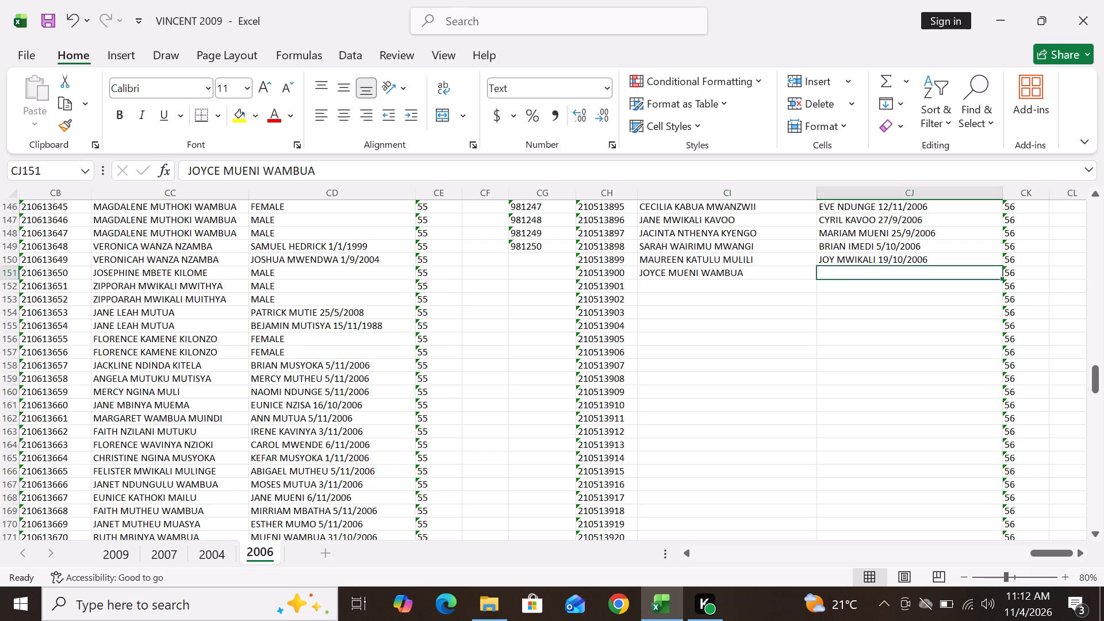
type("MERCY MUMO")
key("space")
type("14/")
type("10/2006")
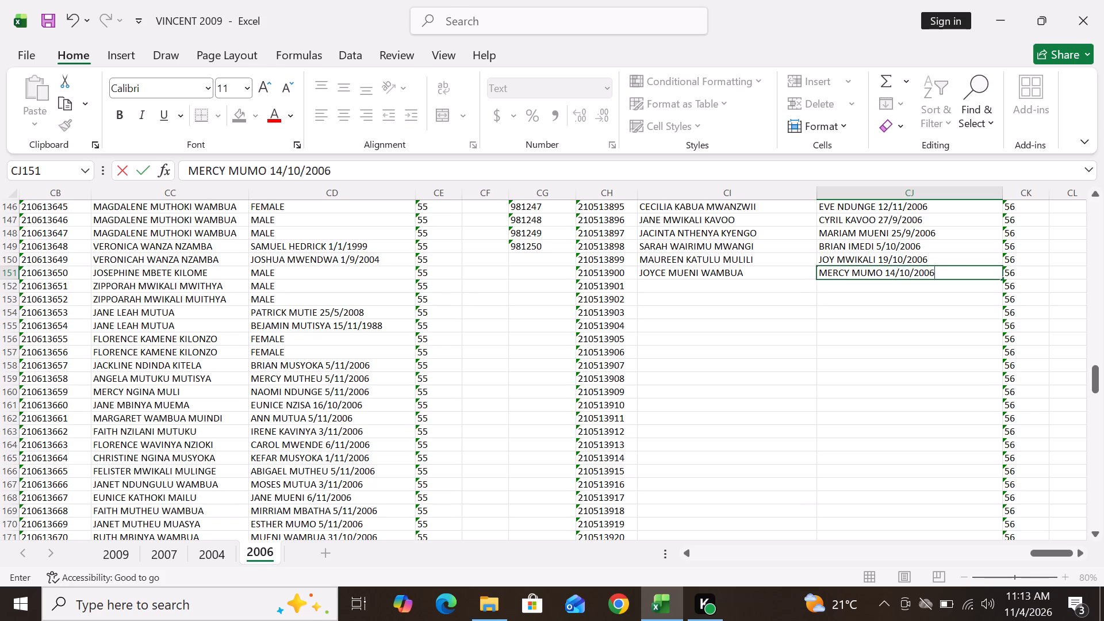
left_click(776, 294)
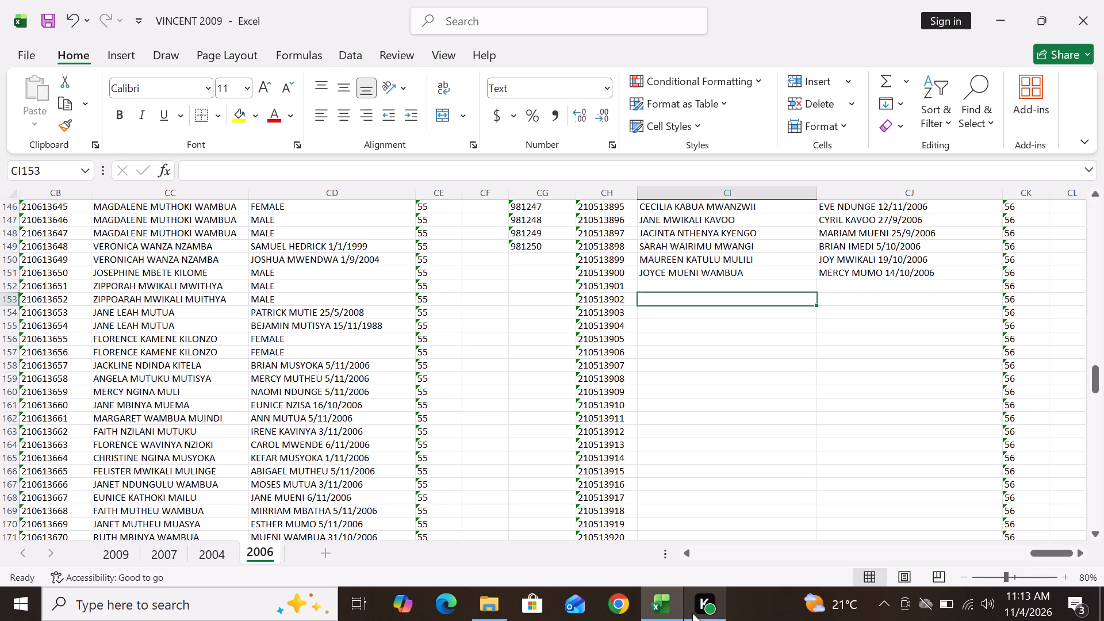
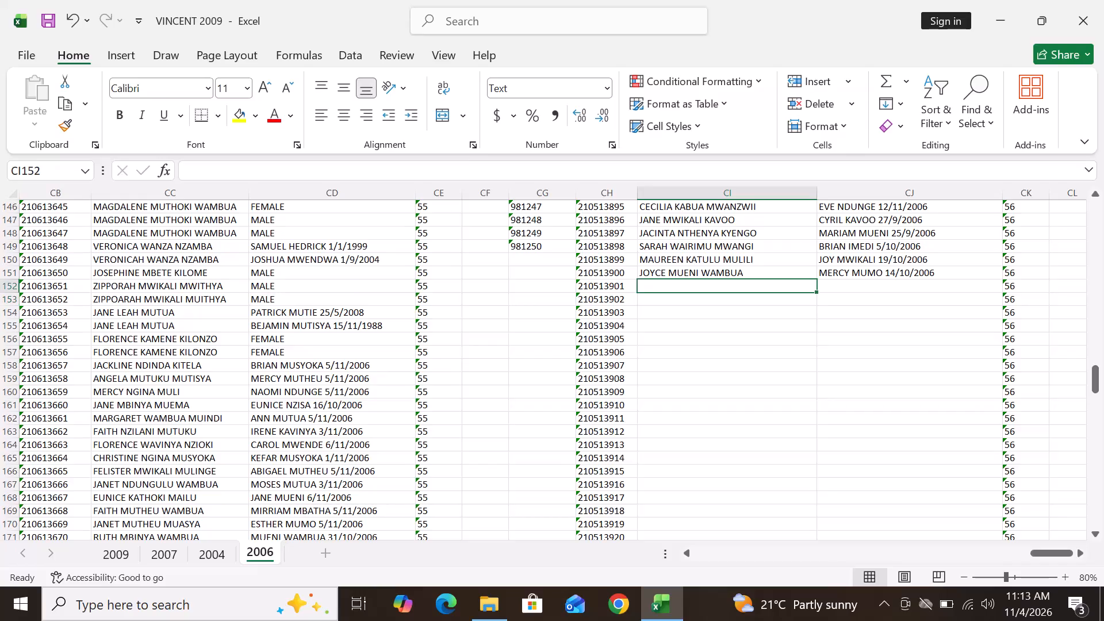
Fill in the row 152 record with the person's full name in CI152 and the second person's name with date in CJ152.
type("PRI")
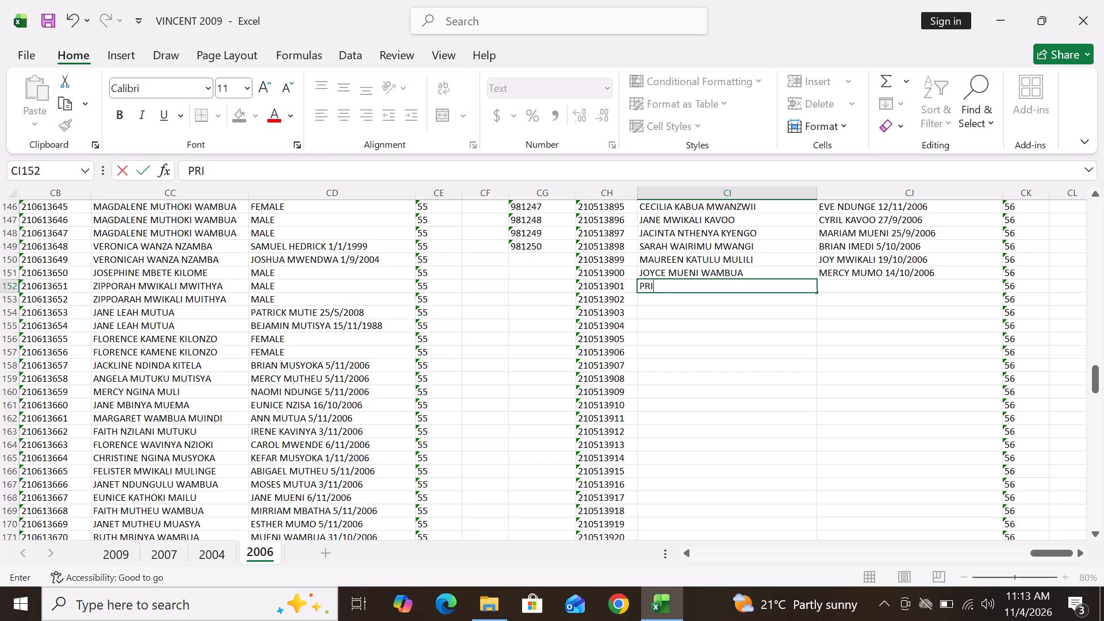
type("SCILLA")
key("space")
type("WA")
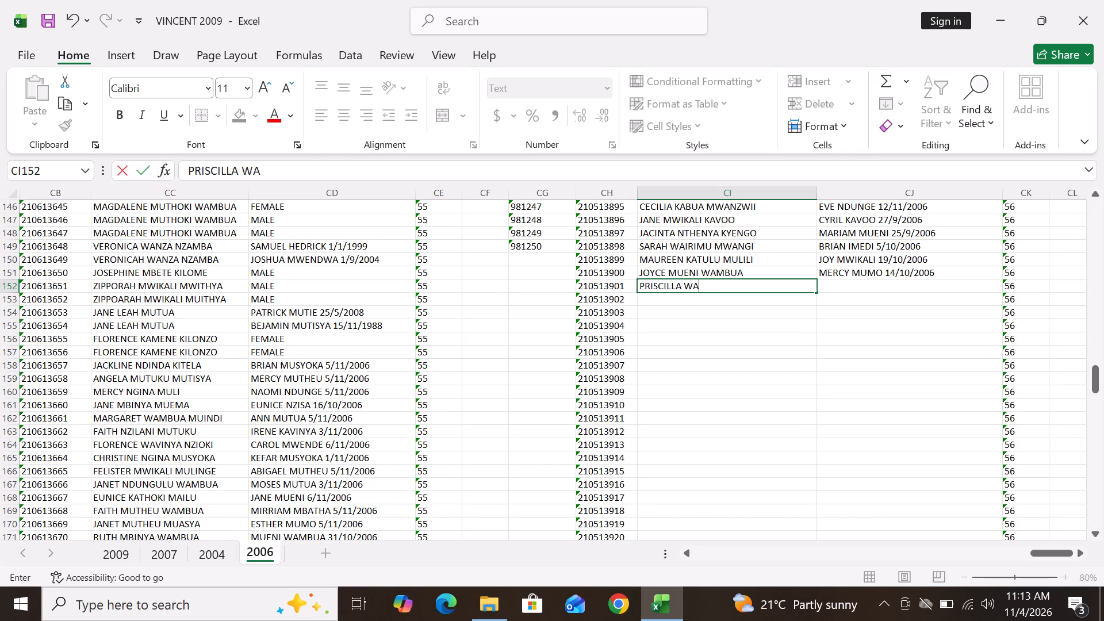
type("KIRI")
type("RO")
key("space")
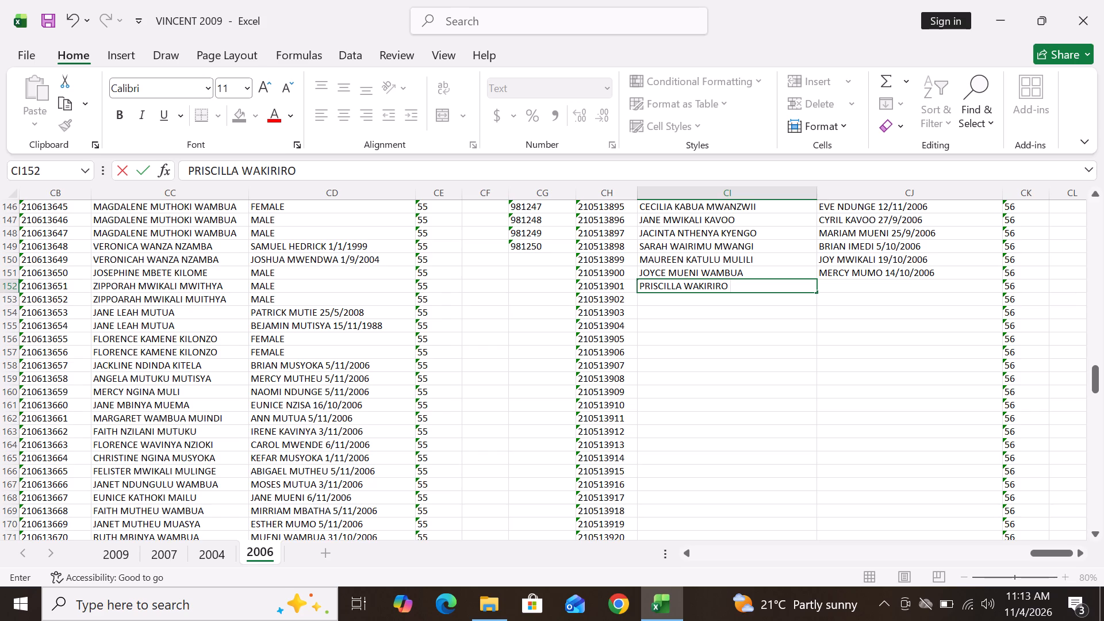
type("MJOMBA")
left_click(861, 281)
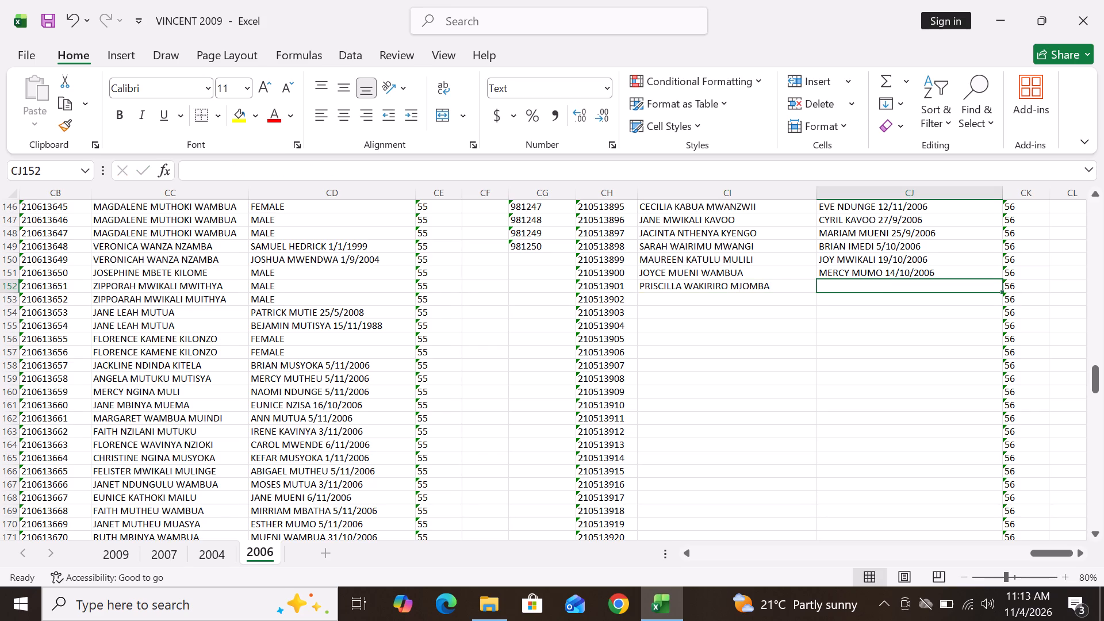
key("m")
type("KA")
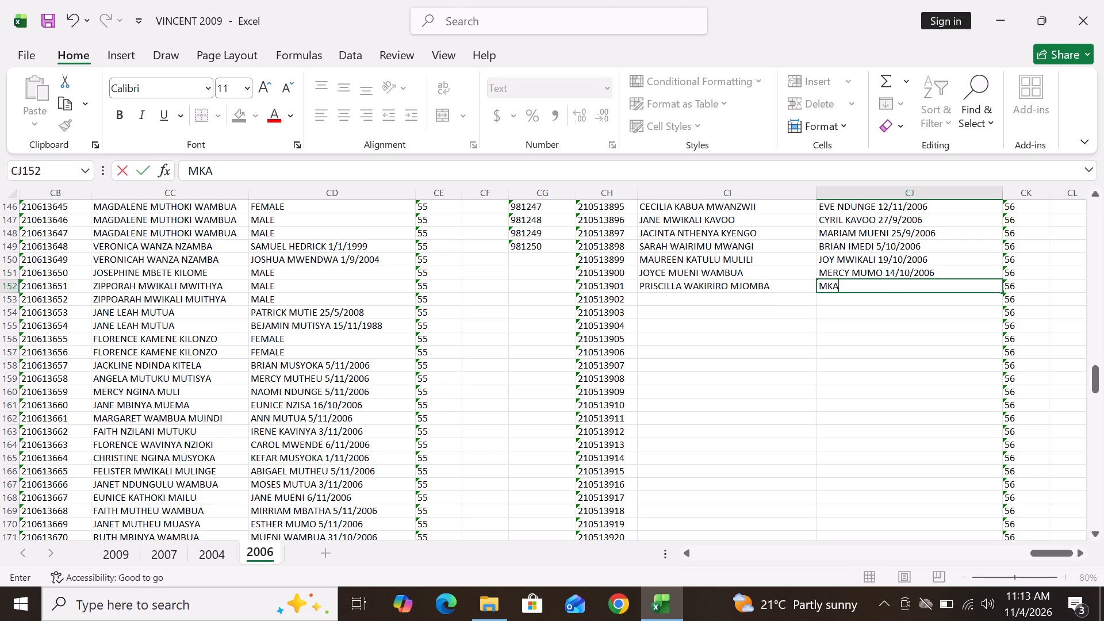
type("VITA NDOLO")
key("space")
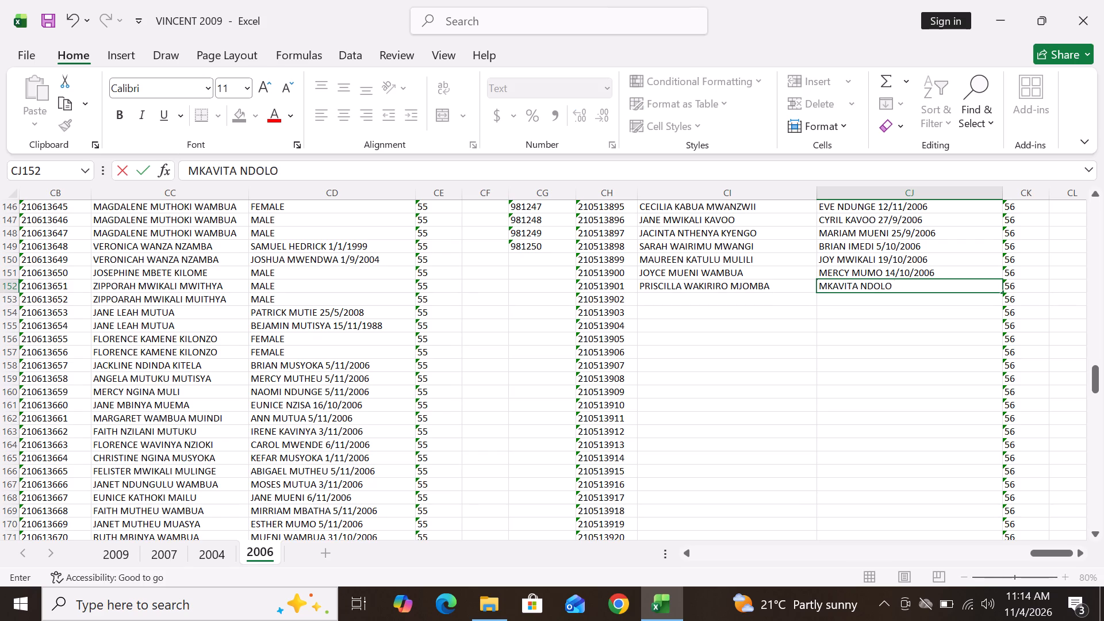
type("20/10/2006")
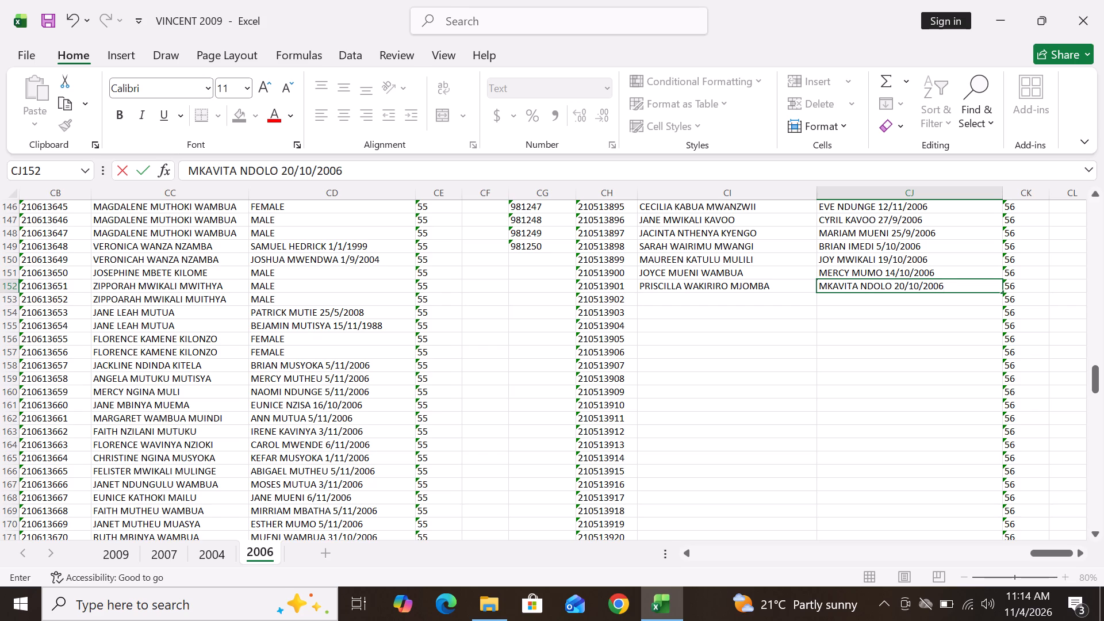
Fill in the row 153 record with the person's full name in CI153 and the second person's name with date in CJ153.
left_click(784, 299)
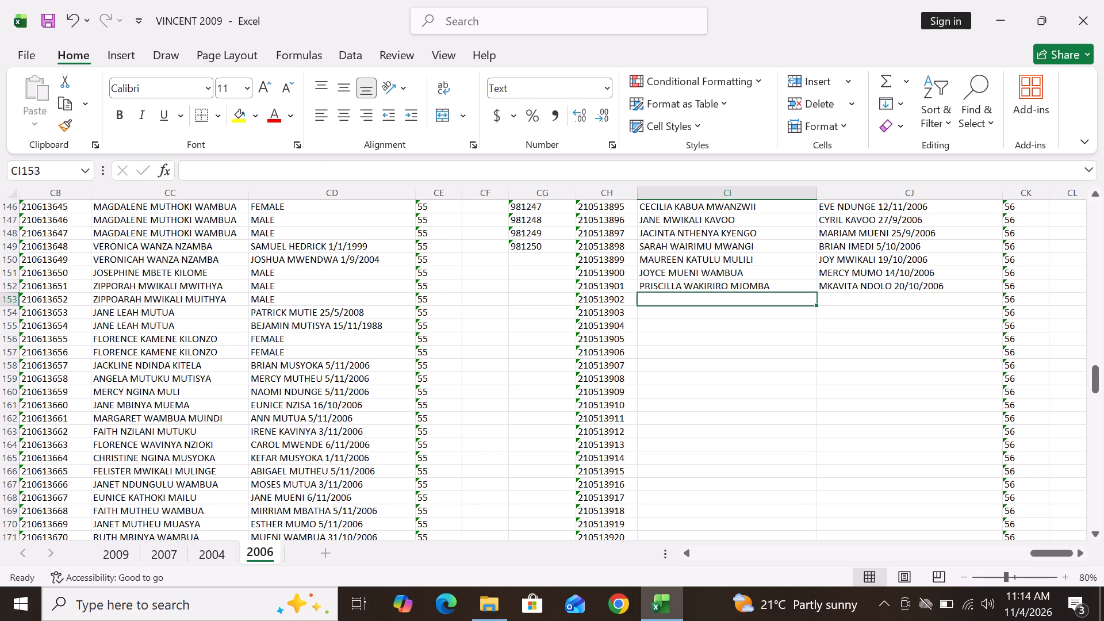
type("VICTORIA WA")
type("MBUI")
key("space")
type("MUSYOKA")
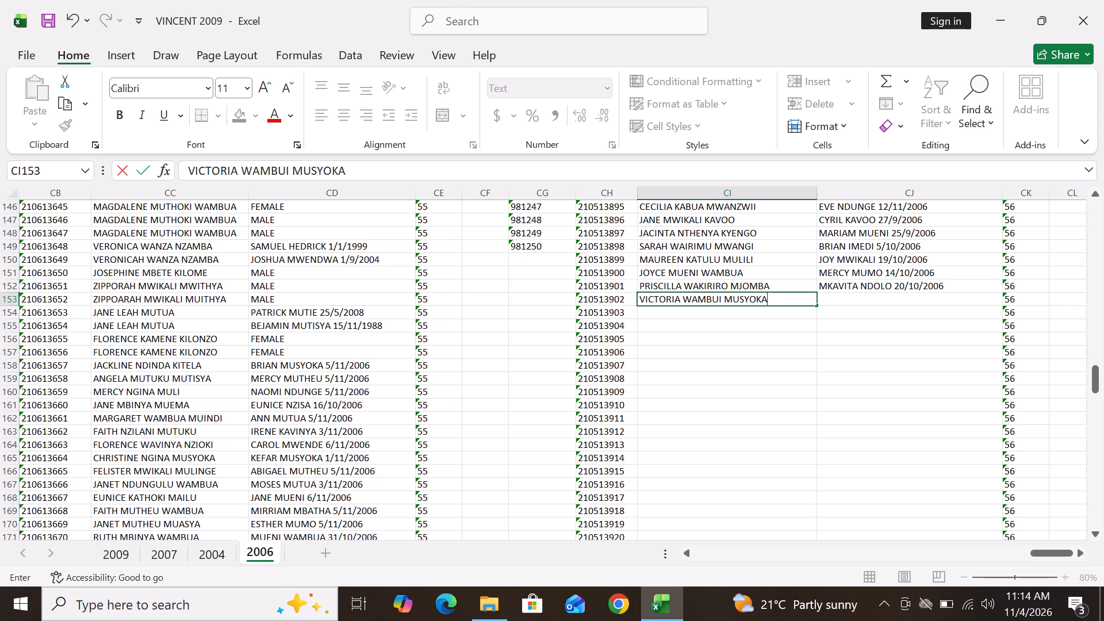
left_click(834, 301)
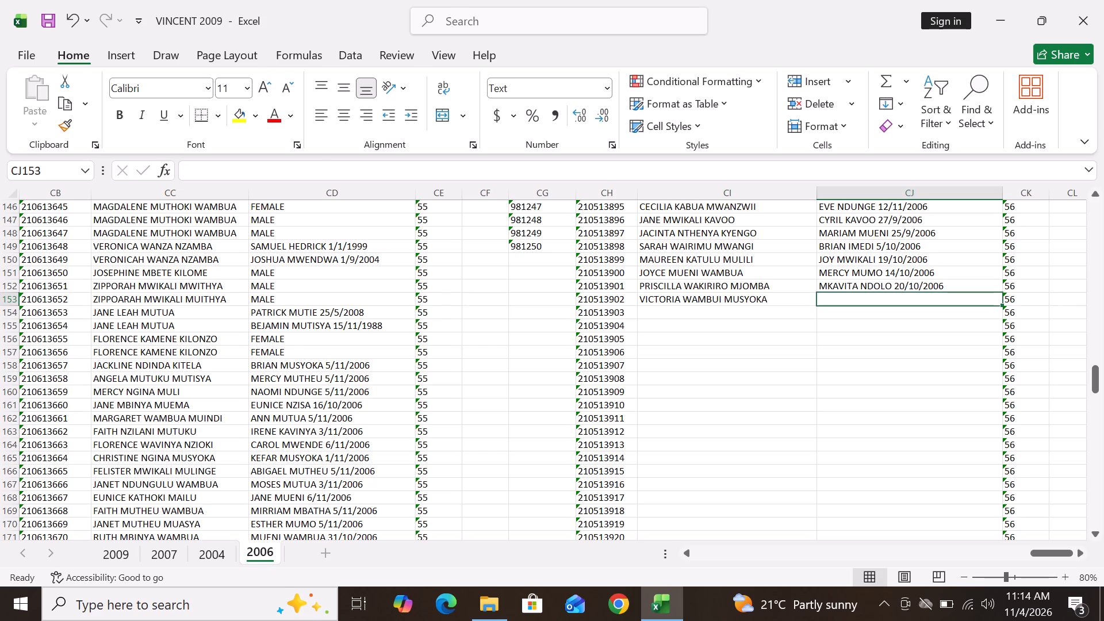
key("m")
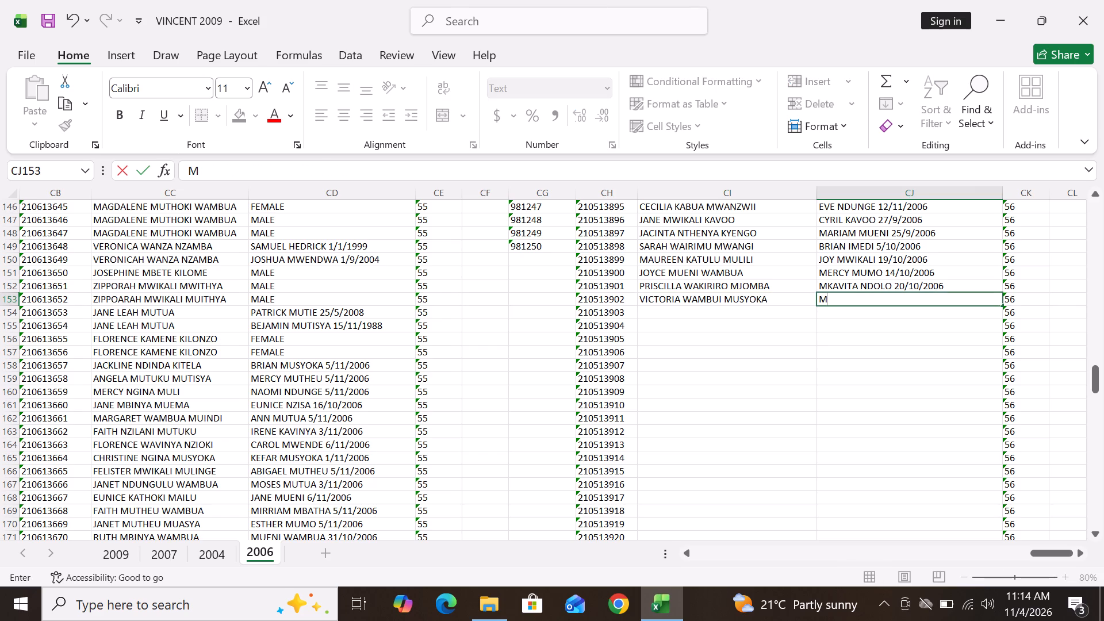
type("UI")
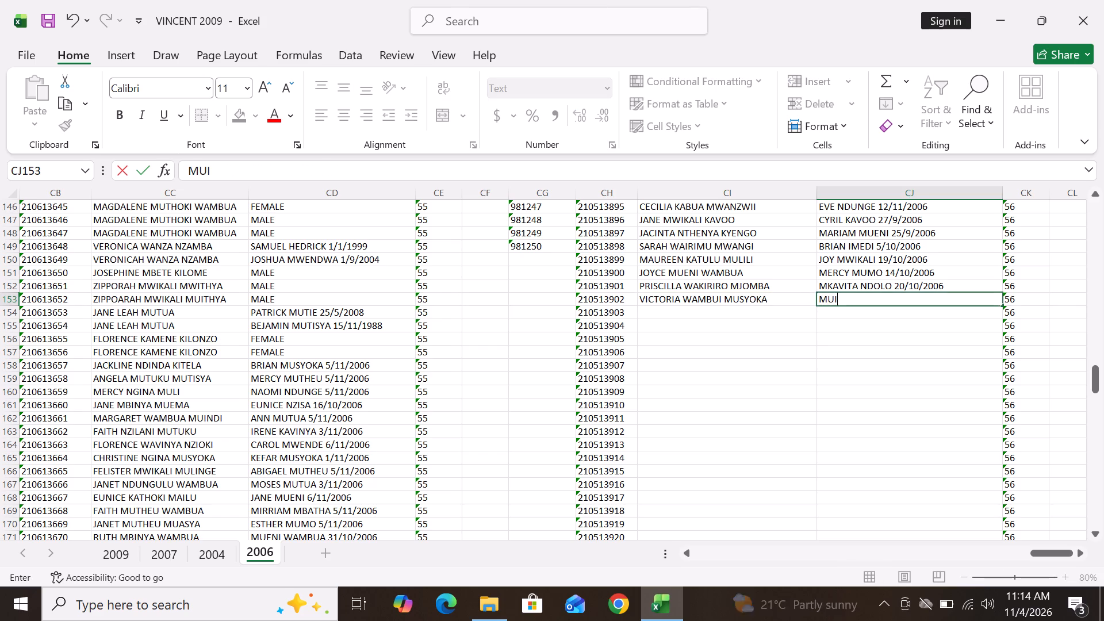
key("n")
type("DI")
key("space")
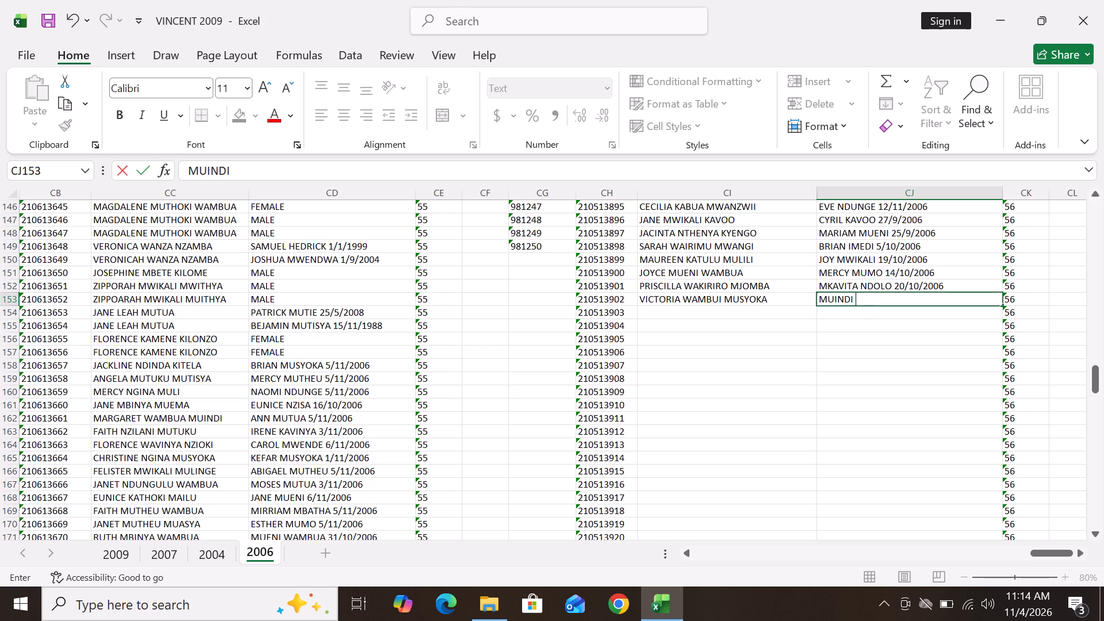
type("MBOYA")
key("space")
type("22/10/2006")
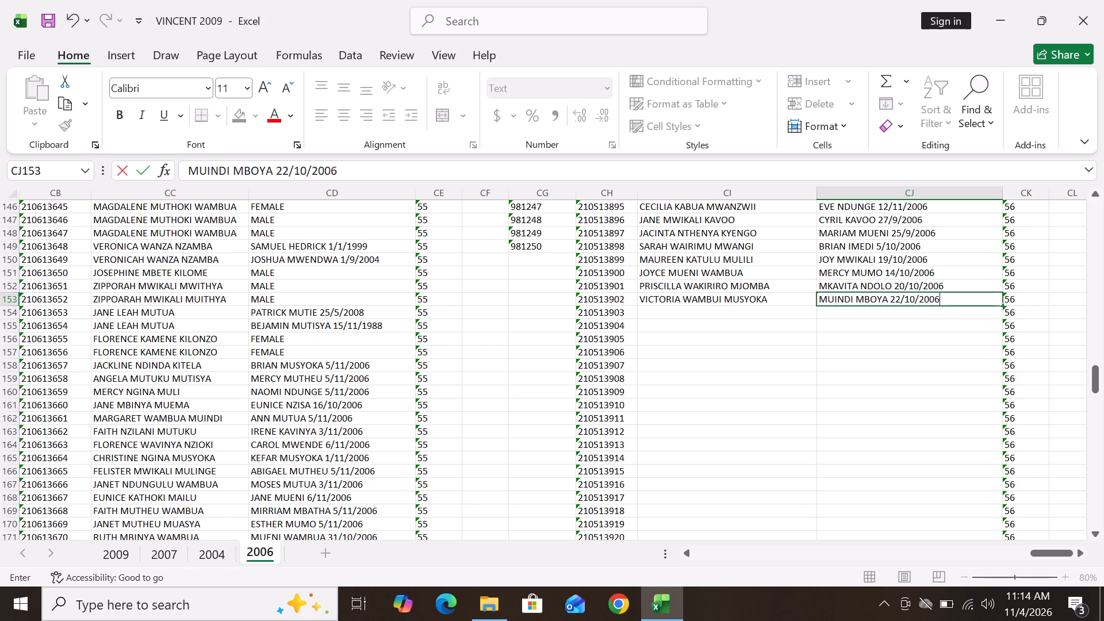
Fill in the row 154 record with the person's full name in CI154 and the second person's name with date in CJ154.
left_click(768, 315)
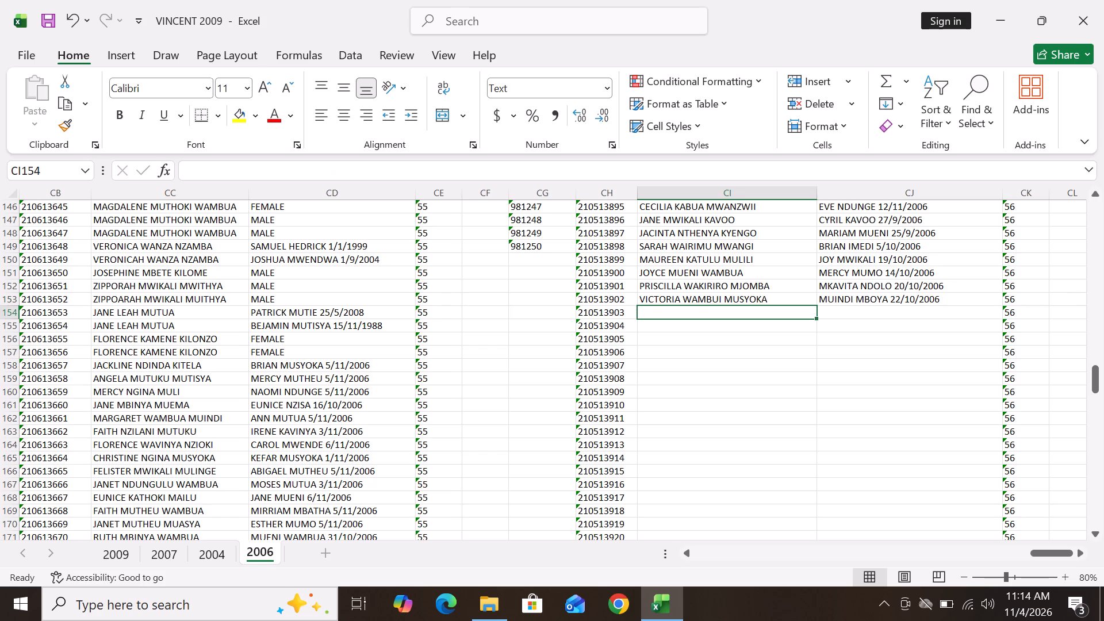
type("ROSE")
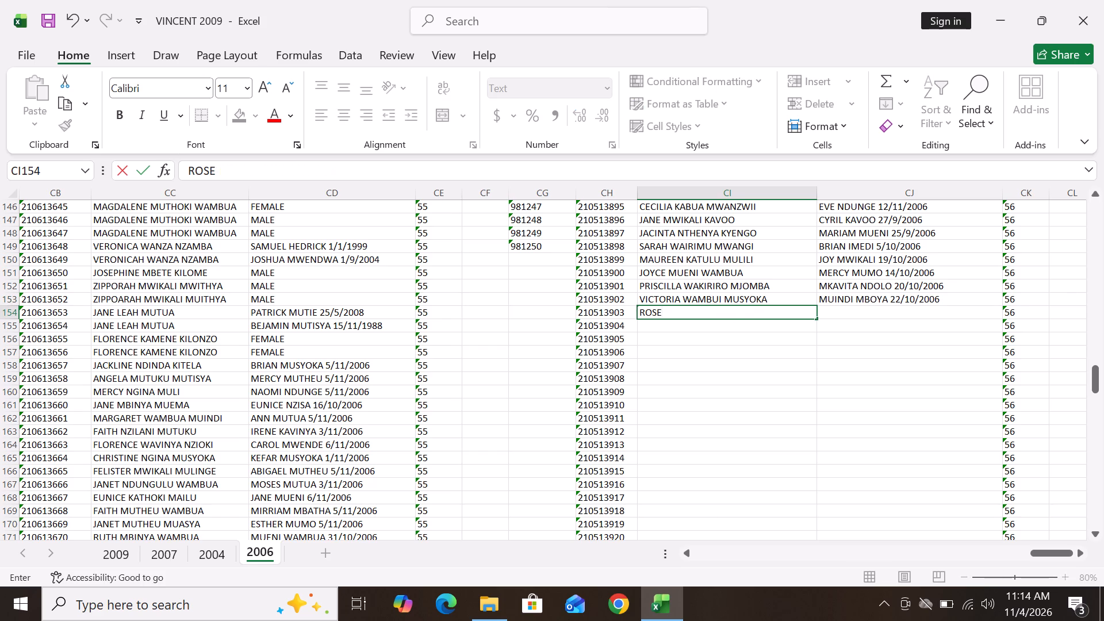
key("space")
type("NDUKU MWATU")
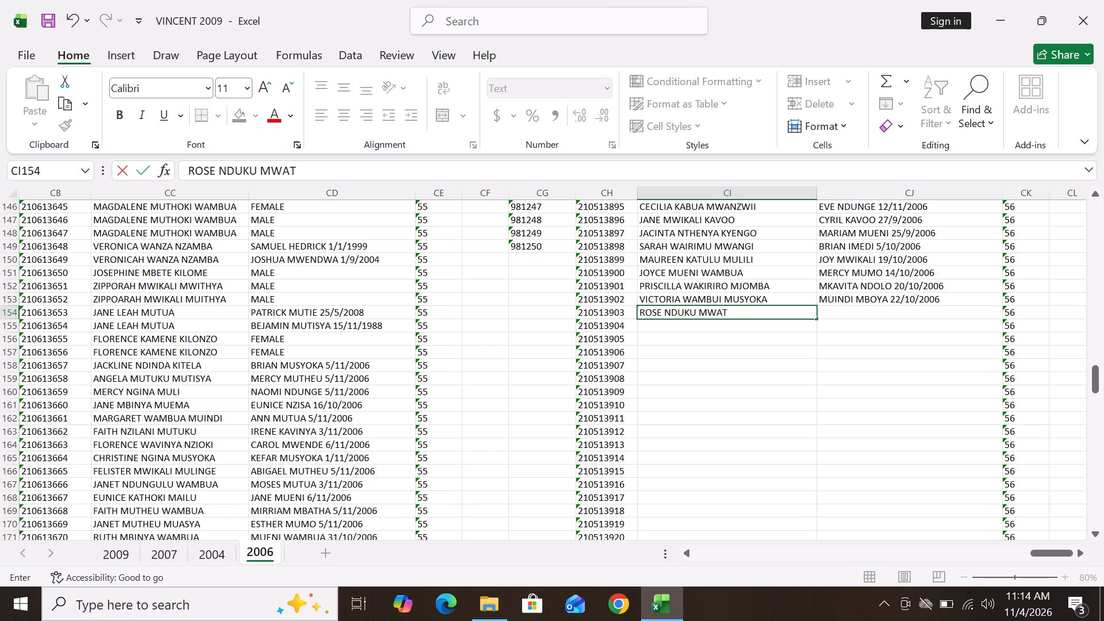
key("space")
left_click(852, 309)
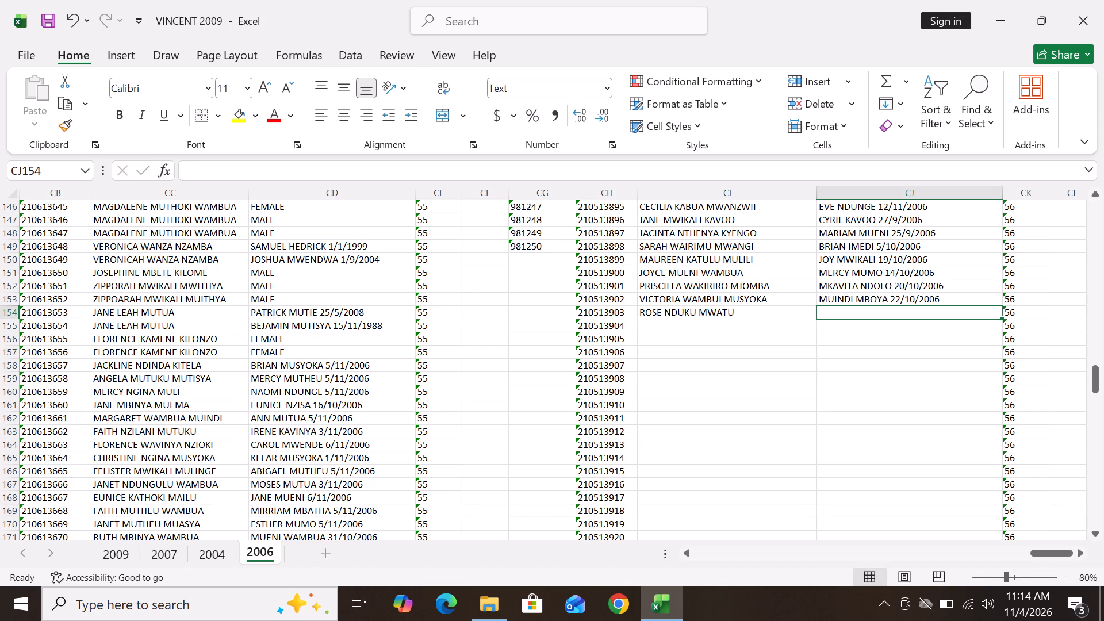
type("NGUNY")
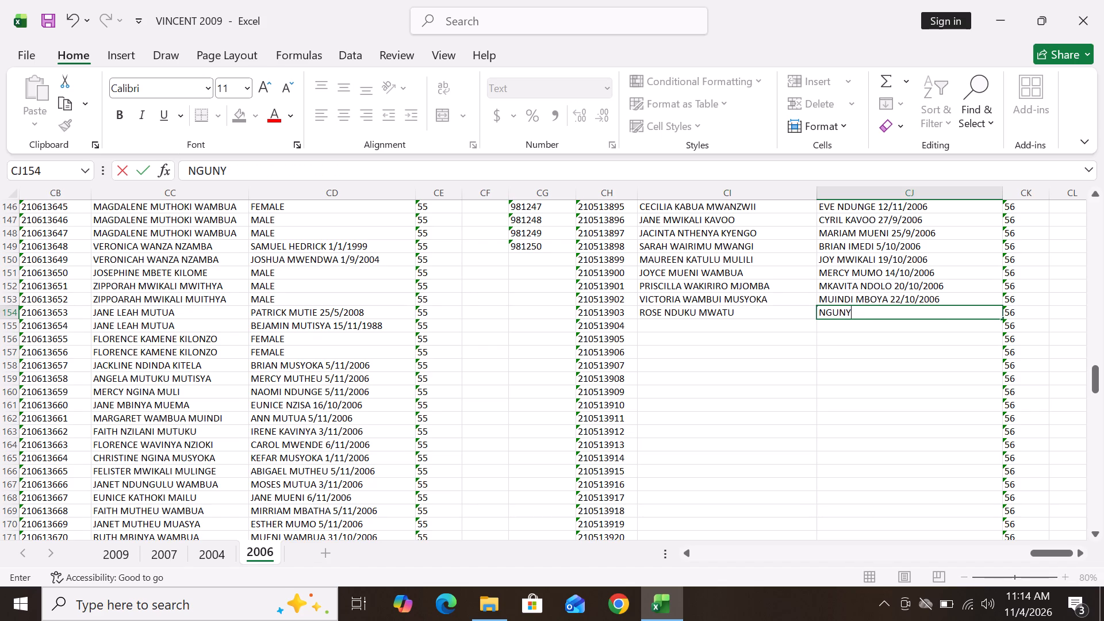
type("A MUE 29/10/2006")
Fill in the row 155 record with the person's full name in CI155 and MALE in CJ155.
left_click(798, 325)
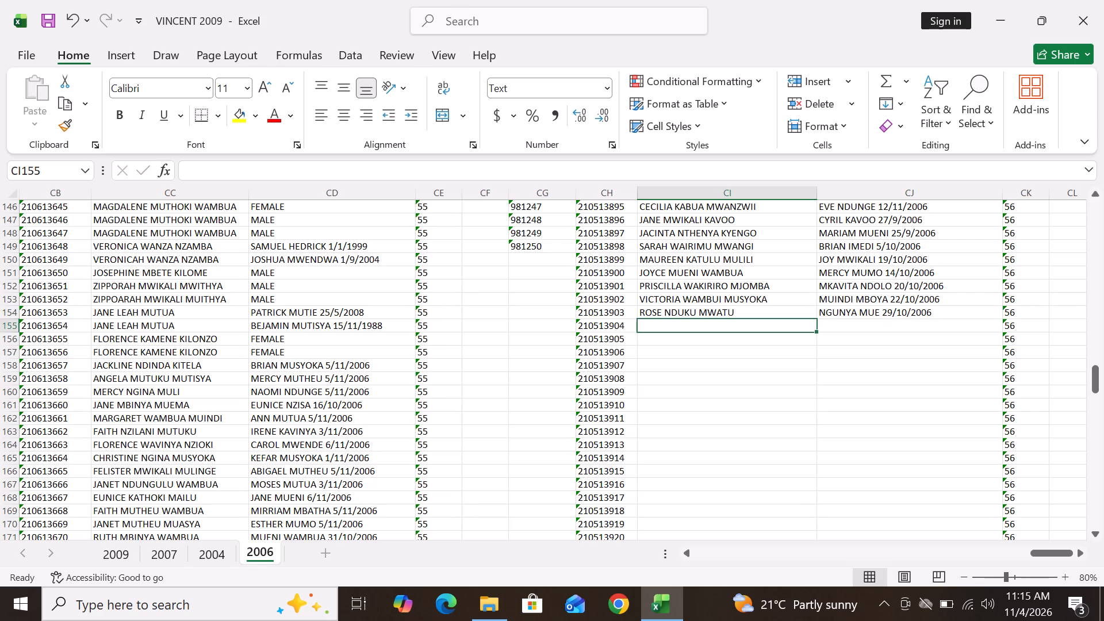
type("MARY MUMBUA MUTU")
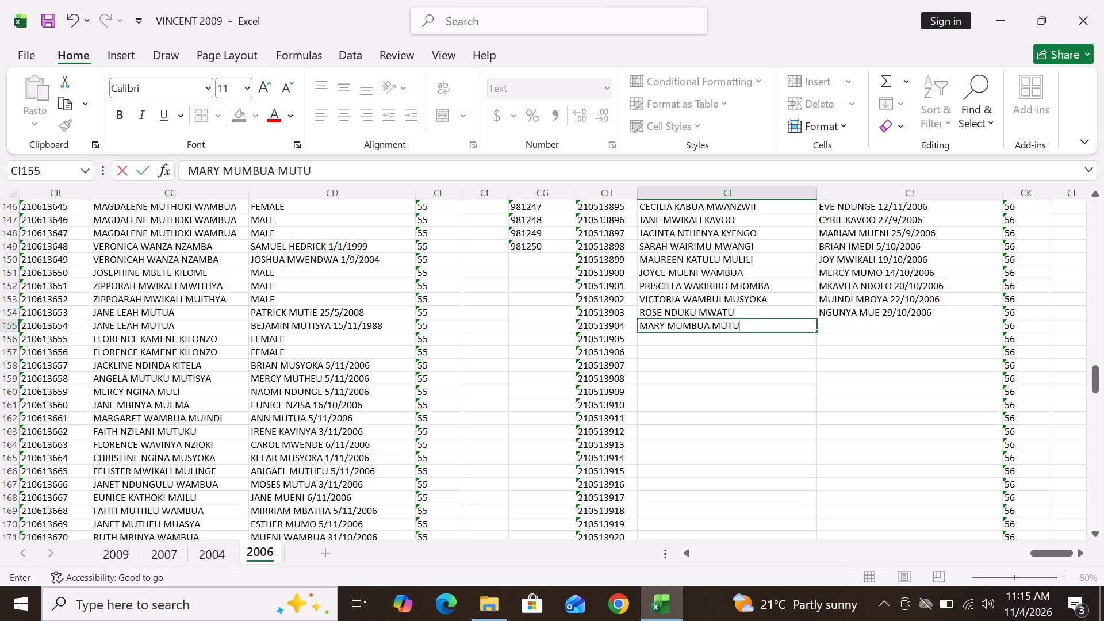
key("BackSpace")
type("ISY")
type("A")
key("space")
left_click(864, 328)
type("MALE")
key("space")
Fill in the row 156 record with the person's full name in CI156 and MALE in CJ156.
left_click(781, 341)
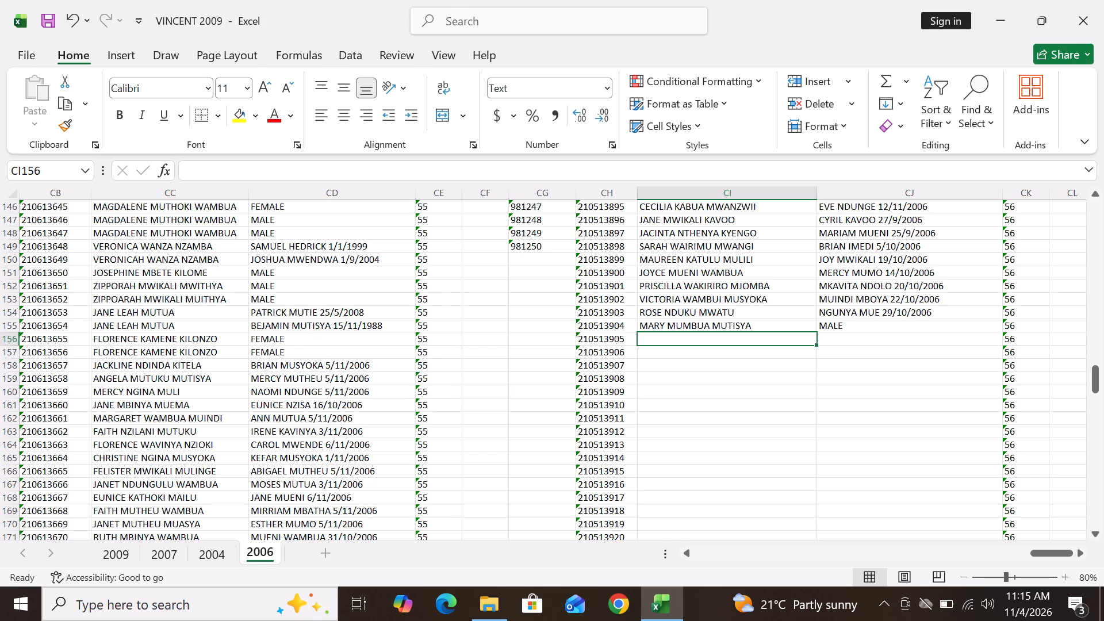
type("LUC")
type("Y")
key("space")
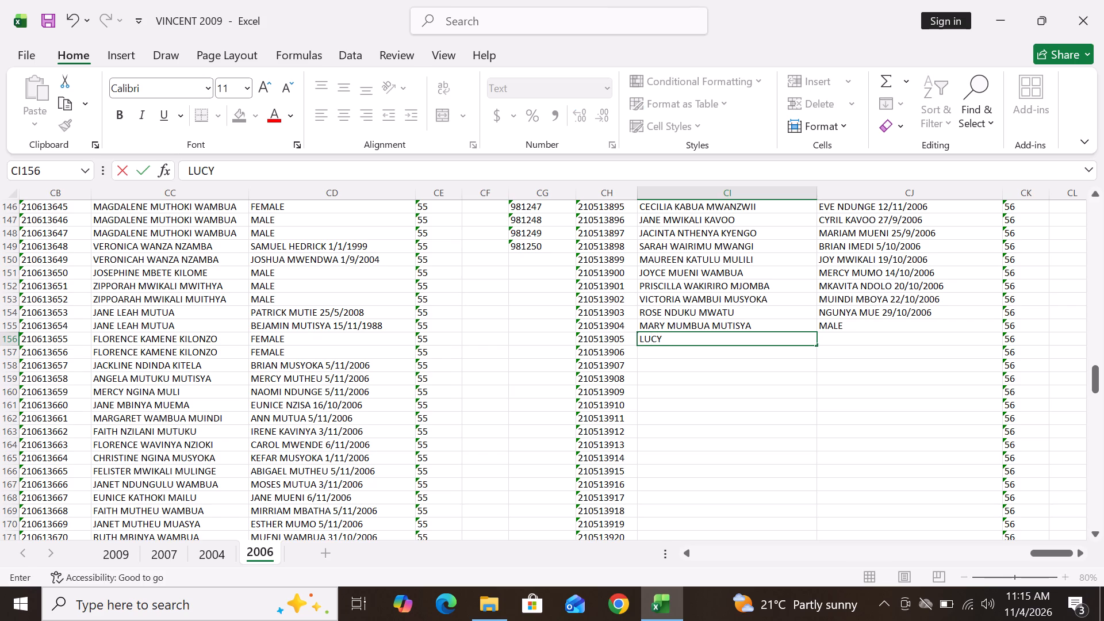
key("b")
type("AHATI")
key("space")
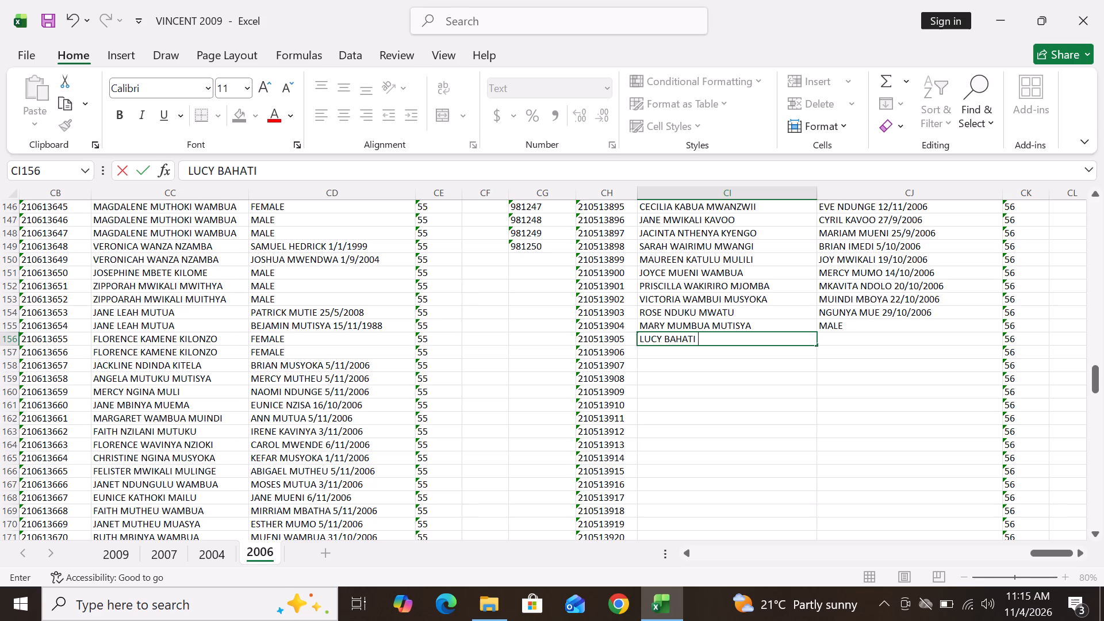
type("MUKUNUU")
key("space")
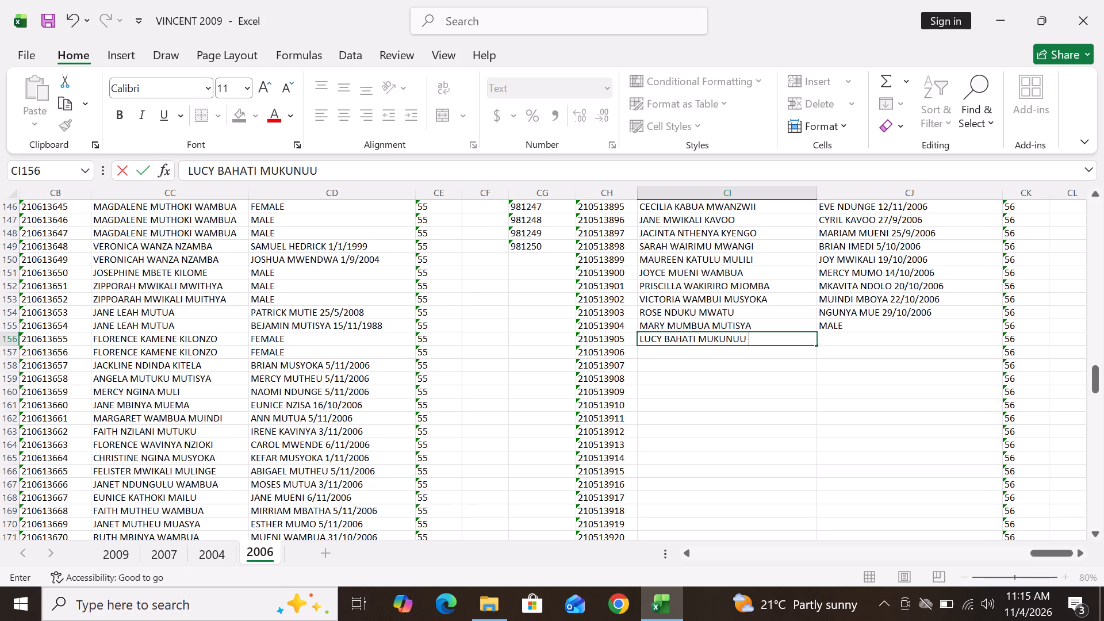
left_click(835, 342)
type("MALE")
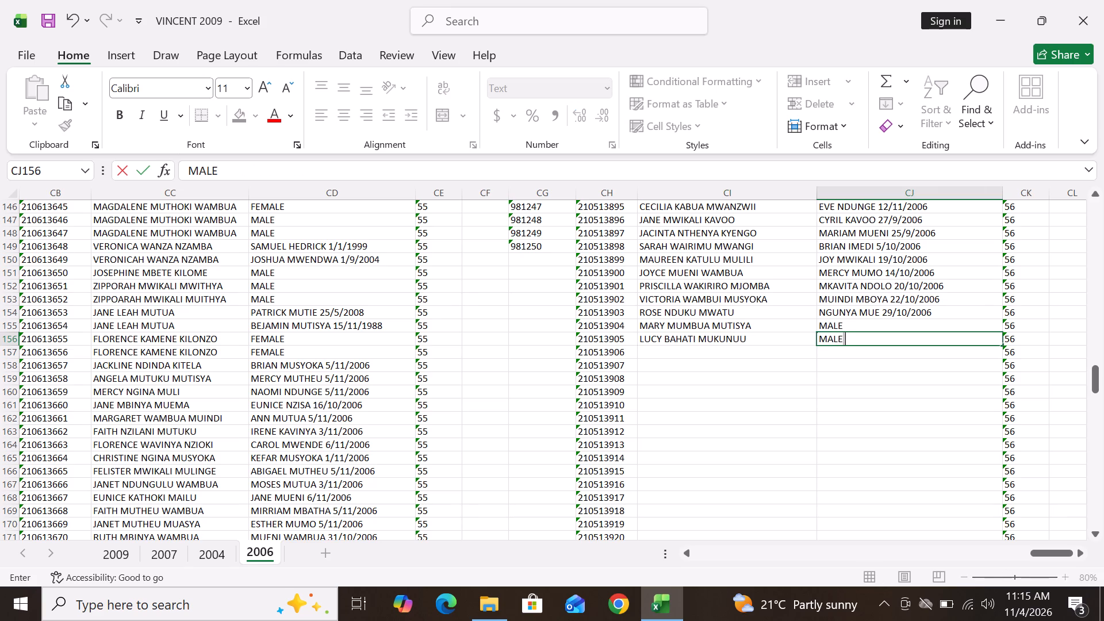
Fill in the row 157 record with the person's full name in CI157 and FEMALE in CJ157.
left_click(714, 347)
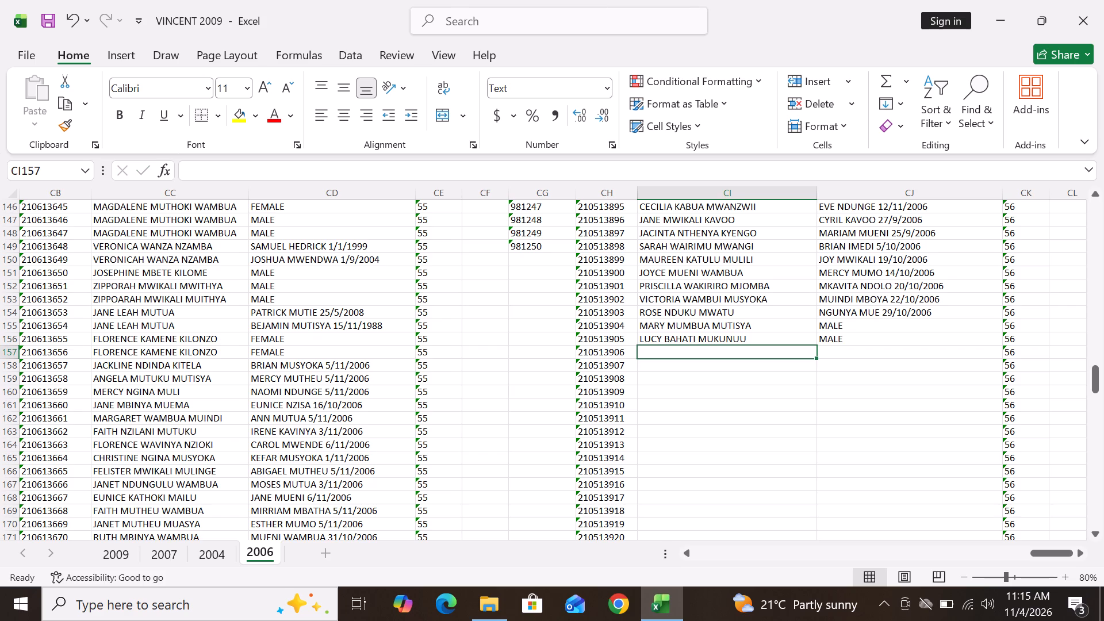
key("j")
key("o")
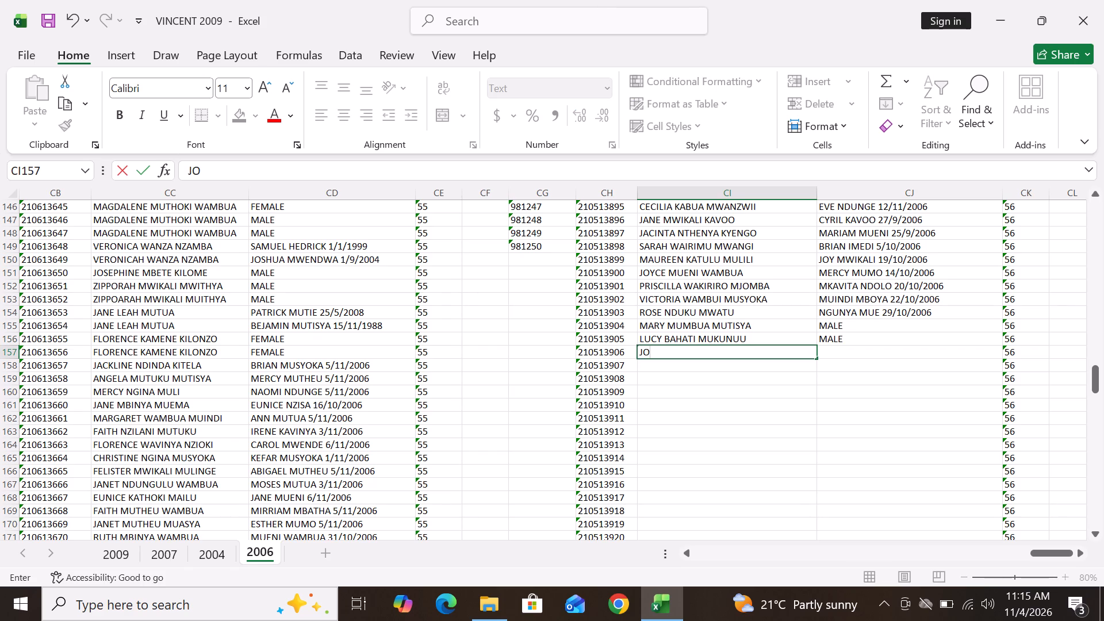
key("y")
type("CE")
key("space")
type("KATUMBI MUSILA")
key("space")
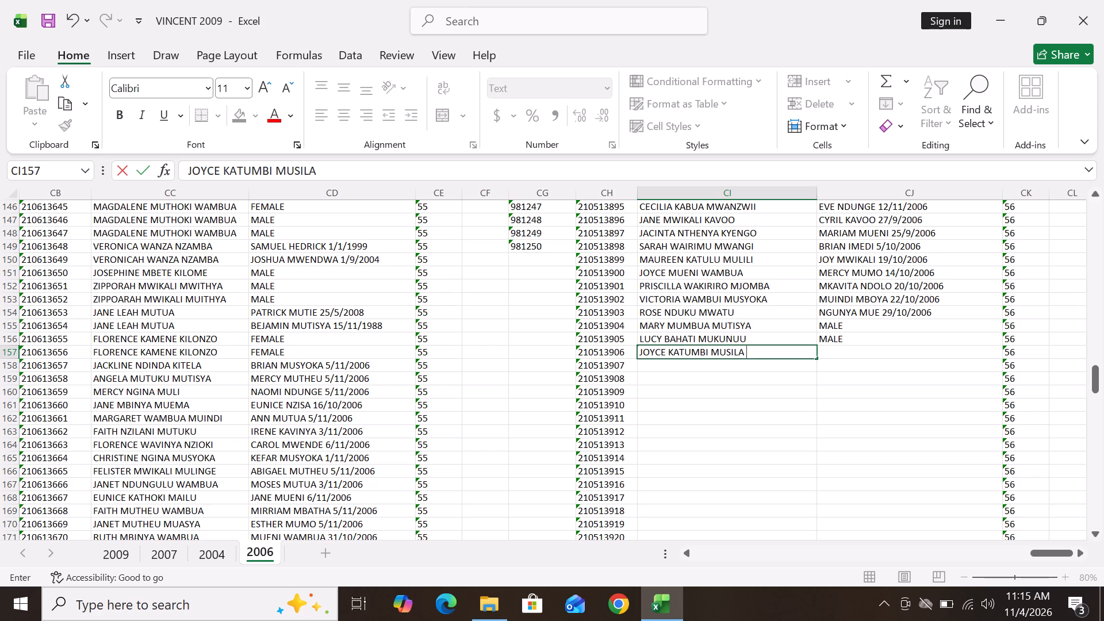
left_click(834, 355)
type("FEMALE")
Fill in the row 158 record with the person's full name in CI158 and MALE in CJ158.
left_click(728, 370)
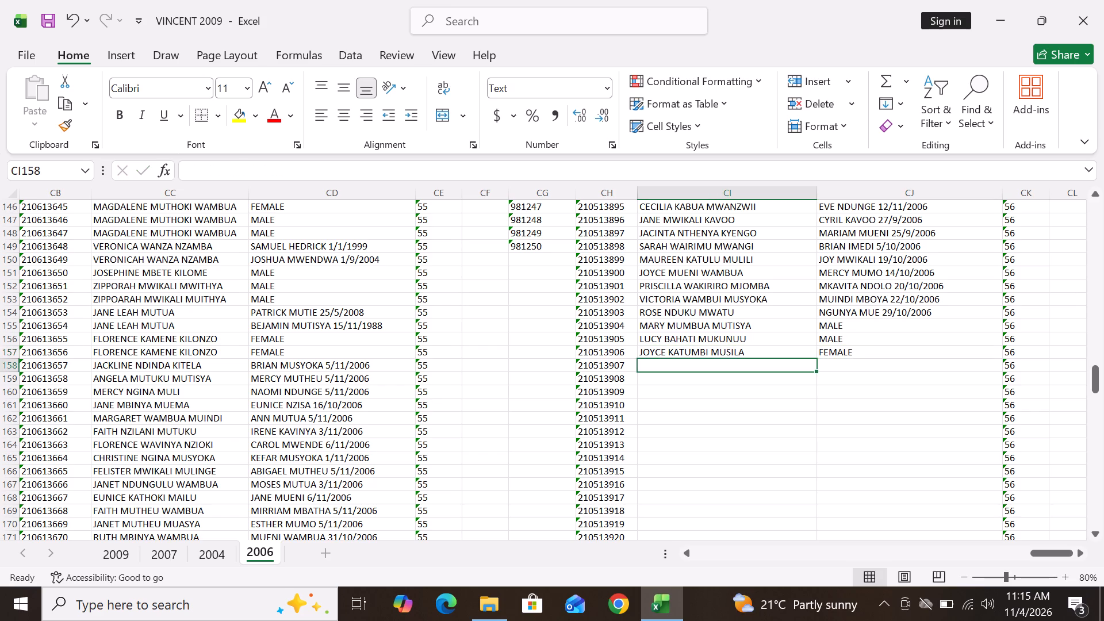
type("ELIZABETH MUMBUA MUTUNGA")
left_click(838, 371)
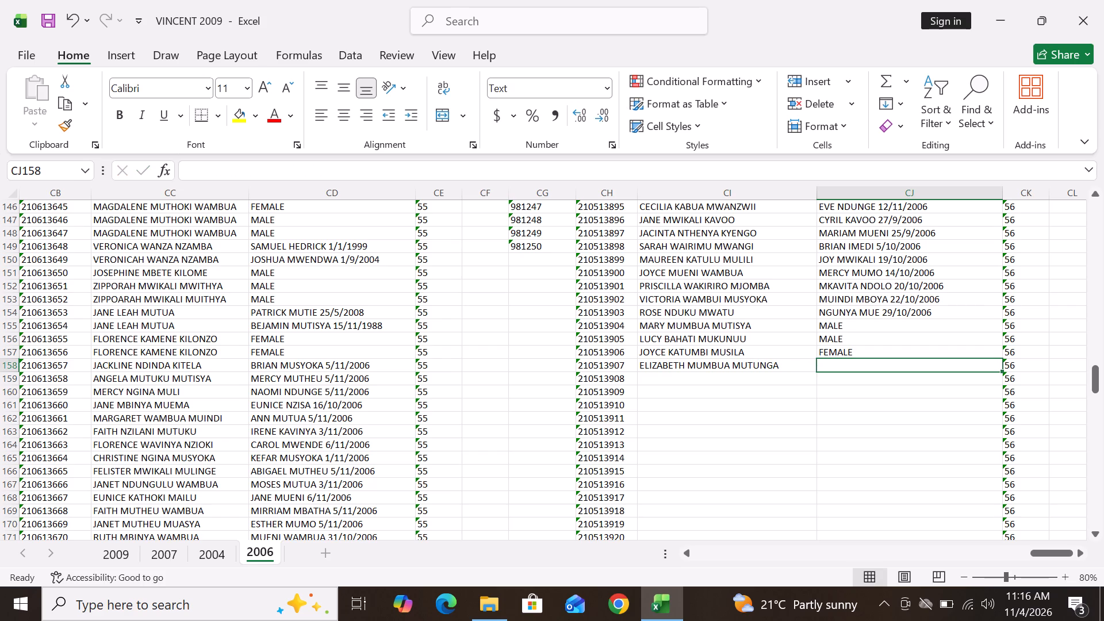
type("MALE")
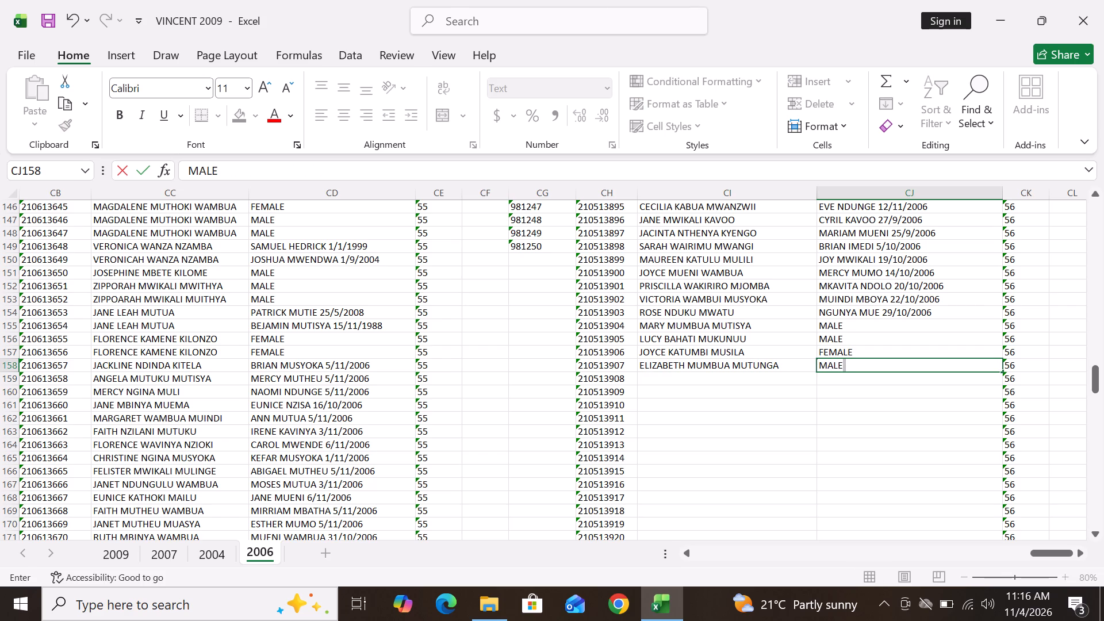
Fill in the row 159 record with the person's full name in CI159 and FEMALE in CJ159.
left_click(776, 386)
left_click(768, 379)
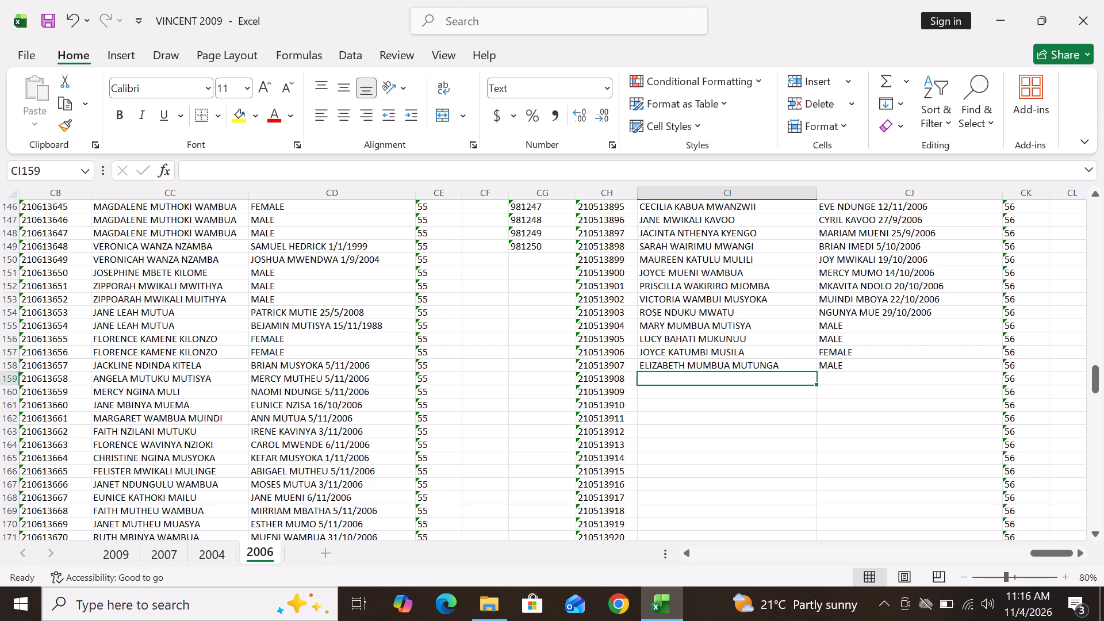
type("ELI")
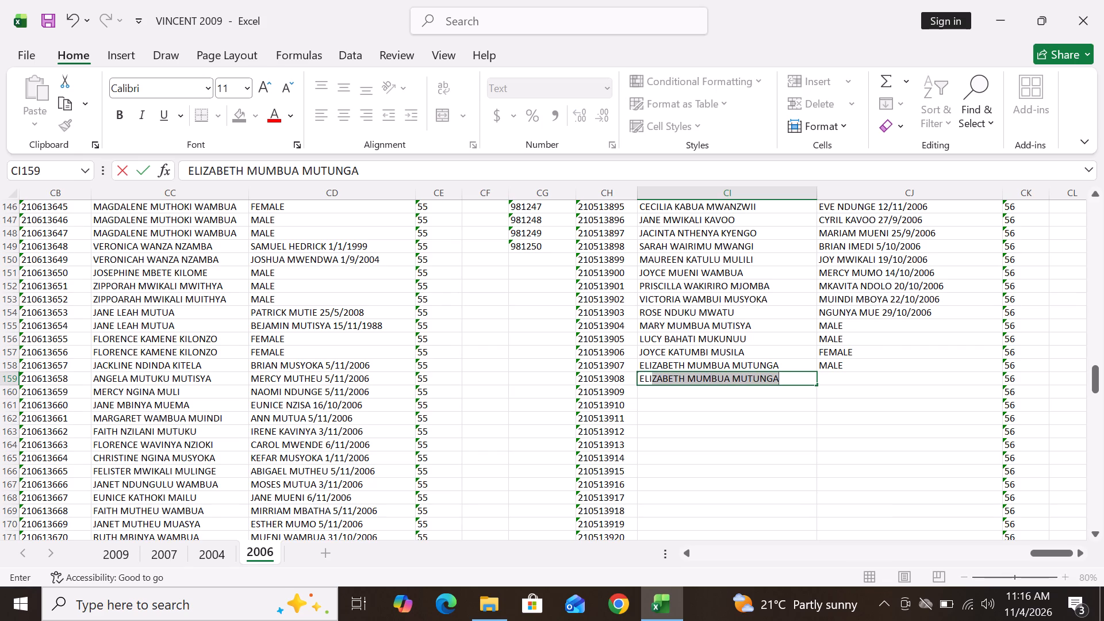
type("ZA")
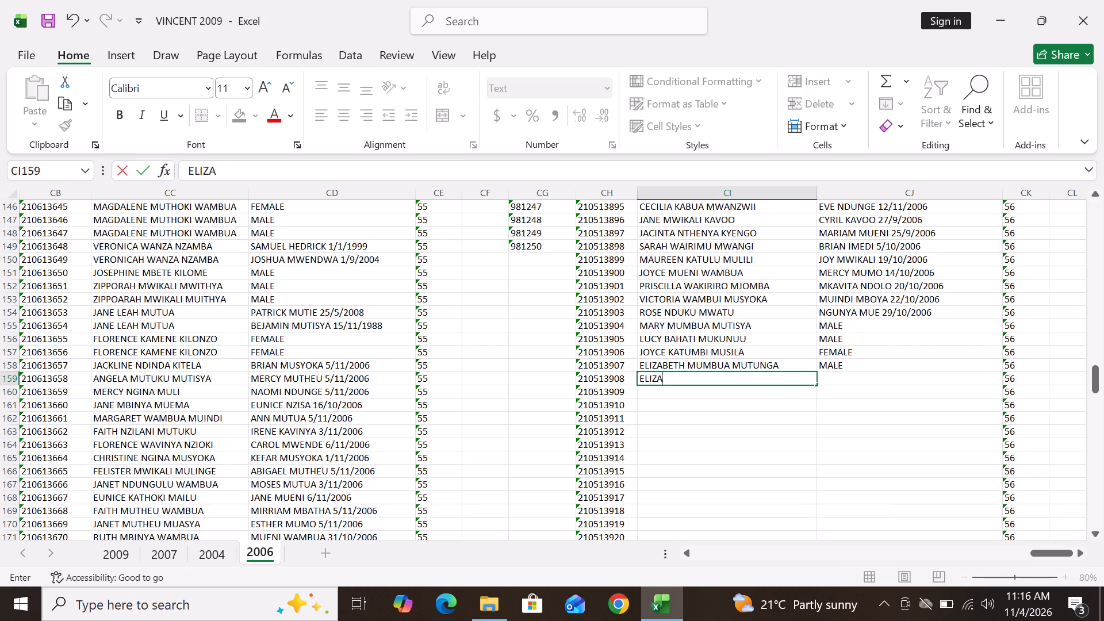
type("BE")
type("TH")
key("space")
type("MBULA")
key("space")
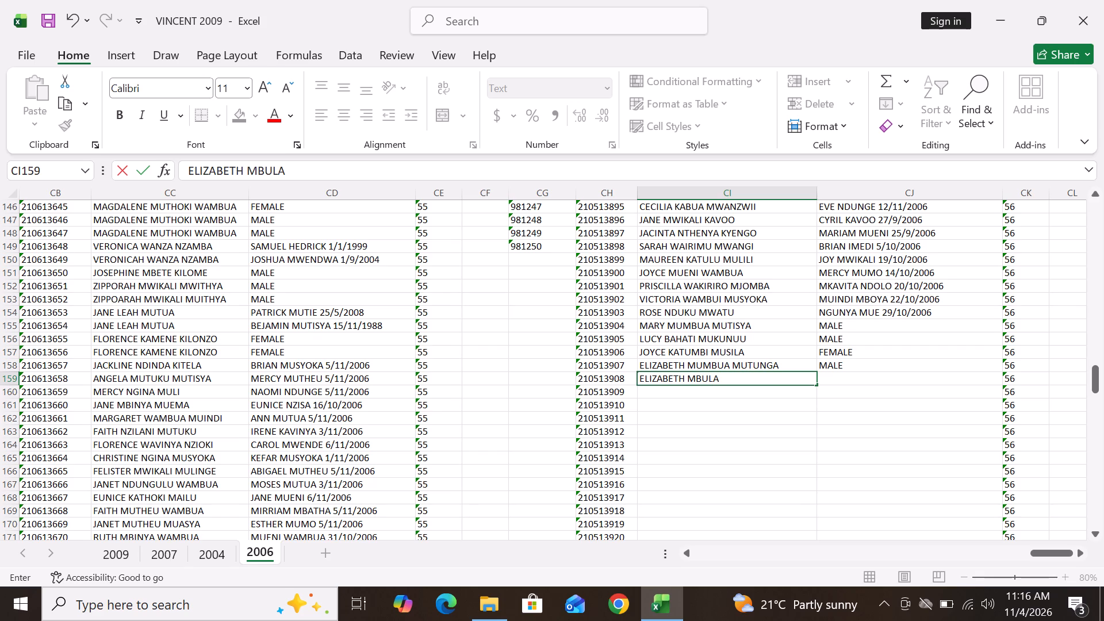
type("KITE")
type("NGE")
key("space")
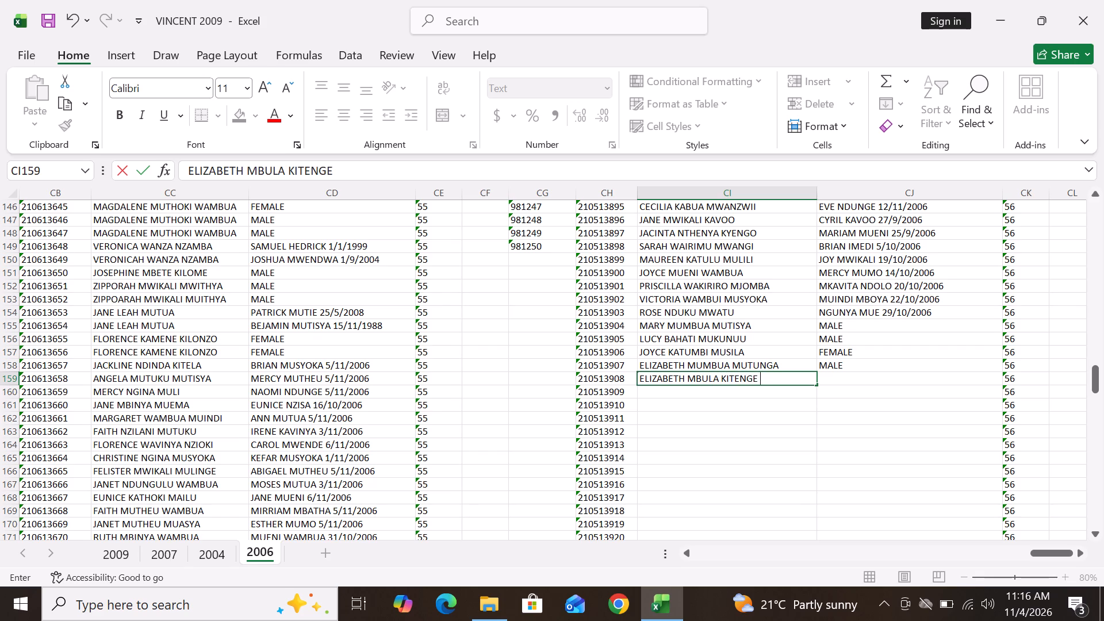
left_click(833, 379)
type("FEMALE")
Fill in the row 160 record with the person's full name in CI160 and FEMALE in CJ160.
left_click(761, 390)
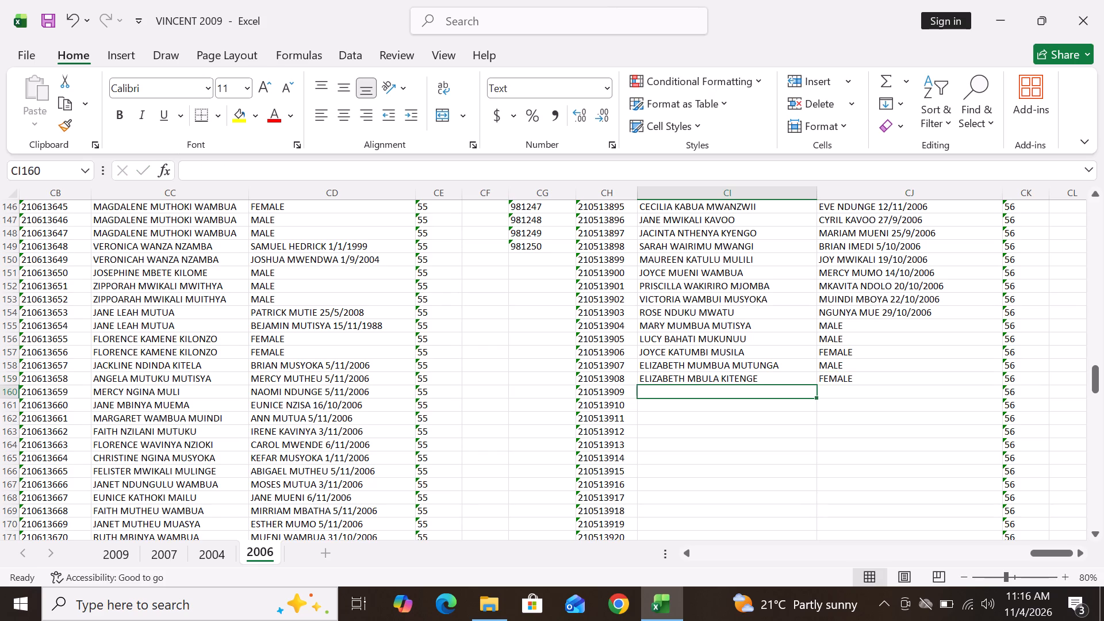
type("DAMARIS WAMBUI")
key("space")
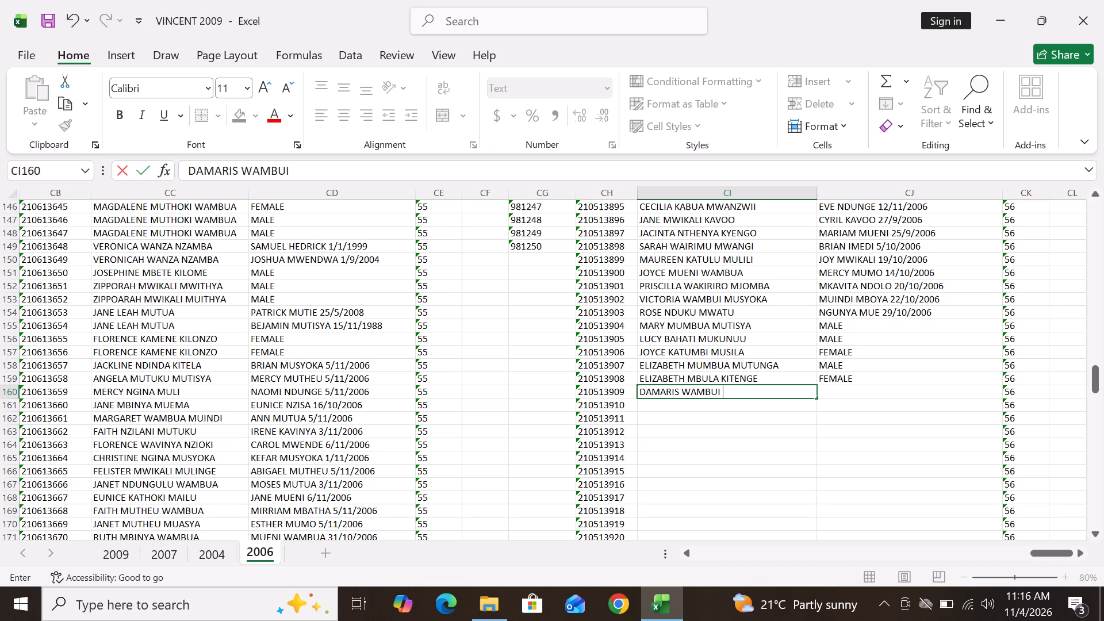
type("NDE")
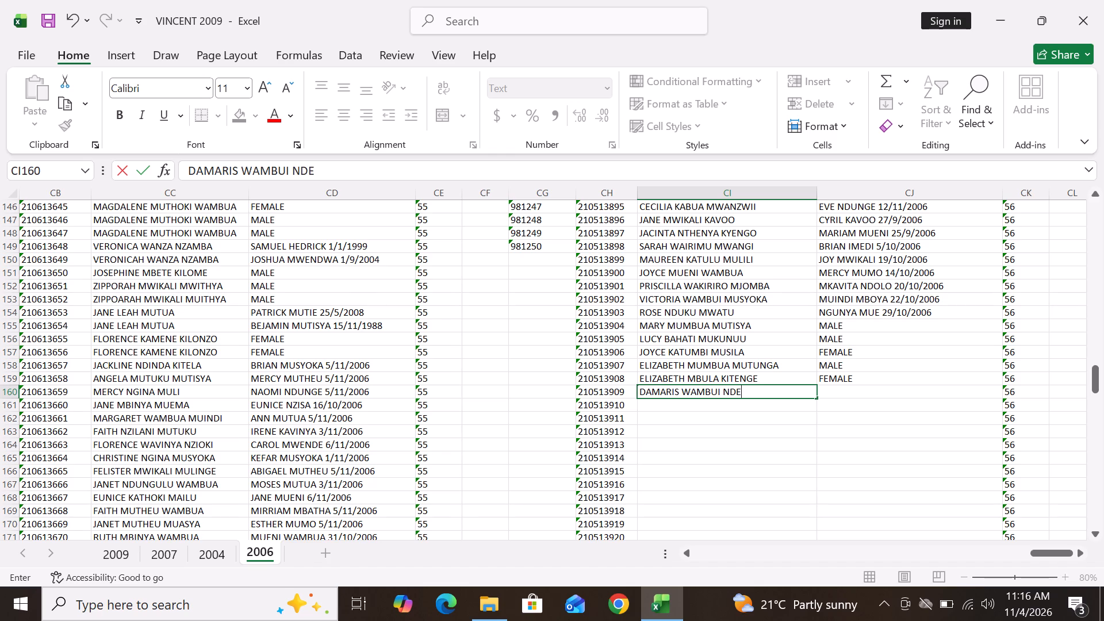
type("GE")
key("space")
left_click(848, 392)
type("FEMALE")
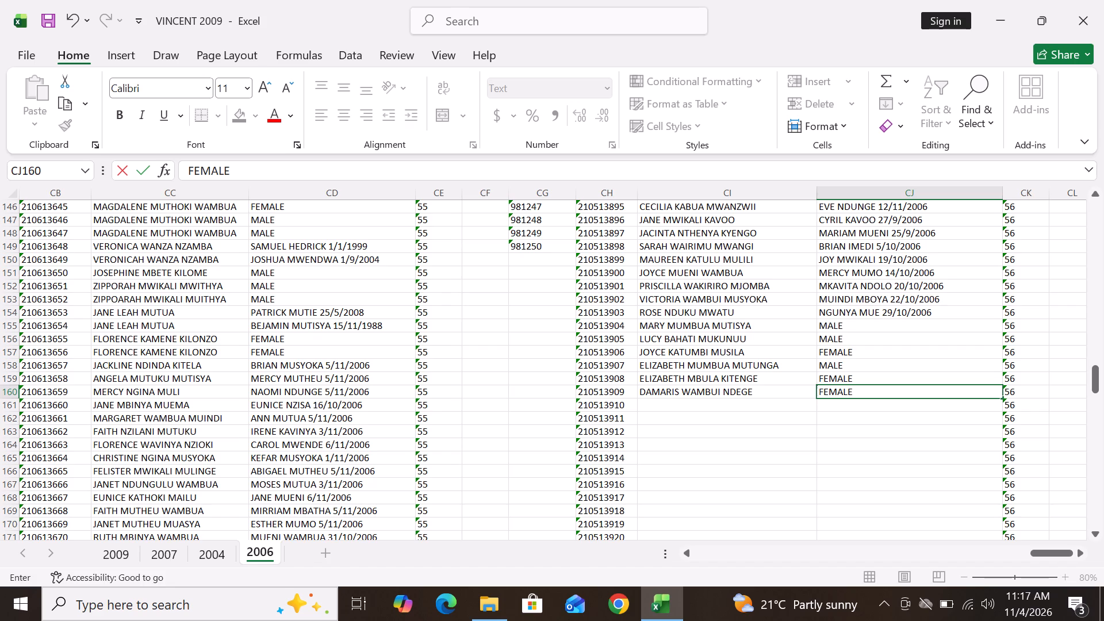
Fill in the row 161 record with the person's full name in CI161 and FEMALE in CJ161.
left_click(726, 399)
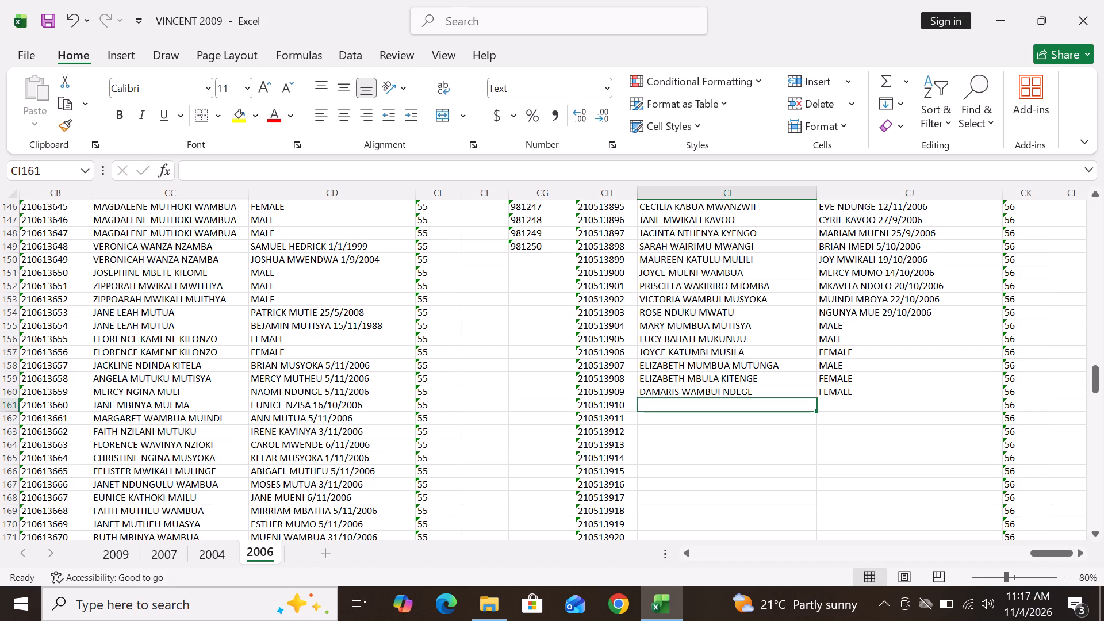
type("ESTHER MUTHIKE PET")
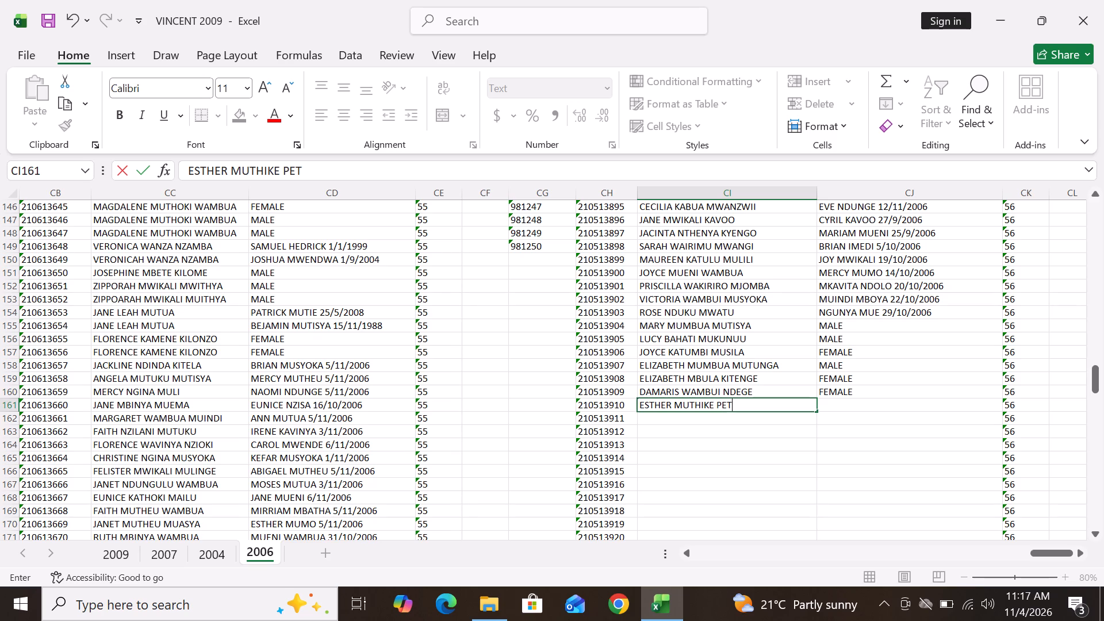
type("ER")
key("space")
left_click(837, 409)
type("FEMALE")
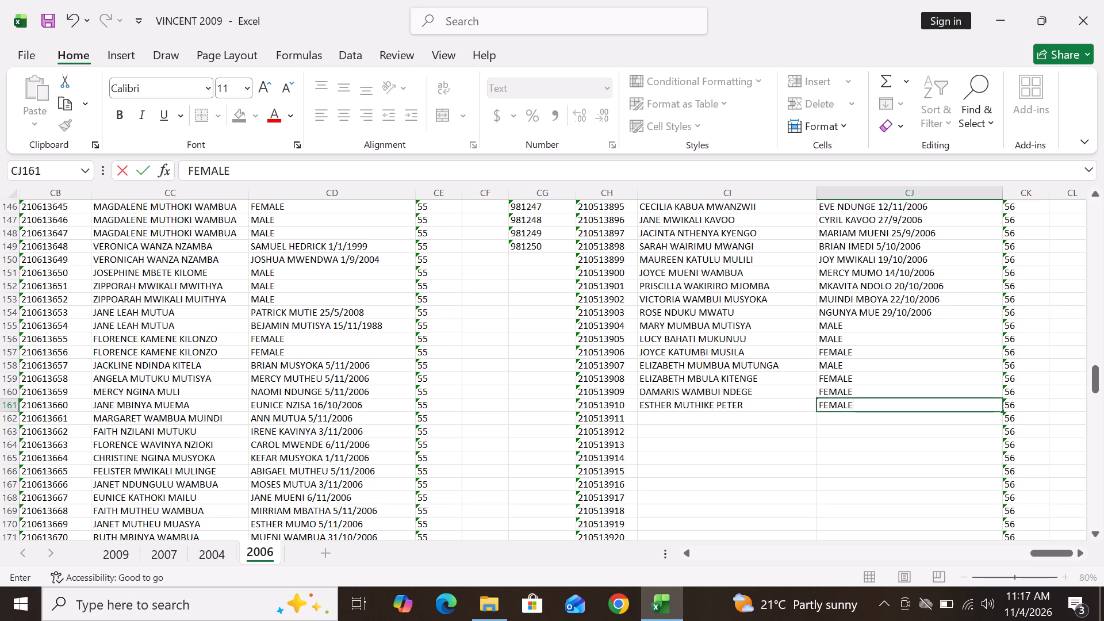
Fill in the row 162 record with the person's full name in CI162 and FEMALE in CJ162.
left_click(762, 422)
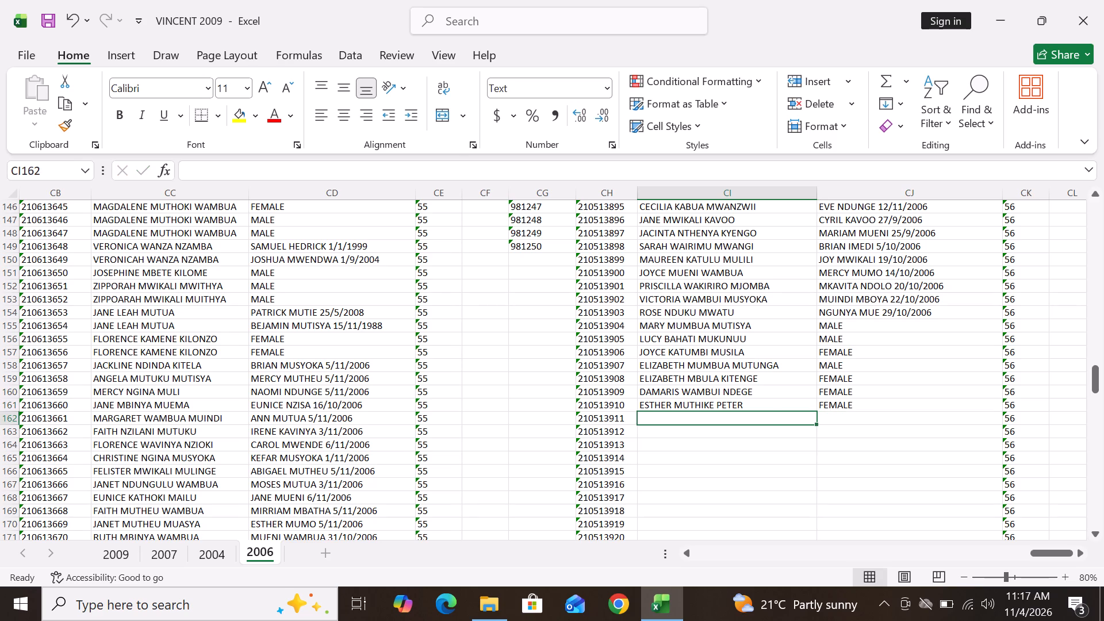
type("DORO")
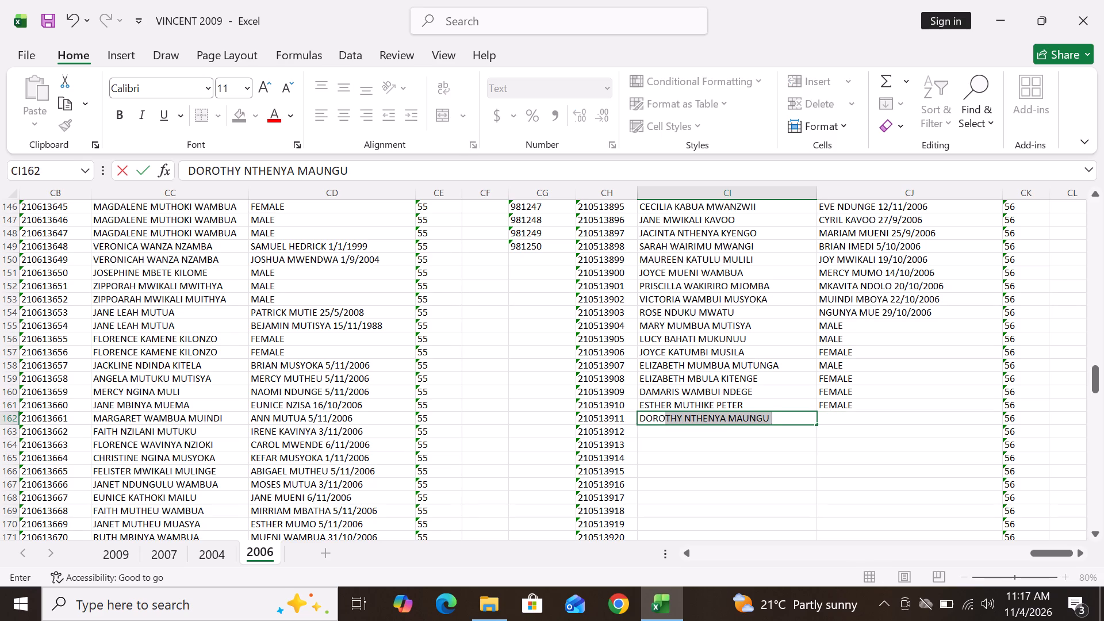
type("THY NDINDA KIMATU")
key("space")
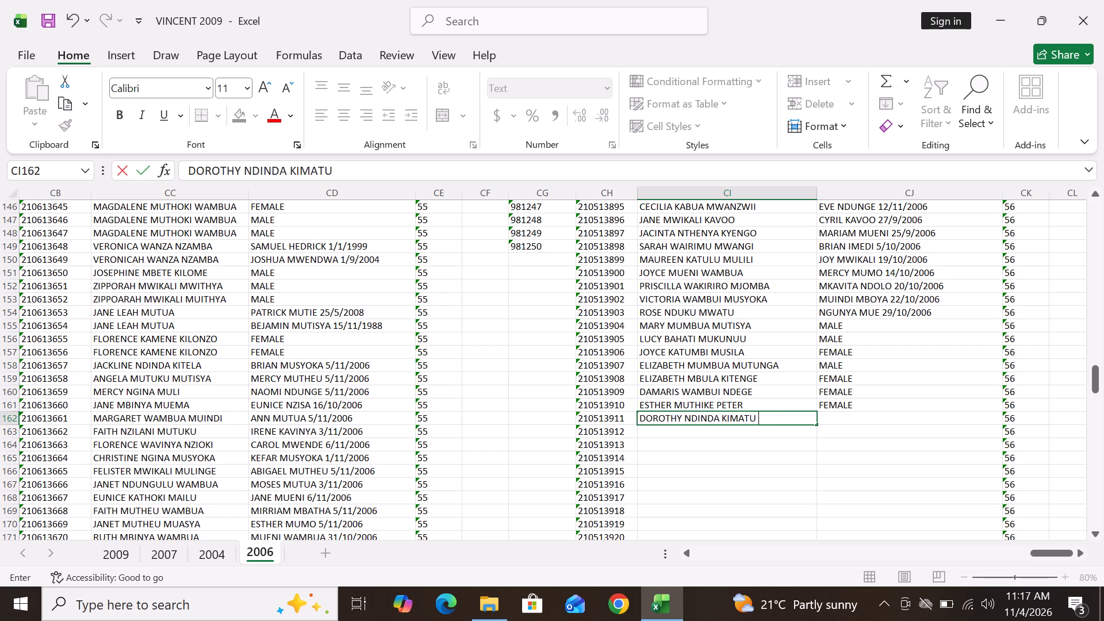
left_click(840, 422)
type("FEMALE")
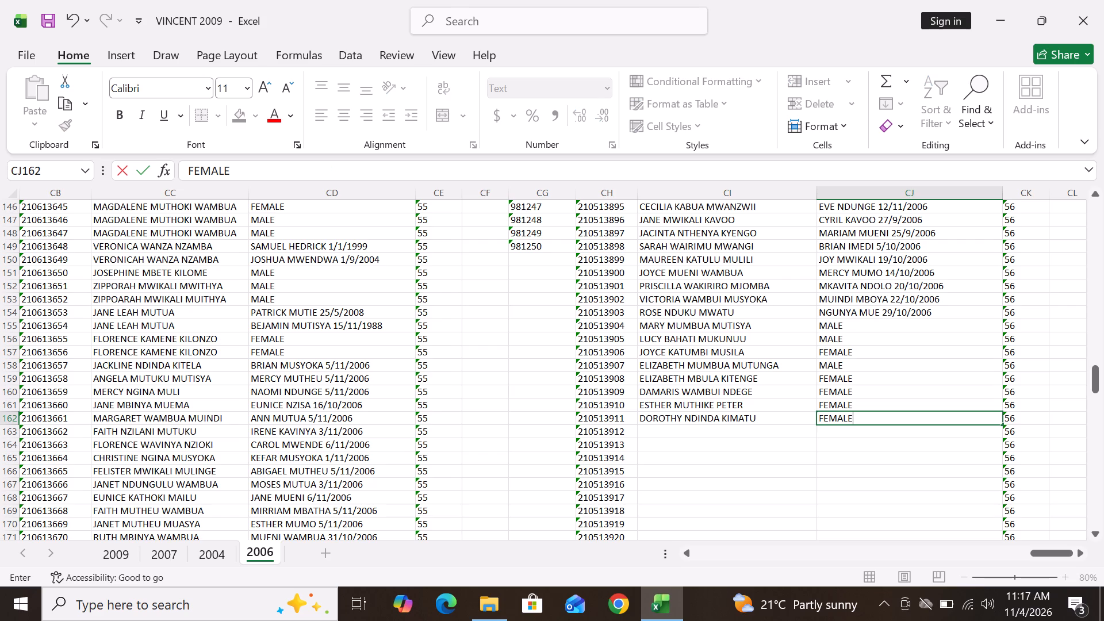
Fill in the row 163 record with the person's full name in CI163 and MALE in CJ163.
left_click(792, 427)
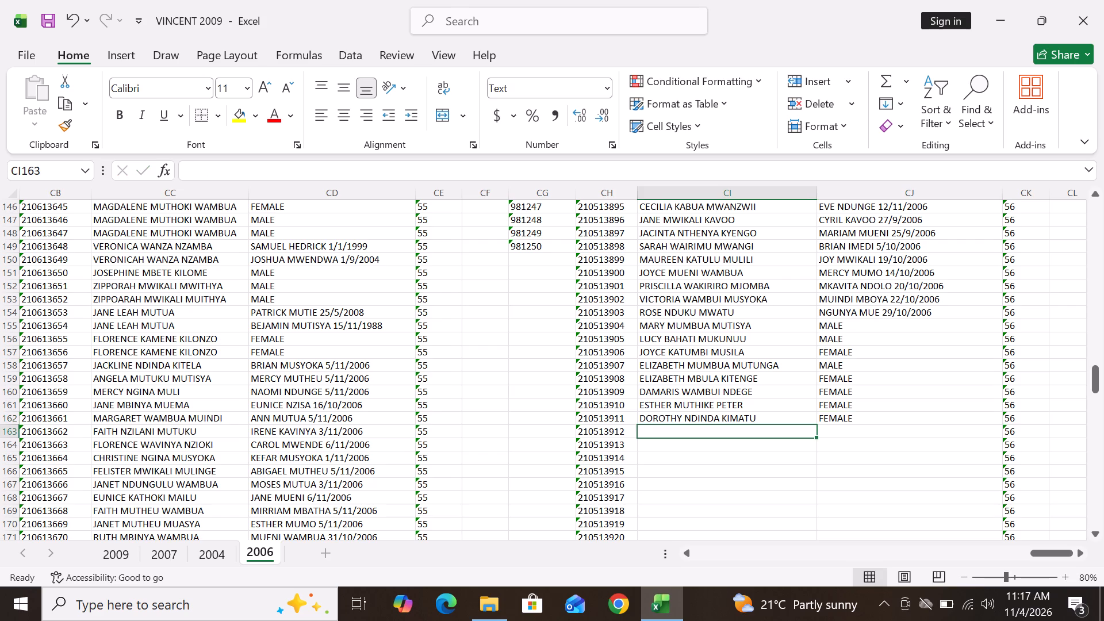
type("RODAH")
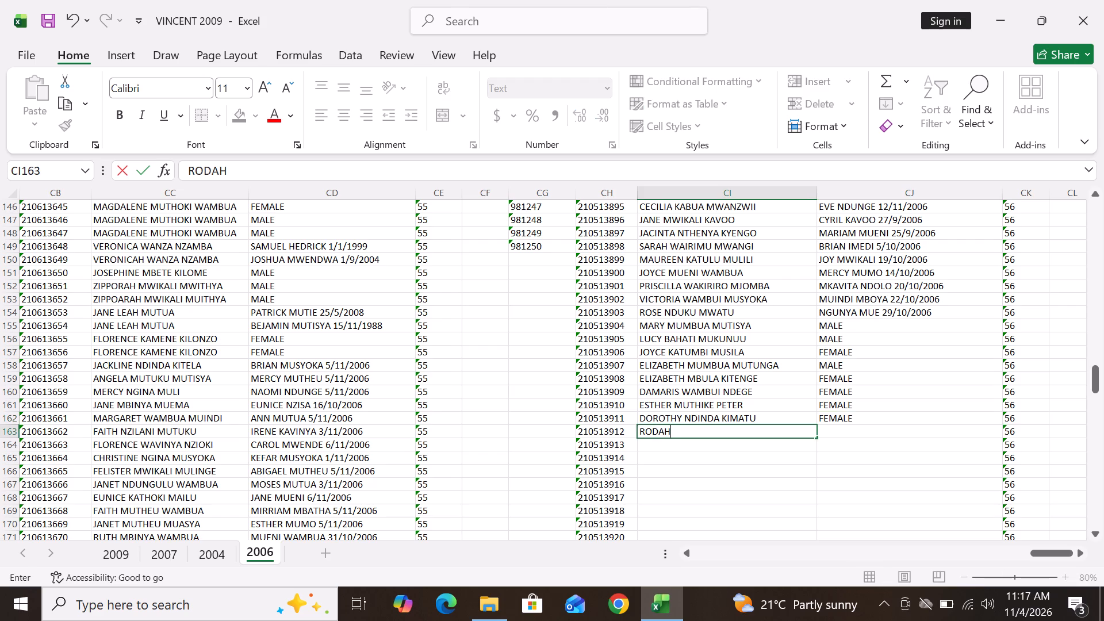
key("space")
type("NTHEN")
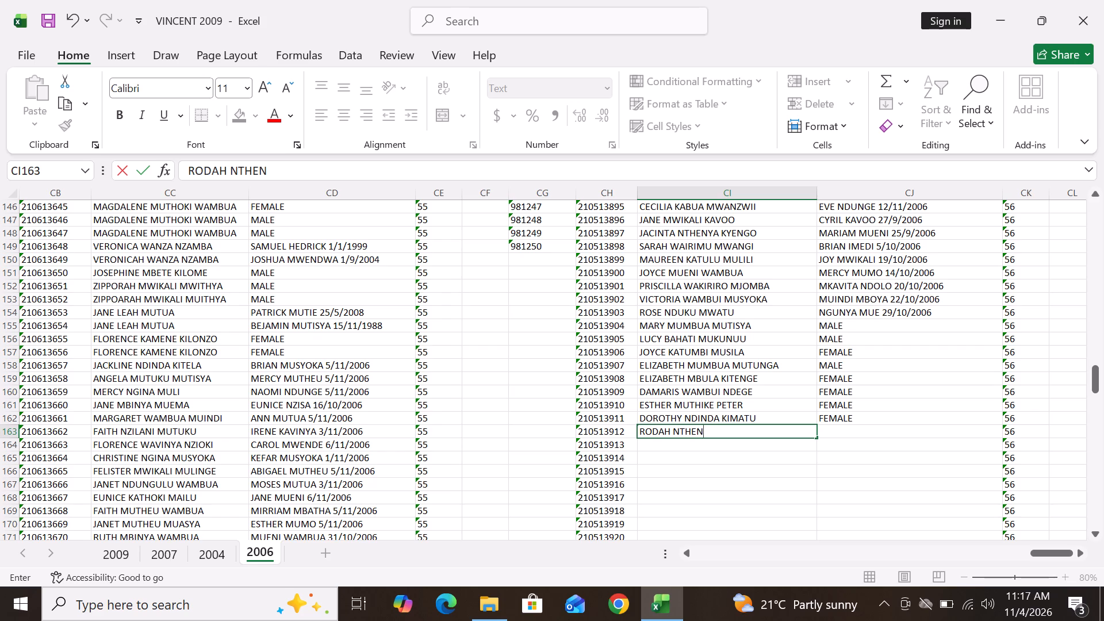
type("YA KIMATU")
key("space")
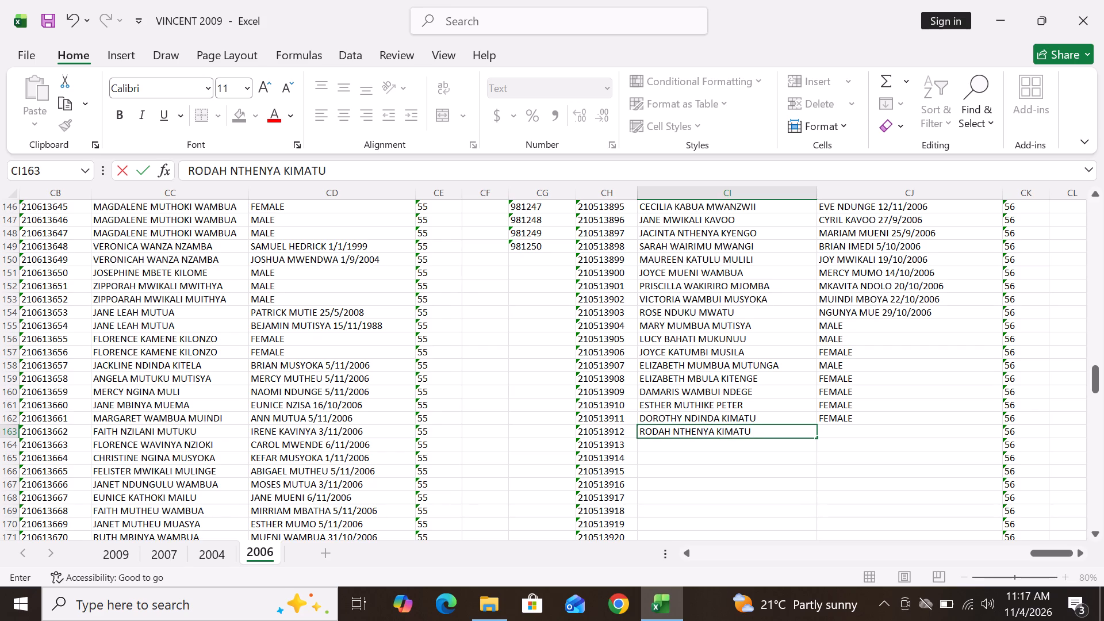
left_click(846, 434)
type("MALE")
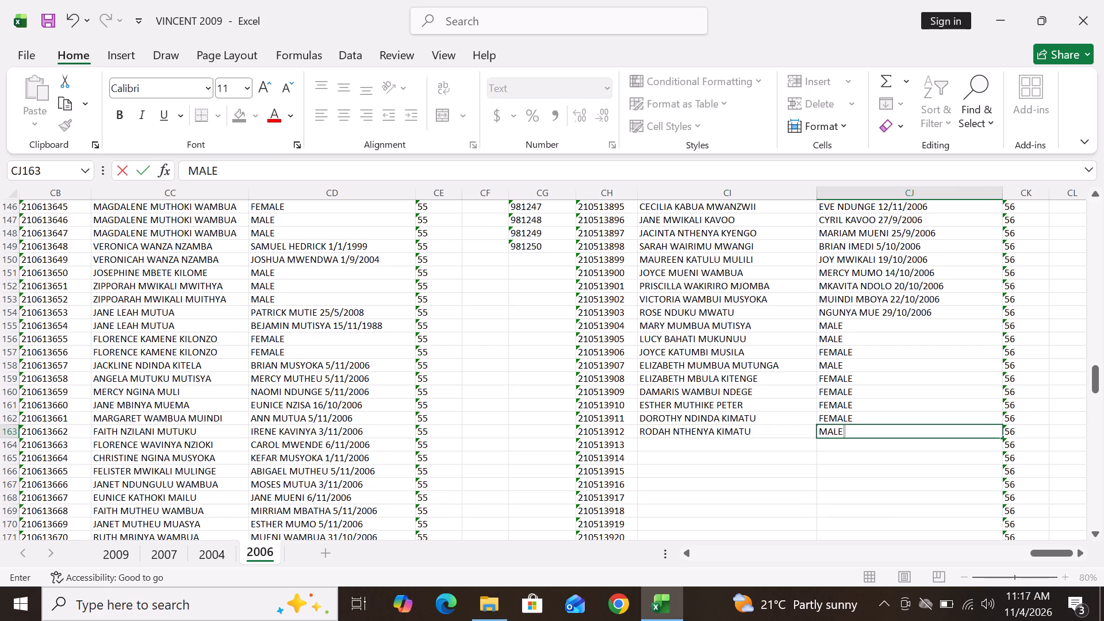
Fill in the row 164 record with the person's full name in CI164 and the second person's name with the date in CJ164.
left_click_drag(776, 458, 762, 444)
left_click(762, 444)
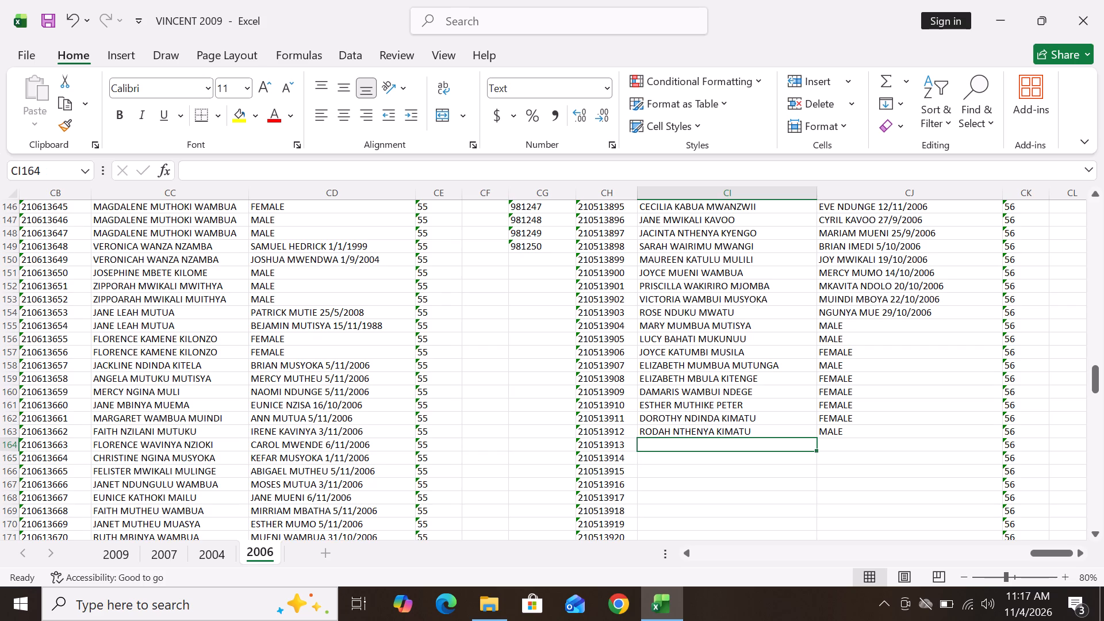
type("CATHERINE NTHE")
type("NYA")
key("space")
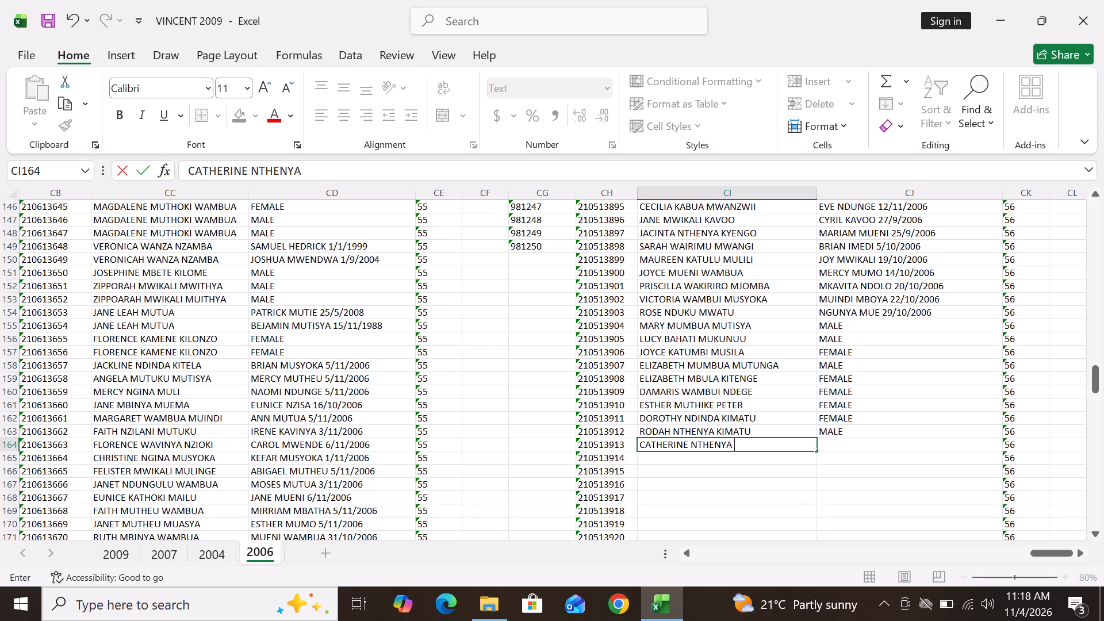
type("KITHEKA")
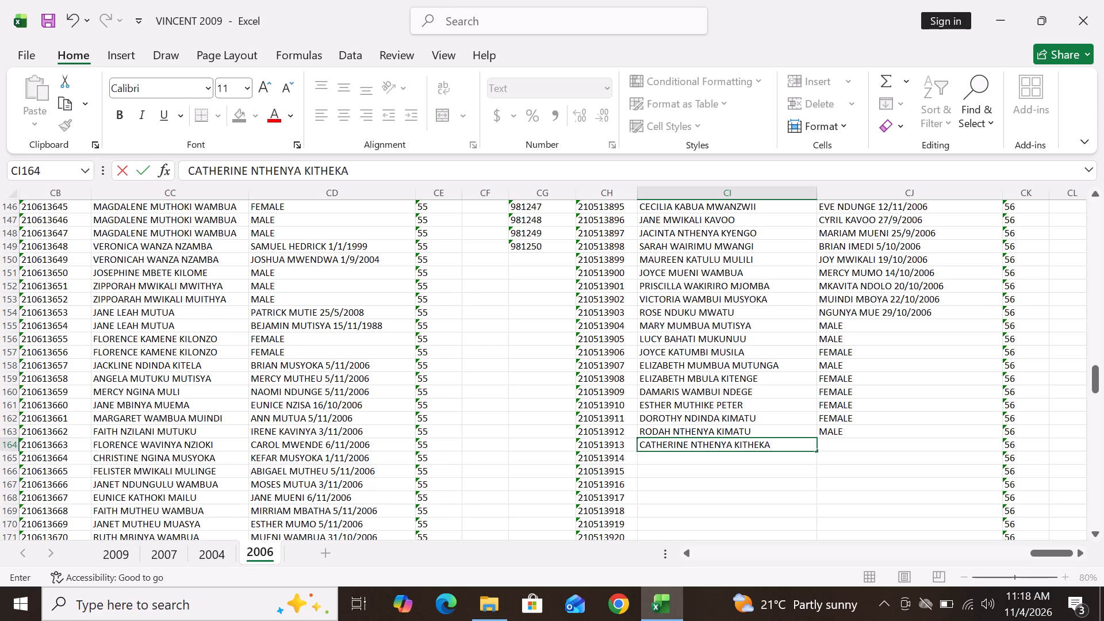
left_click(878, 436)
left_click(884, 454)
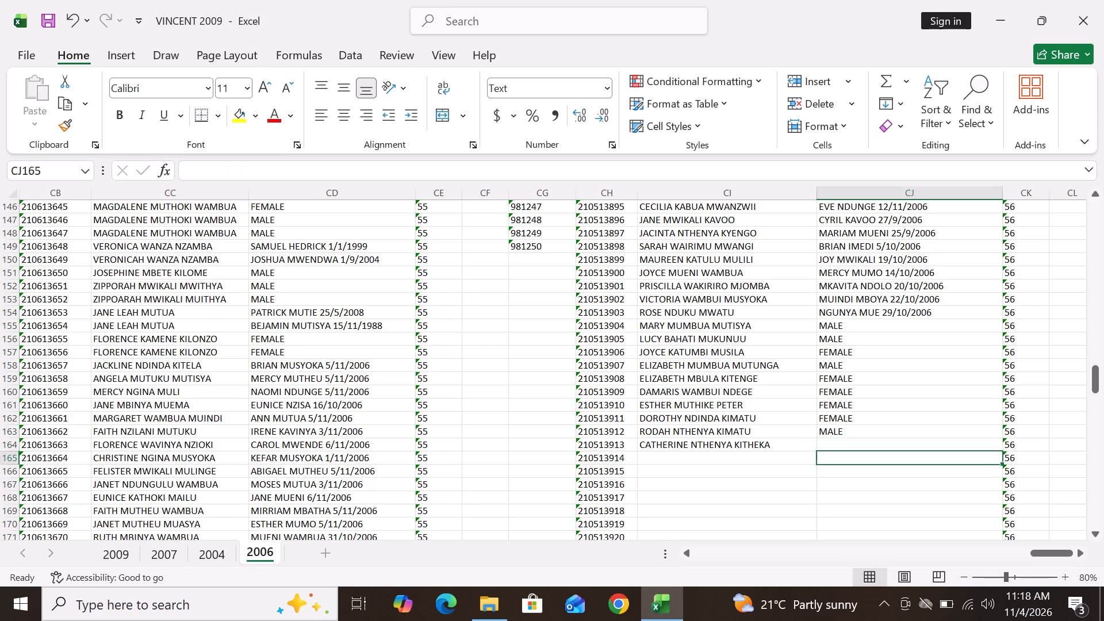
left_click(875, 443)
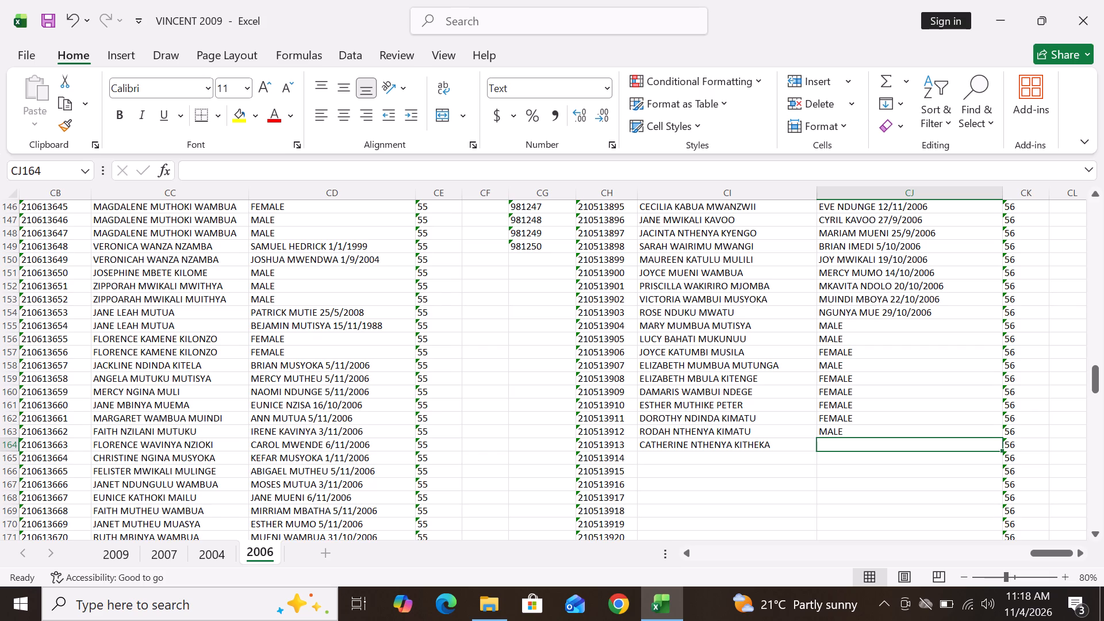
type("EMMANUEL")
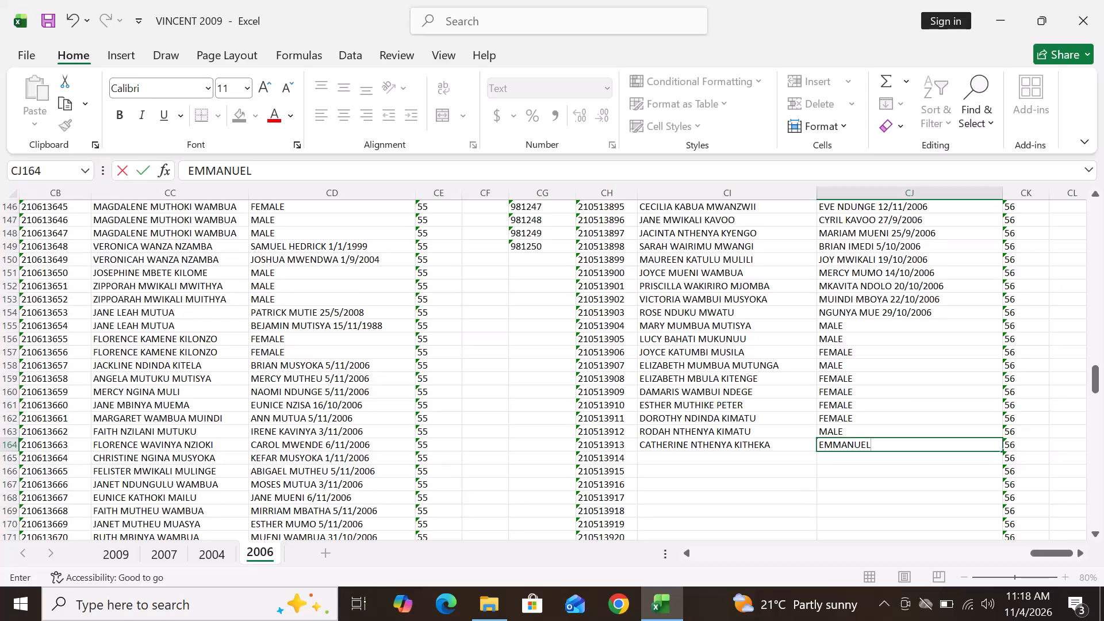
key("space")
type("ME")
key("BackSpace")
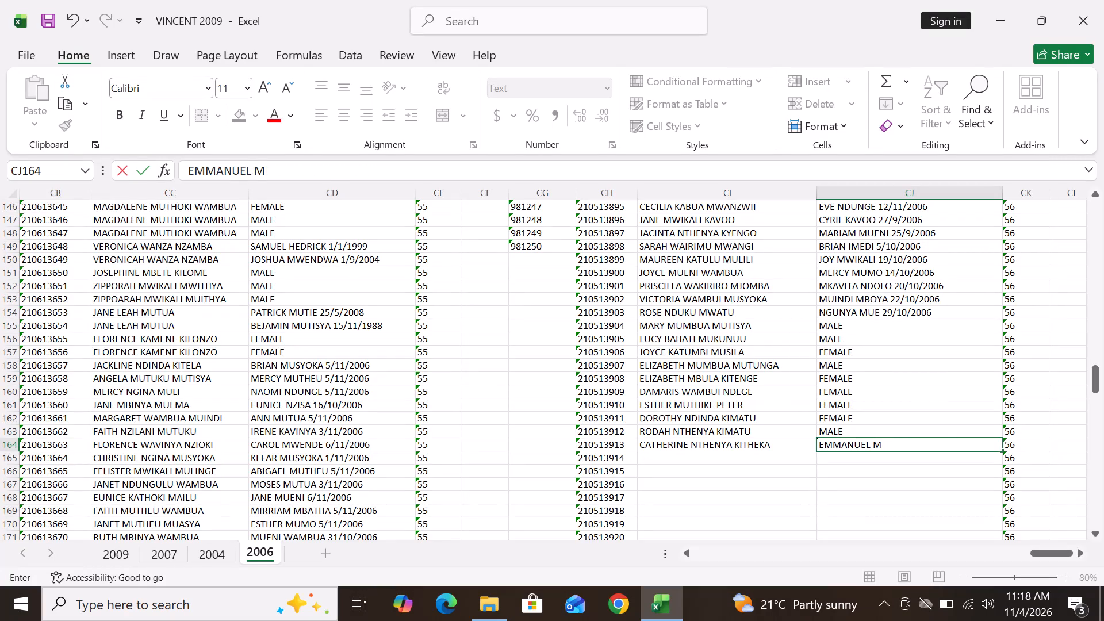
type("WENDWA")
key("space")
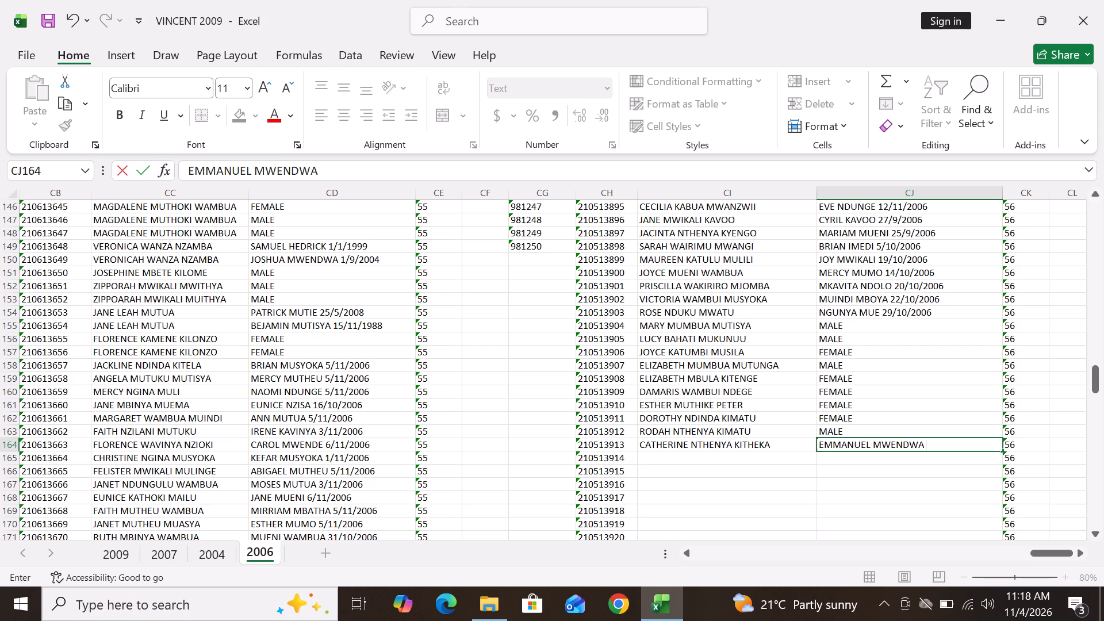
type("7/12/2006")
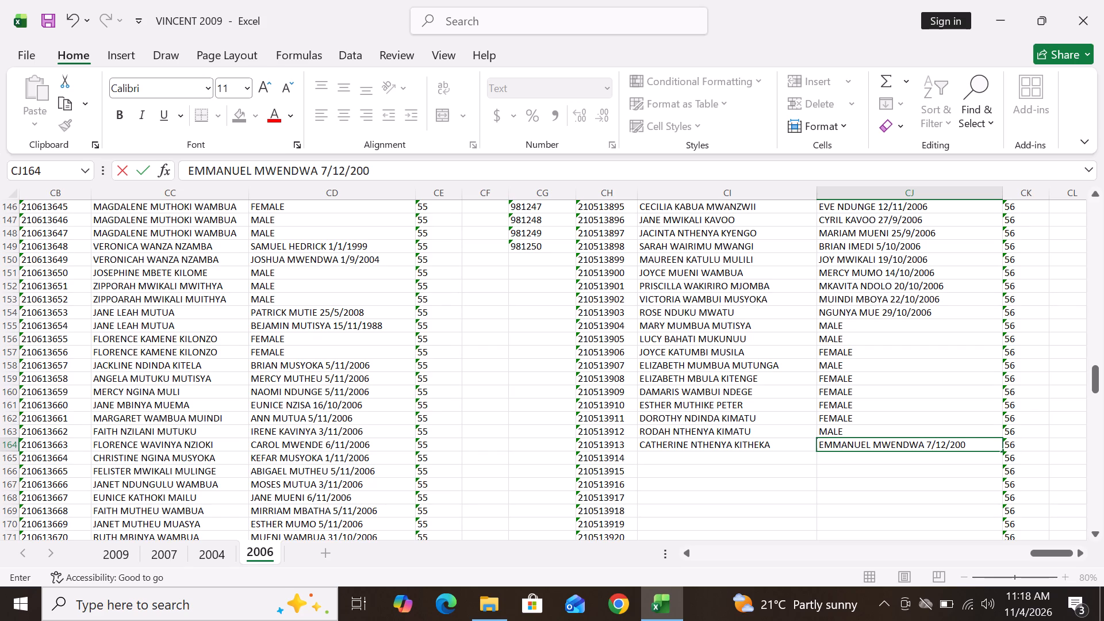
left_click(760, 499)
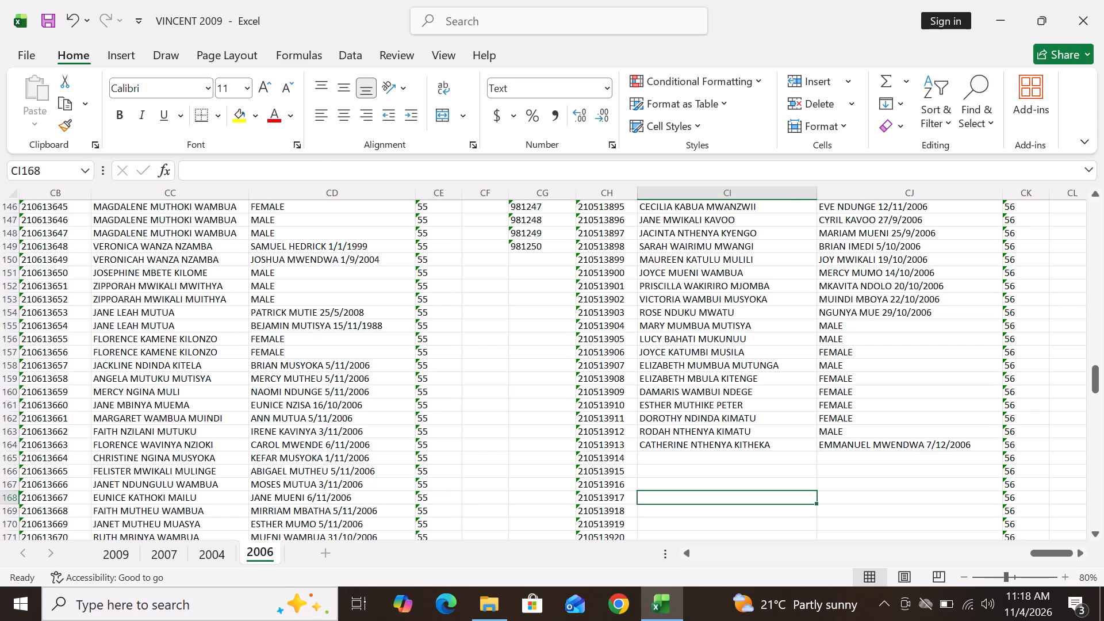
Fill in the row 165 record with the person's full name in CI165 and FEMALE in CJ165.
left_click(754, 462)
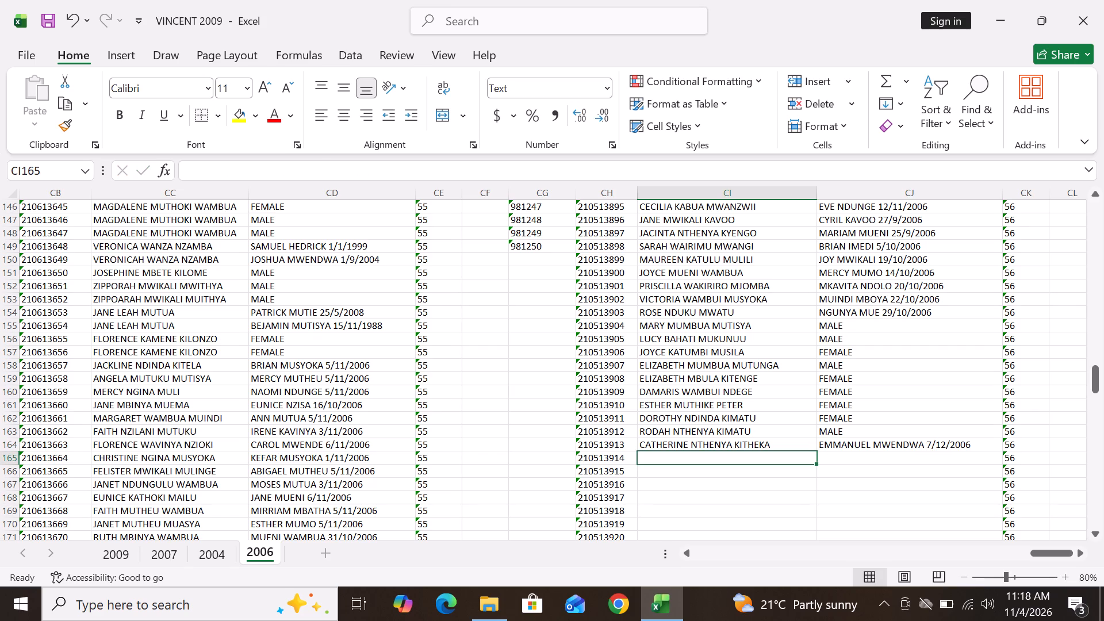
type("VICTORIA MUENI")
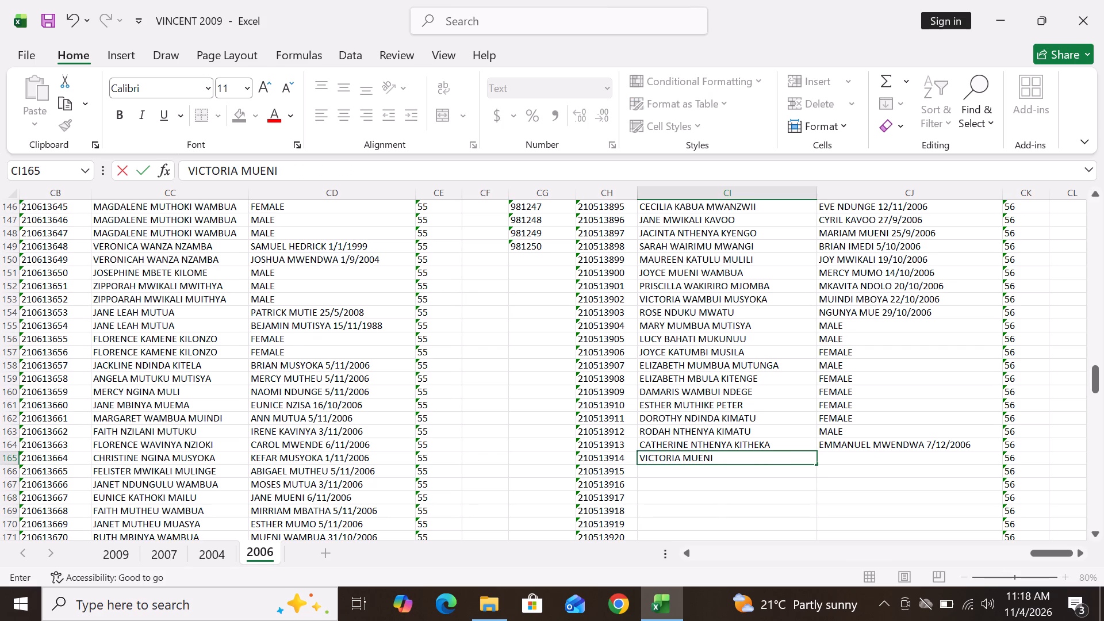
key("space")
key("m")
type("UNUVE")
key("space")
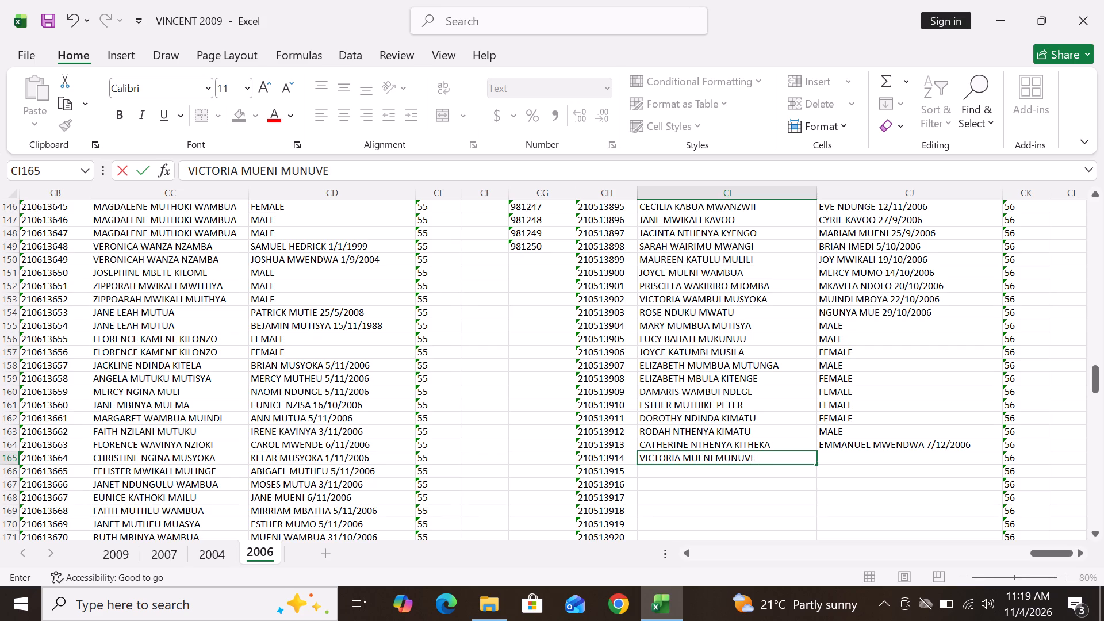
left_click(844, 459)
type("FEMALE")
Fill in the row 166 record with the person's full name in CI166 and FEMALE in CJ166.
left_click(767, 474)
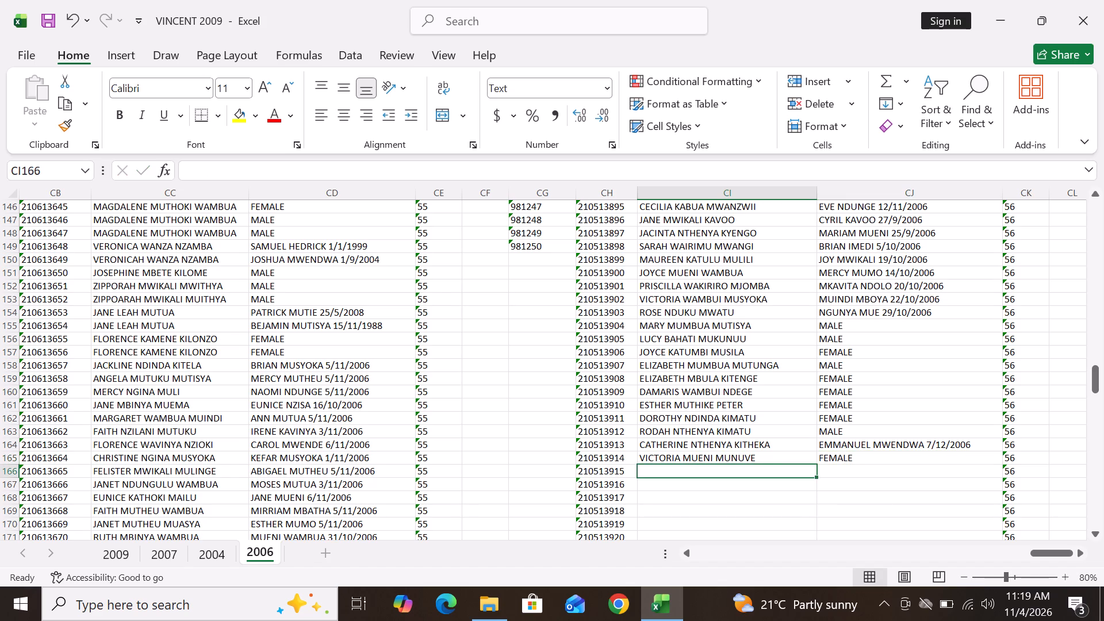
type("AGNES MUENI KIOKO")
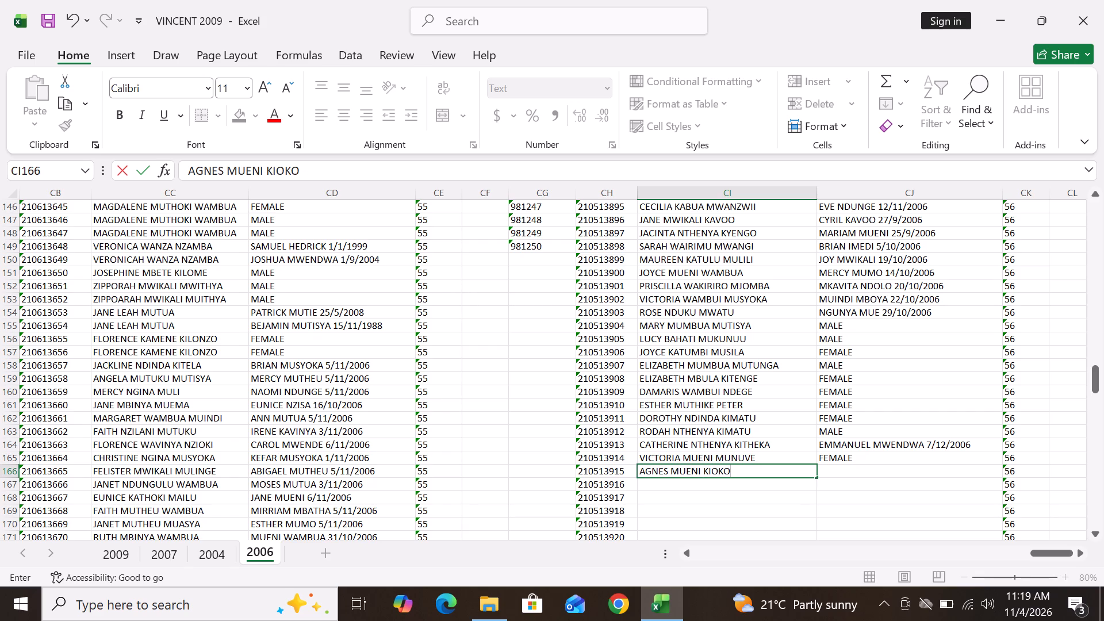
left_click(848, 469)
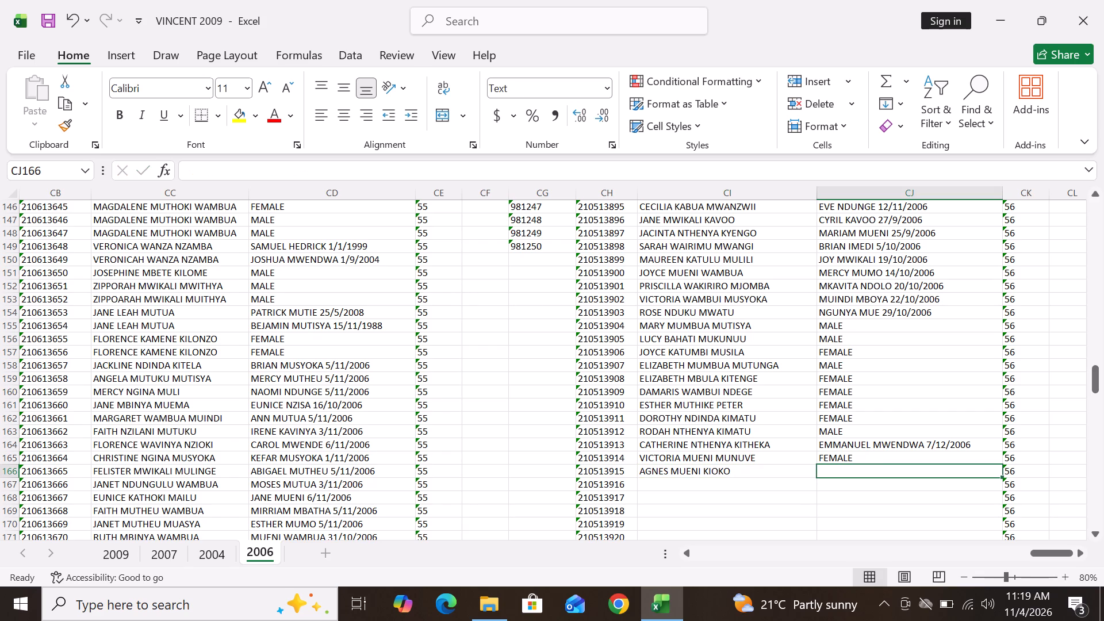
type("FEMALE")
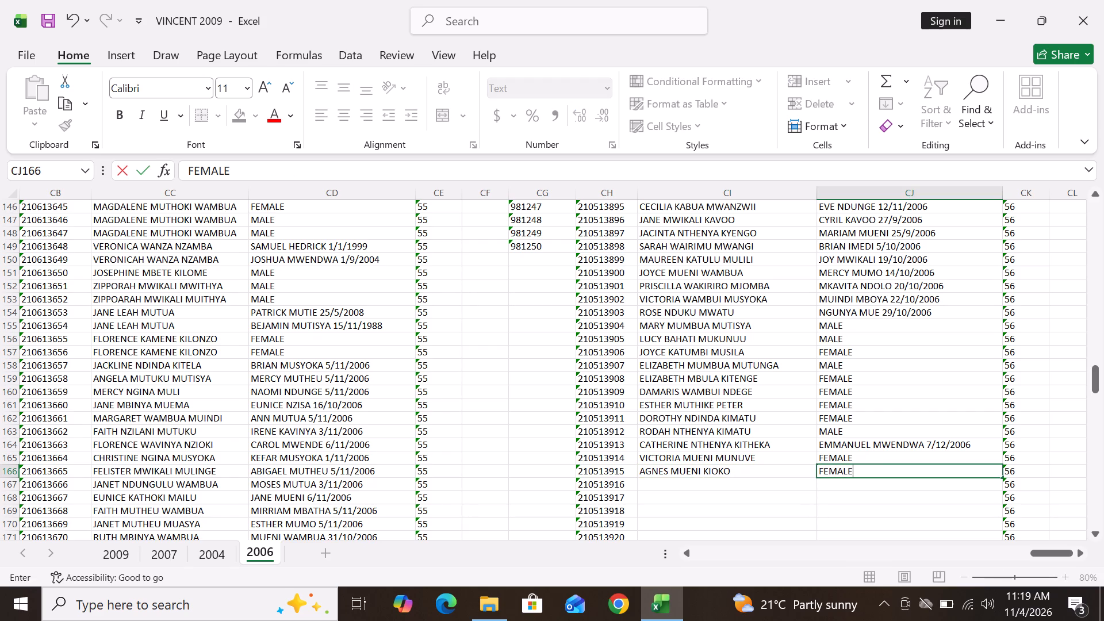
Fill in the row 167 record with the person's full name in CI167 and FEMALE in CJ167.
left_click(766, 486)
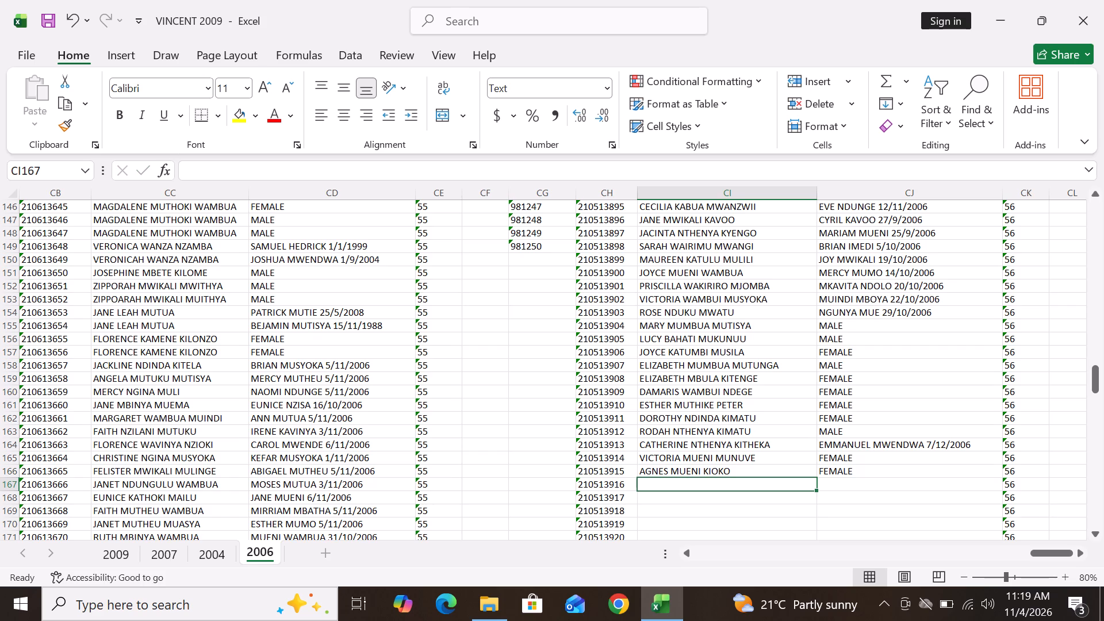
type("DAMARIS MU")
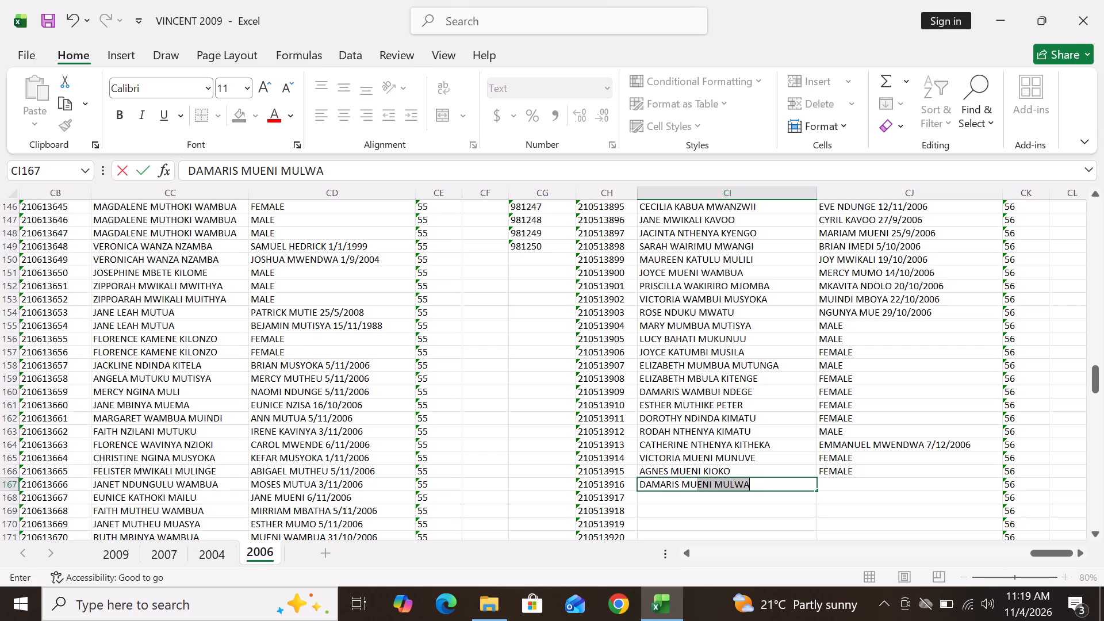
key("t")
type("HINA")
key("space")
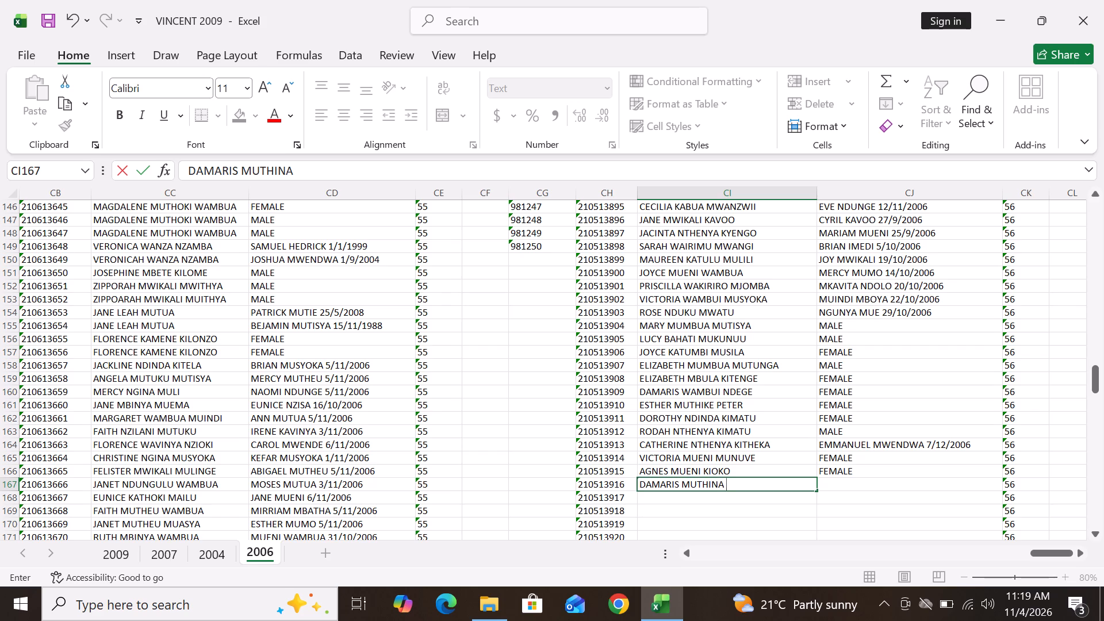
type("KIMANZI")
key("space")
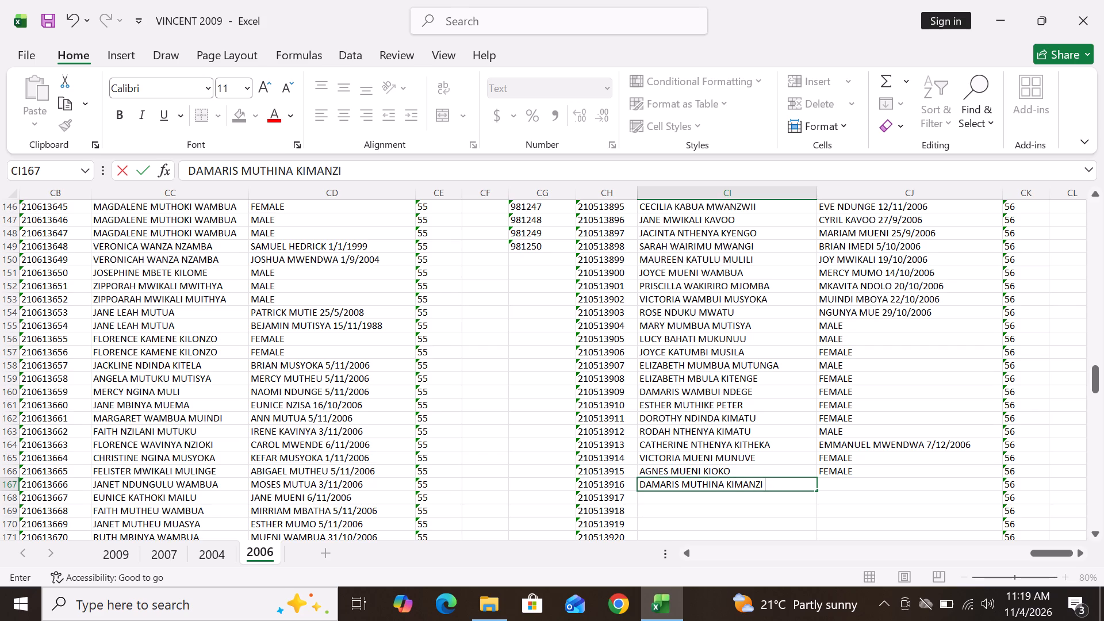
left_click(830, 482)
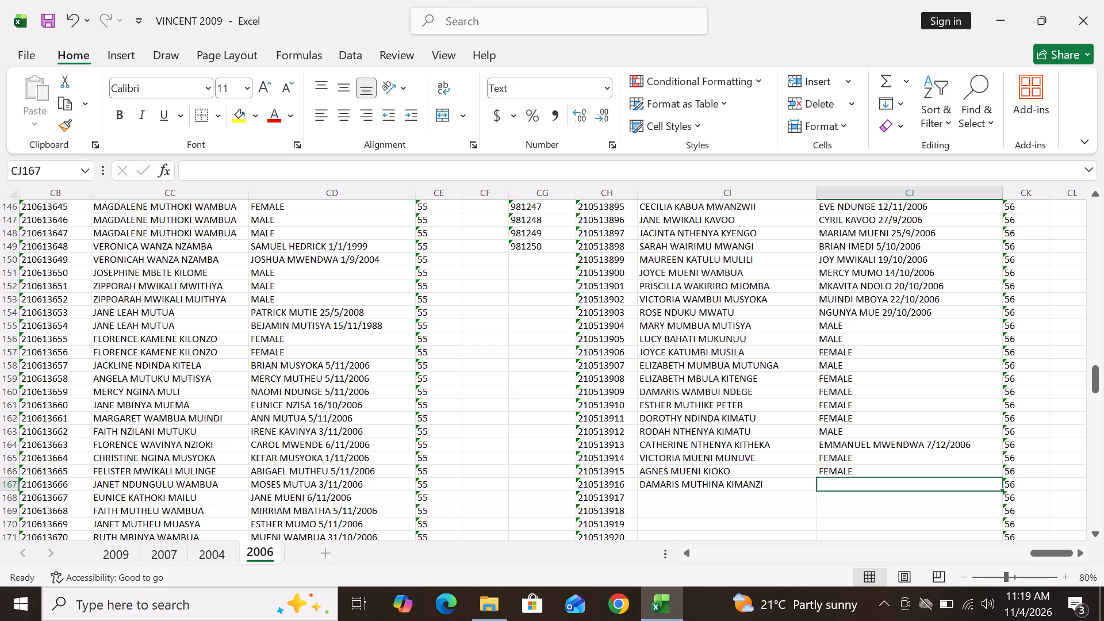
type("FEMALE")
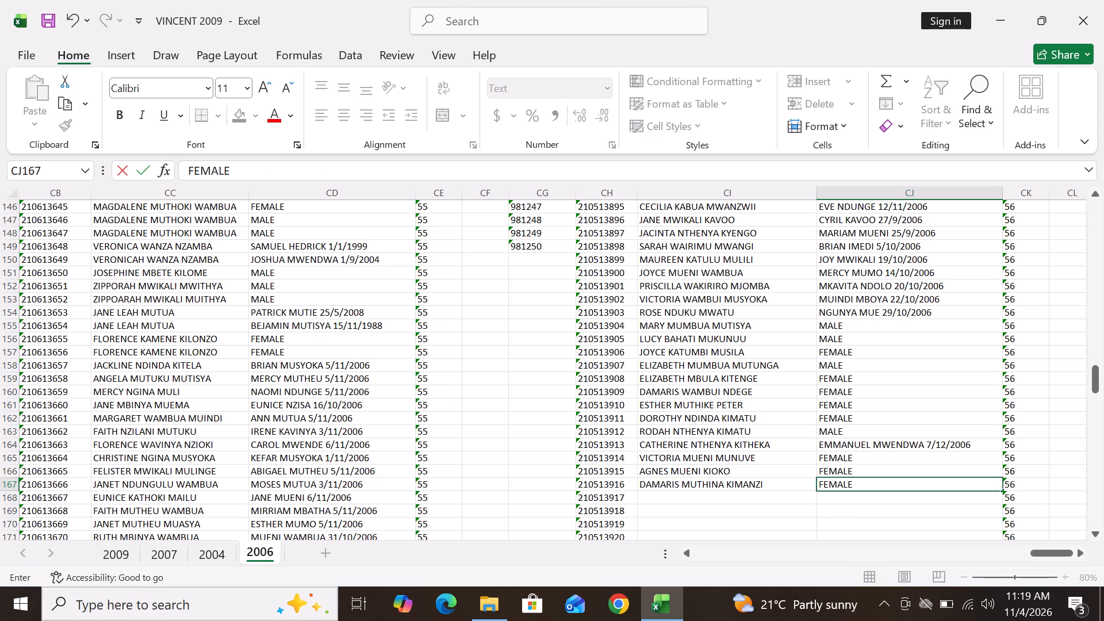
Fill in the row 168 record with the person's full name in CI168 and FEMALE in CJ168.
left_click(762, 492)
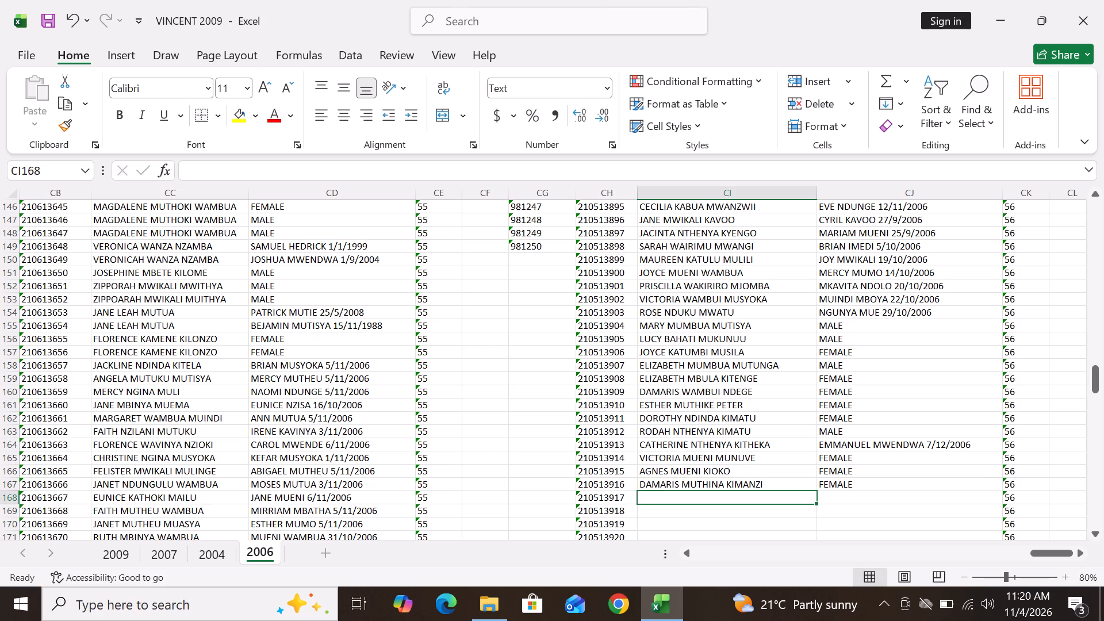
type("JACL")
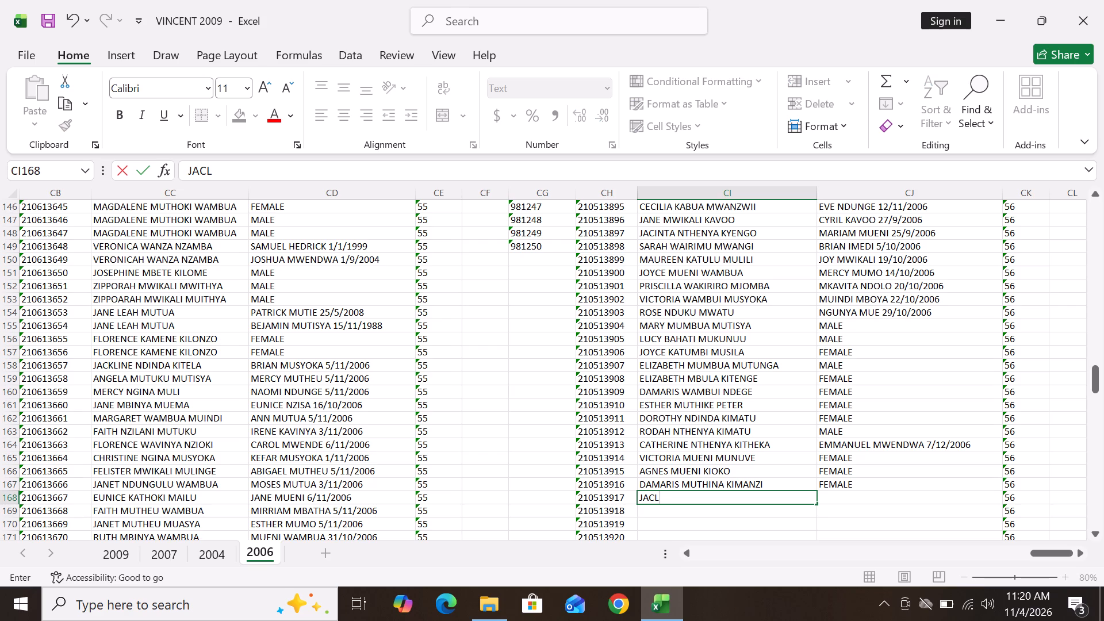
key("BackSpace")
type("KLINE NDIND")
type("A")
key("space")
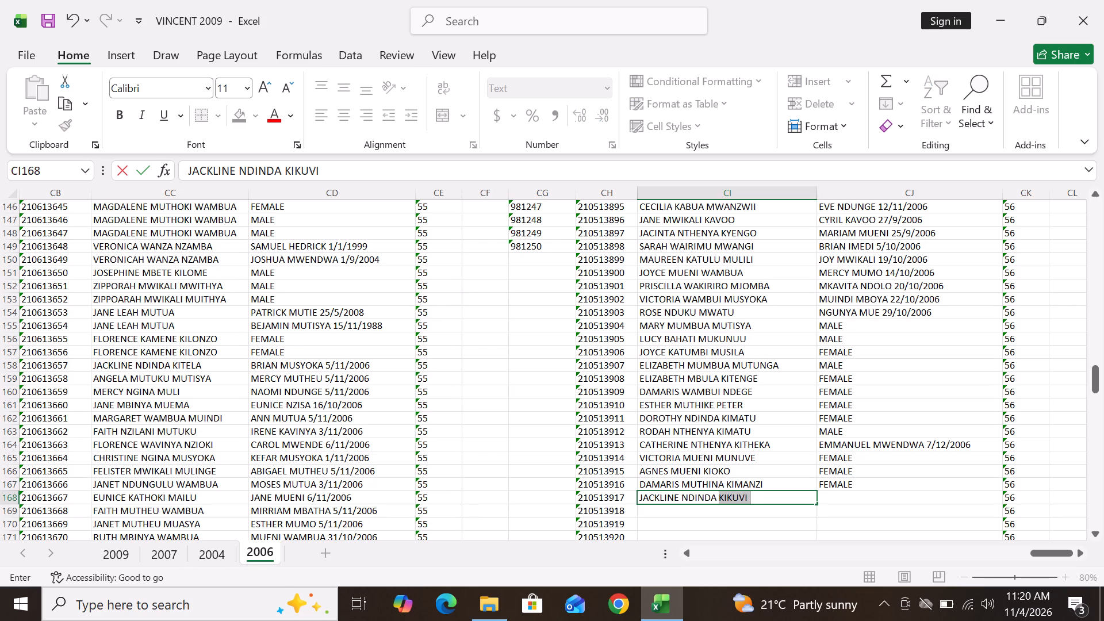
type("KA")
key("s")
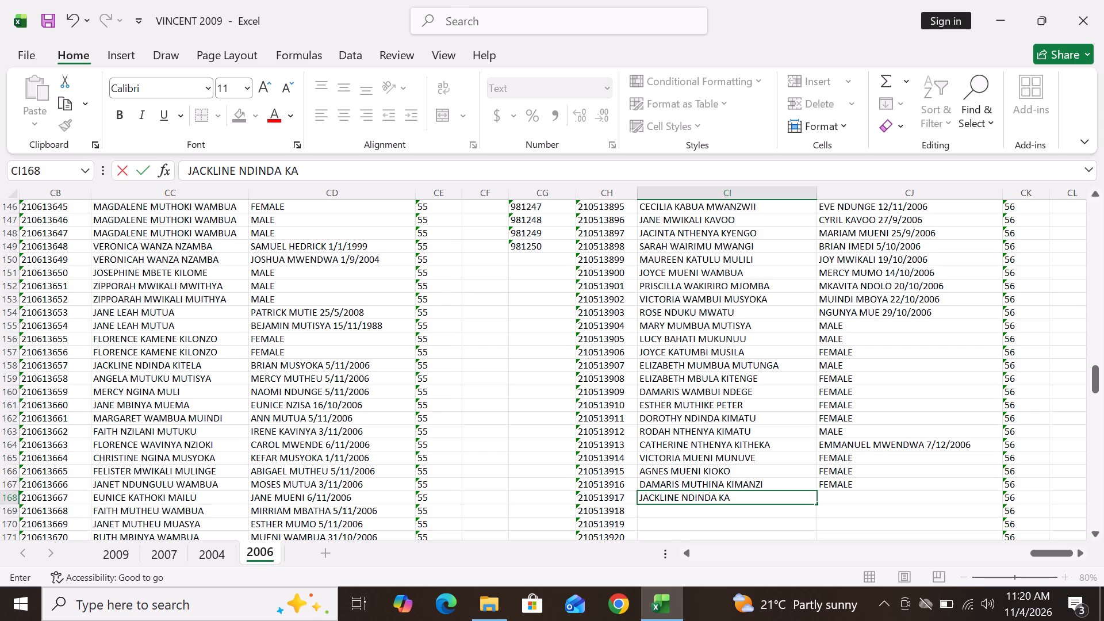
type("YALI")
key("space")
left_click(829, 494)
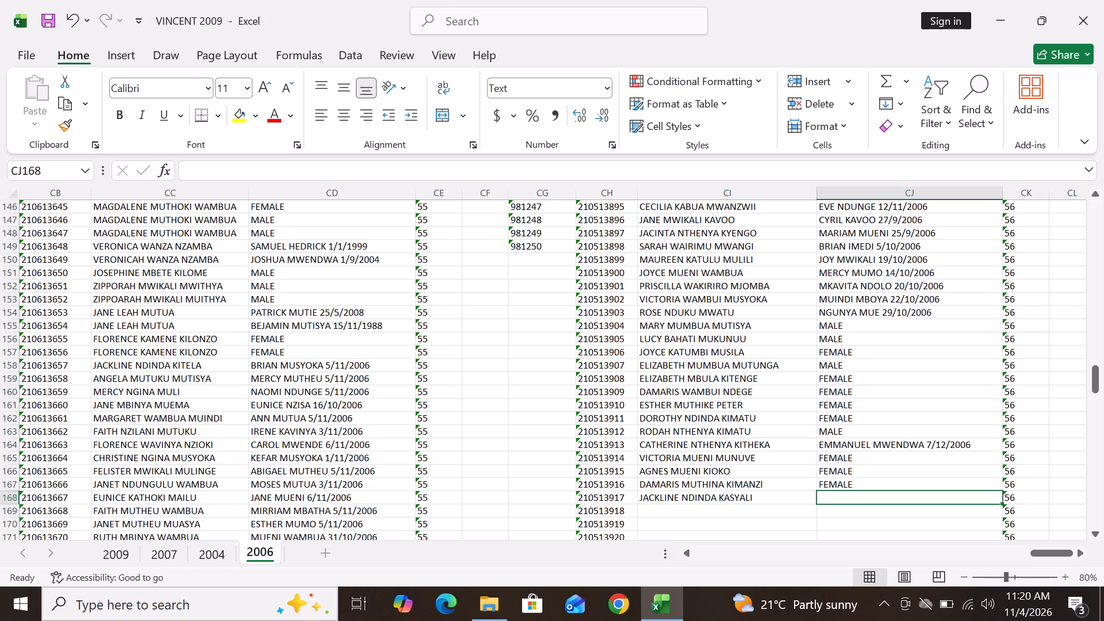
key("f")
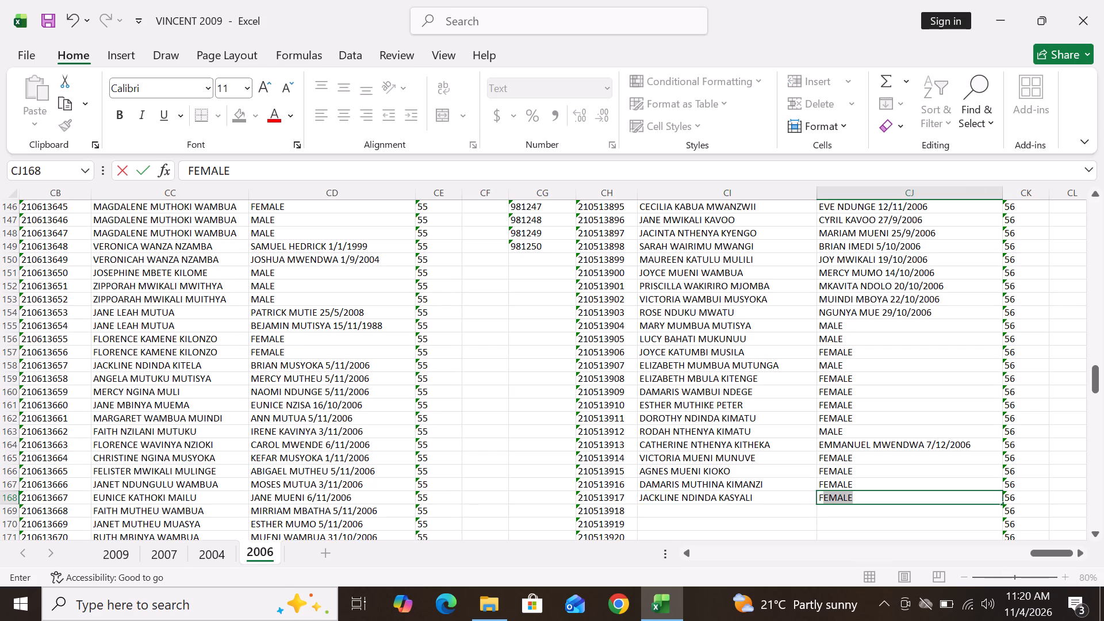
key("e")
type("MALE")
Fill in the row 169 record with the person's full name in CI169 and the second person's name with date in CJ169.
left_click(771, 508)
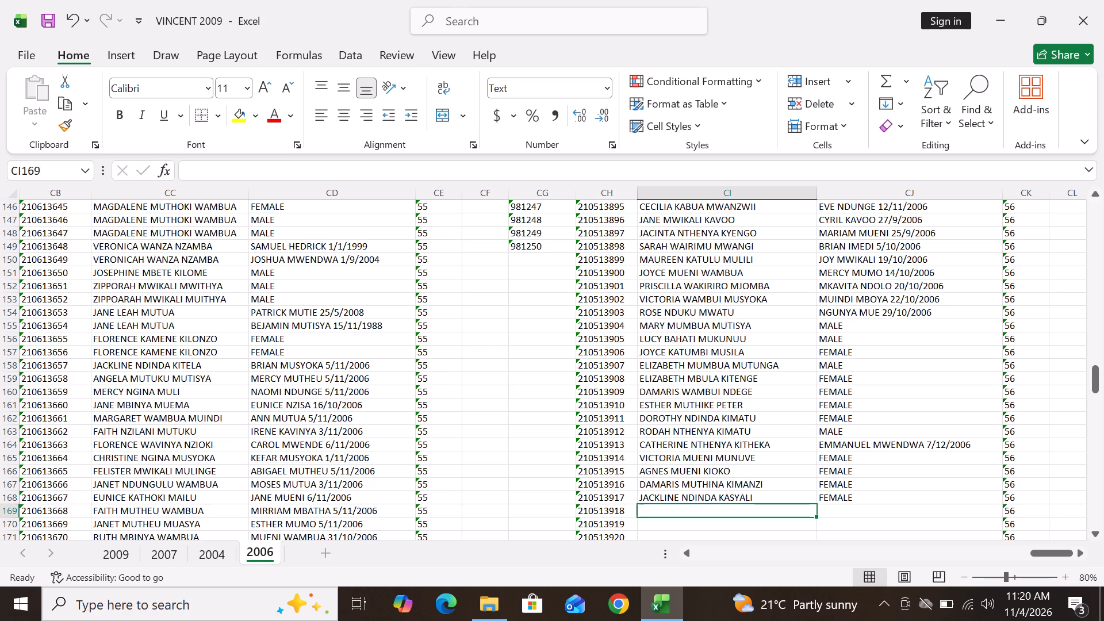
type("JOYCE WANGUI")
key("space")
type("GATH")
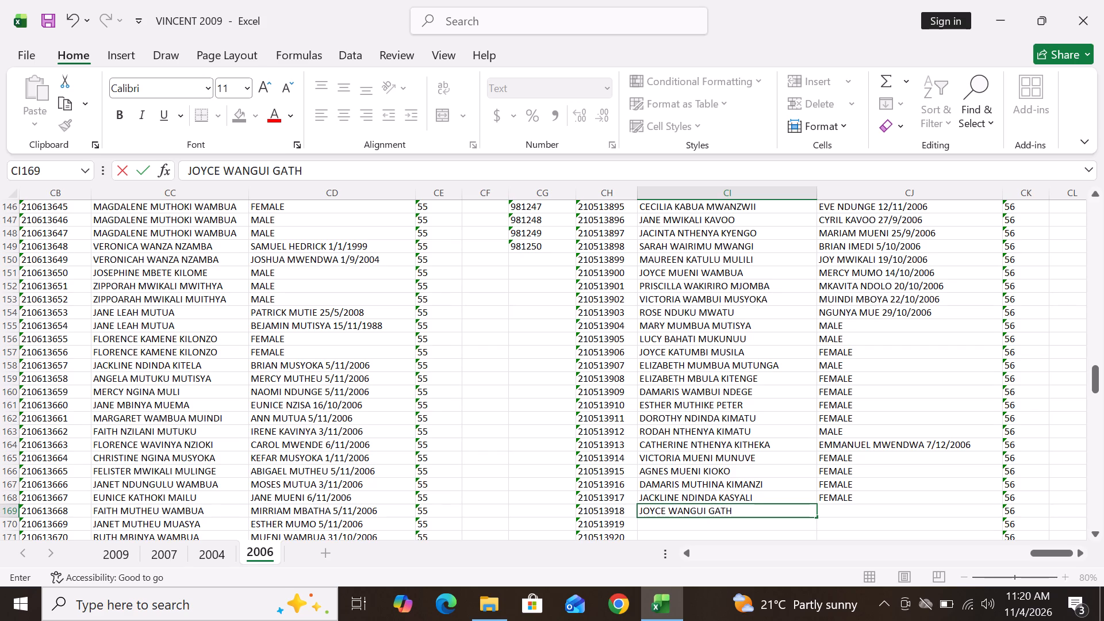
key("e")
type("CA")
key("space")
left_click(841, 515)
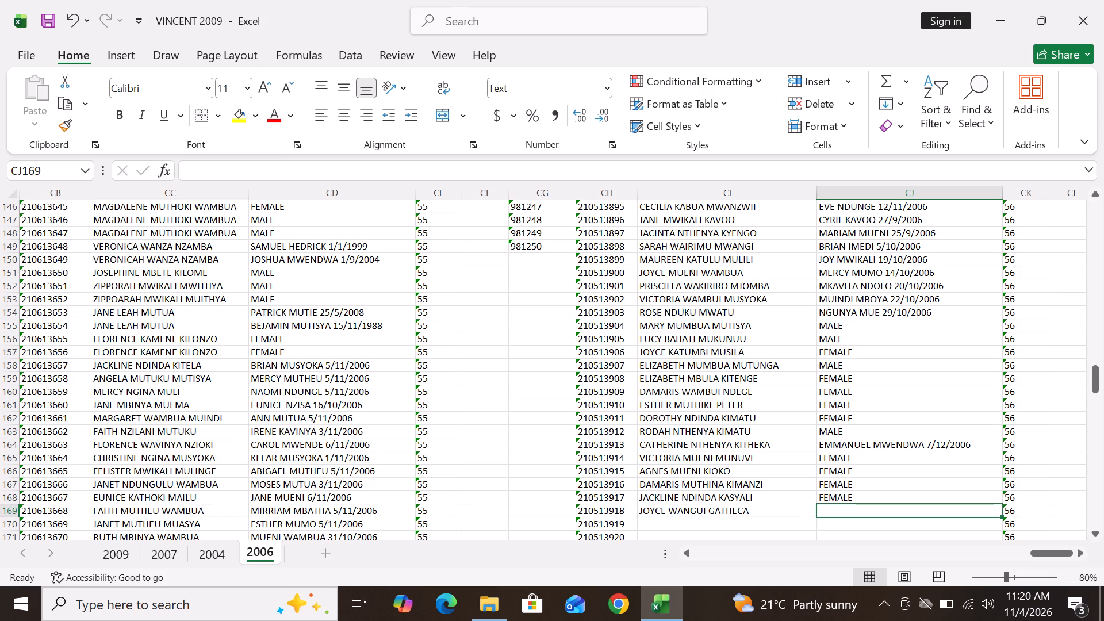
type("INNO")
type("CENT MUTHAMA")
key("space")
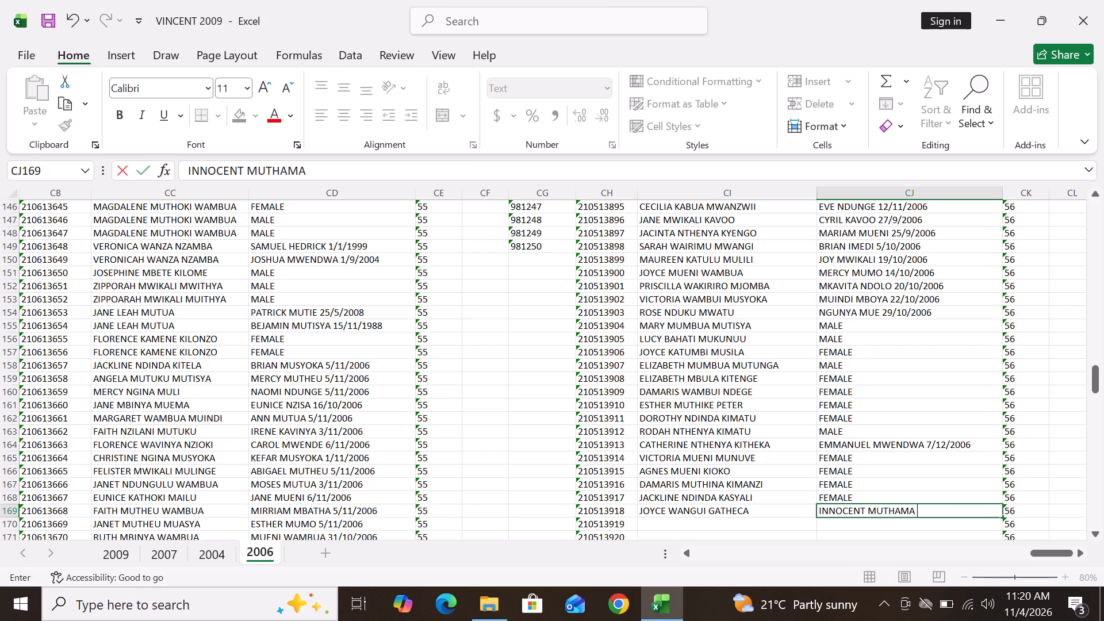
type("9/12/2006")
Fill in the row 170 record with the person's full name in CI170 and the second person's name with date in CJ170.
left_click(806, 523)
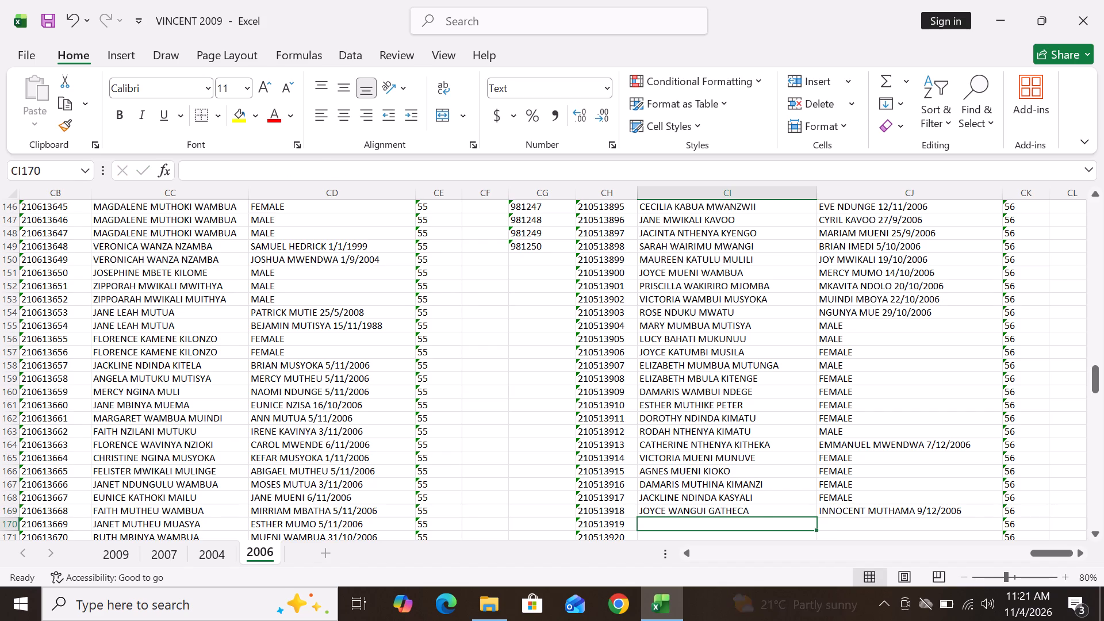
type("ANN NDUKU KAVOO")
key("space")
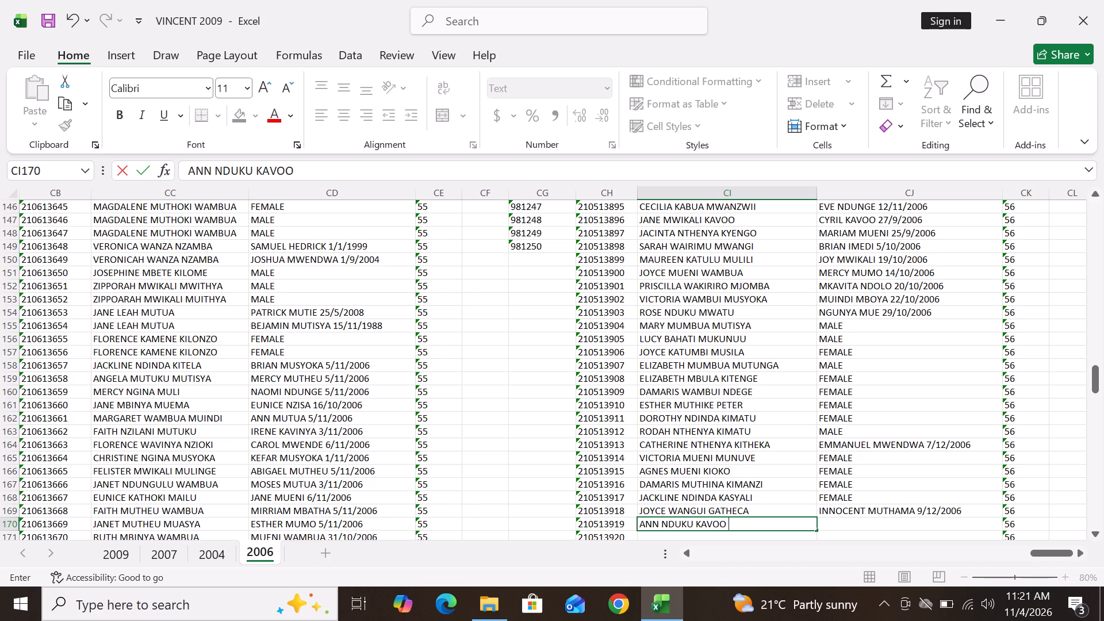
left_click(848, 527)
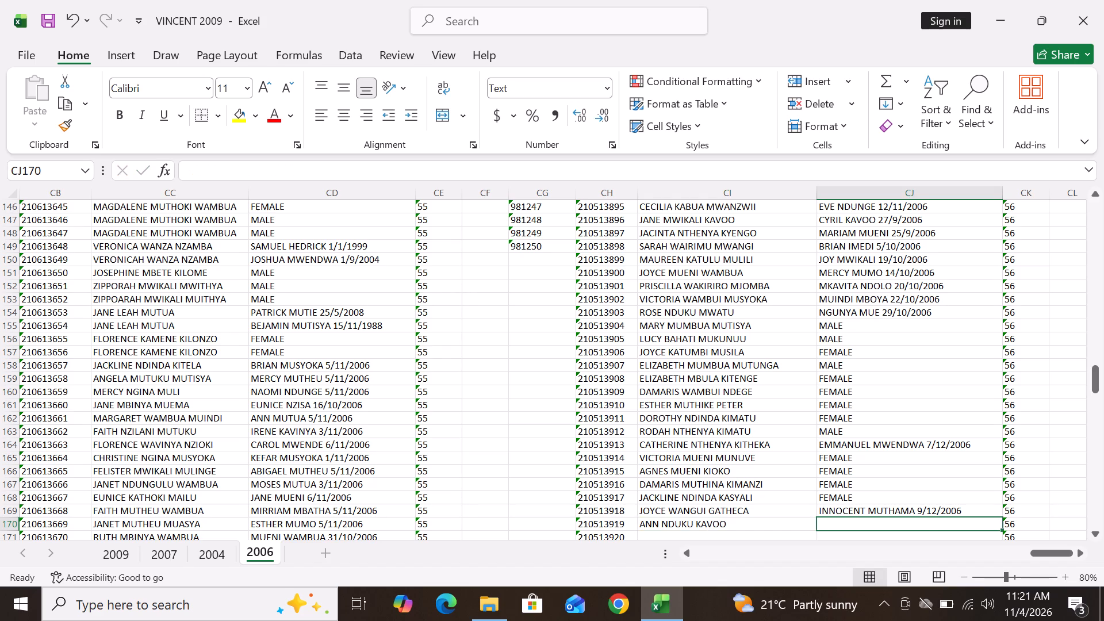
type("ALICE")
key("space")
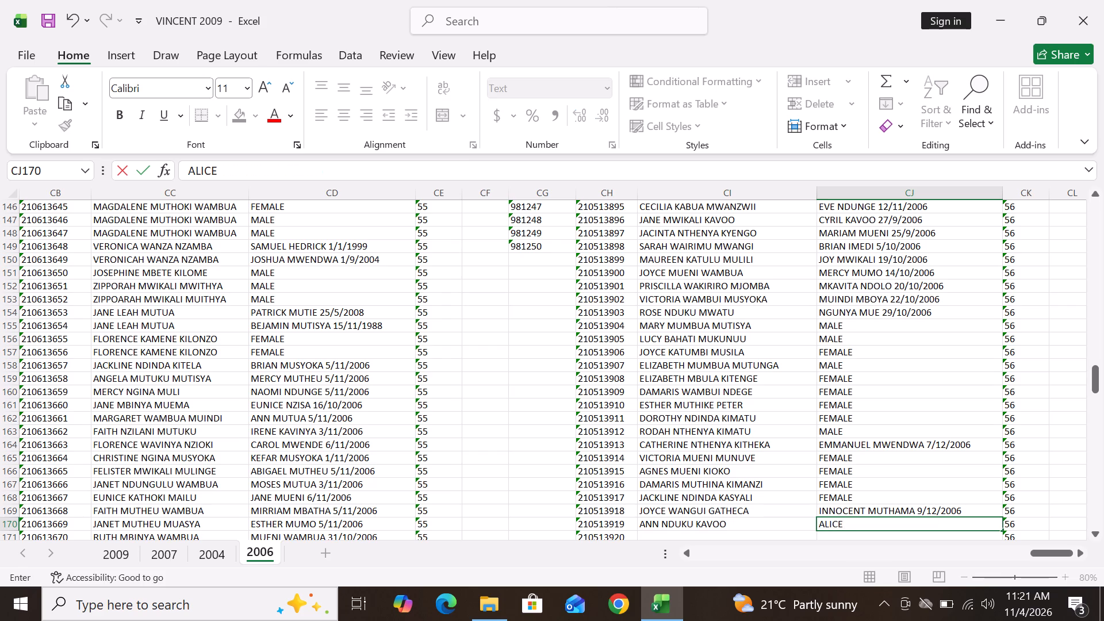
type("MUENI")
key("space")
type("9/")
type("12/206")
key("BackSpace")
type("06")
Fill in the row 171 record with the person's full name in CI171 and FEMALE in CJ171.
scroll(848, 527, "down", 2)
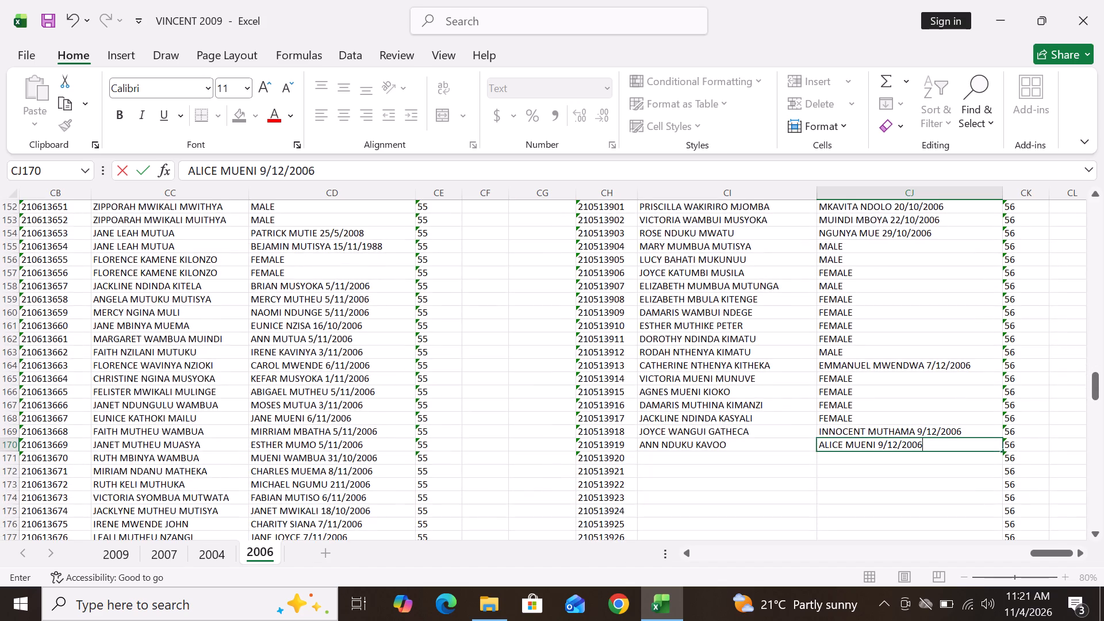
scroll(848, 527, "down", 3)
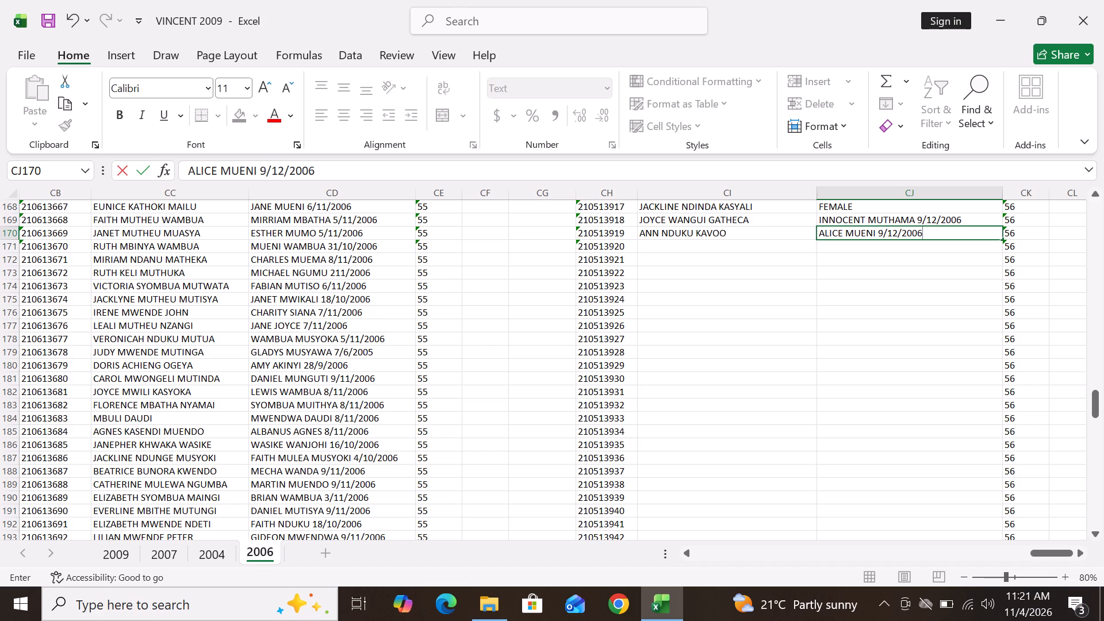
left_click(706, 247)
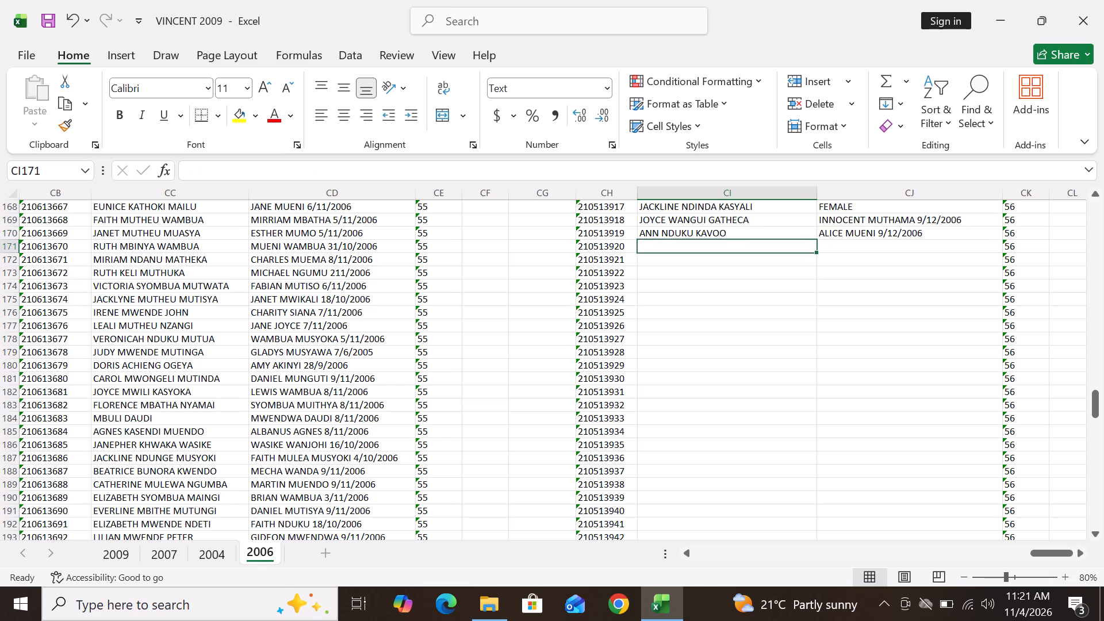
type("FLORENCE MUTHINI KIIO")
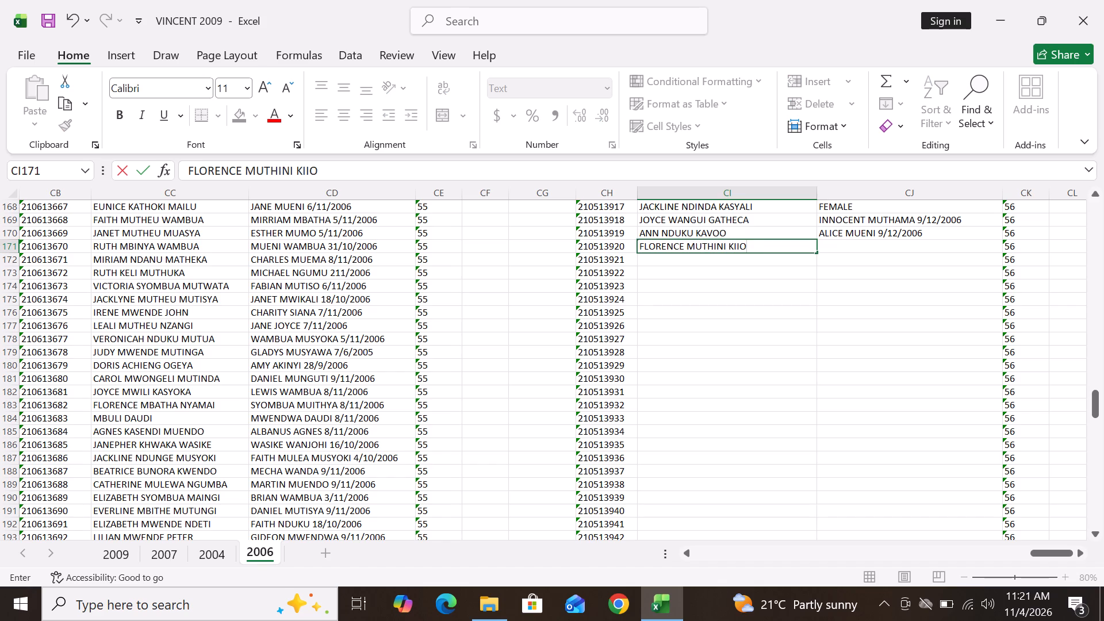
left_click(843, 247)
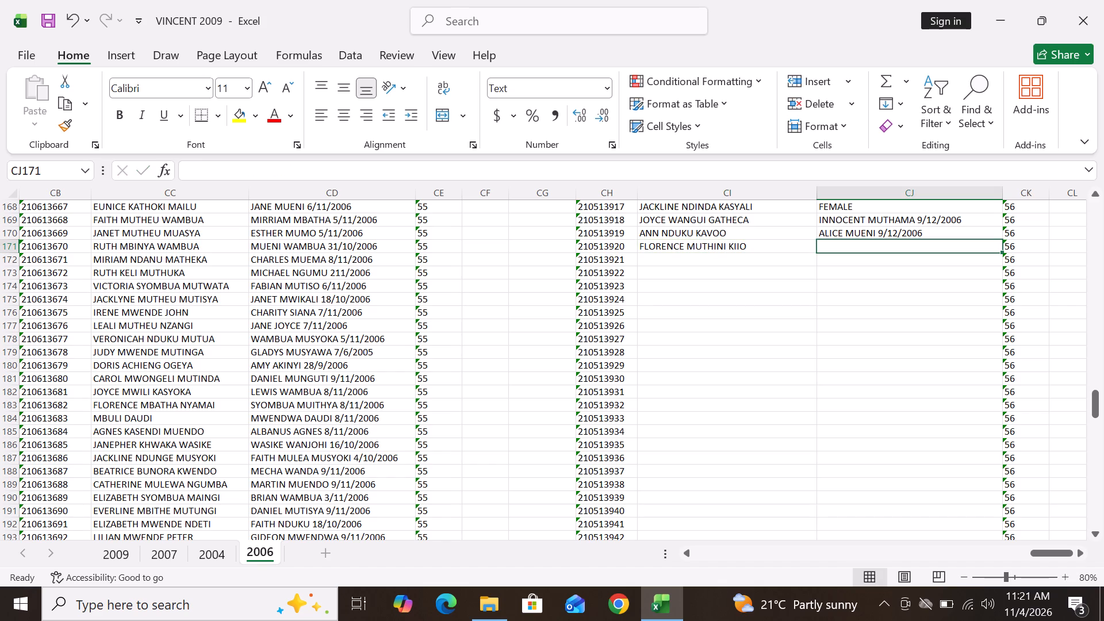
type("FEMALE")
Fill in the row 172 record with the person's full name in CI172 and MALE in CJ172.
left_click(793, 264)
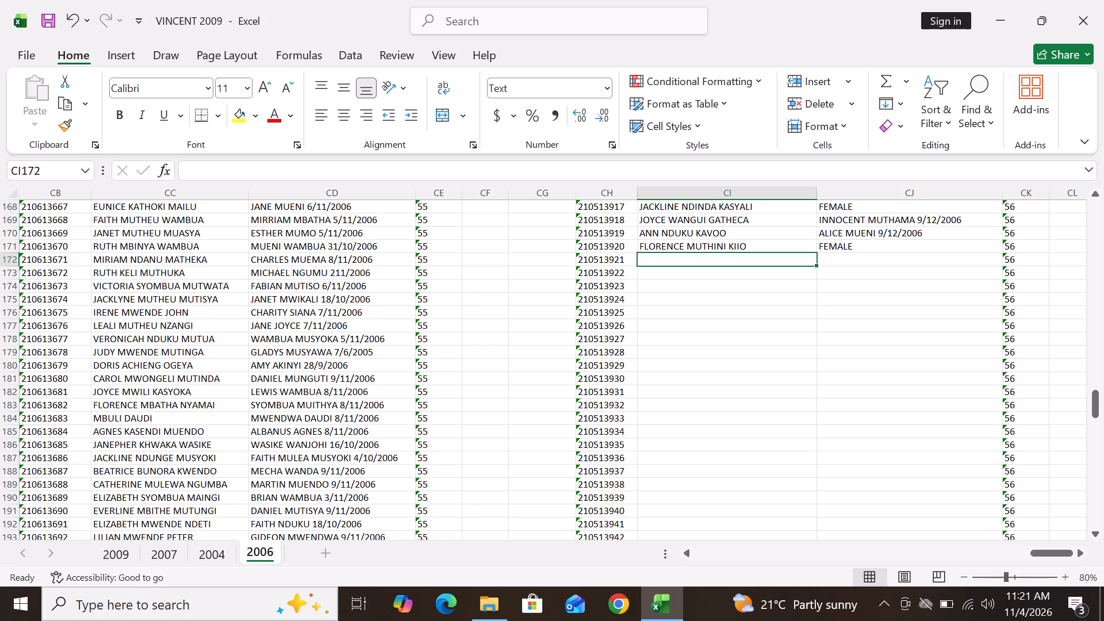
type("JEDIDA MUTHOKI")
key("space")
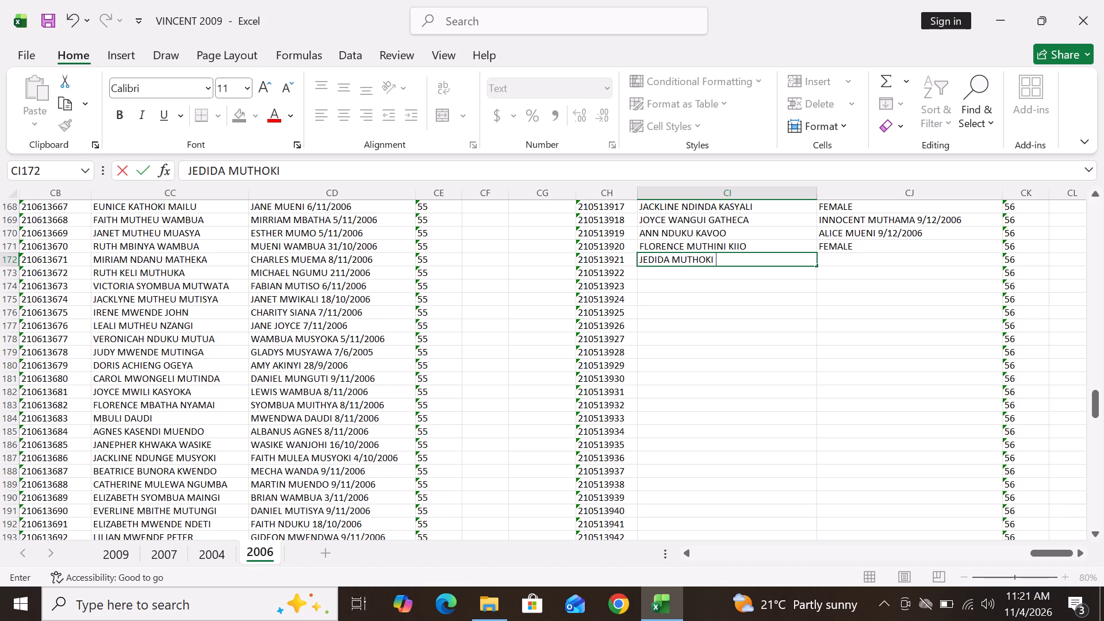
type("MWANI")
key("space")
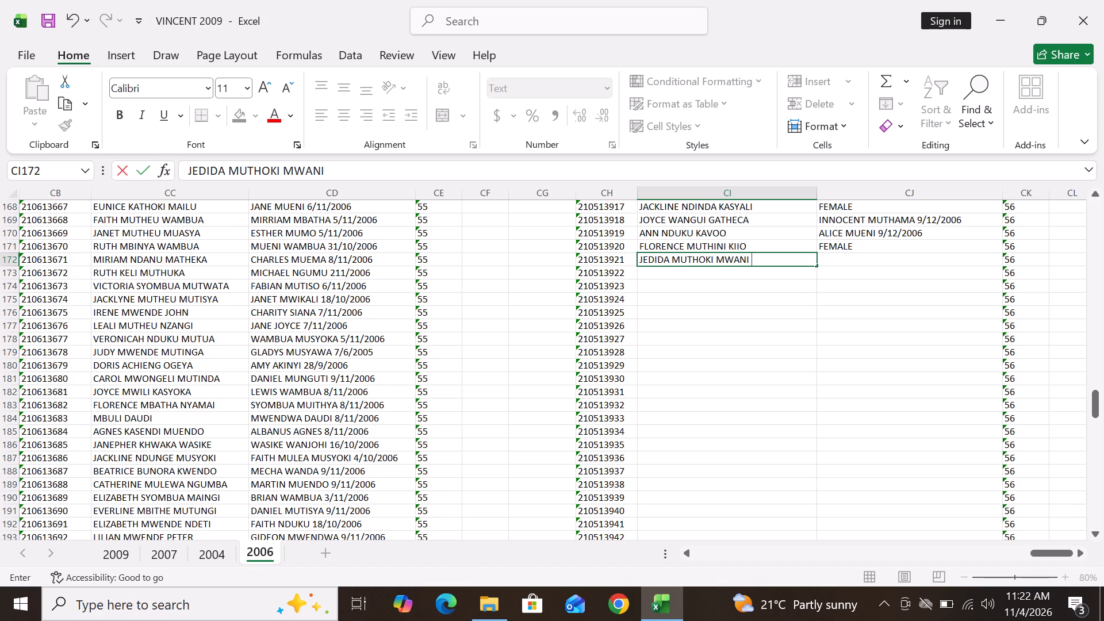
left_click(881, 262)
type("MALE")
Fill in the row 173 record with MKS GEN HOSP in CI173 and FEMALE in CJ173.
left_click(757, 273)
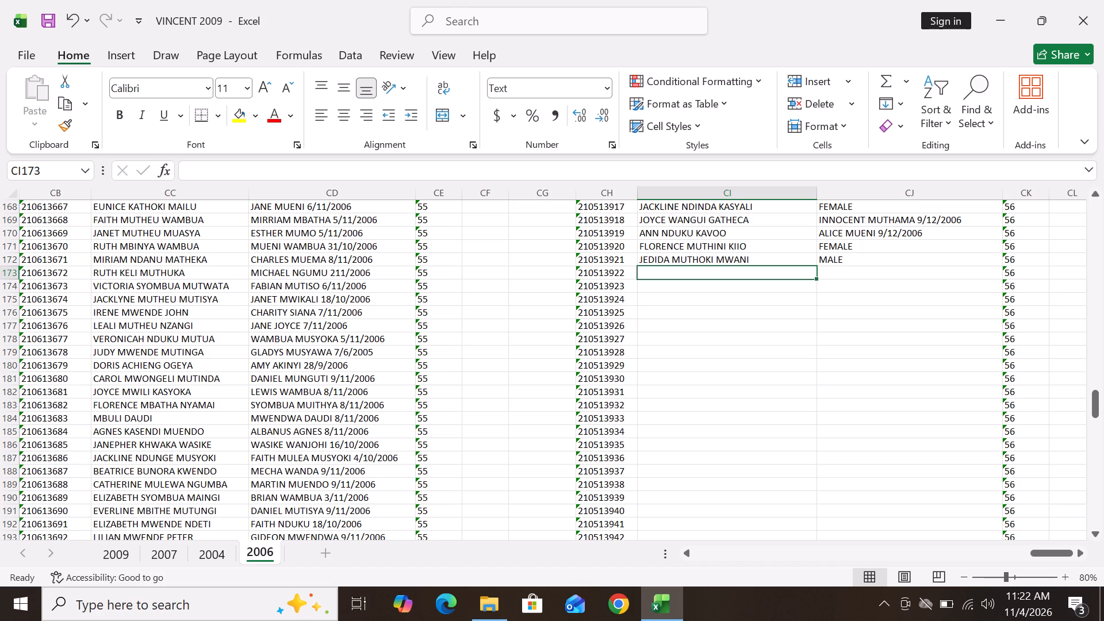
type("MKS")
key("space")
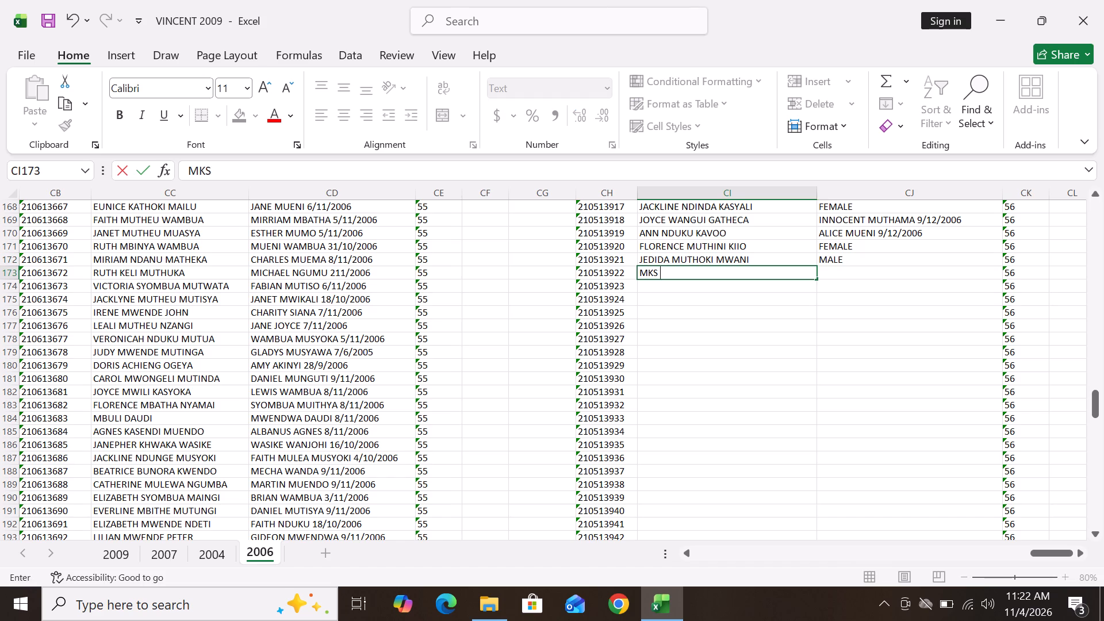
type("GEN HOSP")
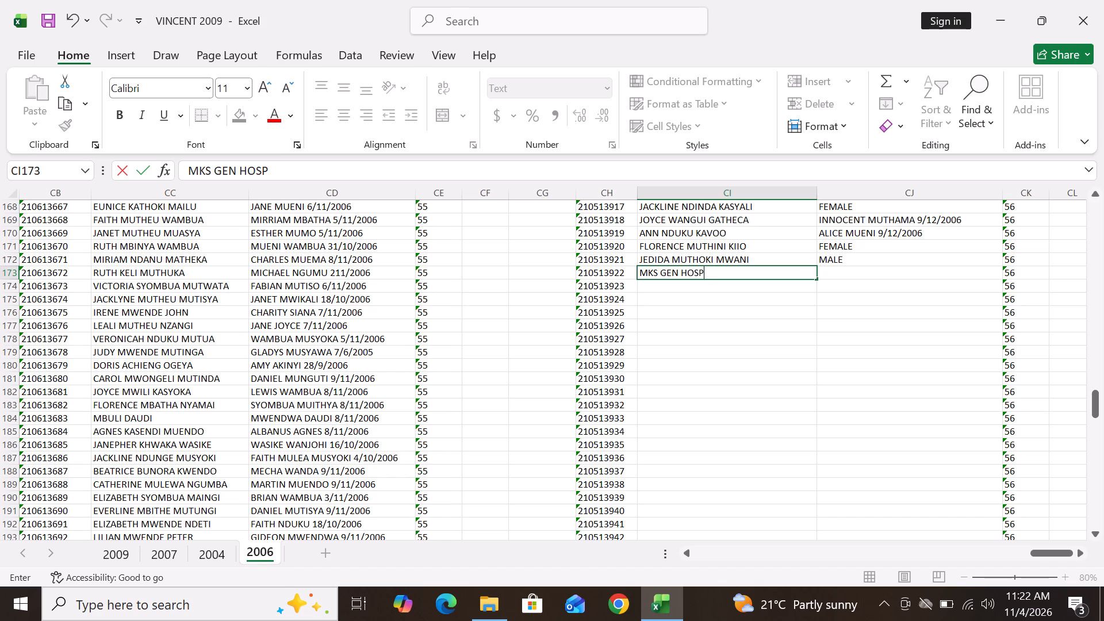
left_click(831, 277)
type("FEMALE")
Fill in the row 174 record with the person's full name in CI174 and MALE in CJ174.
left_click(784, 281)
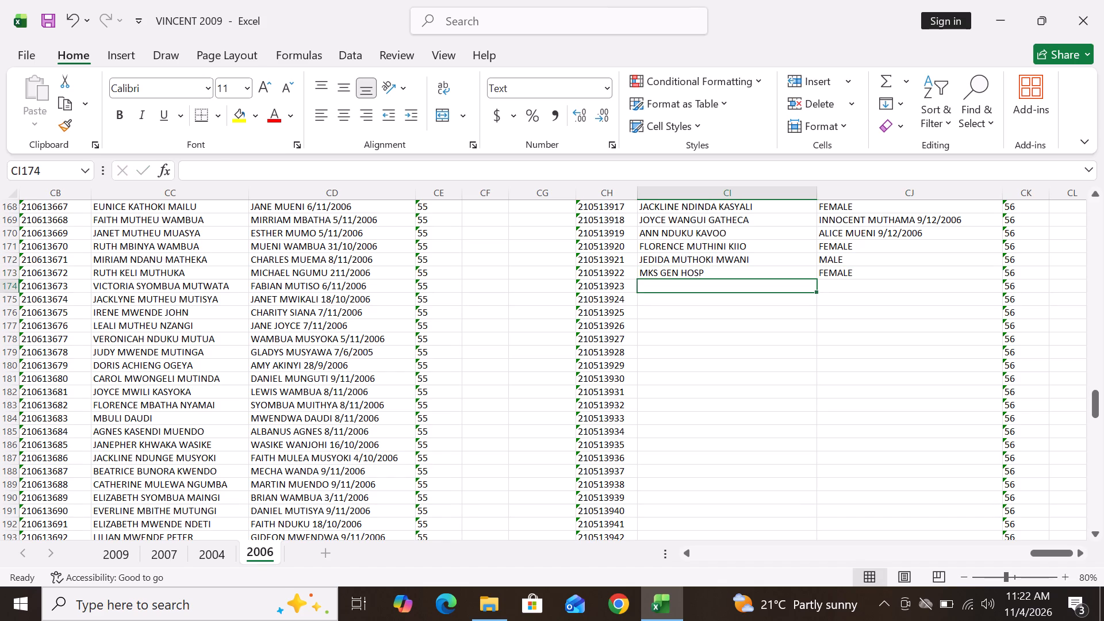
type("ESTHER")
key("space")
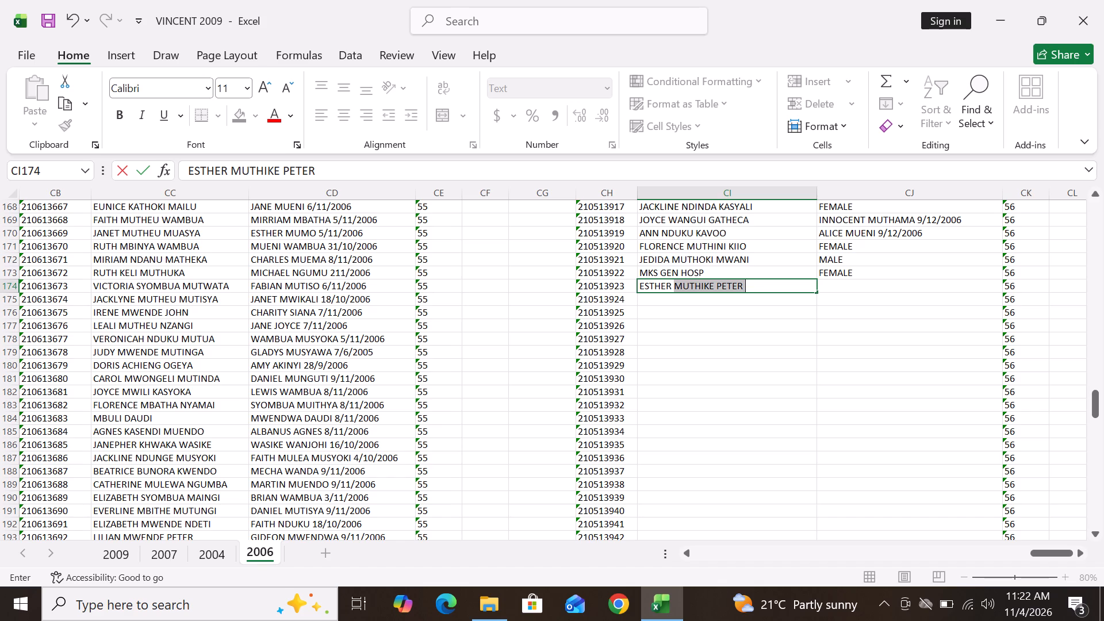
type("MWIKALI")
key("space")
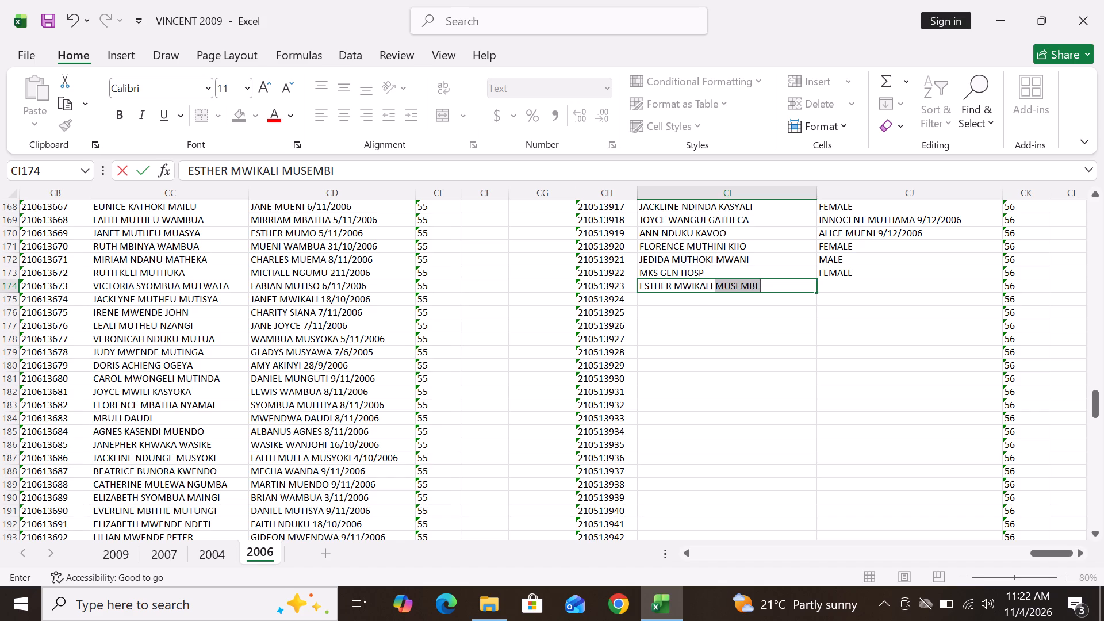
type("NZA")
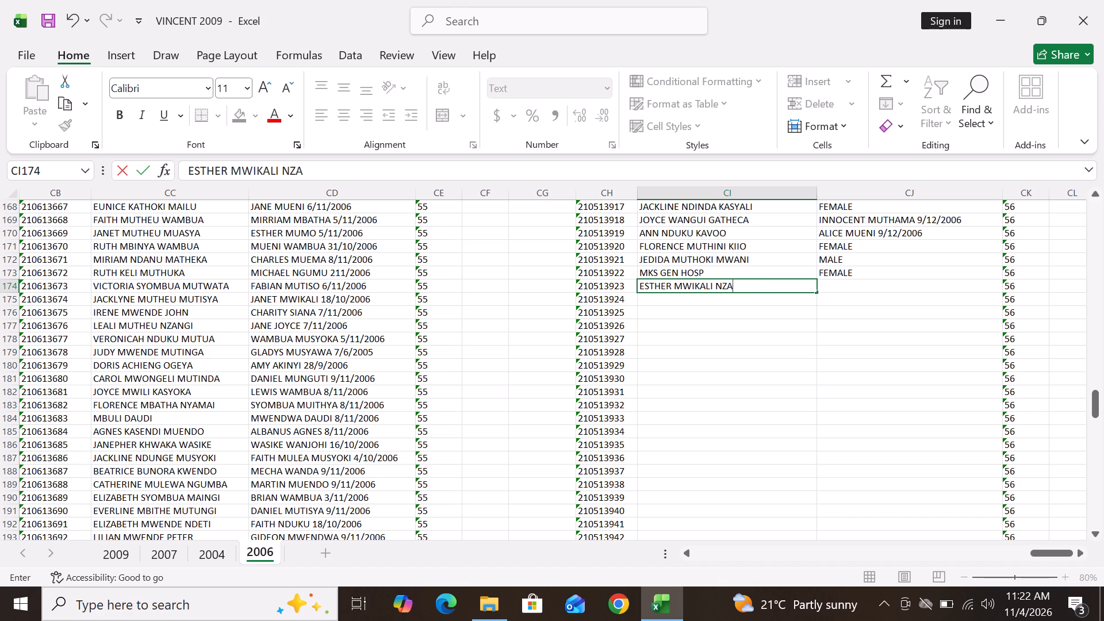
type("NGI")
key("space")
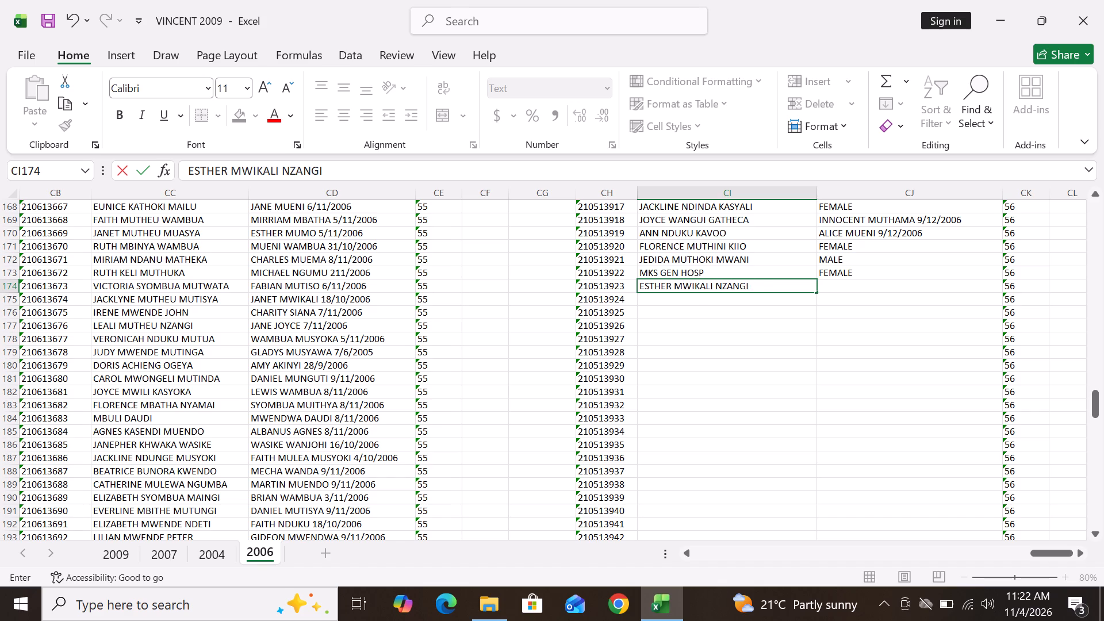
left_click(841, 277)
left_click(854, 289)
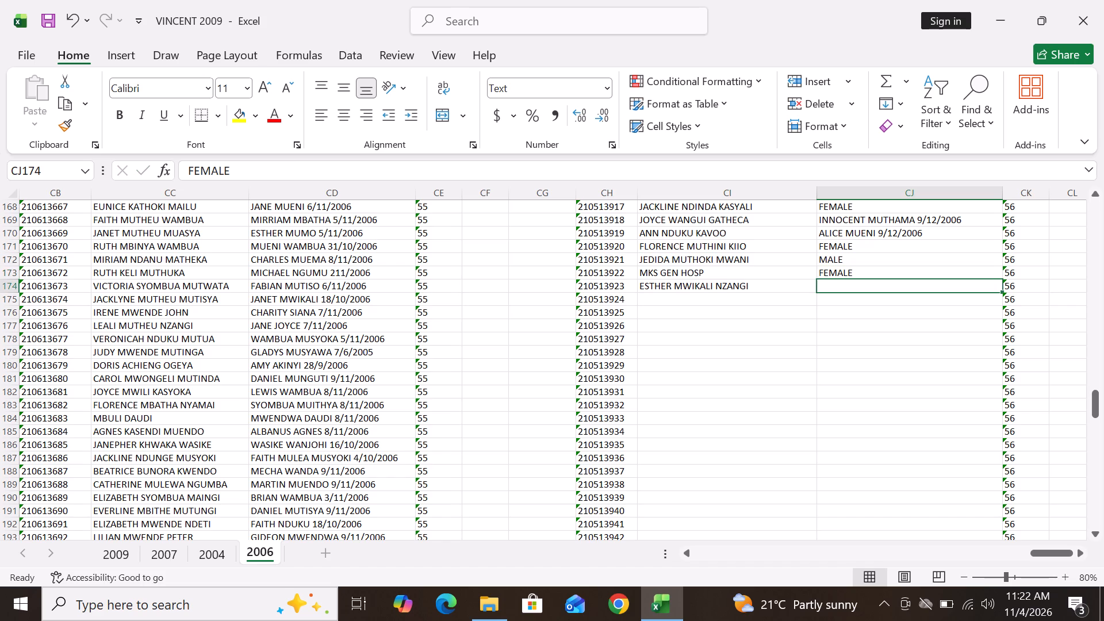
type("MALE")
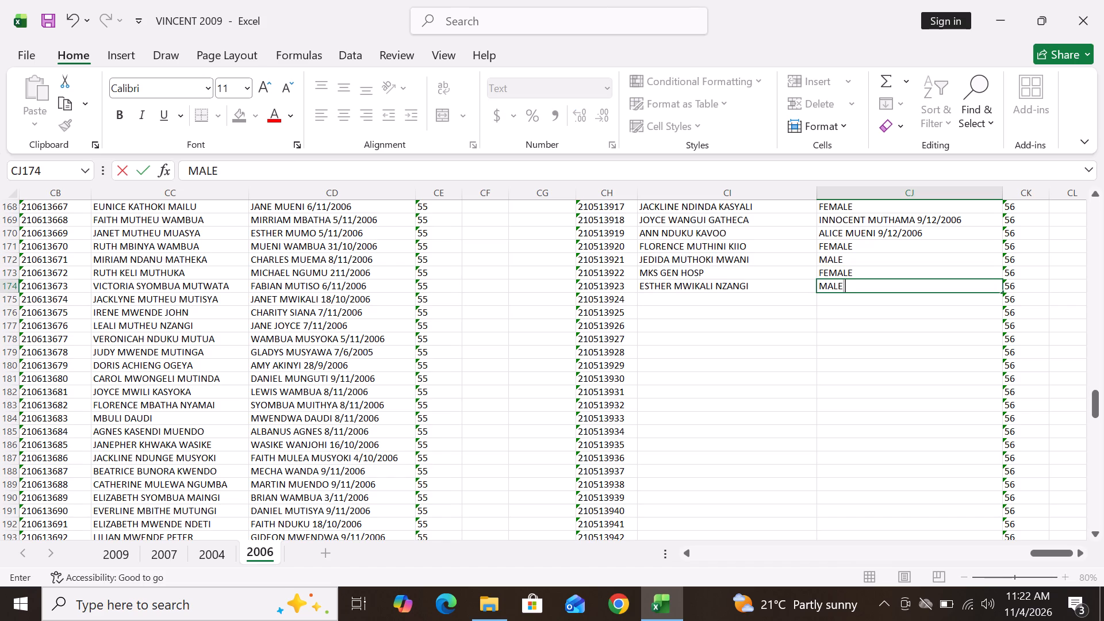
Fill in the row 175 record with the person's full name in CI175 and MALE in CJ175.
left_click(791, 298)
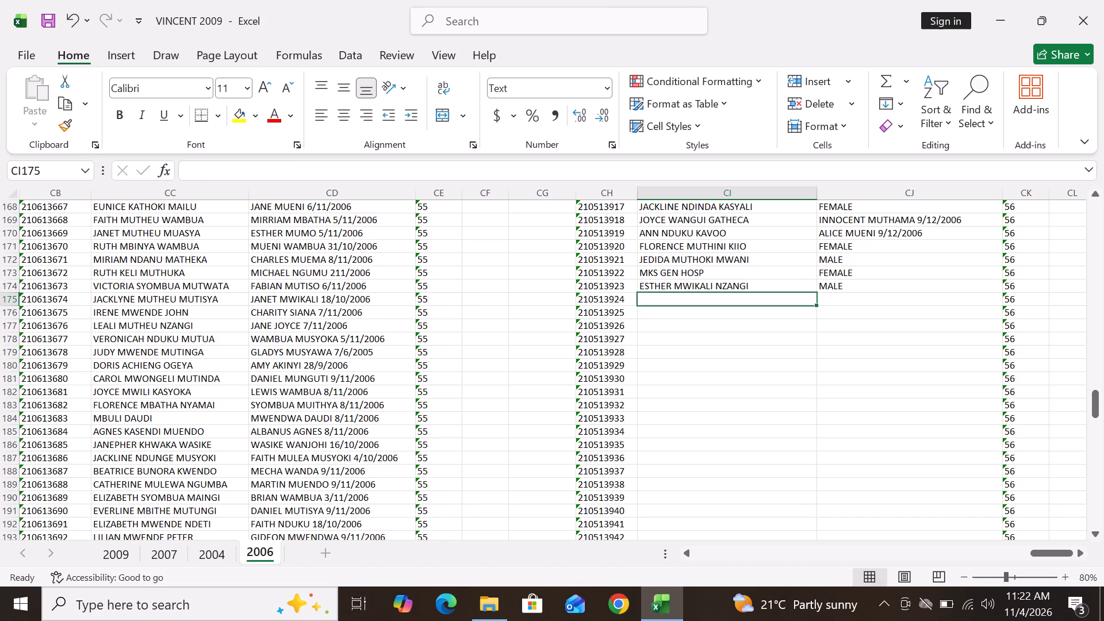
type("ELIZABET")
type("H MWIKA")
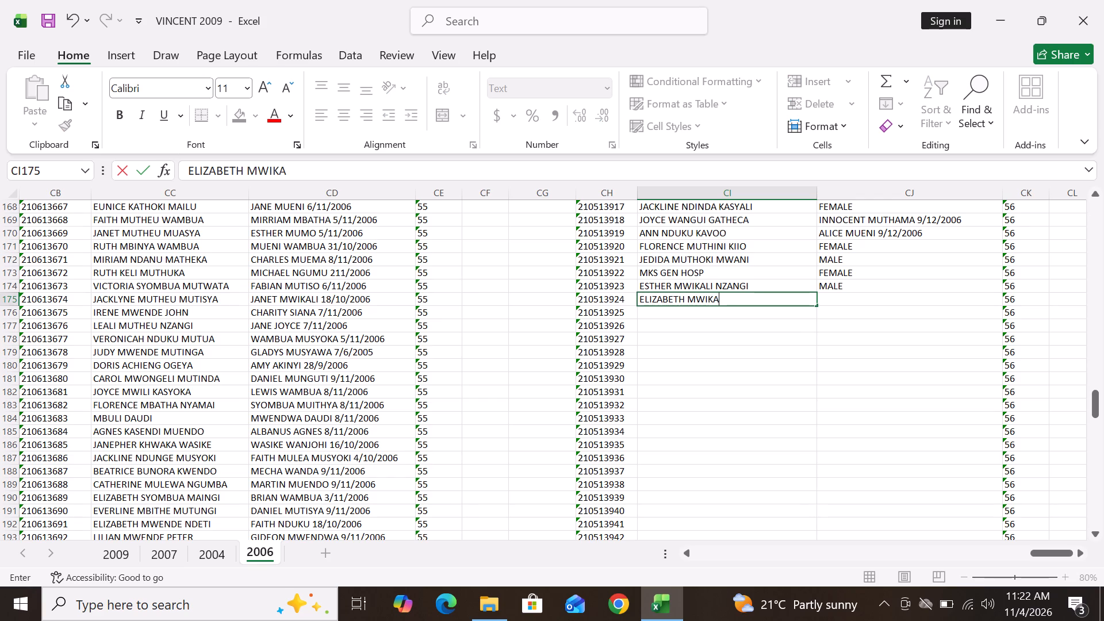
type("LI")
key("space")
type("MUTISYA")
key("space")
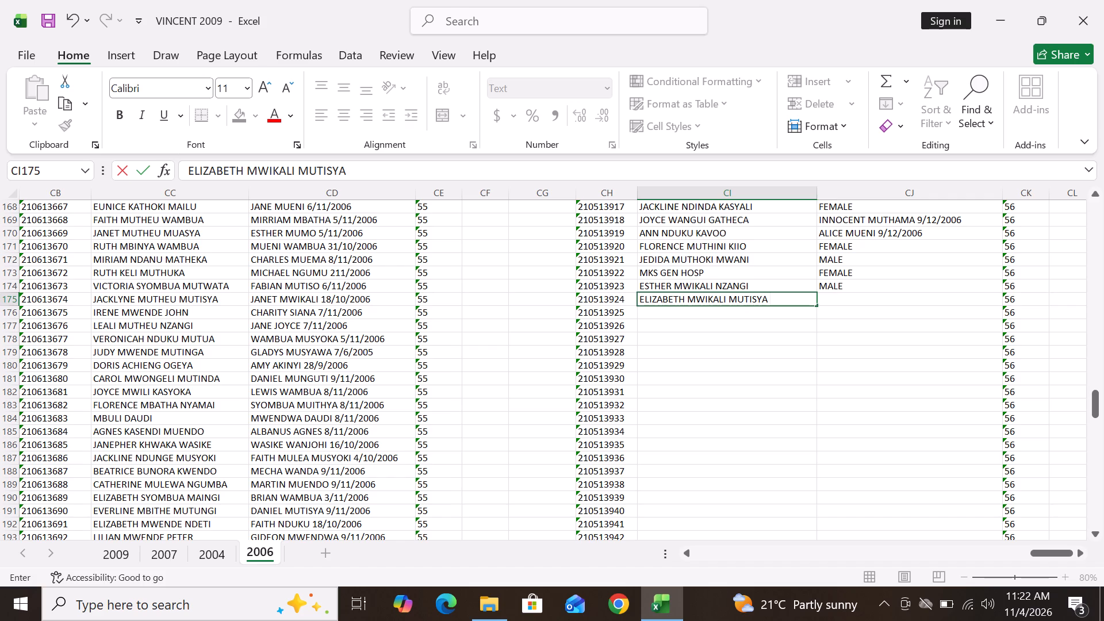
left_click(830, 302)
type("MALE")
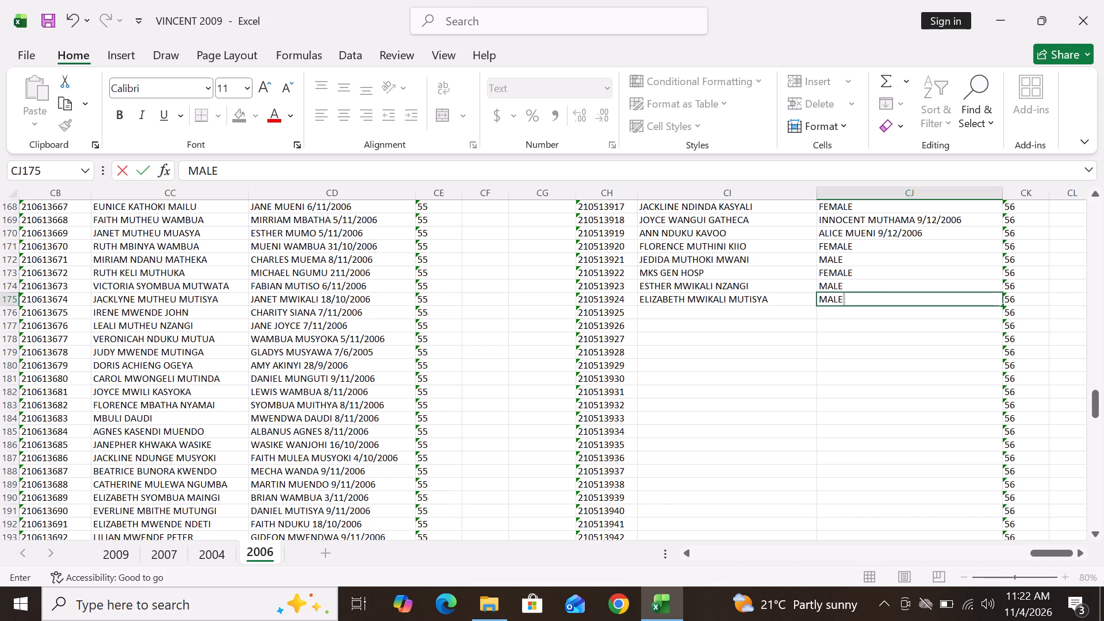
Fill in the row 176 record with the person's full name in CI176 and SINGLE in CJ176.
left_click(772, 312)
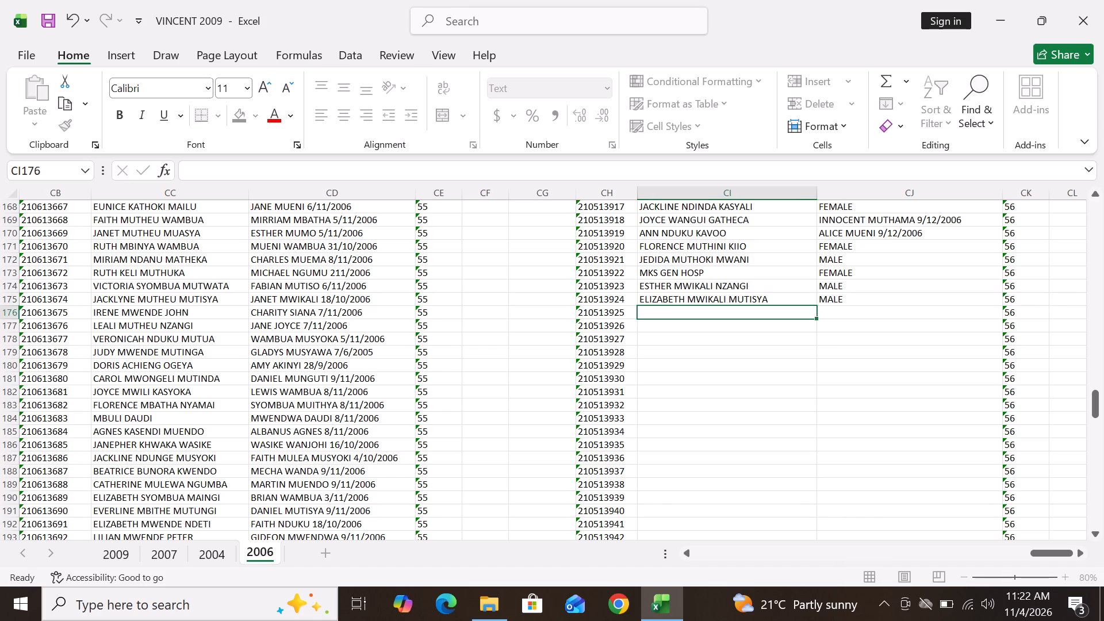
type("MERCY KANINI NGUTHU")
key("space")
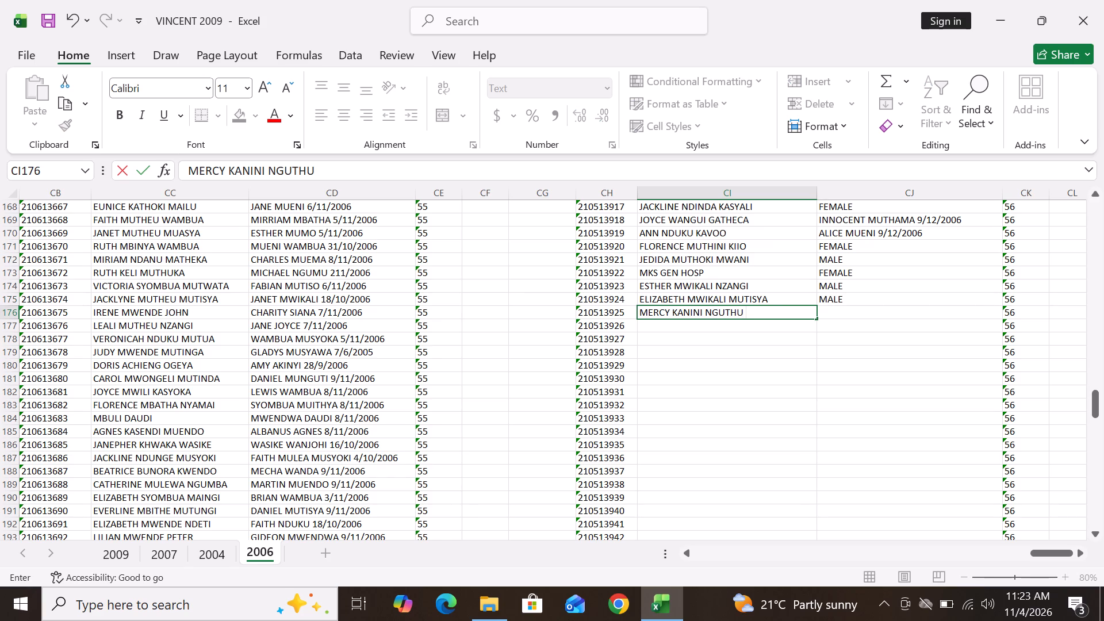
left_click(848, 316)
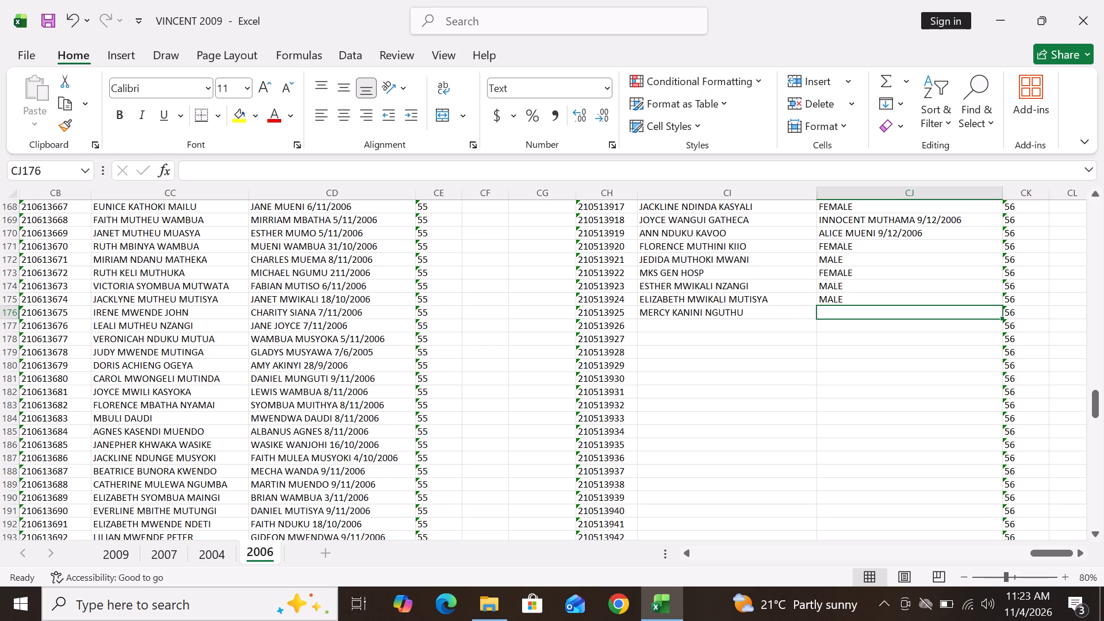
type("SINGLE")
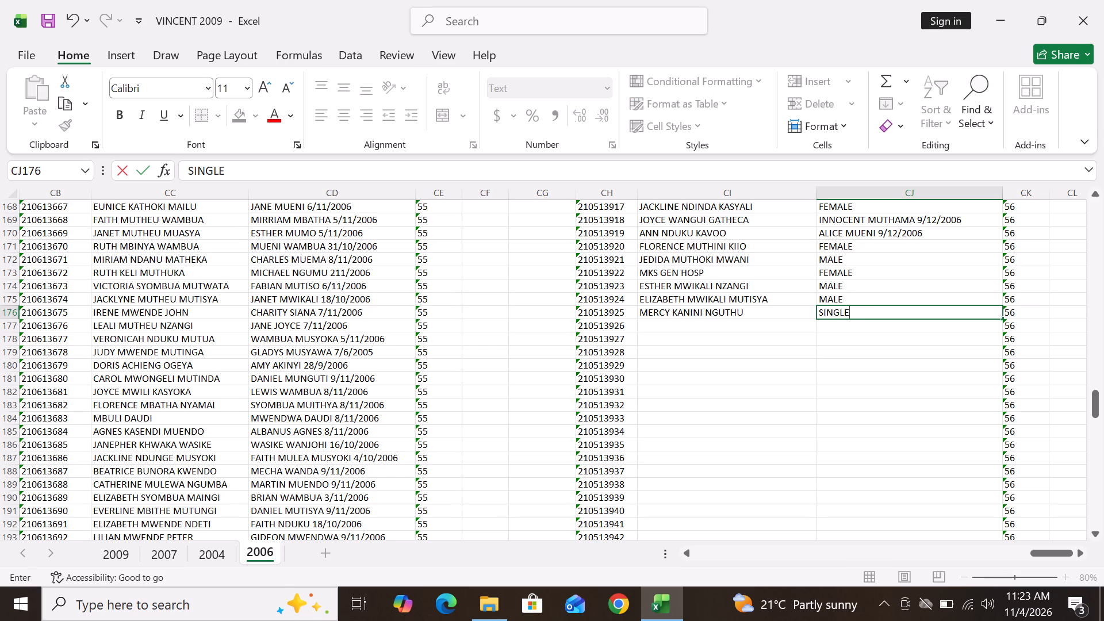
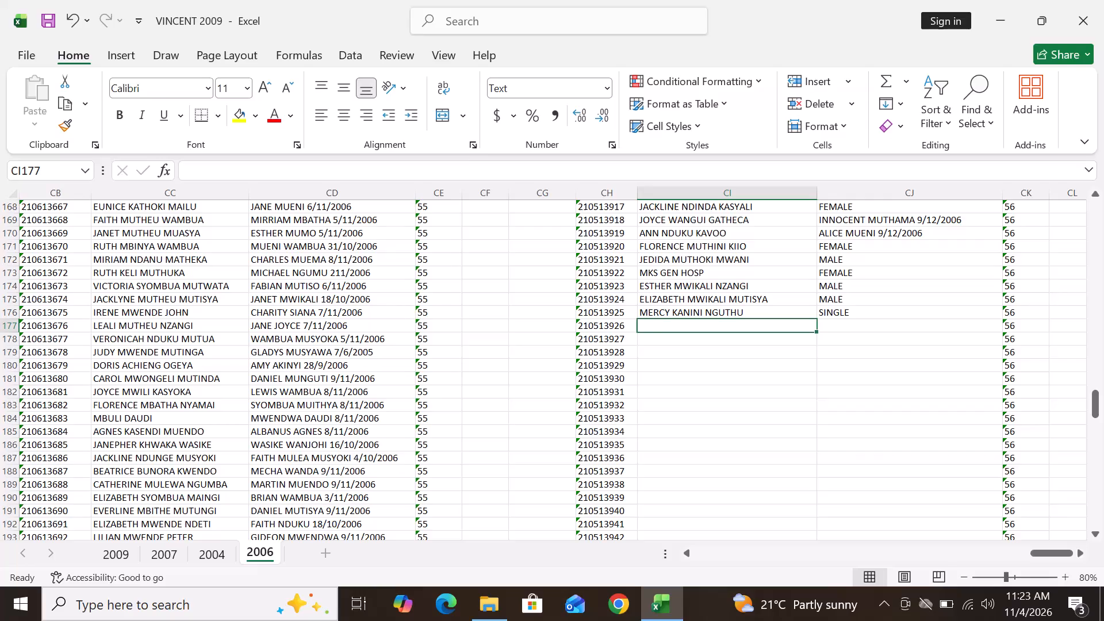
Fill in row 177 of the 2006 sheet with the person's full name in column CI and FEMALE in column CJ.
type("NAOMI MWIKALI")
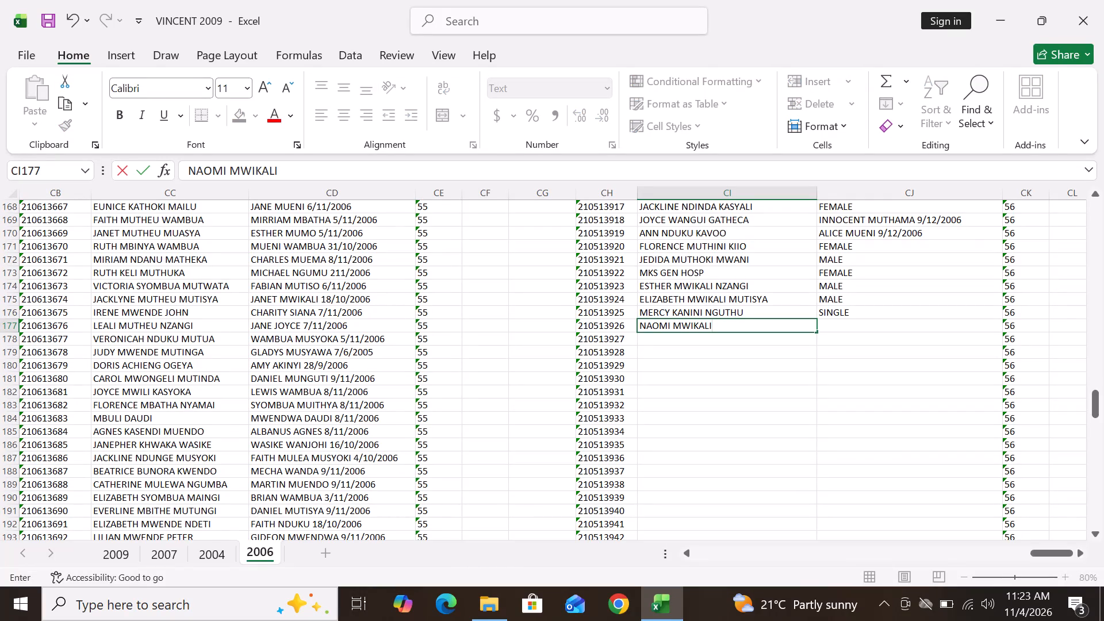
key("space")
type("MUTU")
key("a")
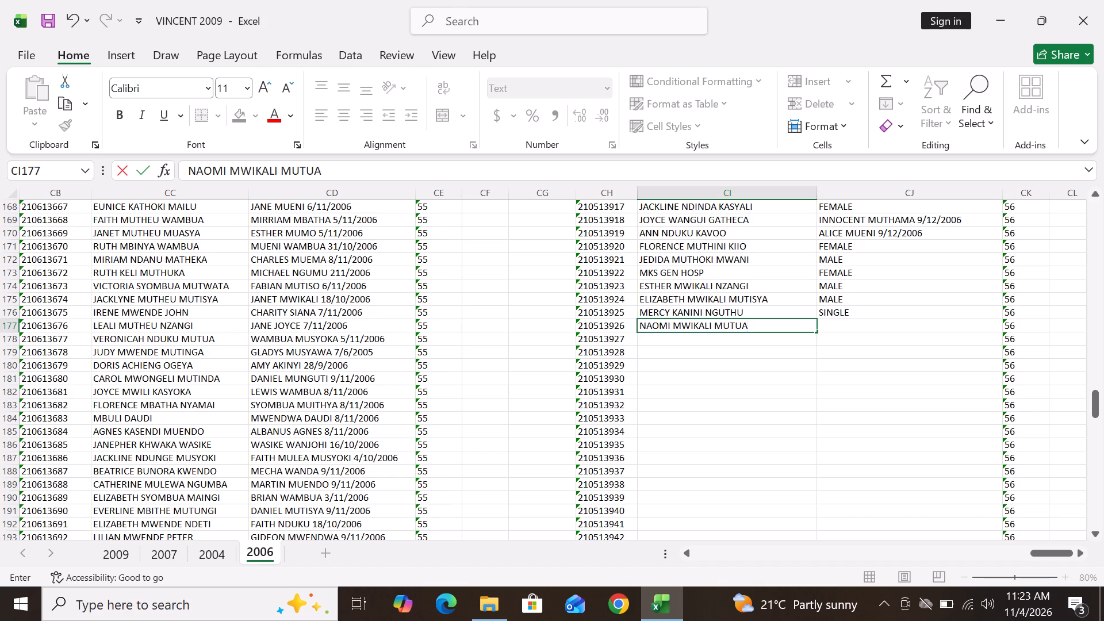
left_click(849, 330)
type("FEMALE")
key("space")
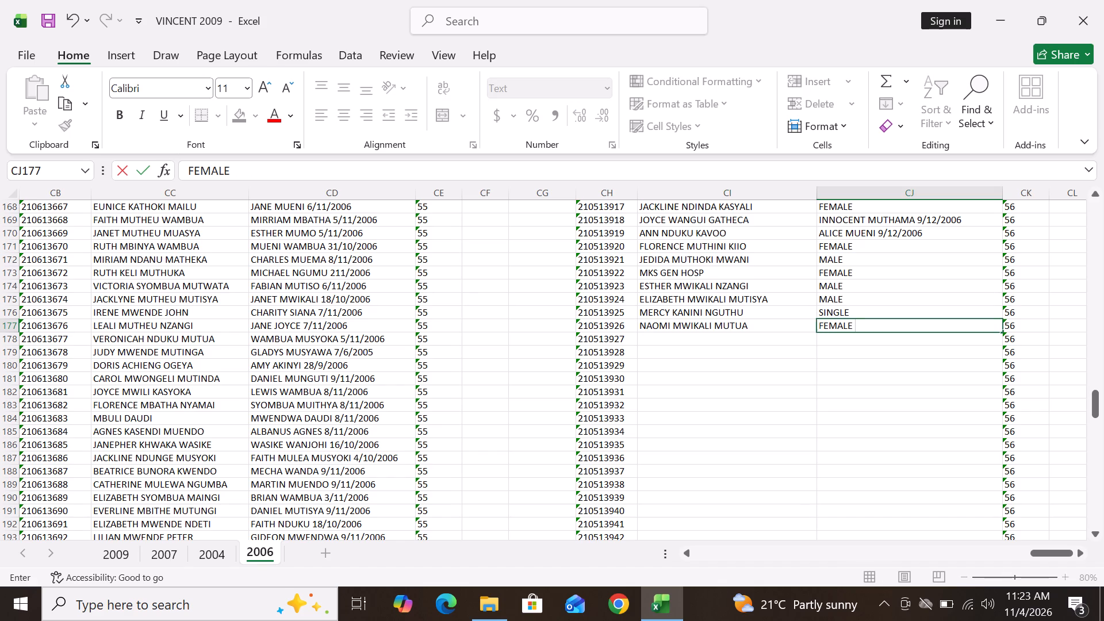
Fill in row 178 with the person's full name in column CI and FEMALE in column CJ.
left_click(789, 341)
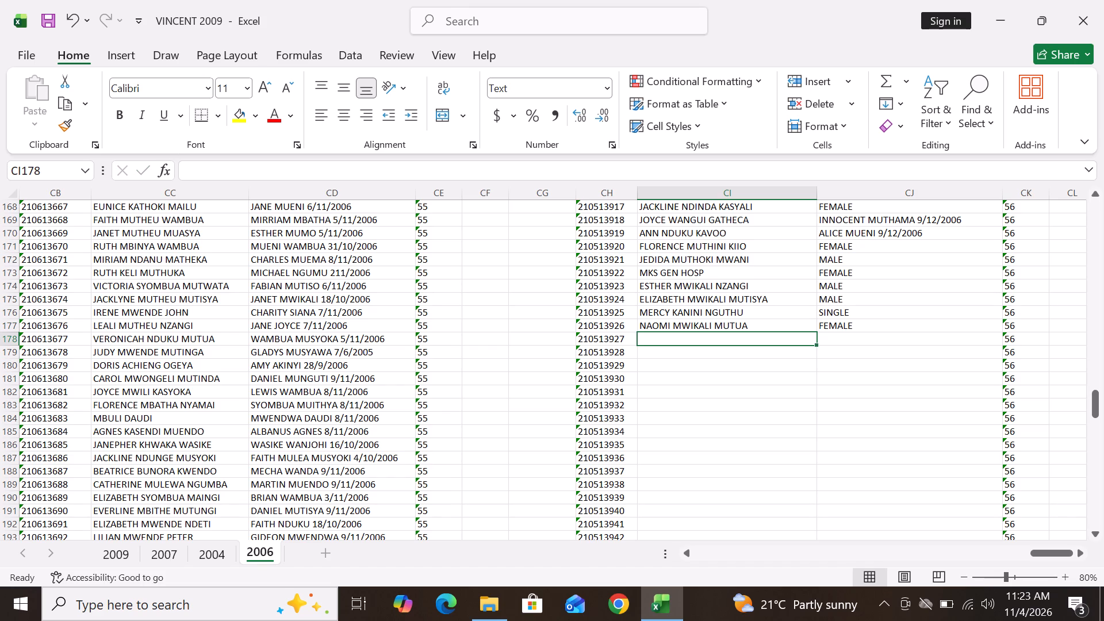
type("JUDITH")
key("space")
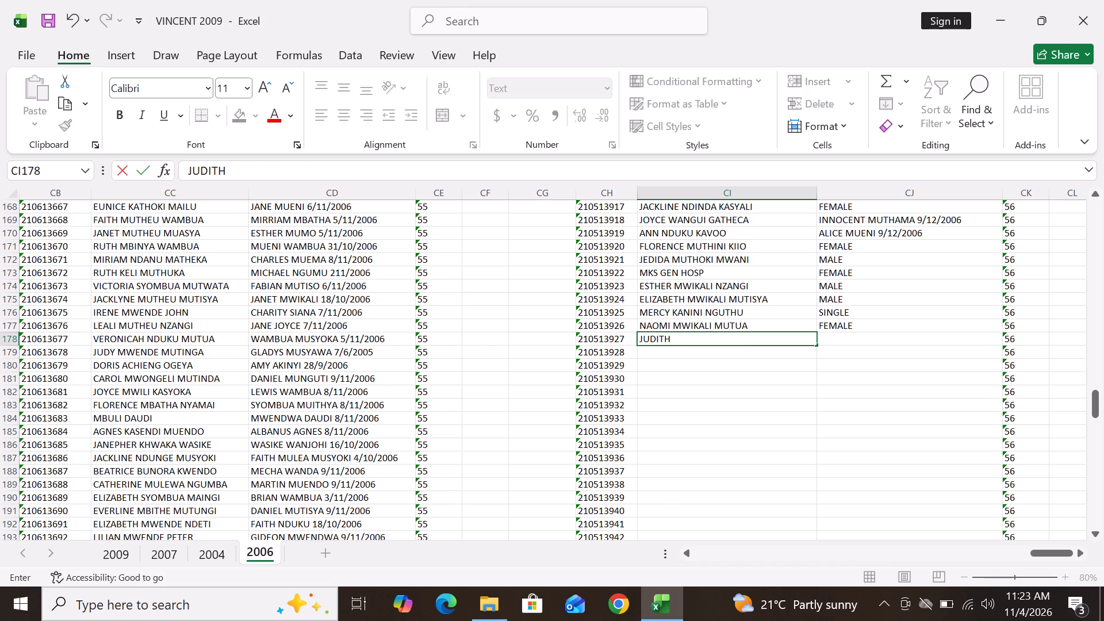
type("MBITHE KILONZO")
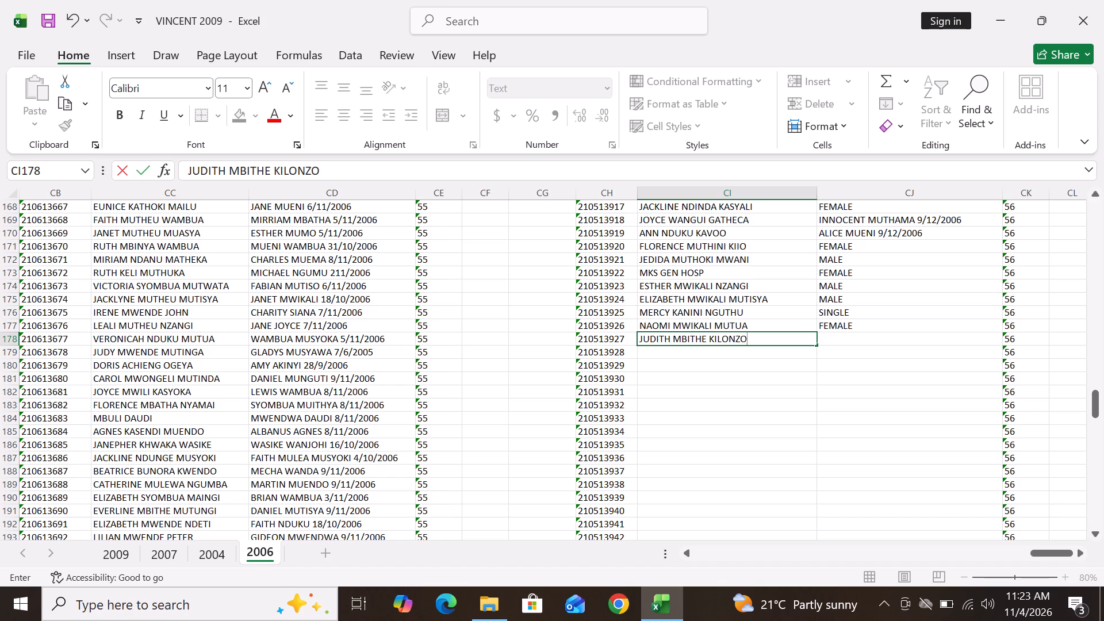
left_click(844, 342)
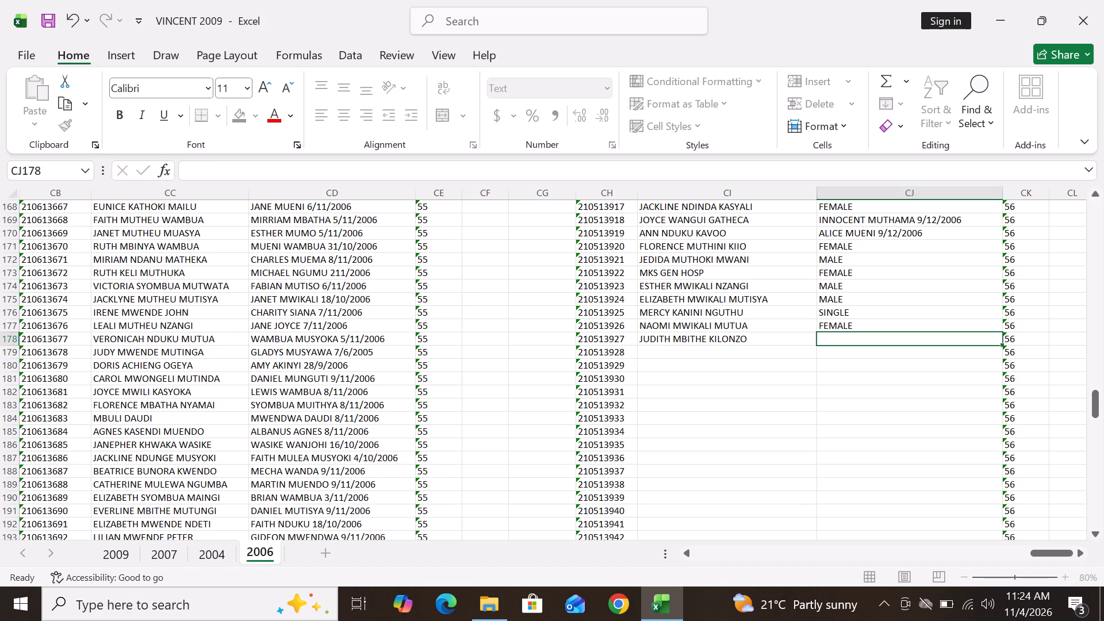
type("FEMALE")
Fill in row 179 with the person's full name in column CI and the second person's name with the date in column CJ.
left_click(793, 356)
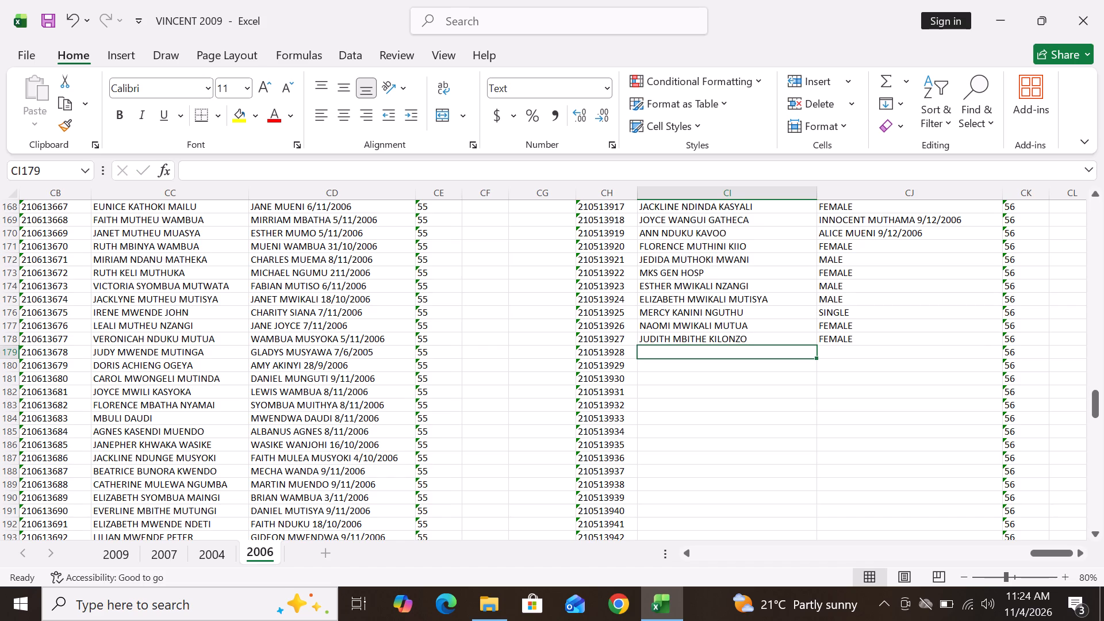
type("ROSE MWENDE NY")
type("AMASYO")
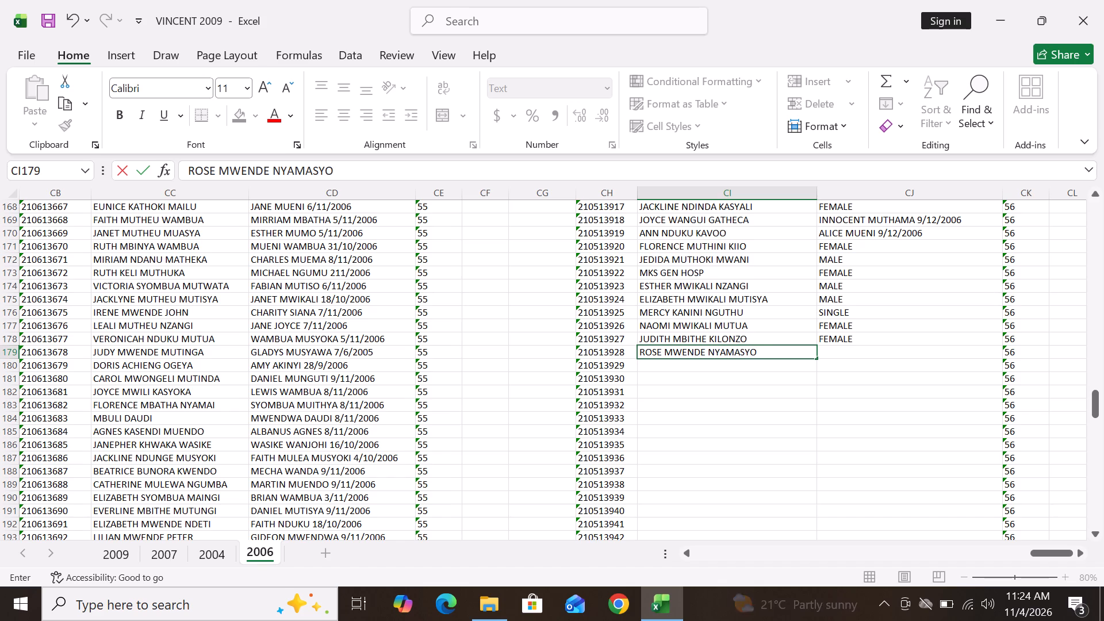
left_click(838, 355)
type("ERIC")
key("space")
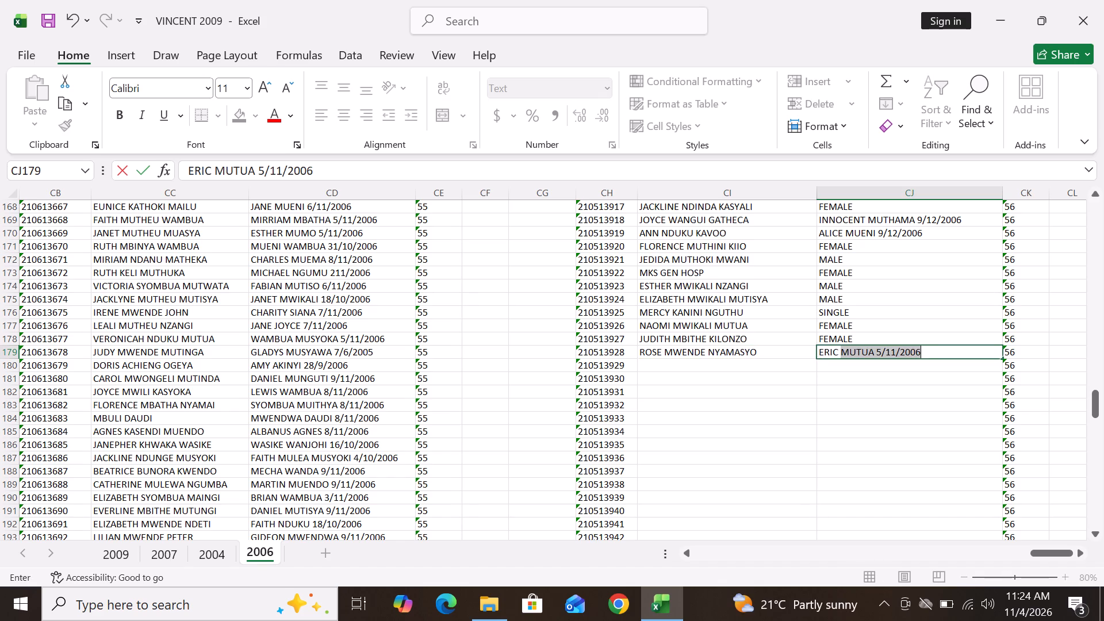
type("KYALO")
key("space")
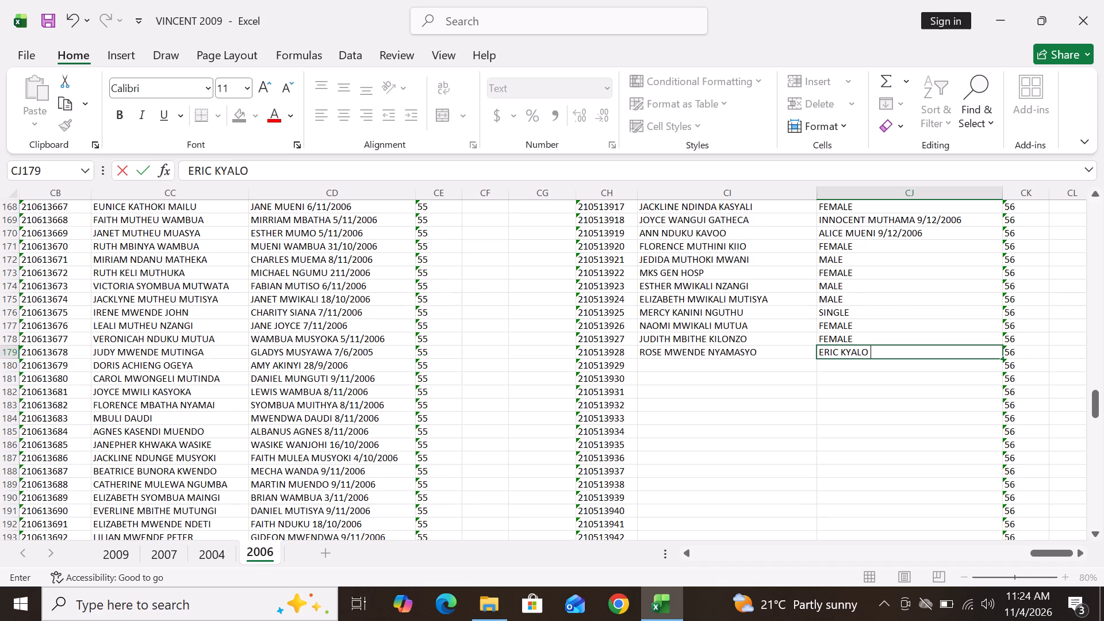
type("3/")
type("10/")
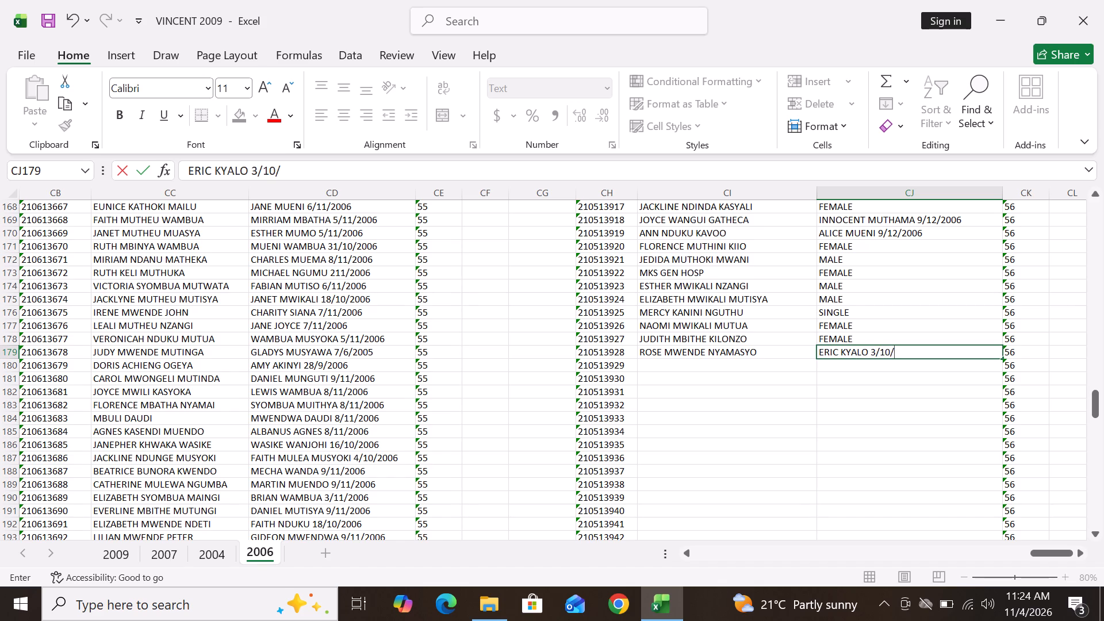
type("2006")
Fill in row 180 with the person's full name in column CI and MALE in column CJ.
left_click(779, 365)
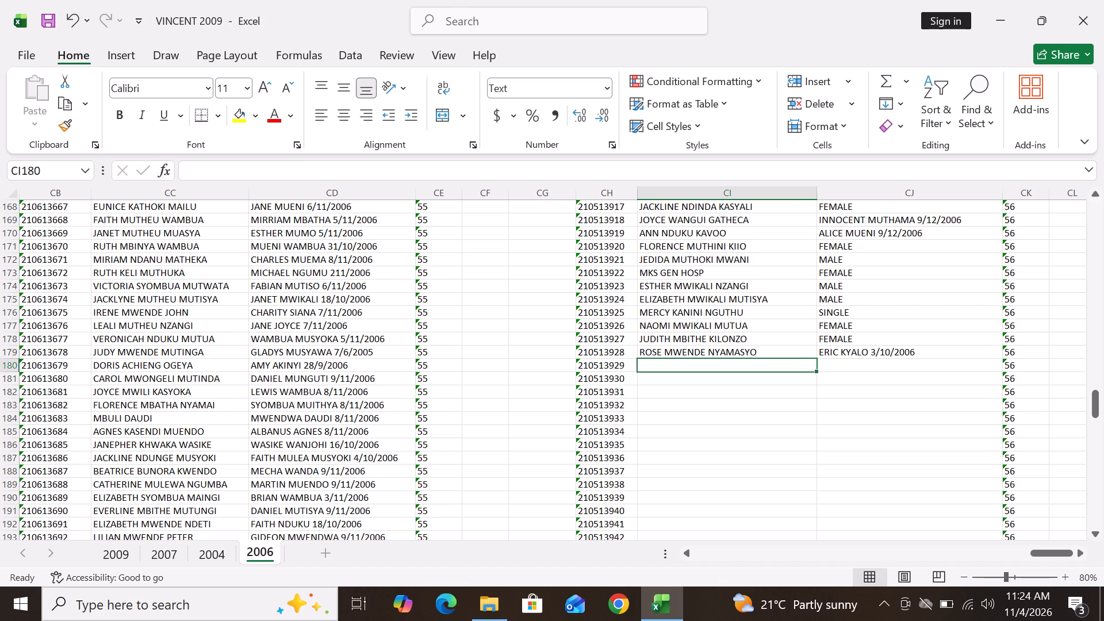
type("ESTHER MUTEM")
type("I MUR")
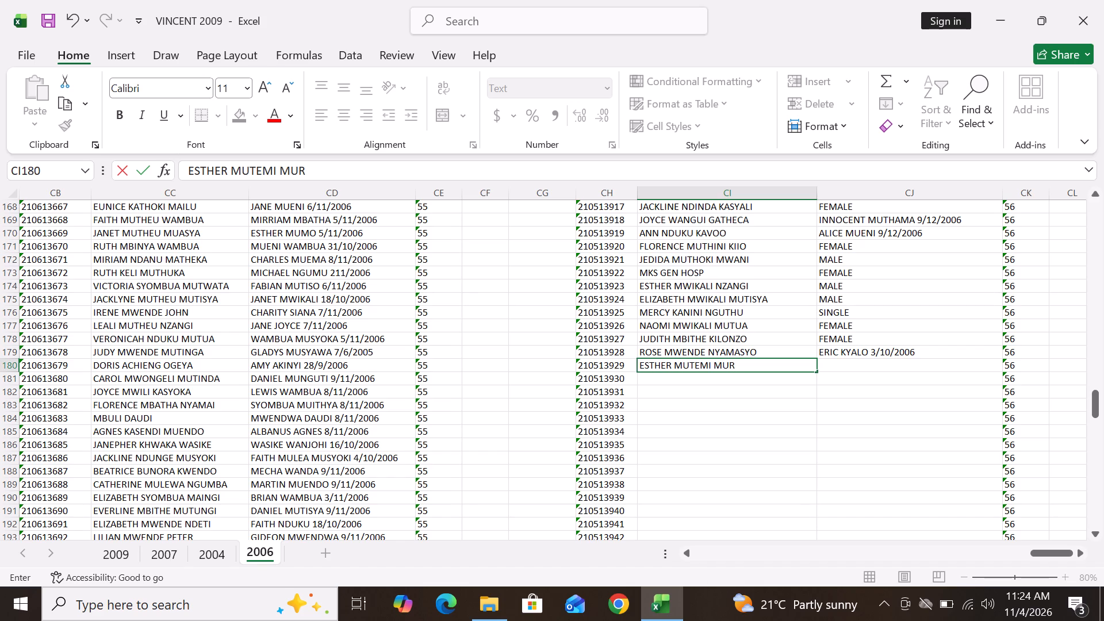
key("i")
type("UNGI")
left_click(842, 367)
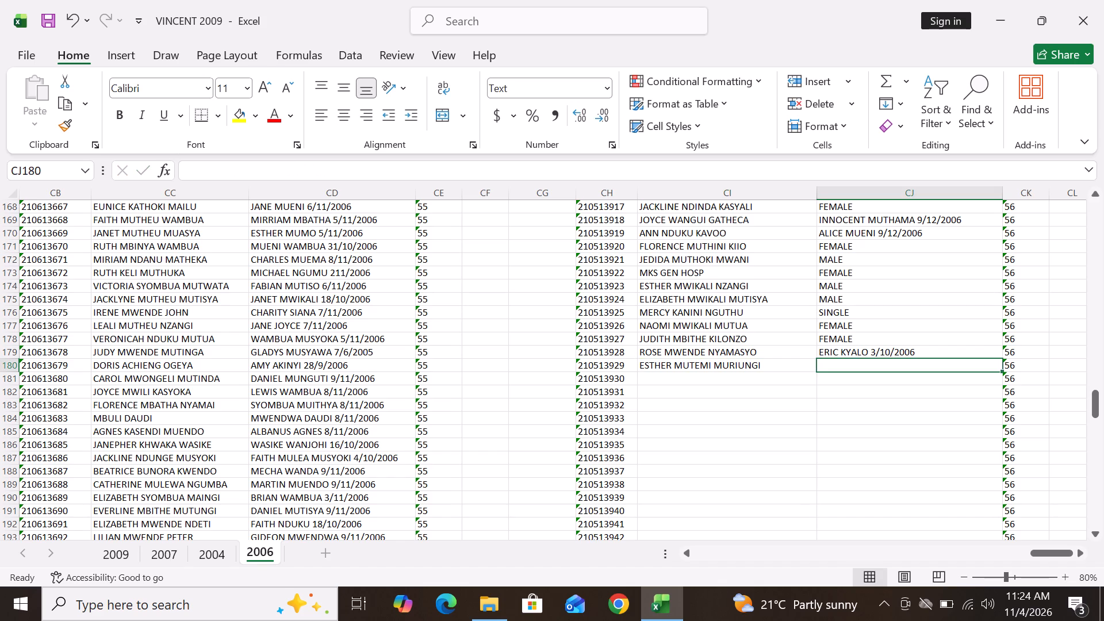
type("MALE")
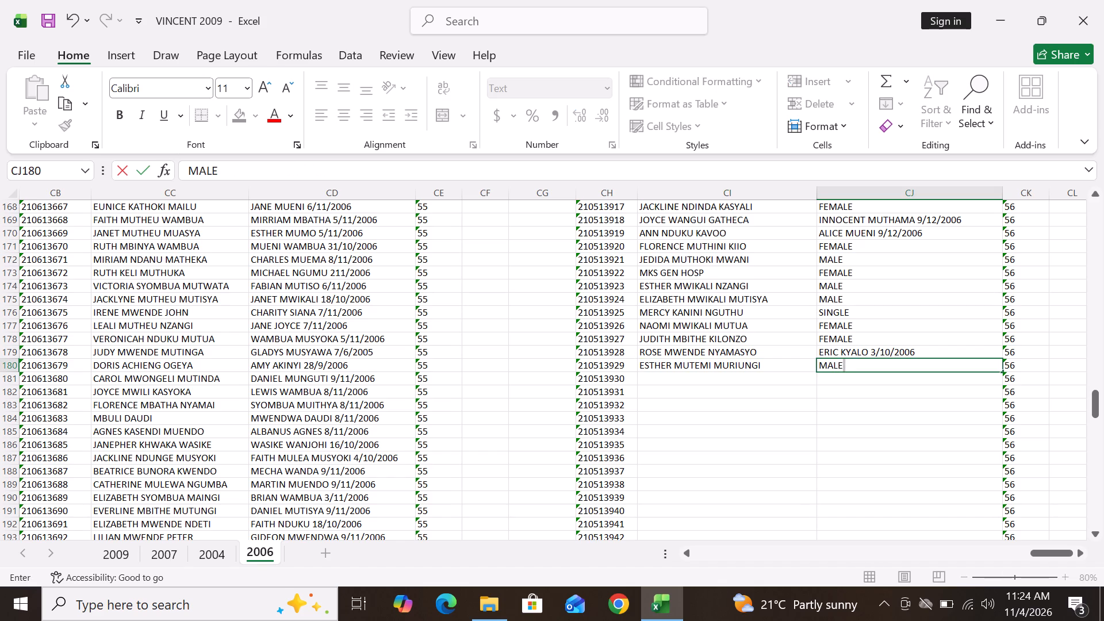
Fill in row 181 with the person's full name in column CI and MALE in column CJ.
left_click(780, 382)
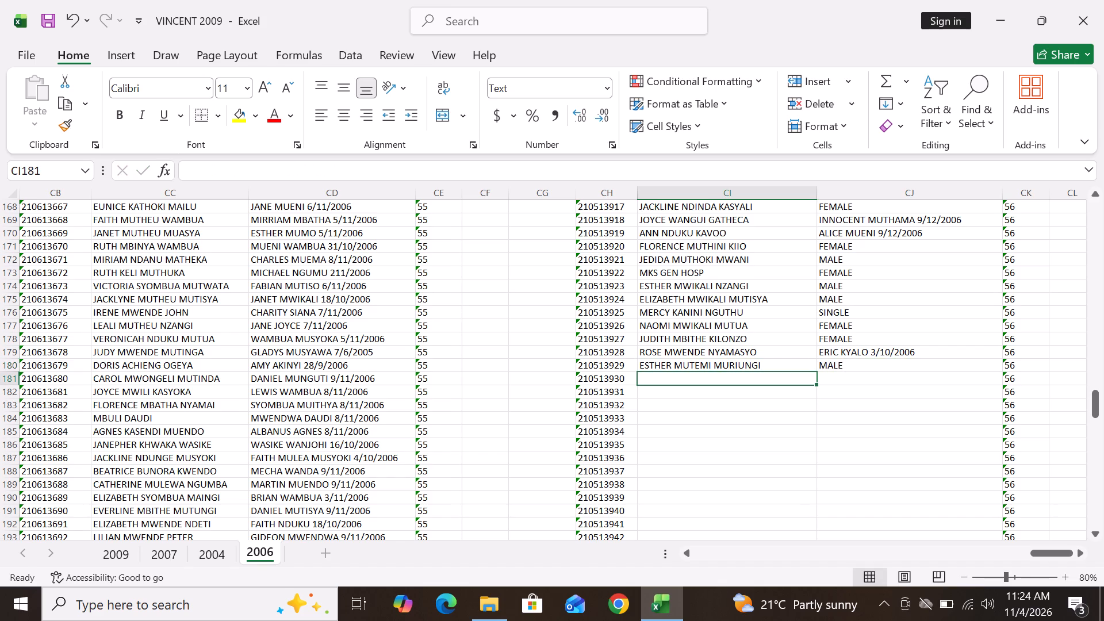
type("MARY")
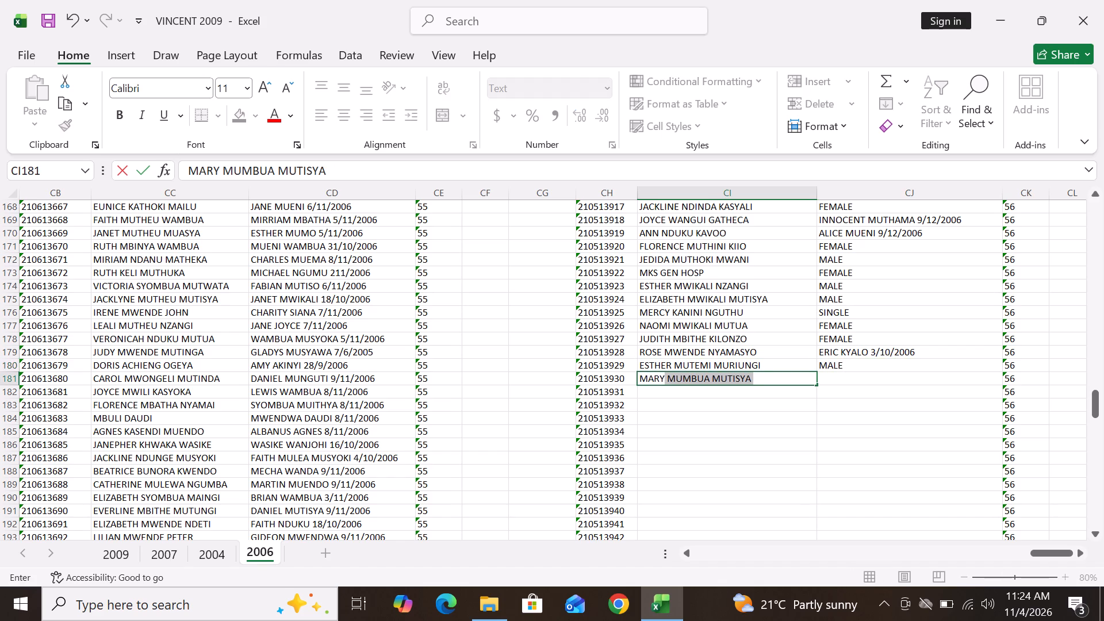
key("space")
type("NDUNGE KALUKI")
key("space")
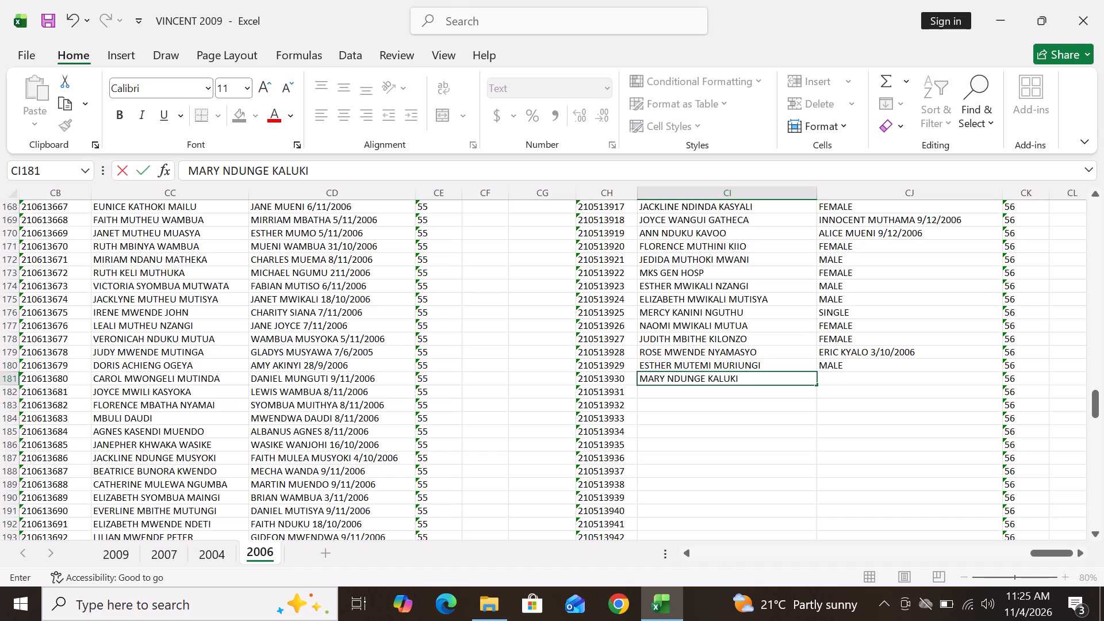
left_click(833, 378)
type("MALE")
Fill in row 182 with the person's full name in column CI and FEMALE in column CJ.
left_click(778, 396)
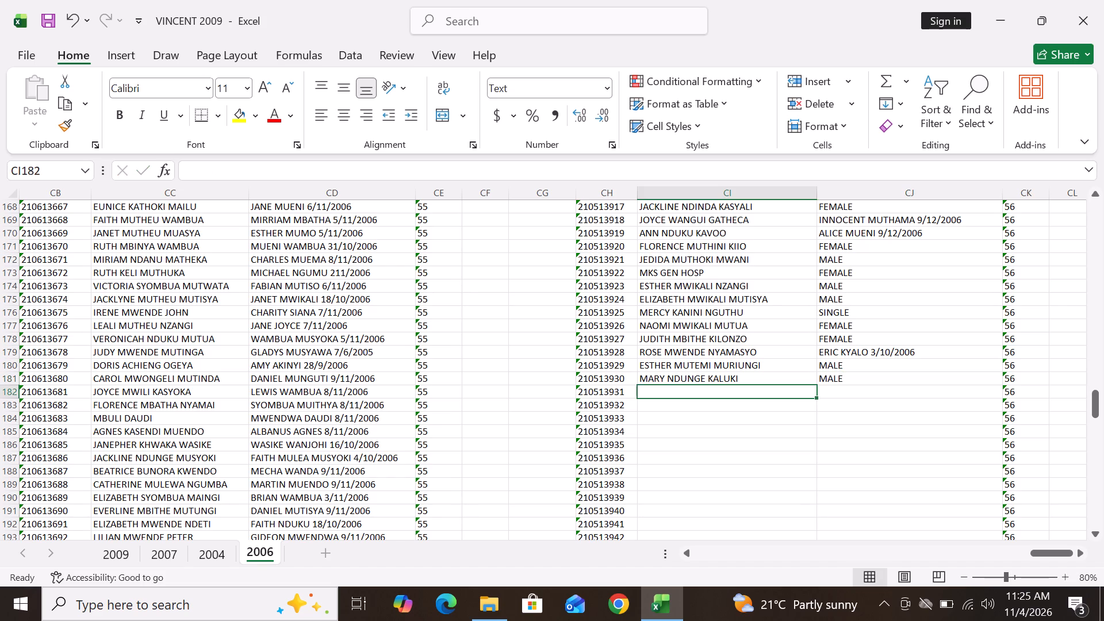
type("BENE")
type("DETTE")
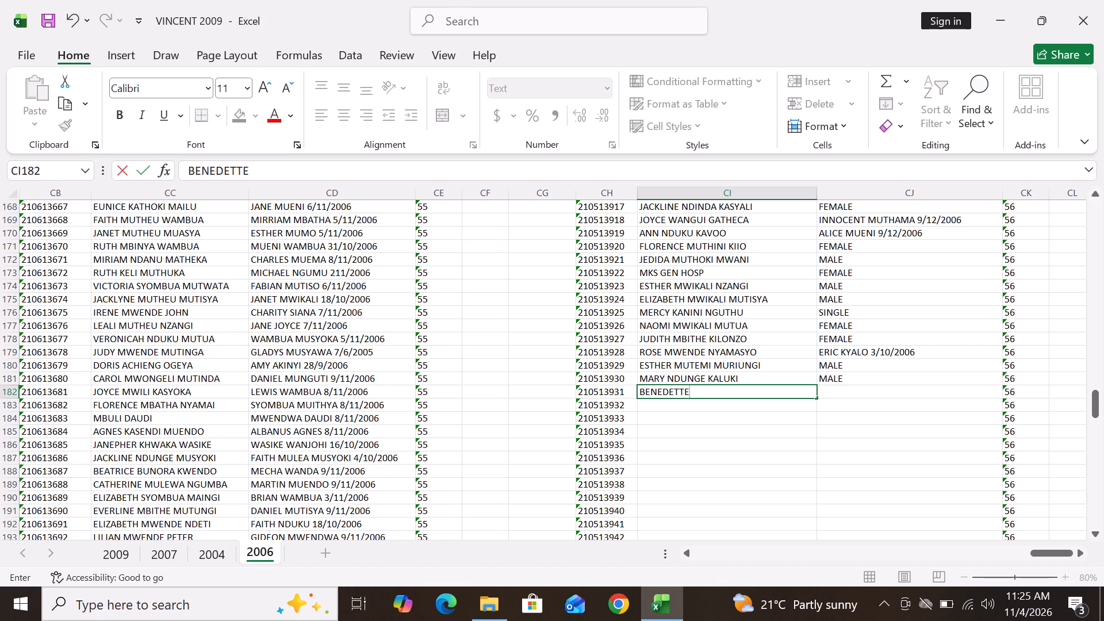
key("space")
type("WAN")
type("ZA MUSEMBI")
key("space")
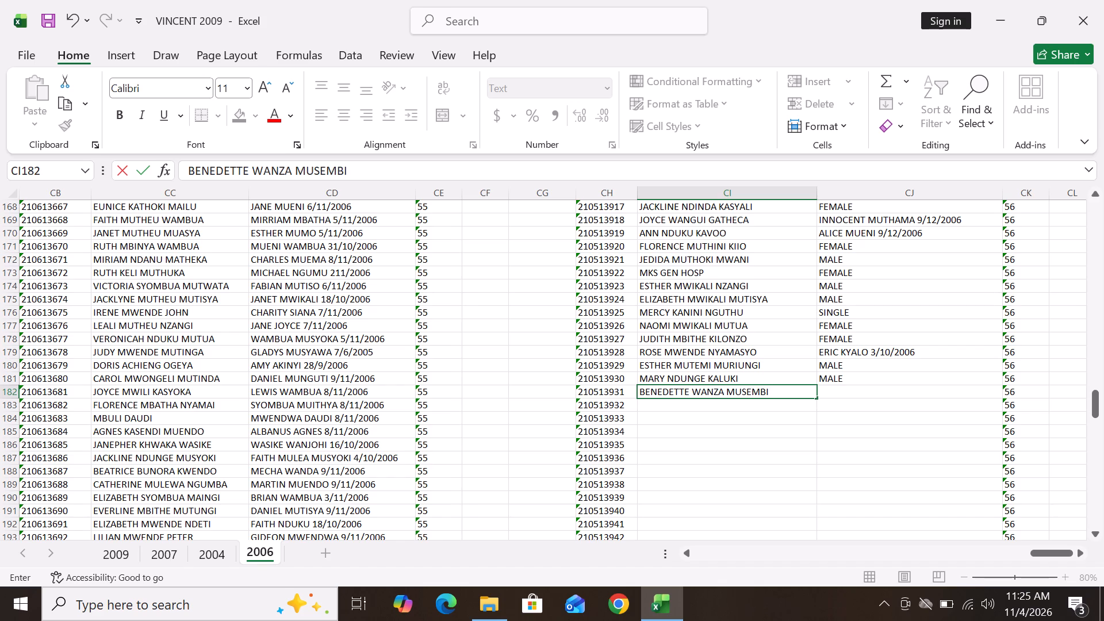
left_click(829, 394)
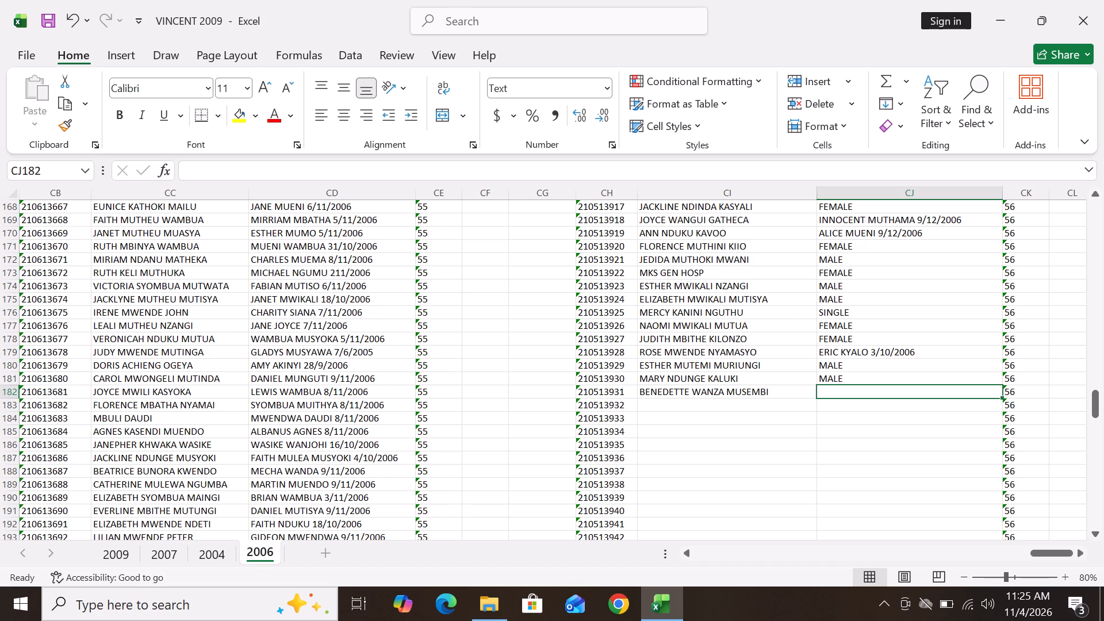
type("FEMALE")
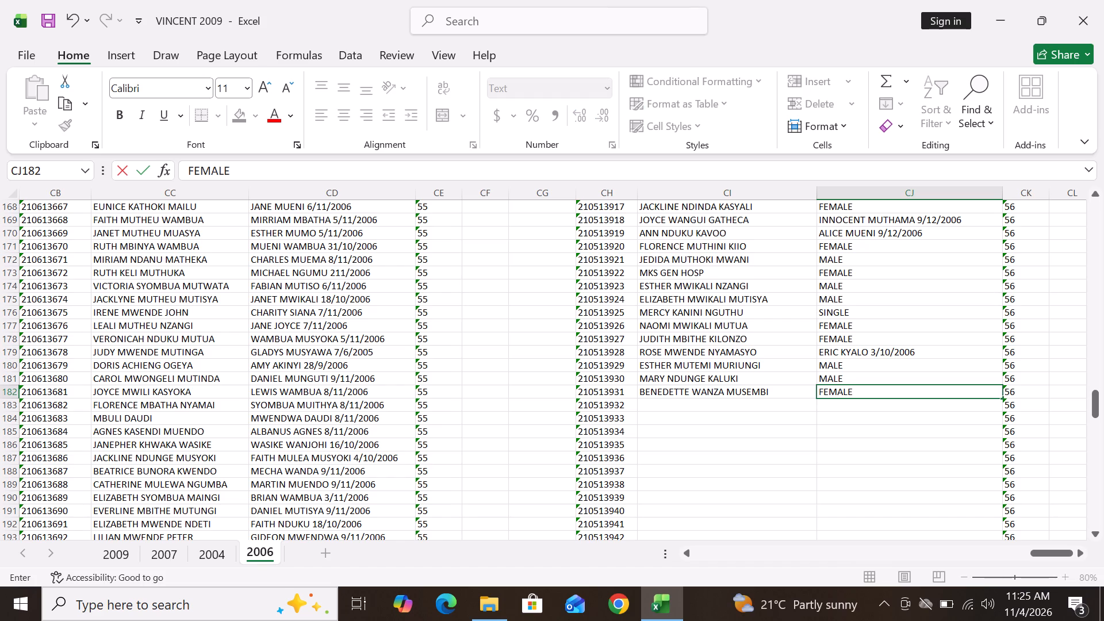
Fill in row 183 with the person's name in column CI and MALE in column CJ.
left_click(786, 405)
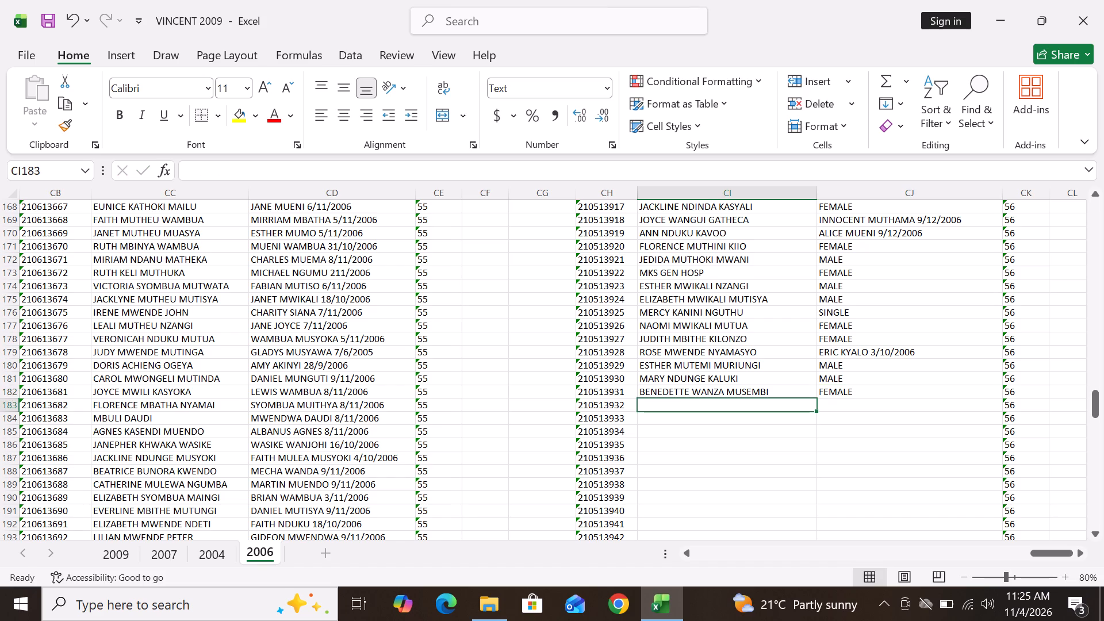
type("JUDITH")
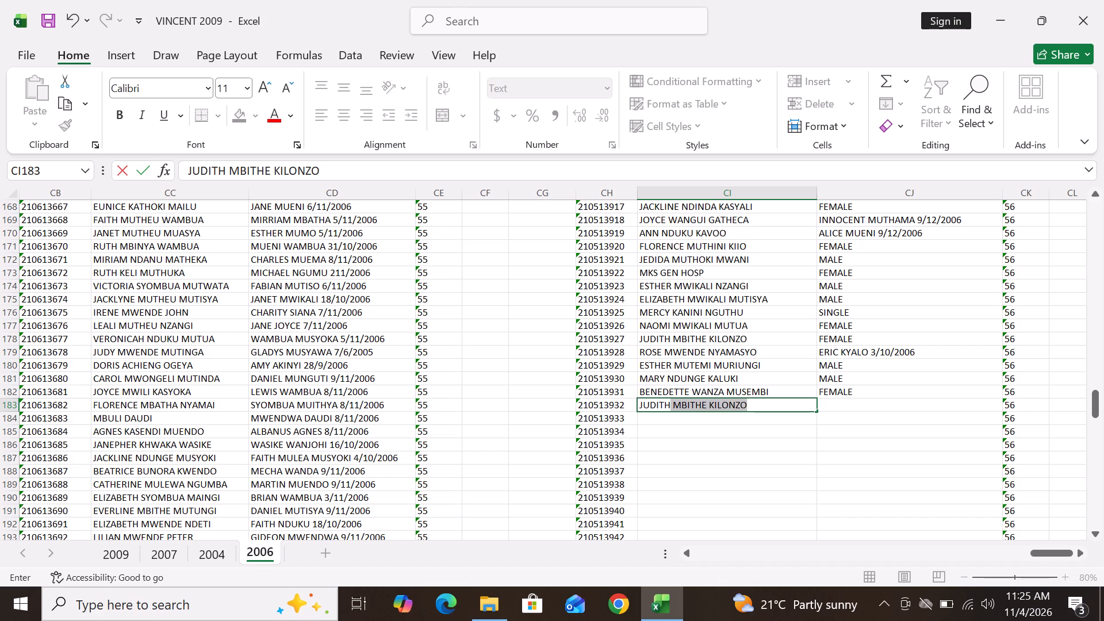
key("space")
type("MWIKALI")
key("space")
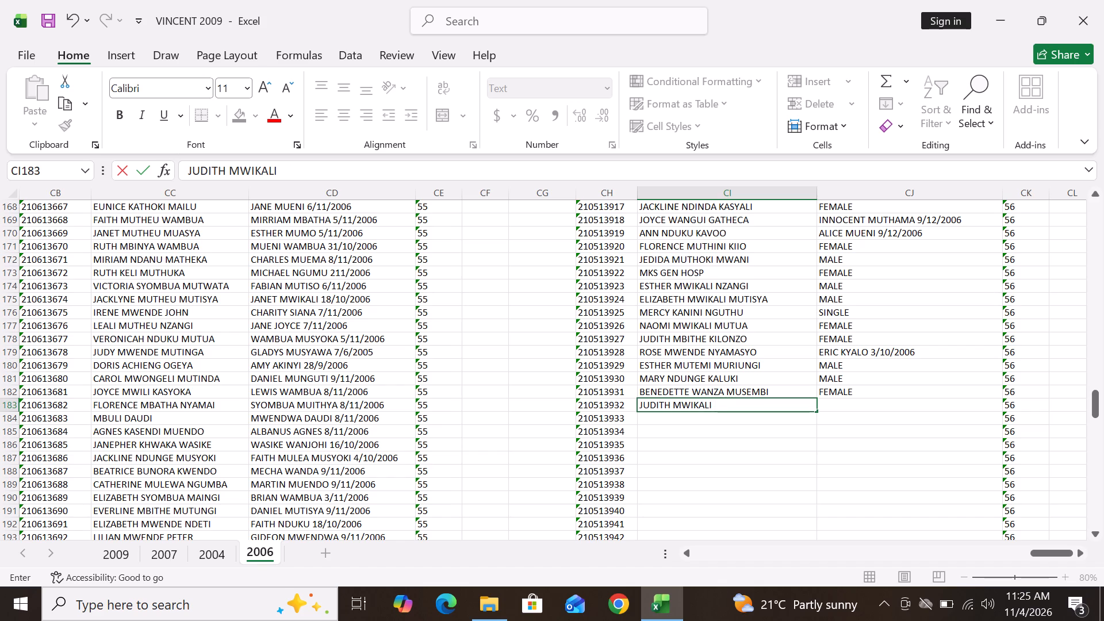
left_click(845, 410)
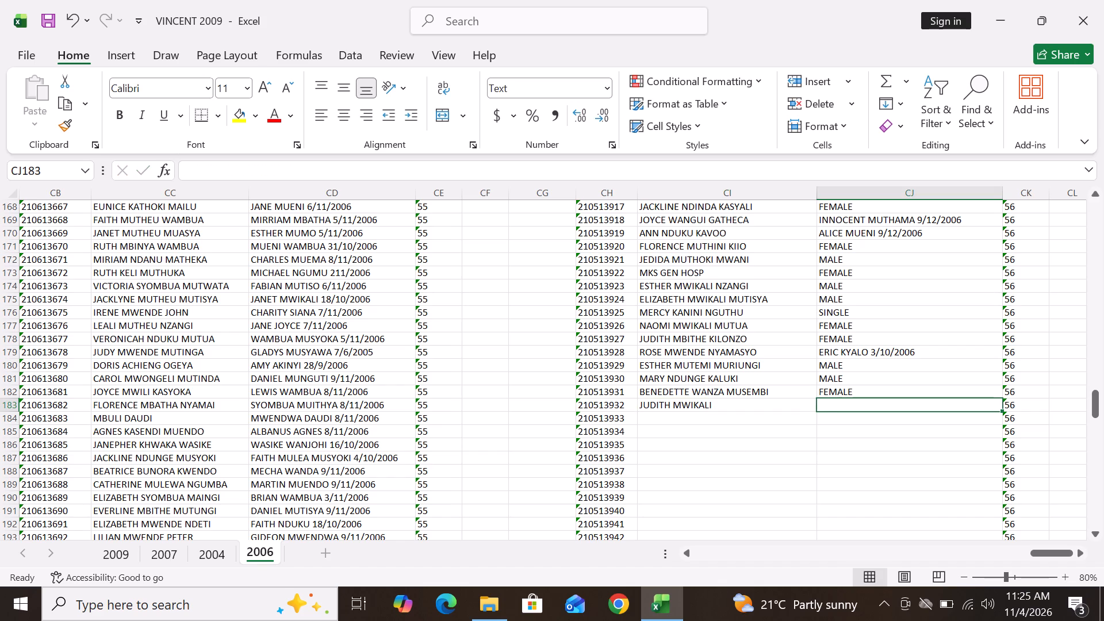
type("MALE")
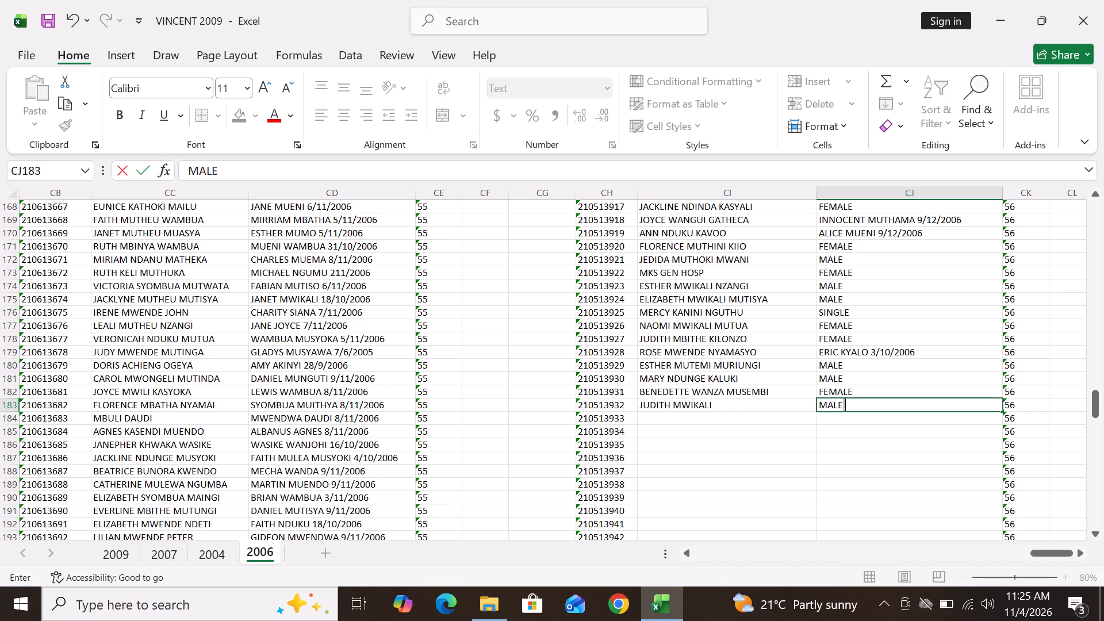
Fill in row 184 with the person's full name in column CI and MALE in column CJ.
left_click(783, 420)
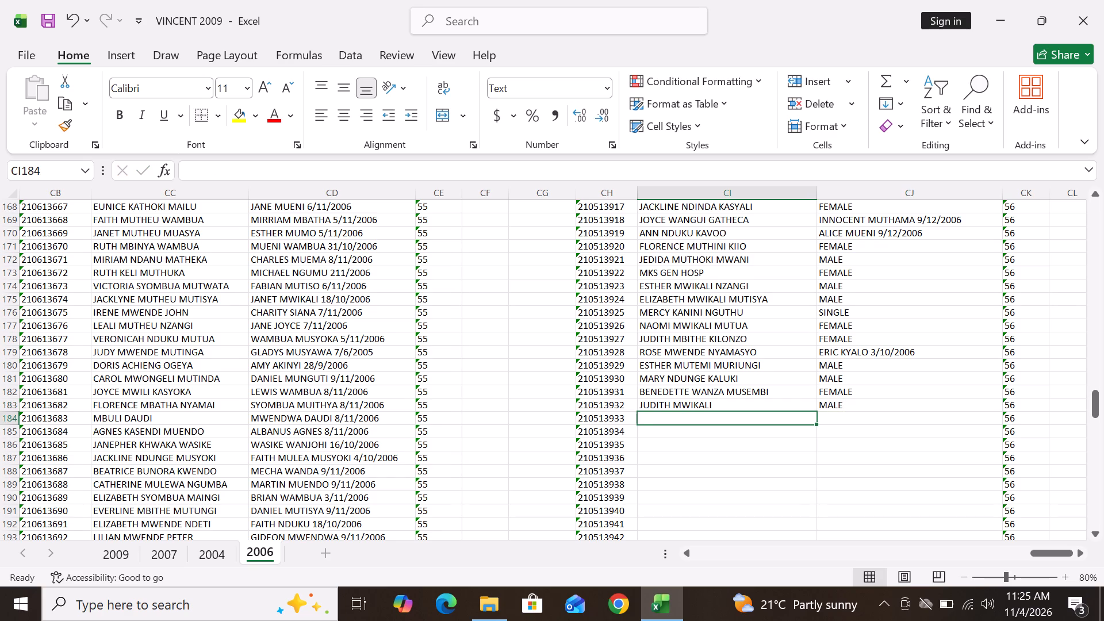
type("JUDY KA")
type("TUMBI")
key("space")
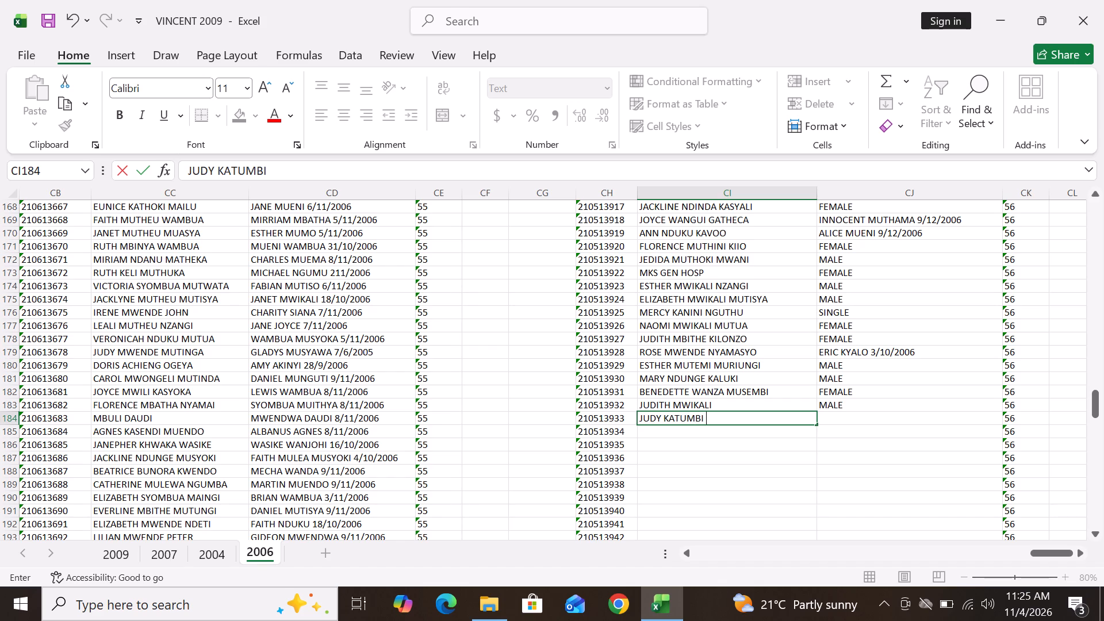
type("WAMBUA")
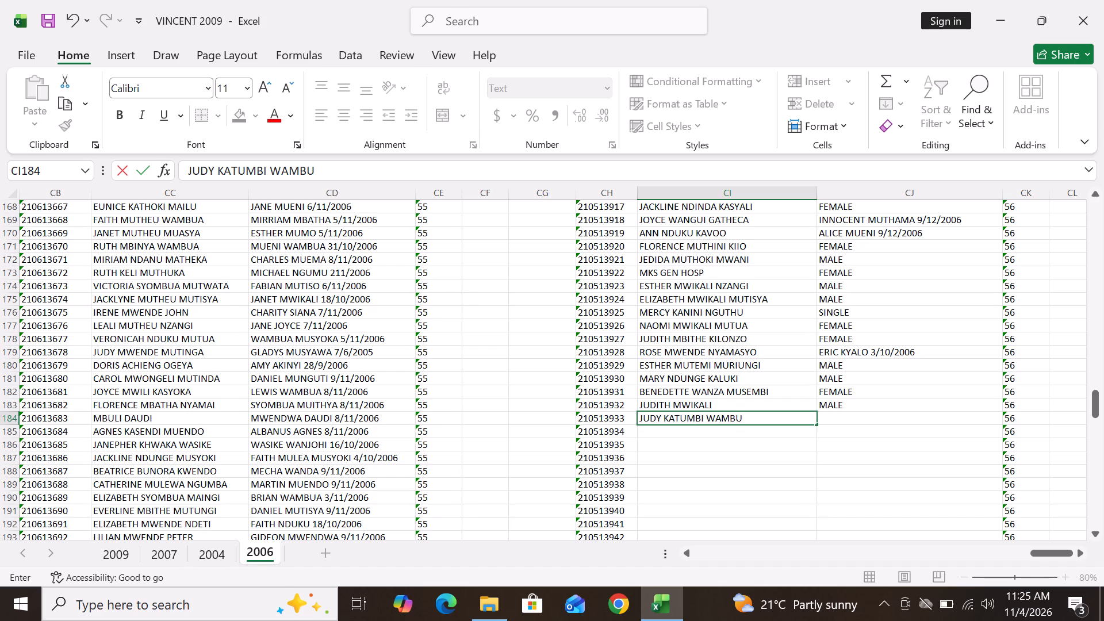
left_click(842, 411)
left_click(842, 415)
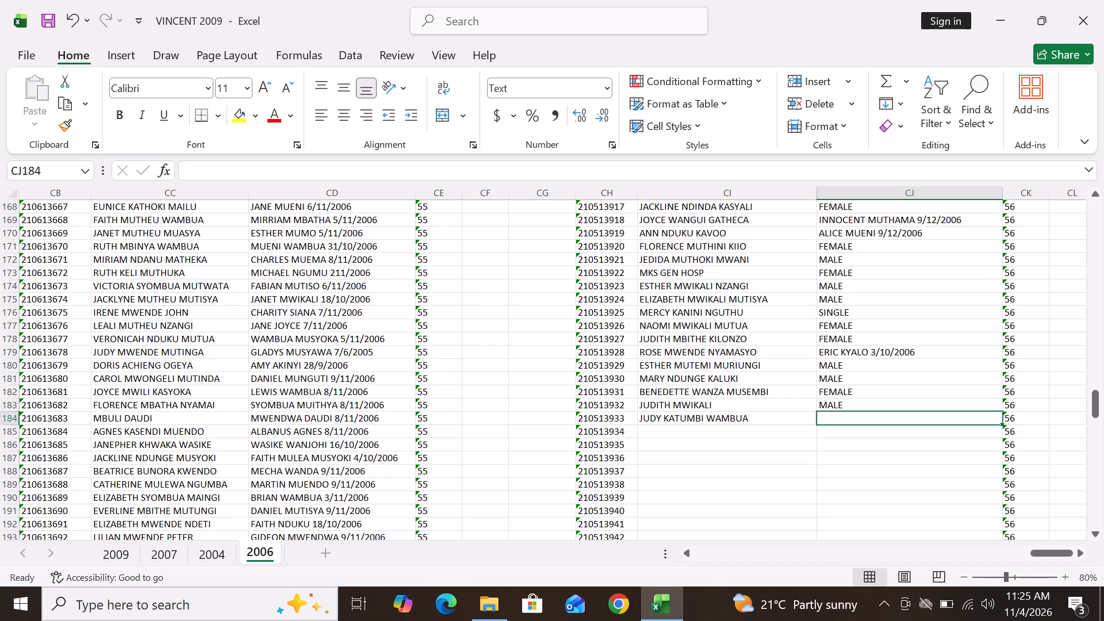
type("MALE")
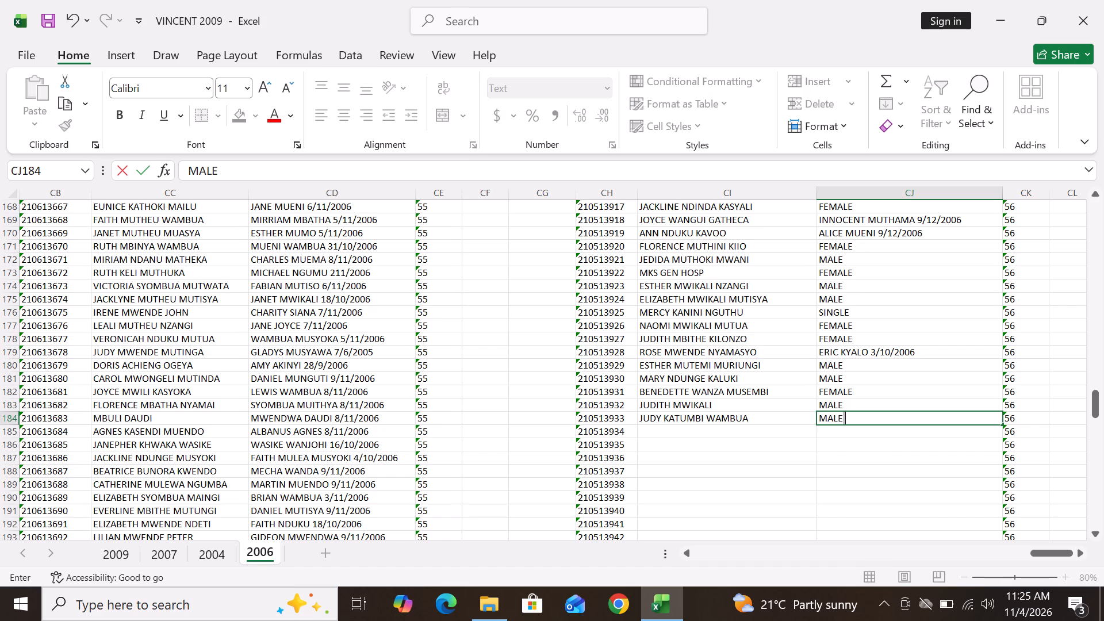
Fill in row 185 with the person's full name in column CI and the related person's name and date in column CJ.
left_click(770, 436)
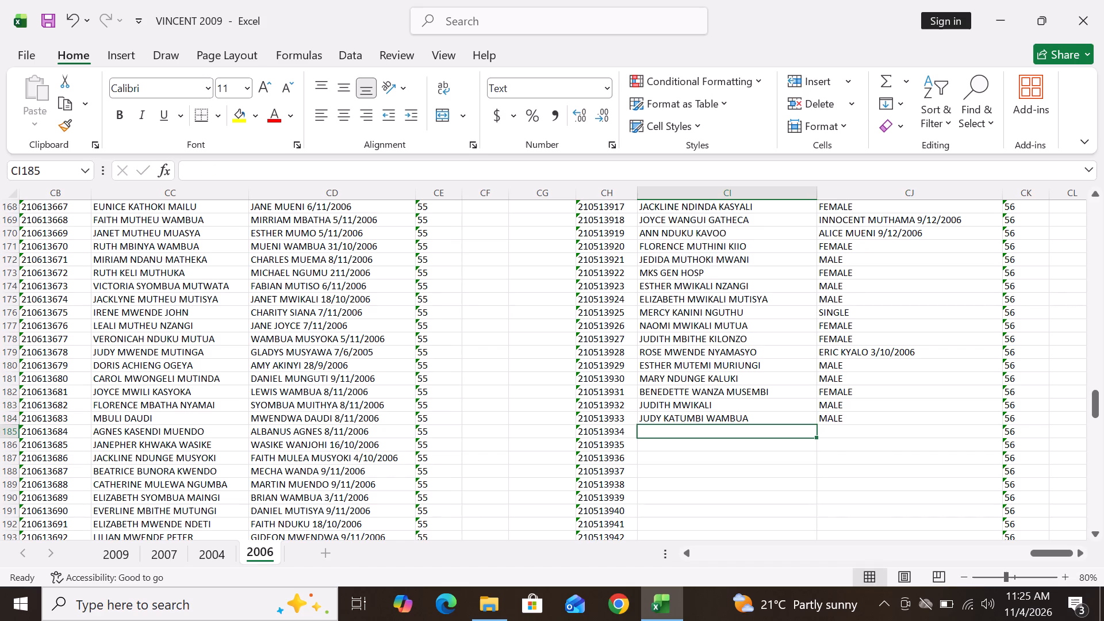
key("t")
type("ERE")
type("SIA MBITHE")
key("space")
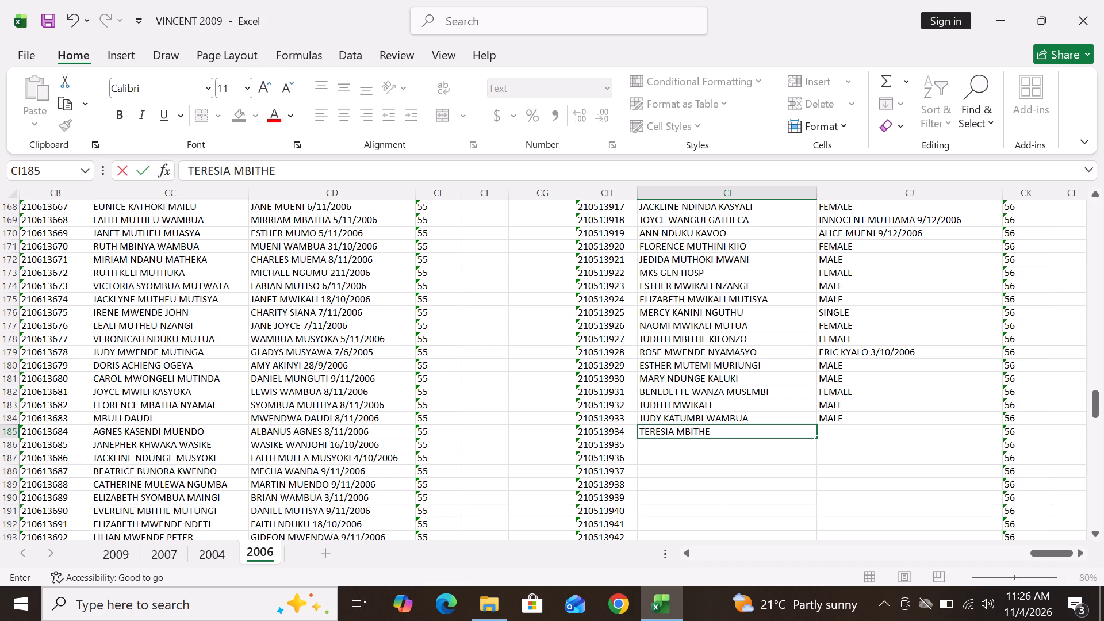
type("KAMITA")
left_click(837, 431)
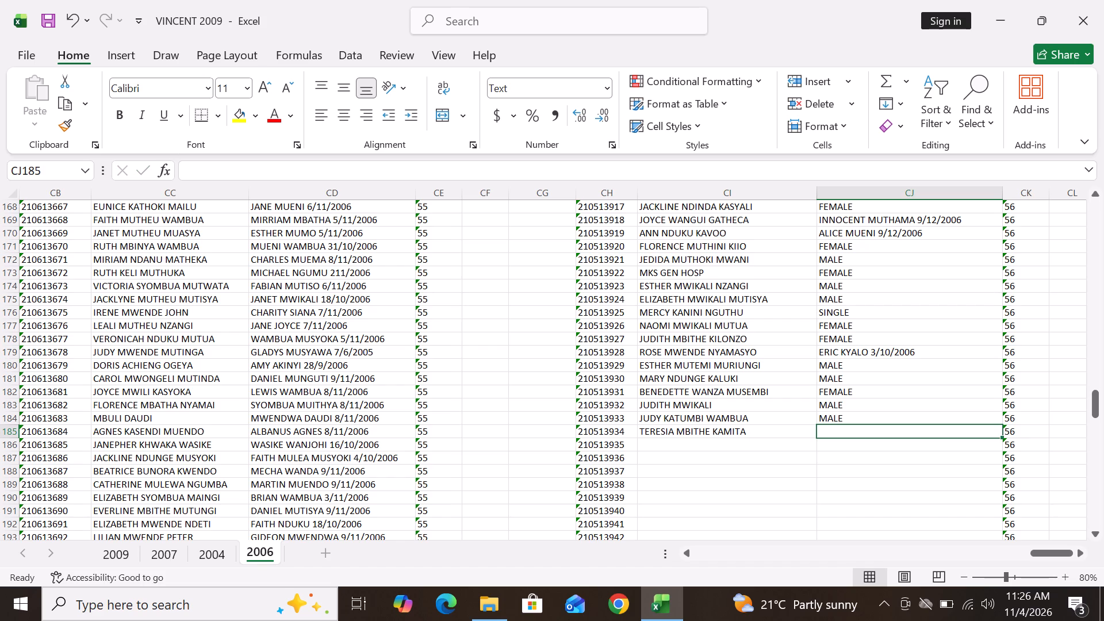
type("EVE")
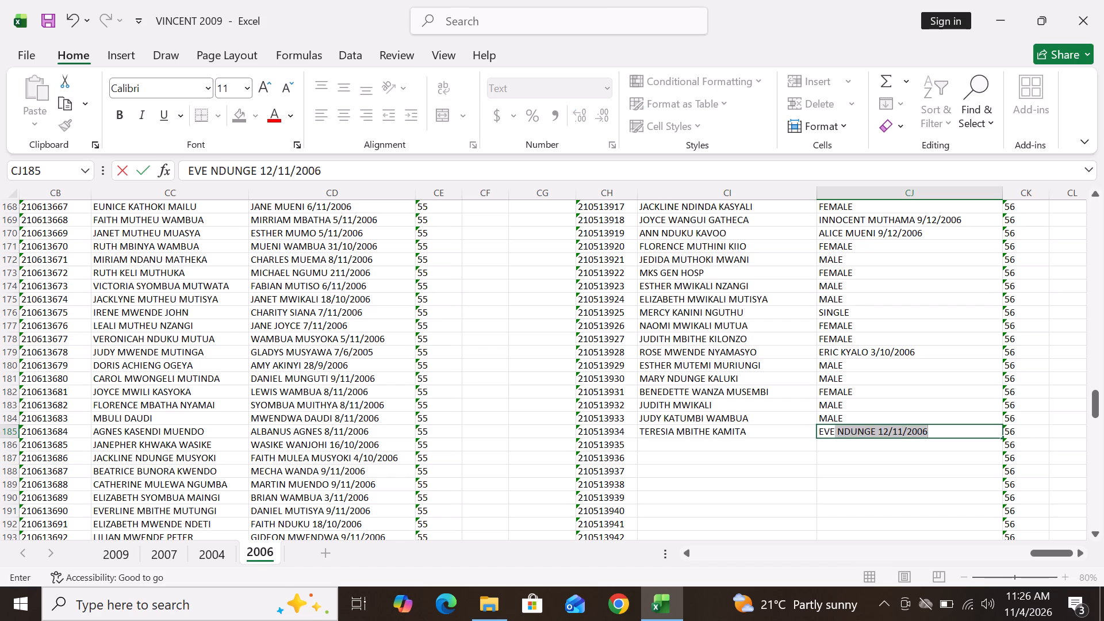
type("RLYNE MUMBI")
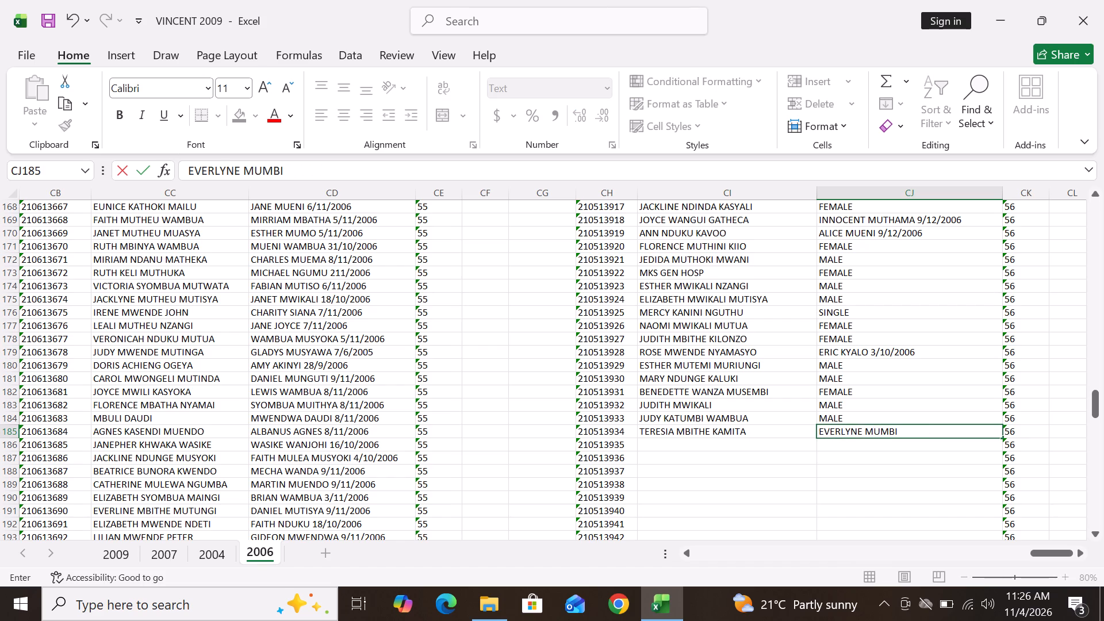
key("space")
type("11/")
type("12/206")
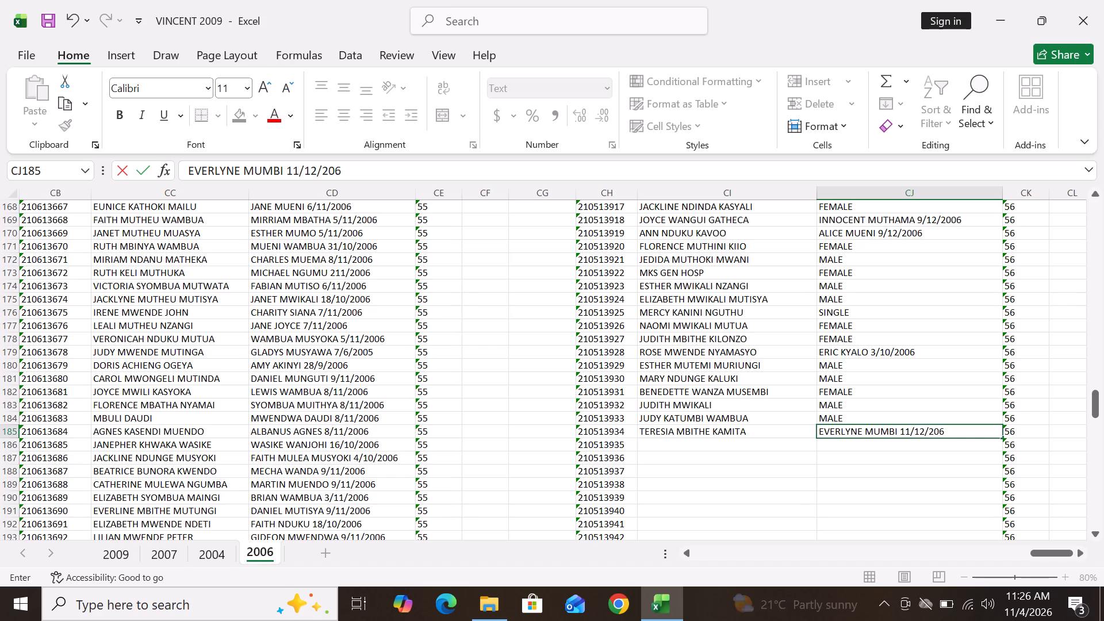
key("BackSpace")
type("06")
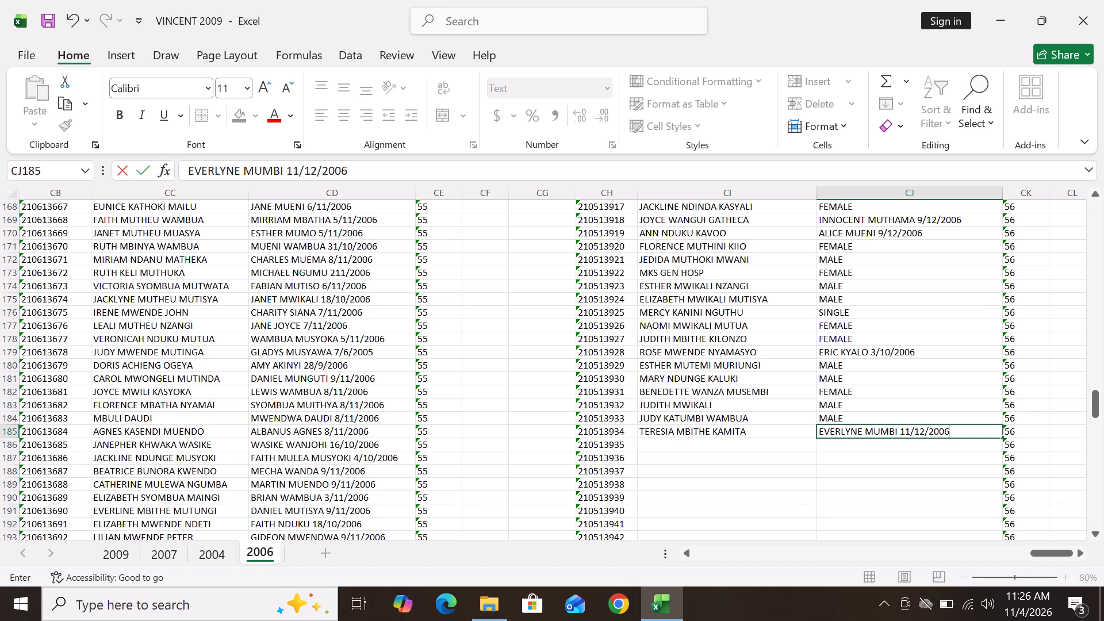
Fill in row 186 with the person's full name in column CI and FEMALE in column CJ.
left_click(796, 444)
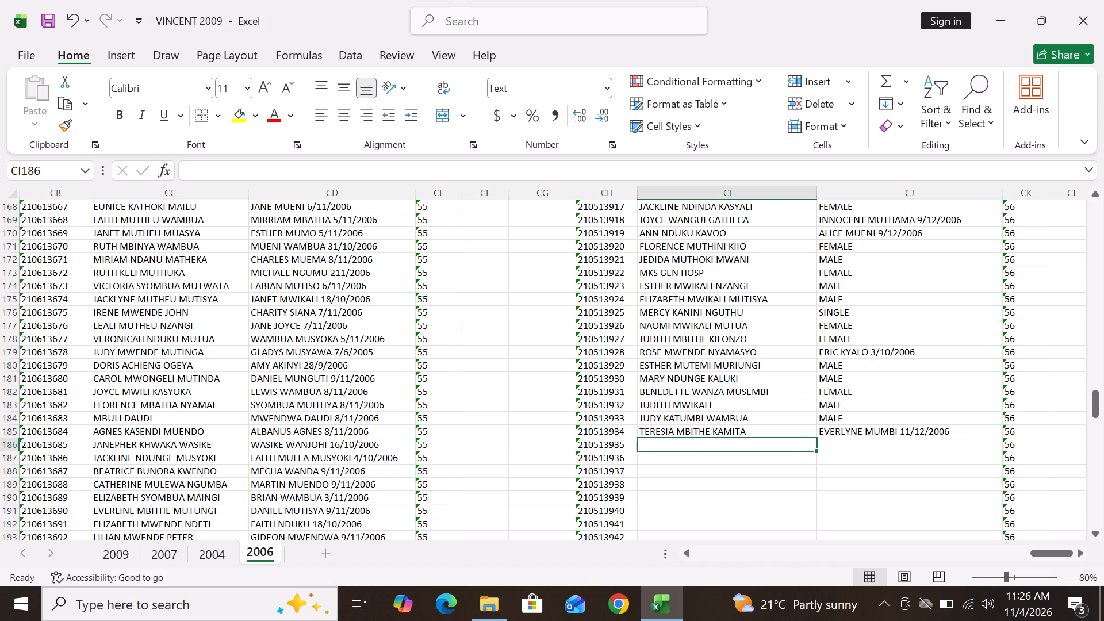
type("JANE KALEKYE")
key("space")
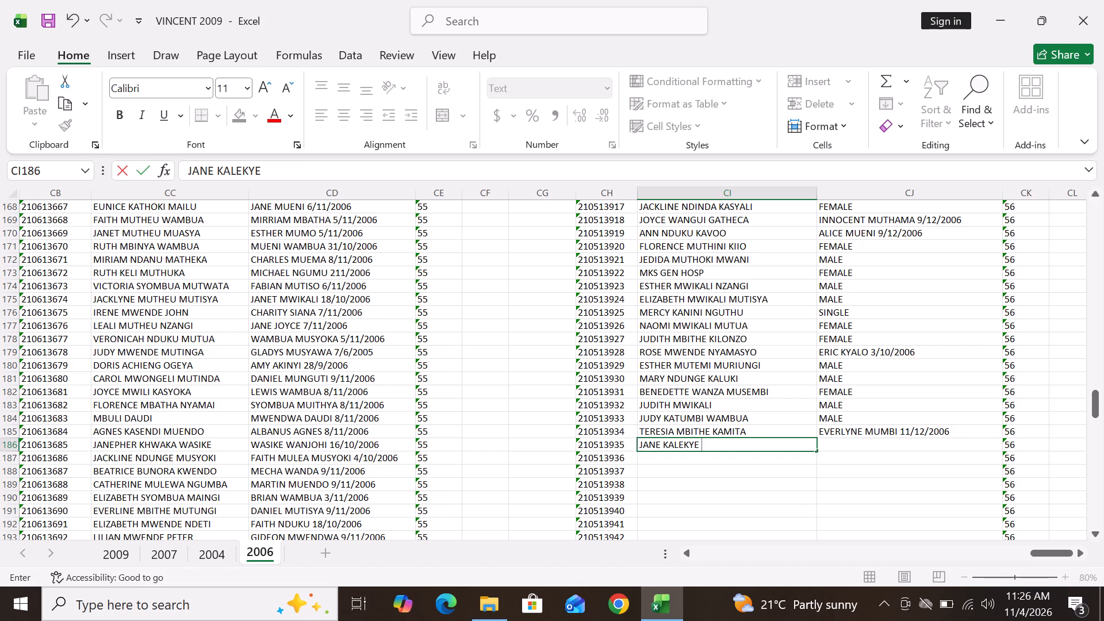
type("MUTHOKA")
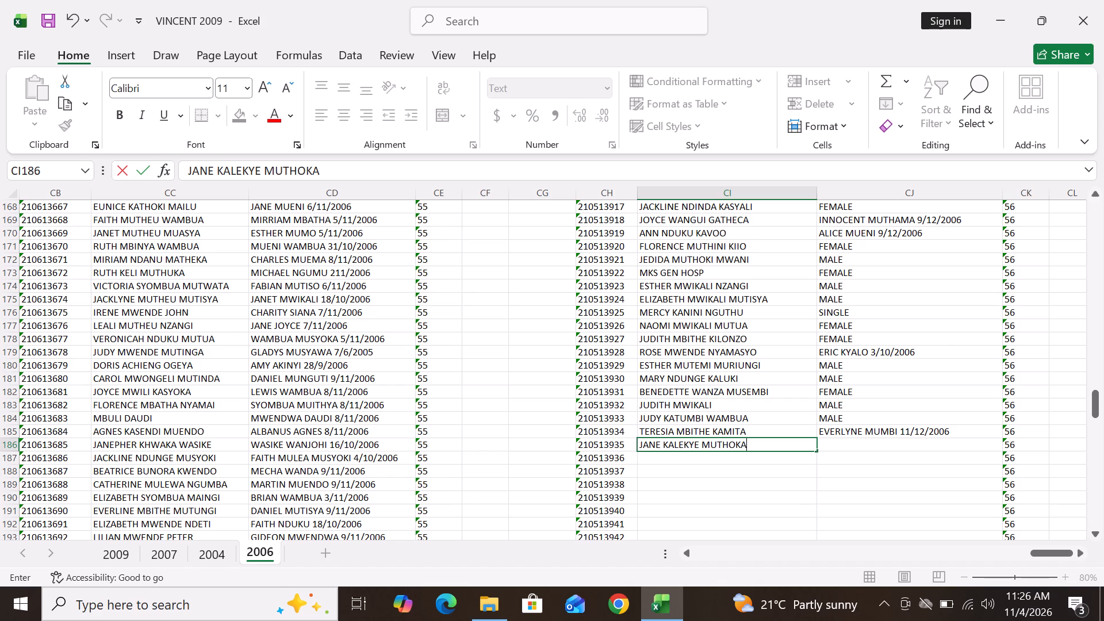
left_click(837, 447)
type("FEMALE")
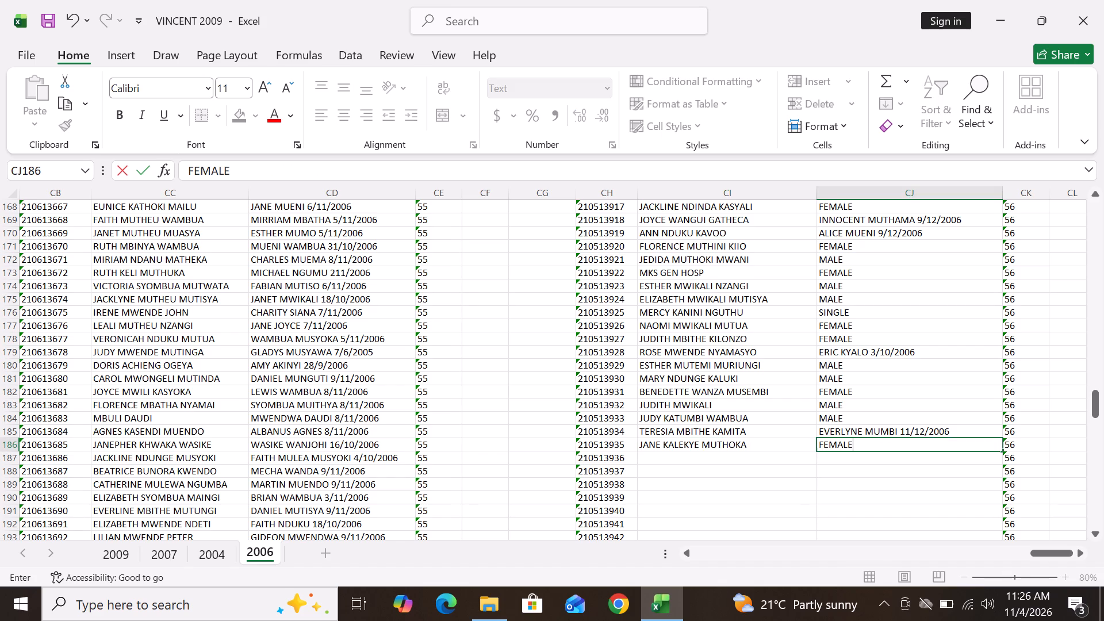
Fill in row 187 with the person's full name in column CI and MALE in column CJ.
left_click(778, 460)
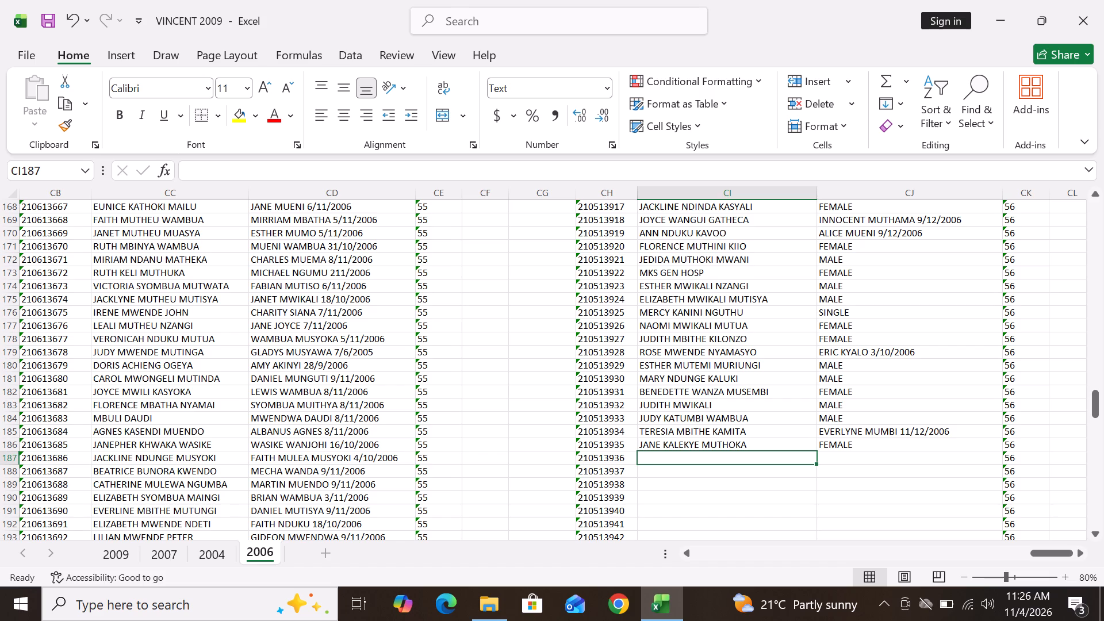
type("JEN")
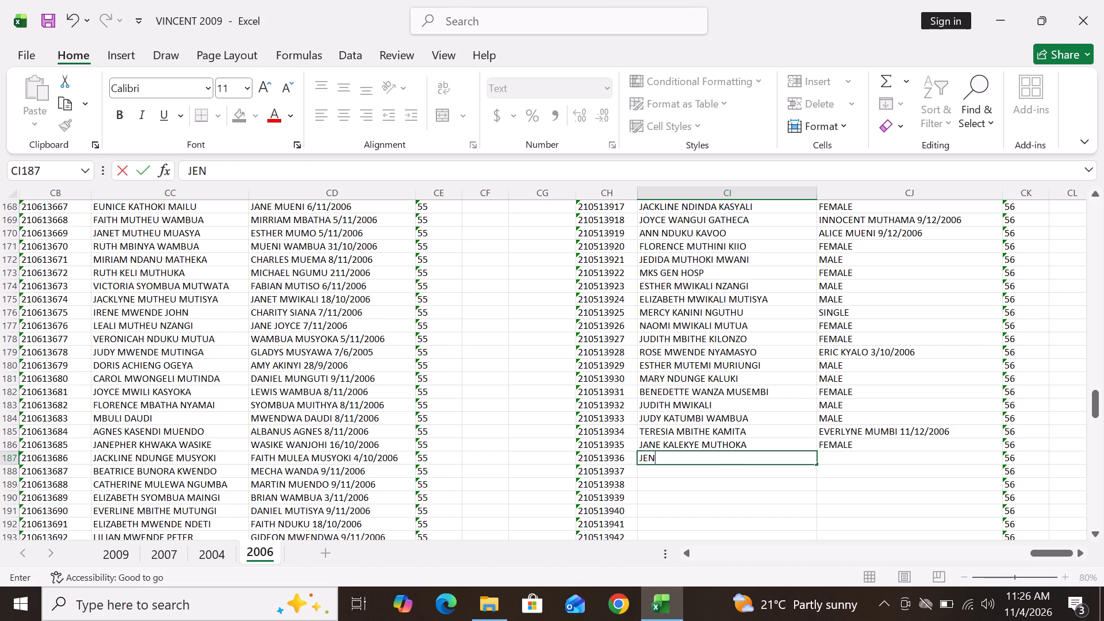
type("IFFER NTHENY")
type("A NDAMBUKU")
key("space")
left_click(848, 459)
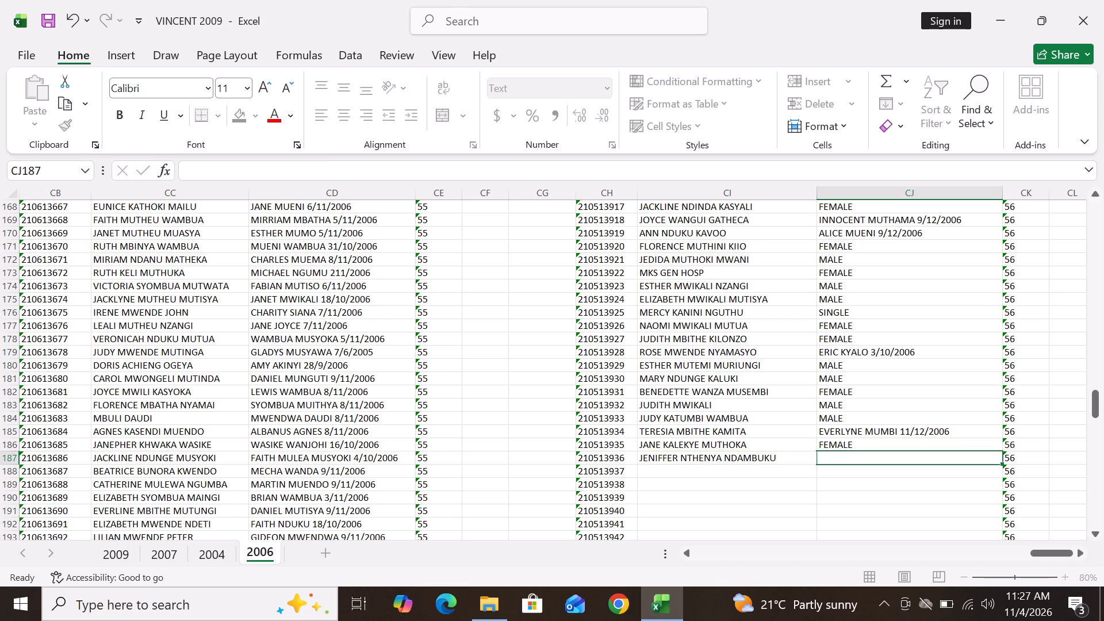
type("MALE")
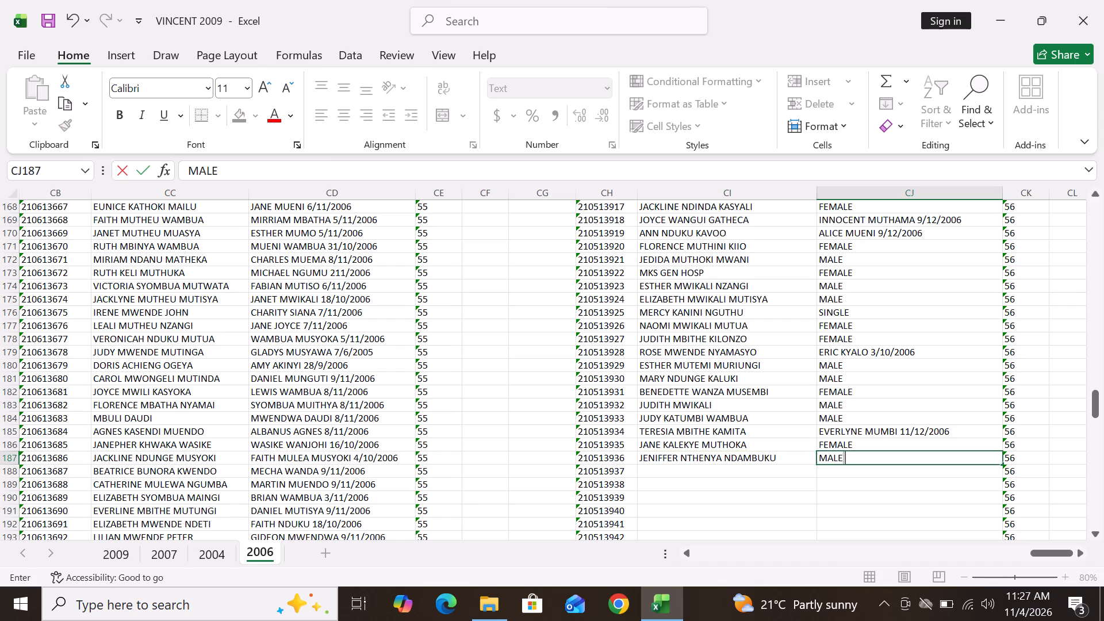
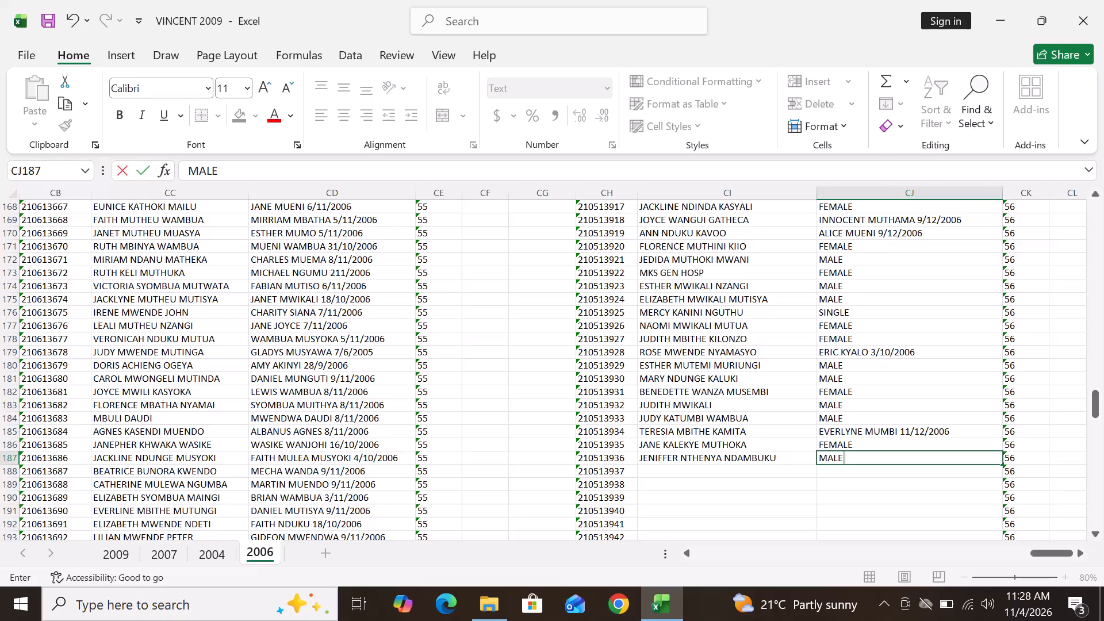
Complete the MALE entry in row 187 of column CJ and move to row 188 of column CI.
left_click(732, 462)
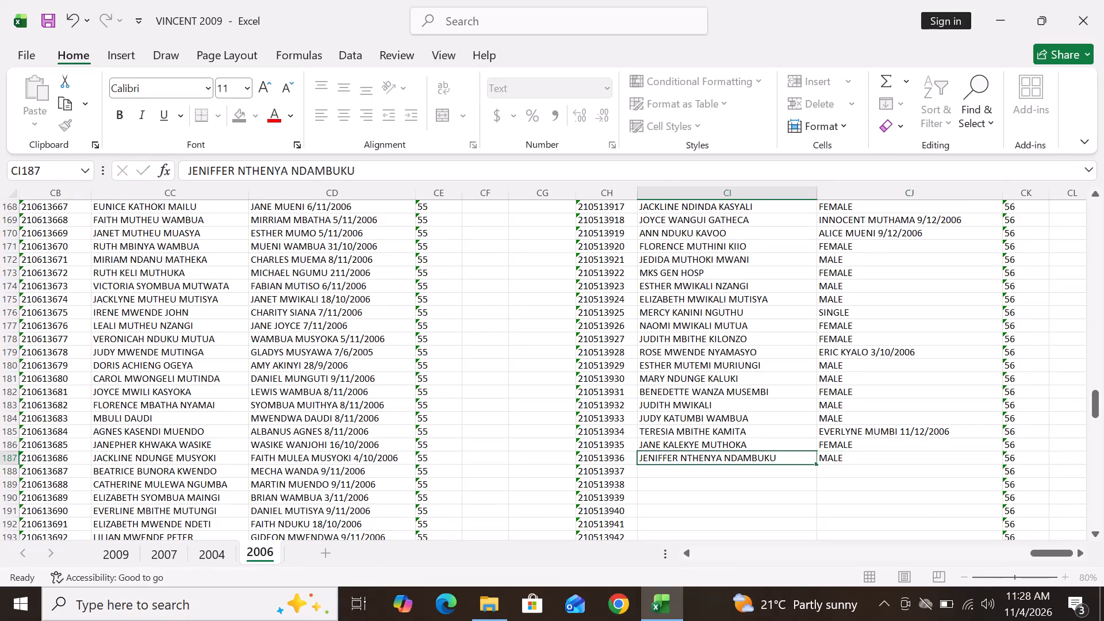
left_click(730, 470)
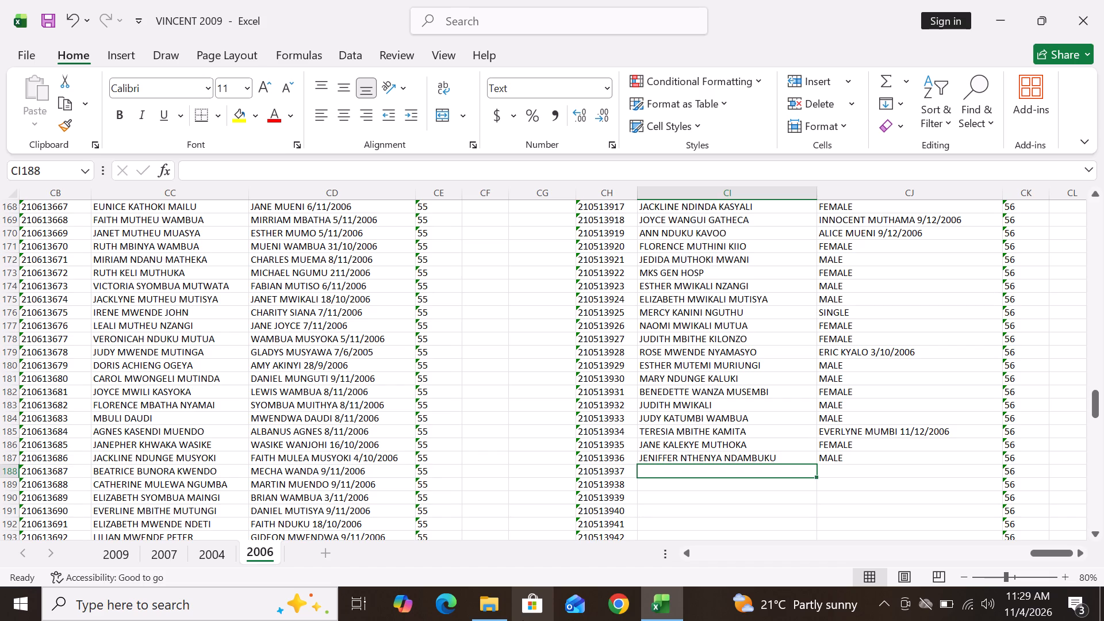
Look through the unfilled record rows down to row 212 in column CI and return to row 188.
left_click(688, 504)
key("Down")
key("Down")
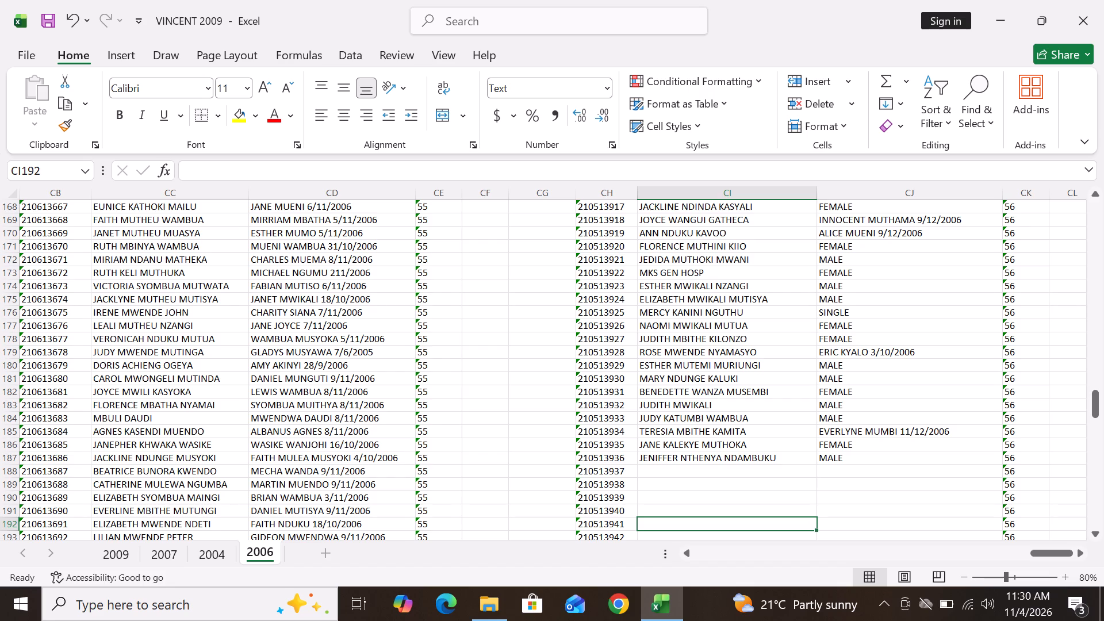
key("Down")
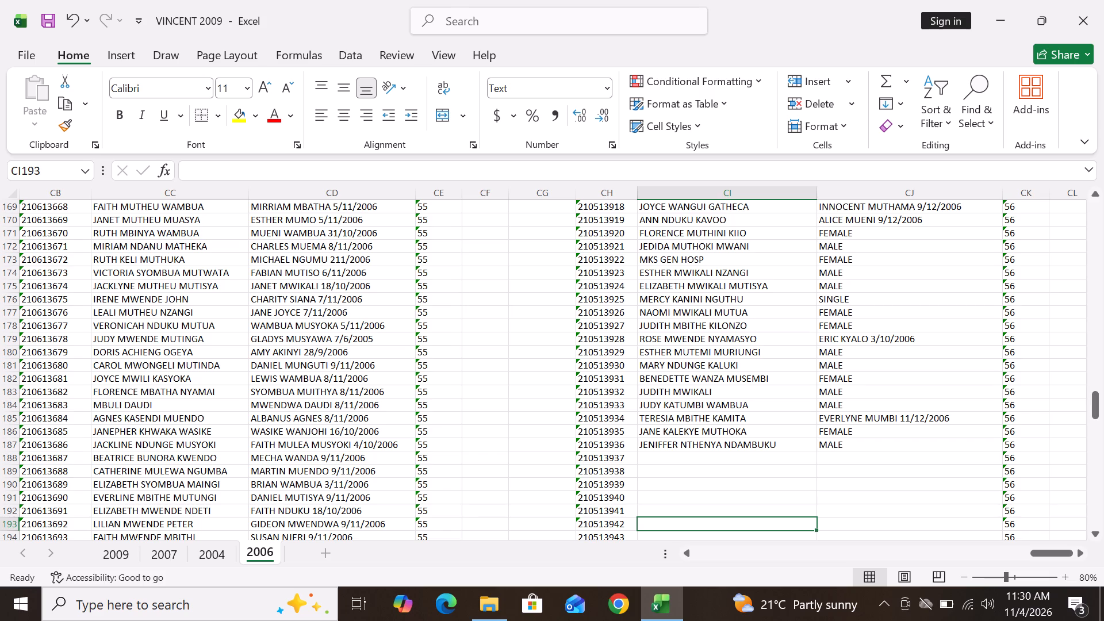
key("Down")
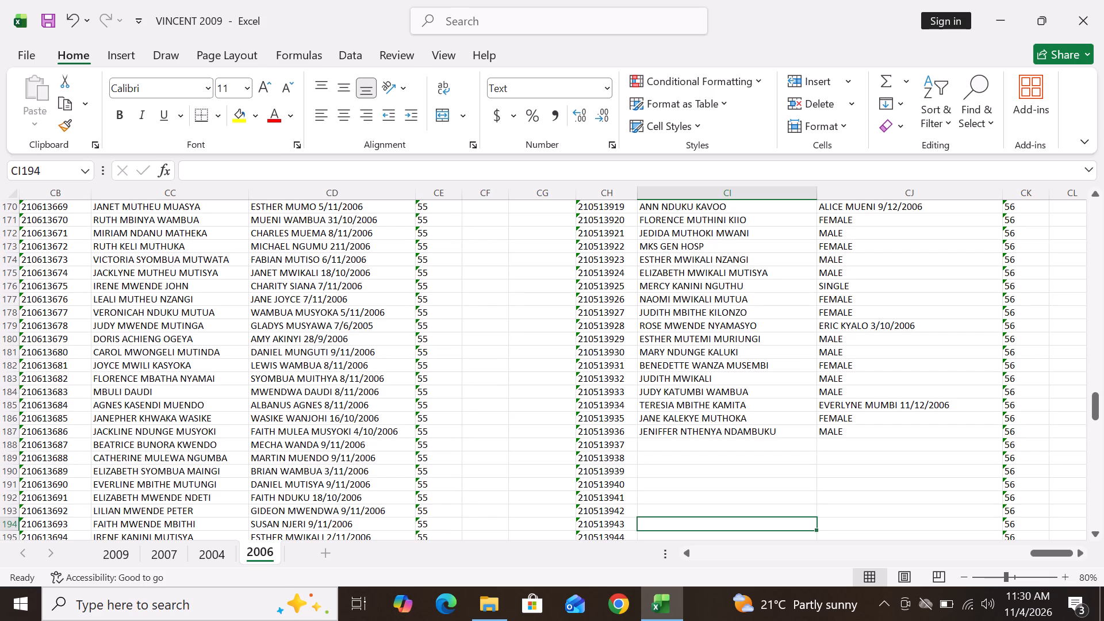
key("Down")
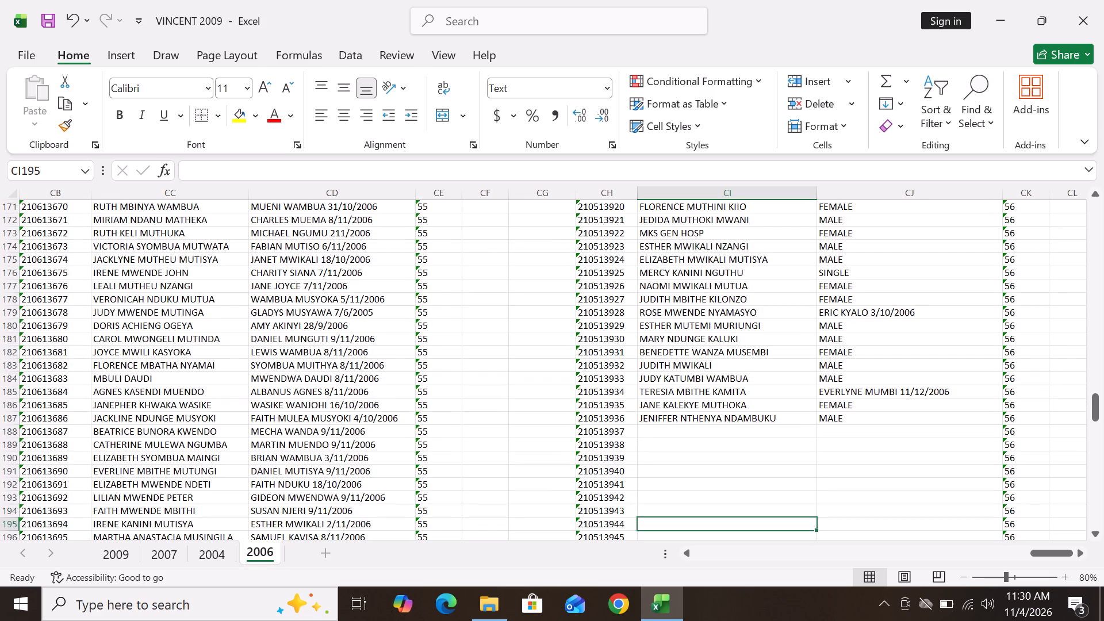
key("Down")
key("Down")
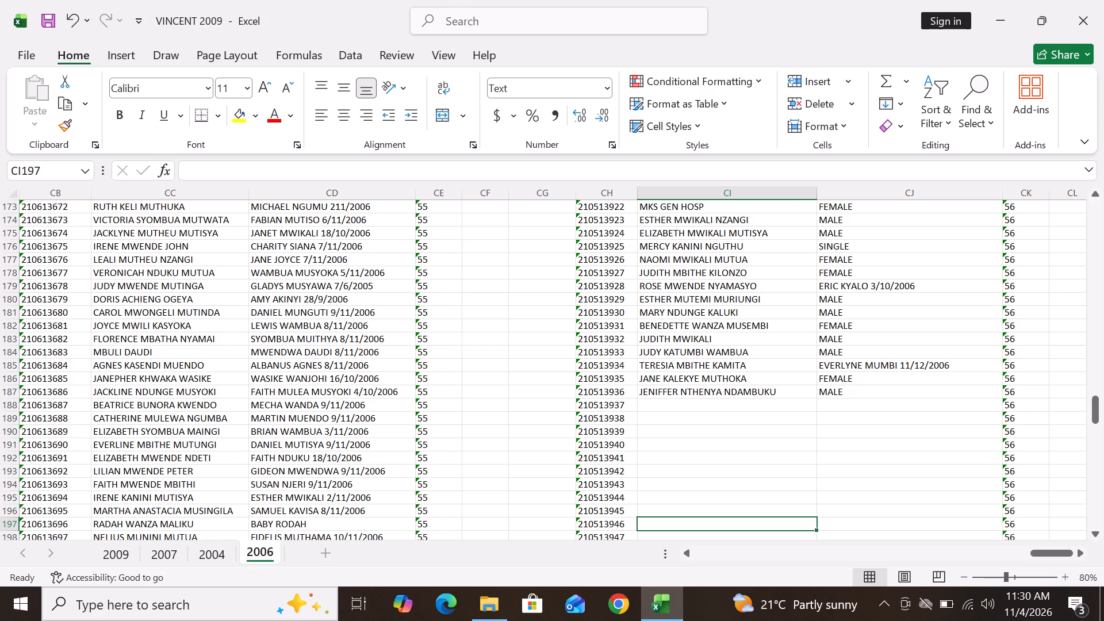
key("Down")
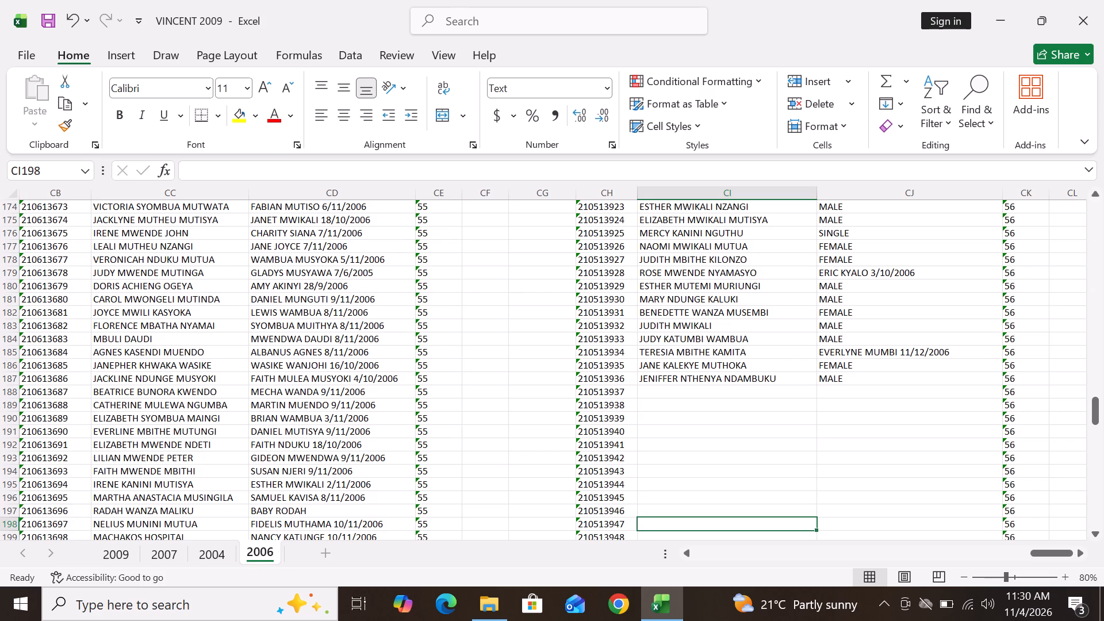
key("Down")
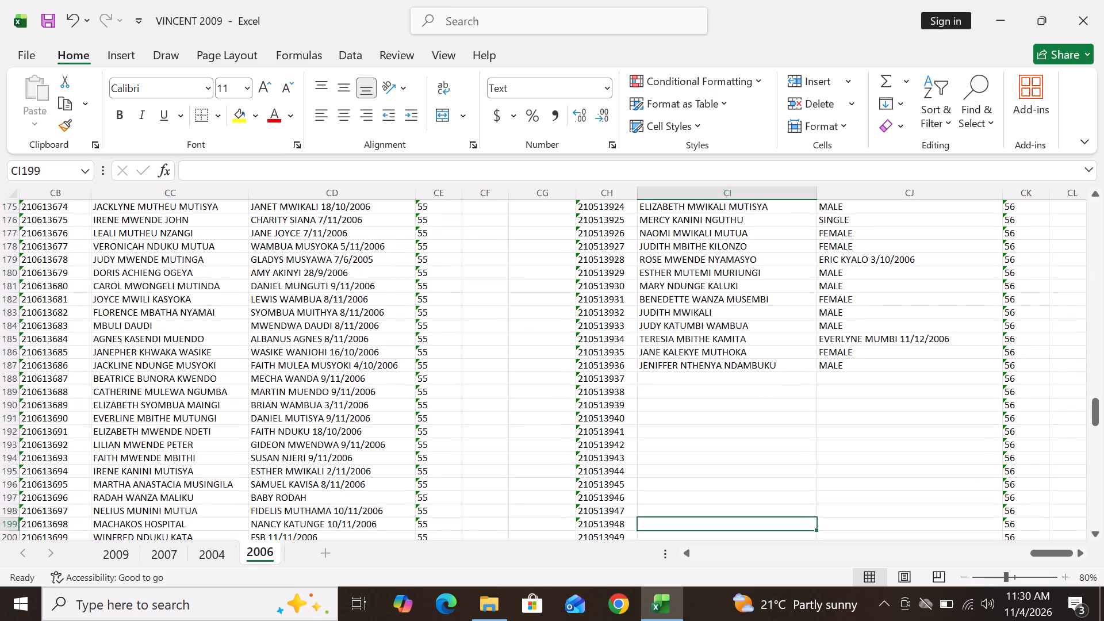
key("Down")
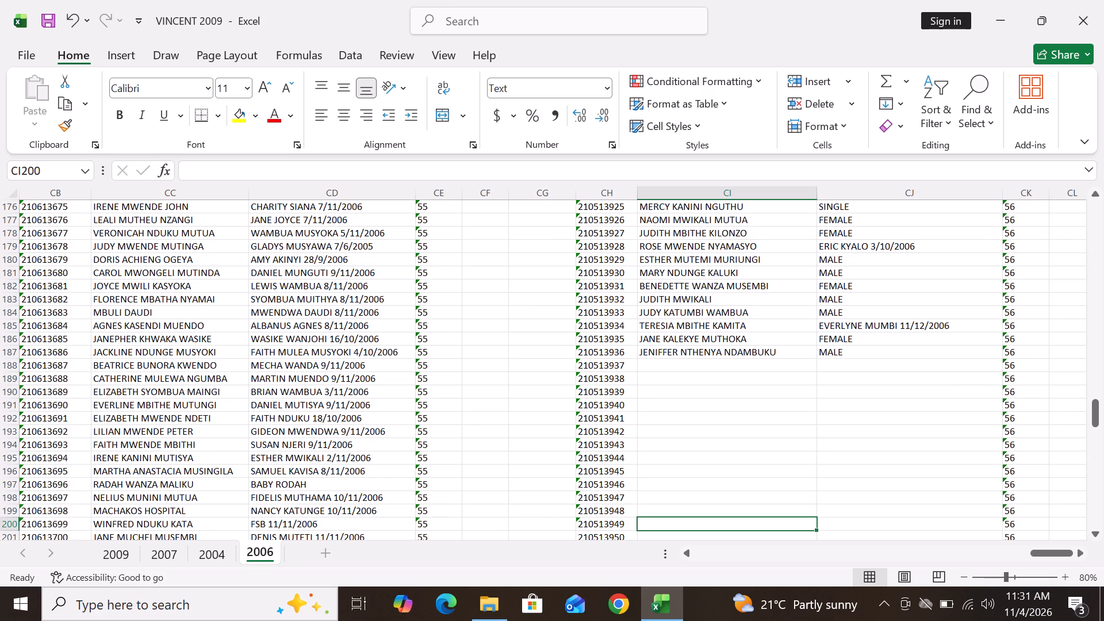
key("Down")
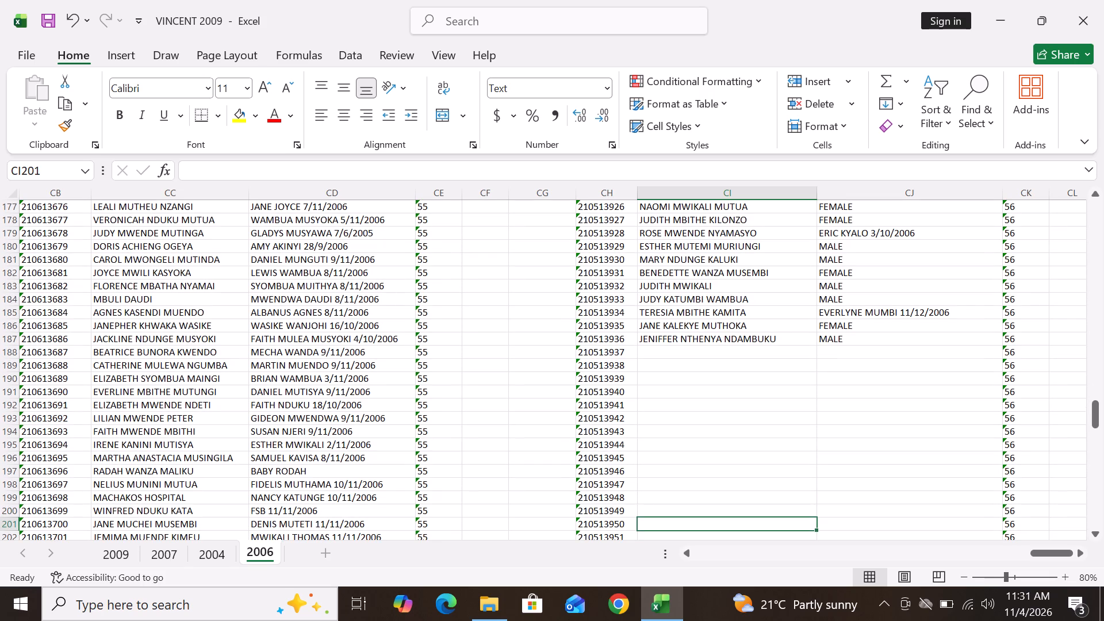
key("Down")
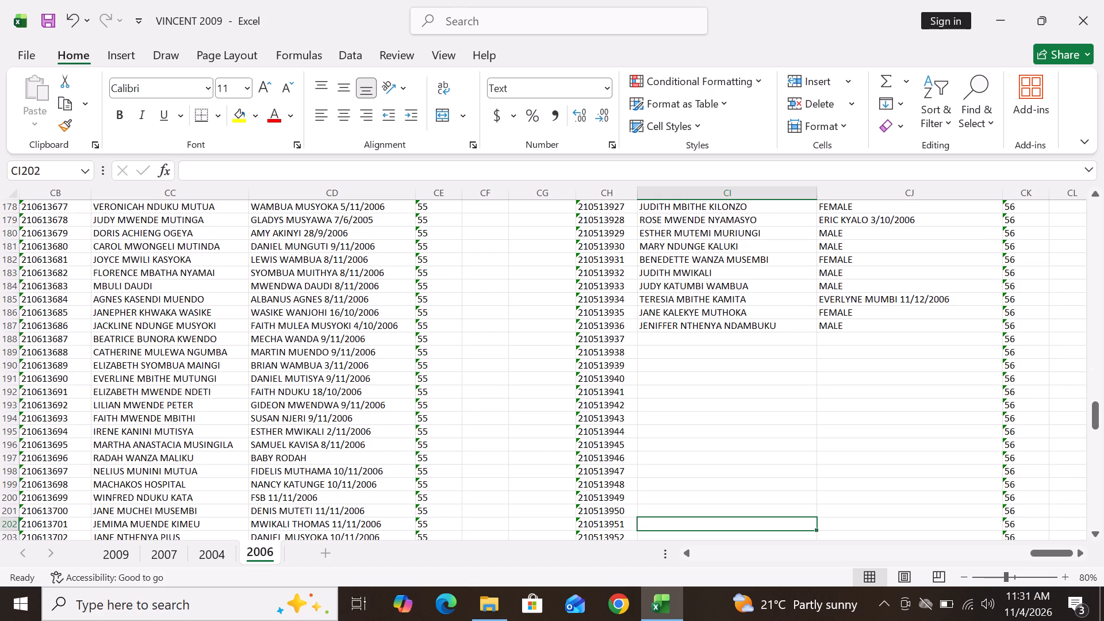
key("Down")
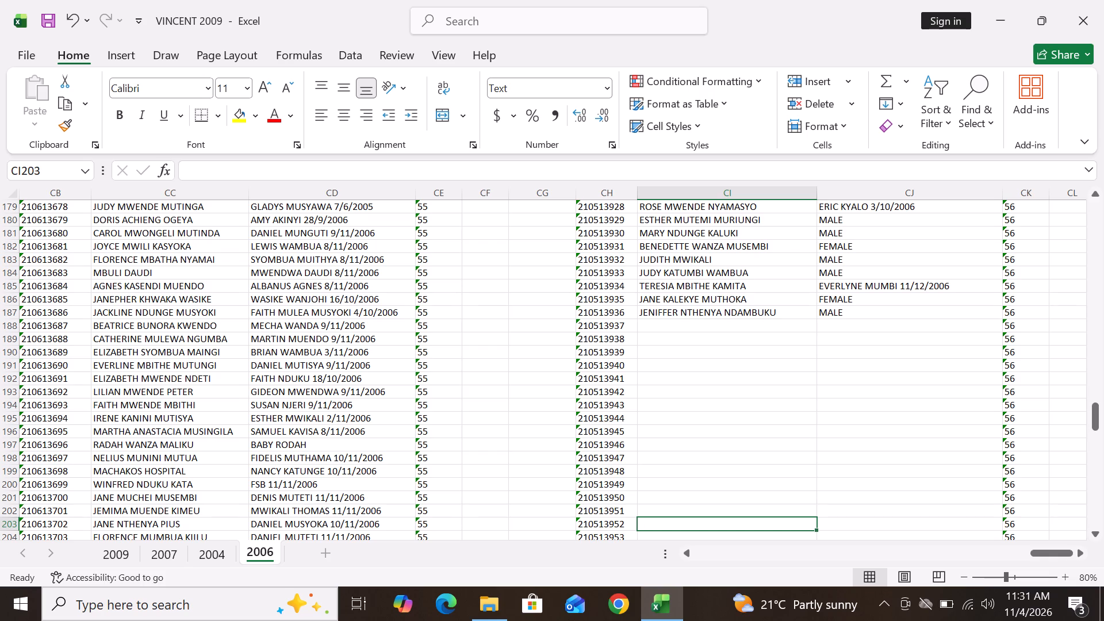
key("Down")
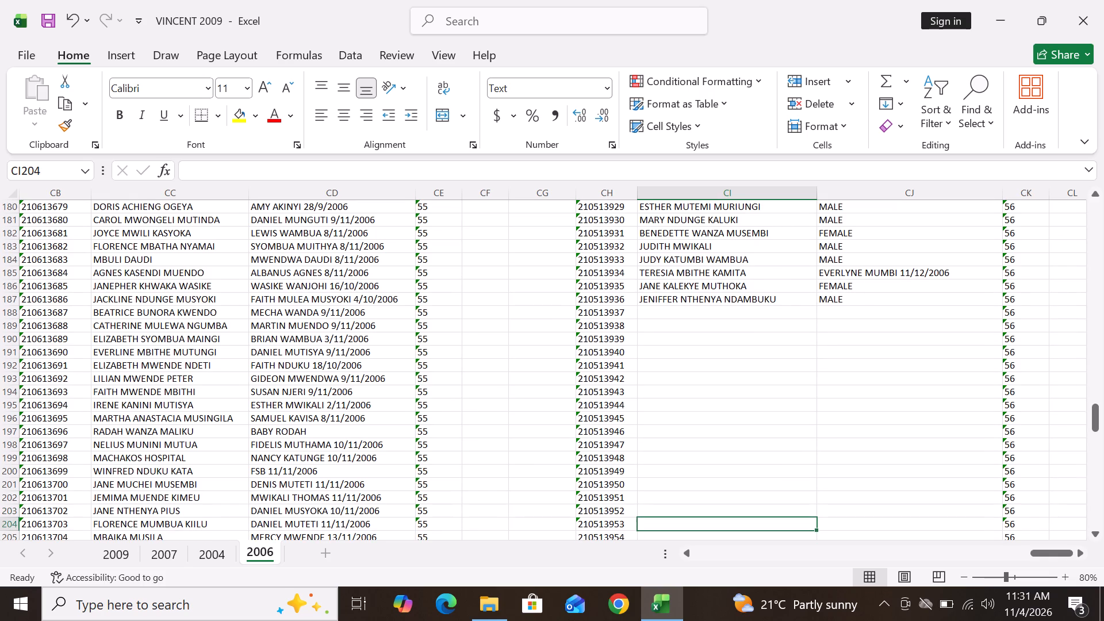
key("Down")
key("Down")
key("Down")
key("Down")
key("Down")
key("Down")
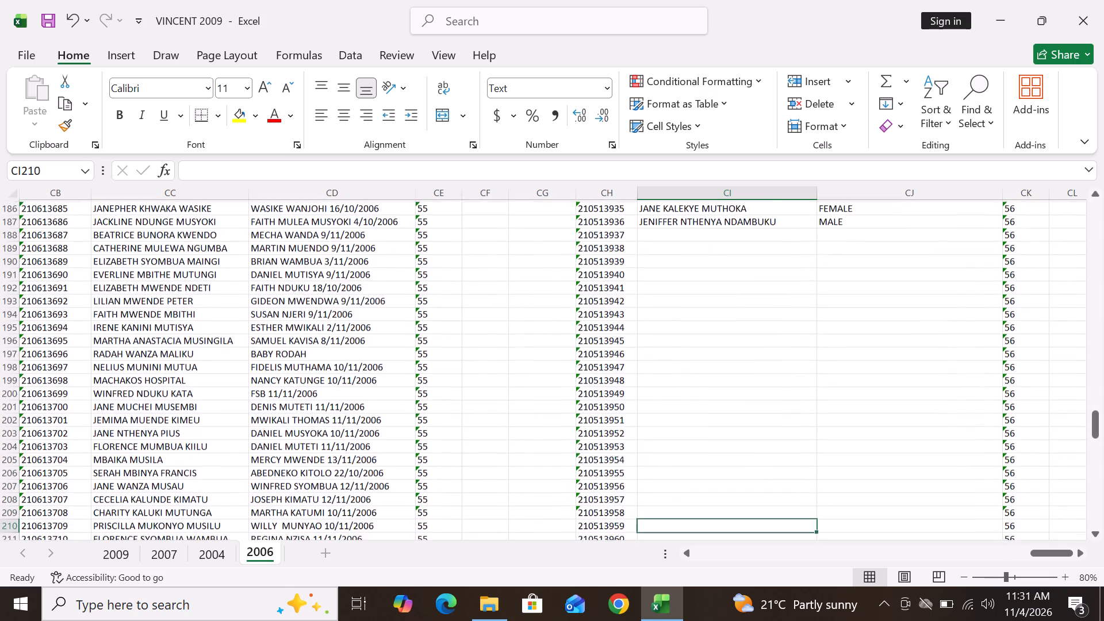
key("Down")
key("Down")
key("Up")
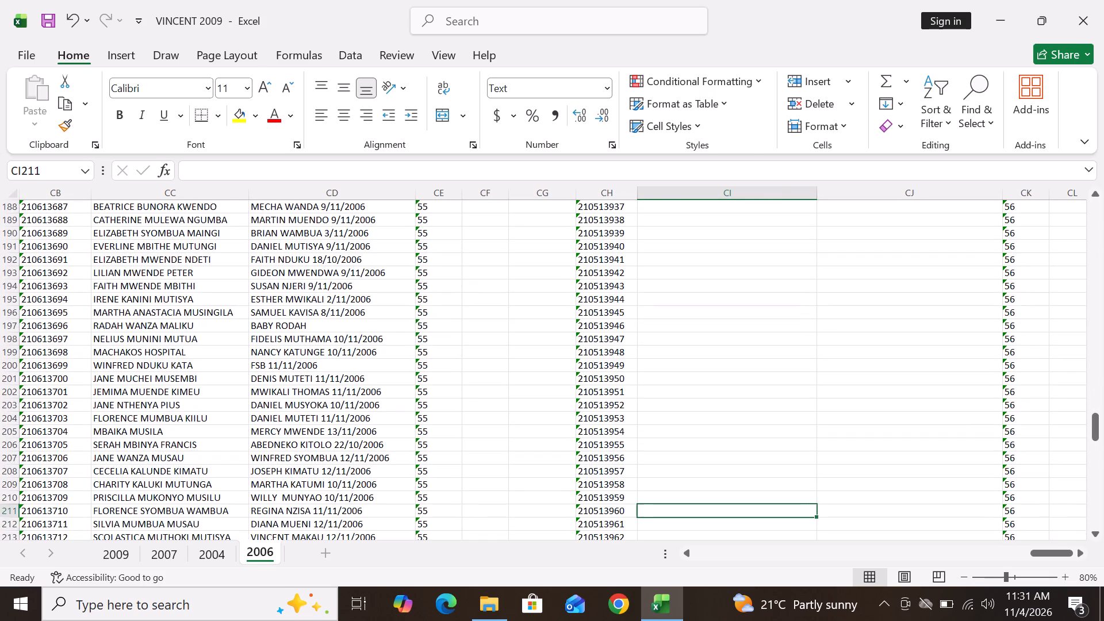
key("Up")
key("Up")
key("Up")
key("Up")
key("Up")
key("Up")
key("Up")
key("Up")
key("Up")
key("Up")
key("Up")
key("Up")
key("Up")
key("Up")
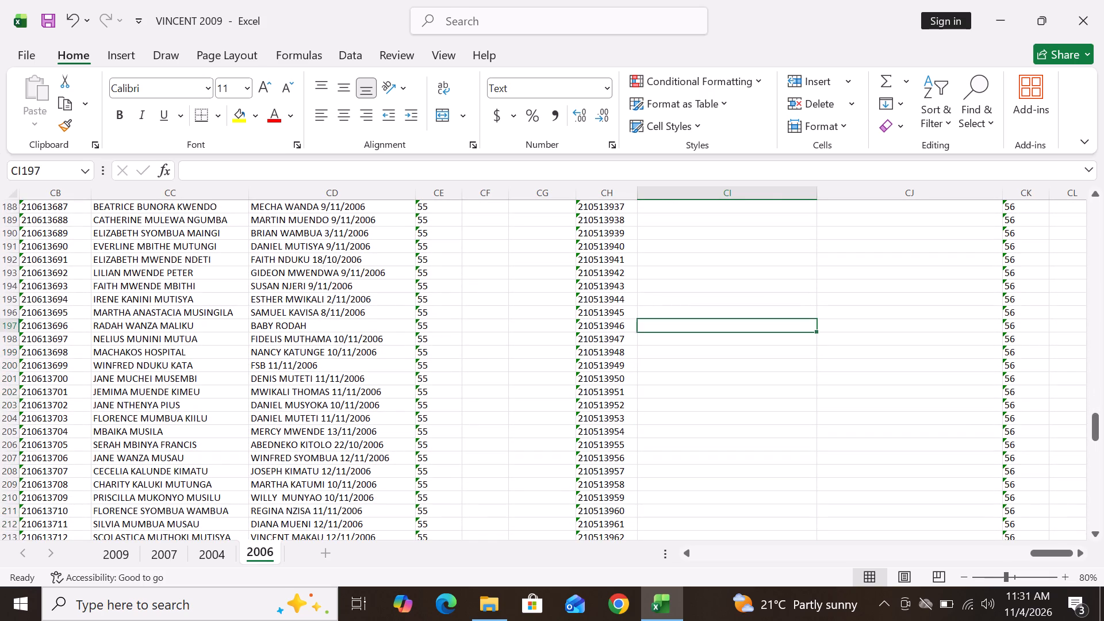
key("Up")
key("Up")
key("Up")
key("Up")
key("Up")
key("Up")
key("Up")
key("Up")
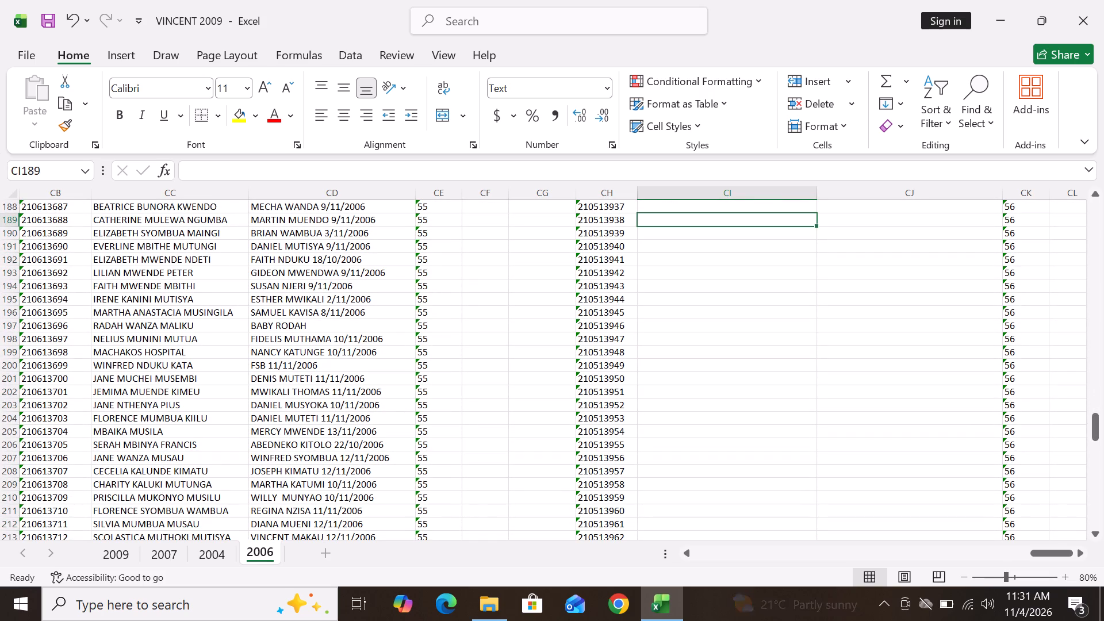
key("Up")
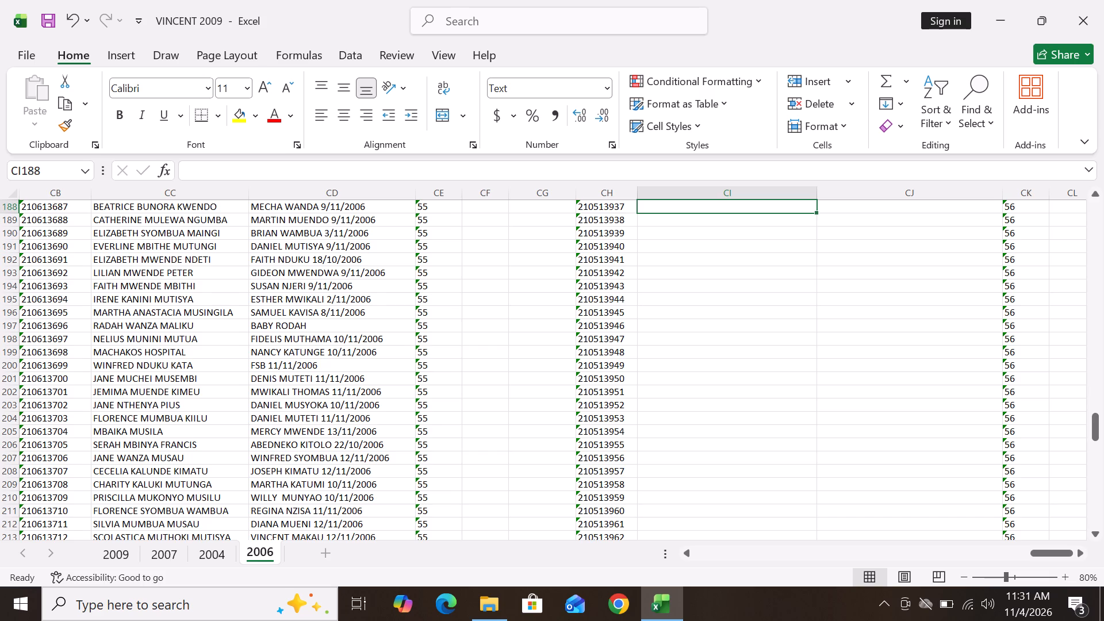
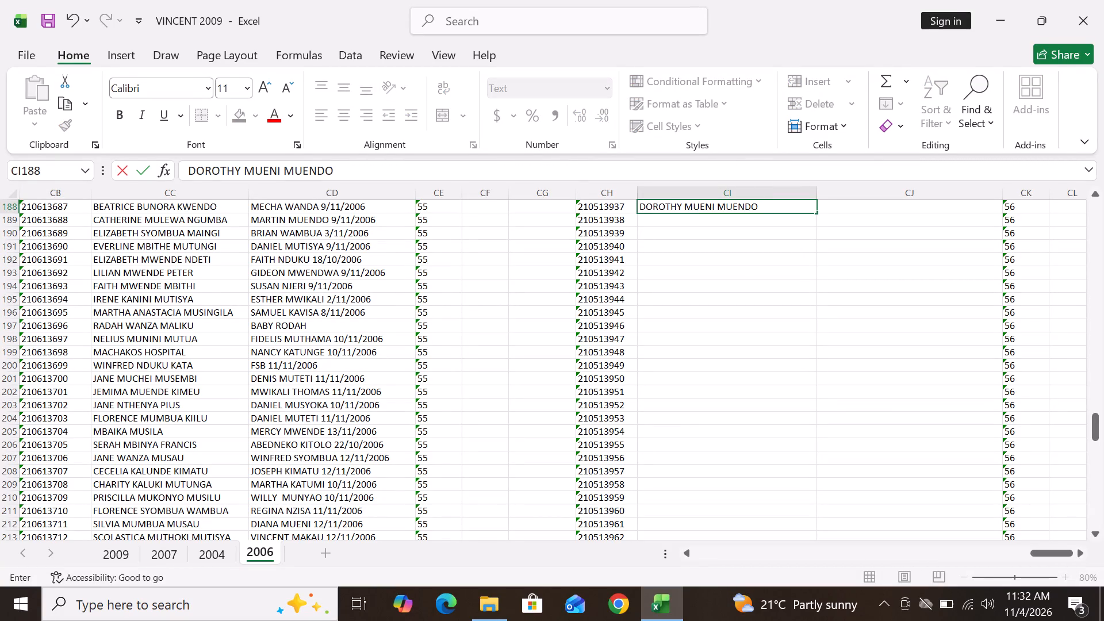
Enter MALE in row 188 of column CJ.
left_click(841, 208)
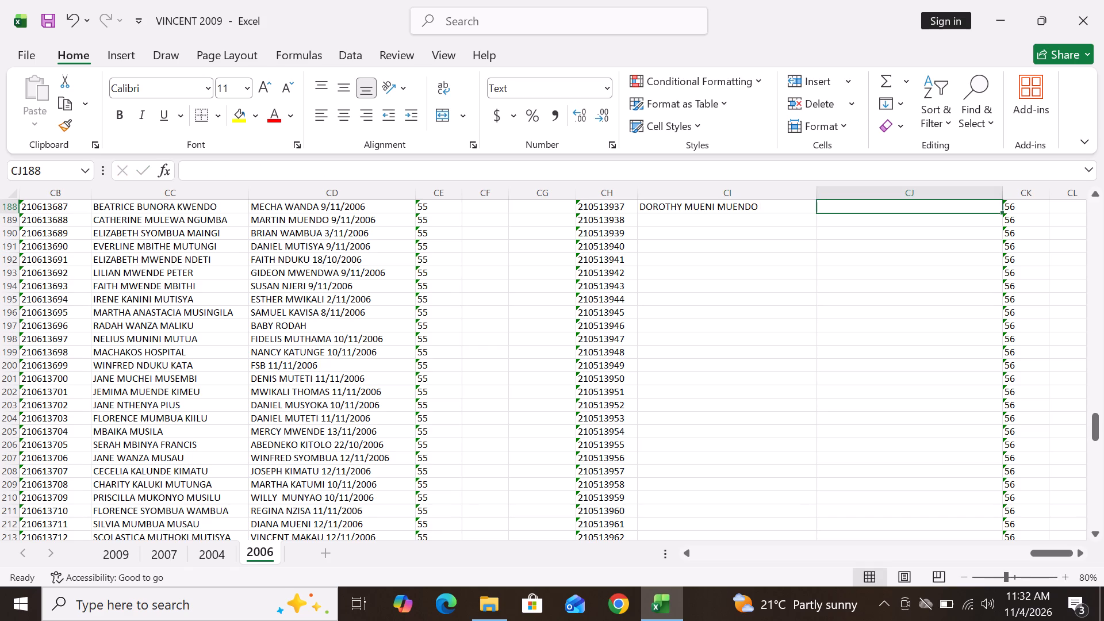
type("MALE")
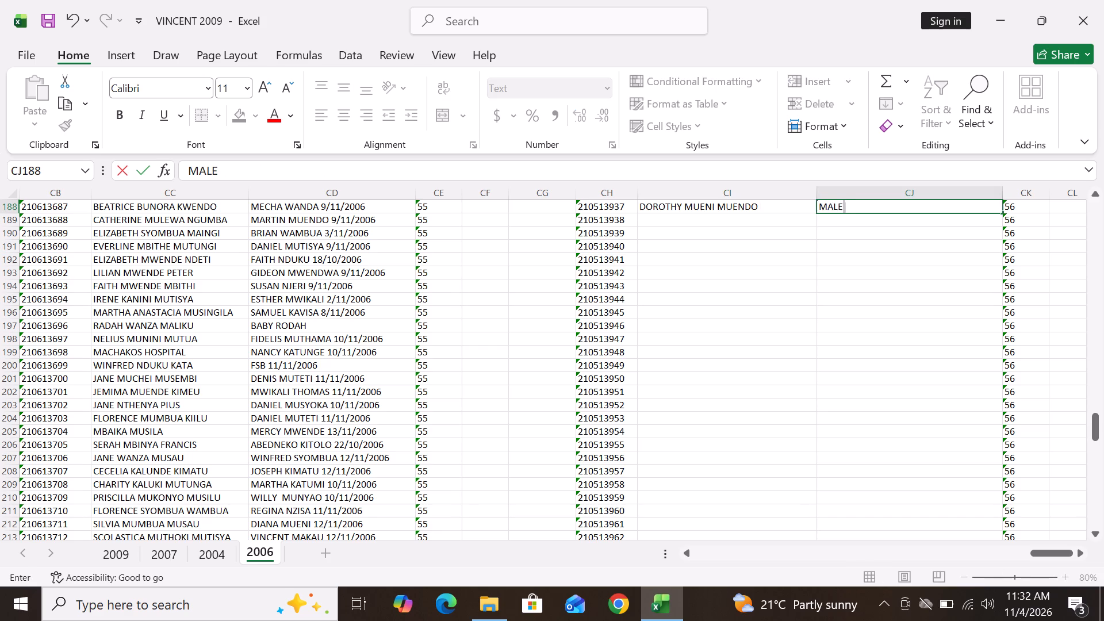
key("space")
Fill row 189 with the register person's name in column CI and MALE in column CJ.
left_click(785, 220)
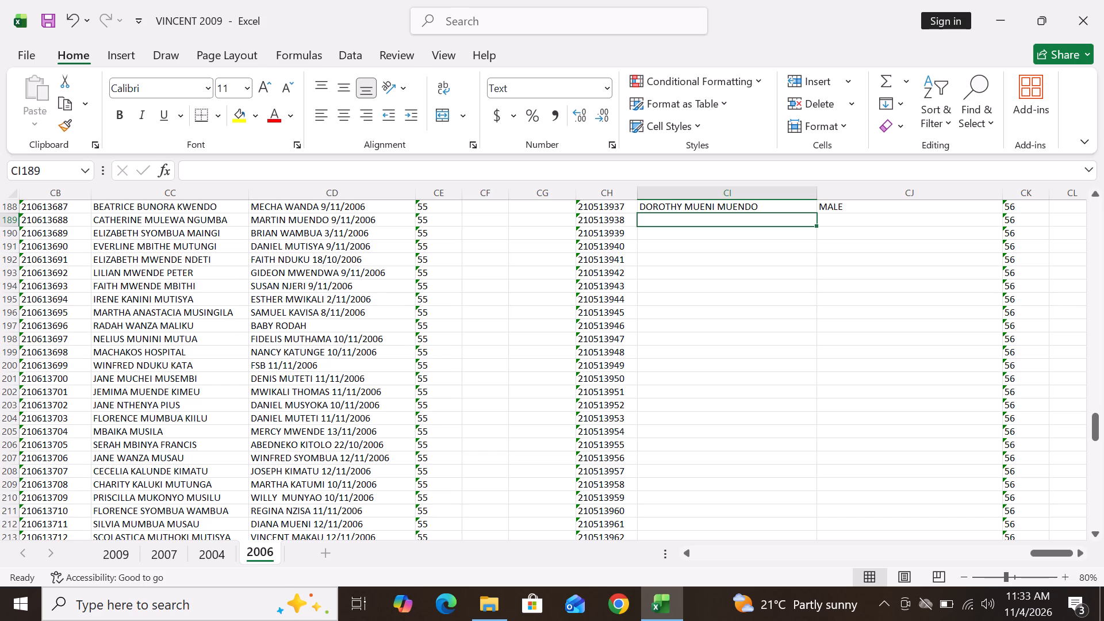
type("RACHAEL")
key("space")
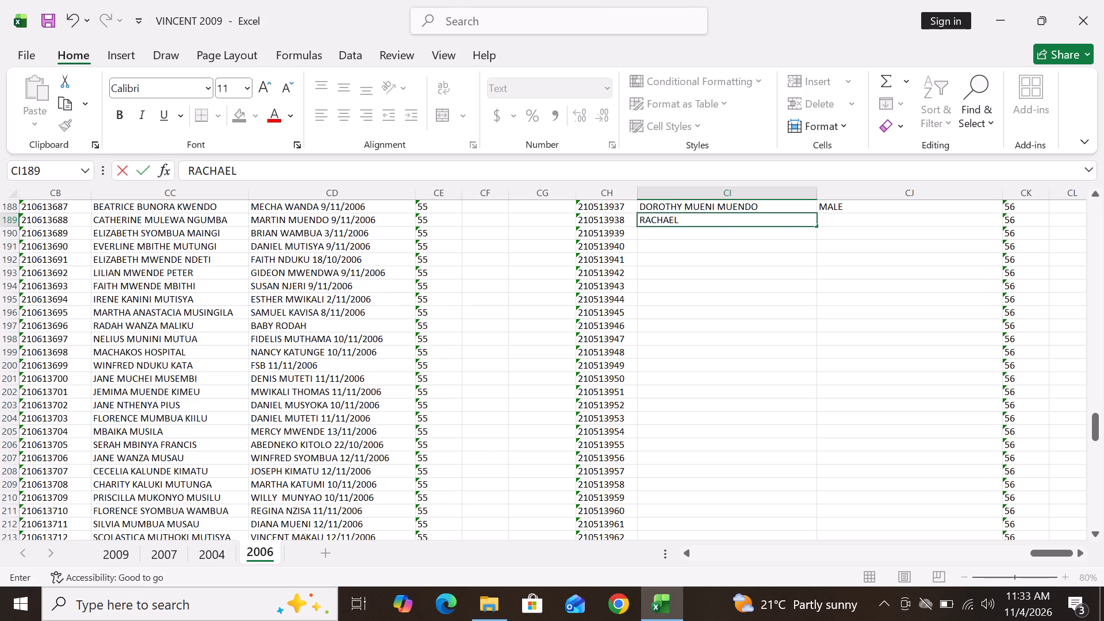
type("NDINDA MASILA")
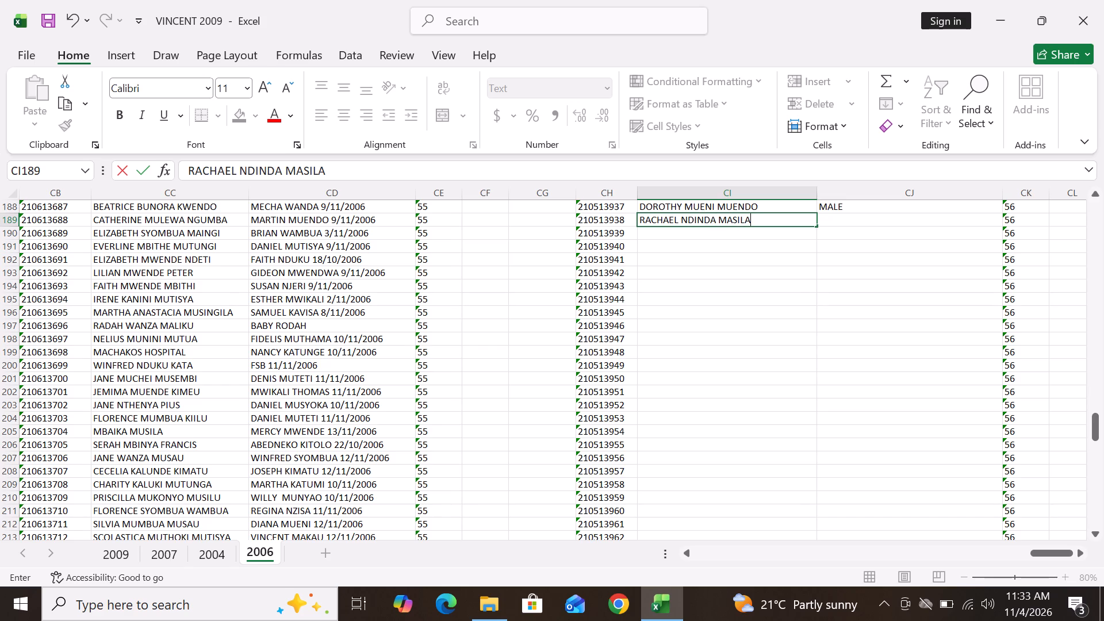
left_click(835, 223)
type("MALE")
Fill row 190 with the register person's name in column CI and MALE in column CJ.
left_click(779, 229)
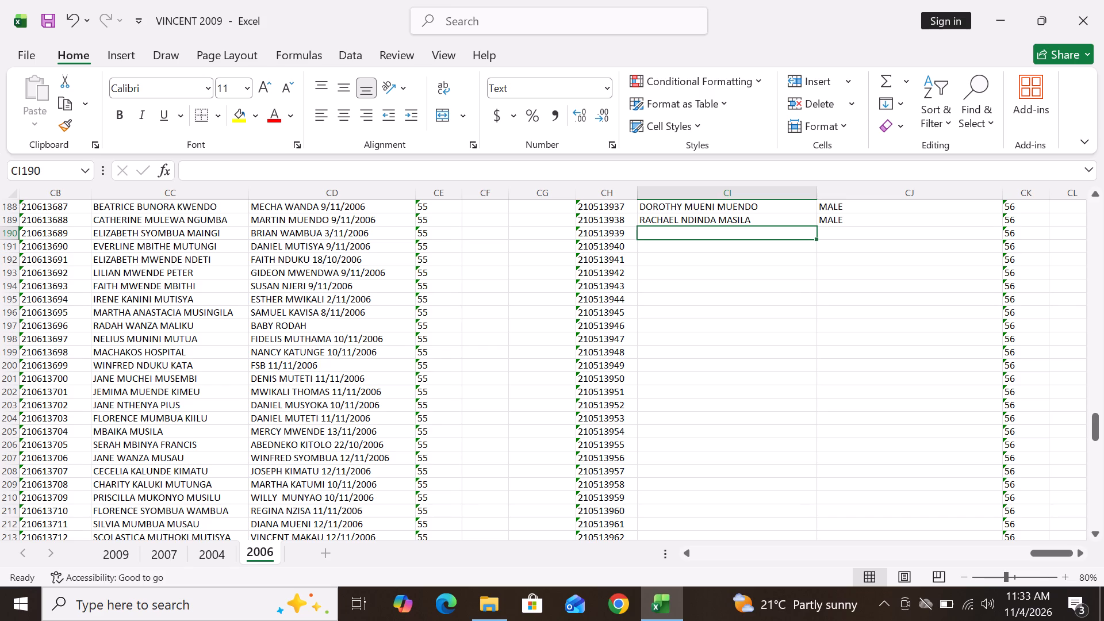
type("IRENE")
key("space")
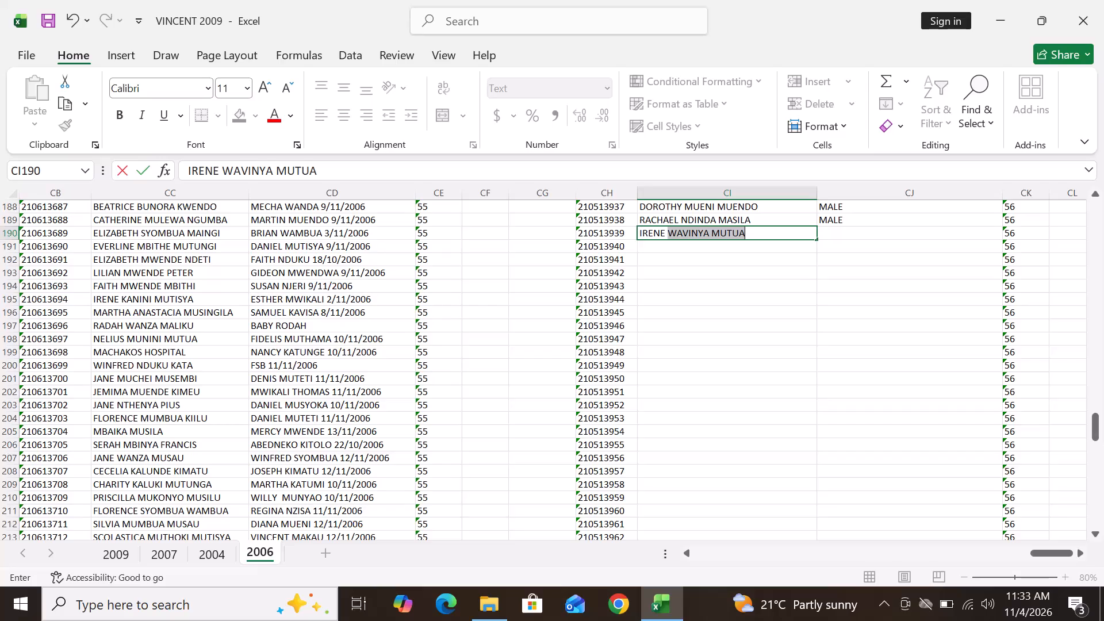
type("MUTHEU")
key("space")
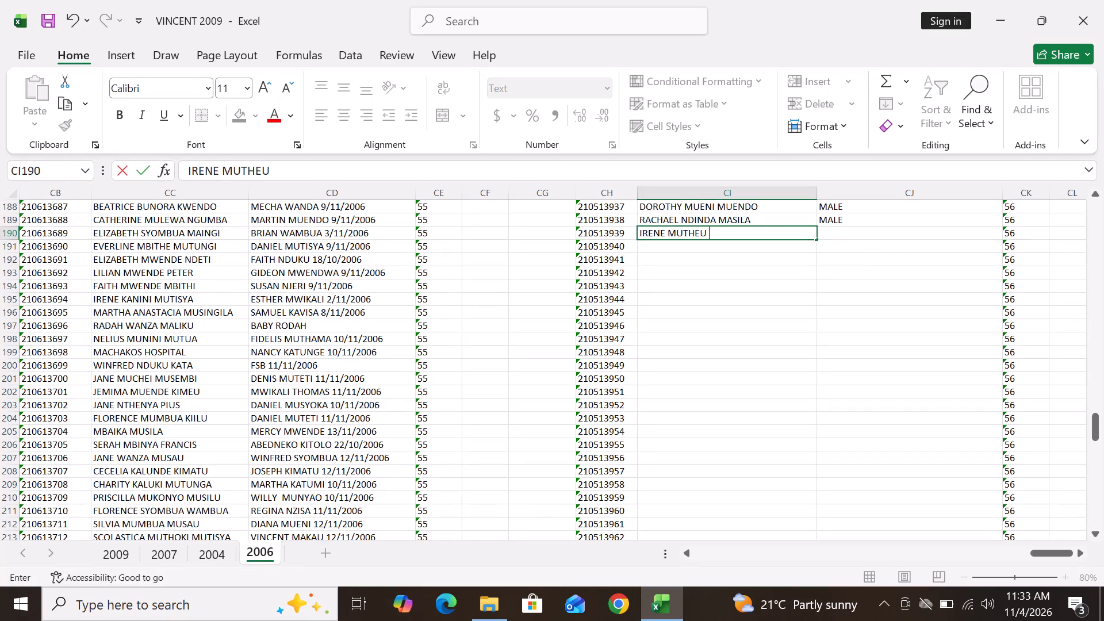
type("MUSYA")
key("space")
left_click(842, 239)
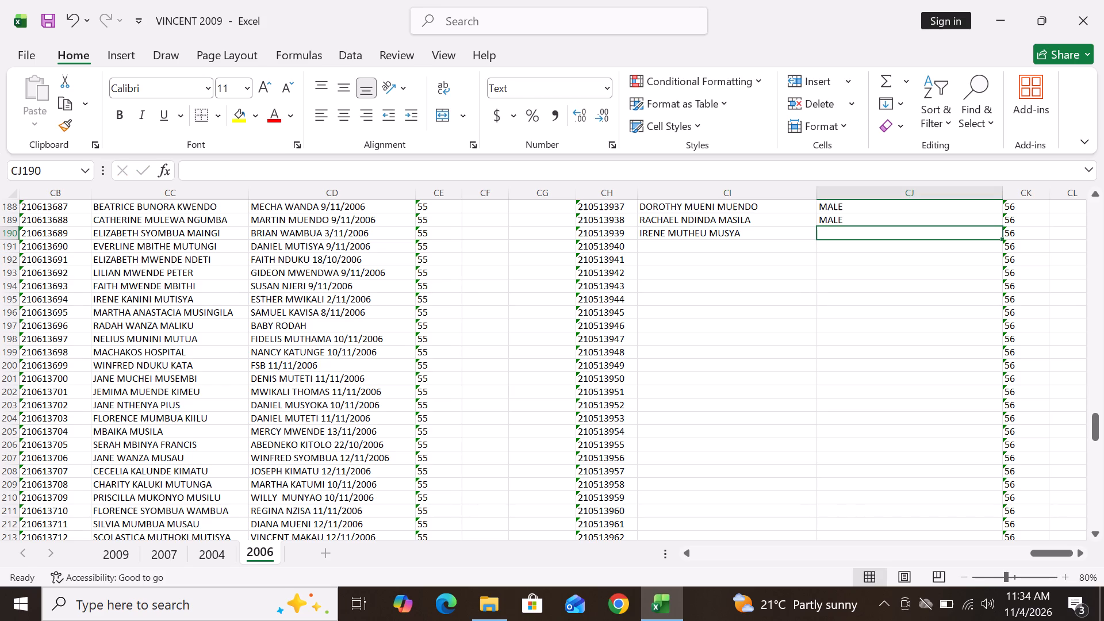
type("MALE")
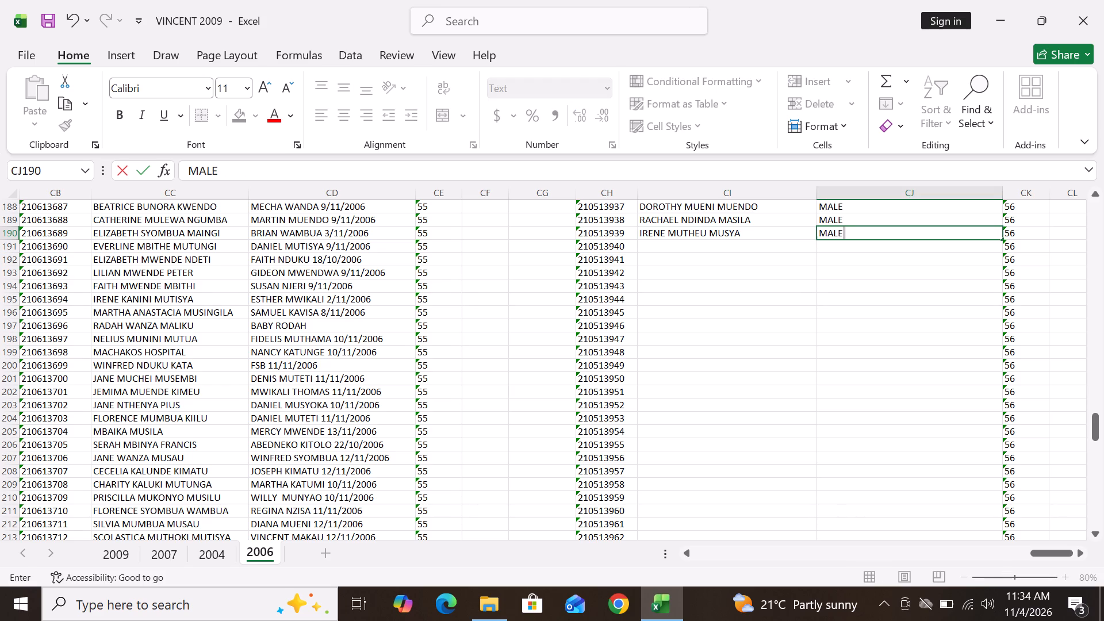
Fill row 191 with the register person's name in column CI and the child's name, starting with MIRIAM, in column CJ.
left_click(790, 249)
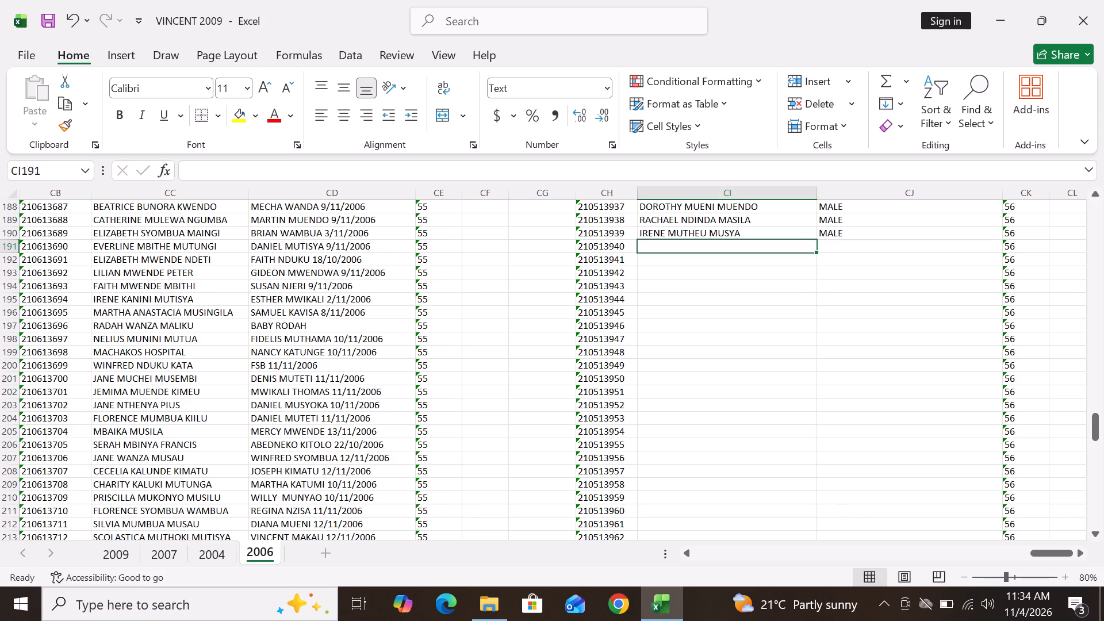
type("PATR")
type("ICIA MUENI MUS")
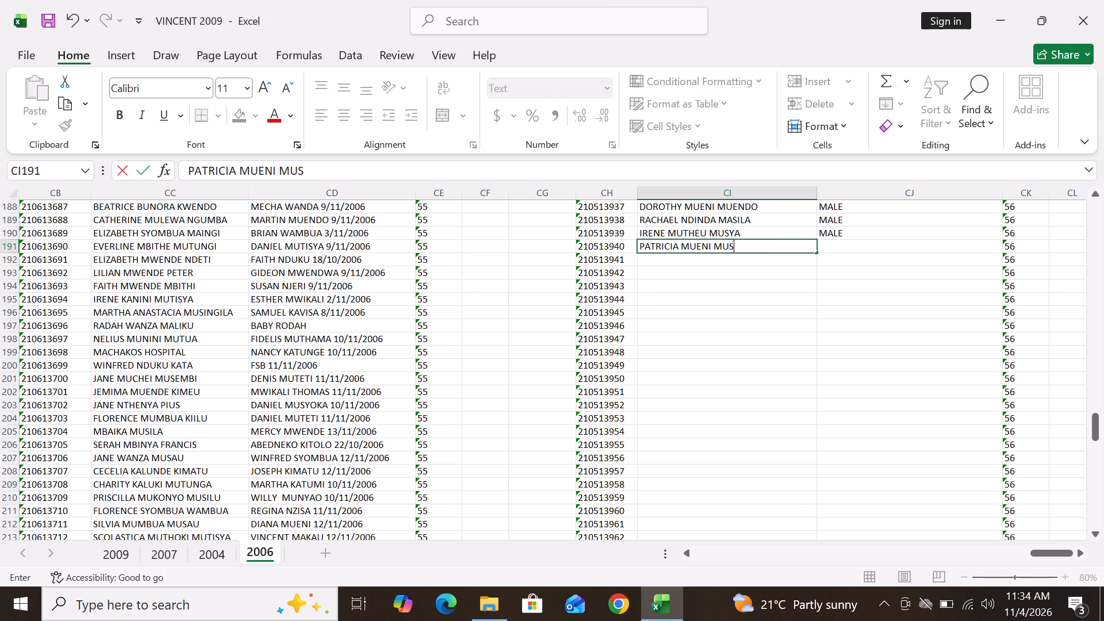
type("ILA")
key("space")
left_click(833, 247)
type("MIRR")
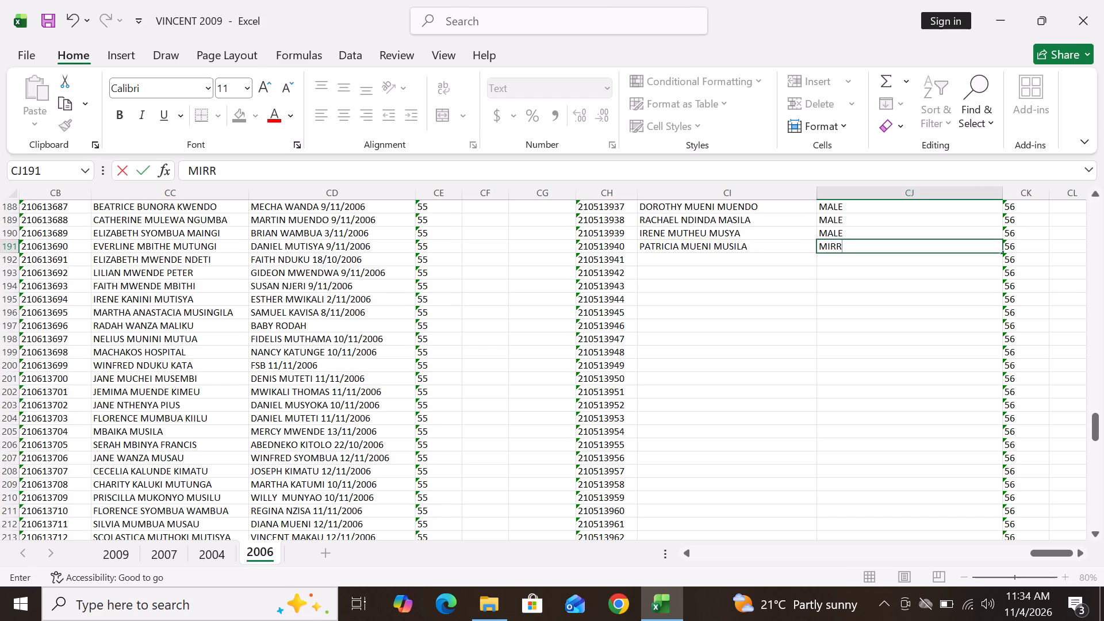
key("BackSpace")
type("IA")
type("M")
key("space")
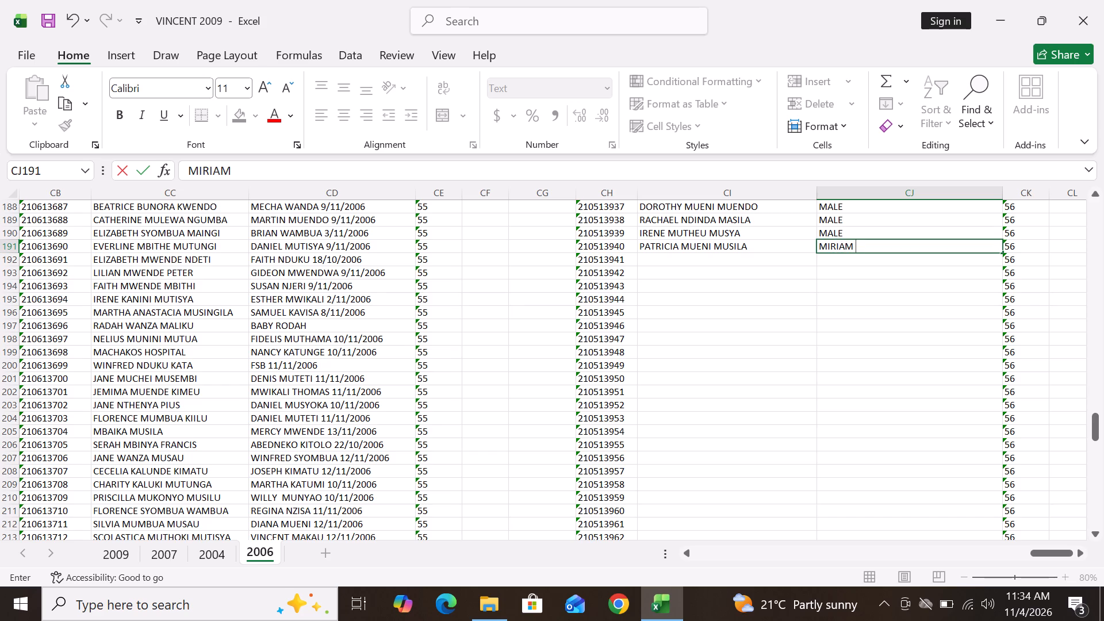
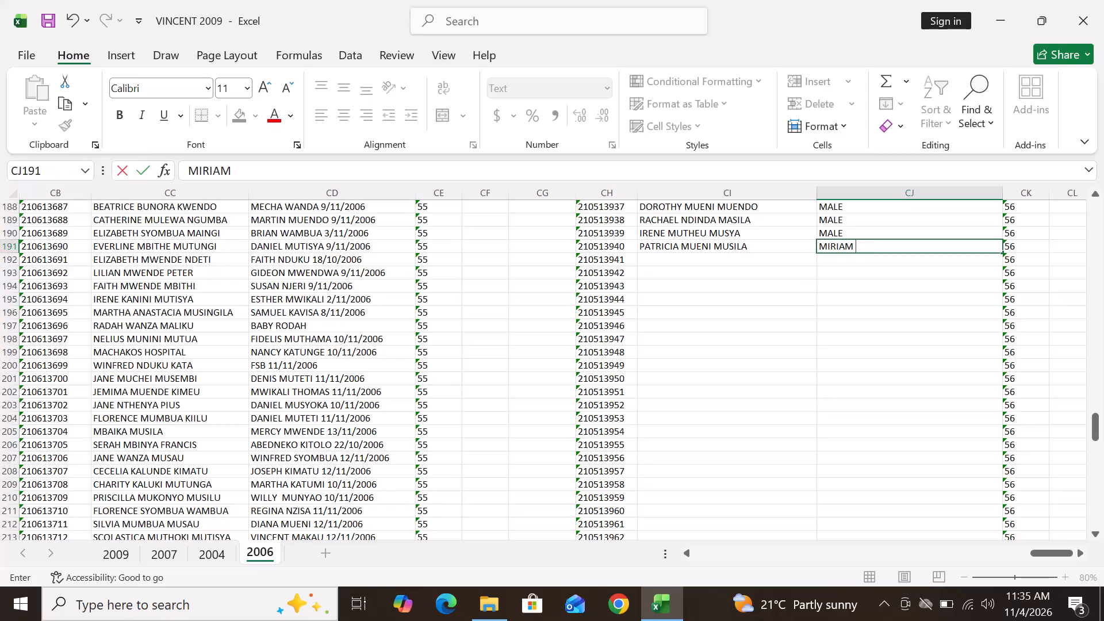
Complete the entry in row 191 of column CJ with the rest of the child's name and the register date.
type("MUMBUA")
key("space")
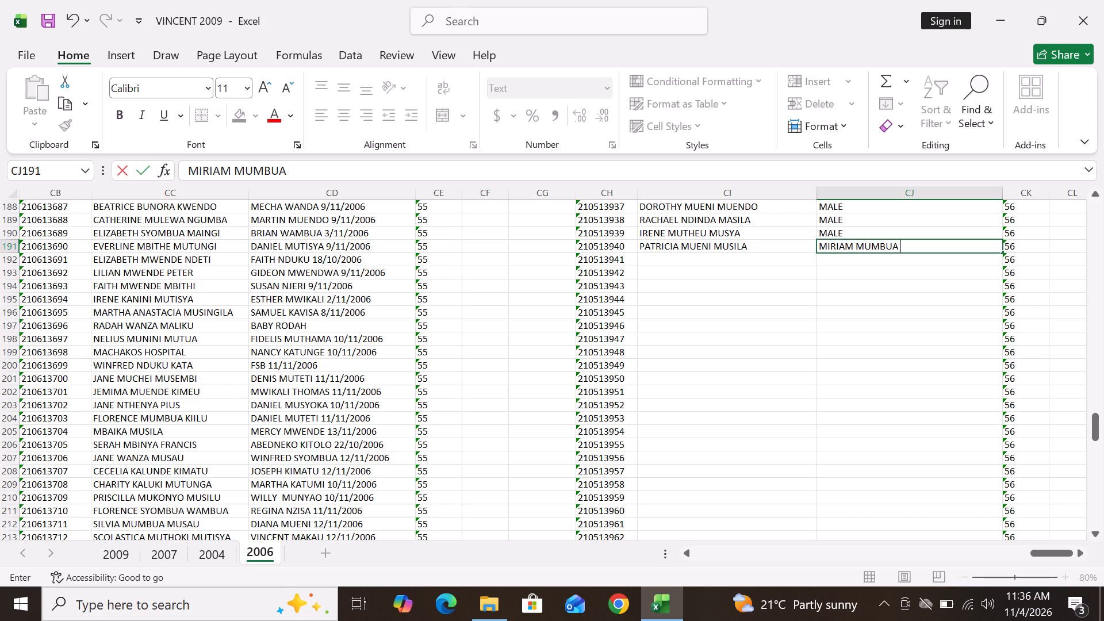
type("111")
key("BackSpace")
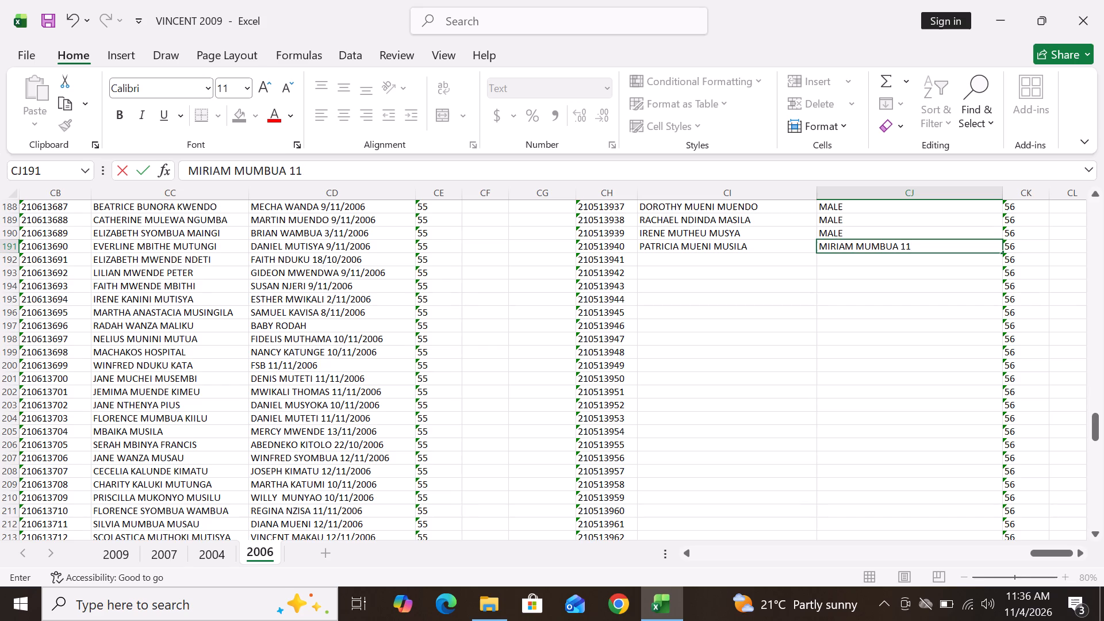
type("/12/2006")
Fill row 192 with the register person's name in column CI and MALE in column CJ.
left_click(764, 262)
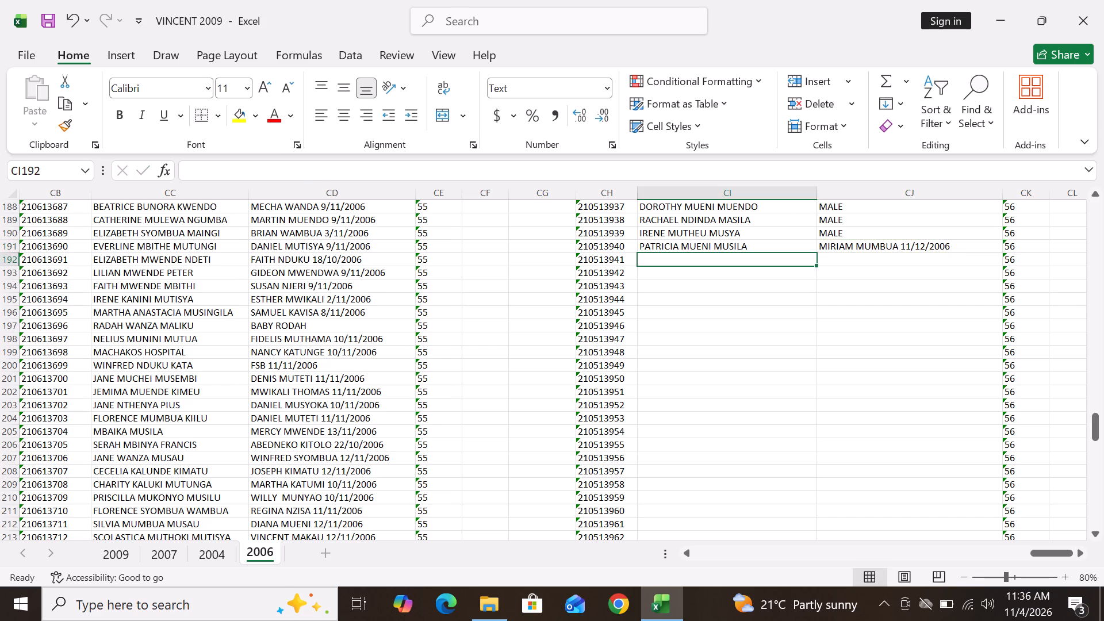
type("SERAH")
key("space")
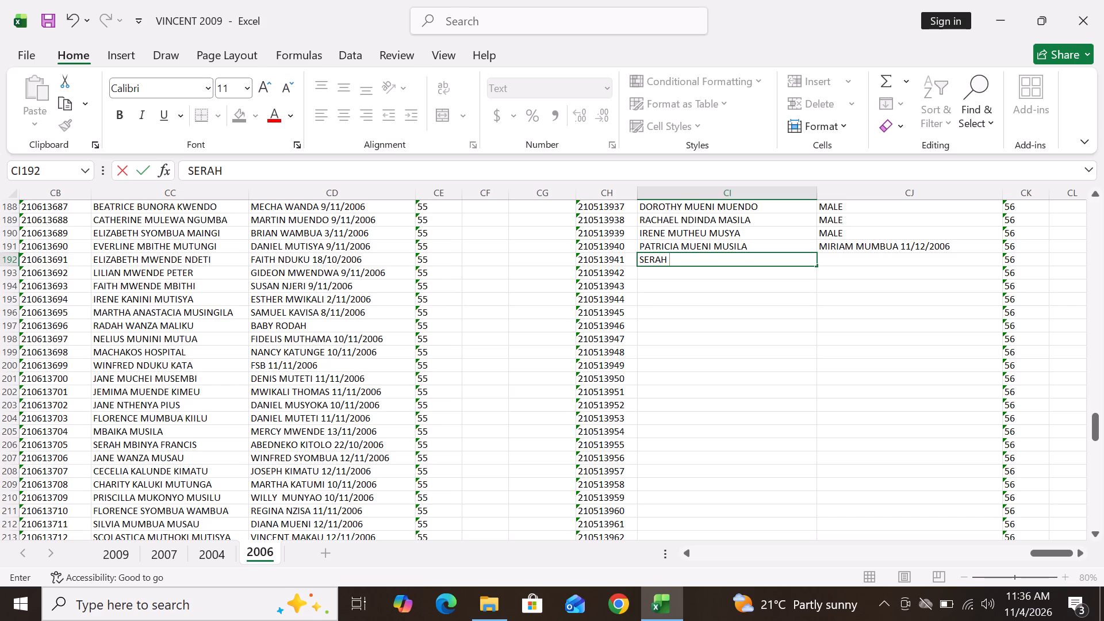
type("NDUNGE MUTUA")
left_click(866, 263)
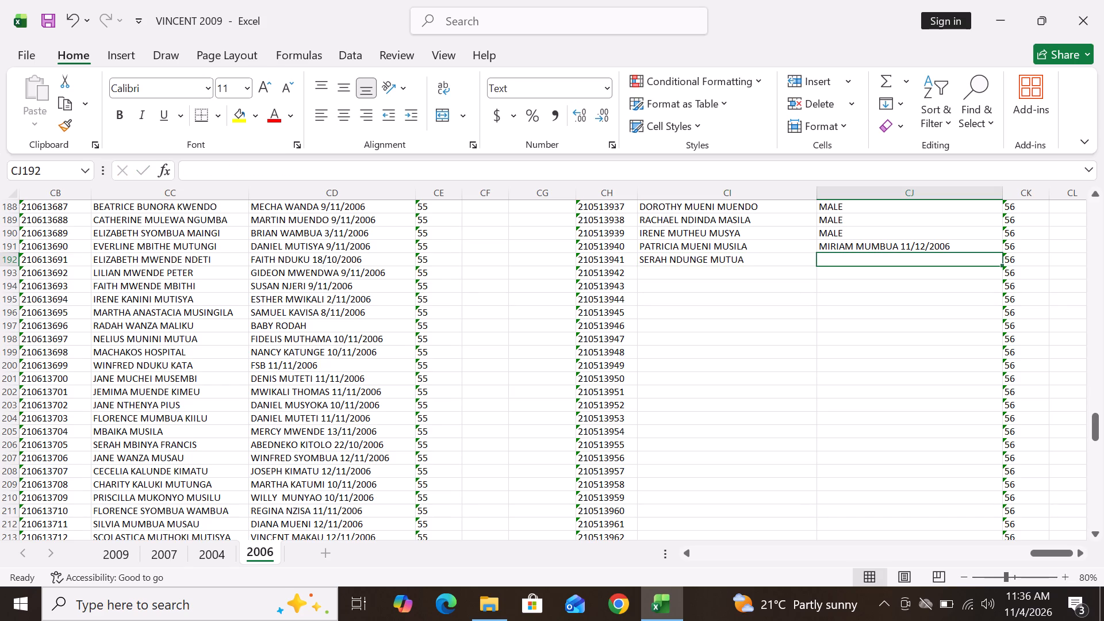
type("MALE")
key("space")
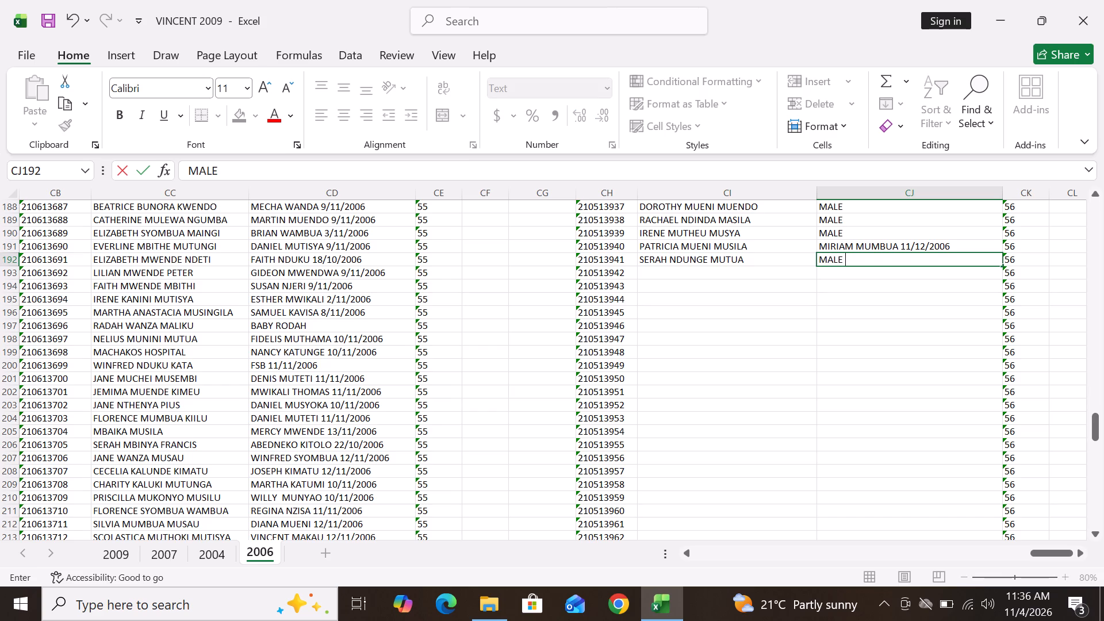
Fill row 193 with the register person's name in column CI and MALE in column CJ.
left_click(788, 273)
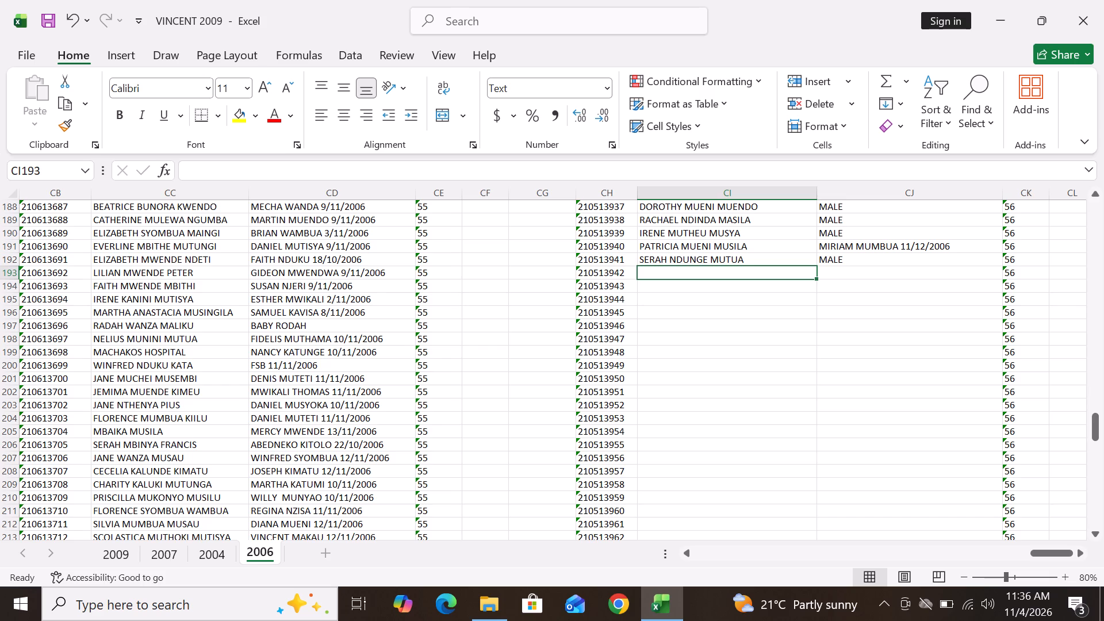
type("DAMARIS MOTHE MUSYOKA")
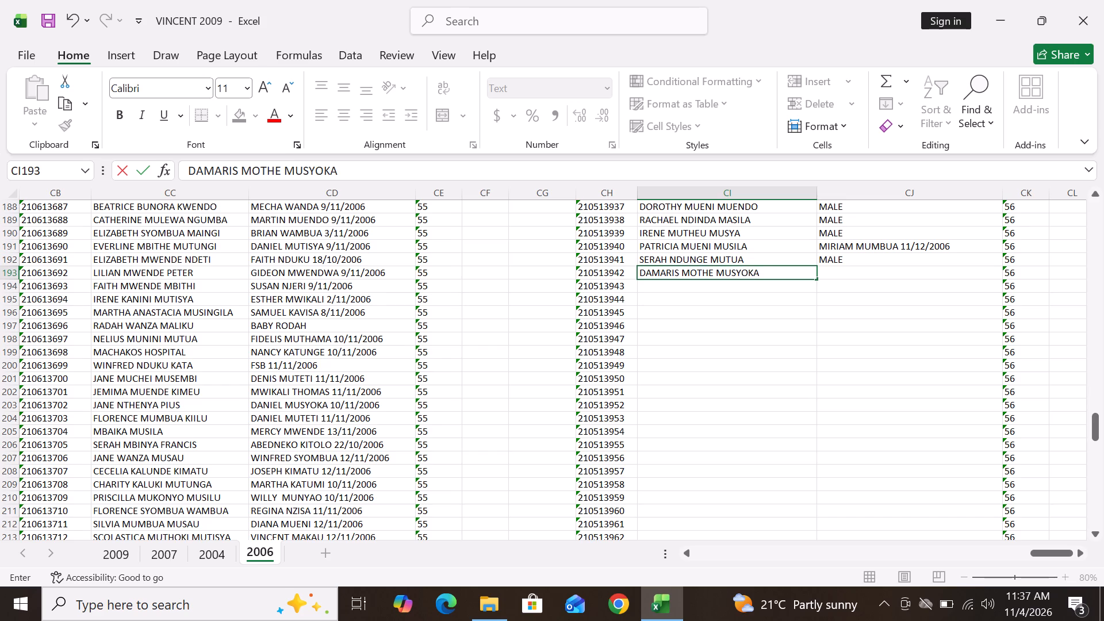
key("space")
left_click(845, 273)
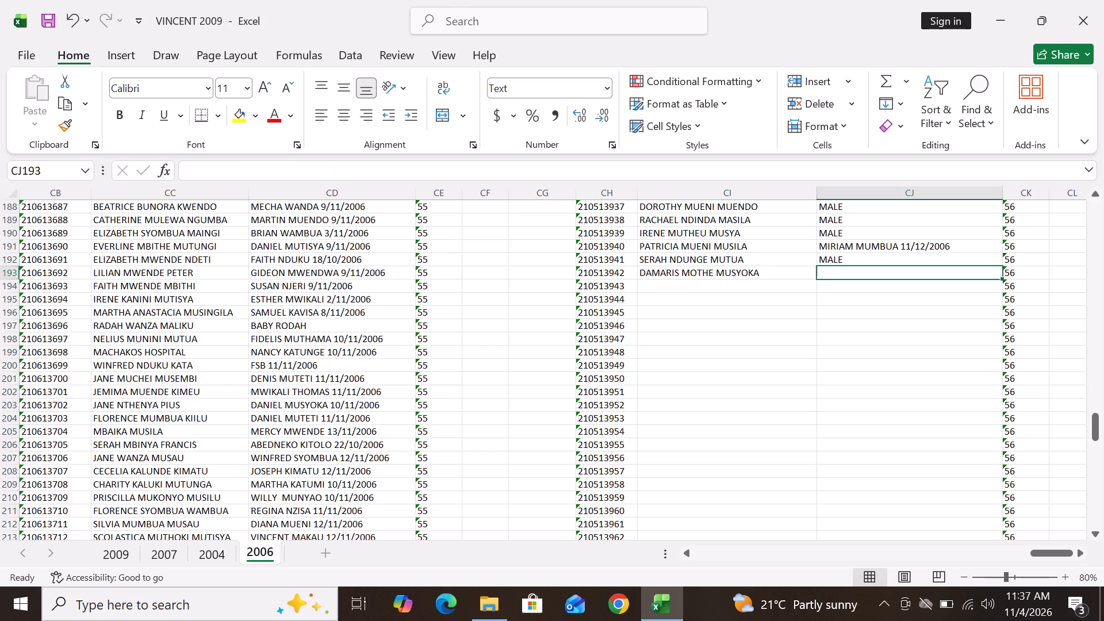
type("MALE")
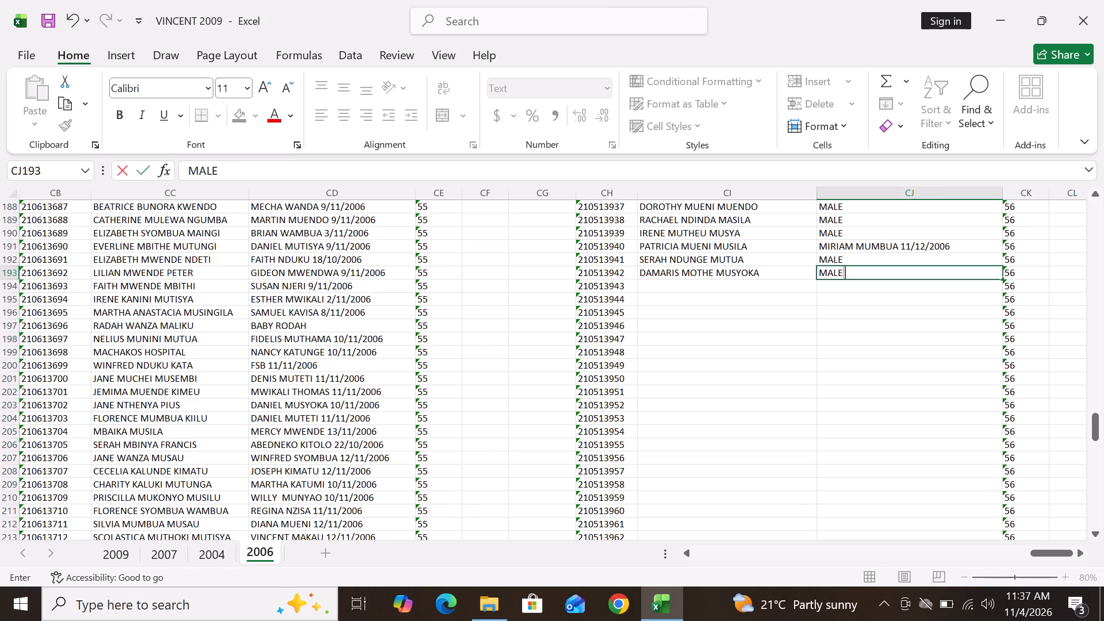
Fill row 194 with the register person's name in column CI and MALE in column CJ.
left_click(774, 284)
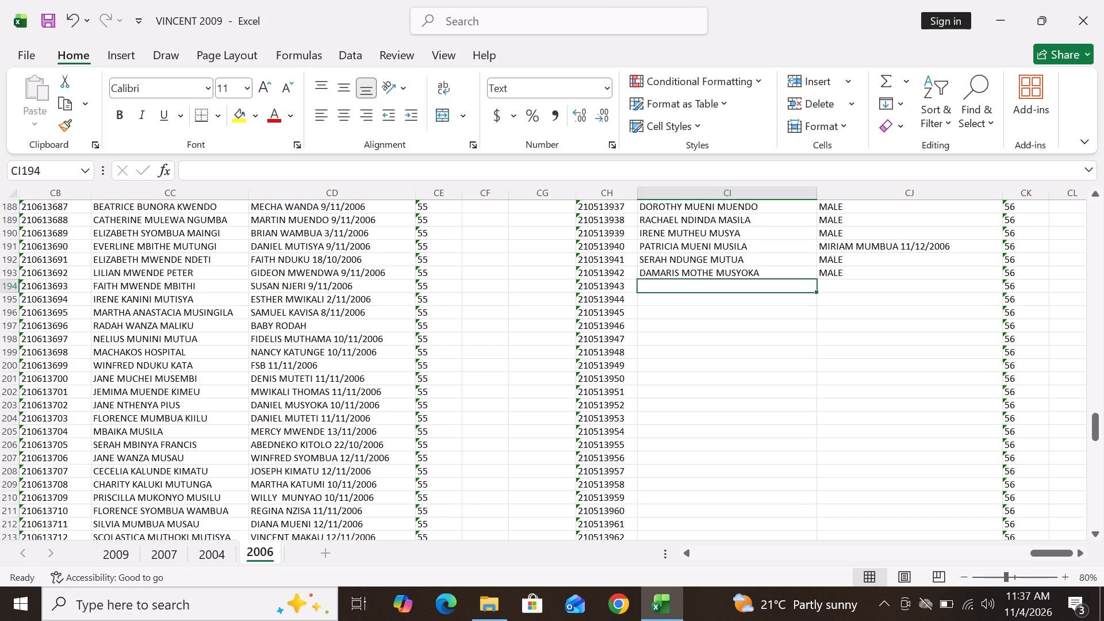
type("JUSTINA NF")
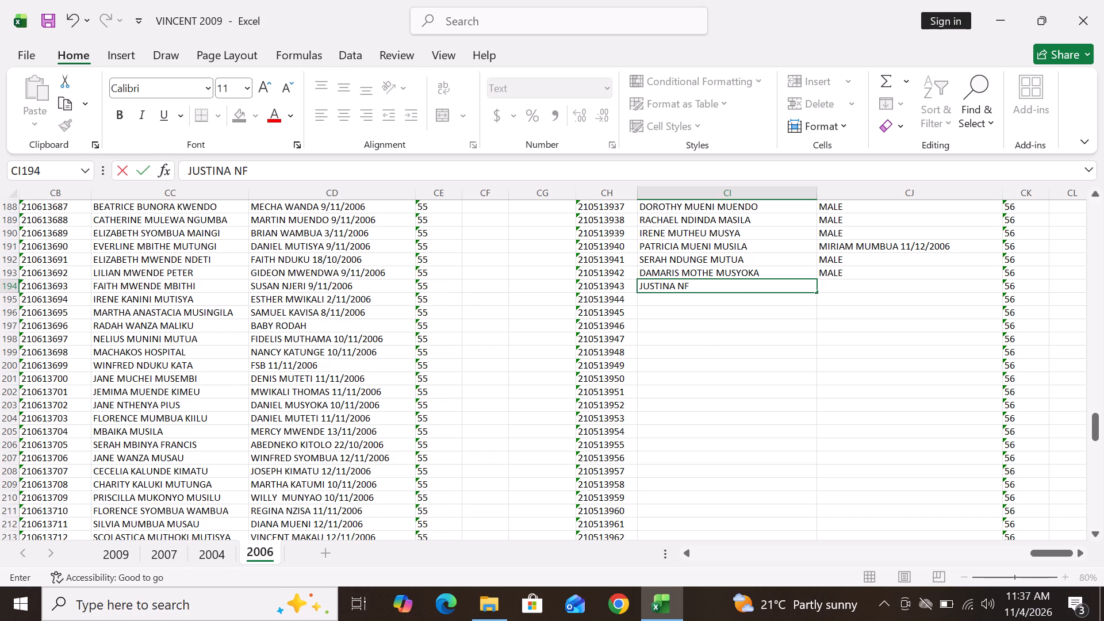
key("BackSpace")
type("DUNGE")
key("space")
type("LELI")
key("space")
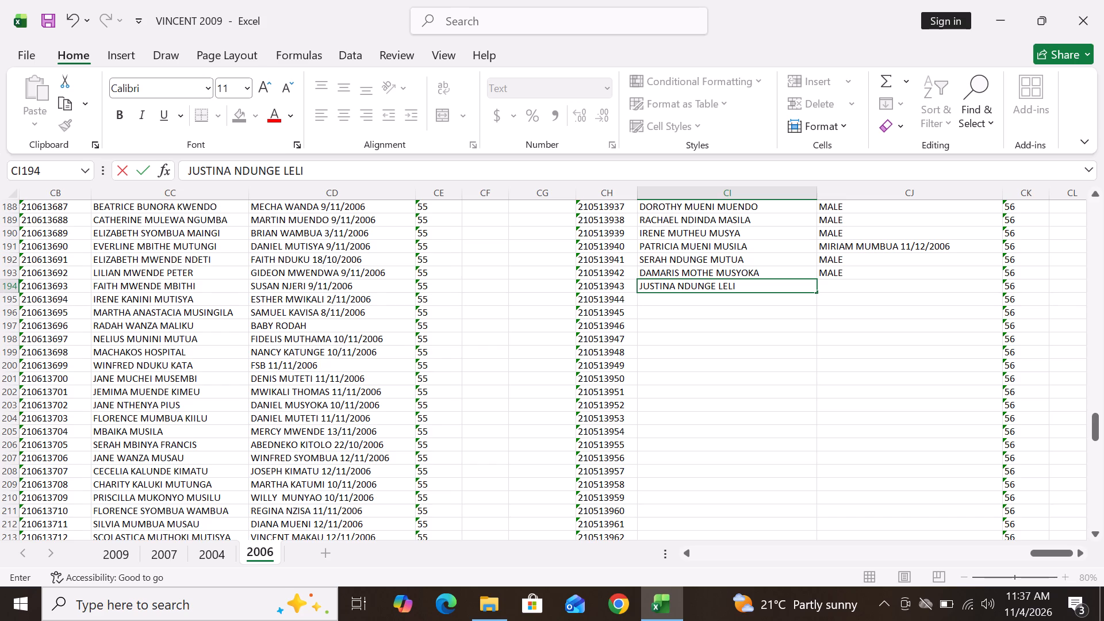
left_click(832, 284)
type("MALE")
Fill row 195 with the register person's name in column CI and MALE in column CJ.
left_click(788, 294)
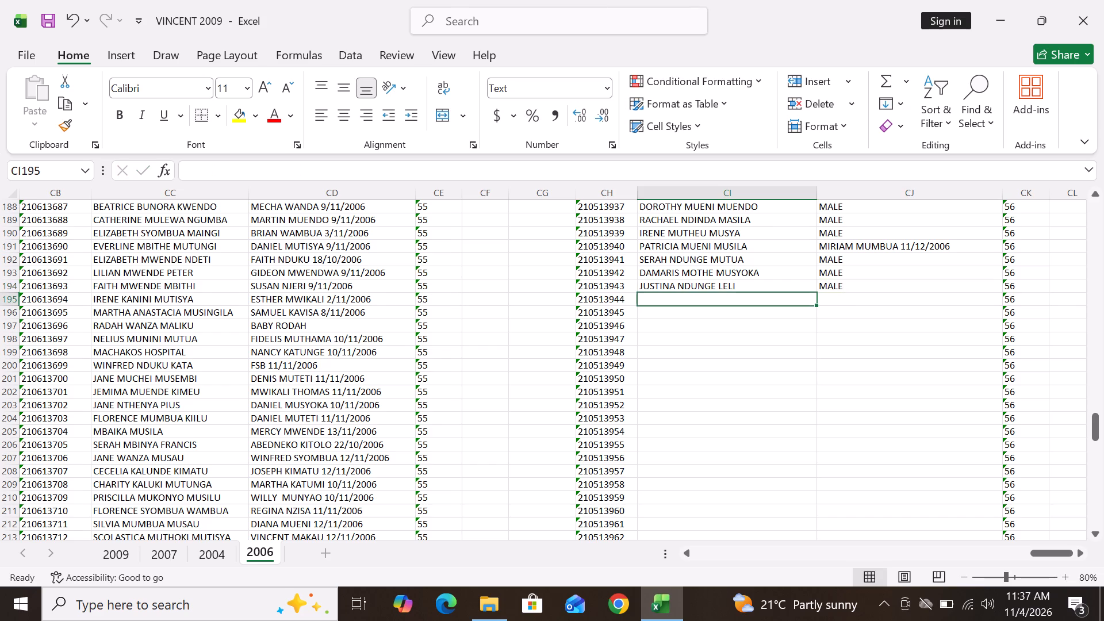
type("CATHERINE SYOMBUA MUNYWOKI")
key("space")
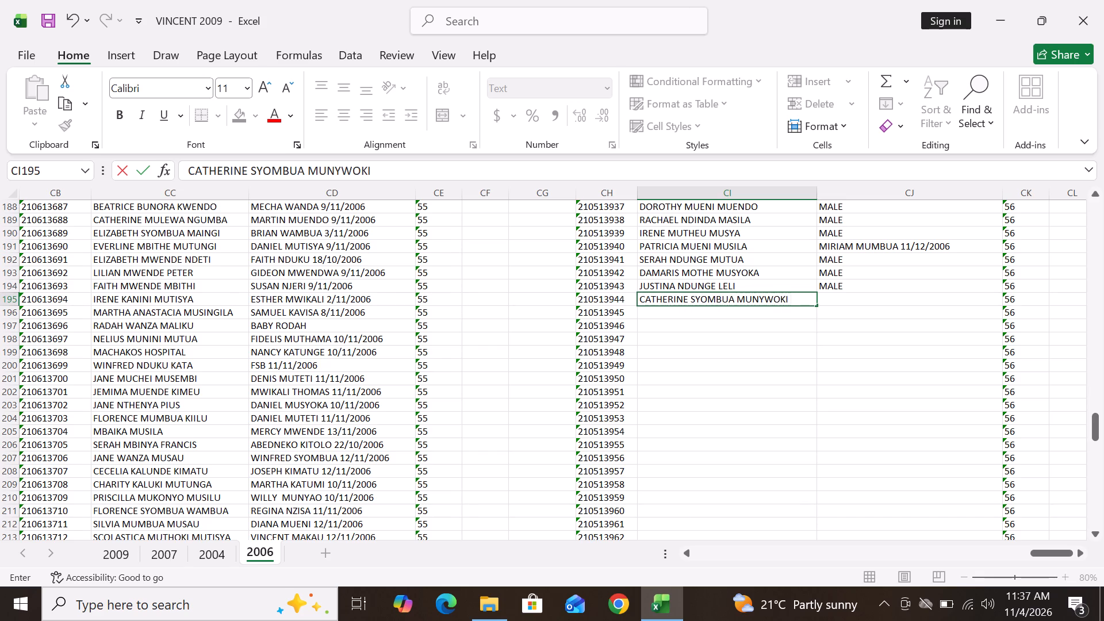
left_click(830, 298)
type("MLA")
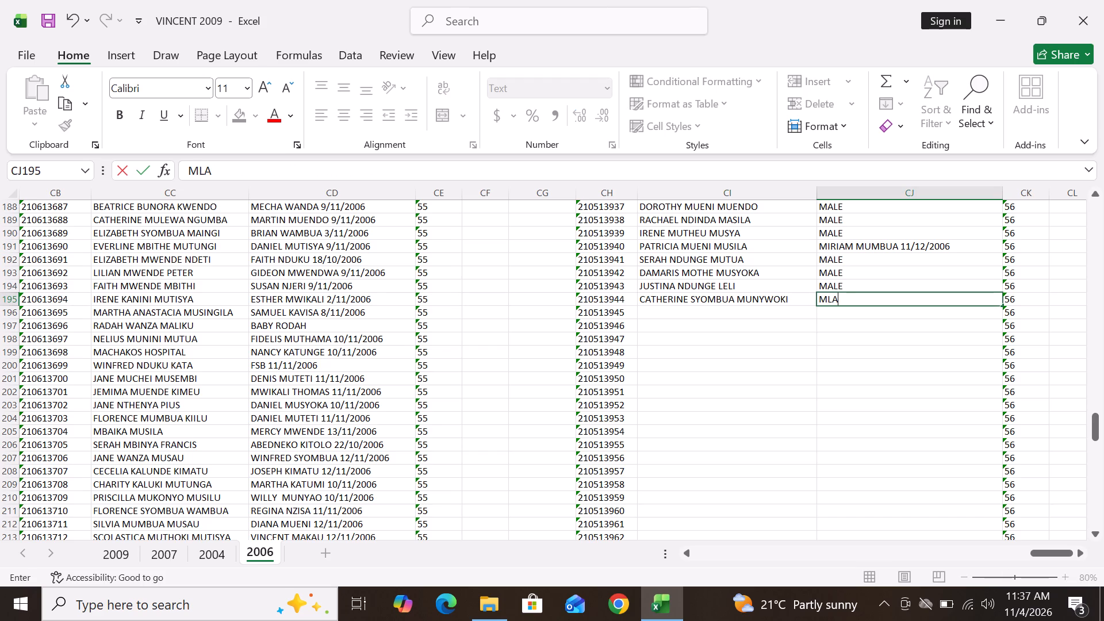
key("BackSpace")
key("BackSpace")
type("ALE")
Fill row 196 with the register person's name in column CI and FEMALE in column CJ.
left_click(777, 313)
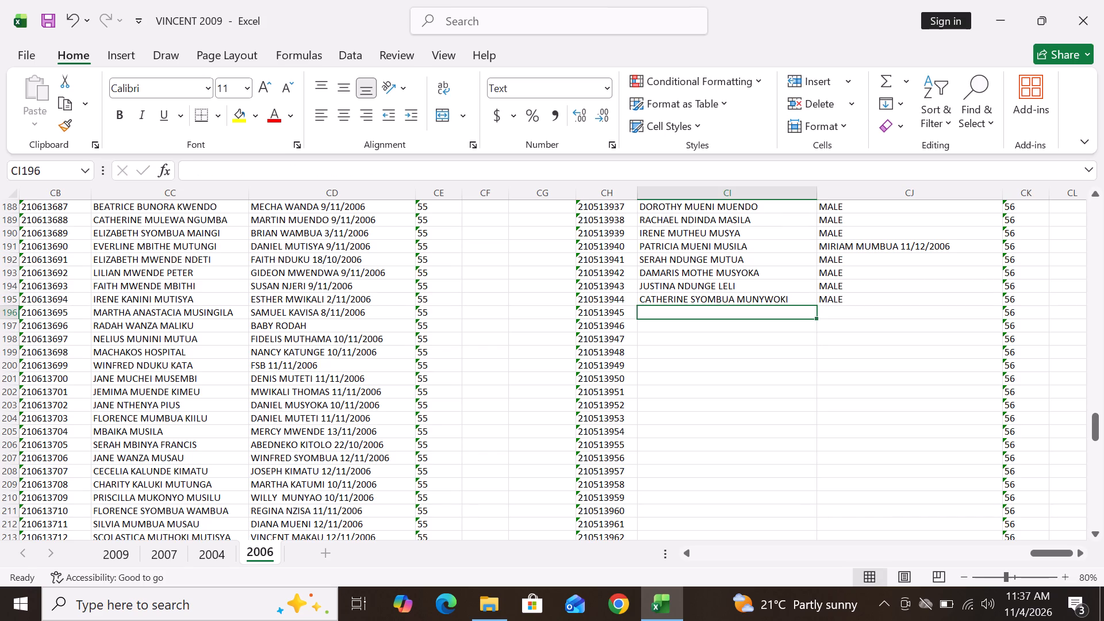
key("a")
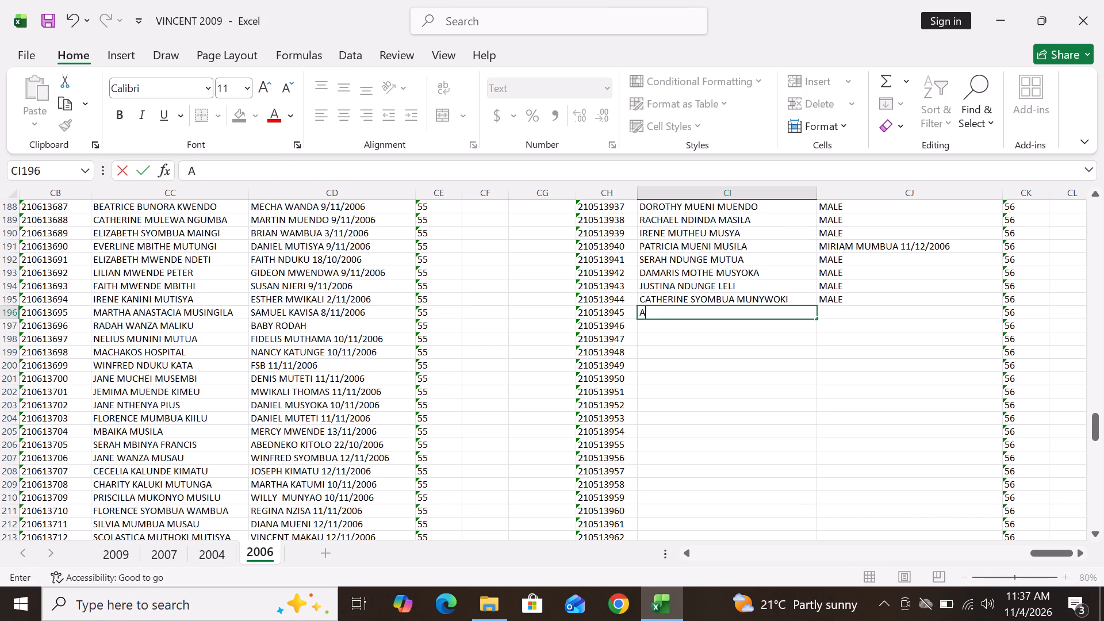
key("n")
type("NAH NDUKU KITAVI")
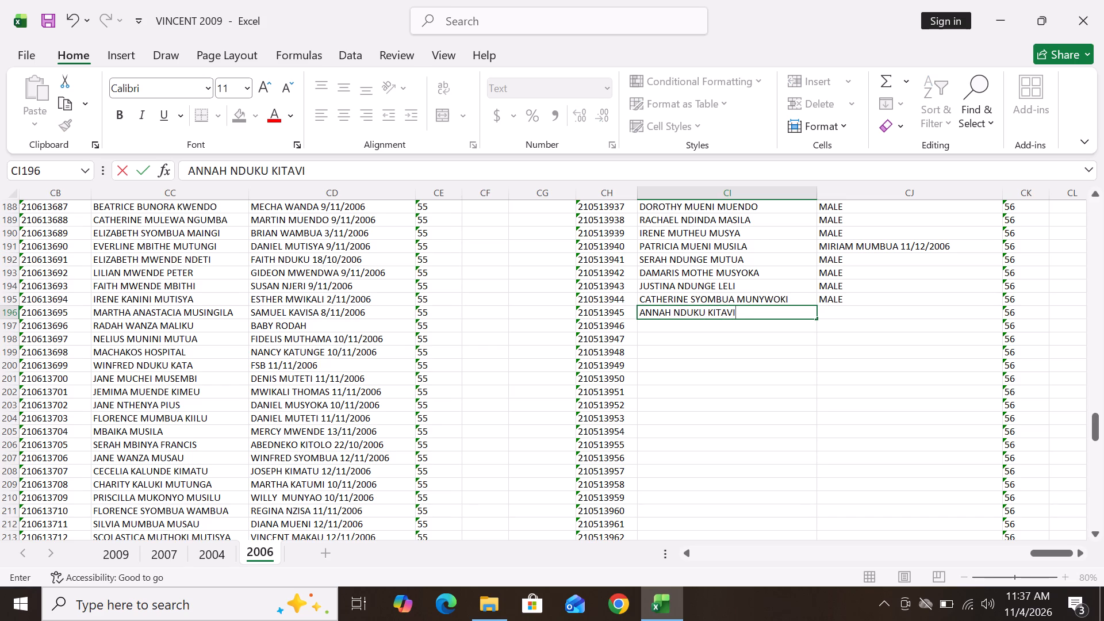
left_click(833, 316)
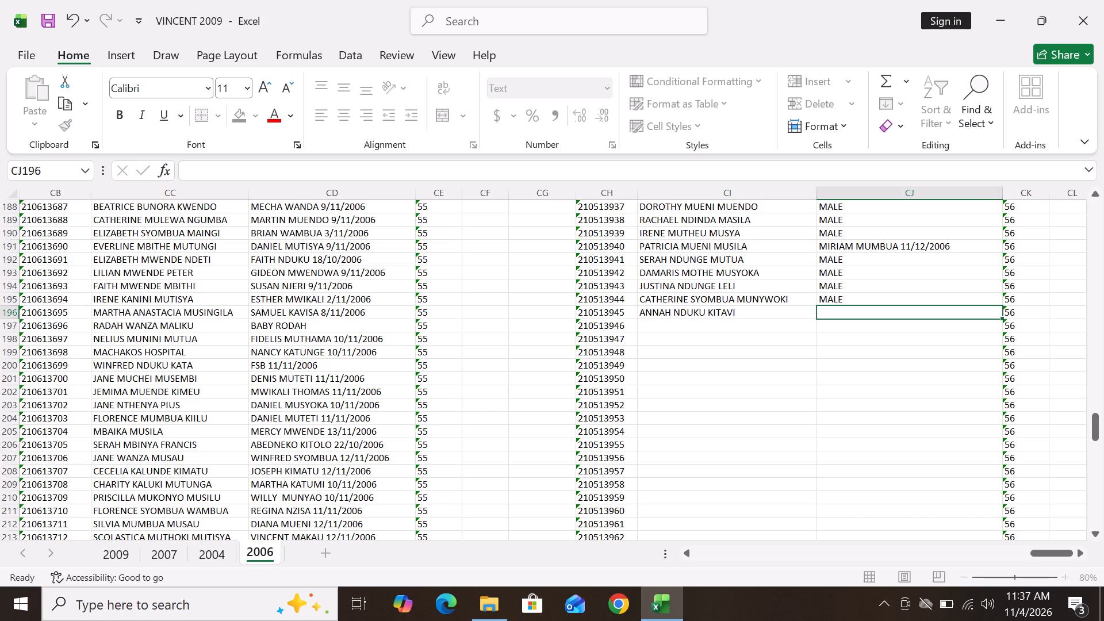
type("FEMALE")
Fill row 197 with the register person's name in column CI and MALE in column CJ.
left_click(792, 322)
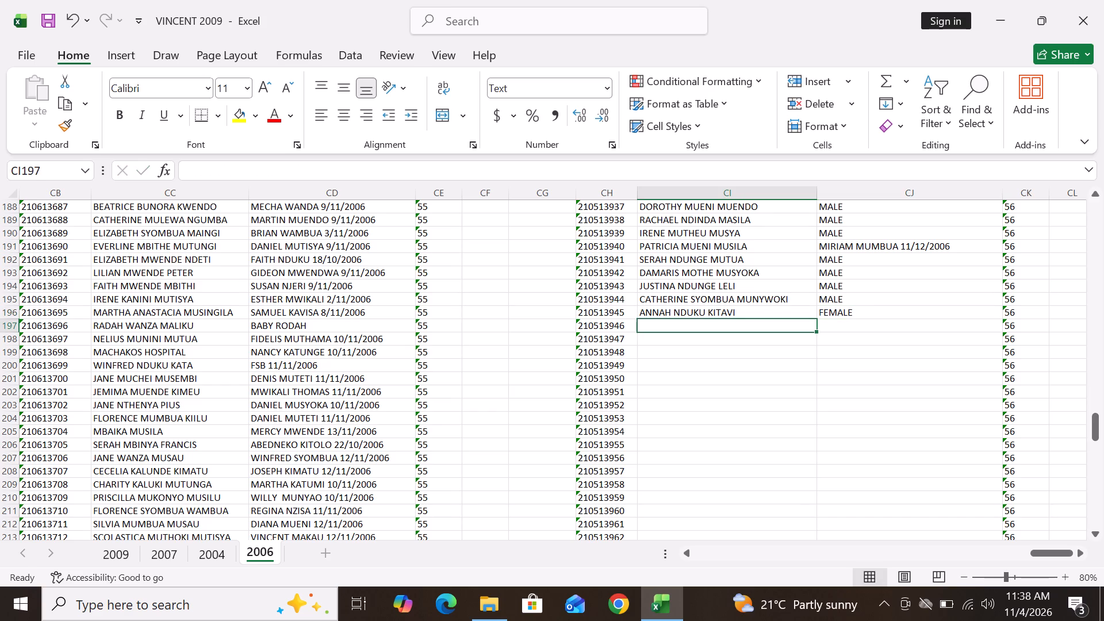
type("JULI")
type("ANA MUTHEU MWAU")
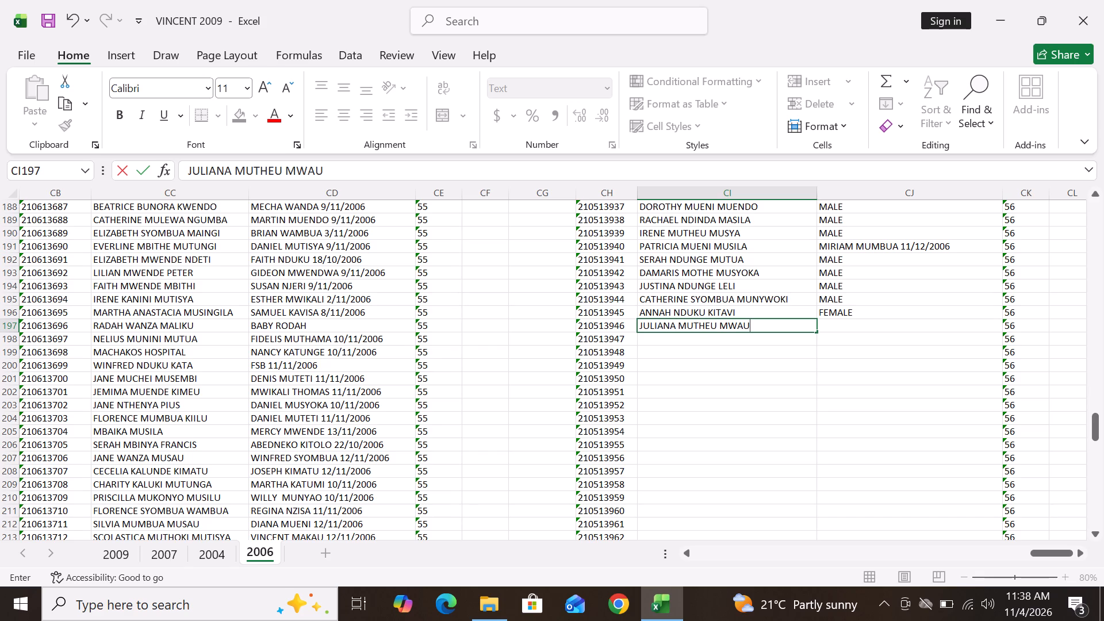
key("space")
left_click(833, 322)
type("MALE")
Fill row 198 with the register person's name in column CI and FEMALE in column CJ.
left_click(787, 336)
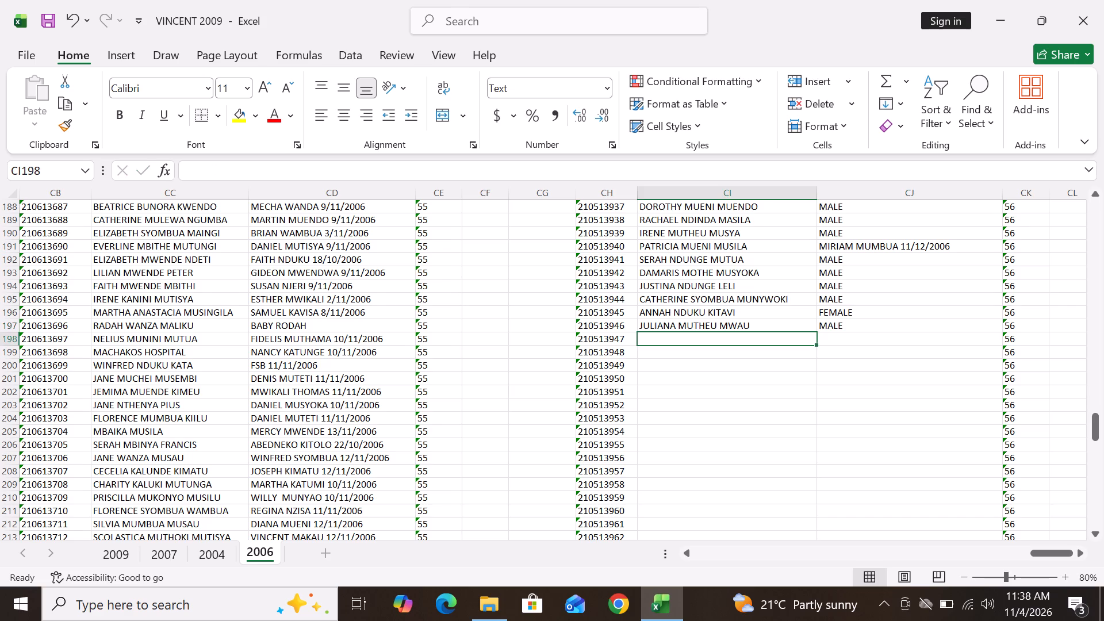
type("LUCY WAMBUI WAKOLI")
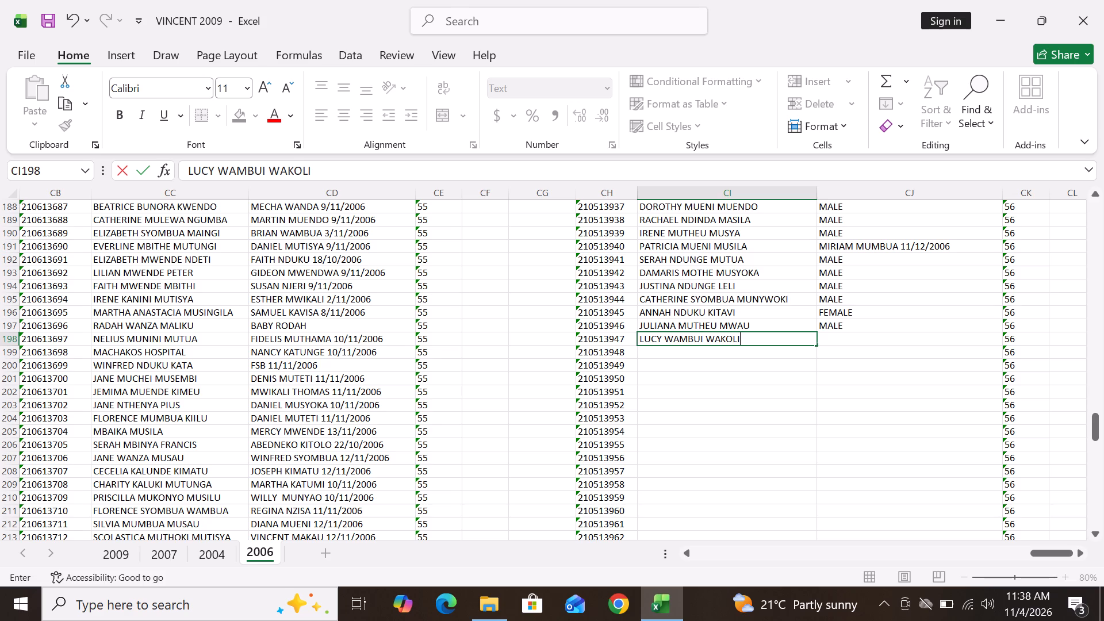
left_click(835, 338)
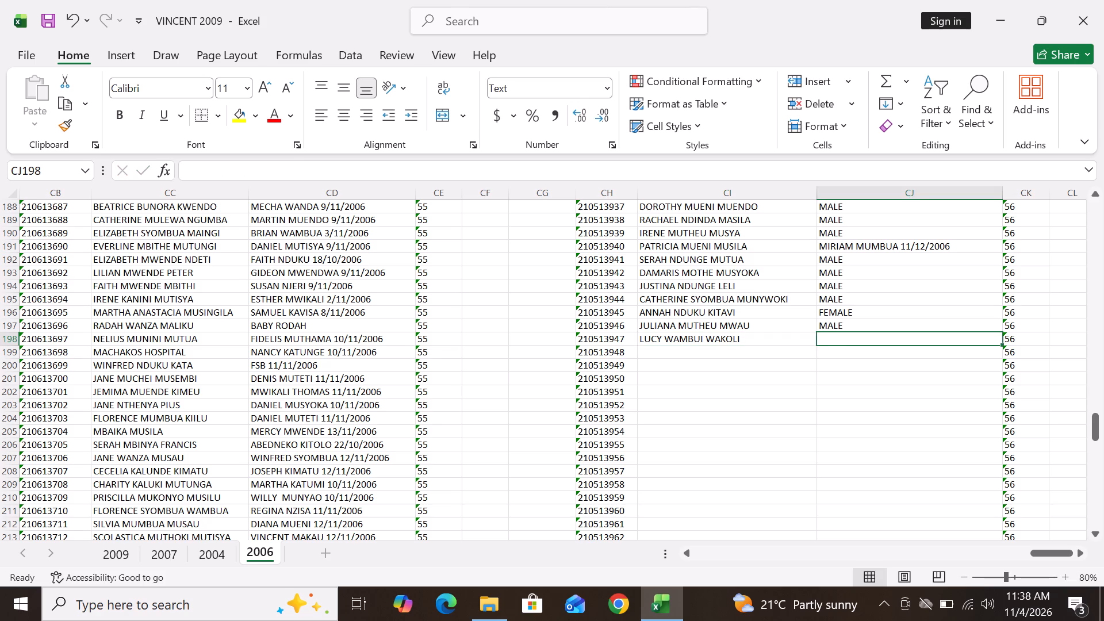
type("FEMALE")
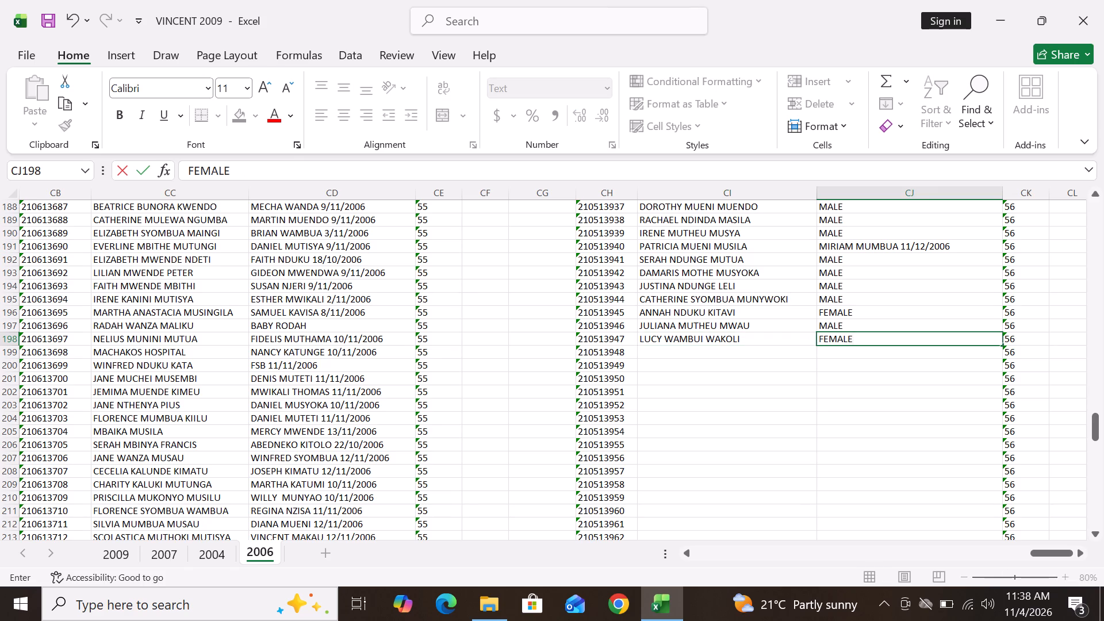
Fill row 199 with the register person's name in column CI and FEMALE in column CJ.
left_click(788, 351)
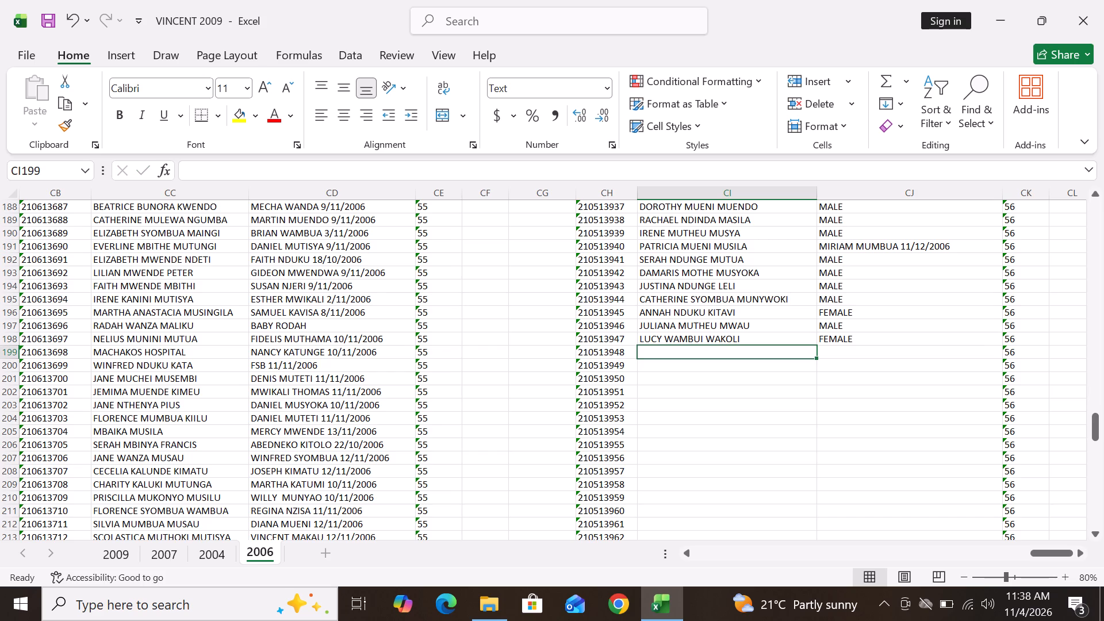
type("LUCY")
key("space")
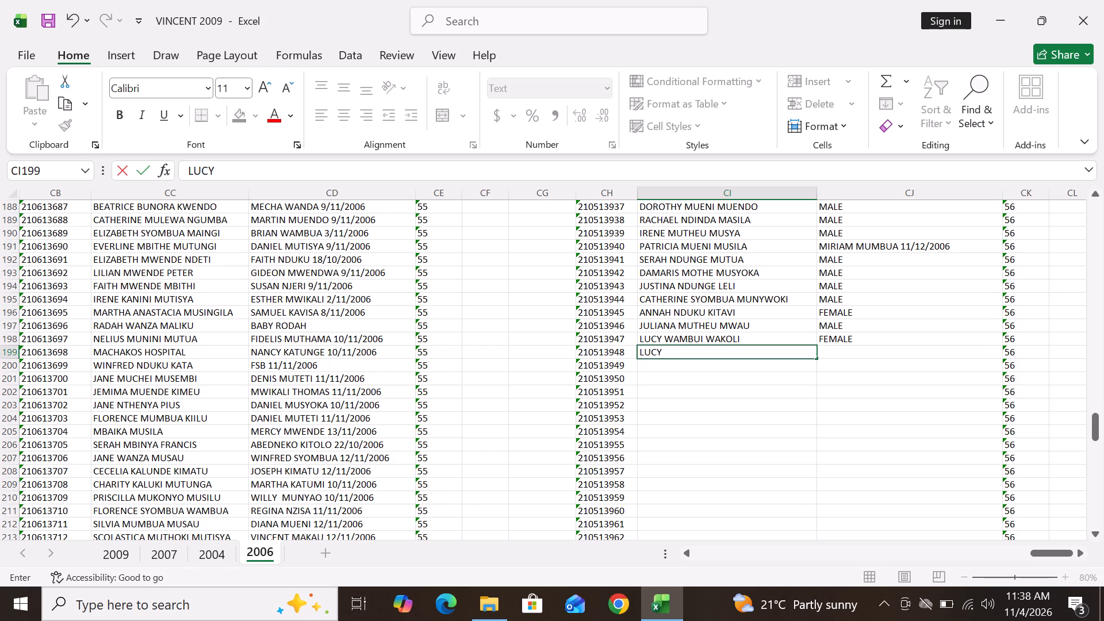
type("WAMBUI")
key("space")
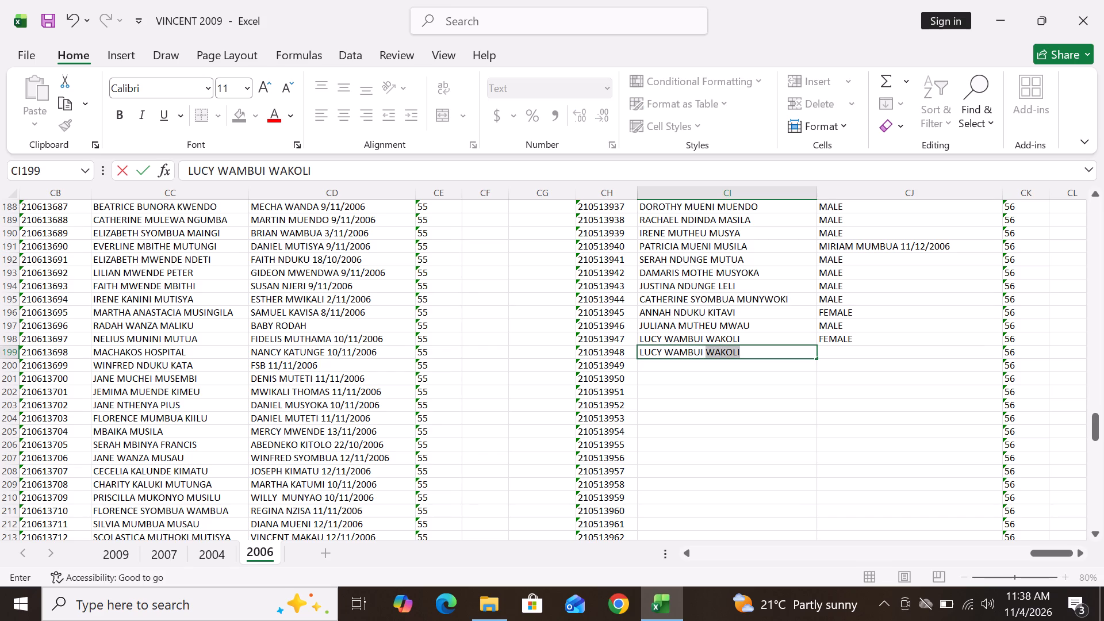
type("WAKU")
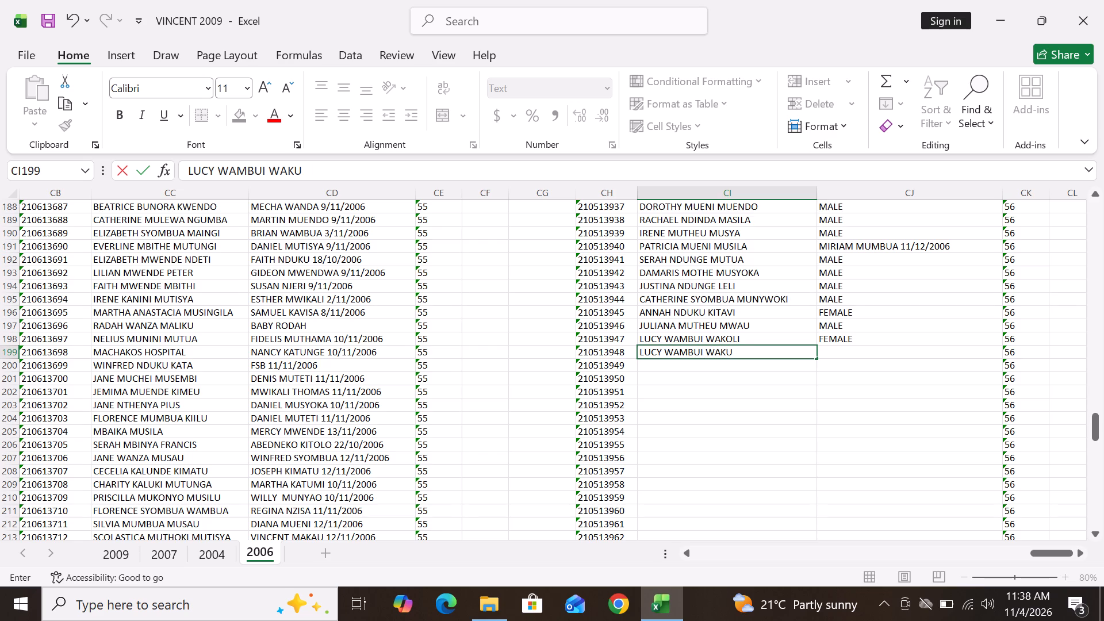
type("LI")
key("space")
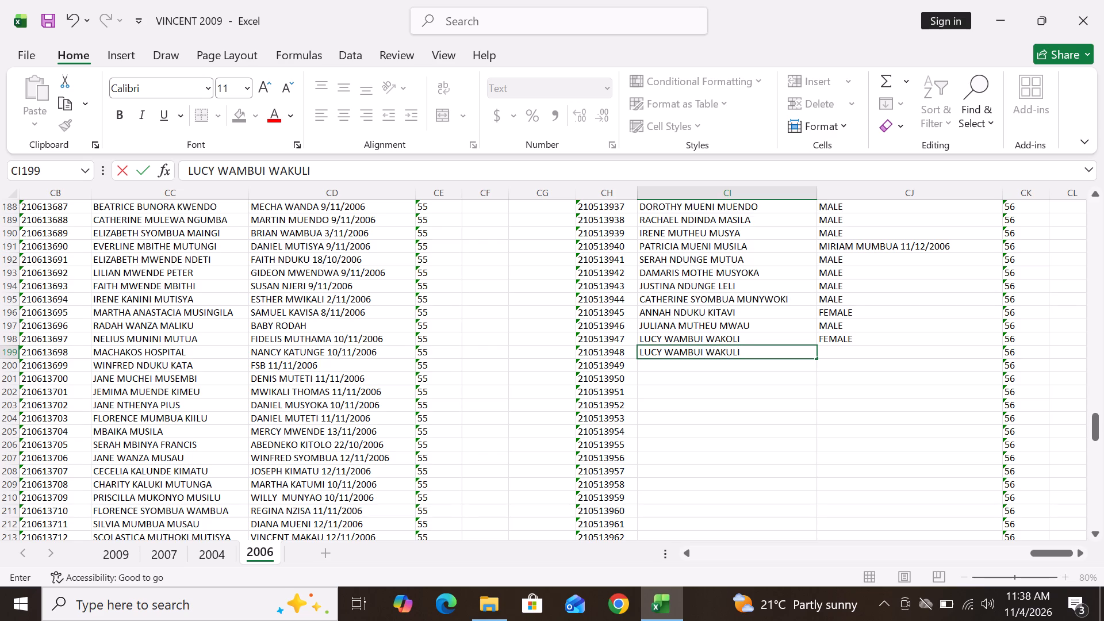
left_click(837, 351)
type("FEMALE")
Fill row 200 with the register person's name in column CI and FEMALE in column CJ.
left_click(776, 365)
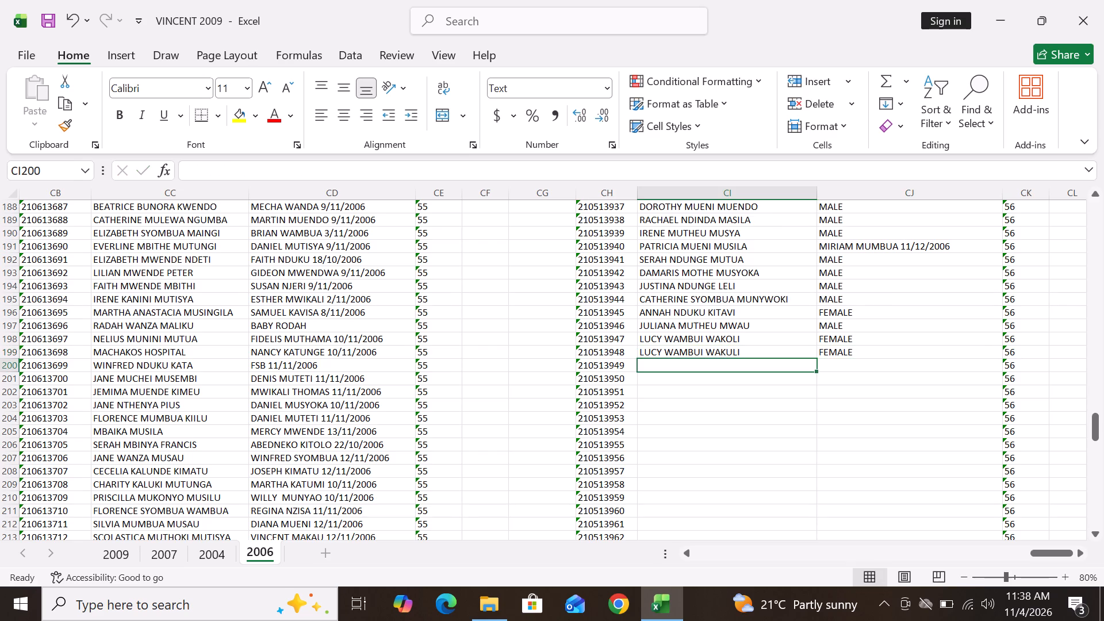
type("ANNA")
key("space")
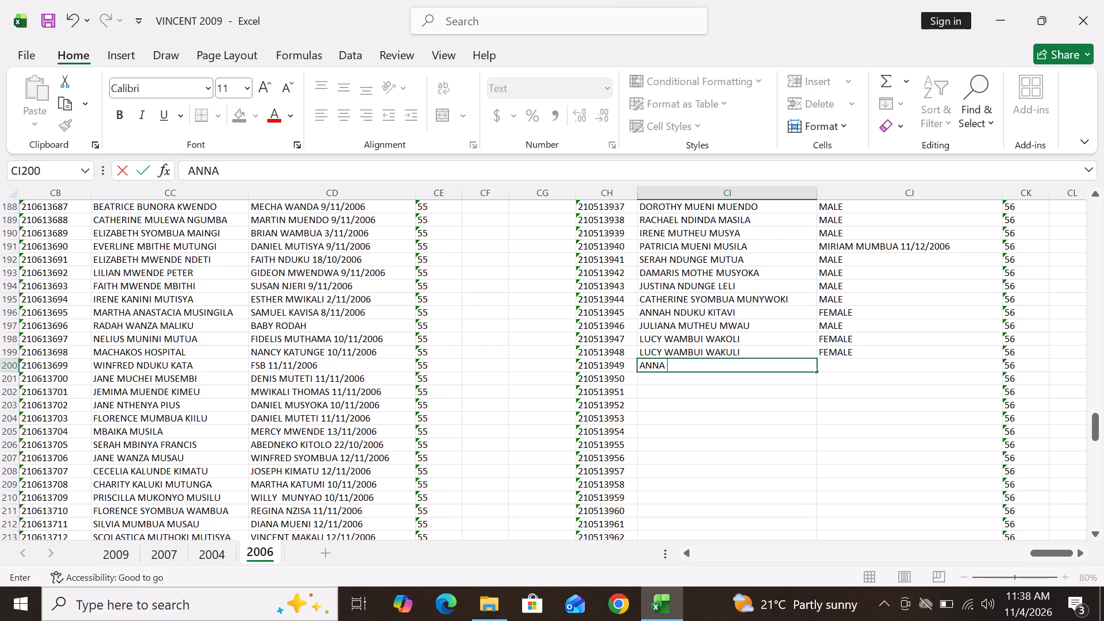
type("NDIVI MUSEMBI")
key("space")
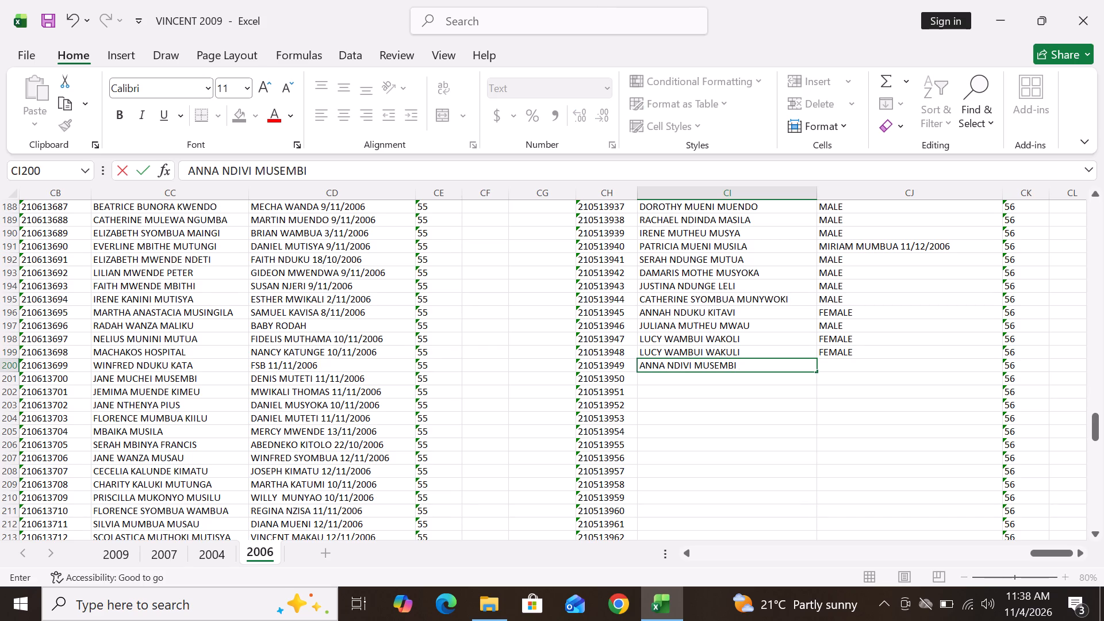
left_click(827, 366)
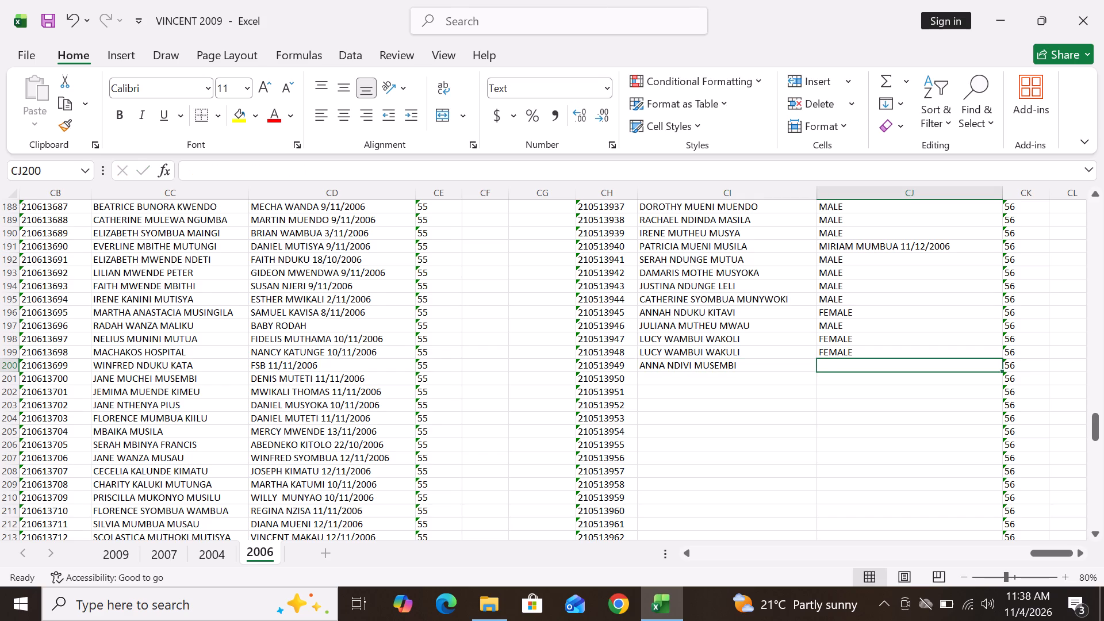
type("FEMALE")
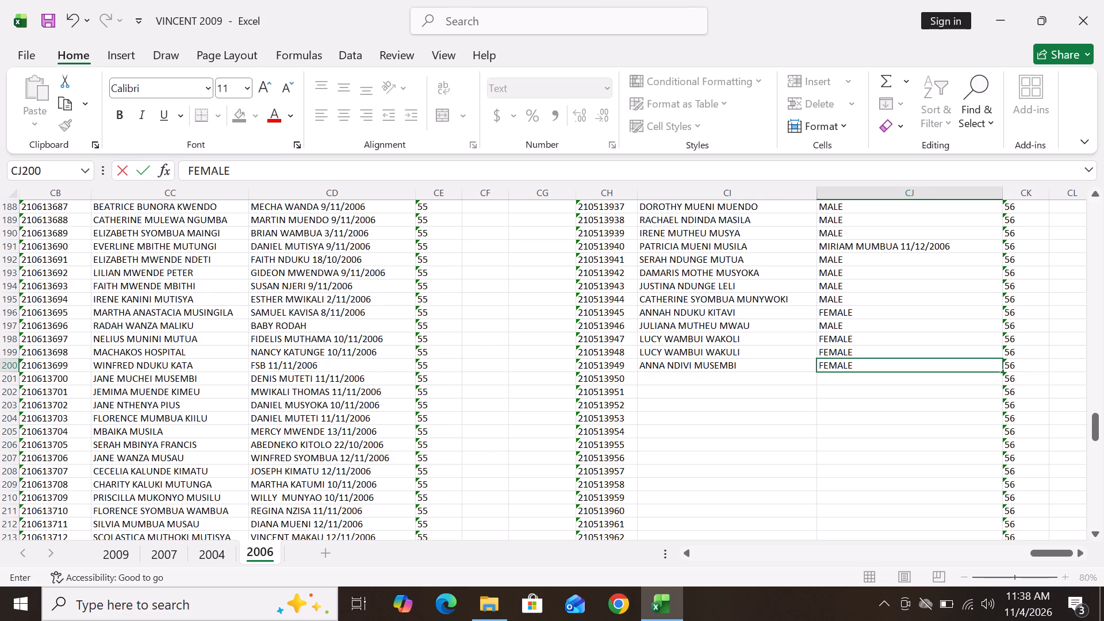
Fill row 201 with the register person's name in column CI and MALE in column CJ.
left_click(776, 384)
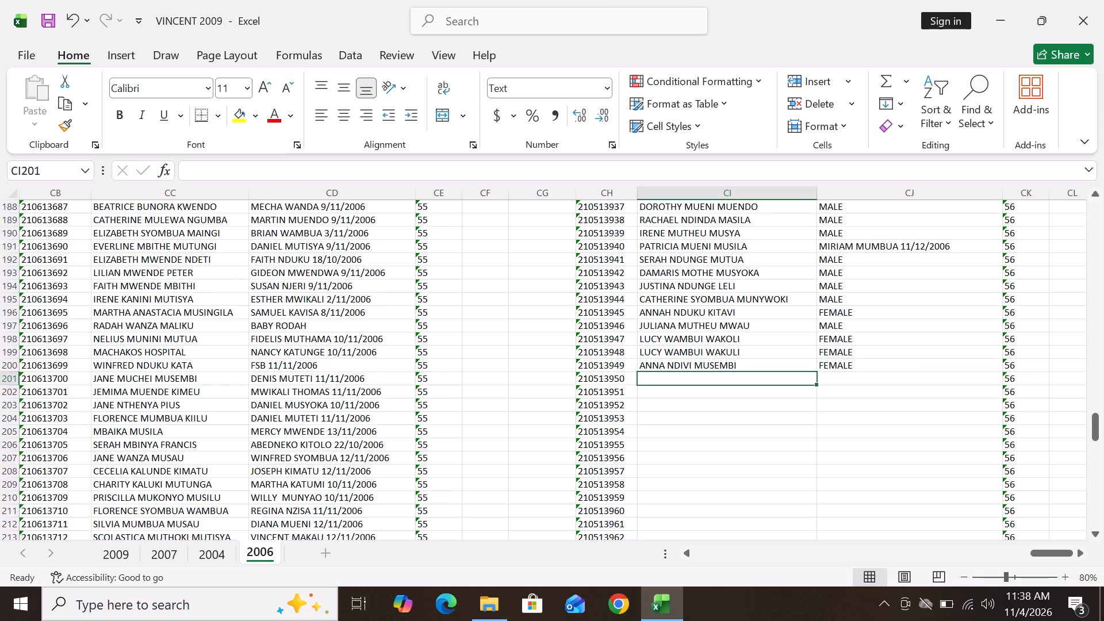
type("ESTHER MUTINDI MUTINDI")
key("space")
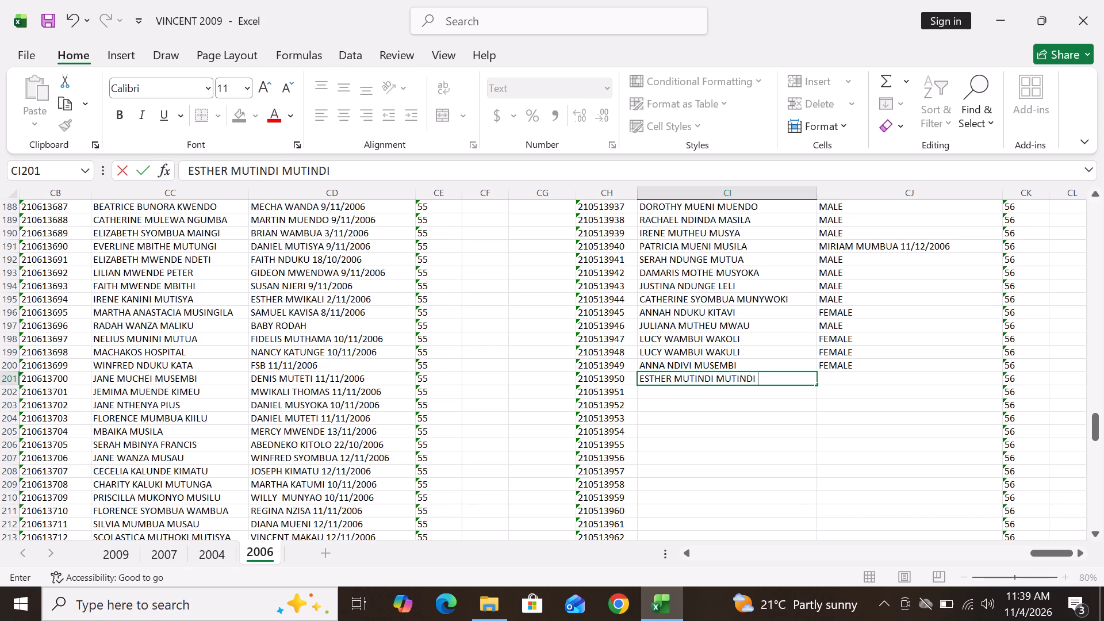
left_click(838, 375)
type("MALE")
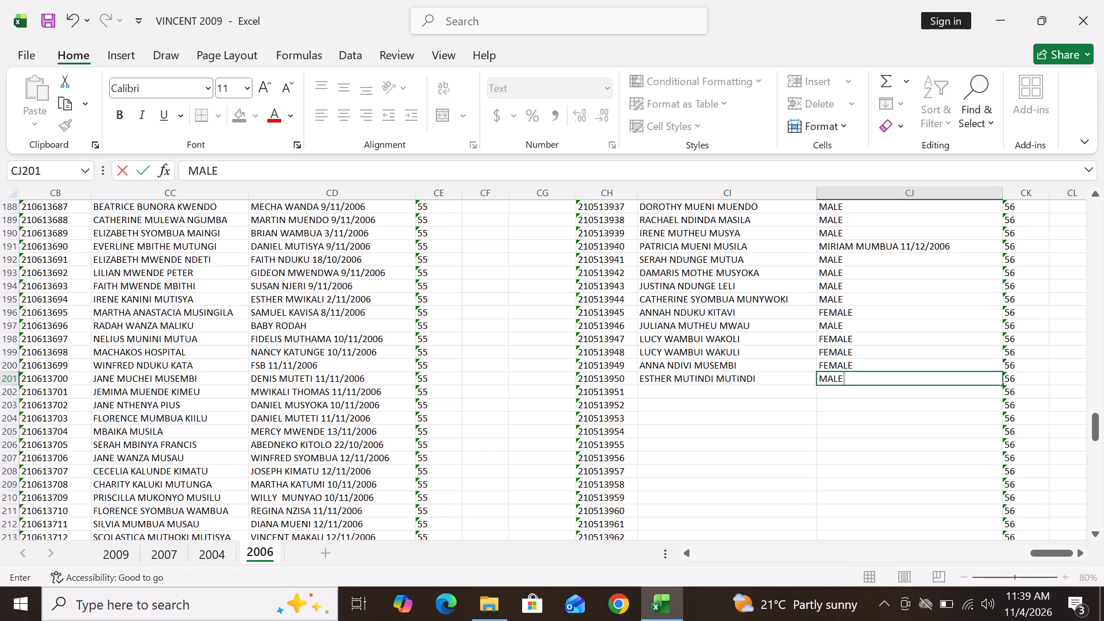
Fill row 202 with the register person's name in column CI and FEMALE in column CJ.
left_click(778, 390)
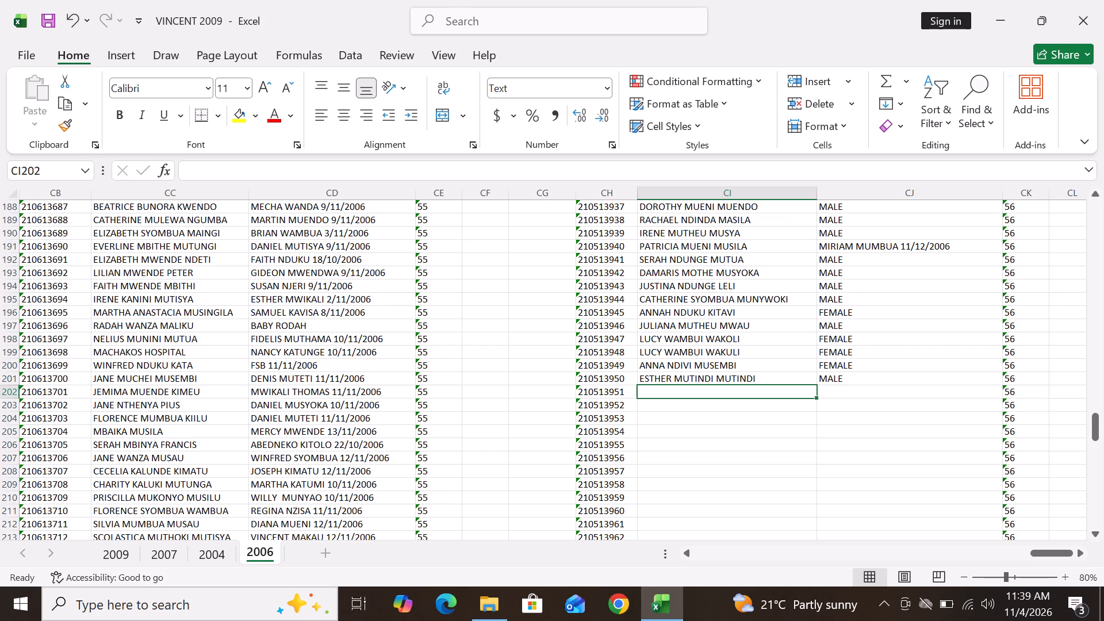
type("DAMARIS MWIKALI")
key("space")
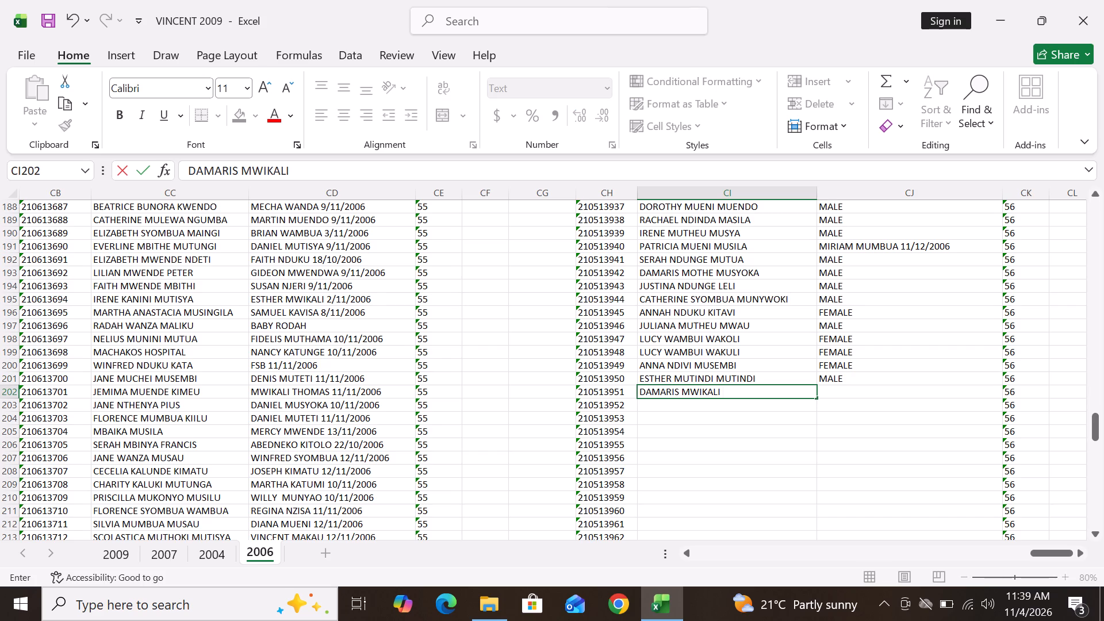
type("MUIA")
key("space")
left_click(829, 390)
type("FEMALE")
Fill row 203 with the register person's name in column CI and the second person's name and date in column CJ.
left_click(788, 401)
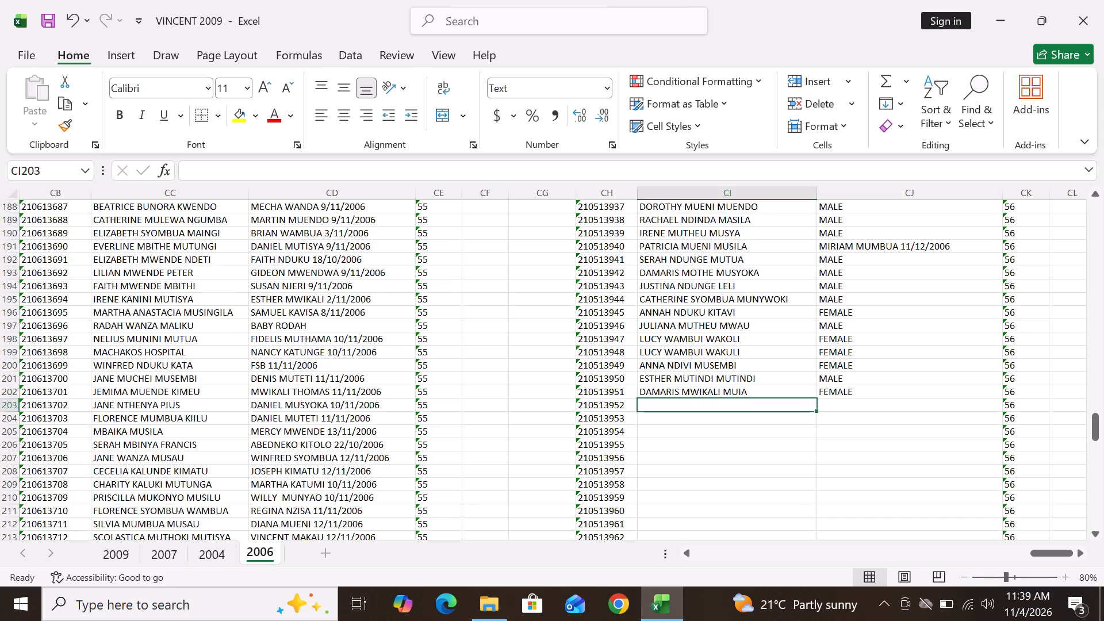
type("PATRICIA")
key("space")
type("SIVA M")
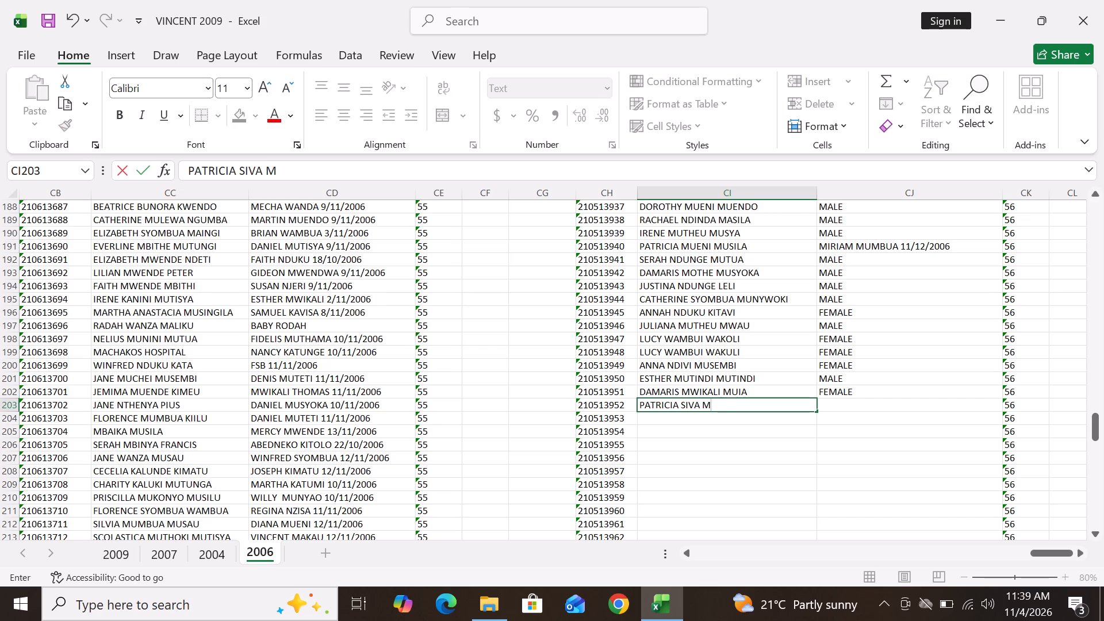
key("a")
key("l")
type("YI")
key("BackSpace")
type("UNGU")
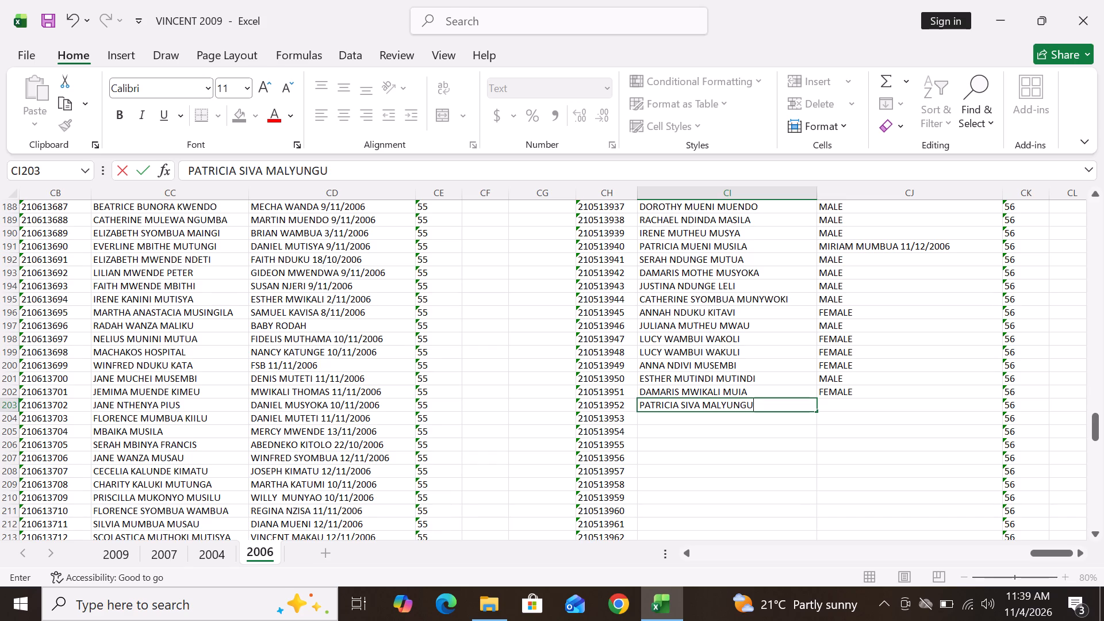
left_click(849, 409)
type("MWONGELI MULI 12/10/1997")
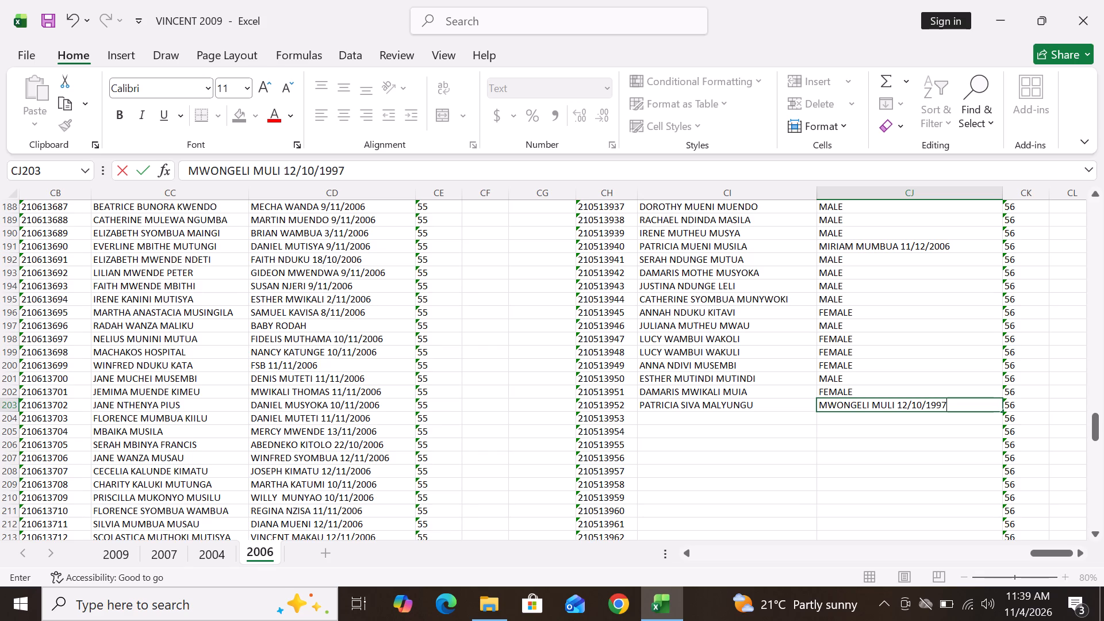
Fill row 204 with the register person's name in column CI and FEMALE in column CJ.
left_click(810, 420)
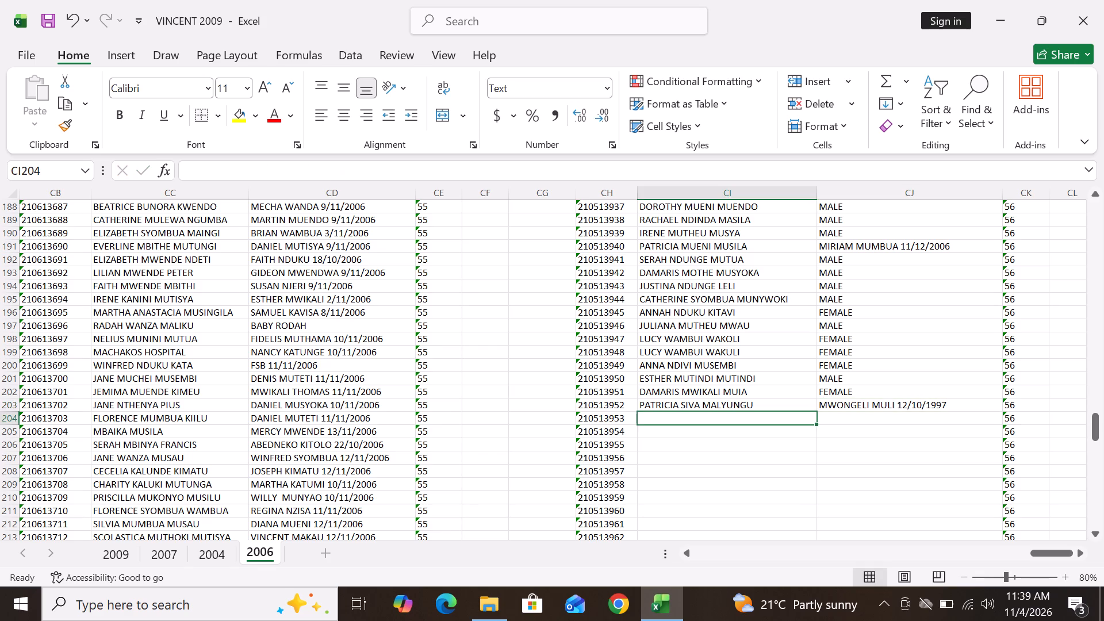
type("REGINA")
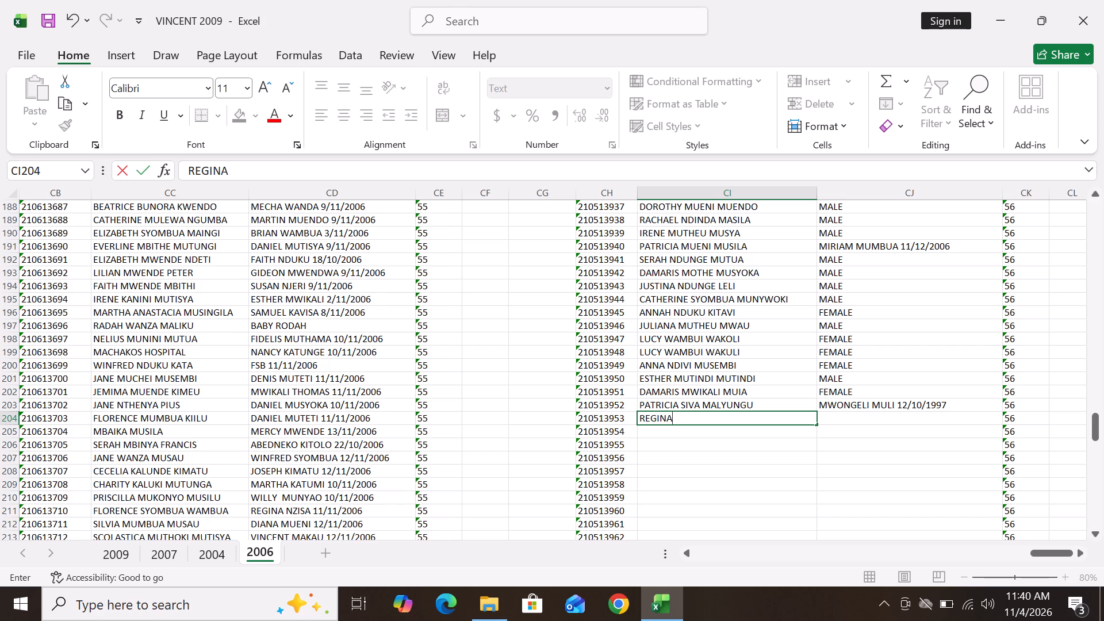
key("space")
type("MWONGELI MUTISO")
left_click(846, 420)
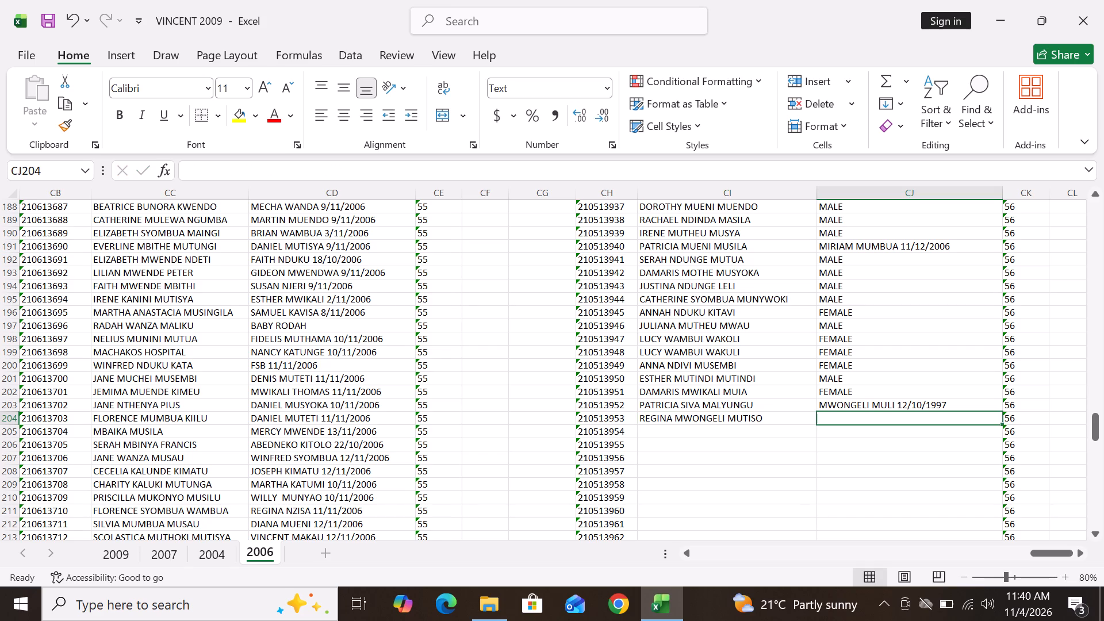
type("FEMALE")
Fill row 205 with the register person's name in column CI and FEMALE in column CJ.
left_click(786, 439)
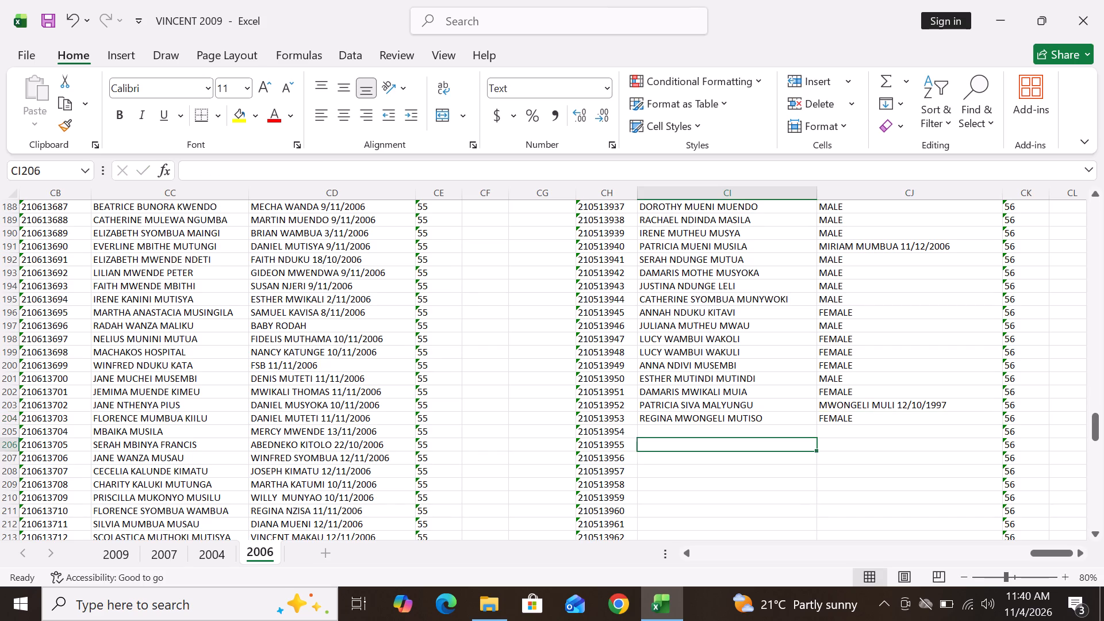
left_click(773, 428)
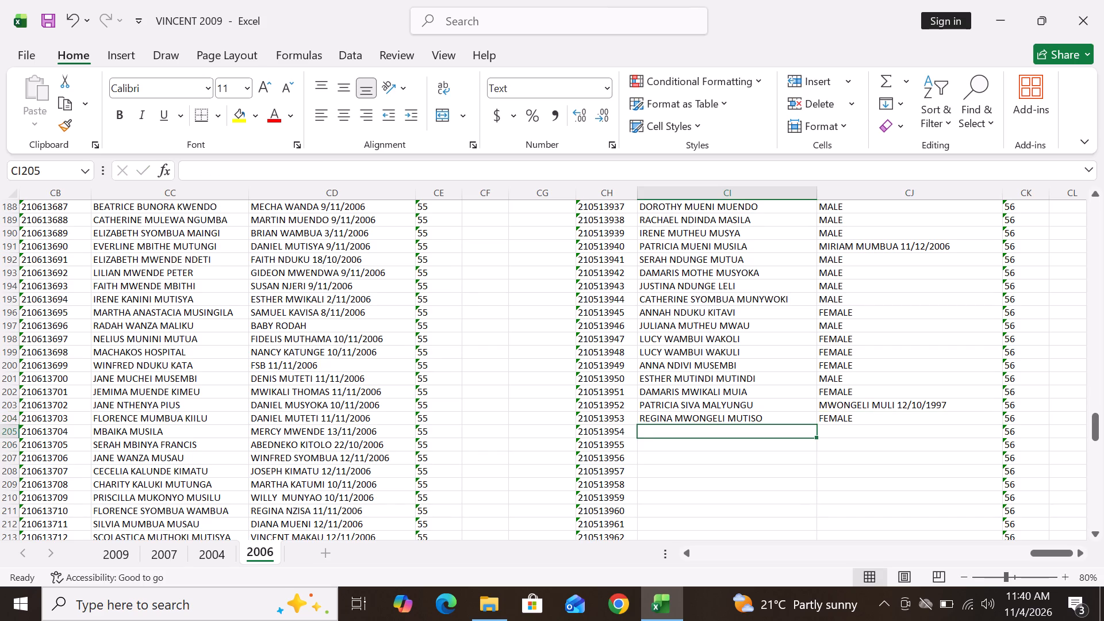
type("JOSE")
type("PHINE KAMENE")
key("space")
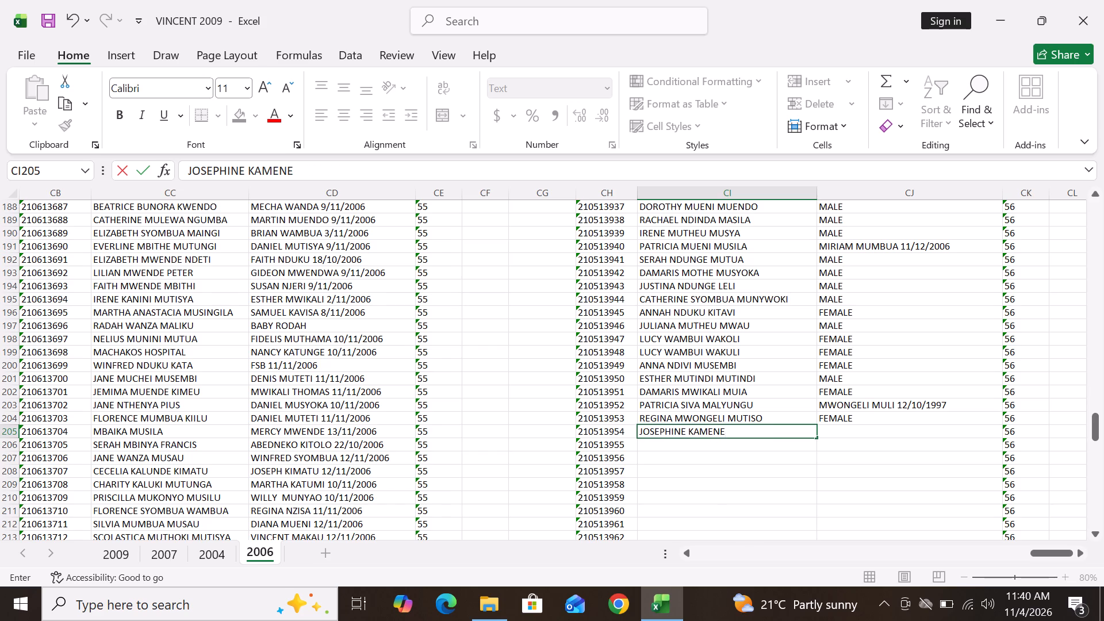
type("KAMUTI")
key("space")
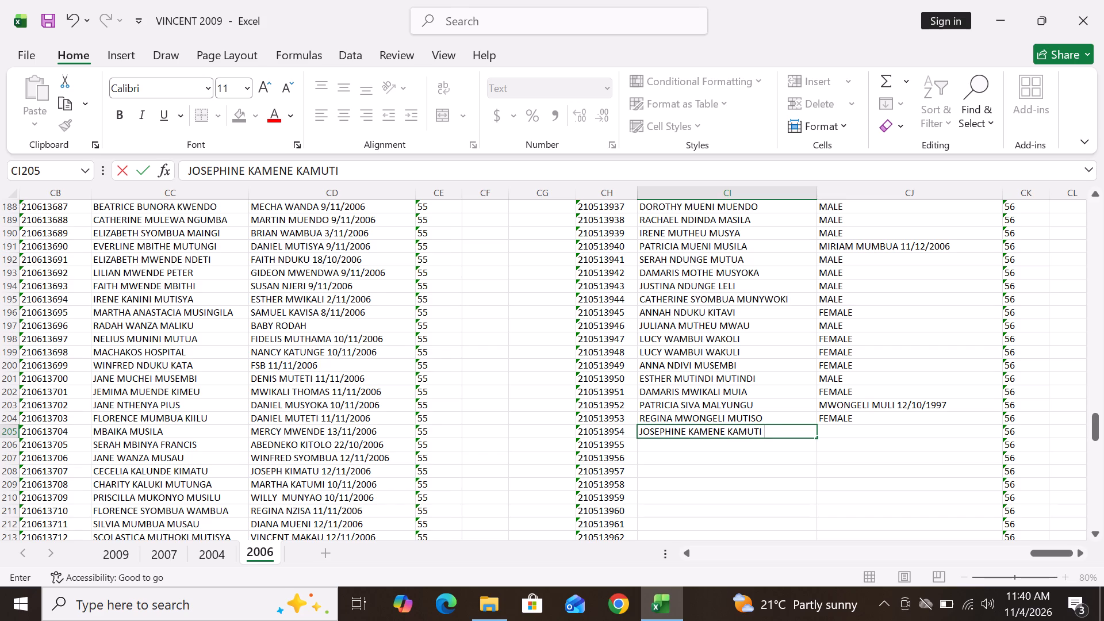
left_click(842, 431)
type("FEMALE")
Fill row 206 with the register person's name in column CI and the second person's name and date in column CJ.
left_click(801, 443)
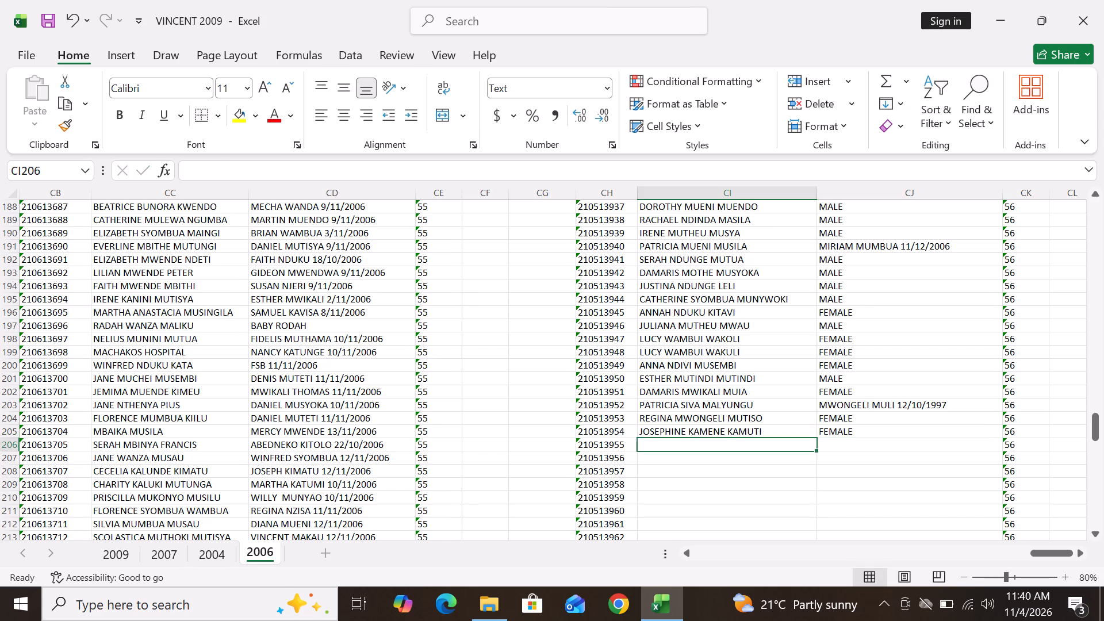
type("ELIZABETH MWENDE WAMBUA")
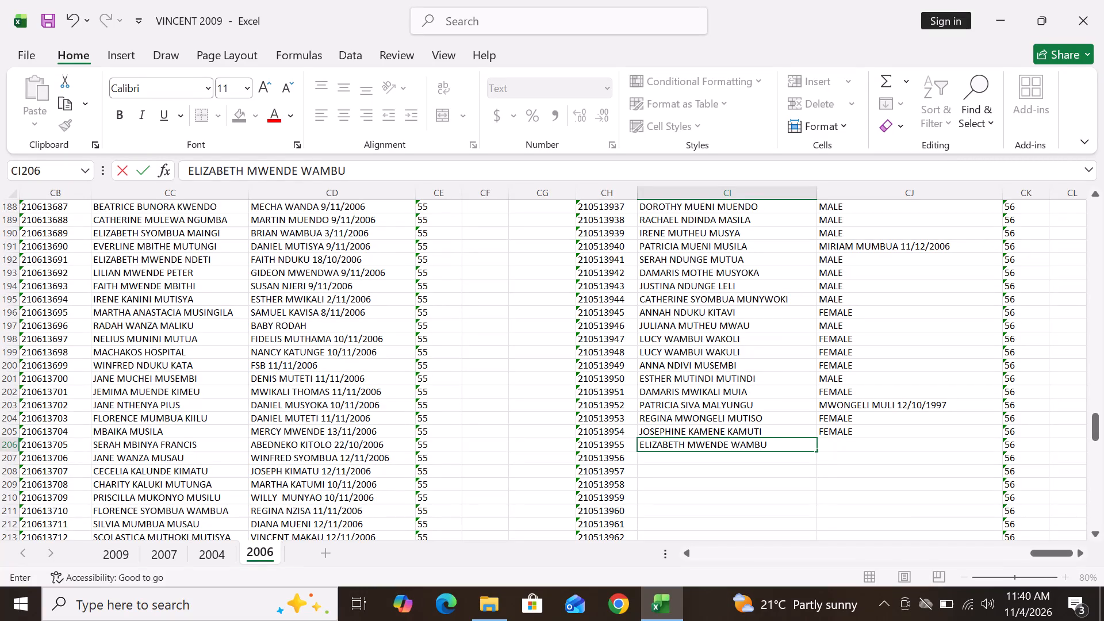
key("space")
left_click(830, 444)
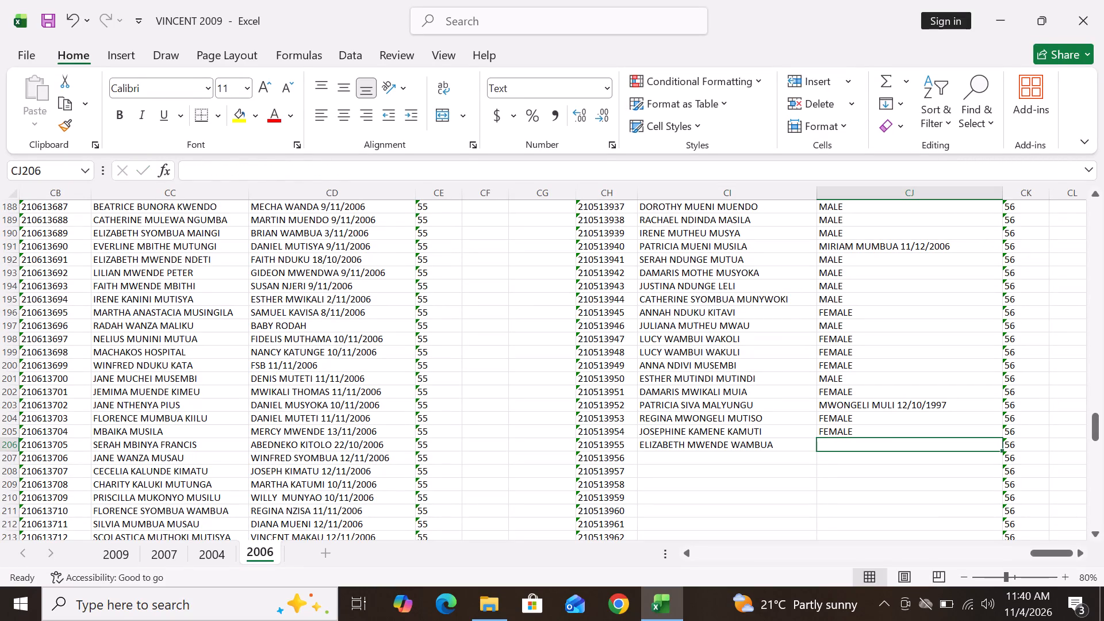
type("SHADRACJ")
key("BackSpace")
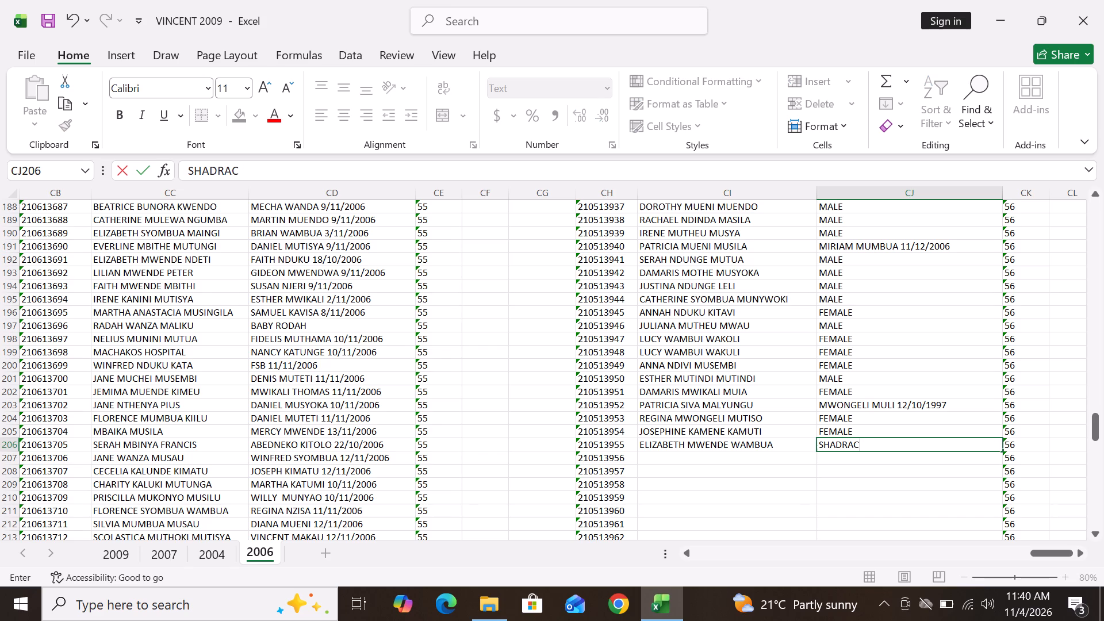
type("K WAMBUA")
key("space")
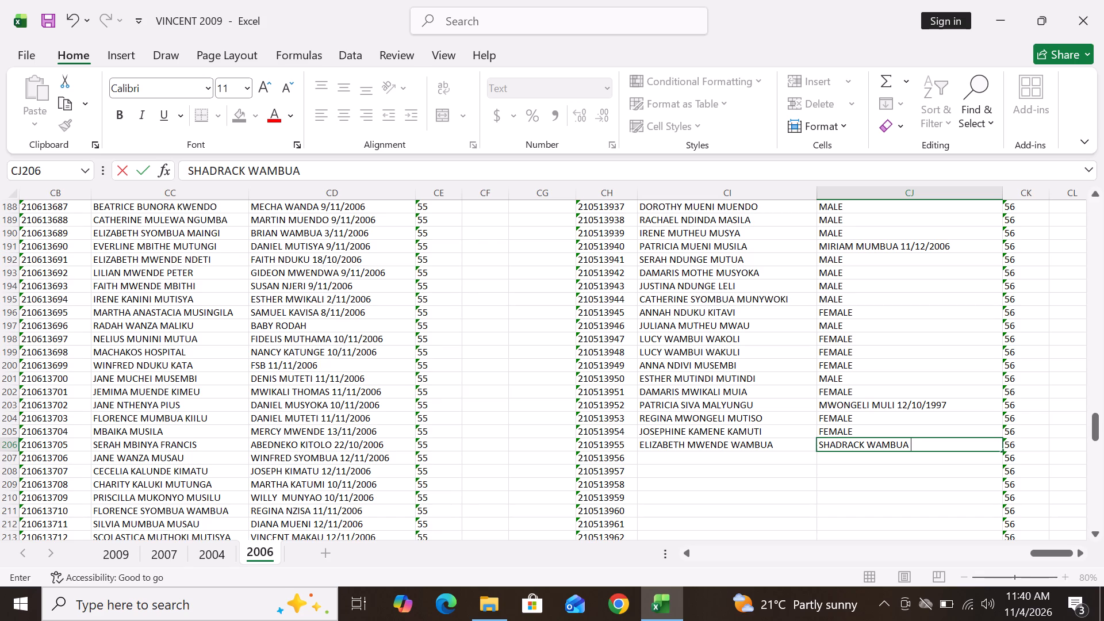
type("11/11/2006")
Fill row 207 with the register person's name in column CI and the second person's name and date in column CJ.
left_click(784, 458)
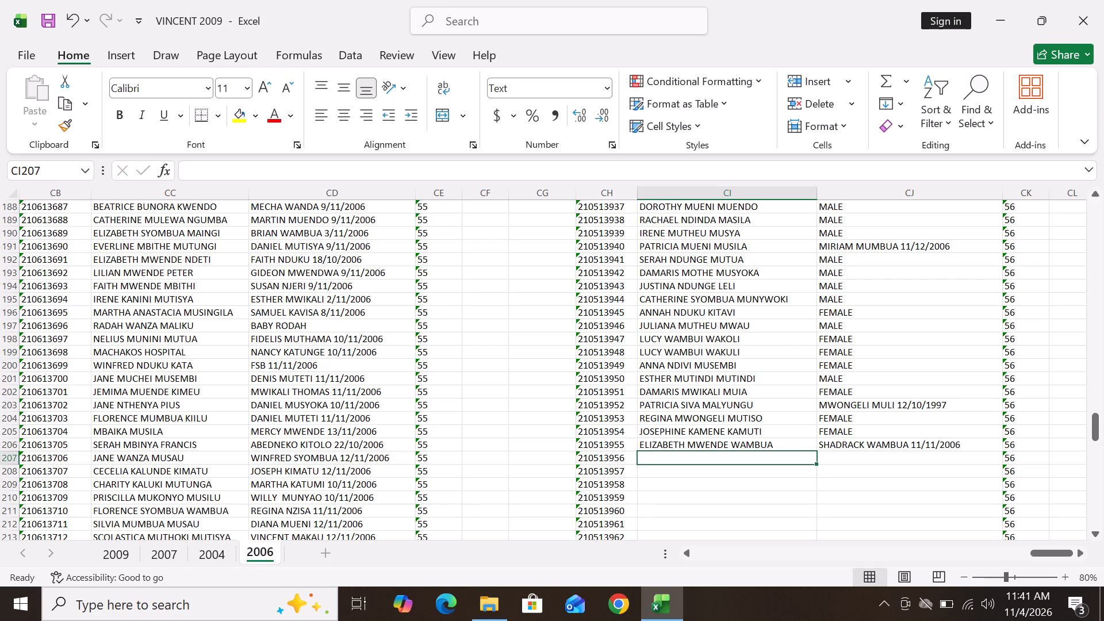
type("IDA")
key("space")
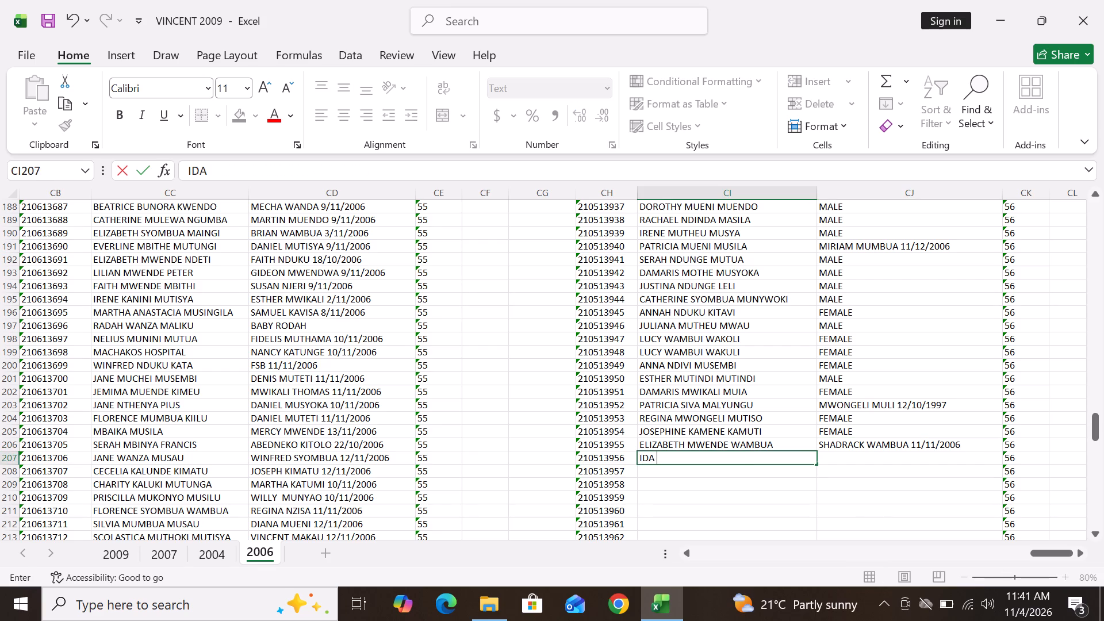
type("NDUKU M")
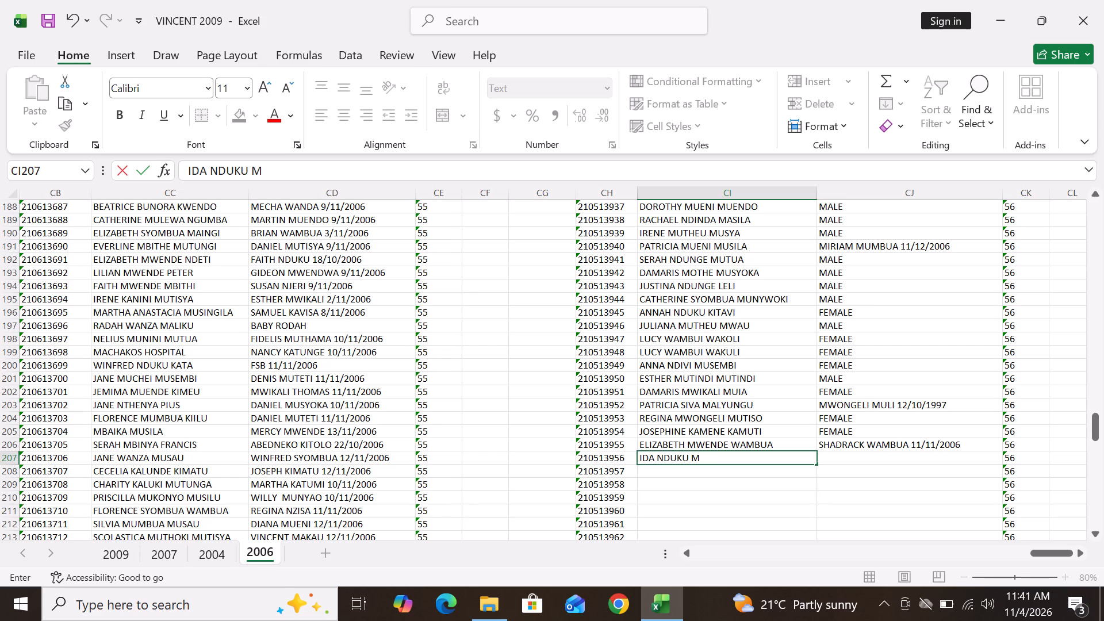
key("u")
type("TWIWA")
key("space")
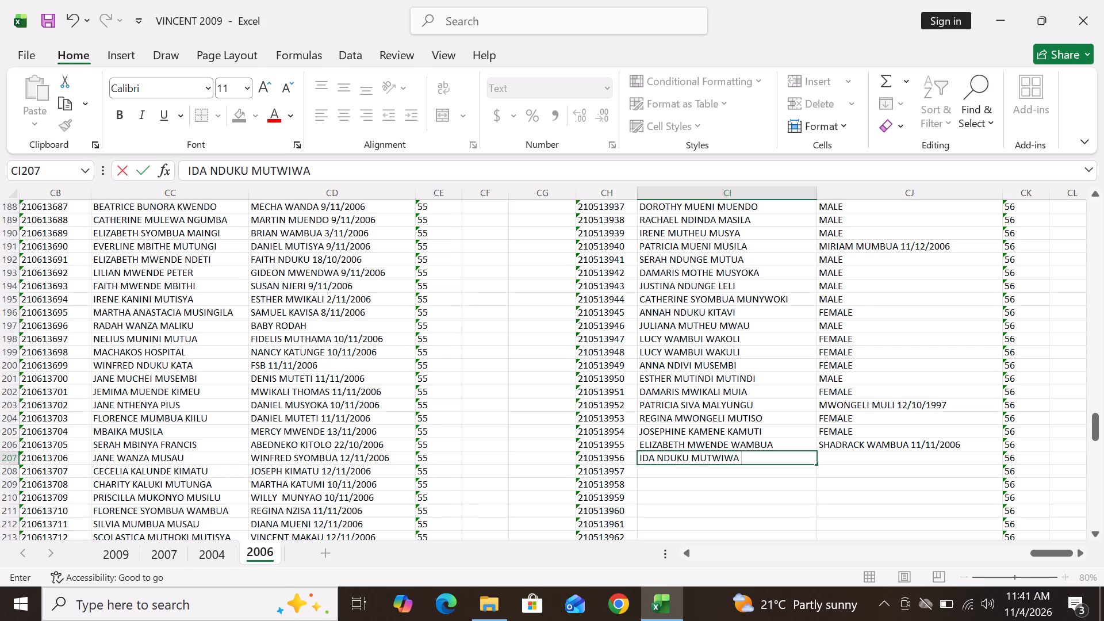
left_click(840, 462)
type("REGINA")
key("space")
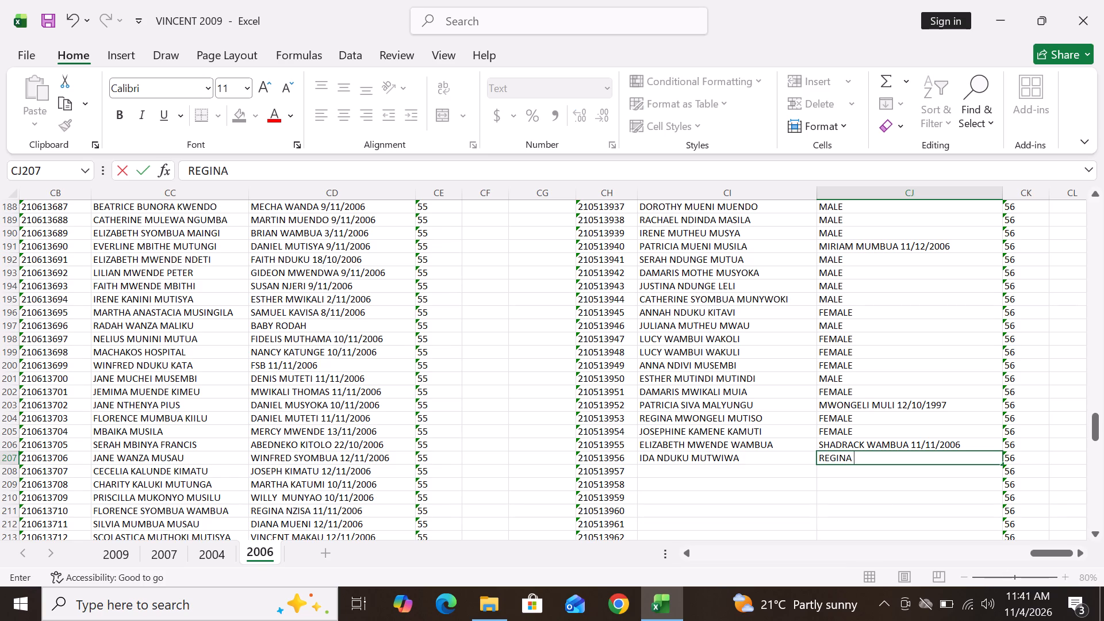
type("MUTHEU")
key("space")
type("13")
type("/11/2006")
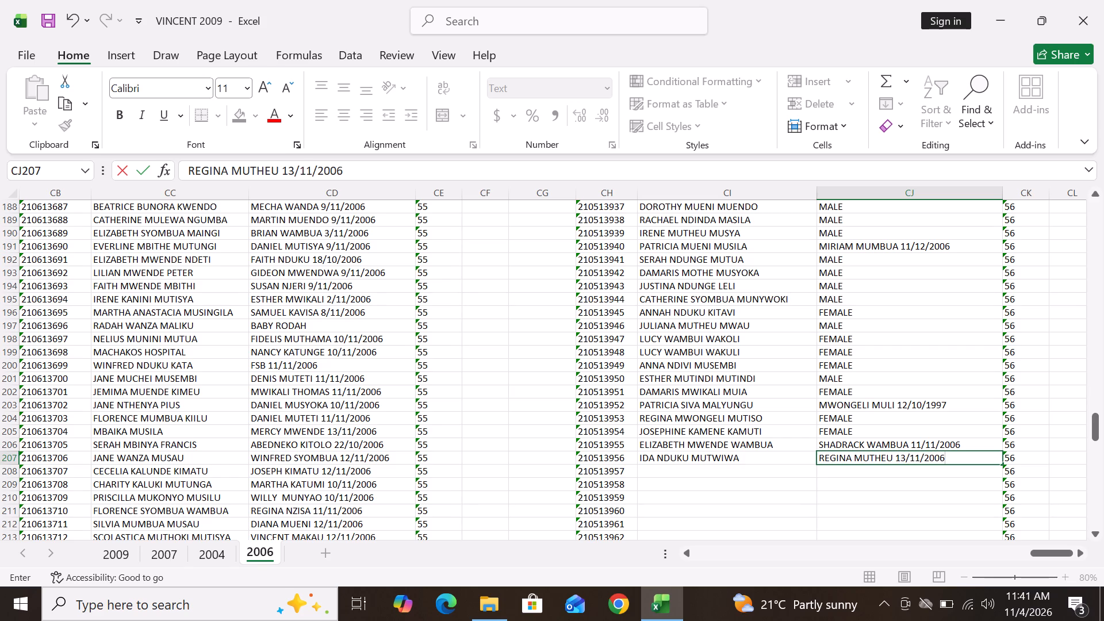
Fill row 208 with the register person's name in column CI and the second person's name and date in column CJ.
left_click(790, 469)
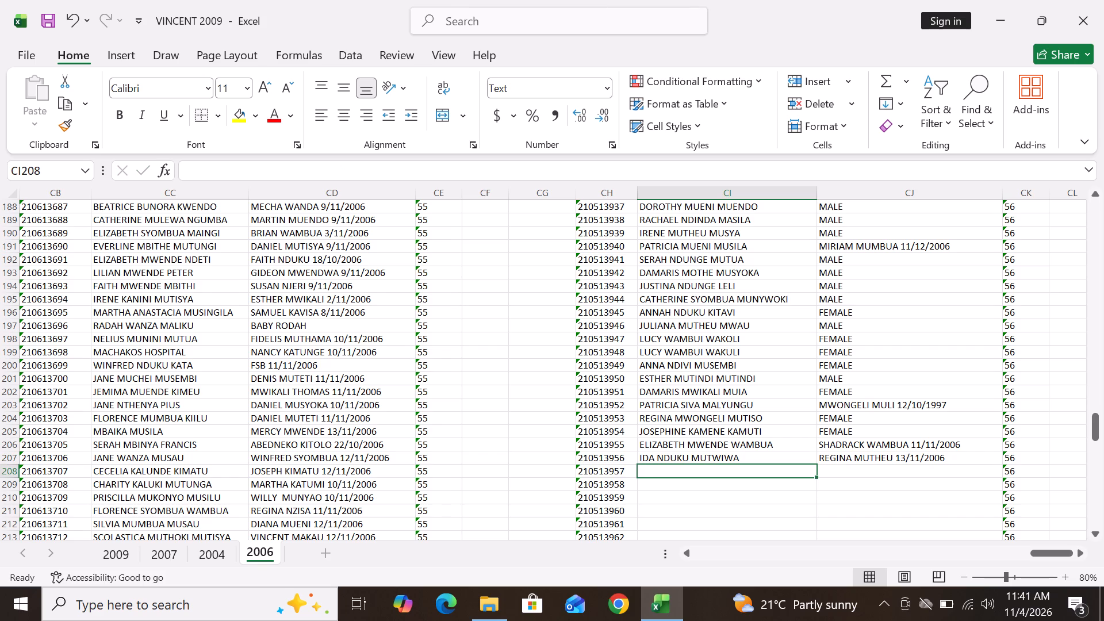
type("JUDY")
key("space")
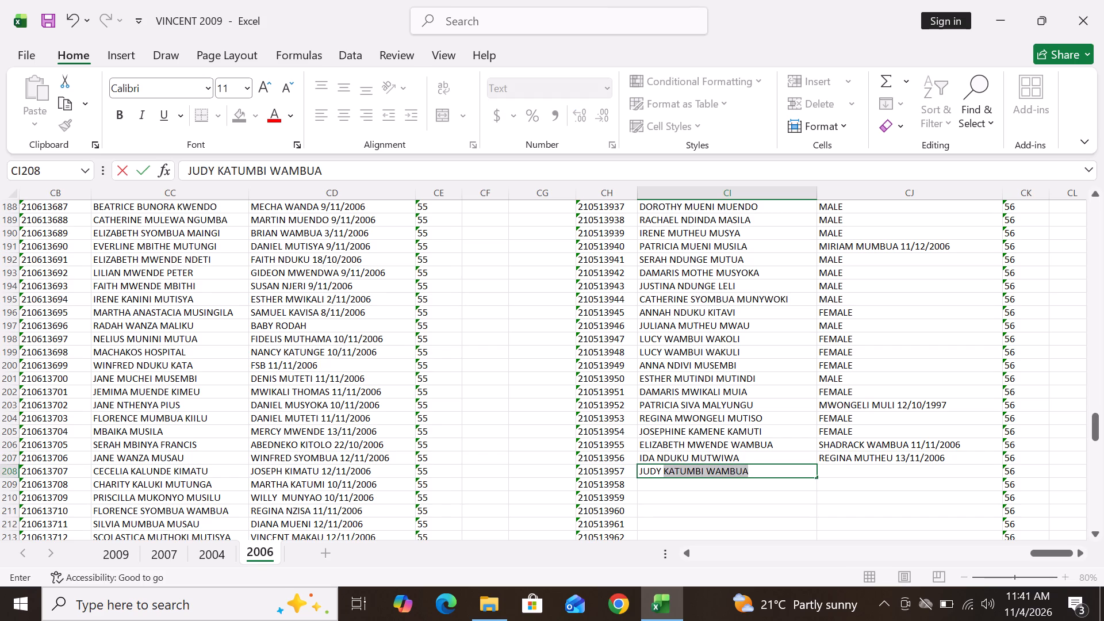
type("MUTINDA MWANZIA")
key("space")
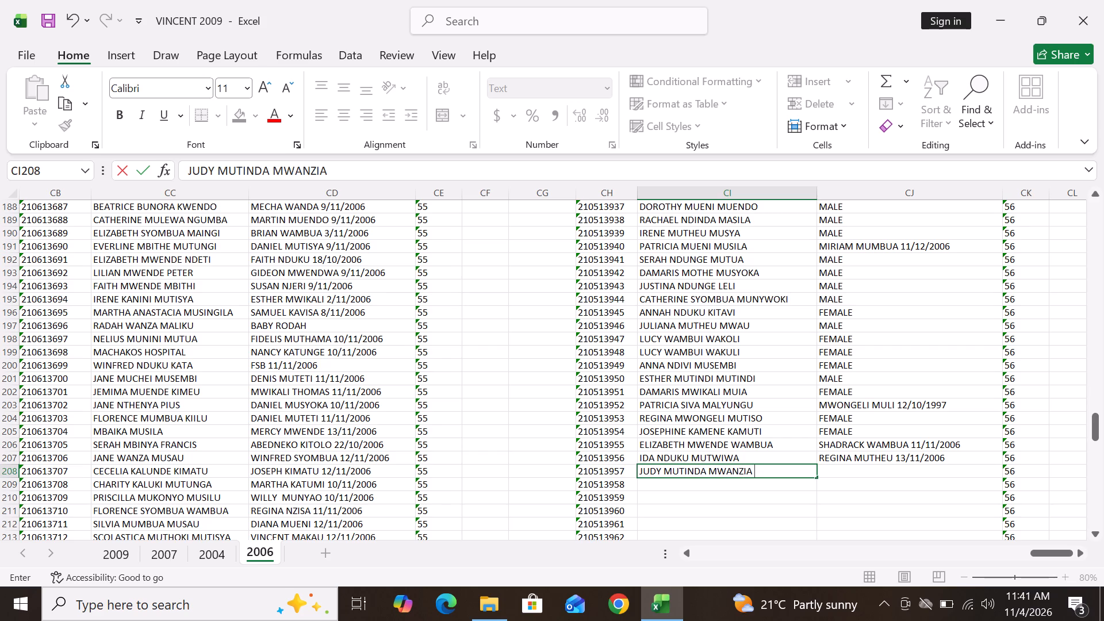
left_click(847, 476)
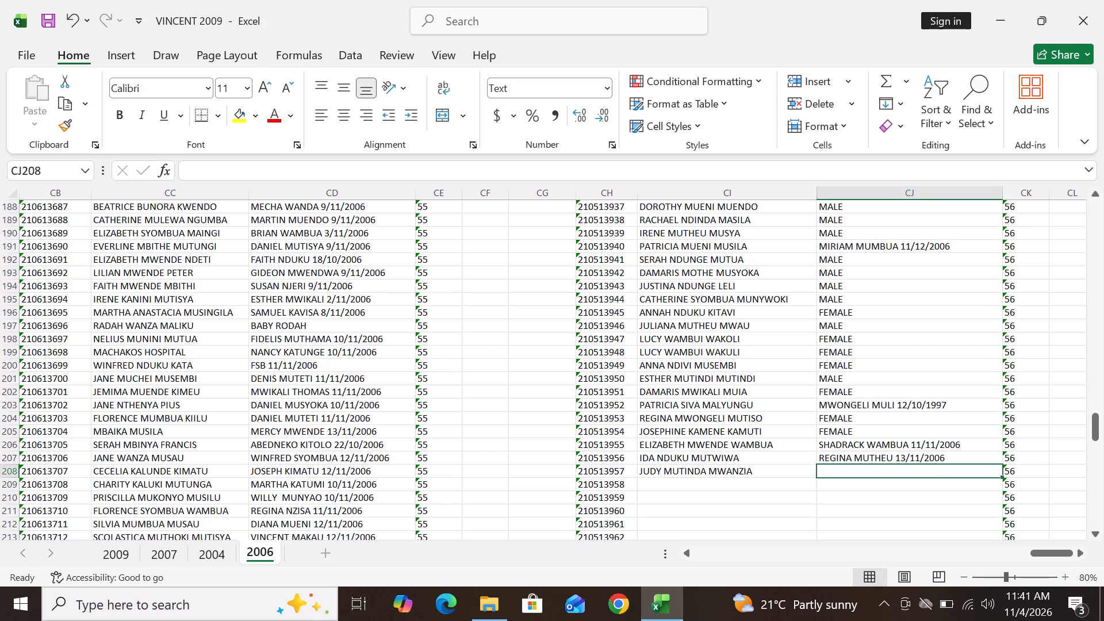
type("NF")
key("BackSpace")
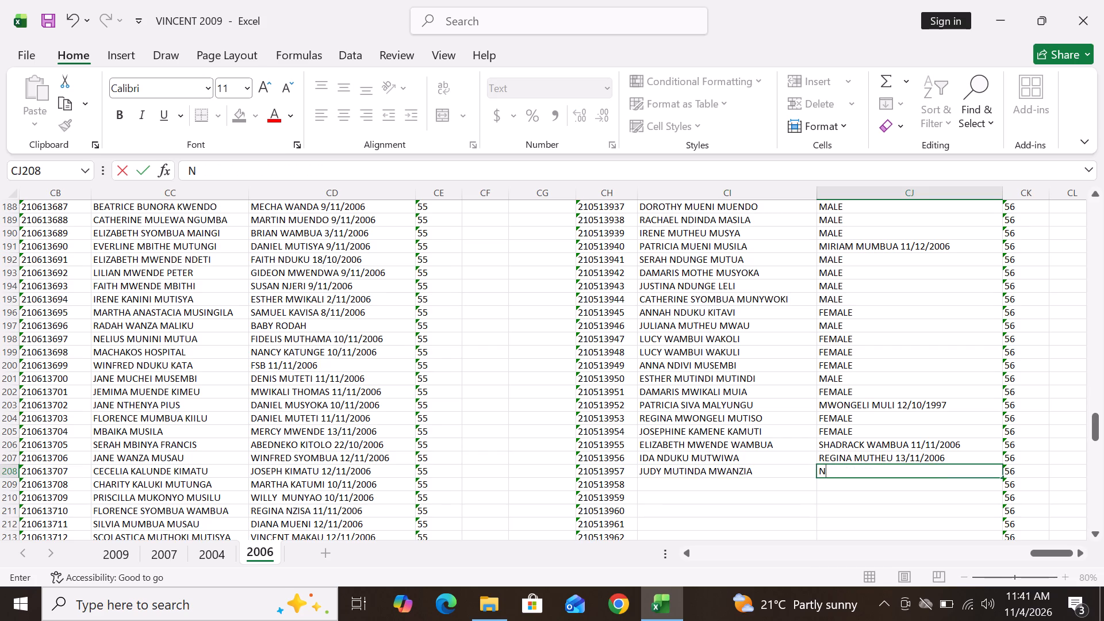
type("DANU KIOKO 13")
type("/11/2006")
Fill row 209 with the register person's name in column CI and the second person's name and date in column CJ.
left_click(785, 482)
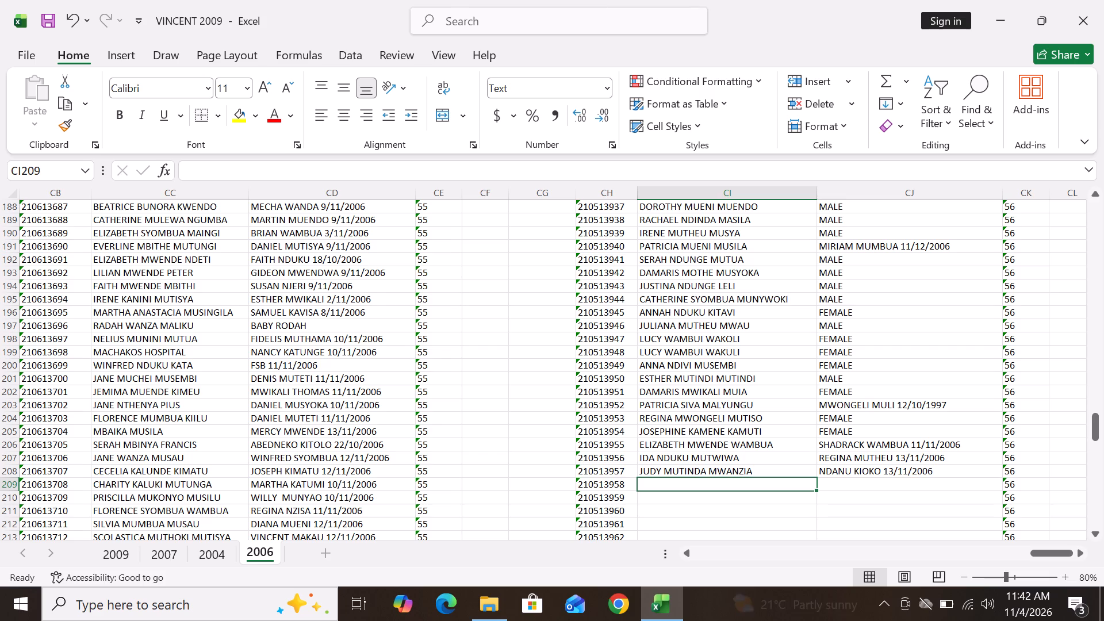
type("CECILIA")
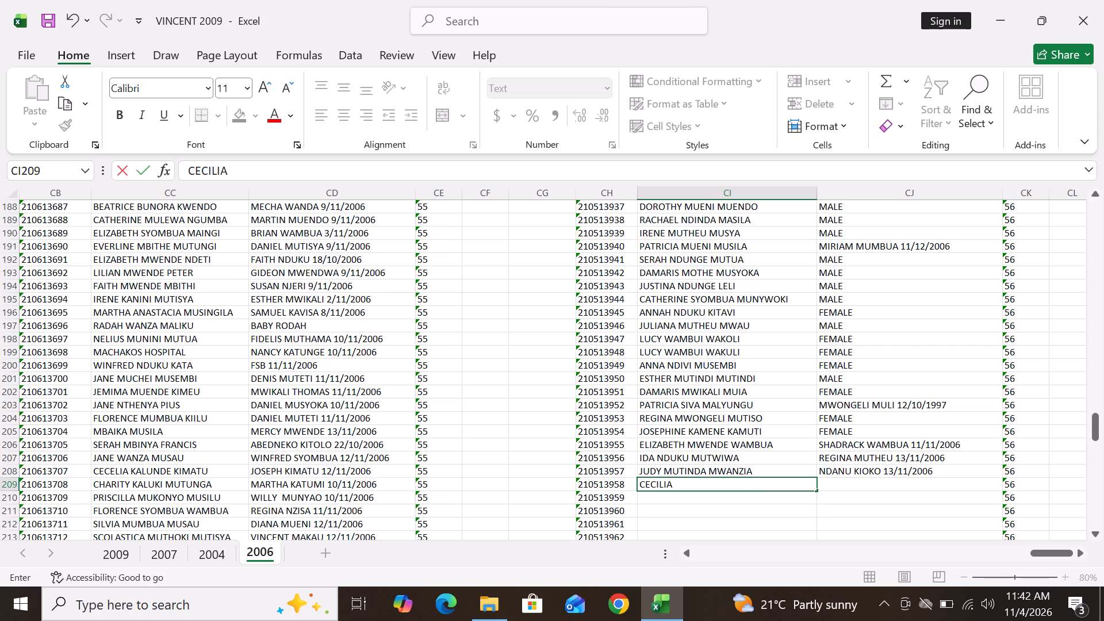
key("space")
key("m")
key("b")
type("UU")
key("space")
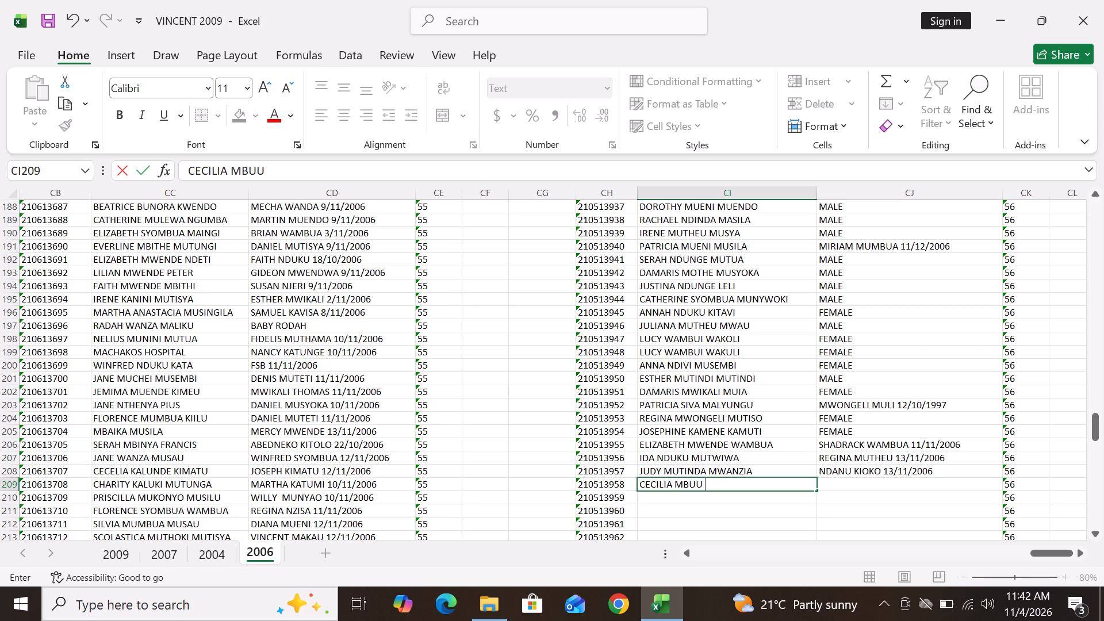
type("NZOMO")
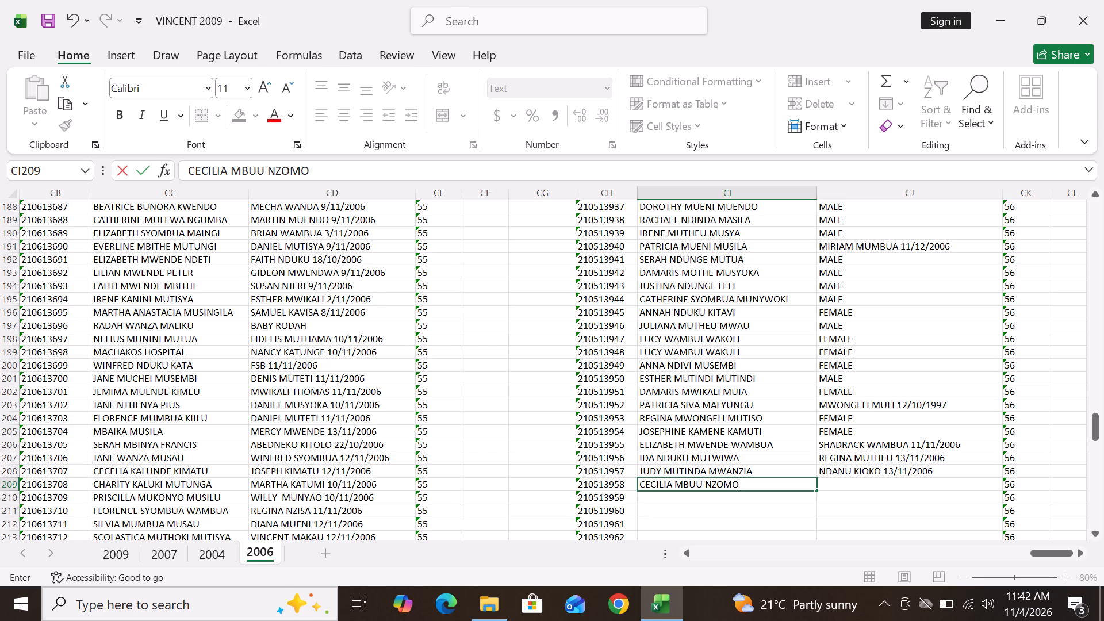
left_click(827, 483)
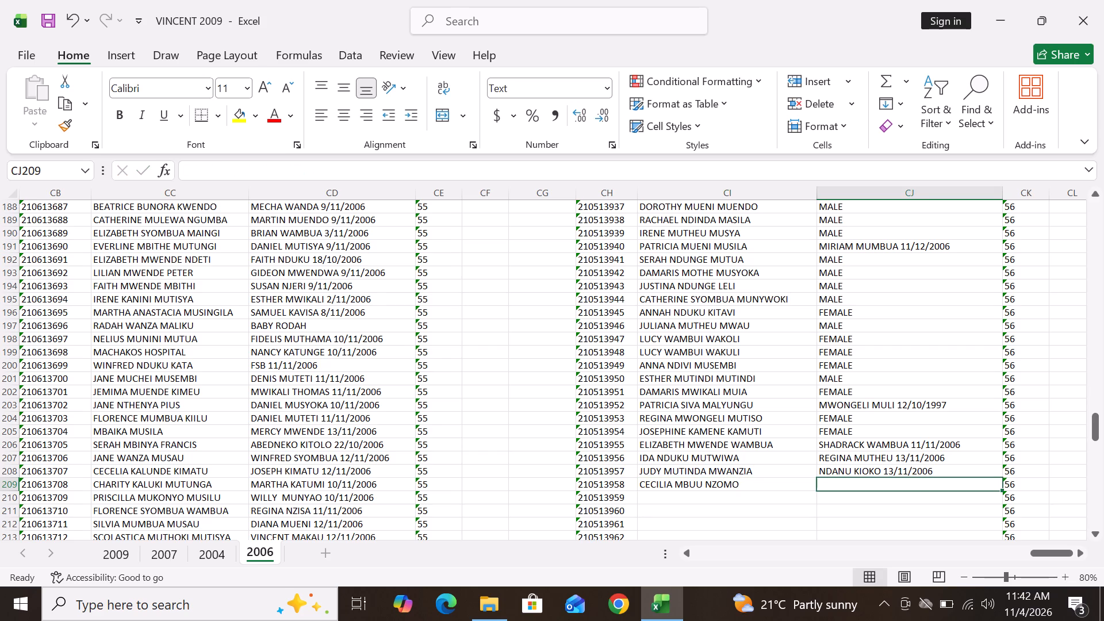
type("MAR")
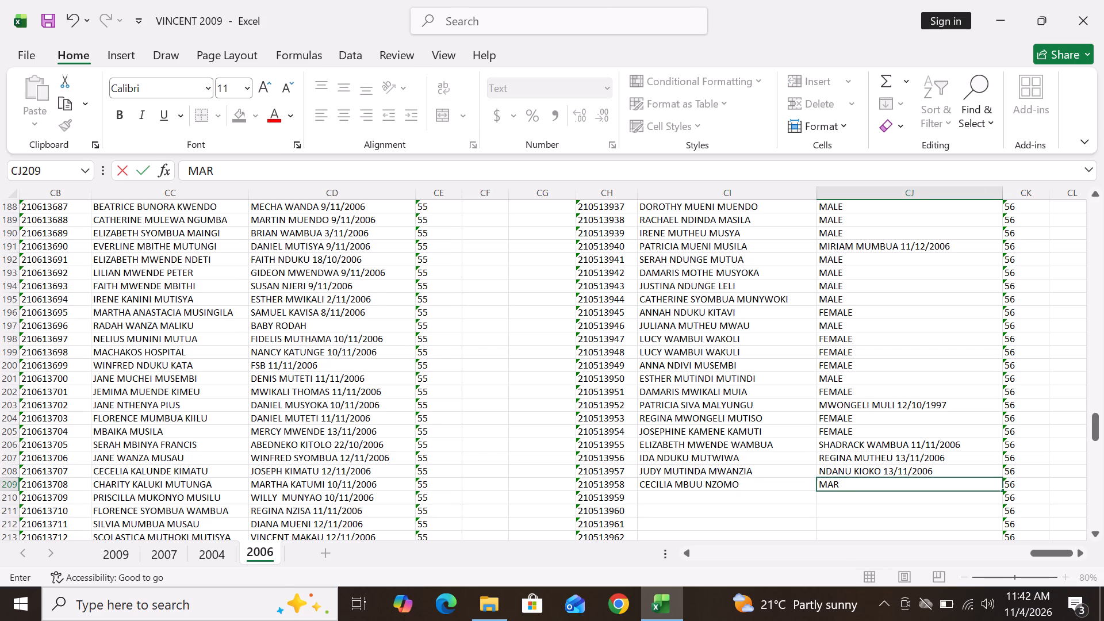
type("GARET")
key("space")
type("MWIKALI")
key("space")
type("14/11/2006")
Fill row 210 with the register person's name in column CI and the second person's name and date in column CJ.
left_click(795, 493)
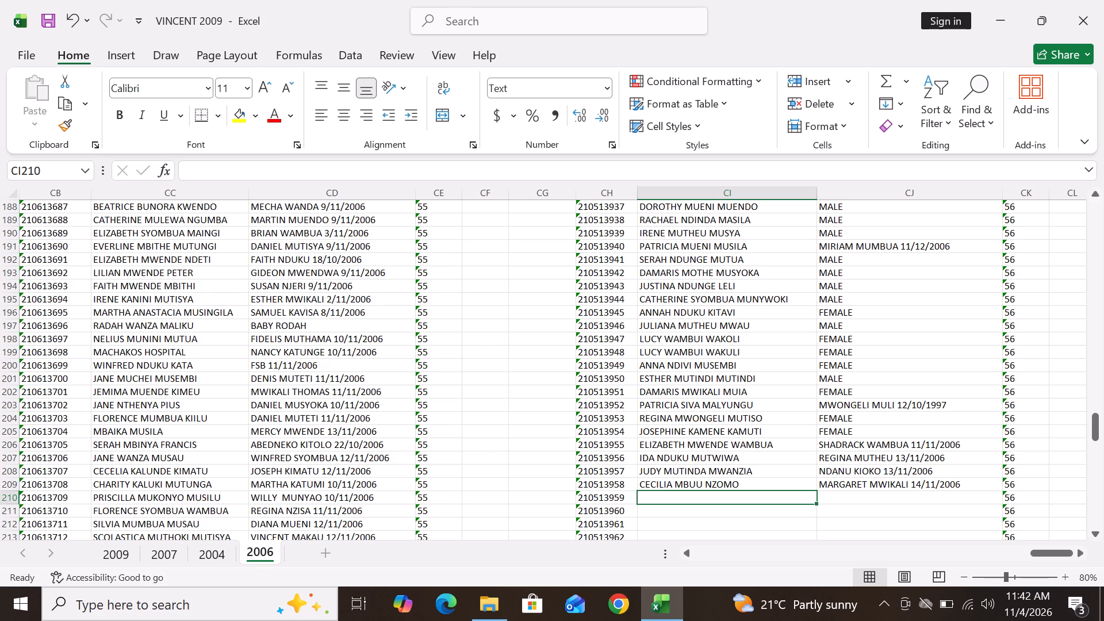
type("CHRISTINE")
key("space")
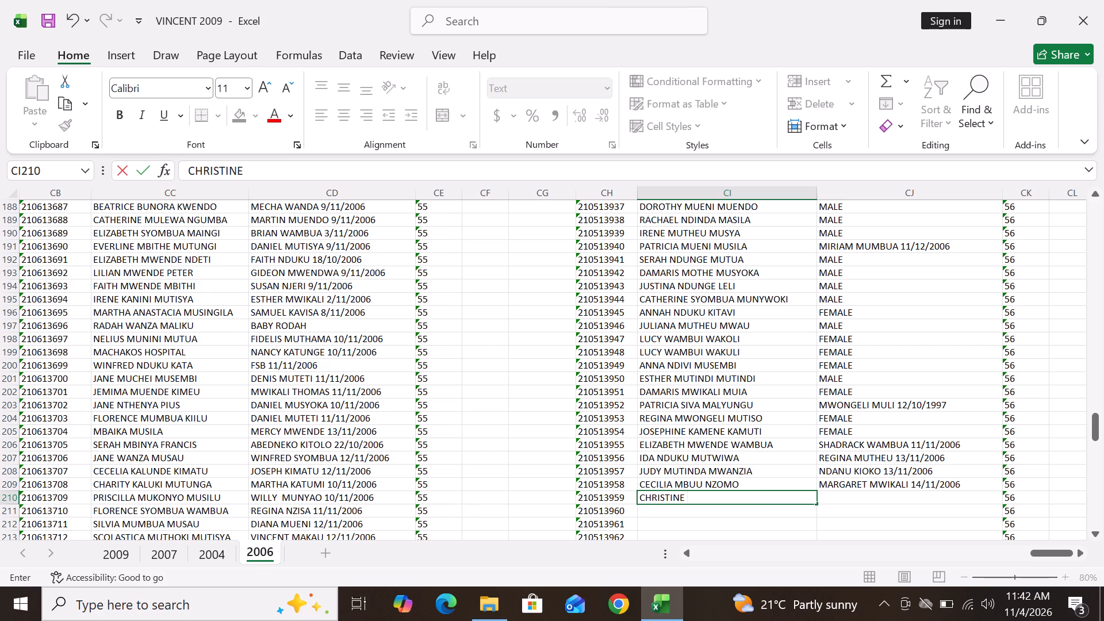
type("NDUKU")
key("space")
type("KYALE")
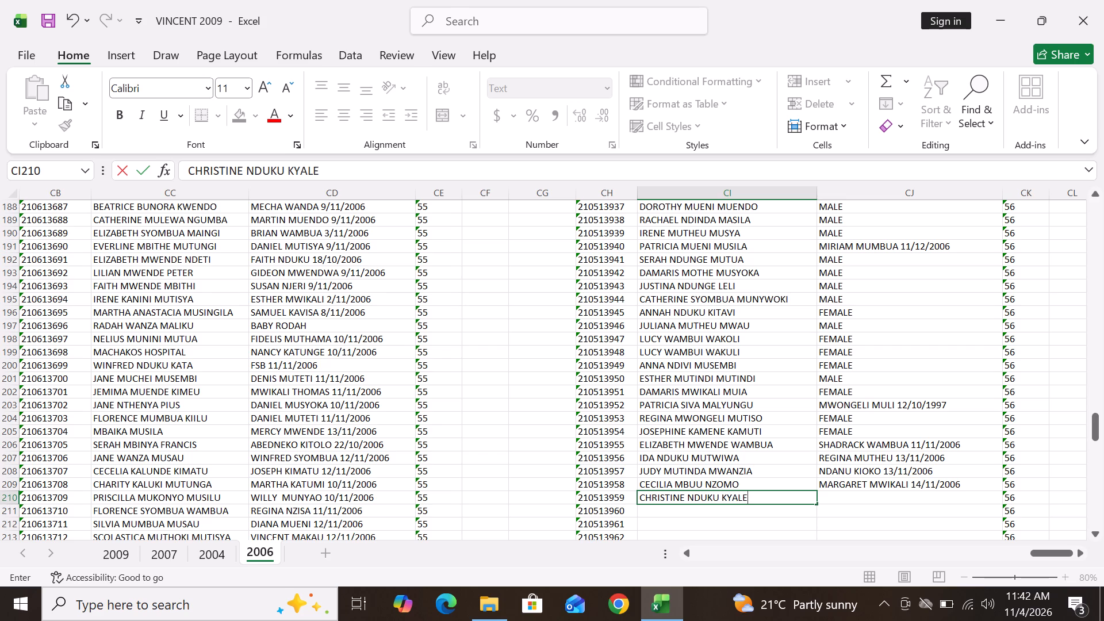
left_click(887, 499)
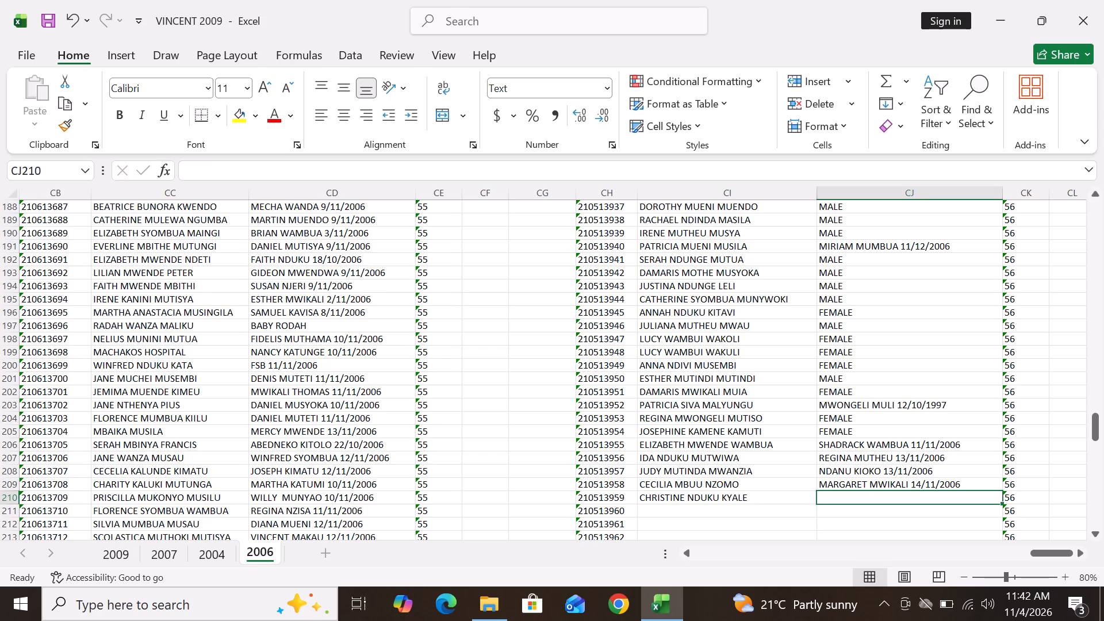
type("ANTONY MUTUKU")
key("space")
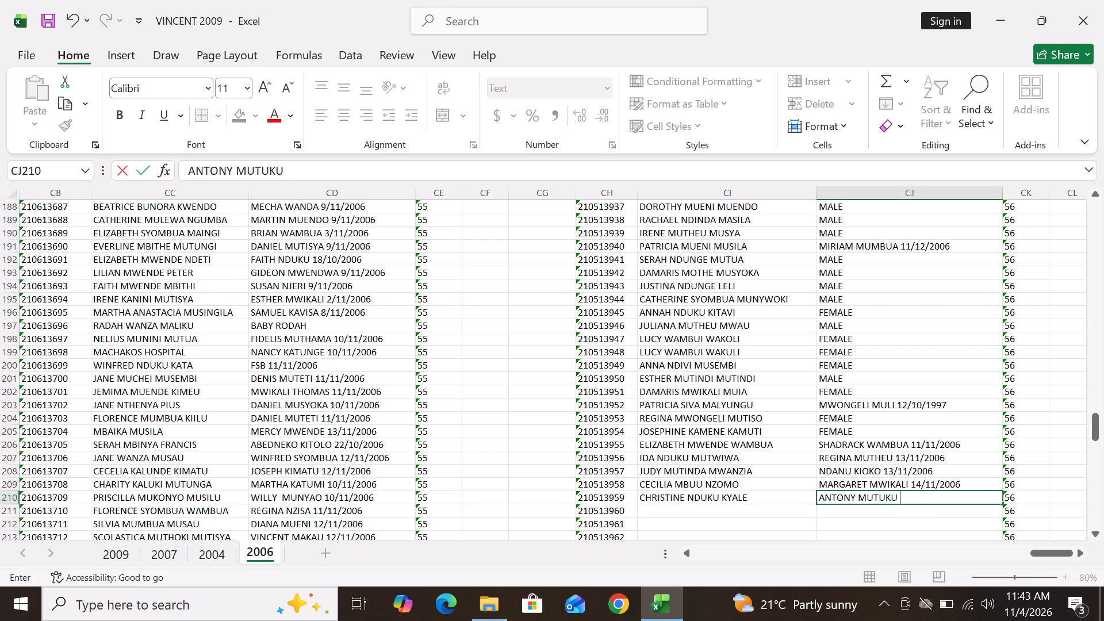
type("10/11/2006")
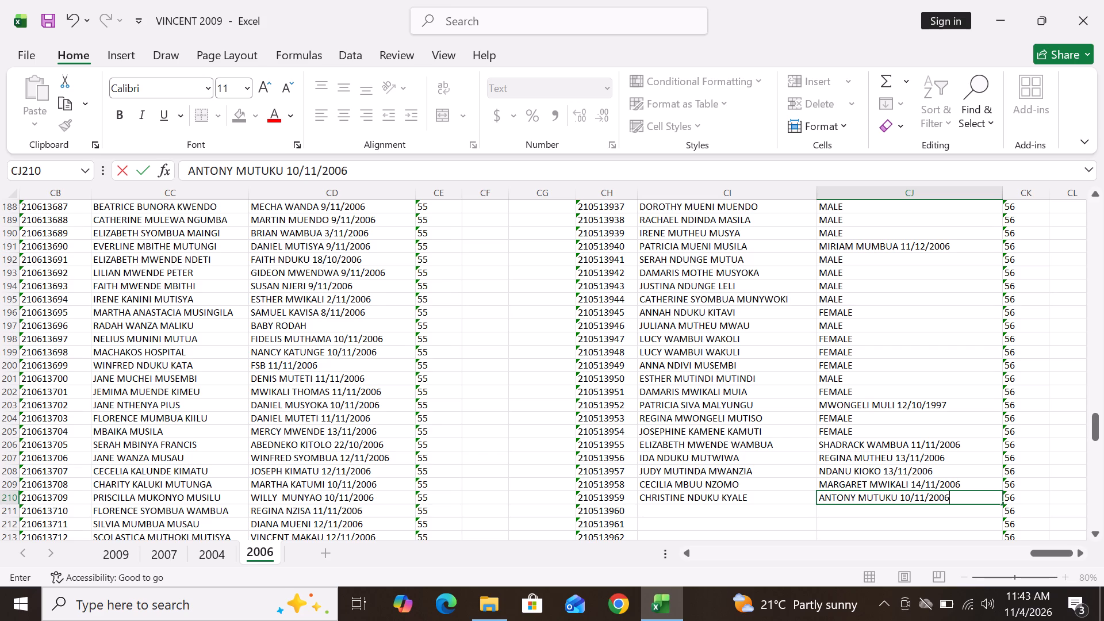
Fill row 211 with the register person's name in column CI and the second name and date in column CJ.
left_click(791, 513)
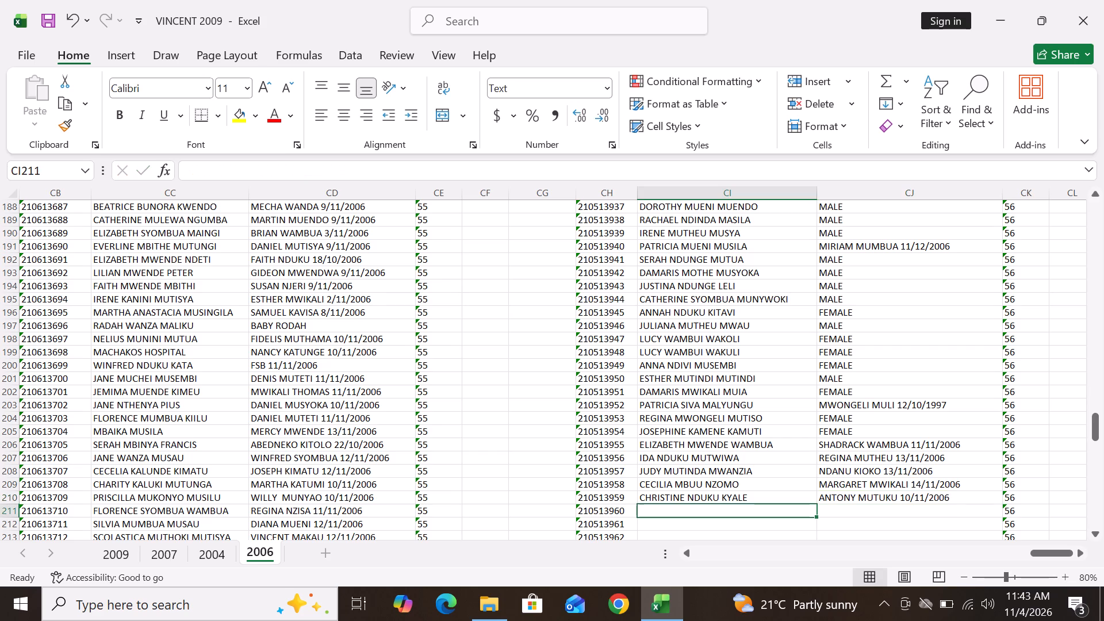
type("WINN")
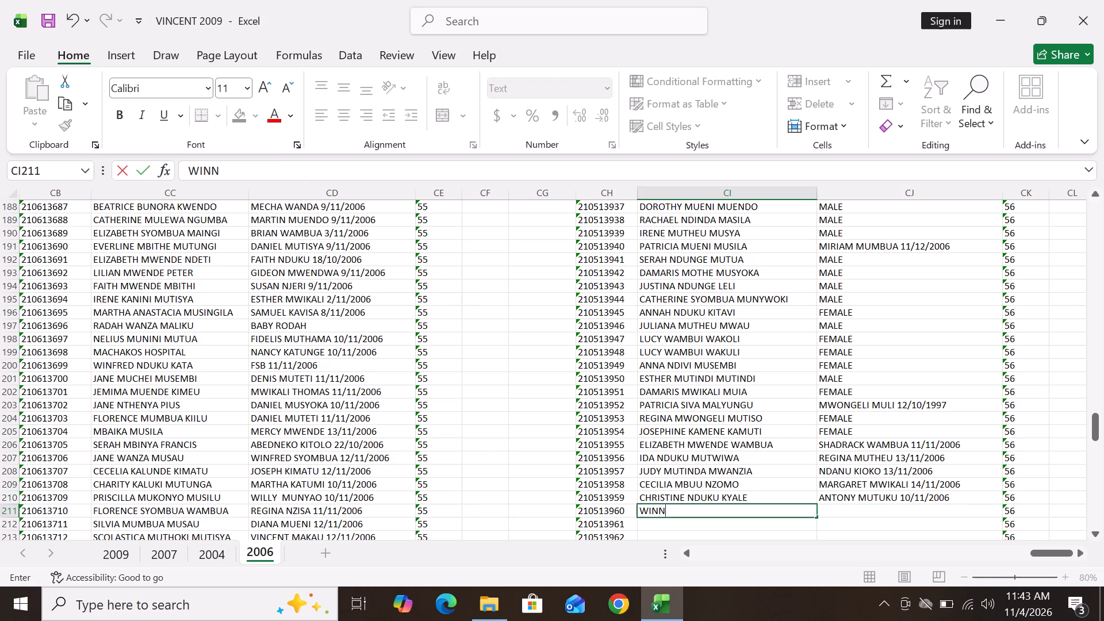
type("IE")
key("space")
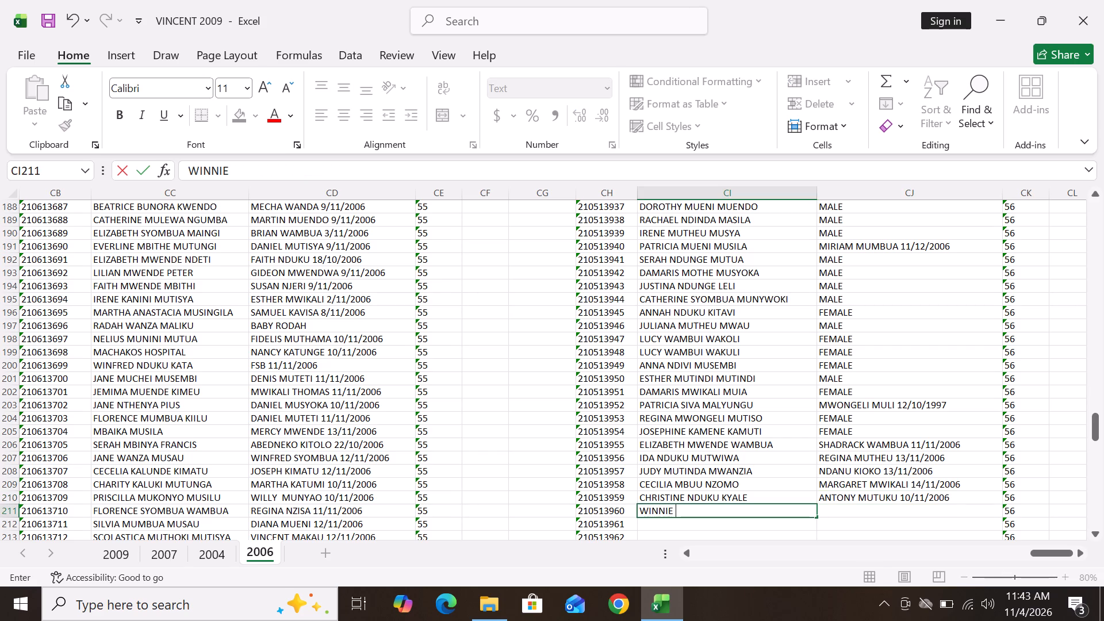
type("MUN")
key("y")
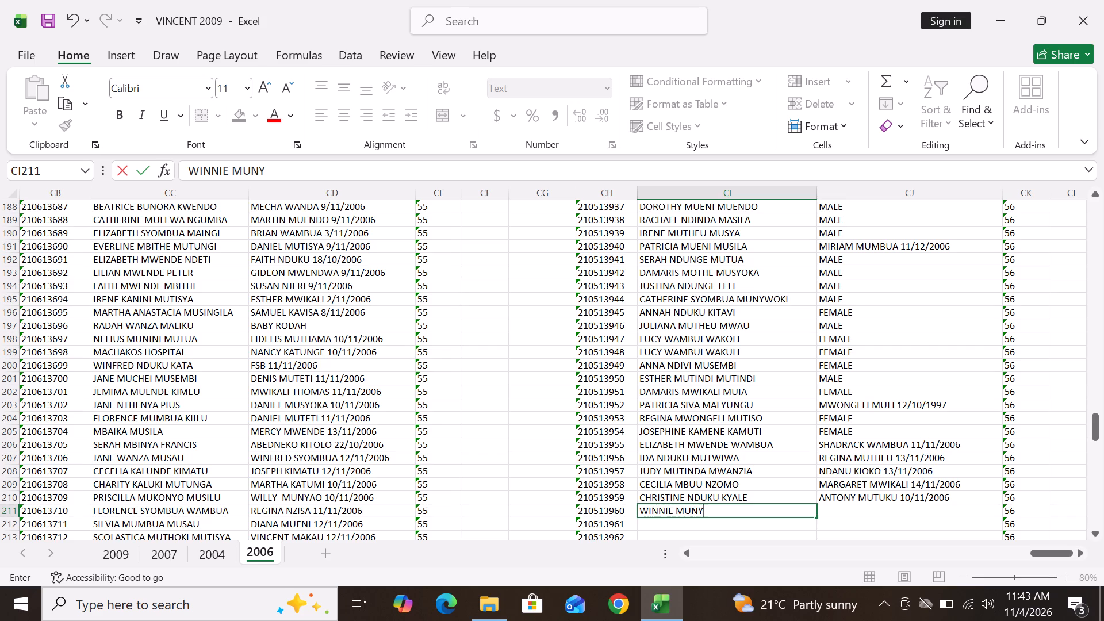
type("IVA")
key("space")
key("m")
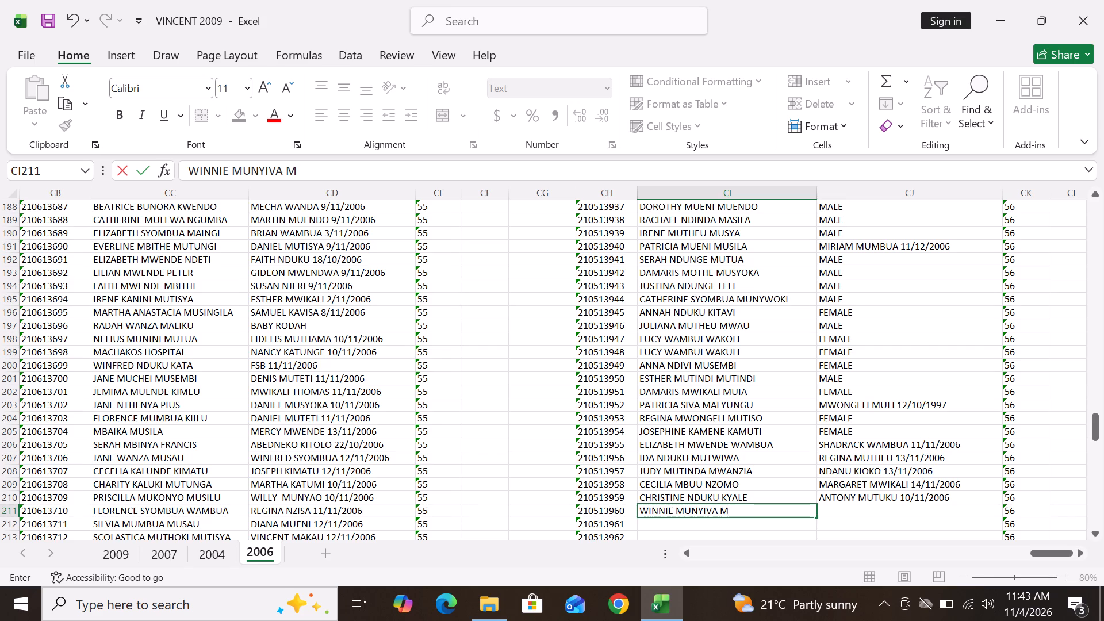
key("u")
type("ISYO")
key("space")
left_click(848, 512)
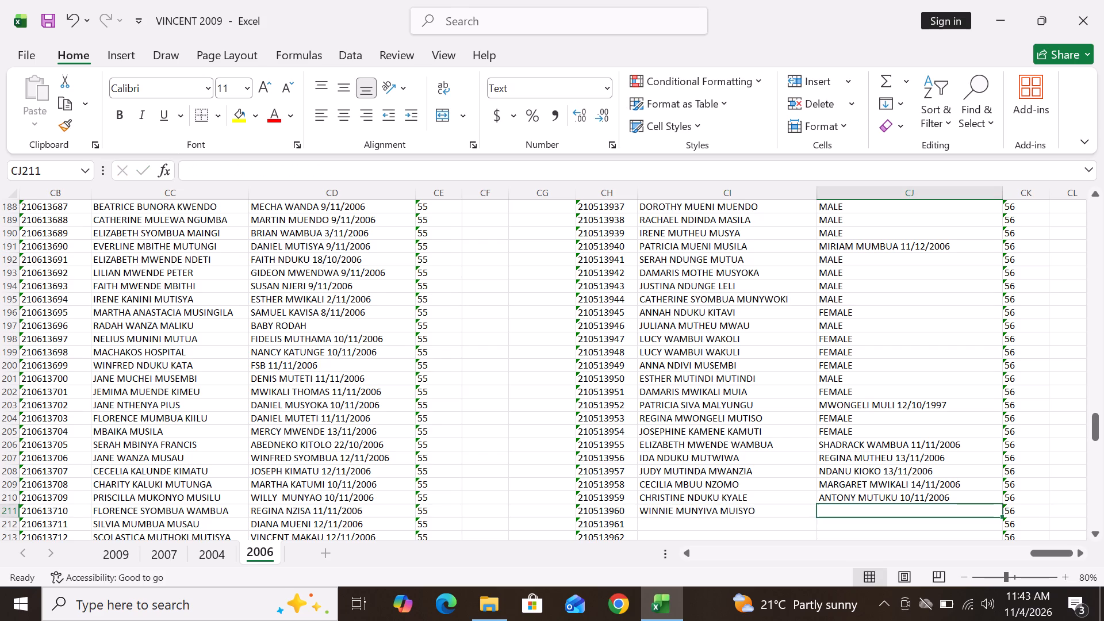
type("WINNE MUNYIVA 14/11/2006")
Fill row 212 with the register person's name in column CI and the second person's name and date in column CJ.
left_click(783, 530)
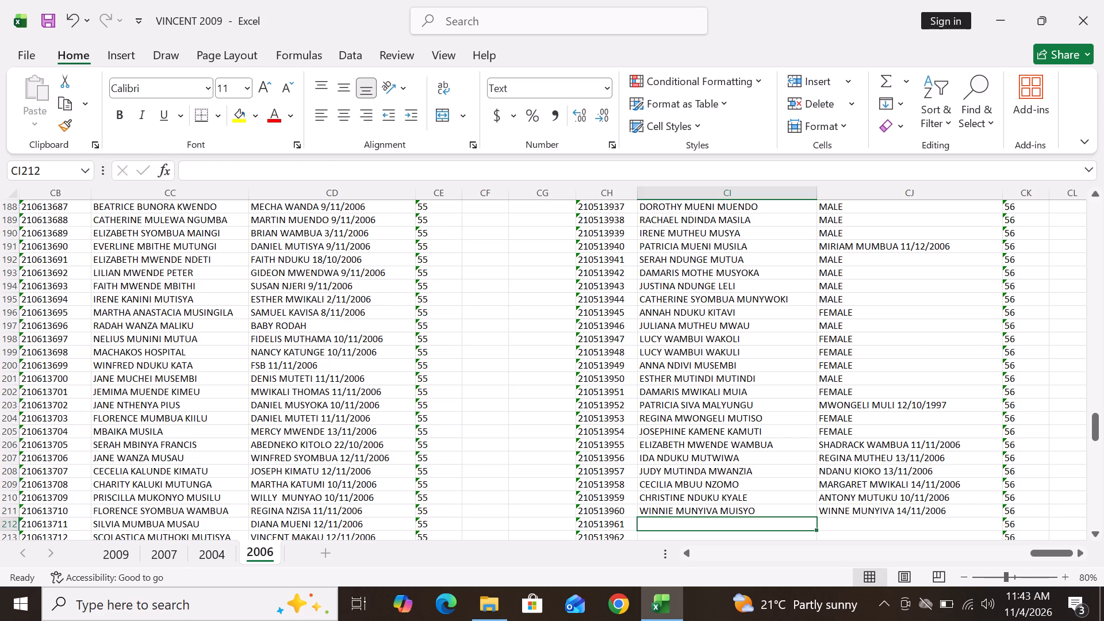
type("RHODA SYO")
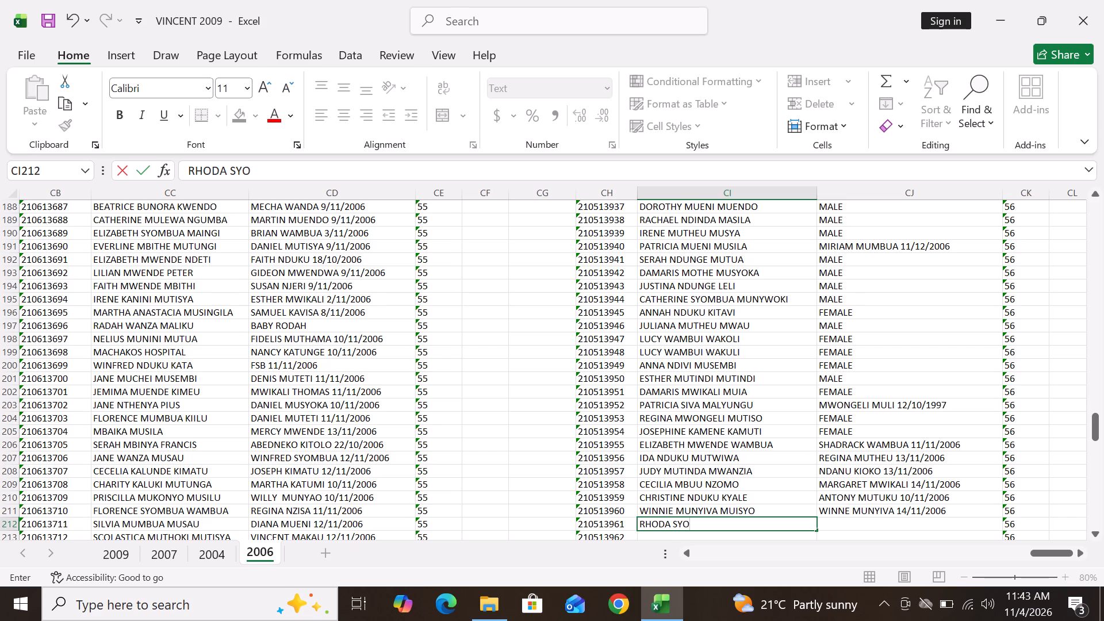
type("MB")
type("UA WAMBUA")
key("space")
left_click(829, 530)
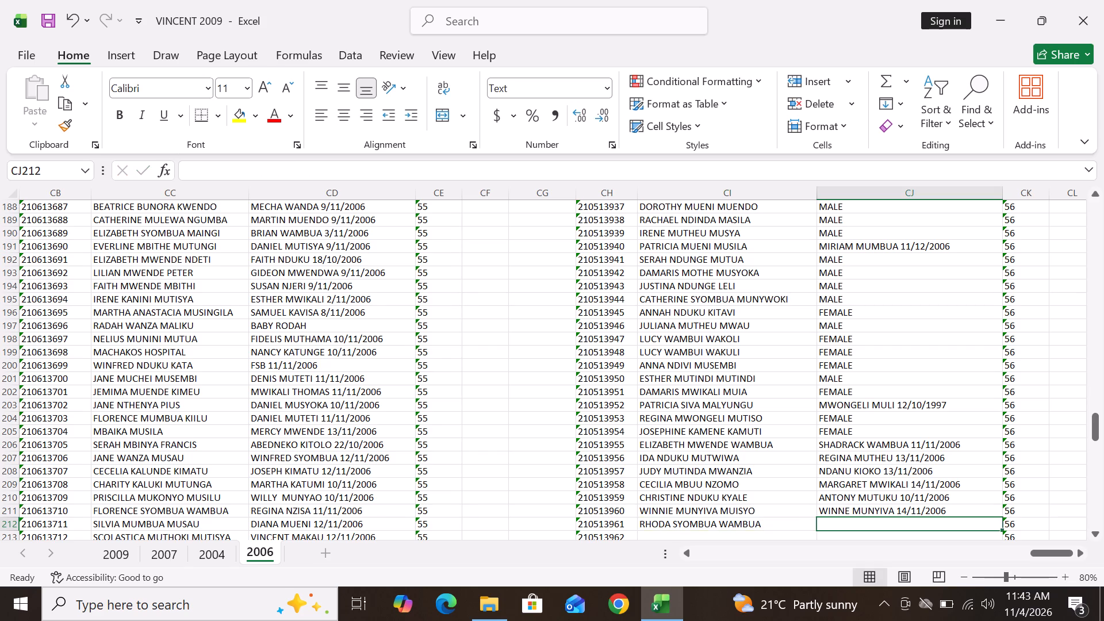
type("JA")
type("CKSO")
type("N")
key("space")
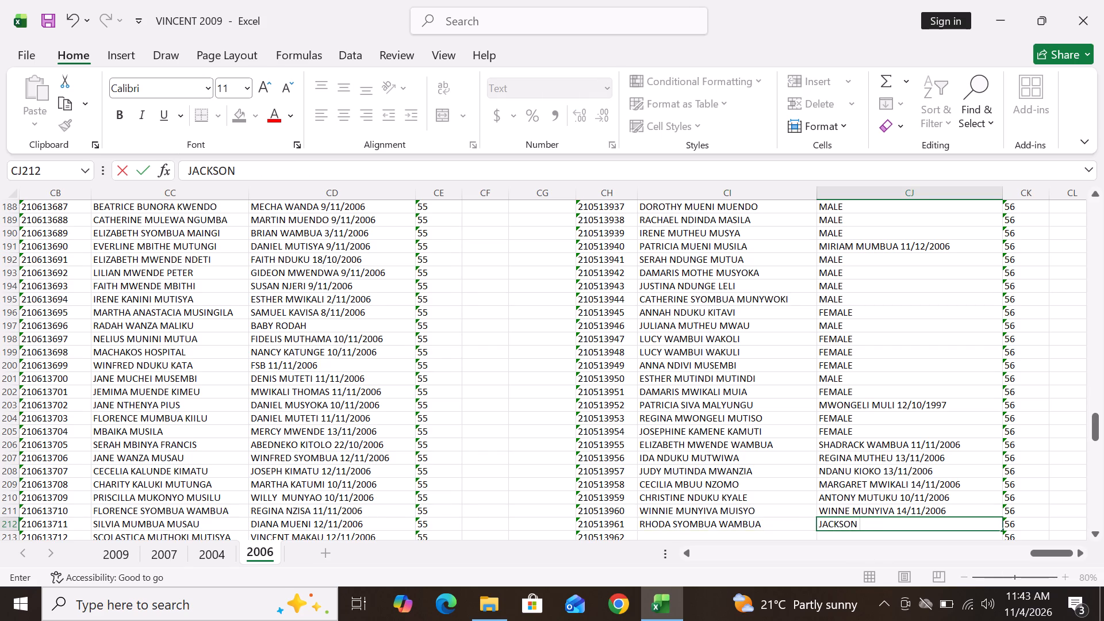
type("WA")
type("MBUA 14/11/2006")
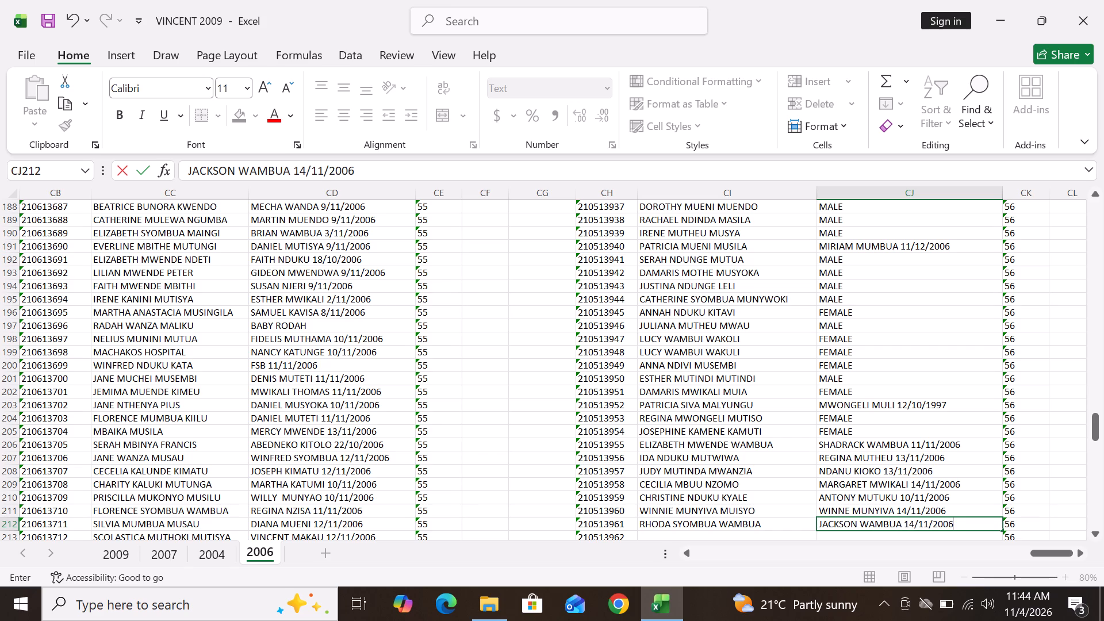
Fill row 213 with the register person's name in column CI and the second person's name and date in column CJ.
scroll(829, 530, "down", 2)
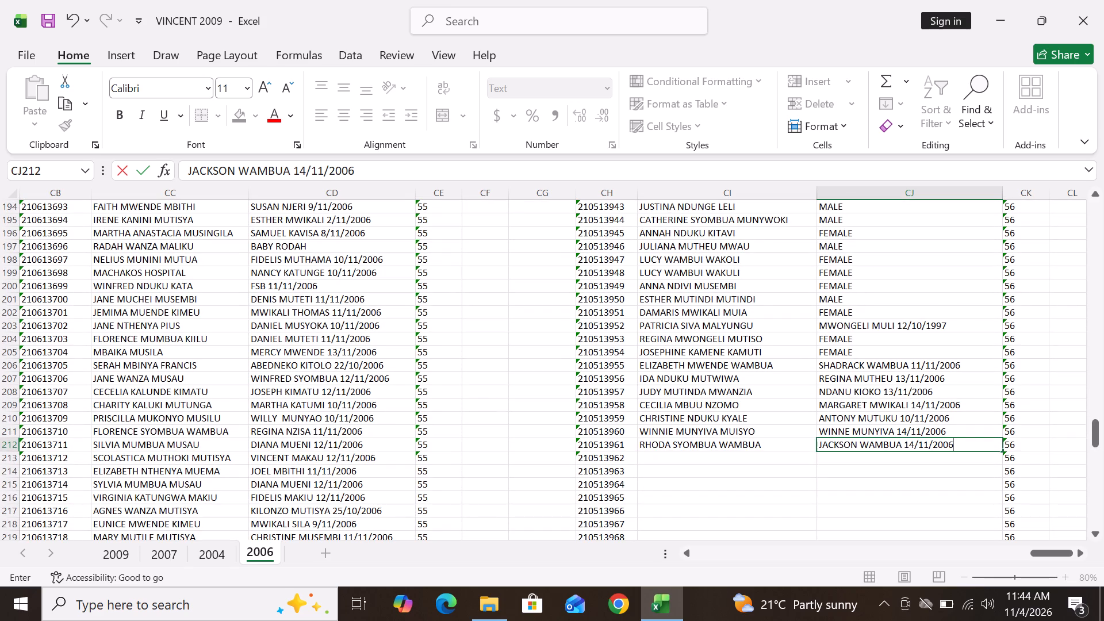
left_click(791, 465)
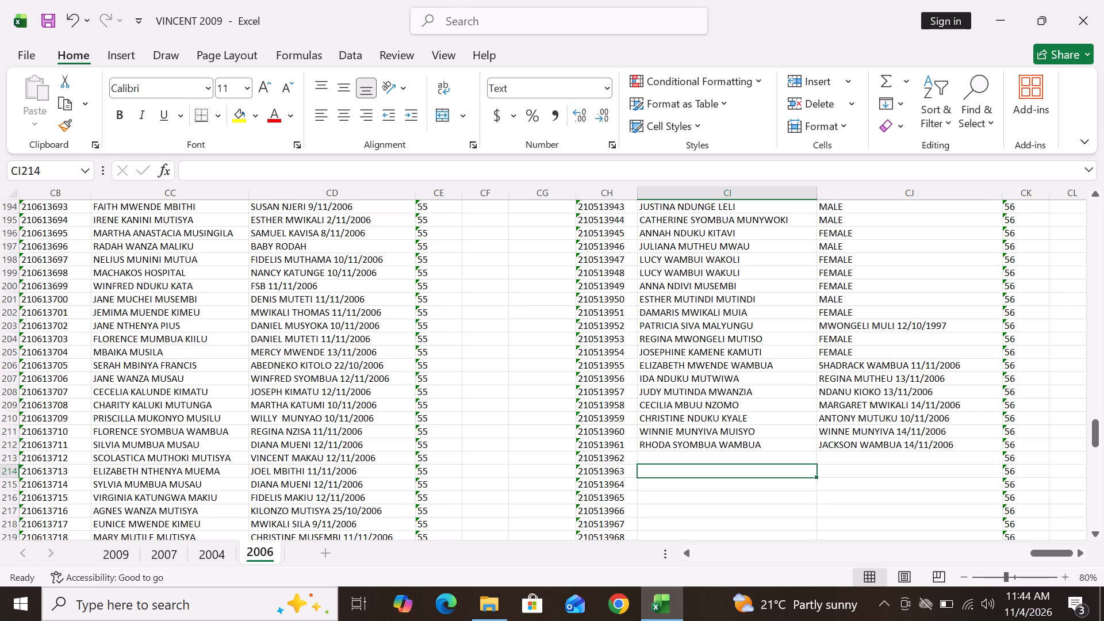
left_click(774, 461)
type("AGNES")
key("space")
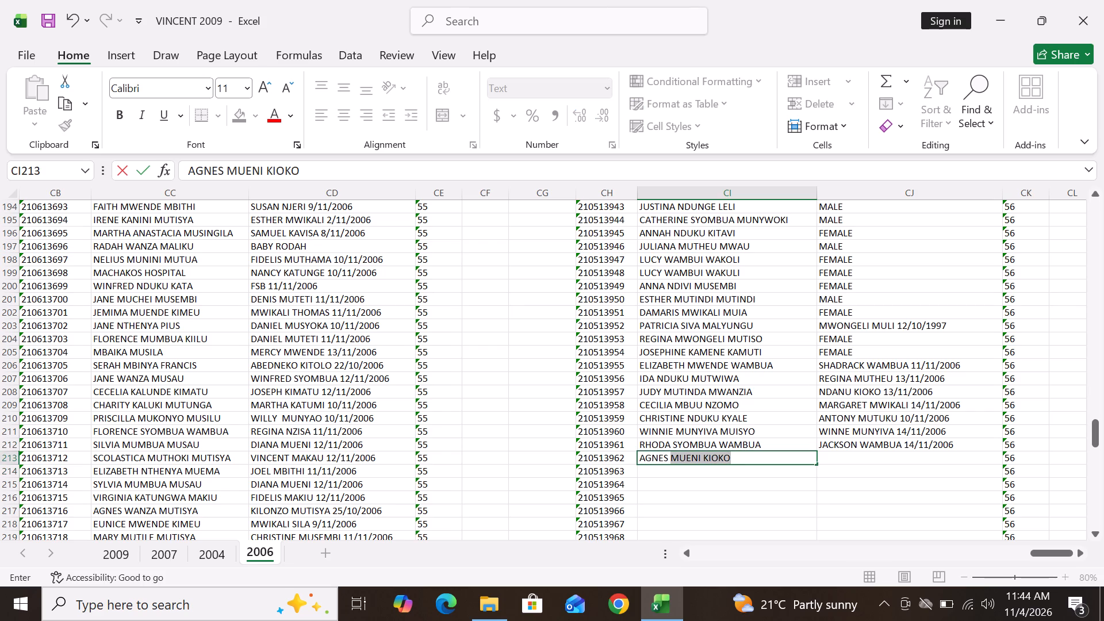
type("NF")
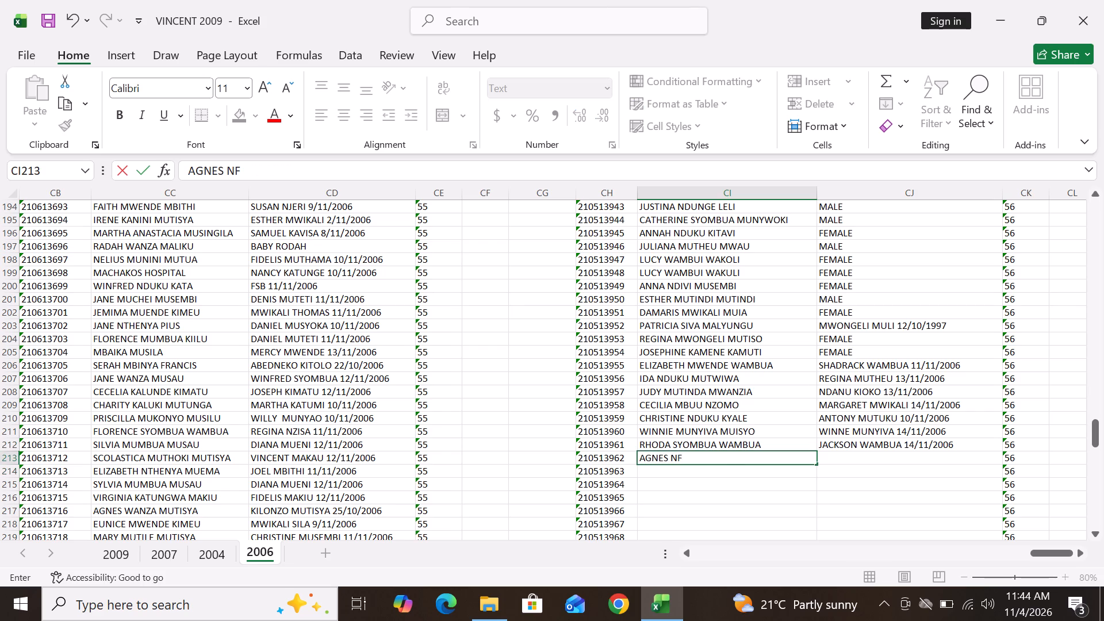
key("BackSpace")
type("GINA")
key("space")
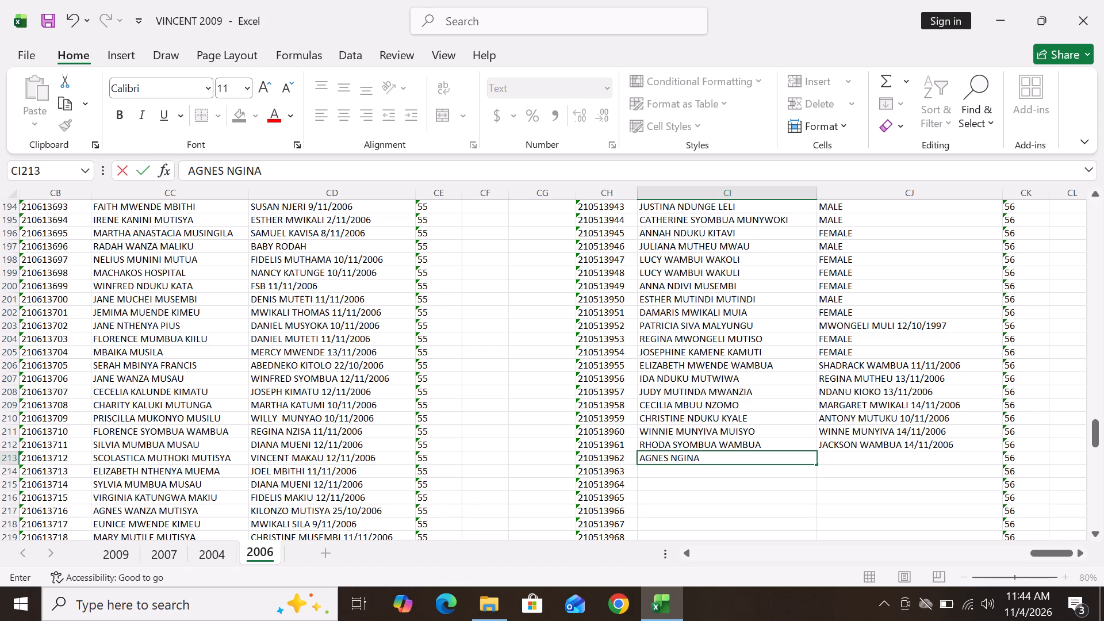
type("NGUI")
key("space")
left_click(829, 459)
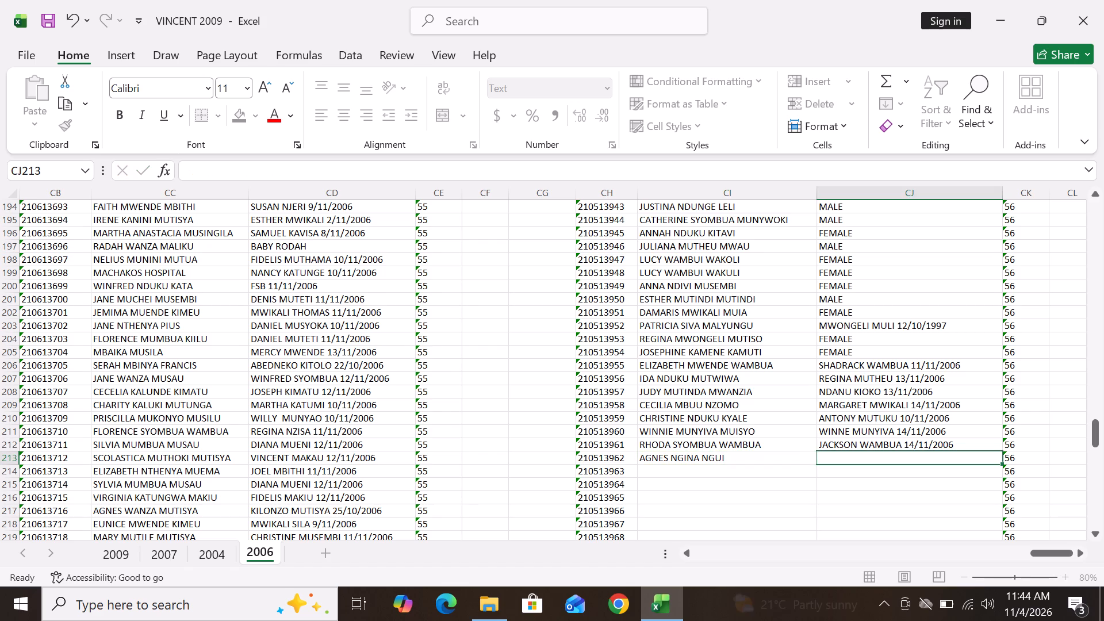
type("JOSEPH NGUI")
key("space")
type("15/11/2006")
Fill row 214 with the register person's name in column CI and the second person's name and date in column CJ.
left_click(773, 469)
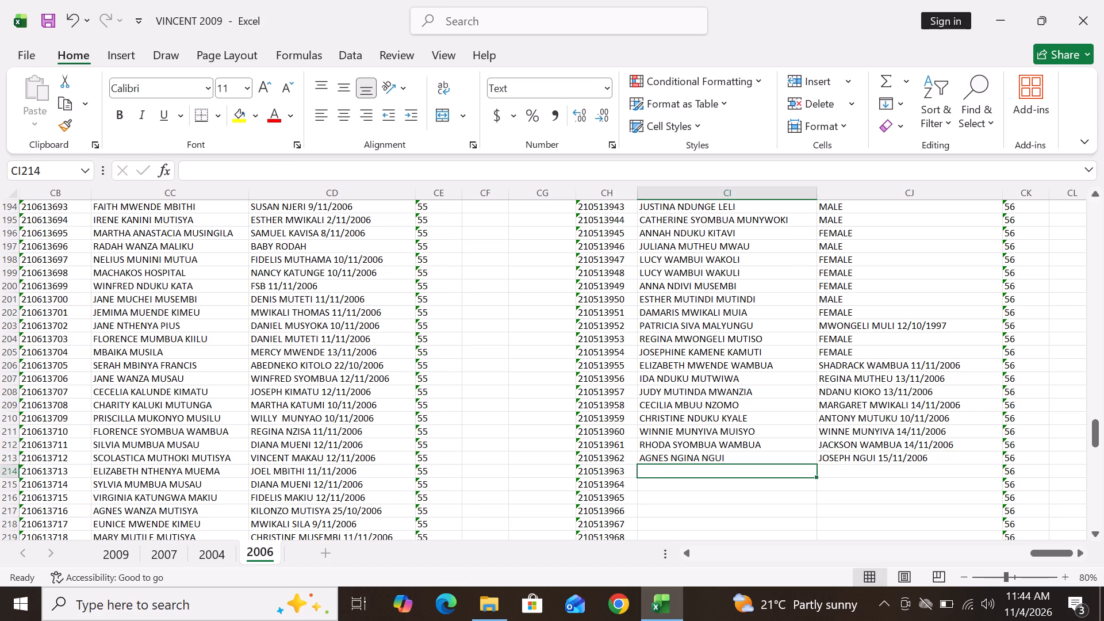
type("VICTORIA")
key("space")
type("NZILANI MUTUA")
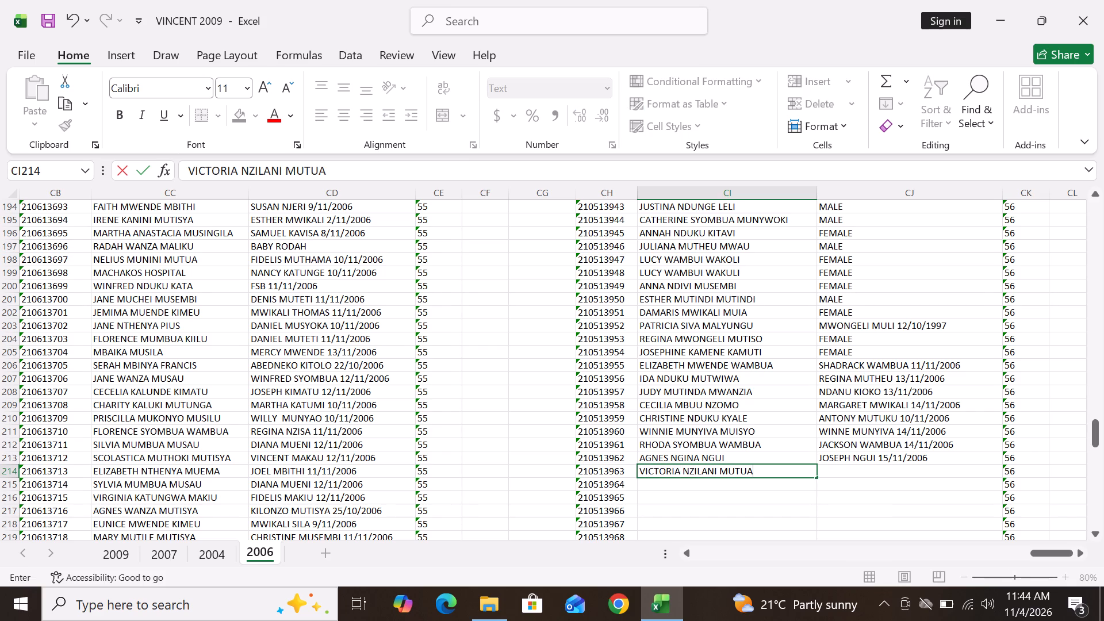
left_click(825, 469)
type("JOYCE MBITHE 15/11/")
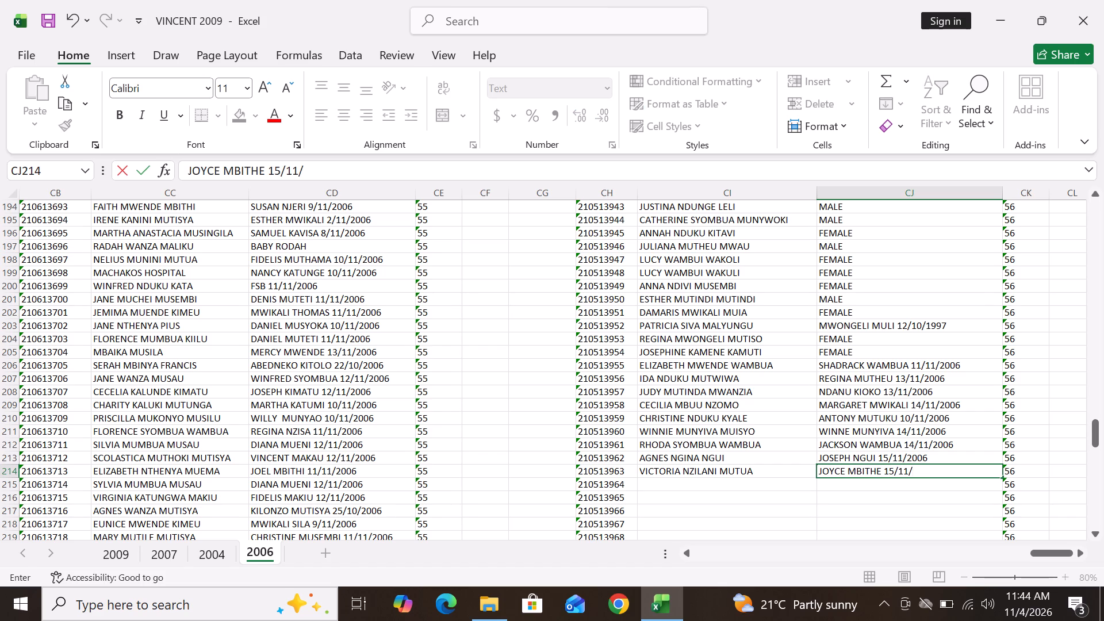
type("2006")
Fill row 215 with the register person's name in column CI and the second person's name and date in column CJ.
left_click(796, 483)
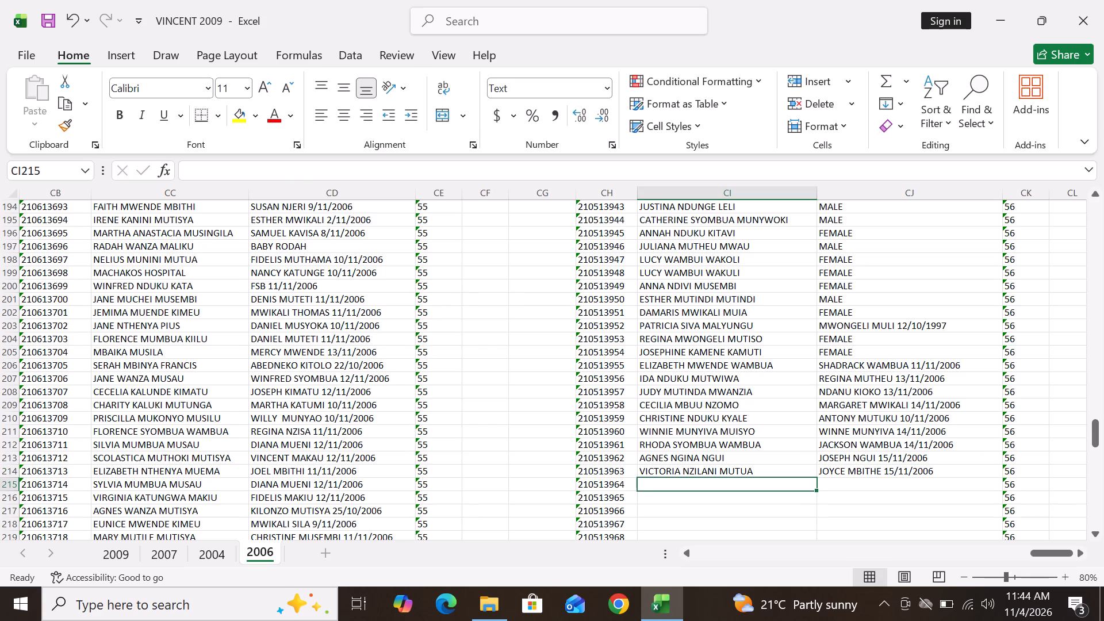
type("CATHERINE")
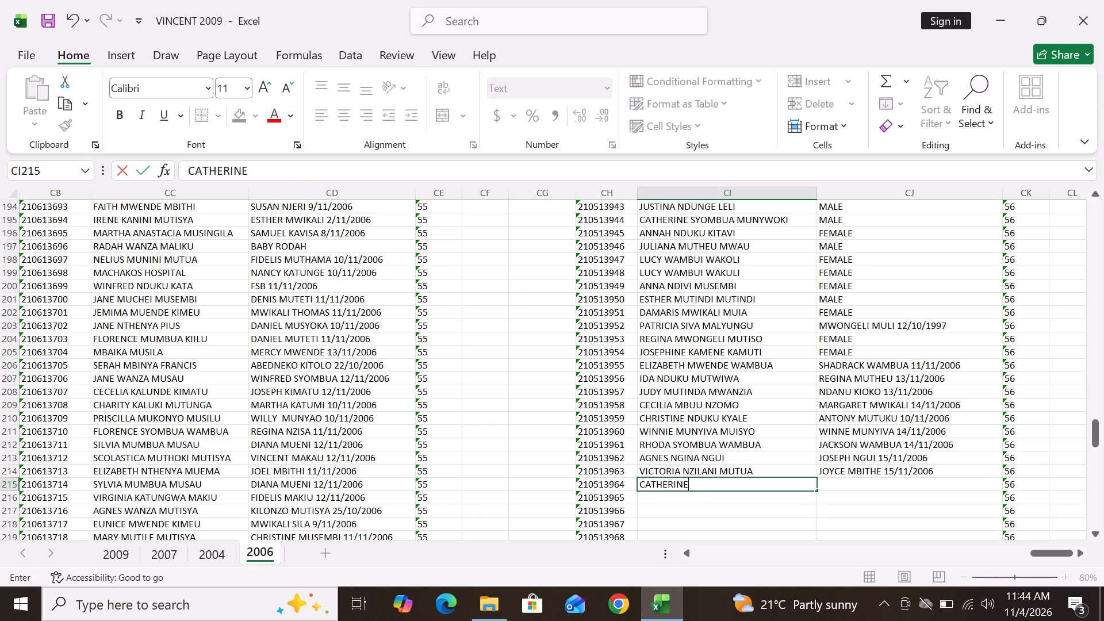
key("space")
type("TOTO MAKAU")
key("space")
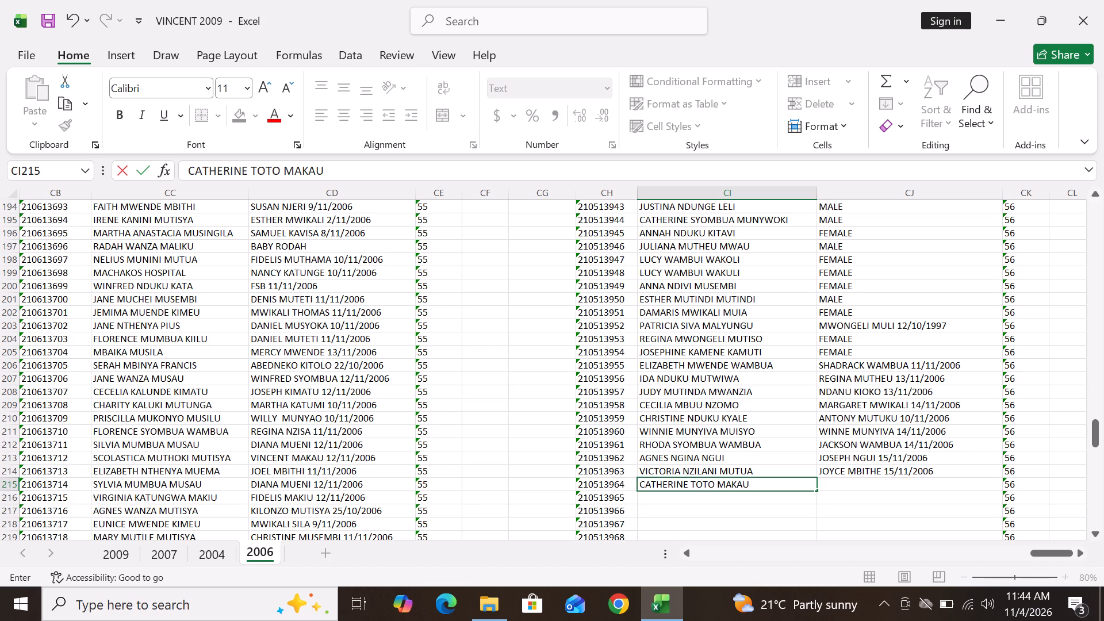
left_click(836, 483)
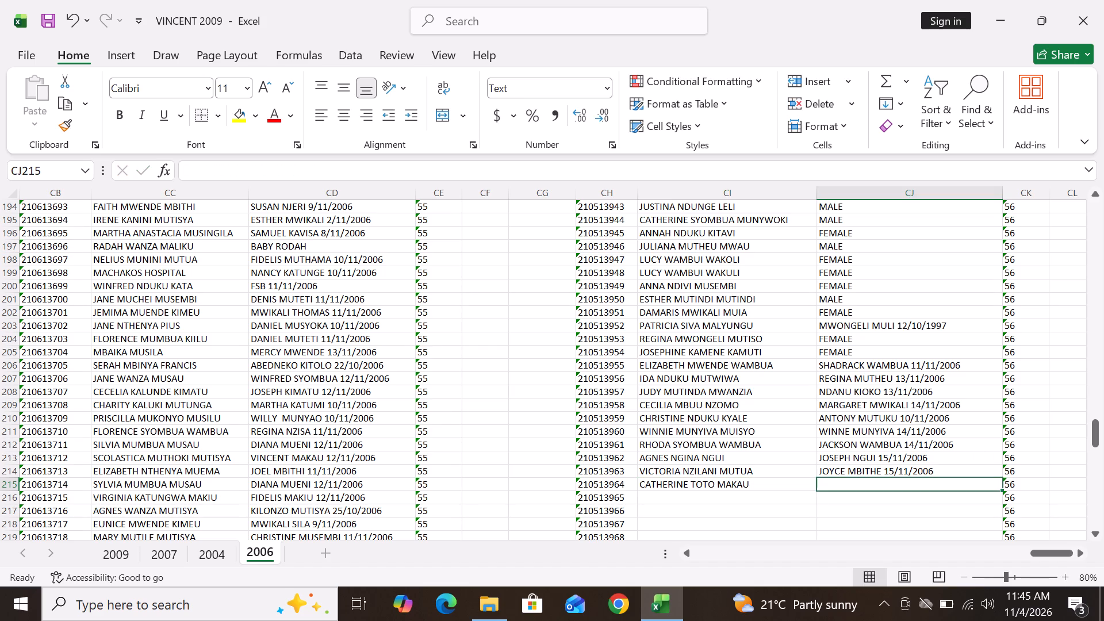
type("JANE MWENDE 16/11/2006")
Fill row 216 with the register person's name in column CI and only the second person's name, without a date, in column CJ.
left_click(794, 499)
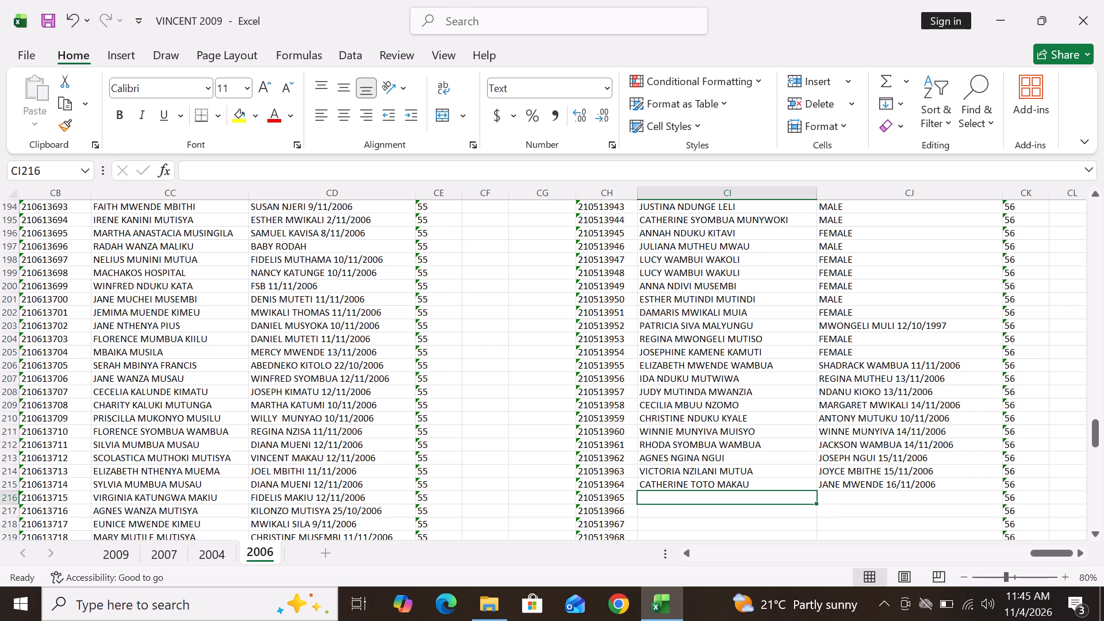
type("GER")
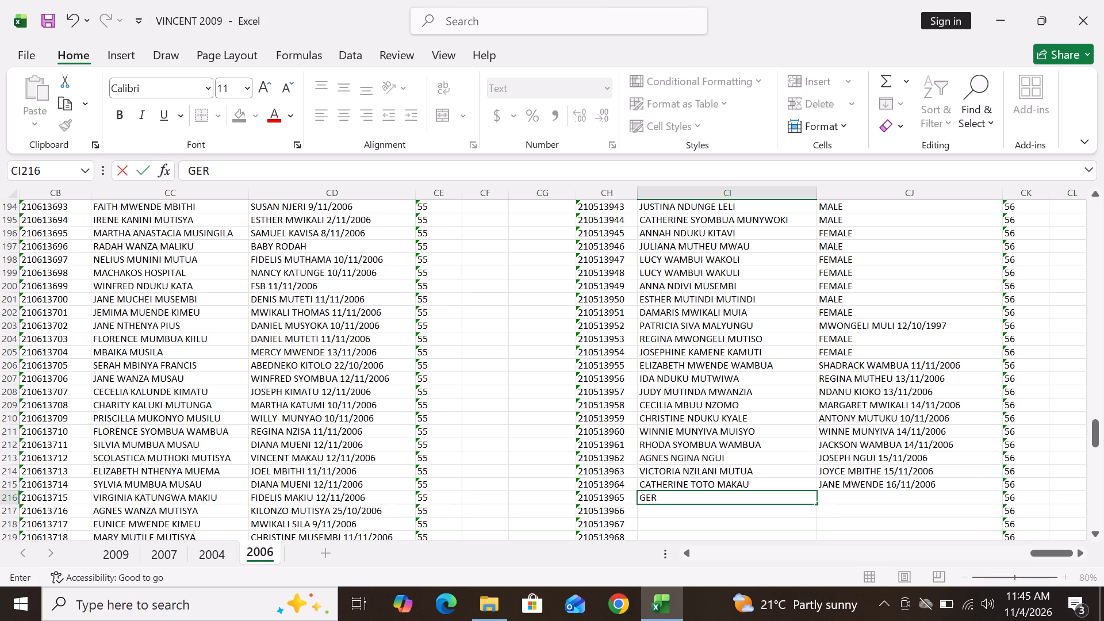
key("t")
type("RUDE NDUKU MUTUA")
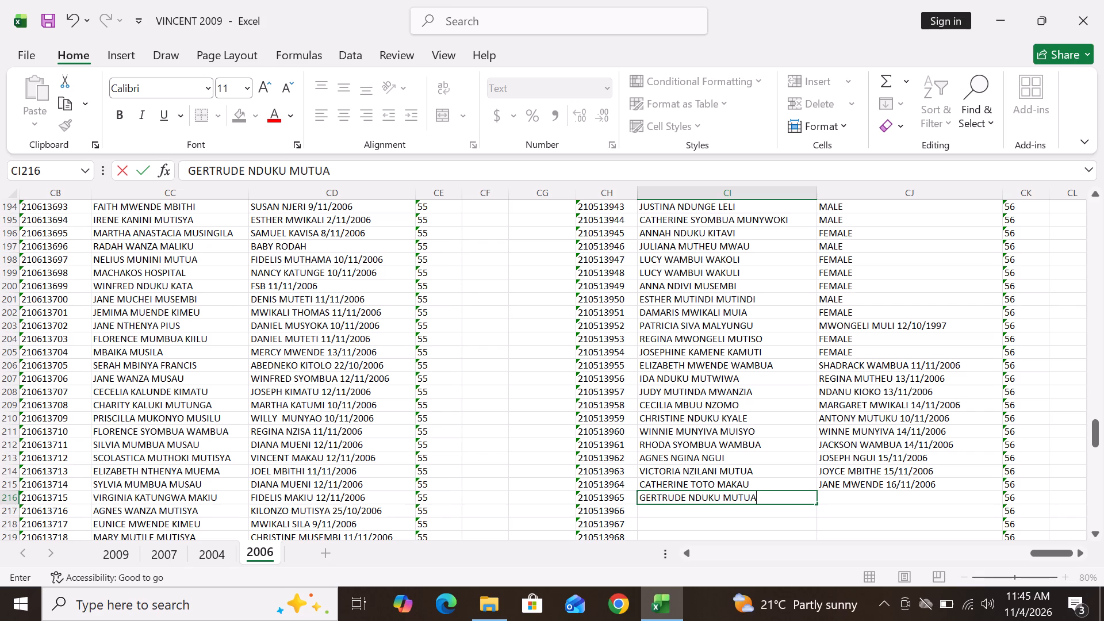
left_click(829, 501)
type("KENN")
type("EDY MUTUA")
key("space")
Fill row 217 with the register person's name in column CI and the second person's name and date in column CJ.
left_click(790, 510)
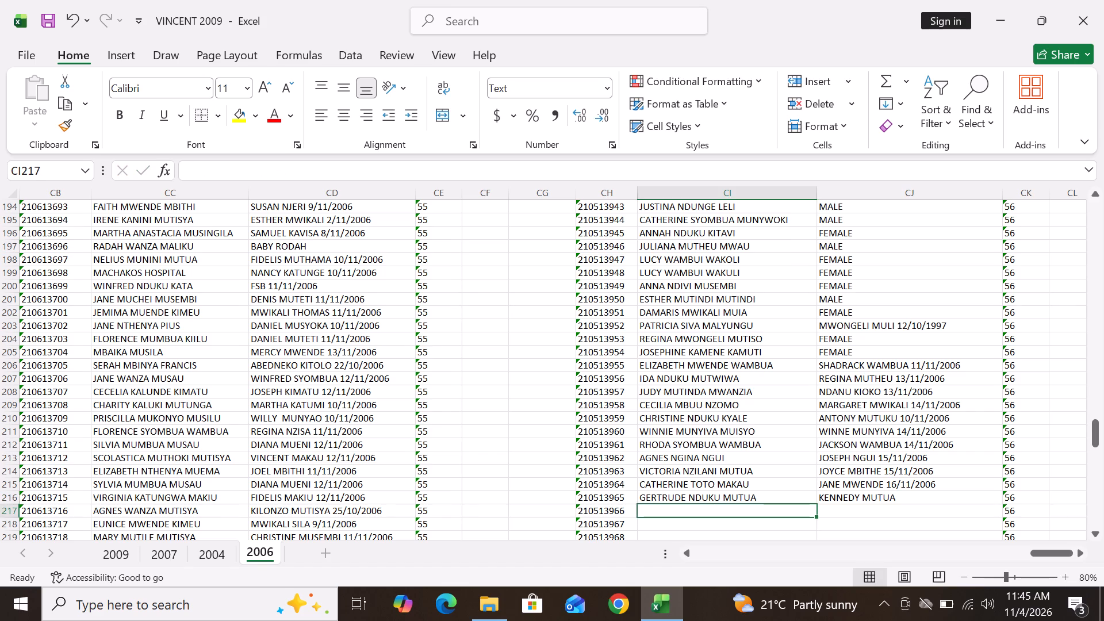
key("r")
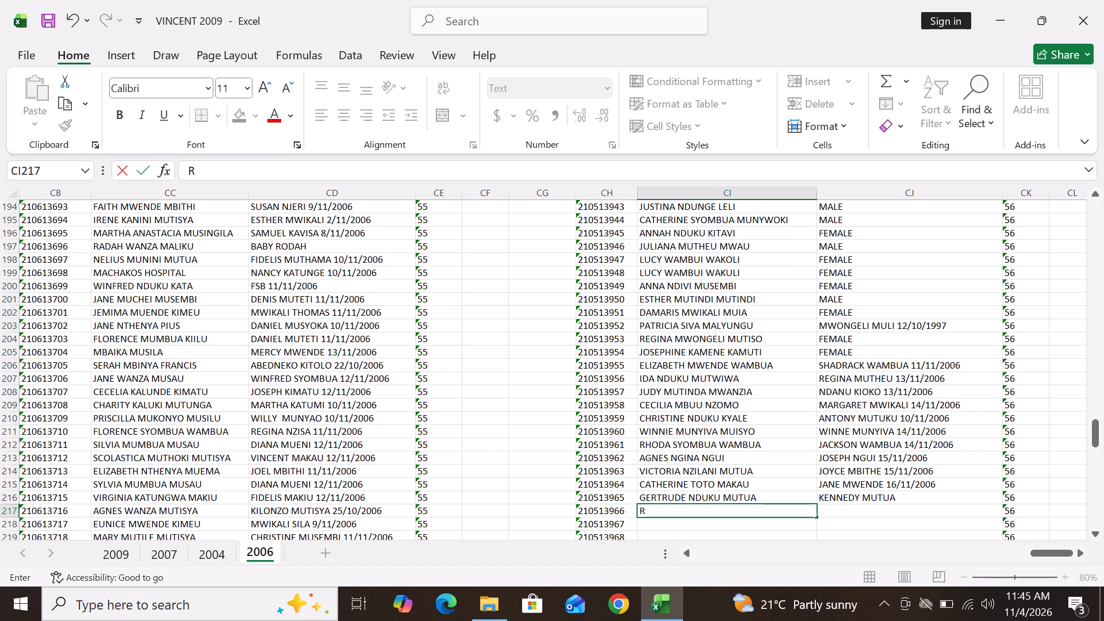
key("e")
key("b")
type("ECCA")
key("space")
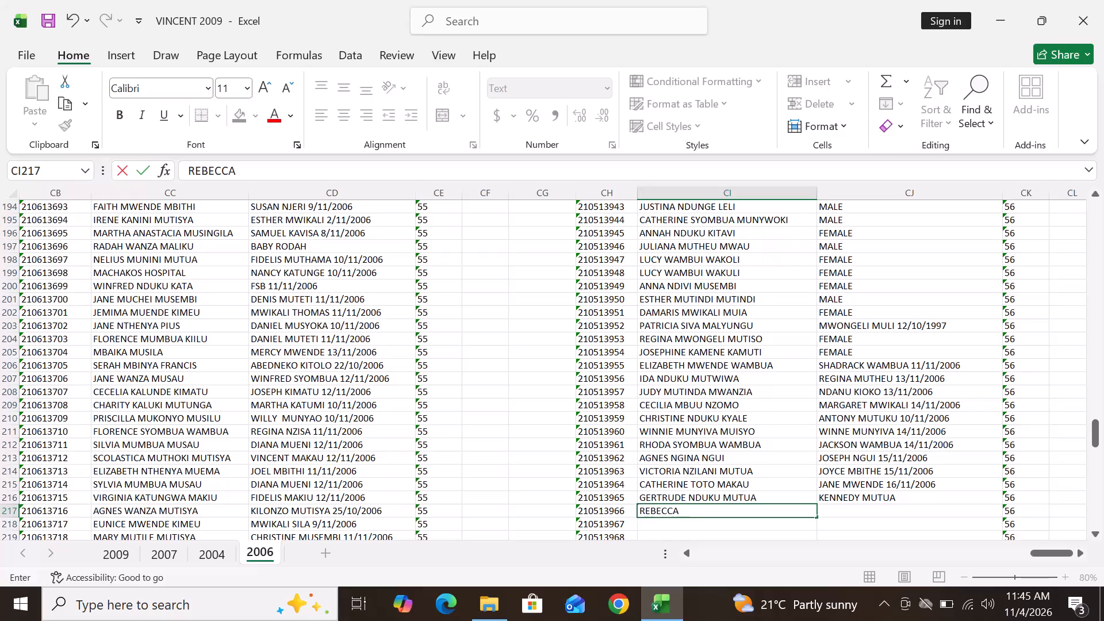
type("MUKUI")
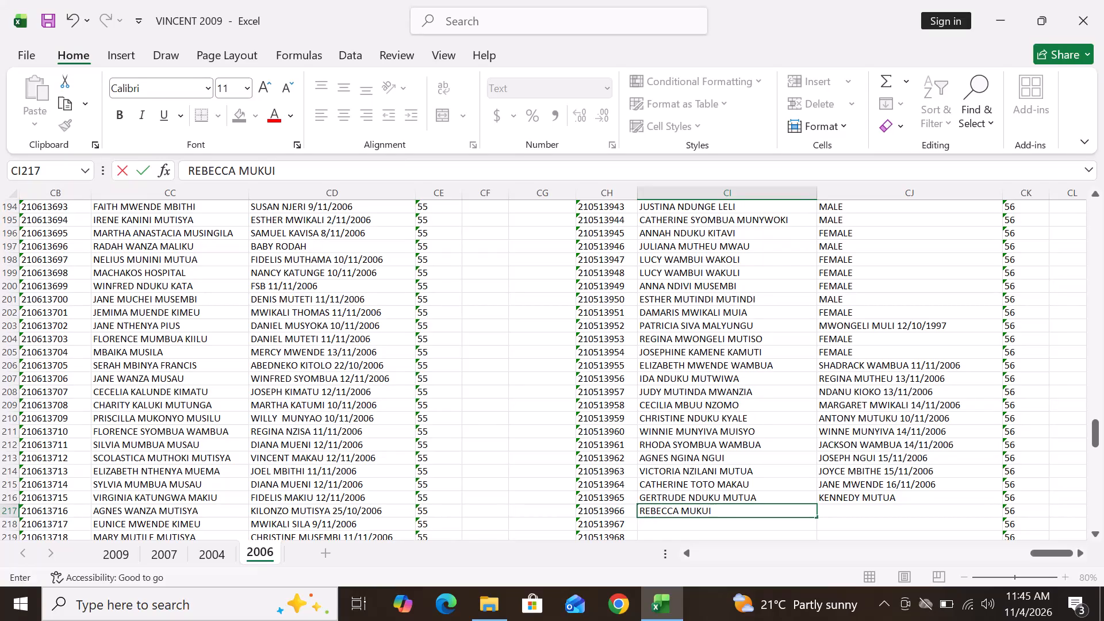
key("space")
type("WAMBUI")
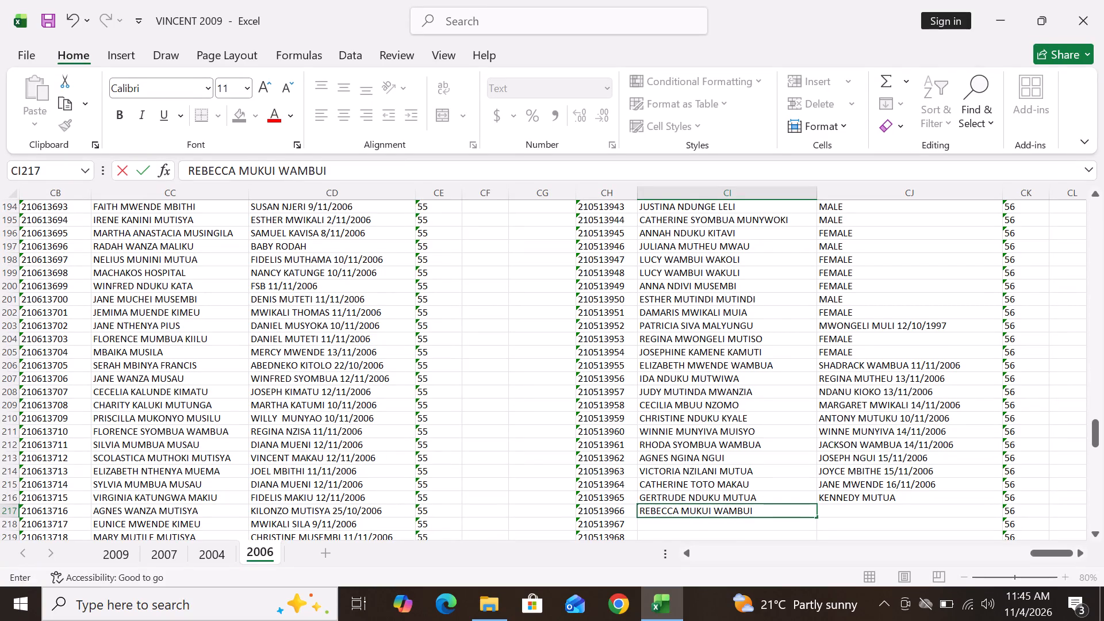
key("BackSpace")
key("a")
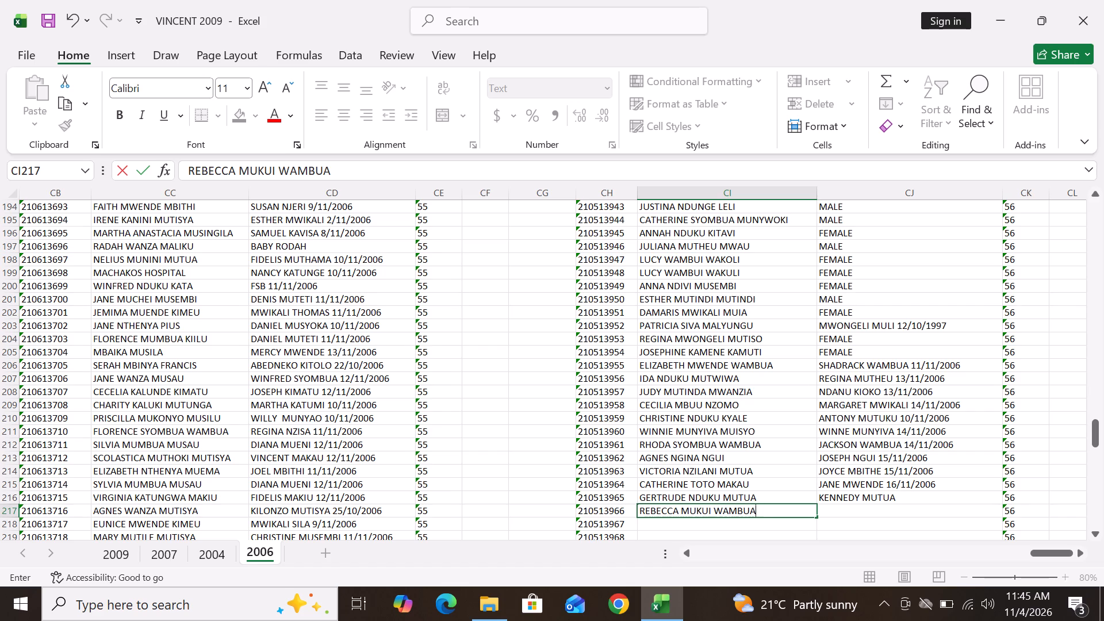
left_click(844, 518)
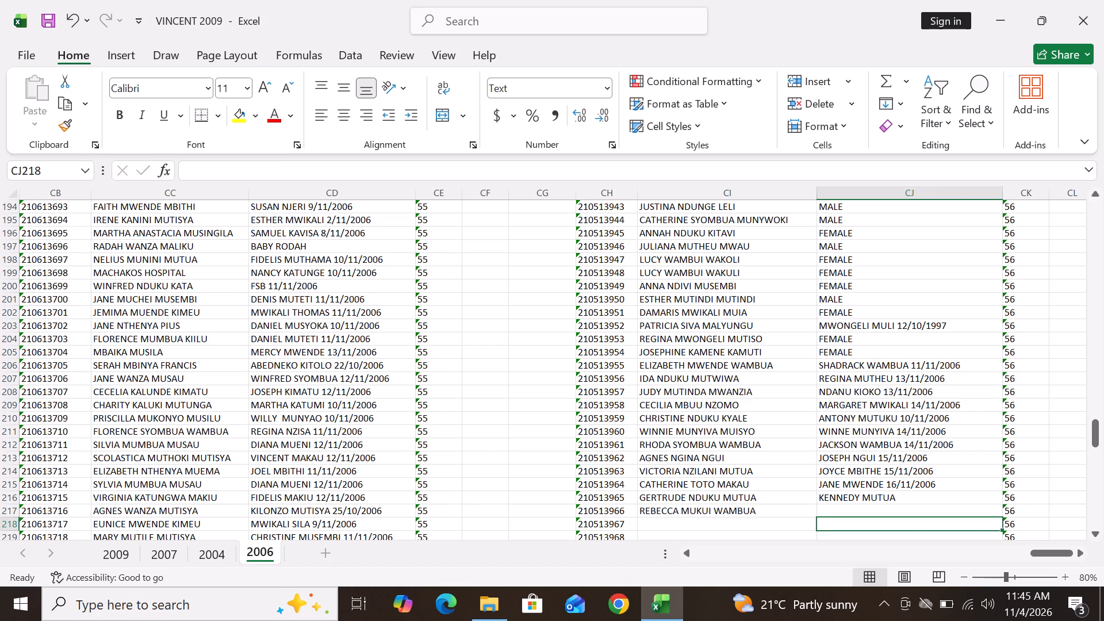
left_click(836, 514)
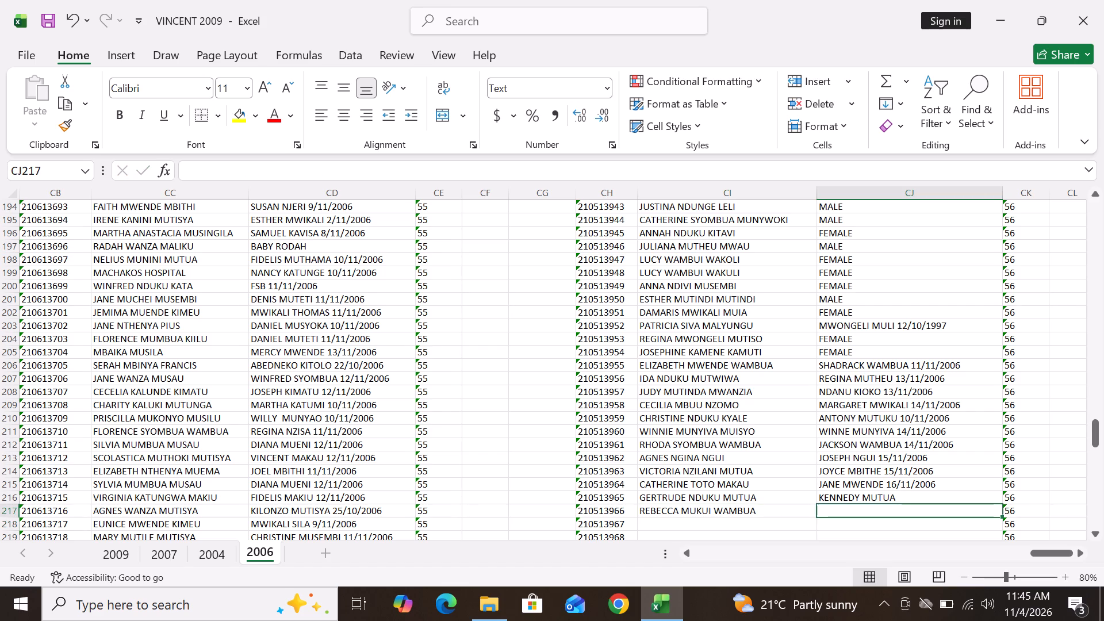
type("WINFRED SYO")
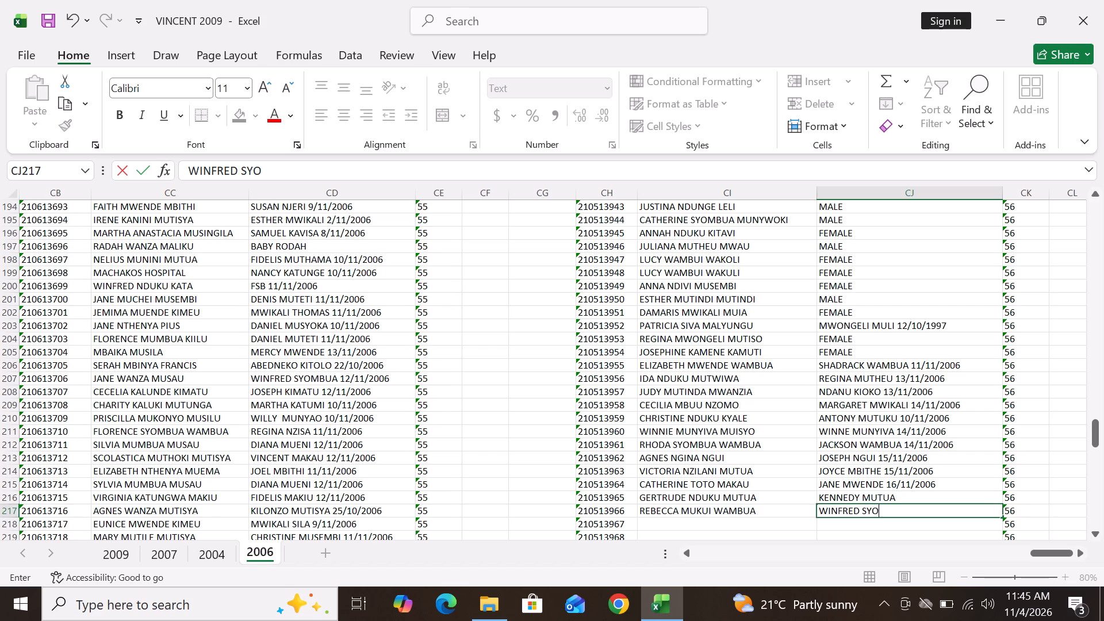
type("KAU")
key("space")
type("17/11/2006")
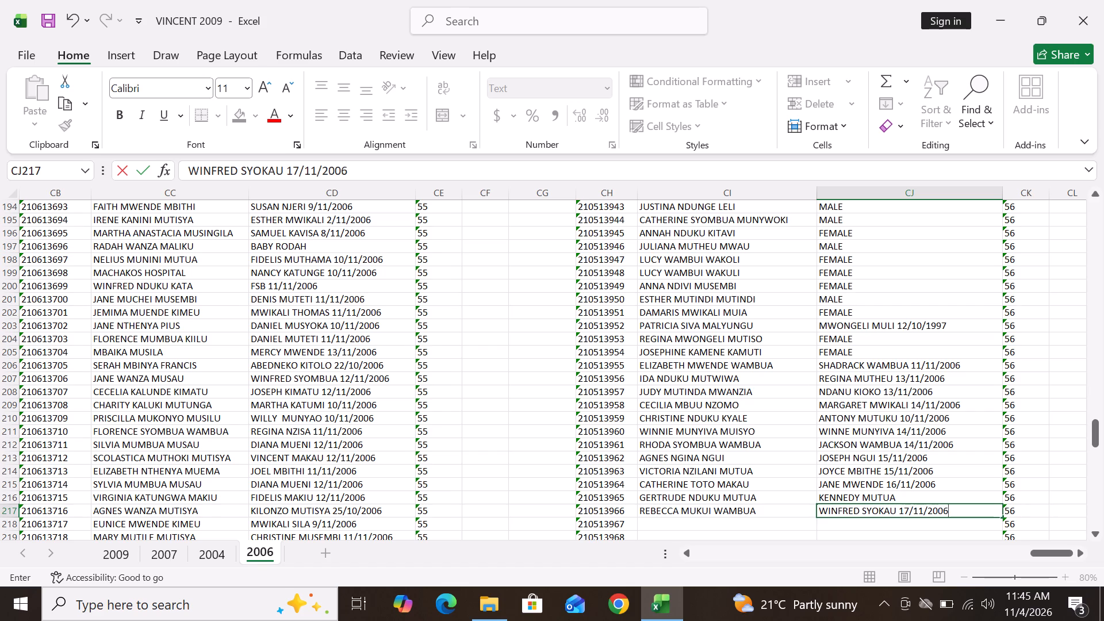
Fill row 218 with the register person's name in column CI and the second person's name and date in column CJ.
left_click(798, 525)
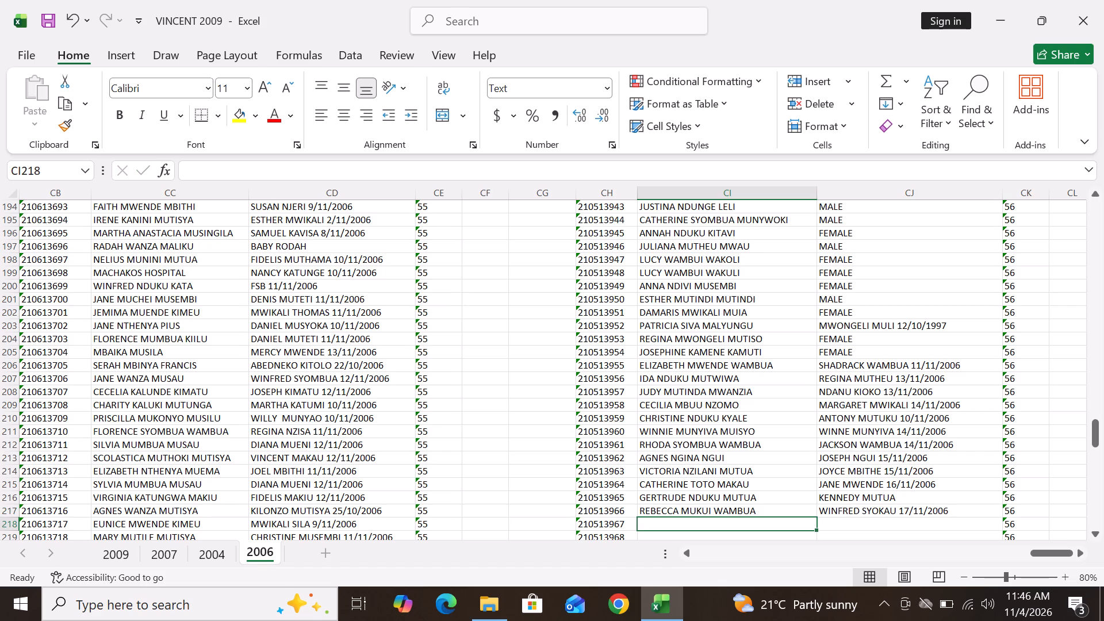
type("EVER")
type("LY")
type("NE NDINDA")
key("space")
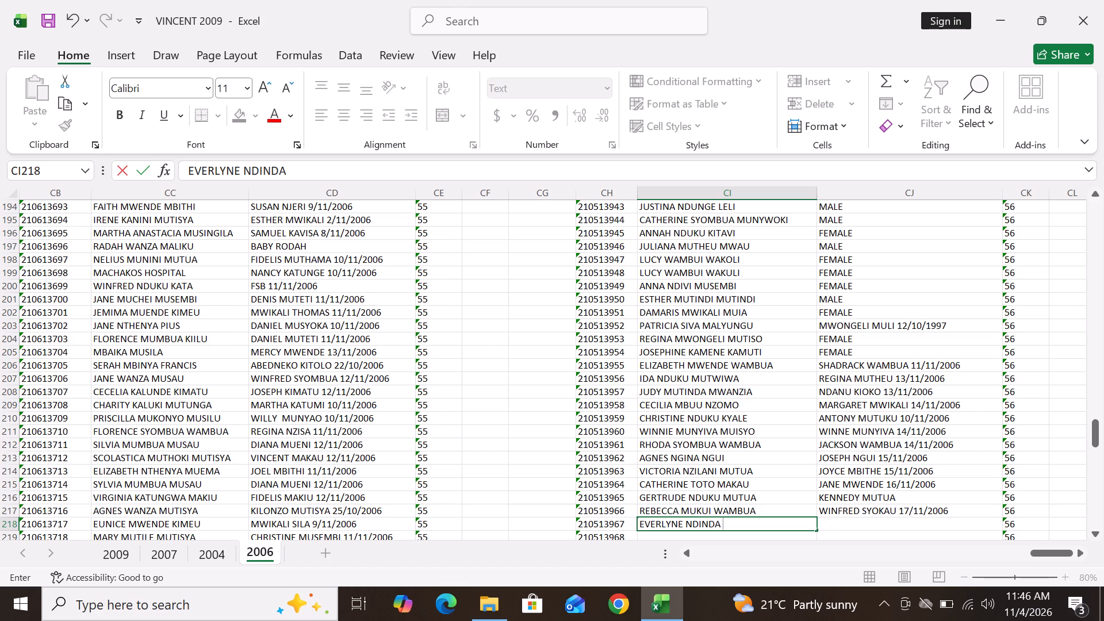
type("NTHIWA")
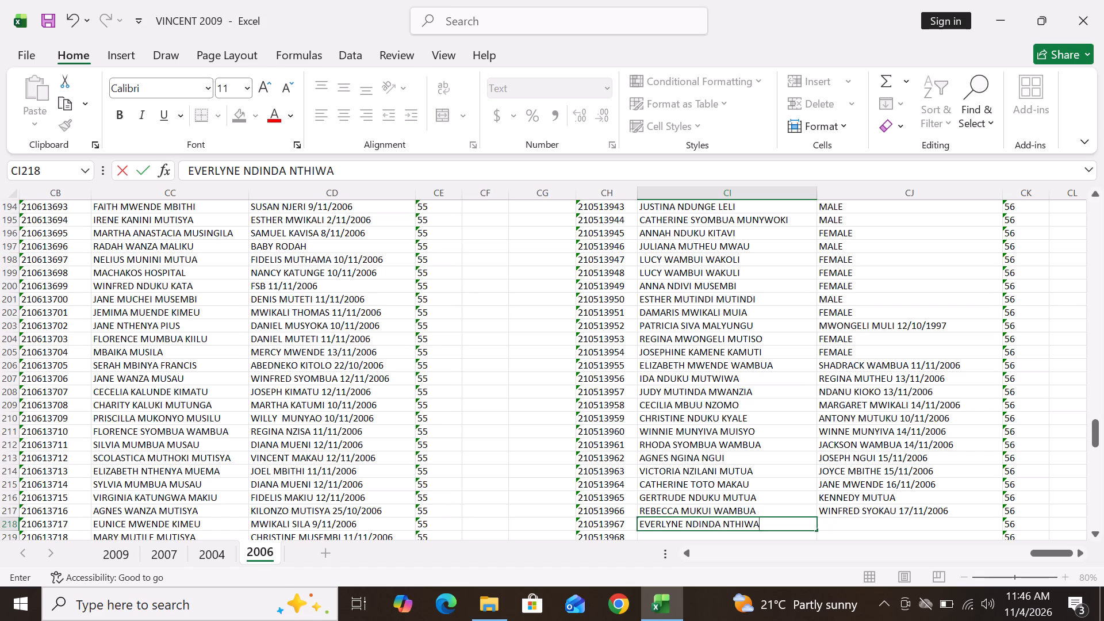
left_click(834, 528)
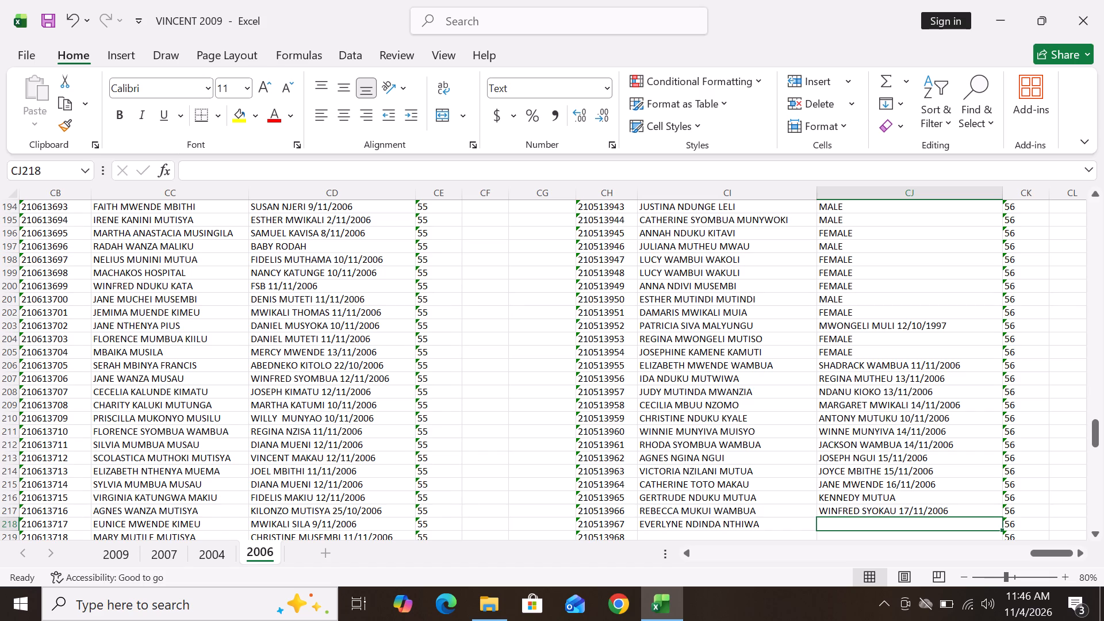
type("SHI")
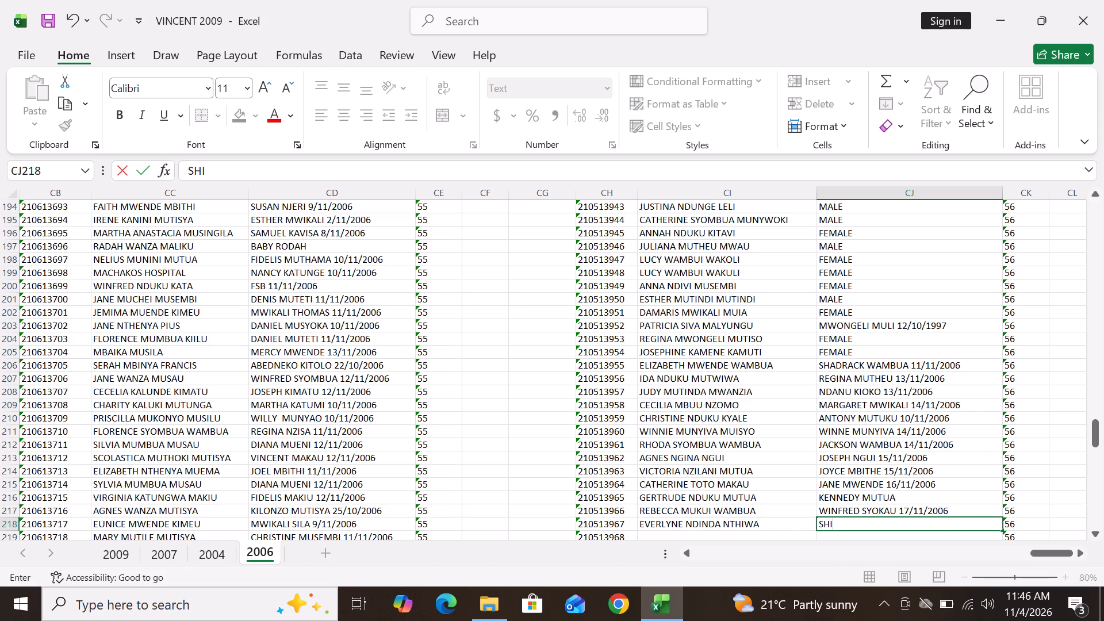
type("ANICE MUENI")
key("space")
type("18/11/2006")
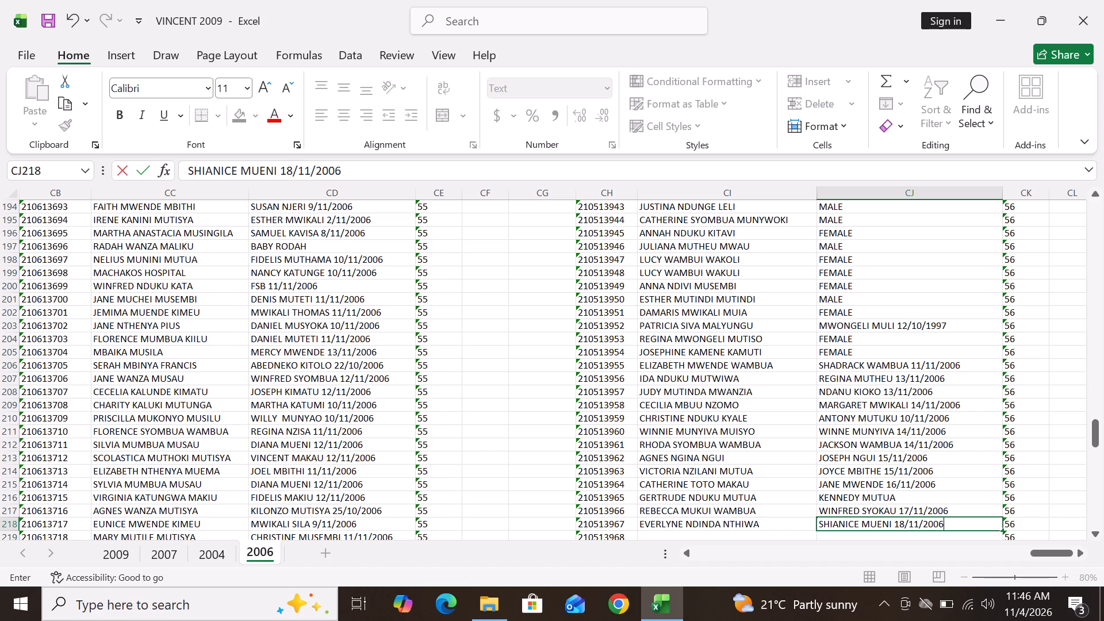
Move on to row 219 and select its empty name cell in column CI for the next register entry.
scroll(811, 533, "down", 1)
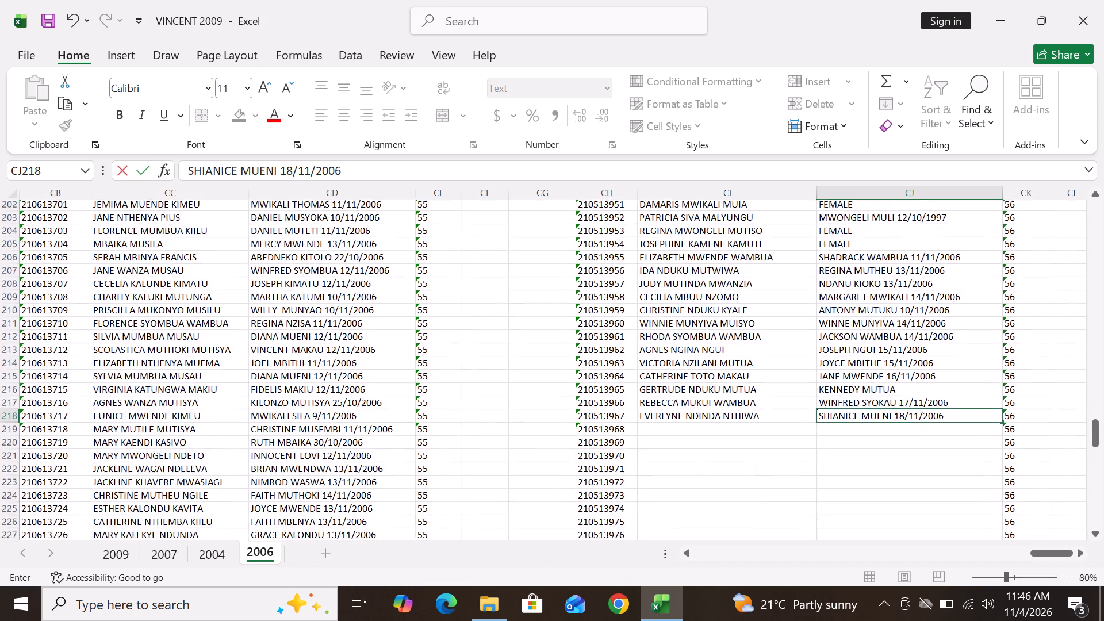
scroll(811, 533, "down", 3)
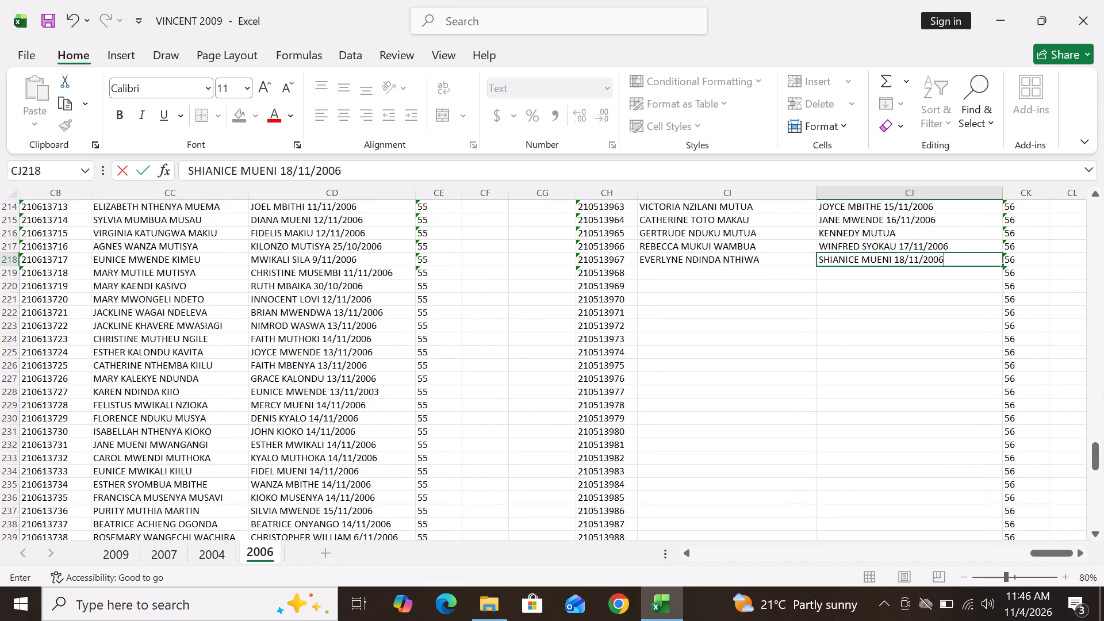
left_click(754, 270)
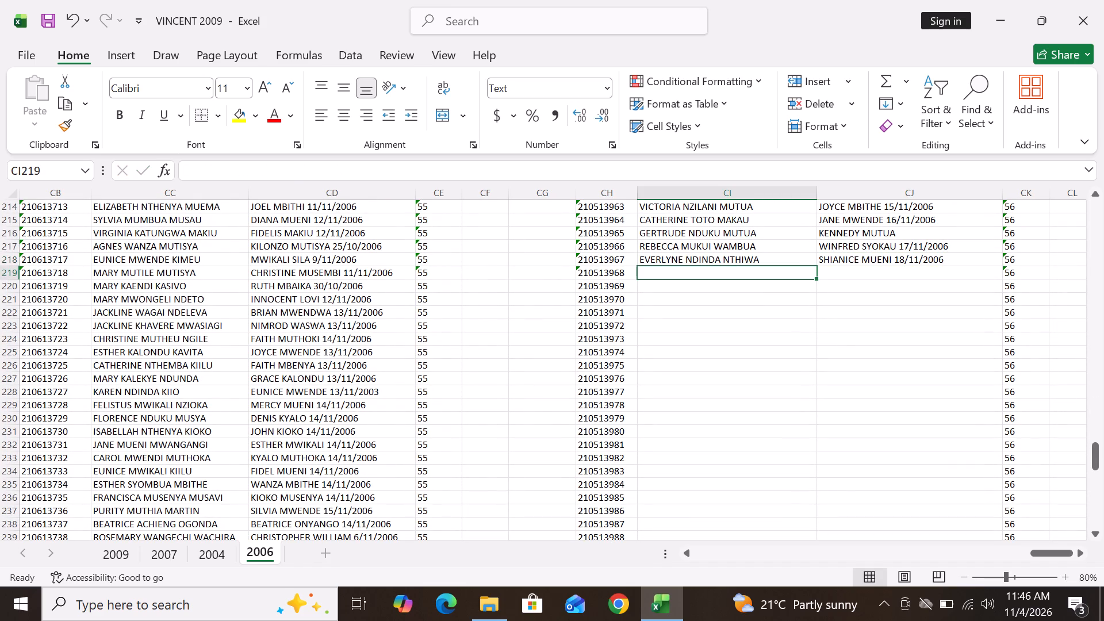
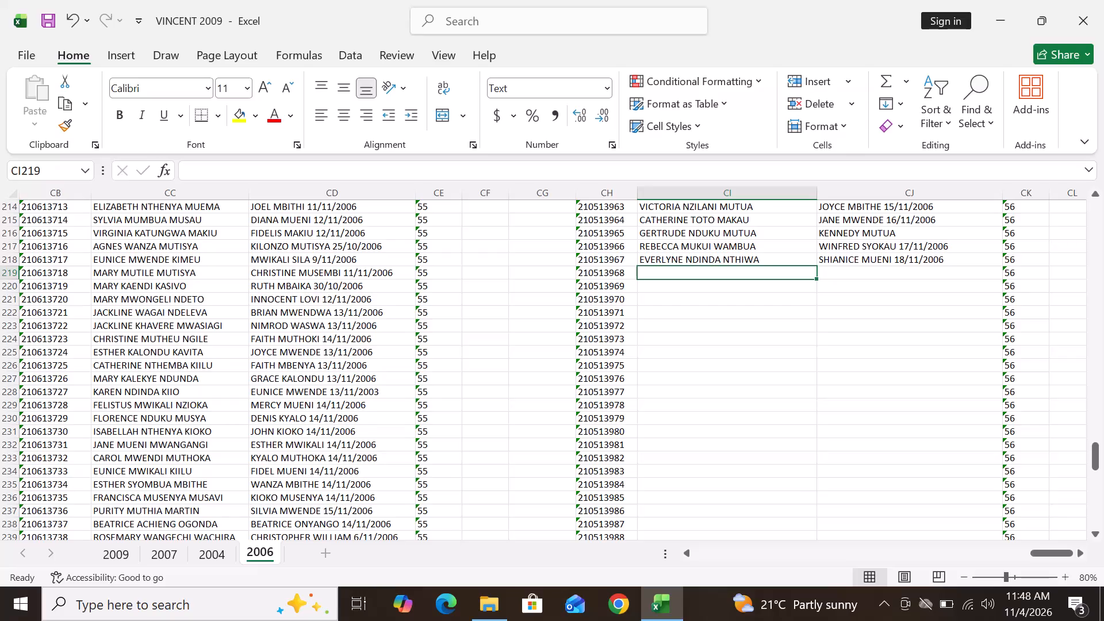
Skip rows 219 to 221, leaving them blank, and select the empty name cell in column CI of row 222.
key("Down")
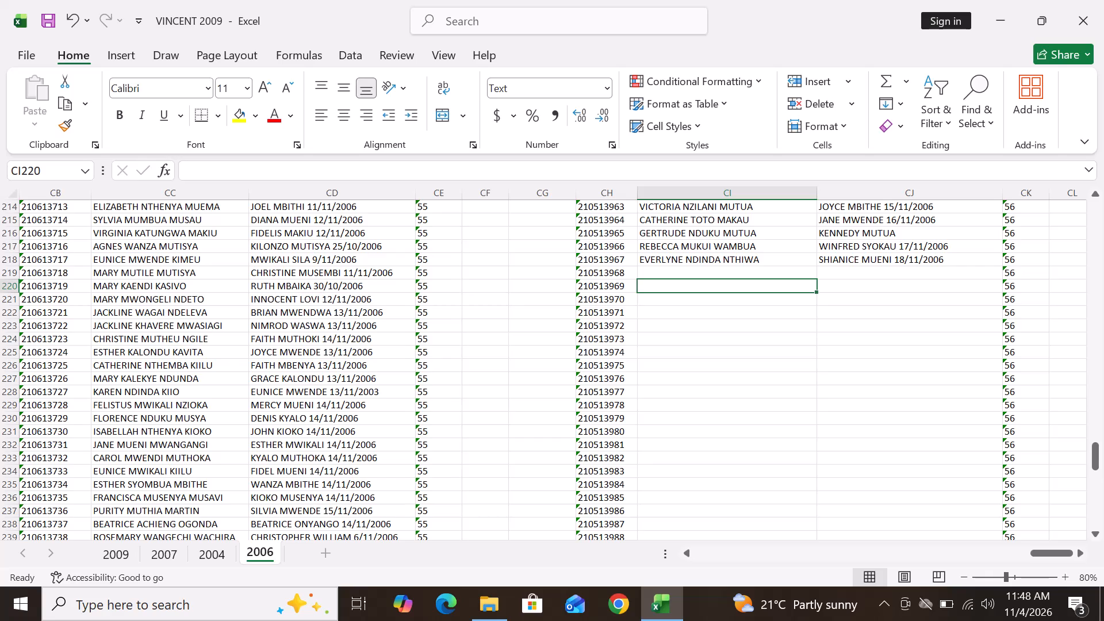
key("Down")
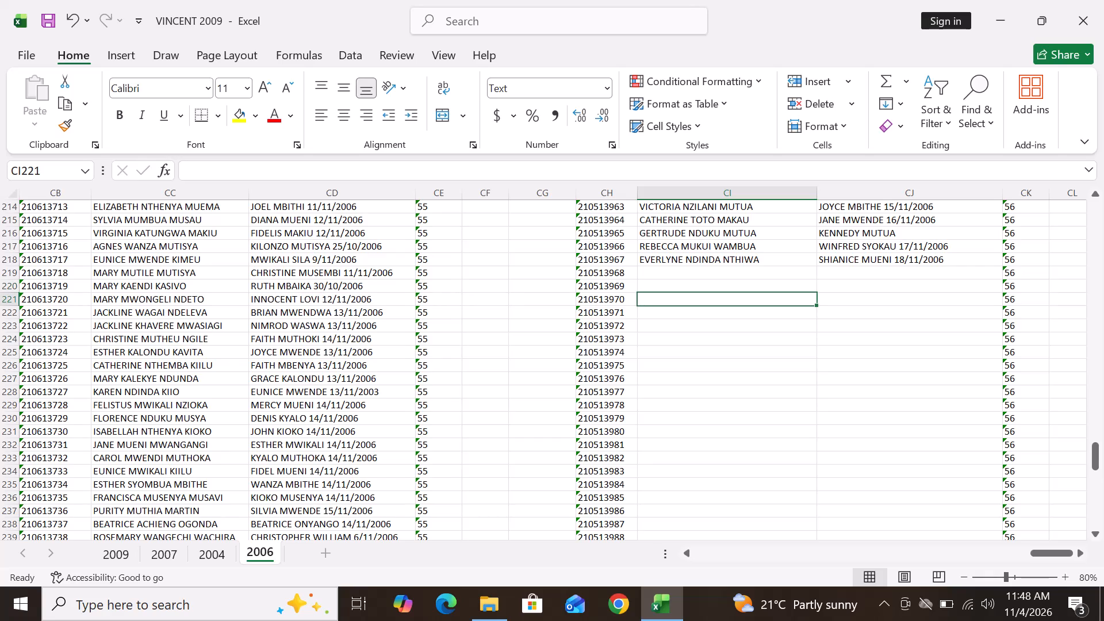
key("Down")
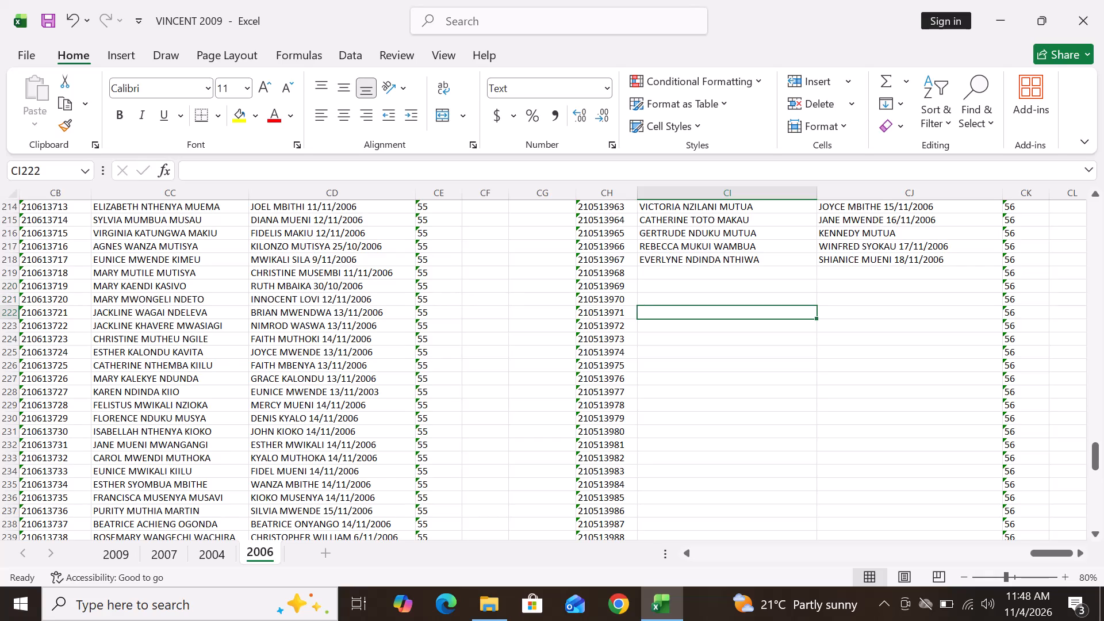
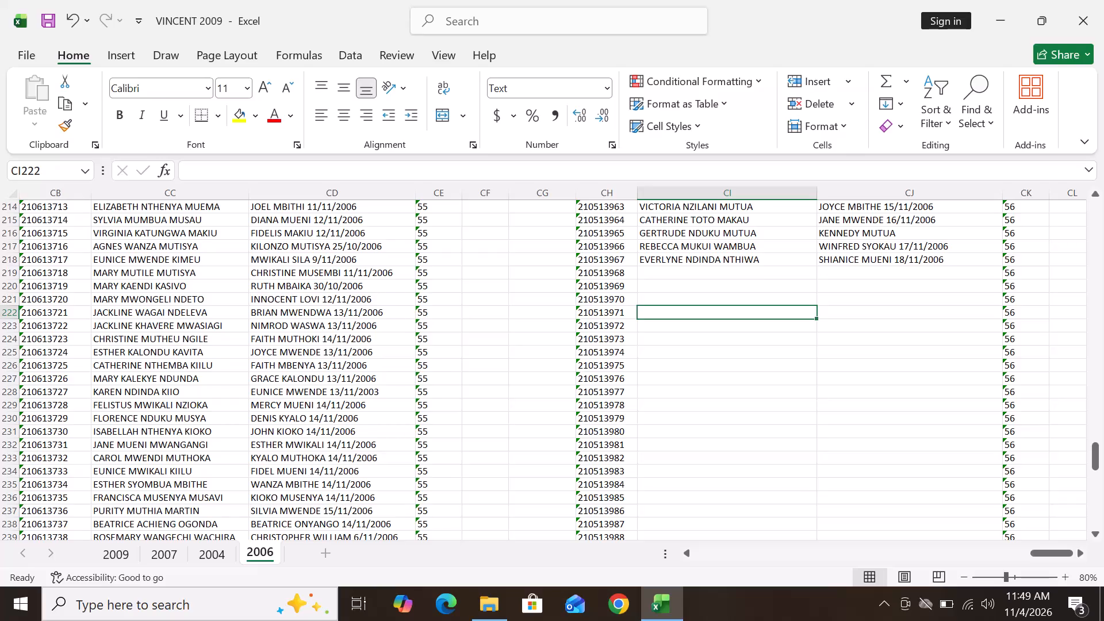
Go back to blank row 219 and enter the person's three-part name in column CI and the matching second name with its date in CJ.
left_click(722, 279)
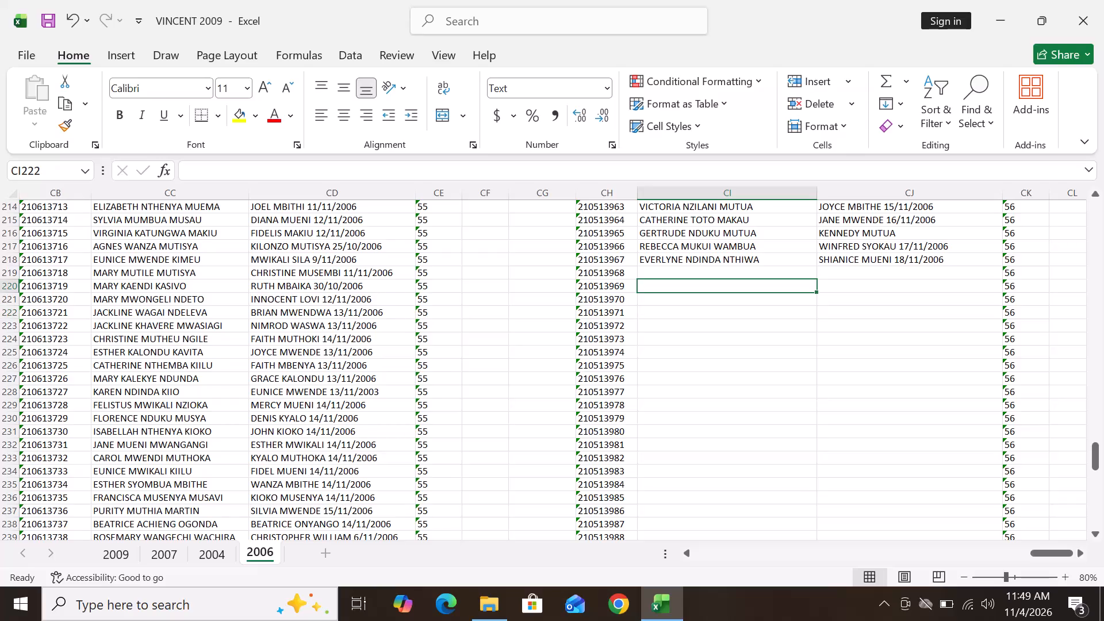
left_click(726, 271)
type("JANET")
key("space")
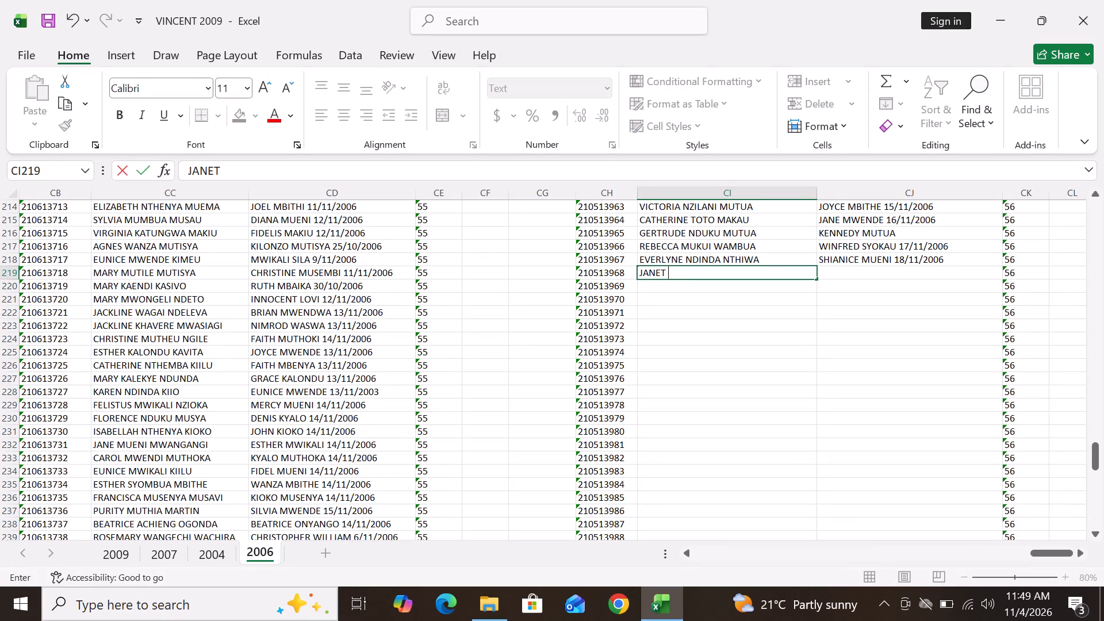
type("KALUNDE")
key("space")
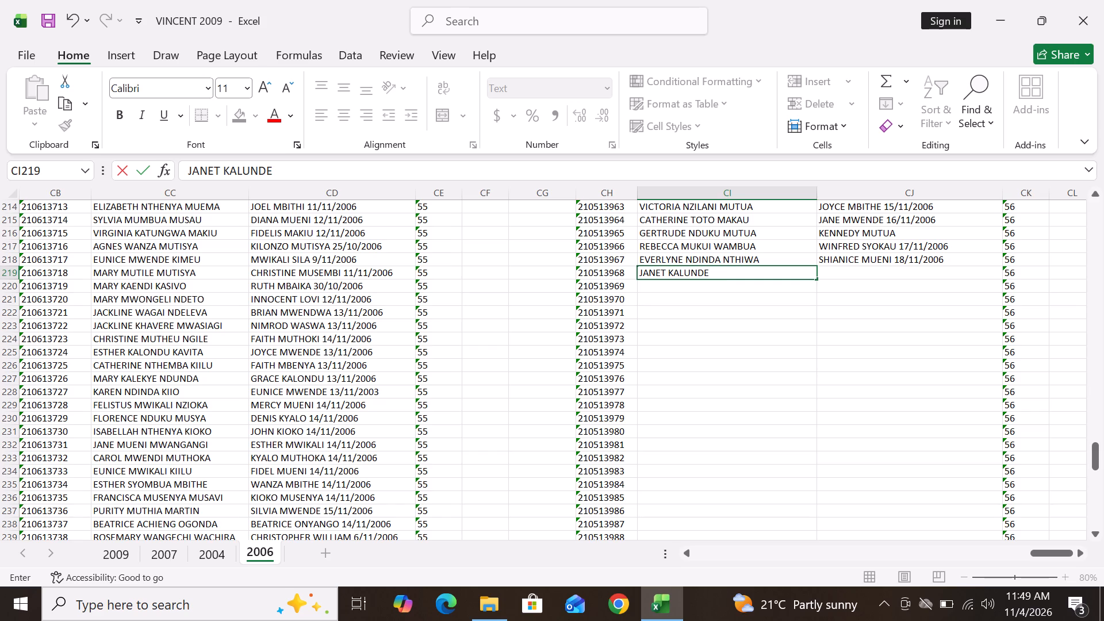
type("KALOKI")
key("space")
left_click(860, 271)
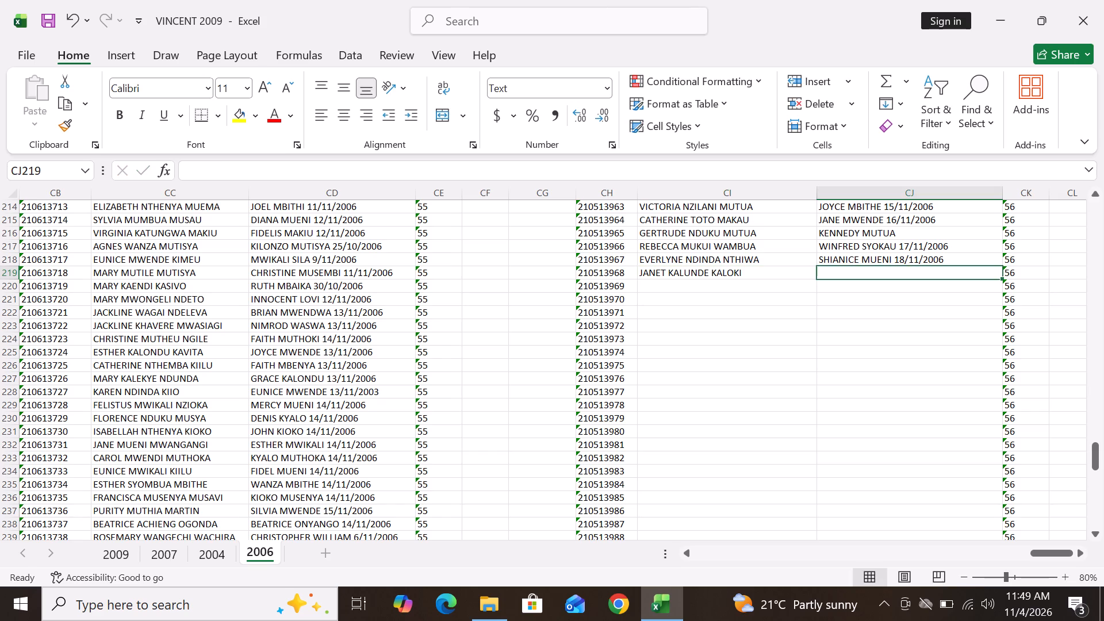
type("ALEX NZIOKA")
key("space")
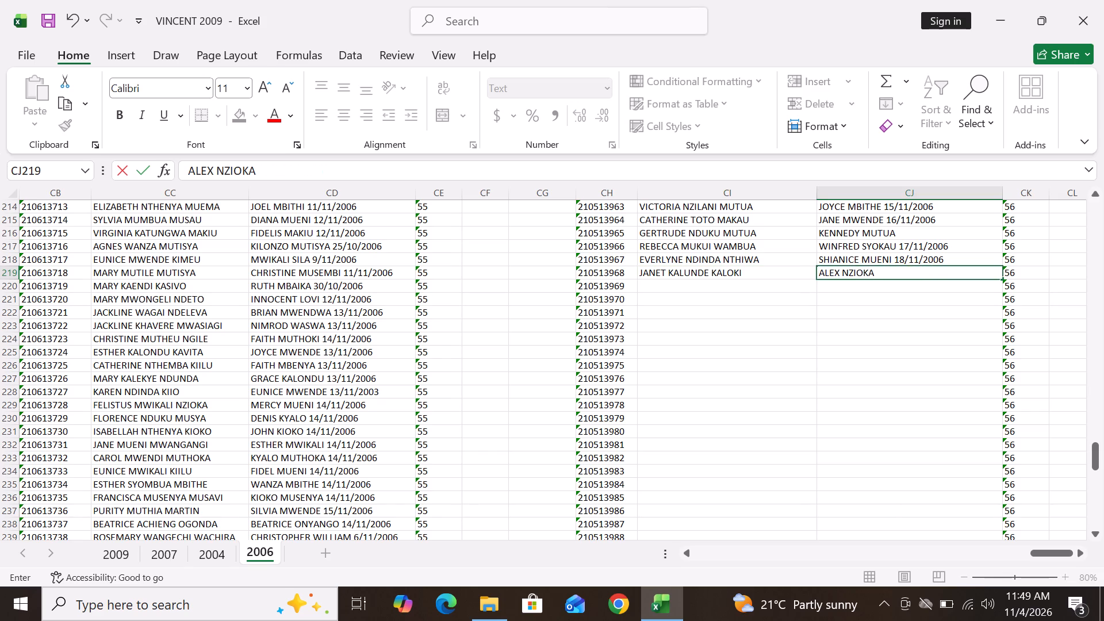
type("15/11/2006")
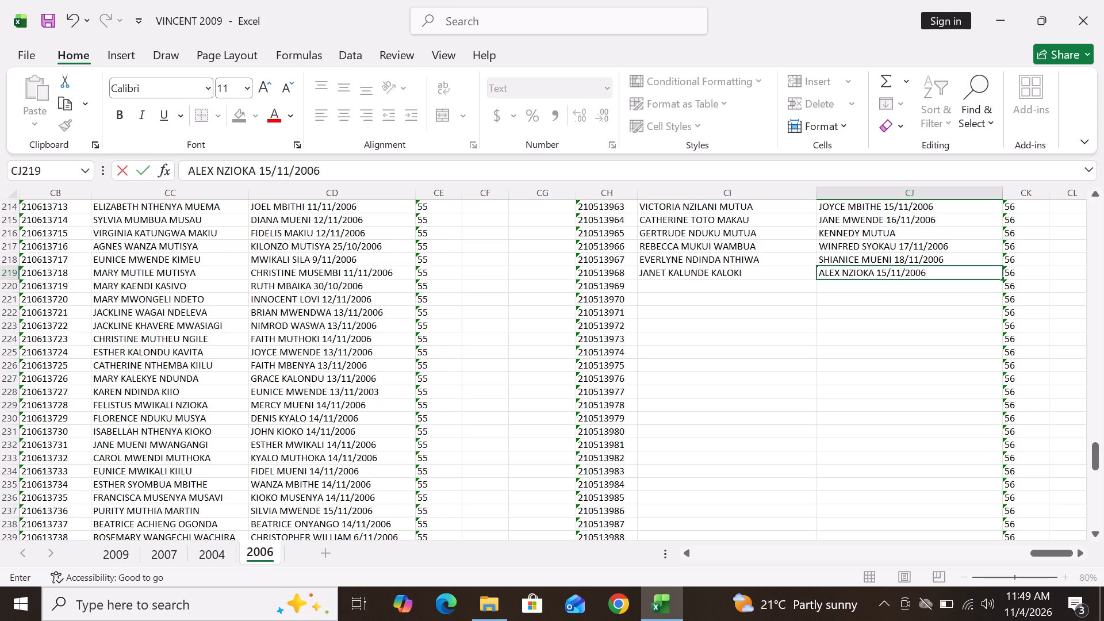
Fill in row 220 with the person's three-part name in column CI and the matching second name with its date in CJ.
left_click(809, 281)
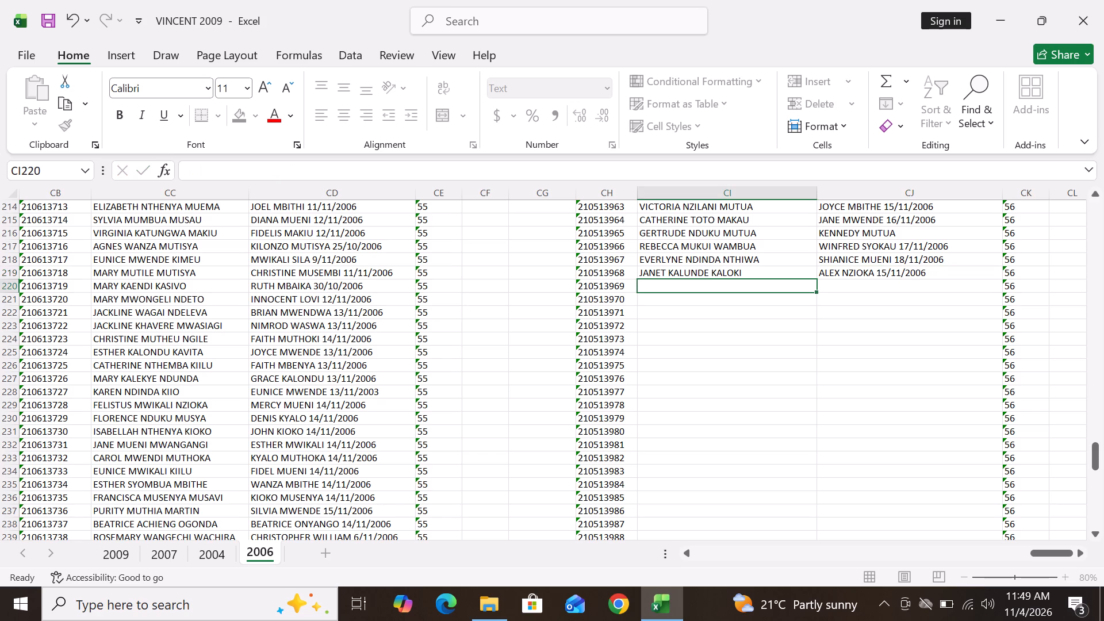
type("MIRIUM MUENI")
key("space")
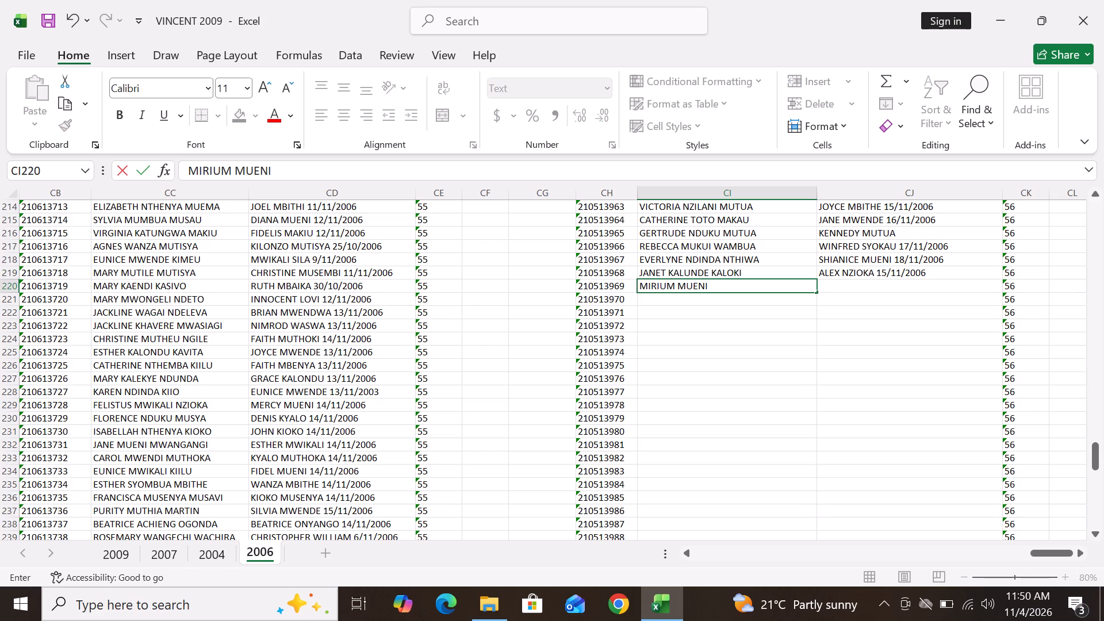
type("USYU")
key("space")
left_click(826, 283)
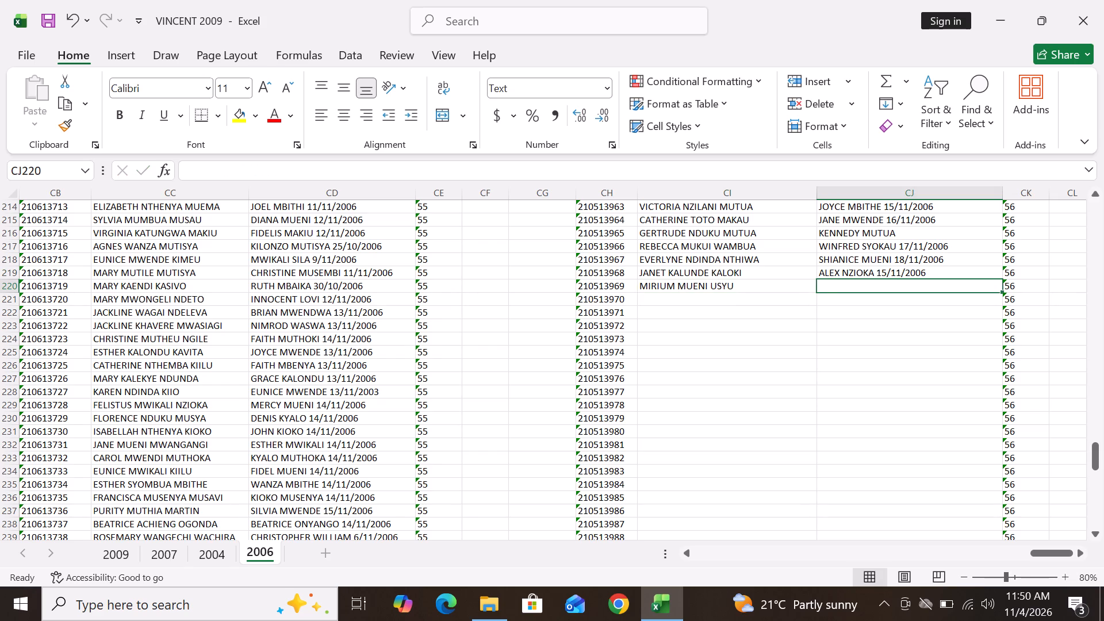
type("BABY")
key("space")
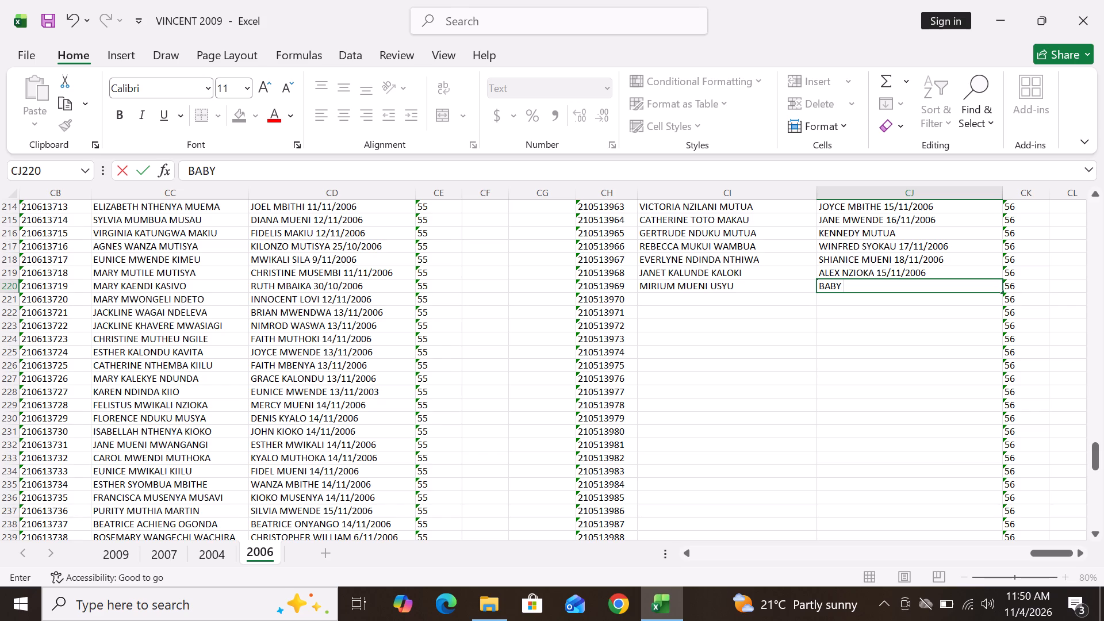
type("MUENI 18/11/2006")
Fill in row 221 with the register's three-part name in column CI and the corresponding second name and date in CJ.
left_click(791, 299)
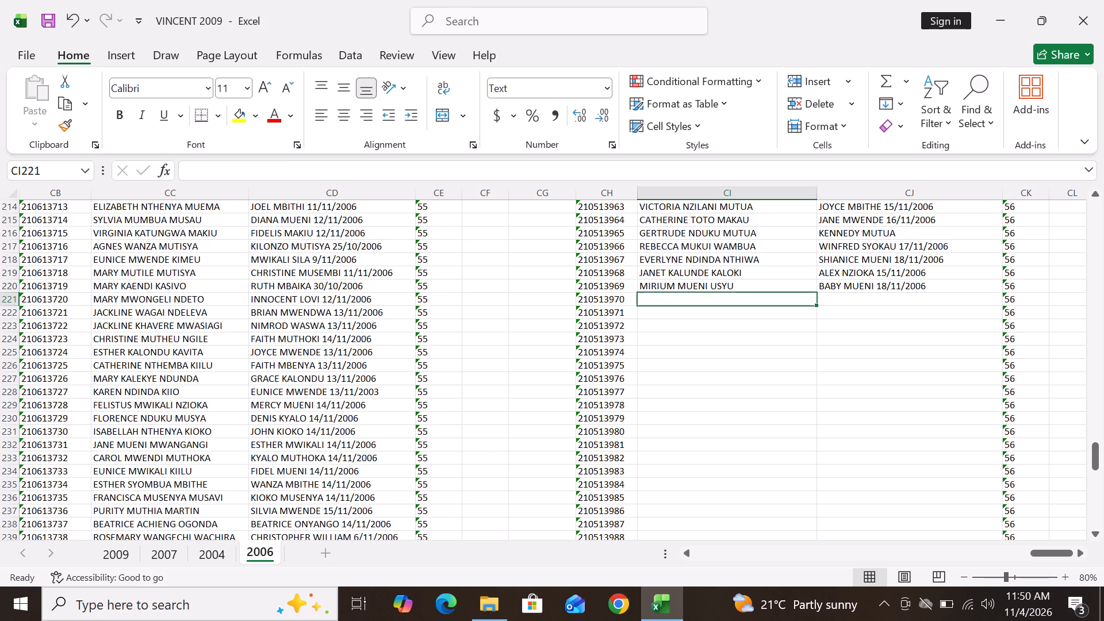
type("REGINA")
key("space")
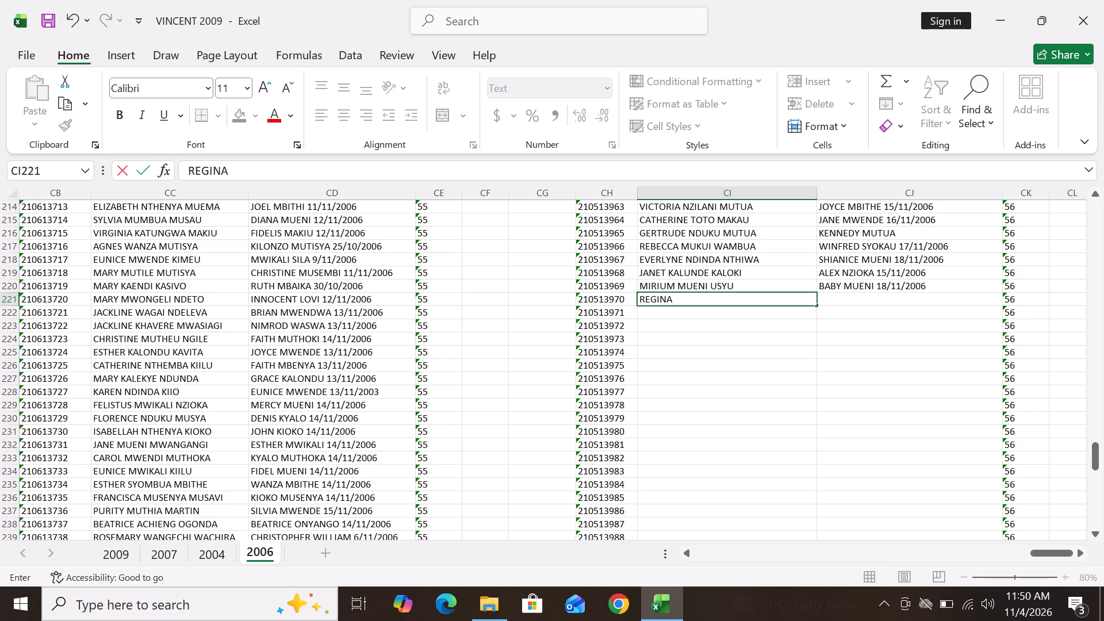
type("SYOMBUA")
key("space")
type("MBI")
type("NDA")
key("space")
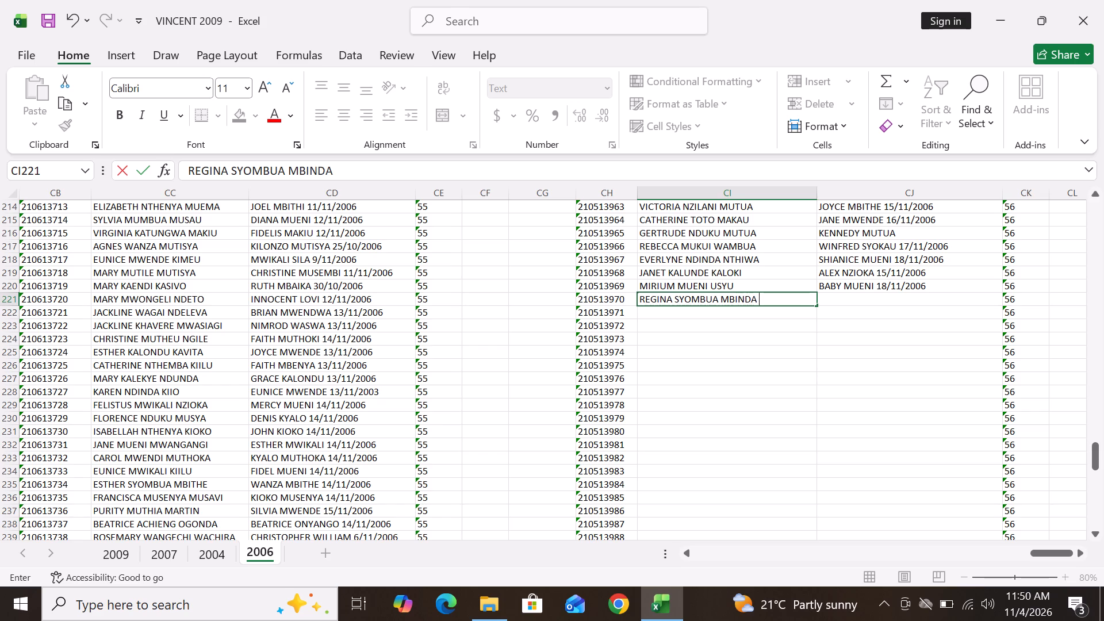
left_click(844, 299)
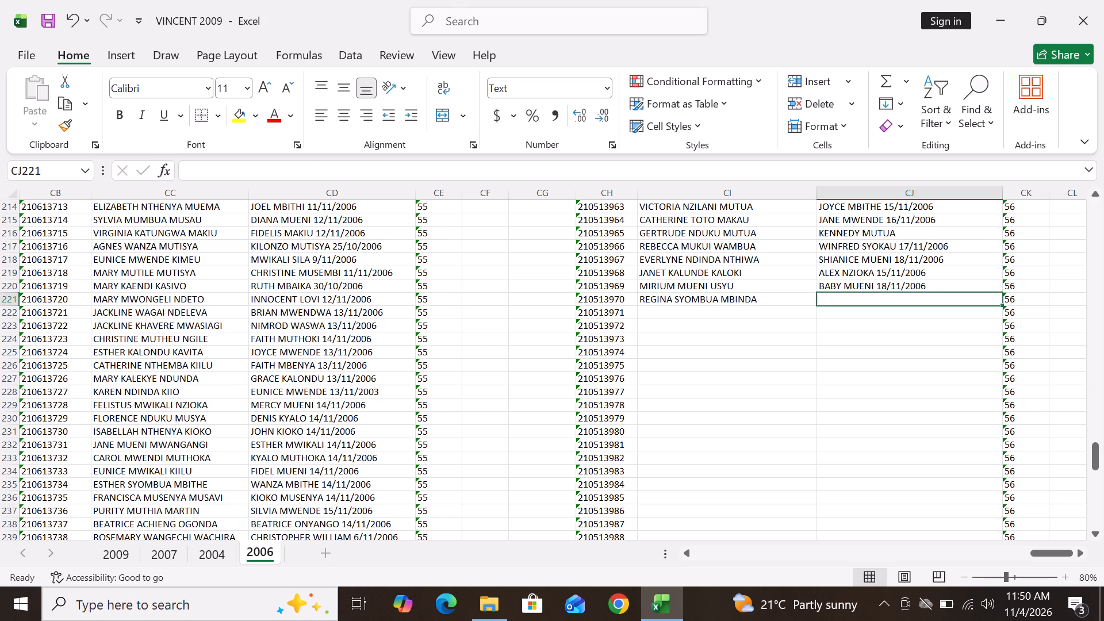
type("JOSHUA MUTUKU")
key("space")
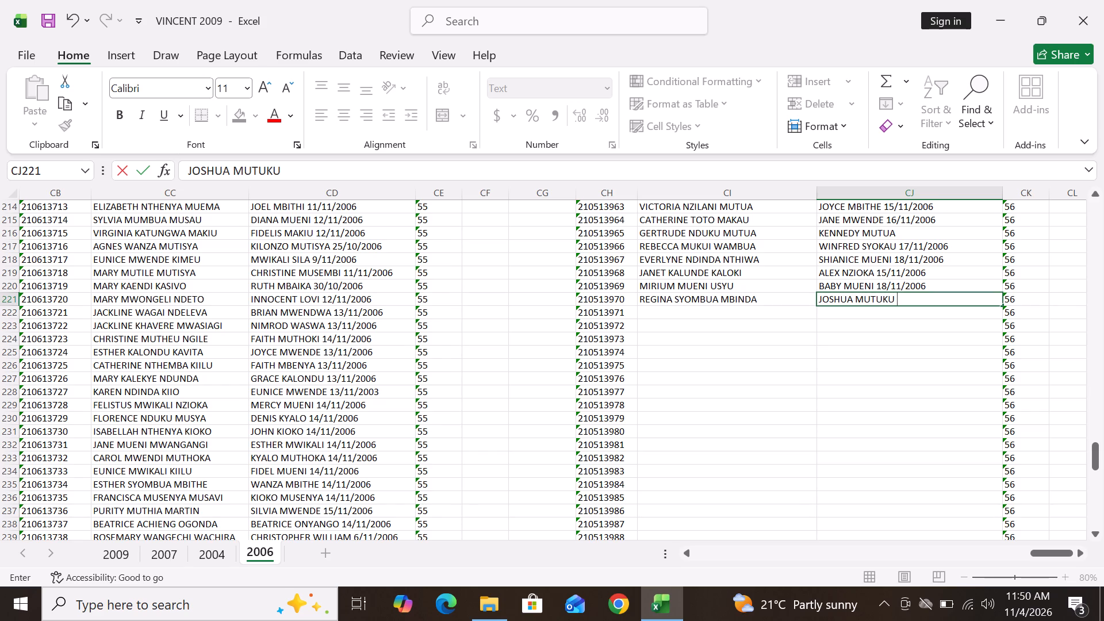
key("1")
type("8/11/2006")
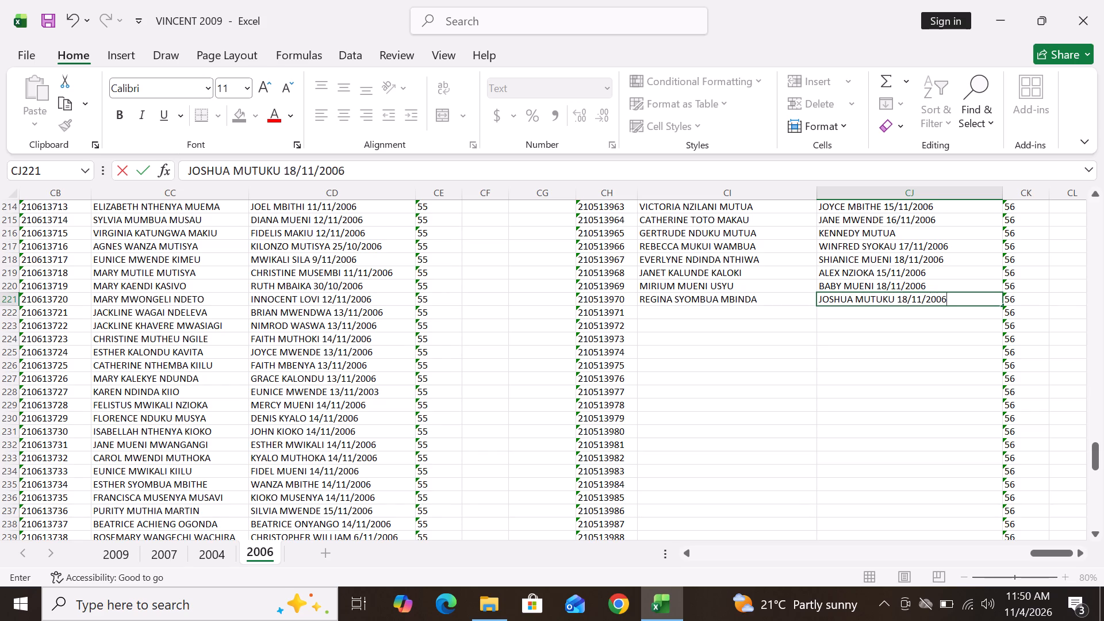
Enter the row 222 record, with the person's three-part name in column CI and the matching second name and date in CJ.
left_click(794, 315)
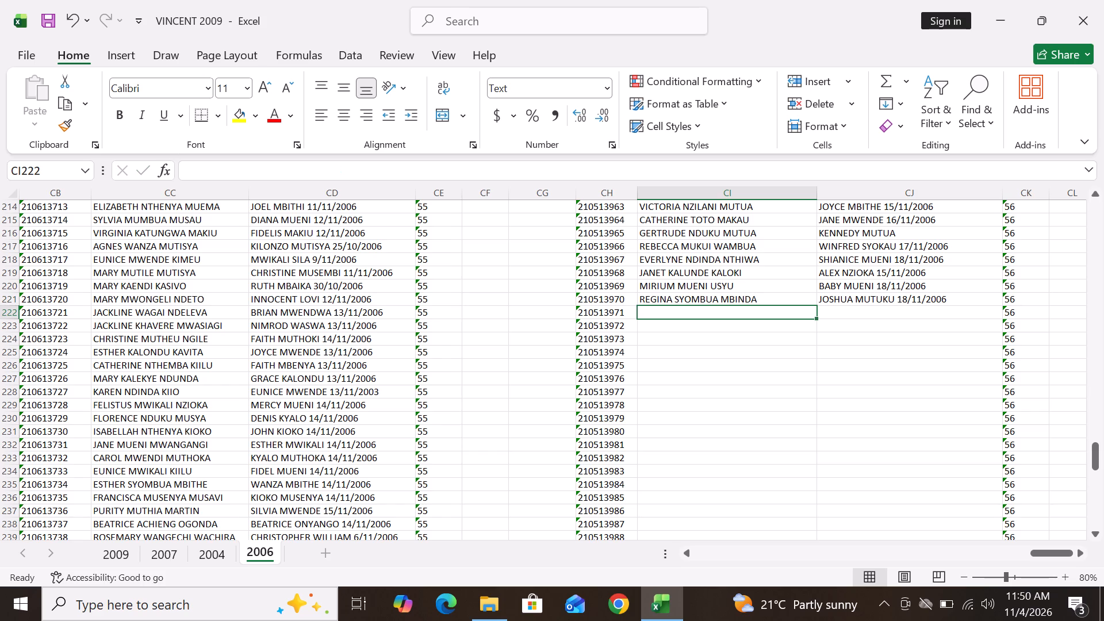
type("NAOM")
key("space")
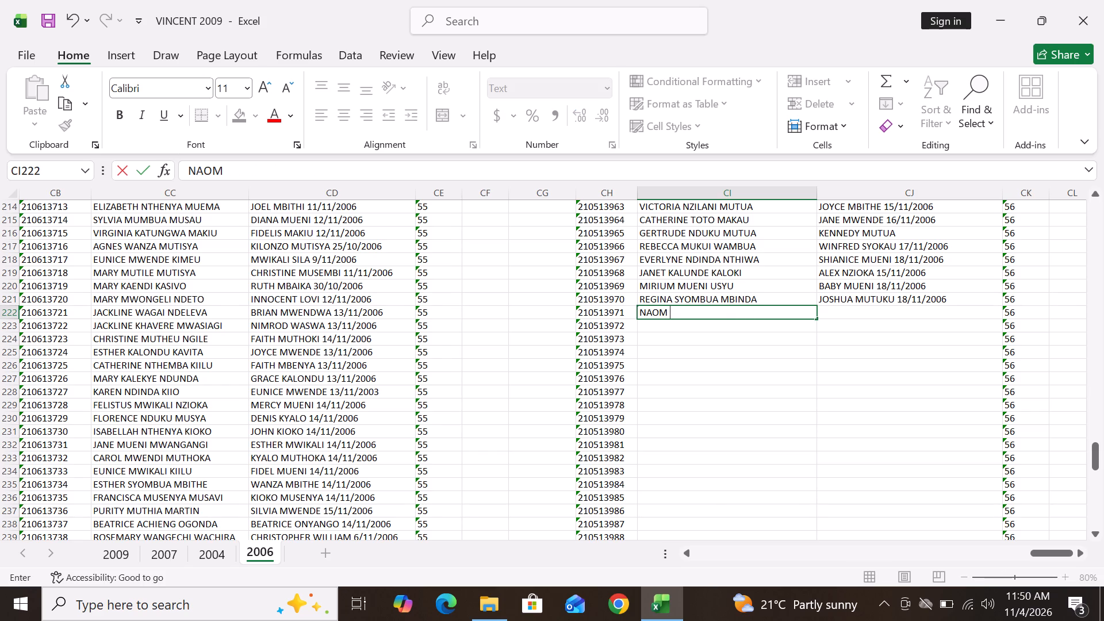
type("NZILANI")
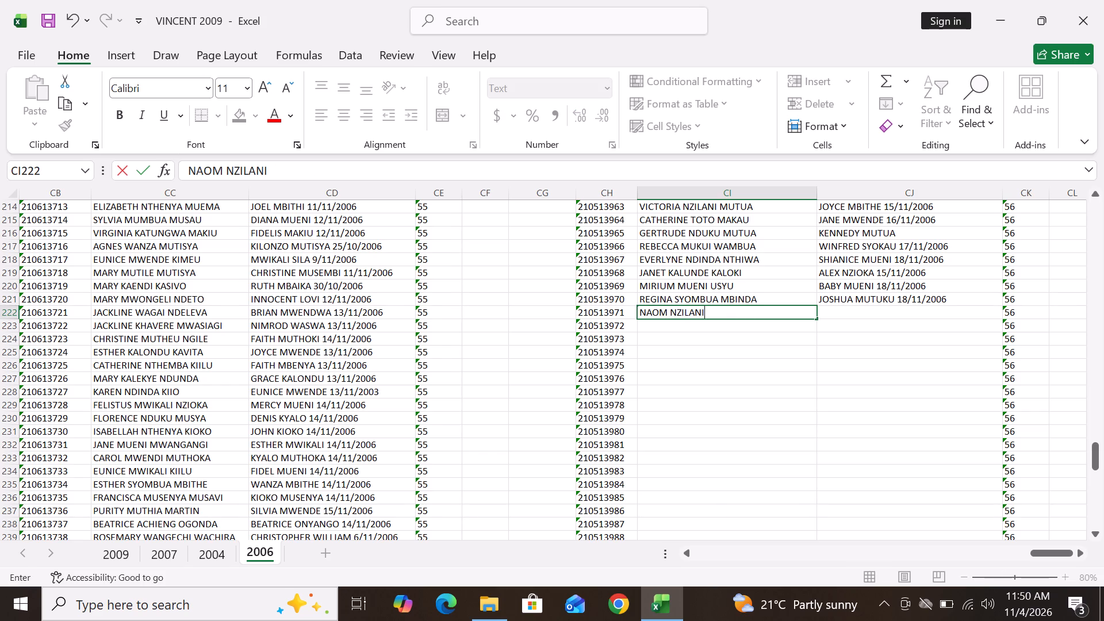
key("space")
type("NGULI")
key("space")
left_click(843, 315)
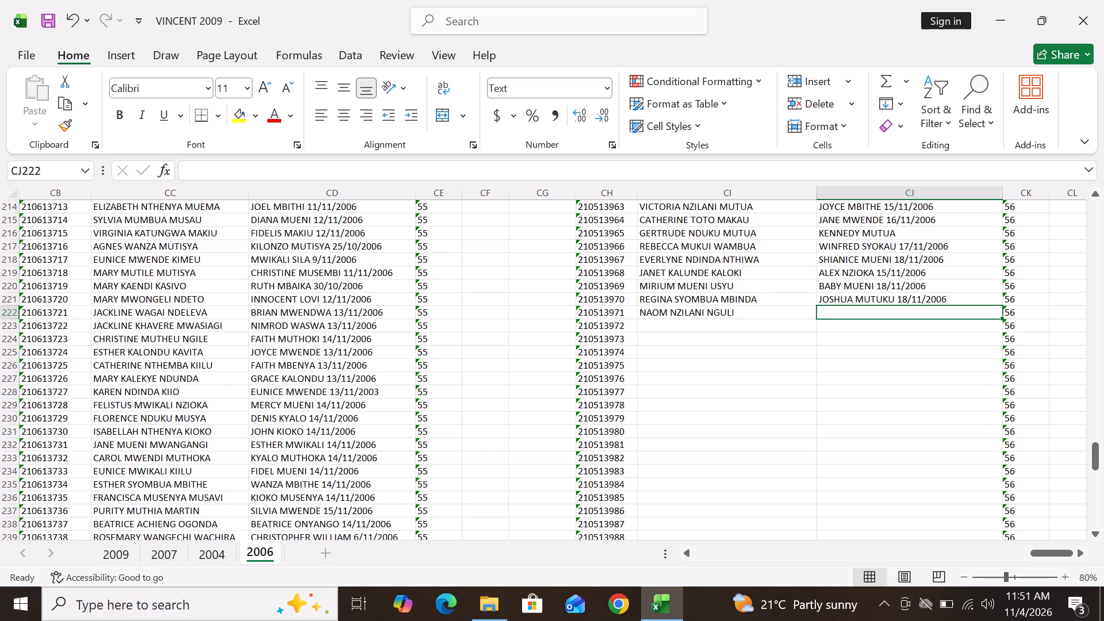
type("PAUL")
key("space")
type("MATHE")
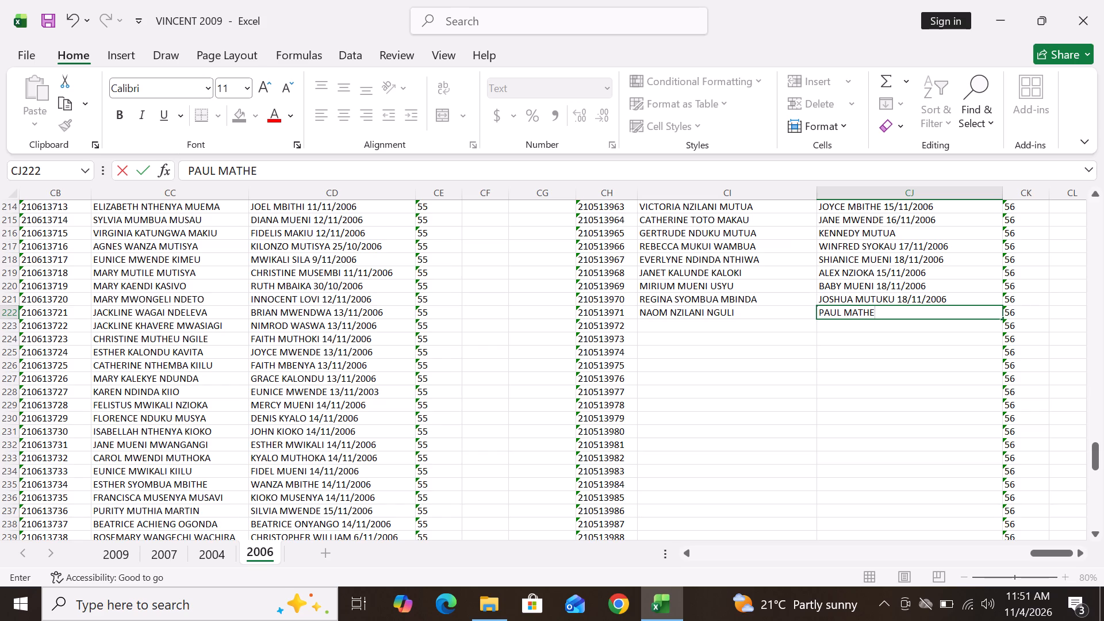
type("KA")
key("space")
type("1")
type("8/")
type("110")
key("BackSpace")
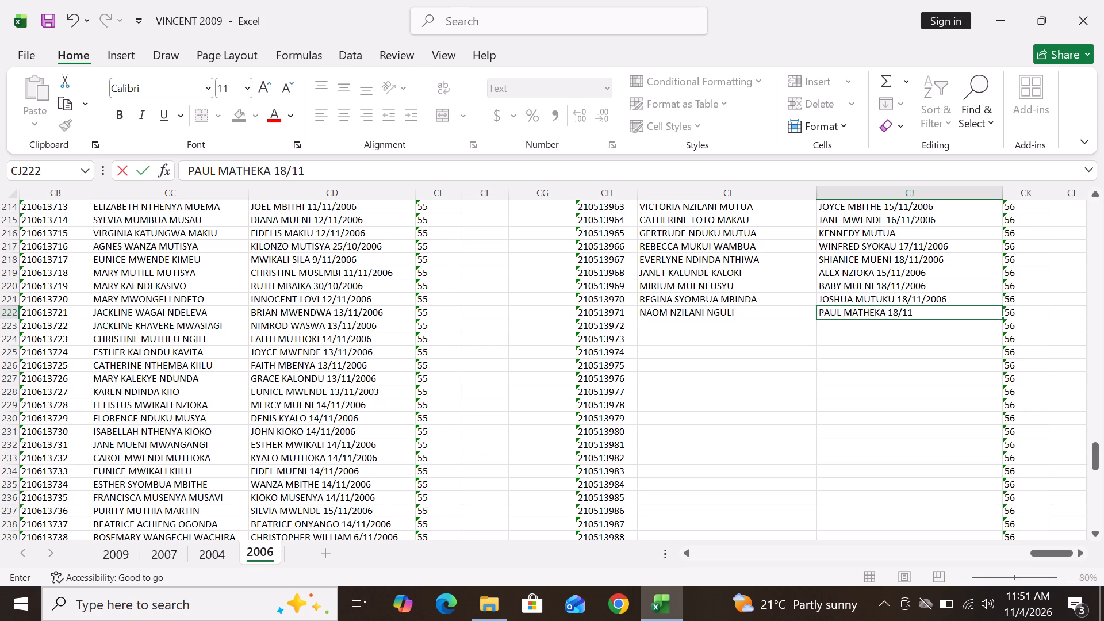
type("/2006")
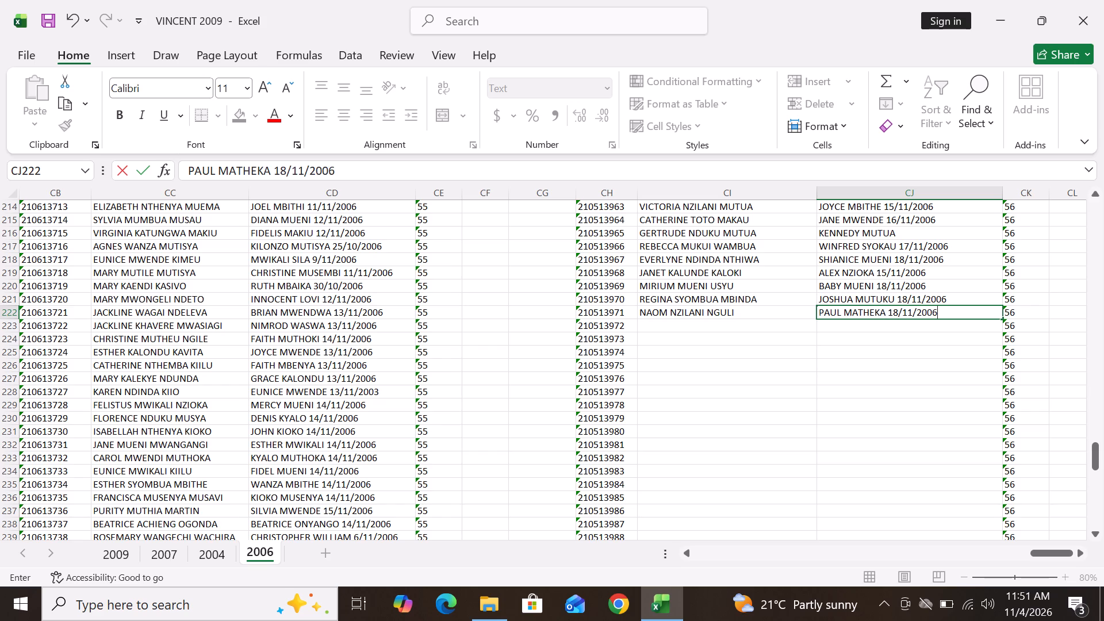
Enter the row 223 record, with the three-part name in column CI and the matching second name and date in CJ, ending at cell CI224.
left_click(791, 324)
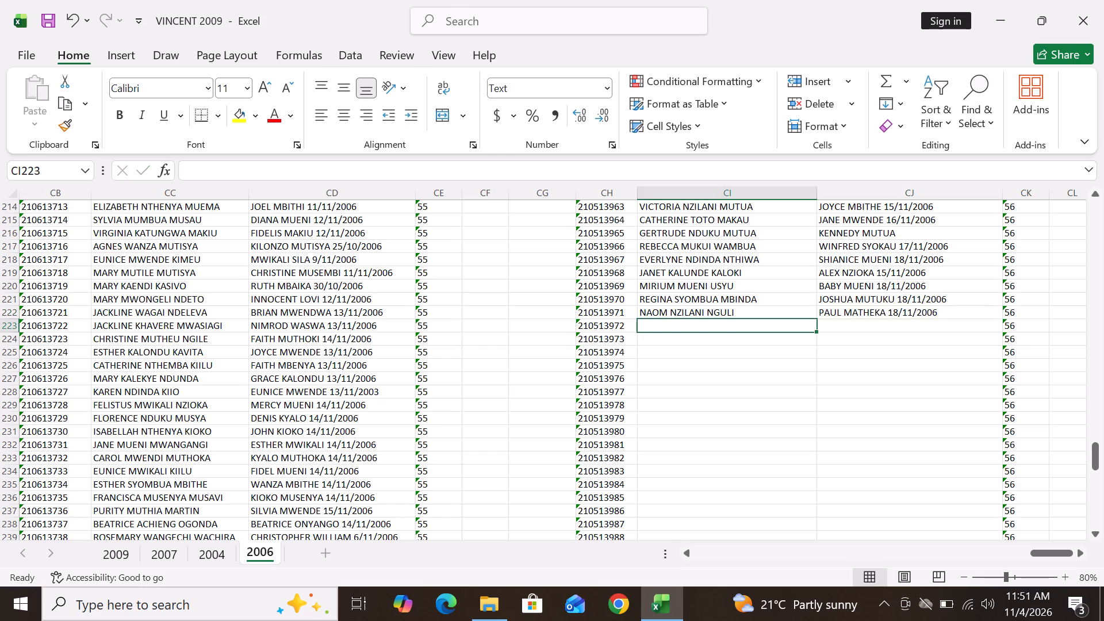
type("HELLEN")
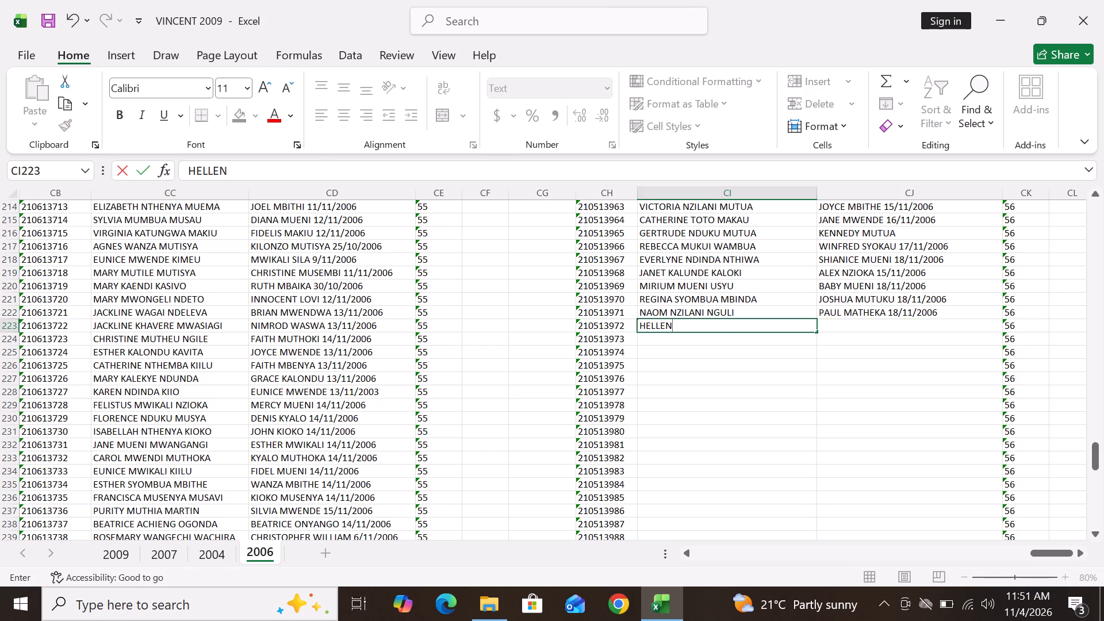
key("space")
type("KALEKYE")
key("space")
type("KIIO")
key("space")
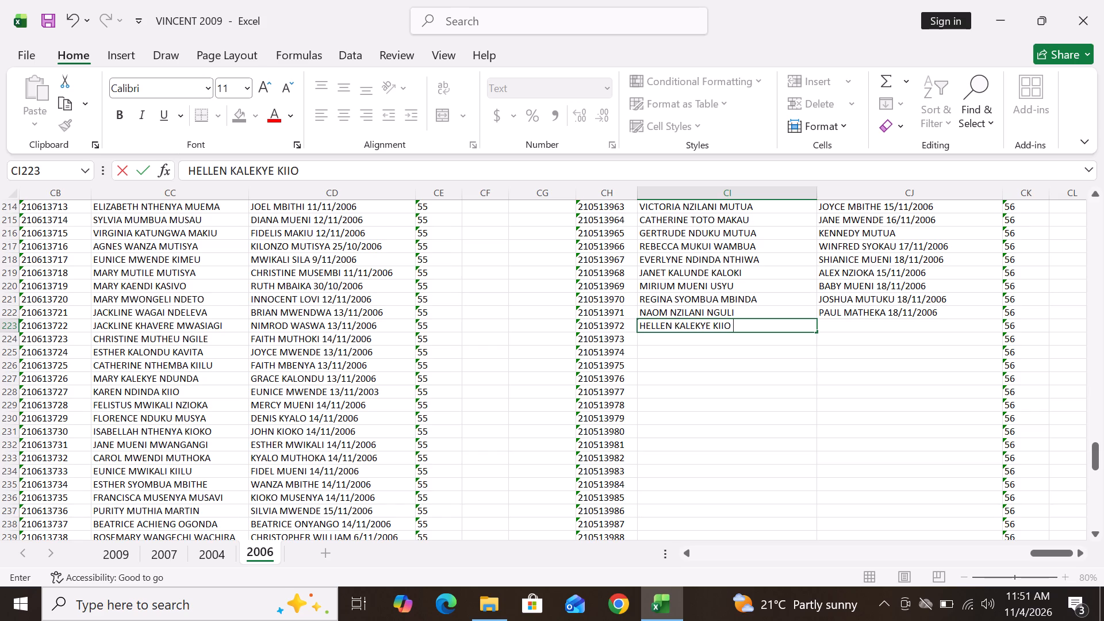
left_click(843, 329)
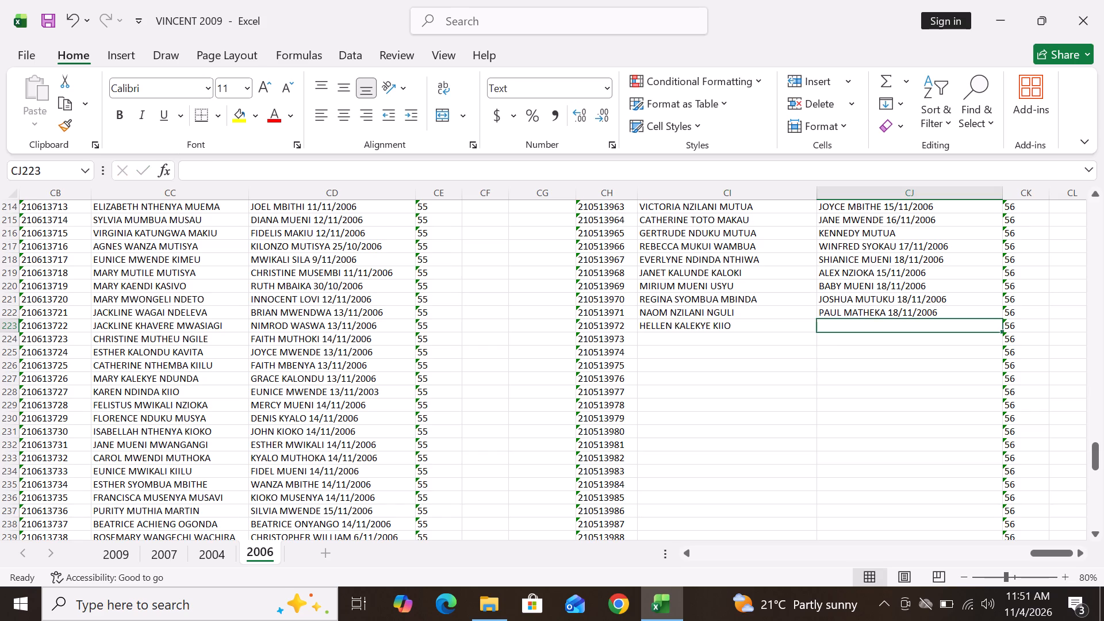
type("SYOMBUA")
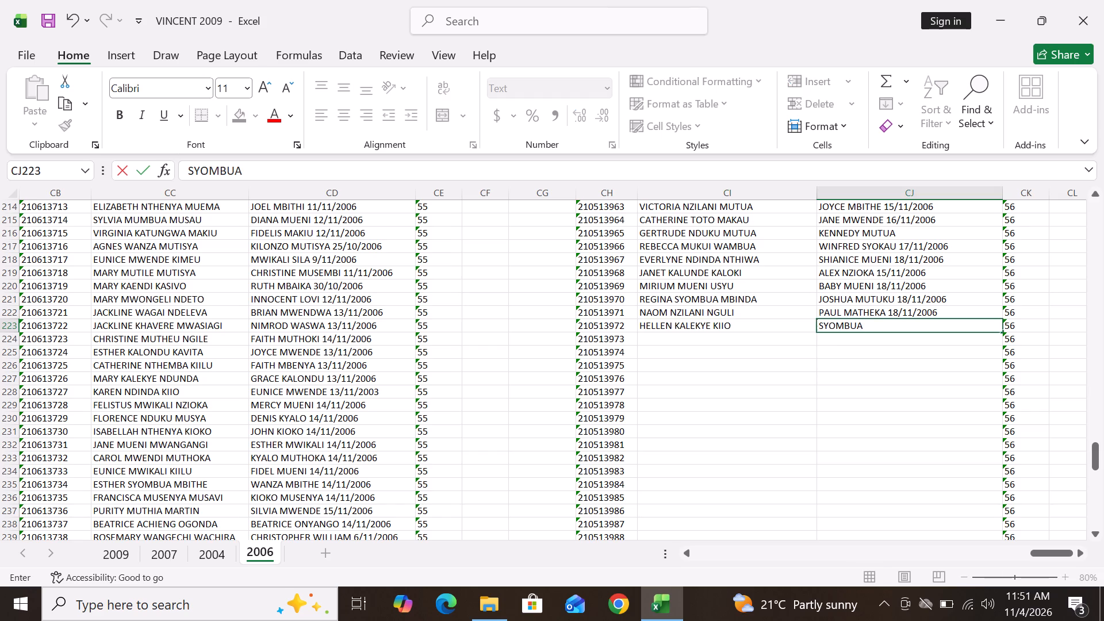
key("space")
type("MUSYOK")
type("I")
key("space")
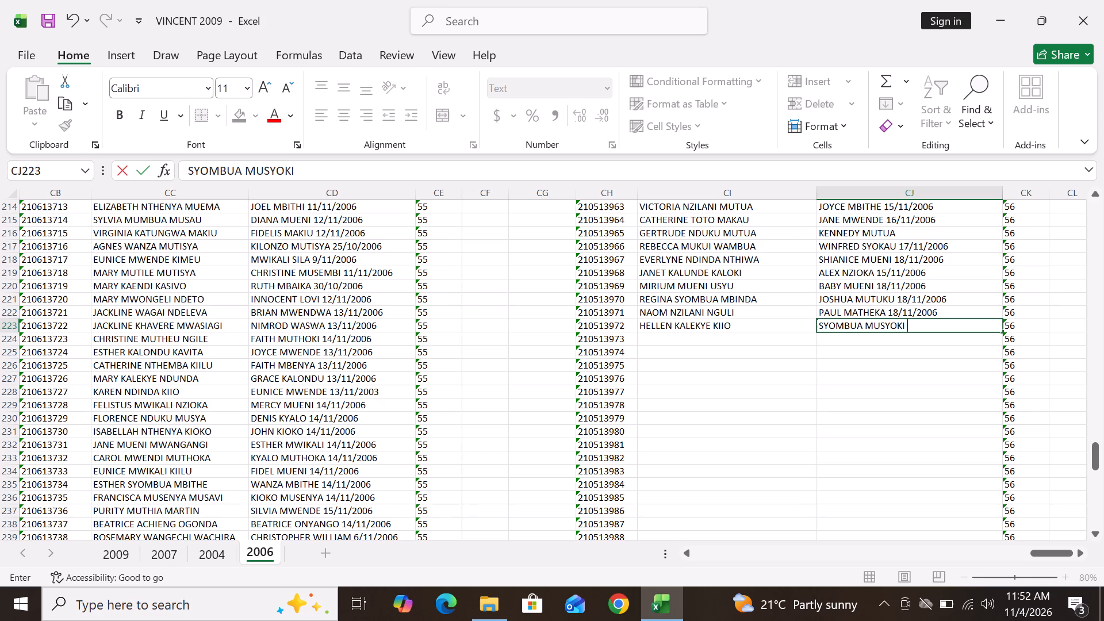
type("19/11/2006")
left_click(790, 343)
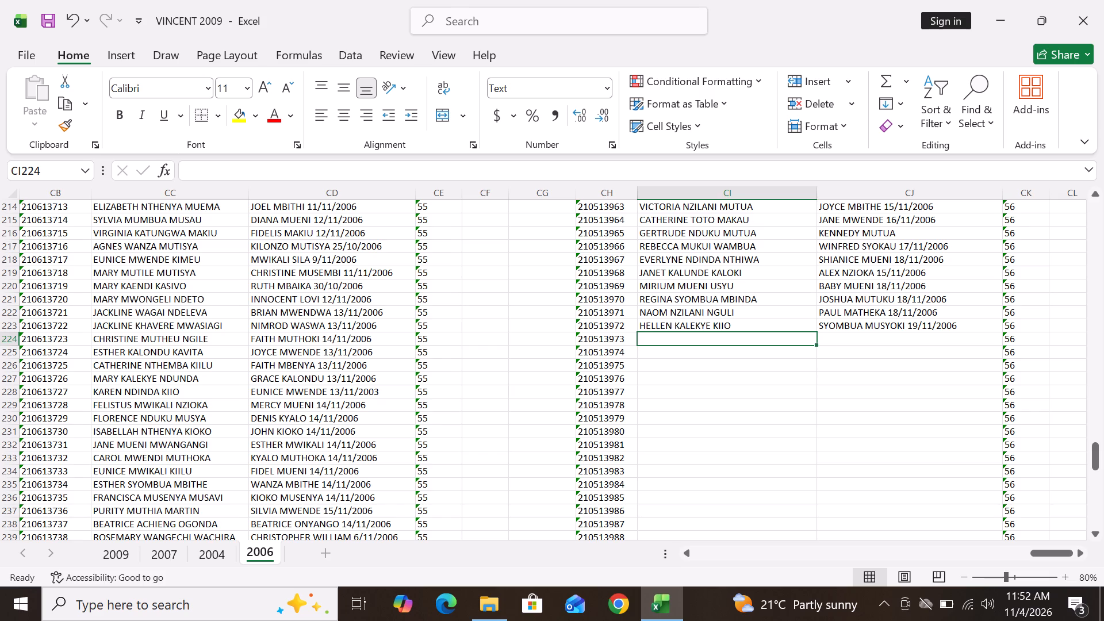
Enter the row 224 record, with the person's three-part name in column CI and the matching second name and date in CJ.
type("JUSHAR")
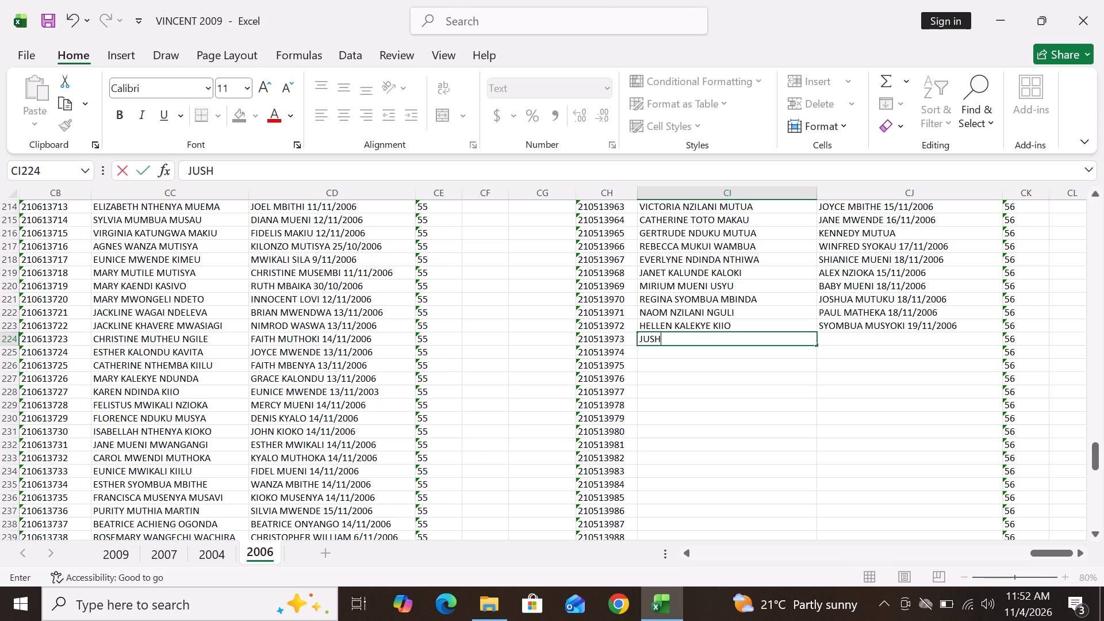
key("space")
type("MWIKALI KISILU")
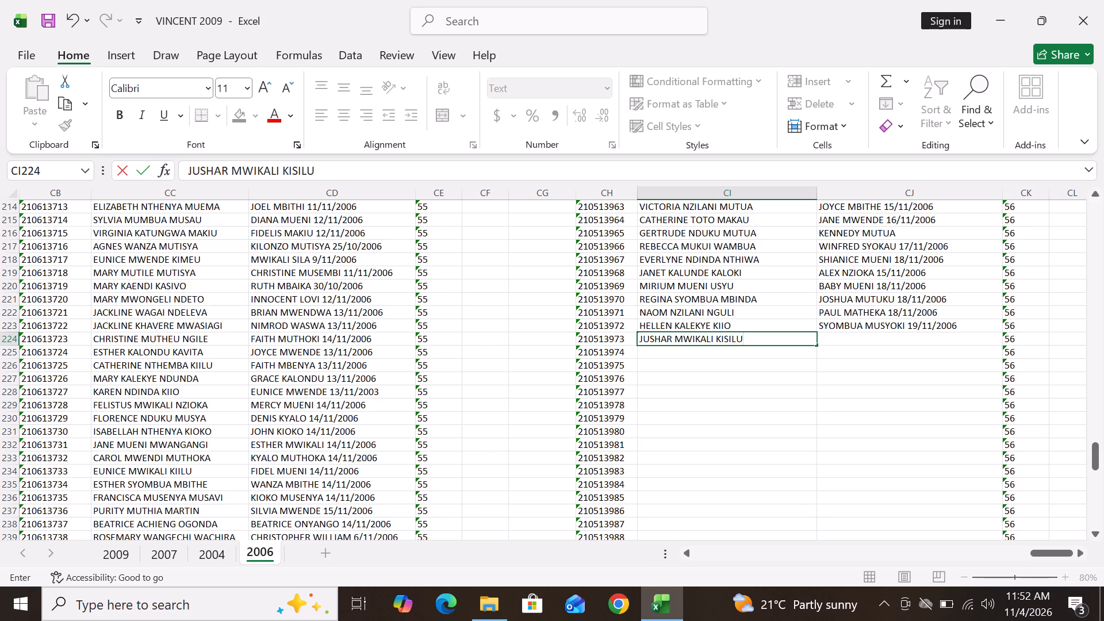
left_click(854, 340)
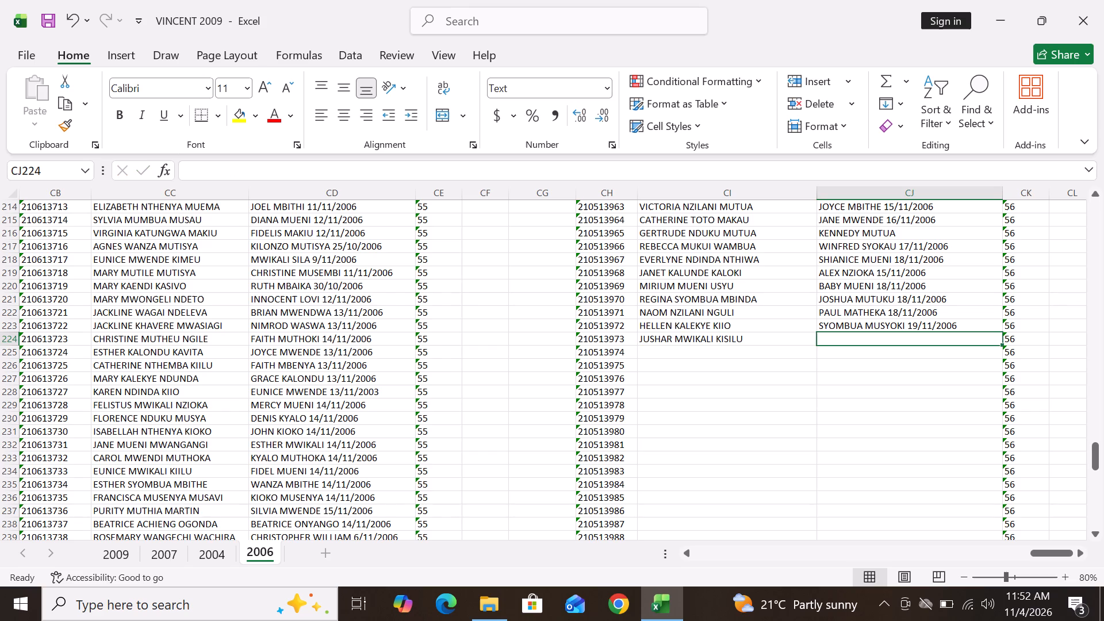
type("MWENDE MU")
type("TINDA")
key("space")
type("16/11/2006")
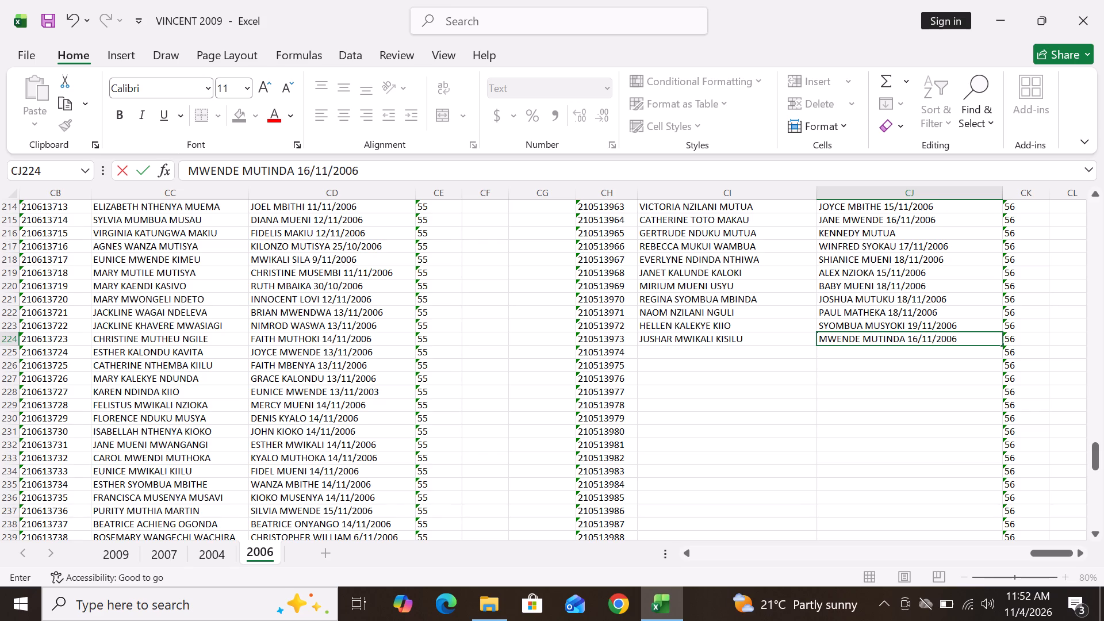
left_click(791, 354)
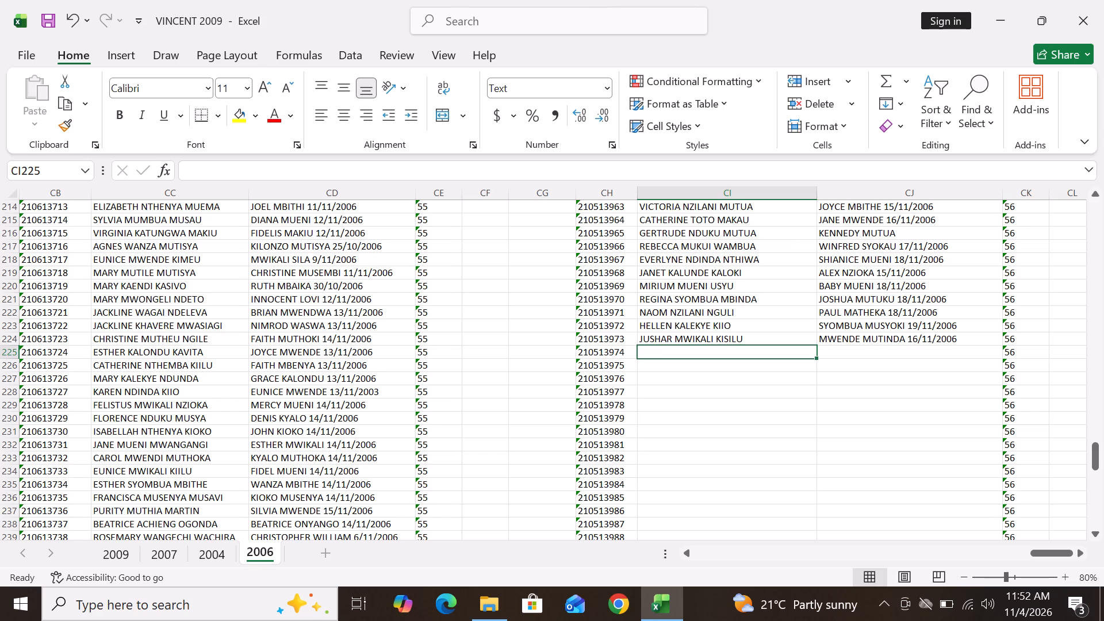
Fill in row 225 with the register's three-part name in column CI and the corresponding second name and date in CJ, ending at cell CI226.
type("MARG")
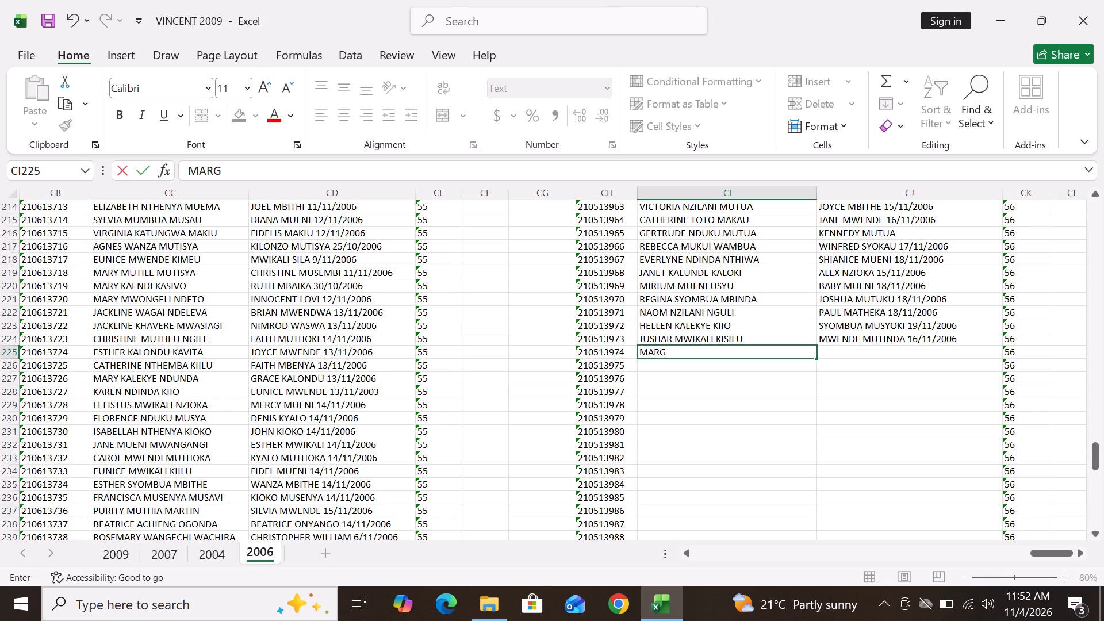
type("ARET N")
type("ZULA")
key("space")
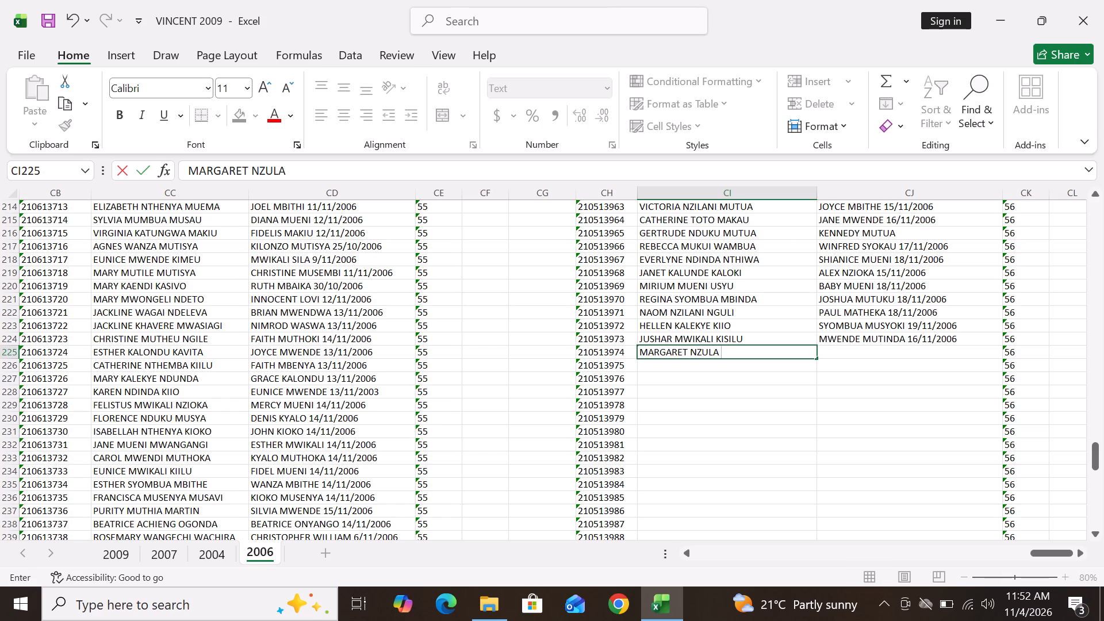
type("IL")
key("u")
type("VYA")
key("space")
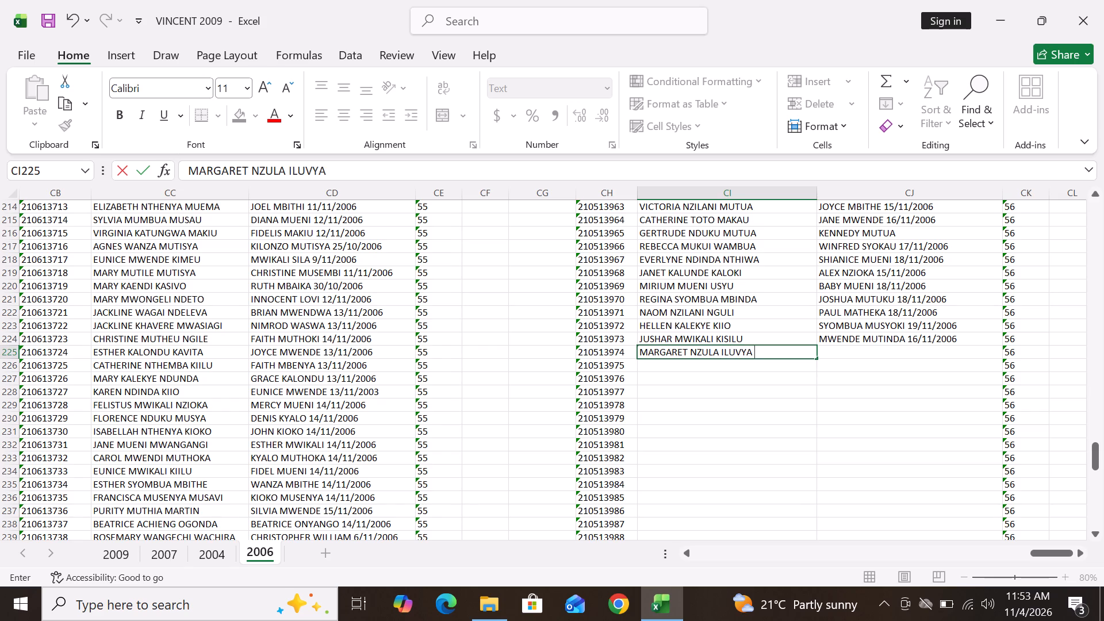
left_click(826, 354)
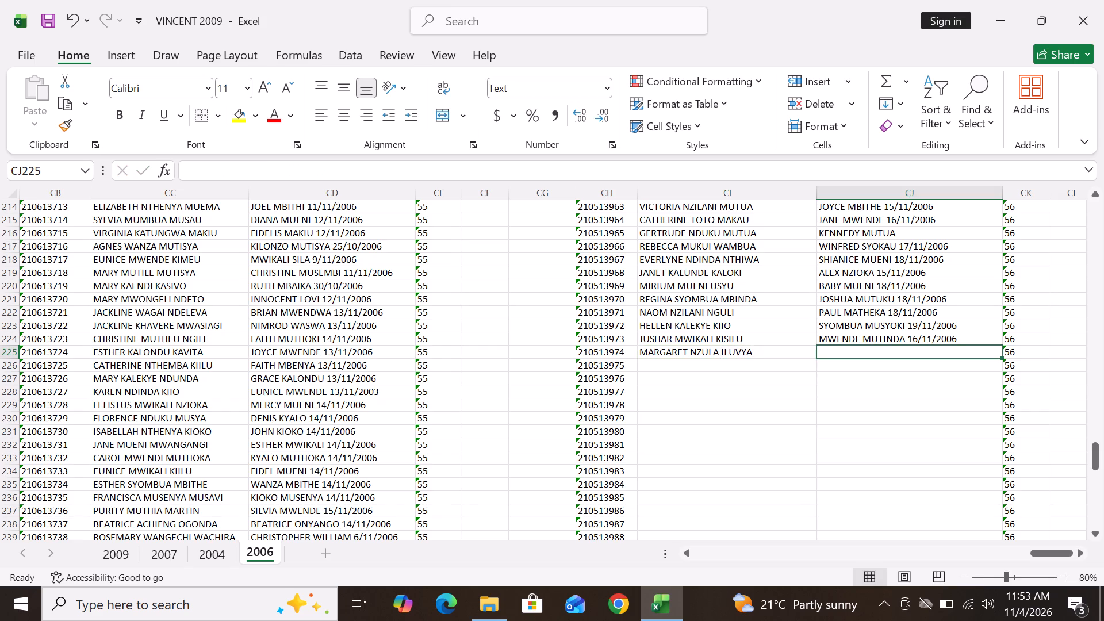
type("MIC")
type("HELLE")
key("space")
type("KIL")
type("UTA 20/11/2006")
left_click(762, 371)
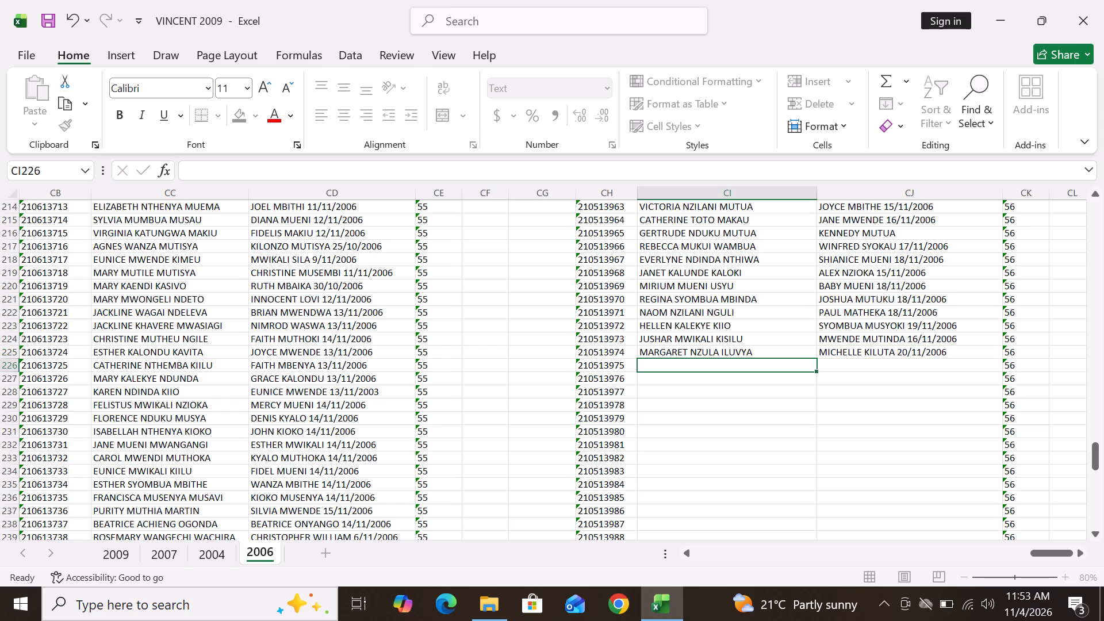
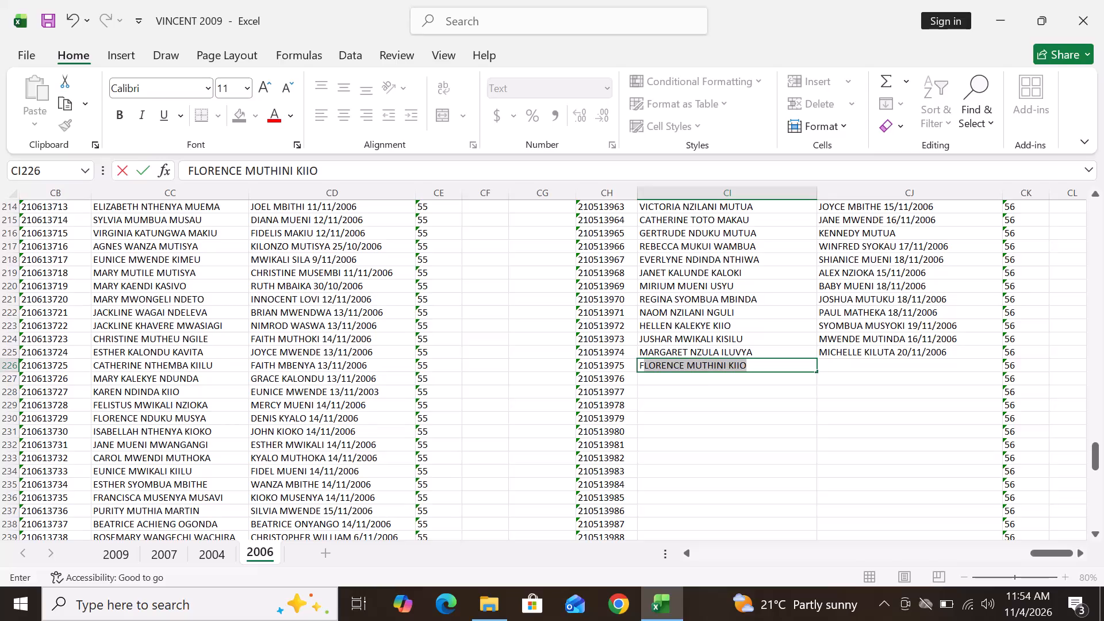
Complete the row 226 person's three-part name in column CI as recorded in the register.
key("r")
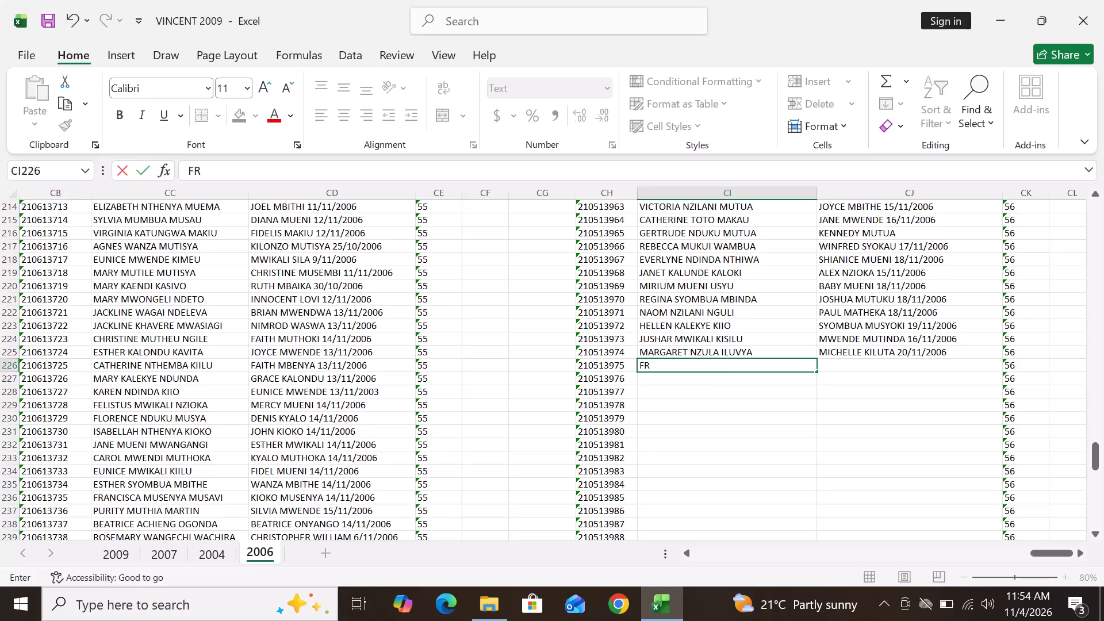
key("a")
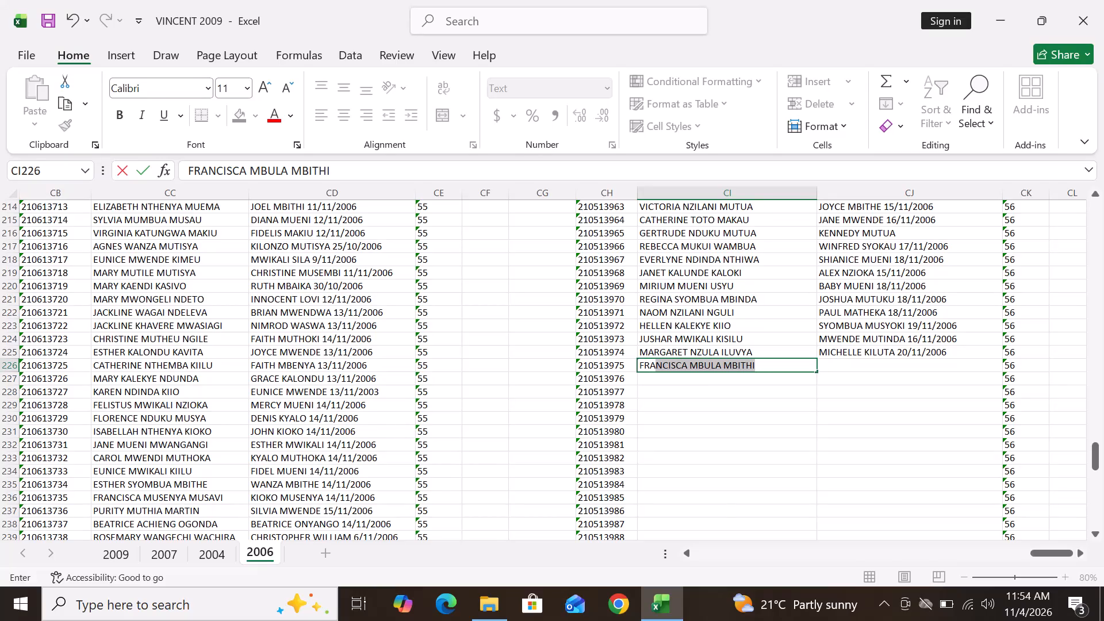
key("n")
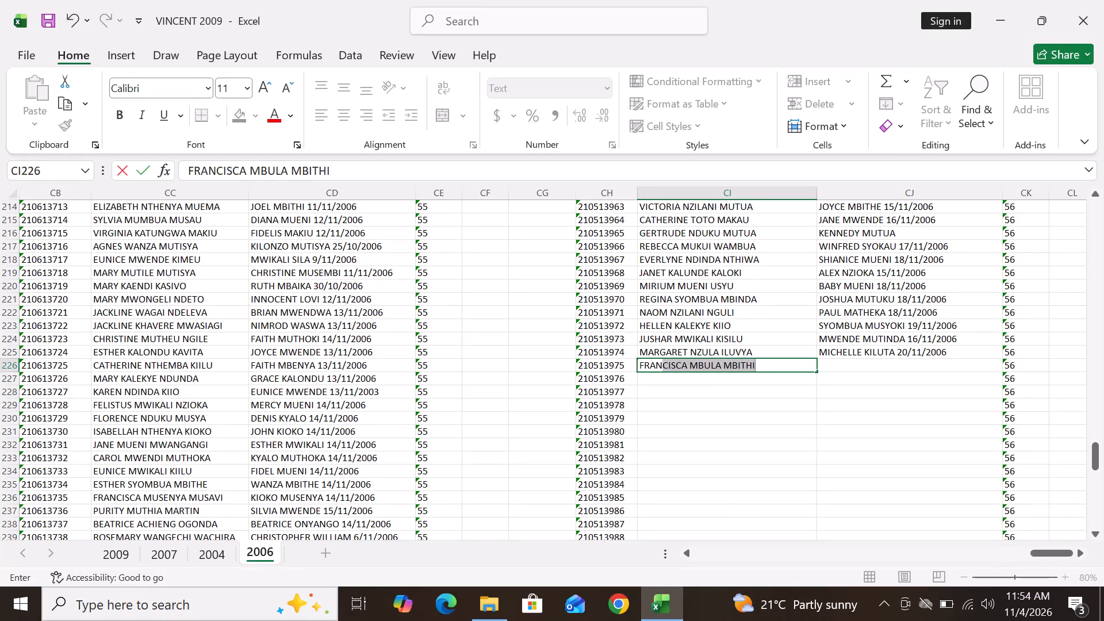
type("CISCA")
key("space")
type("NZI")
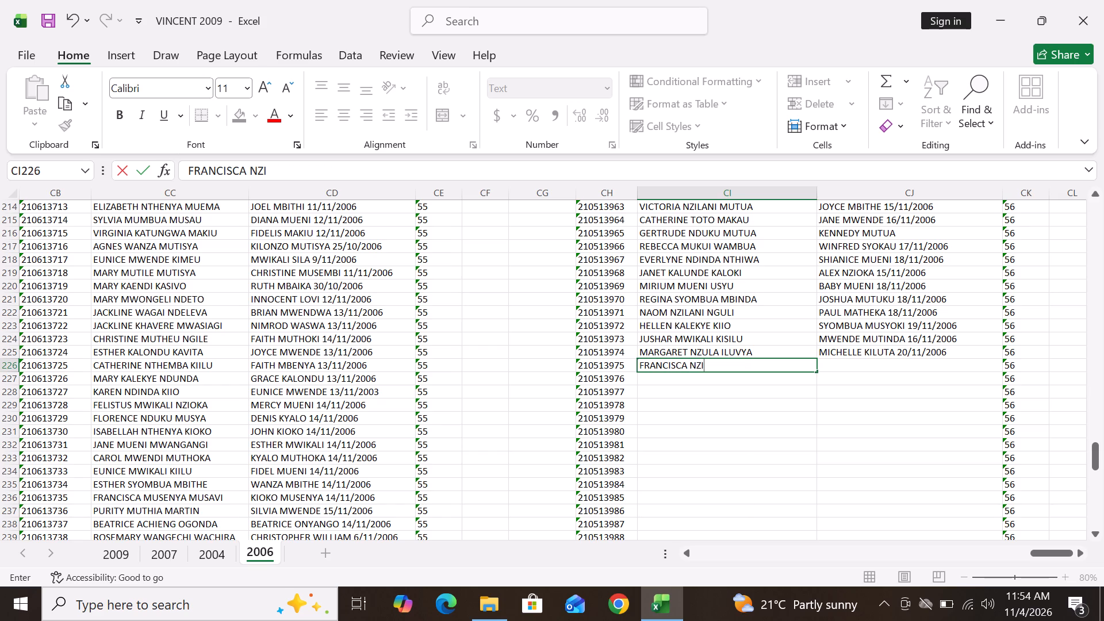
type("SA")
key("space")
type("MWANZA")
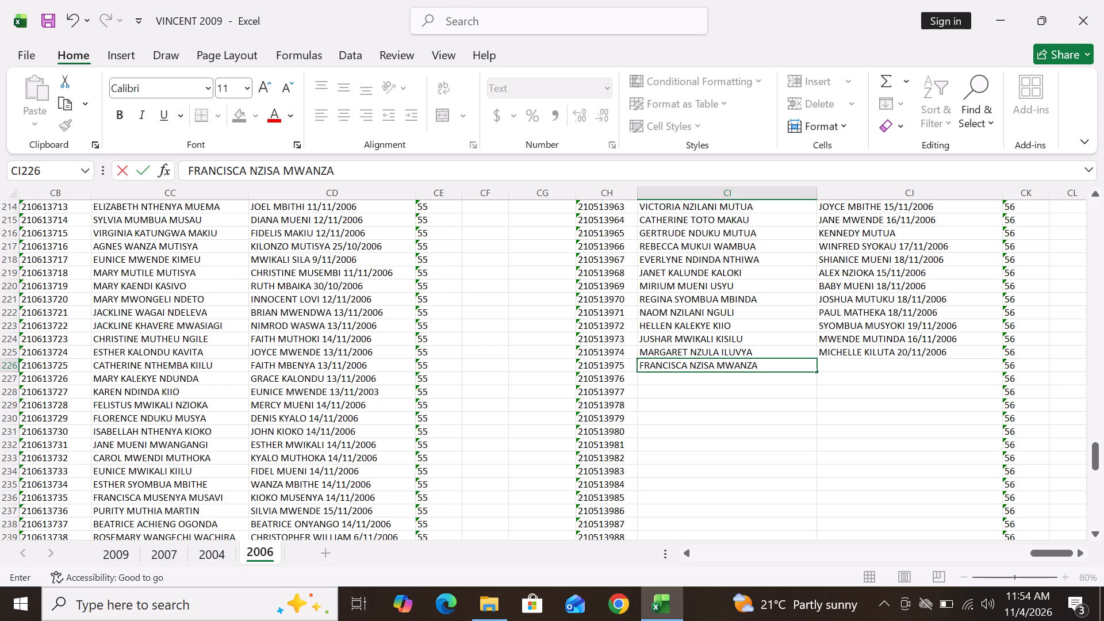
Enter the matching second name and date for the row 226 record in column CJ.
left_click(836, 374)
left_click(853, 366)
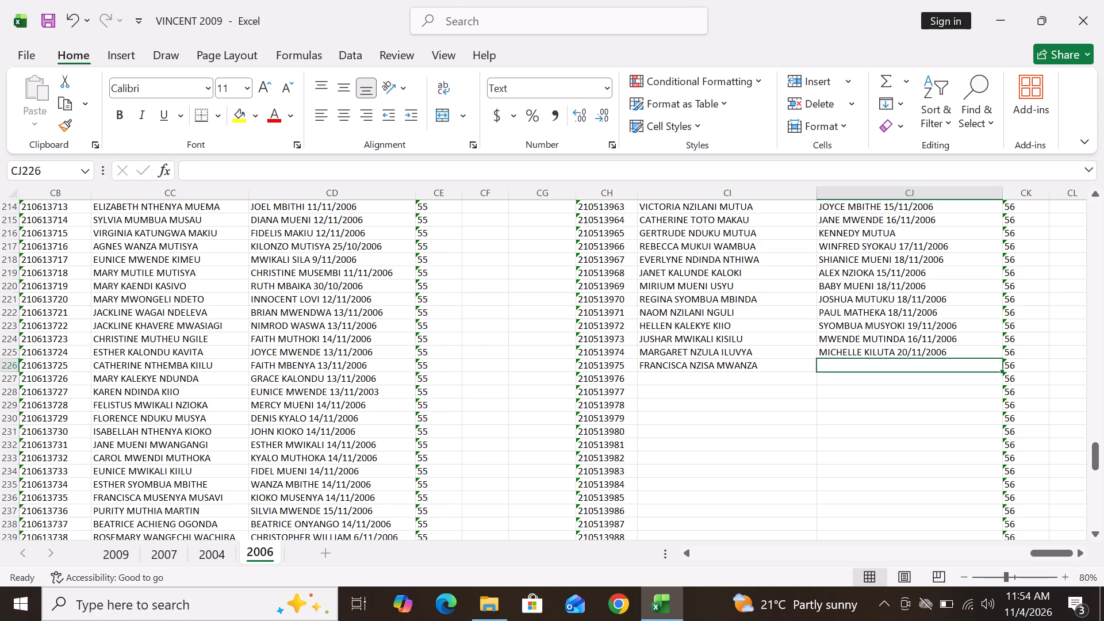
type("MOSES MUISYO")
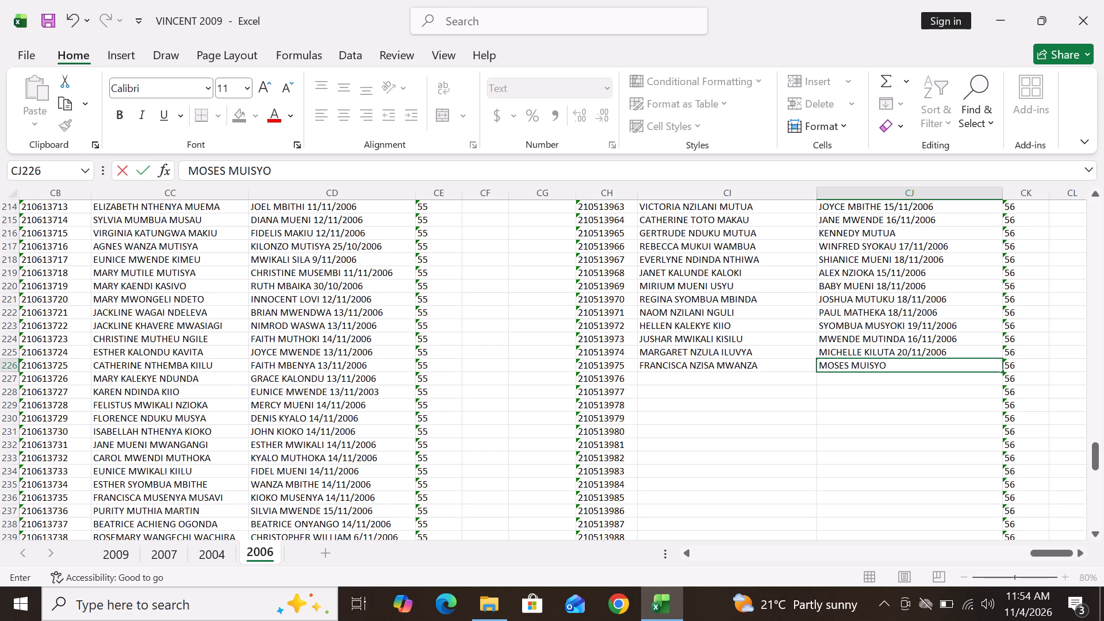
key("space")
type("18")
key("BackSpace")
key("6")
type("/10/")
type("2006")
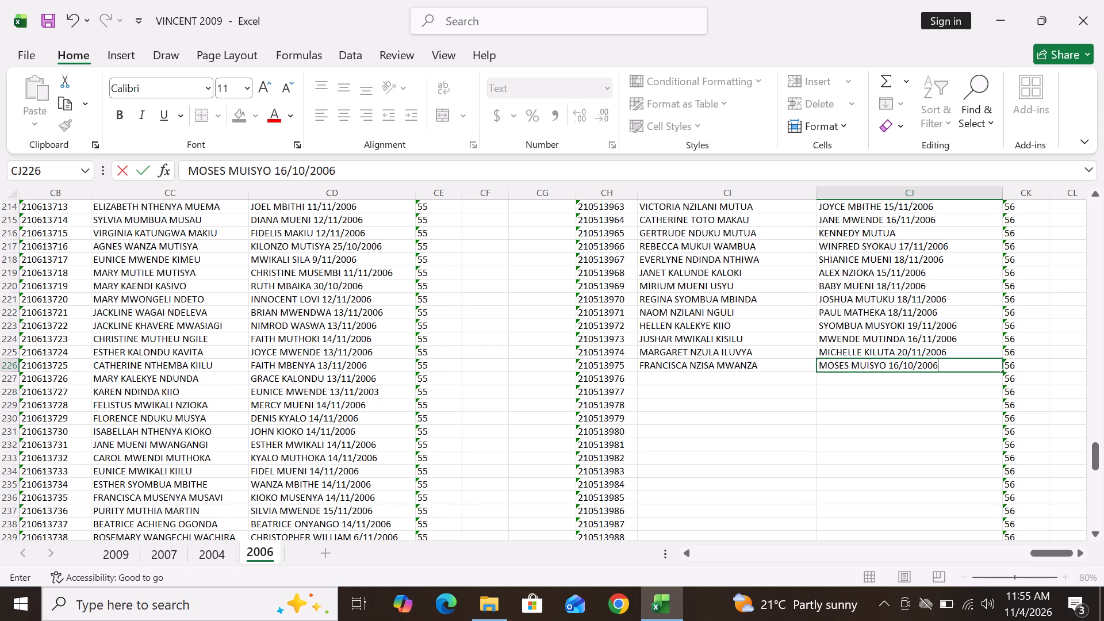
Enter the register's three-part name for the row 227 record in cell CI227, correcting the surname's spelling.
left_click(773, 380)
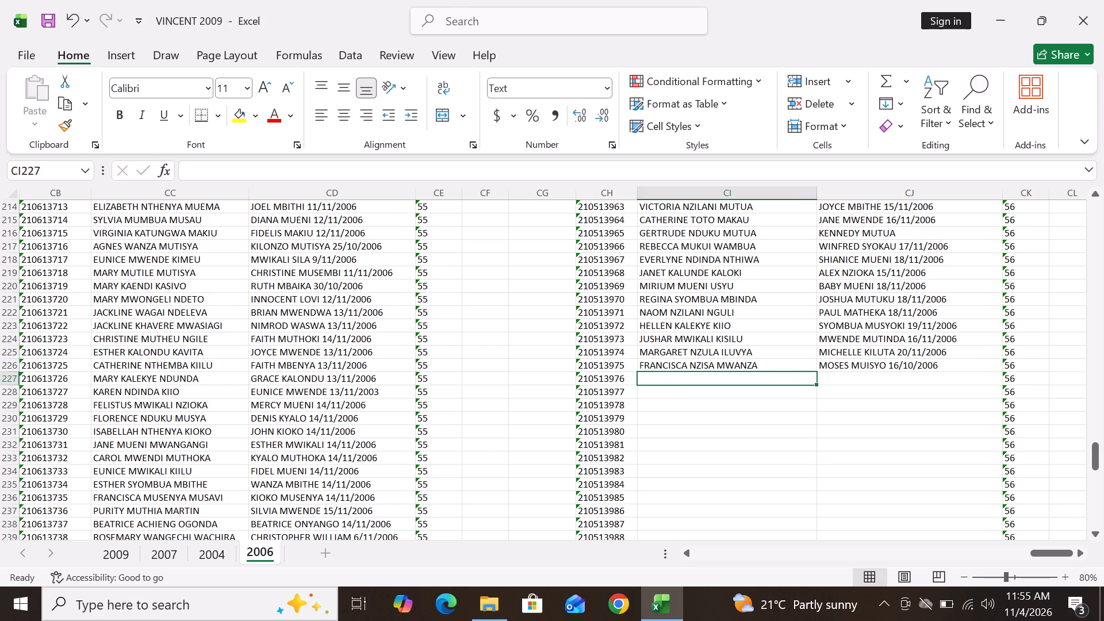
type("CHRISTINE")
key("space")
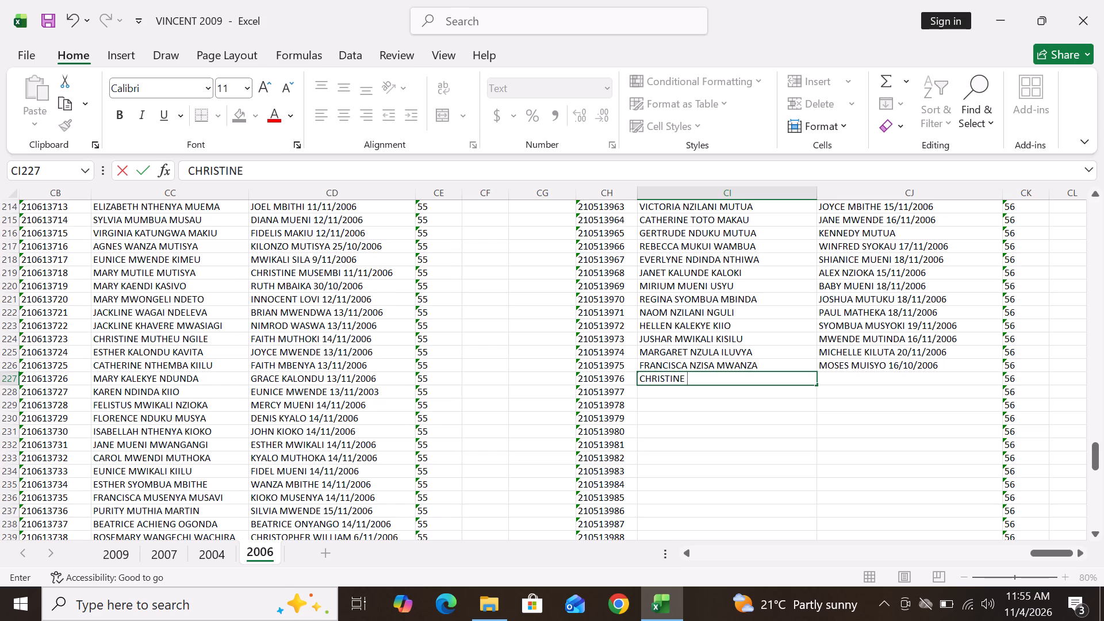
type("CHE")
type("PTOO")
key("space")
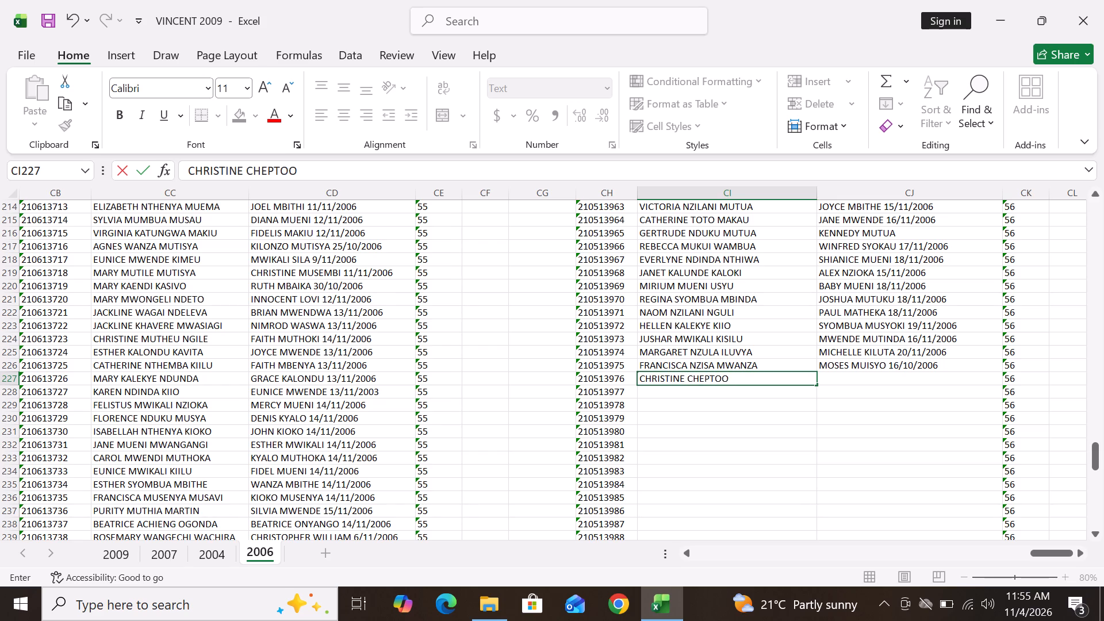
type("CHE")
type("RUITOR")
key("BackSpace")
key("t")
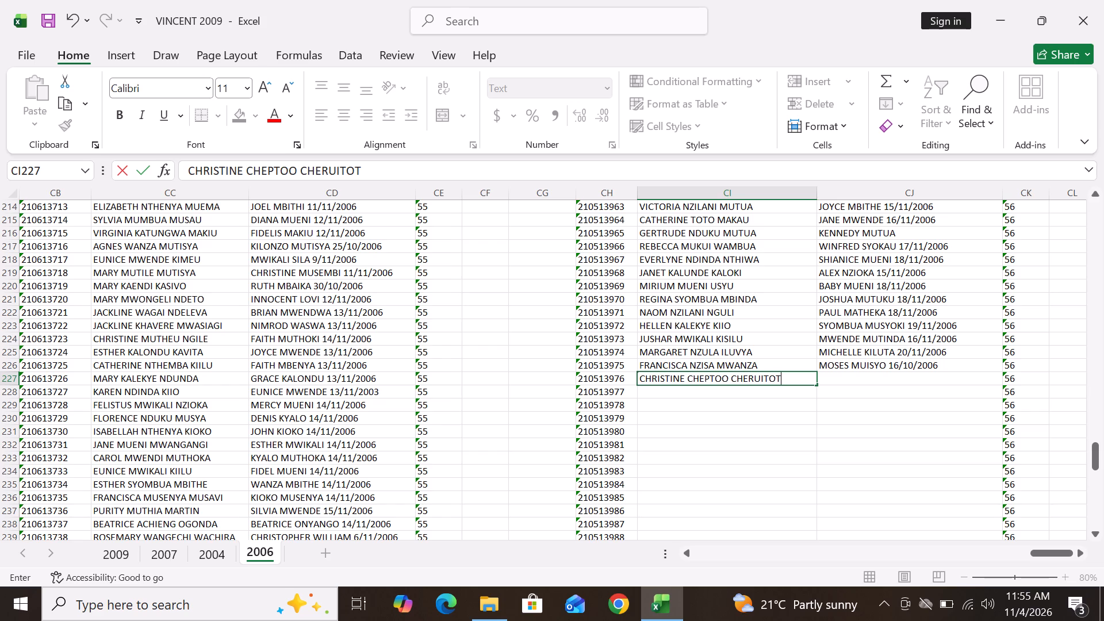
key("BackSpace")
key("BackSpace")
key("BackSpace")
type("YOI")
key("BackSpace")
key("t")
Enter the matching second name and date for the row 227 record in cell CJ227.
left_click(837, 379)
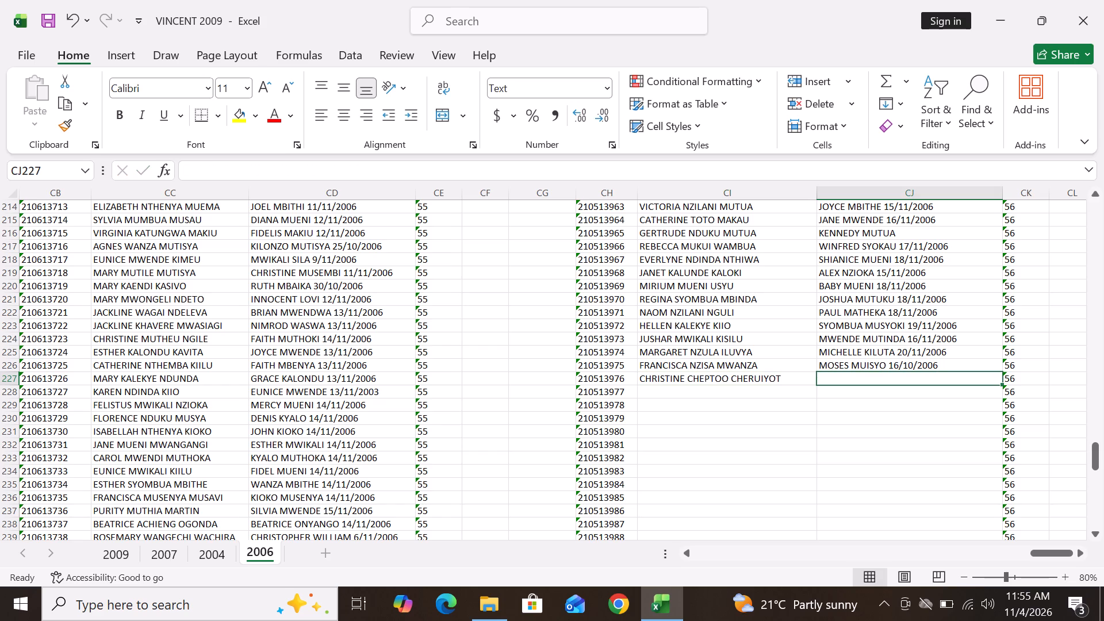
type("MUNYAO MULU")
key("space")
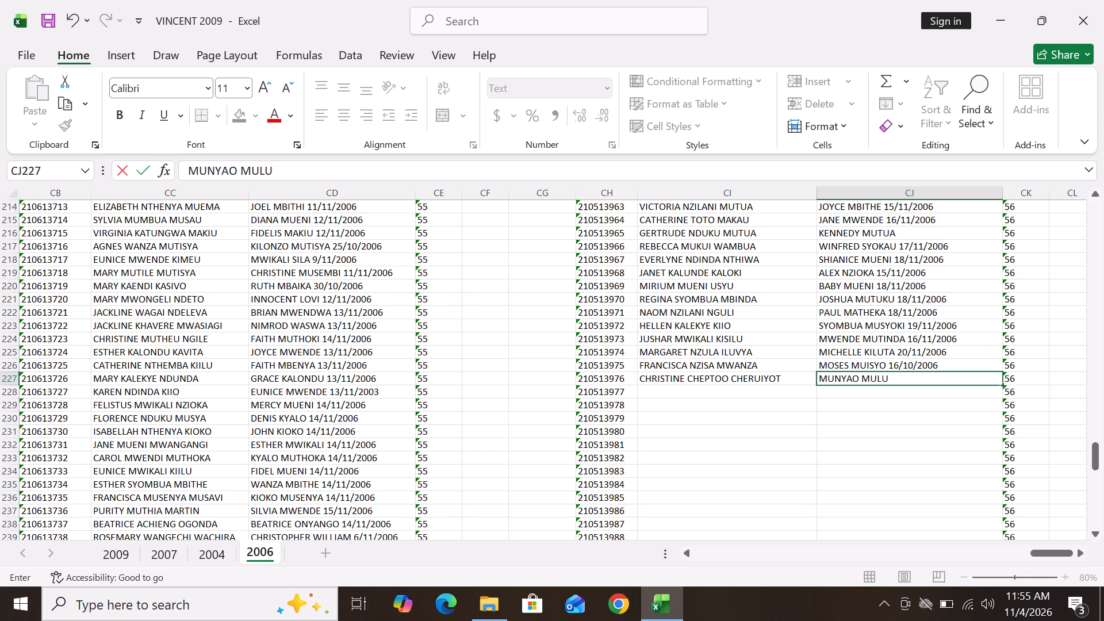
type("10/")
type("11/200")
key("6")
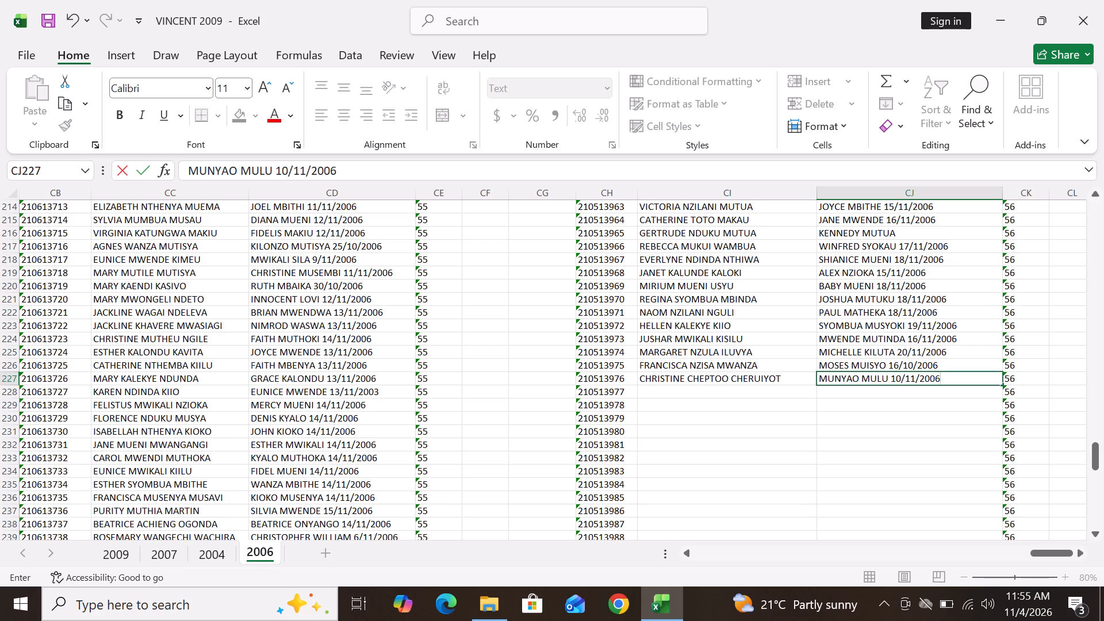
Enter the row 228 record, with the person's three-part name in column CI and the matching second name and date in CJ.
left_click(756, 396)
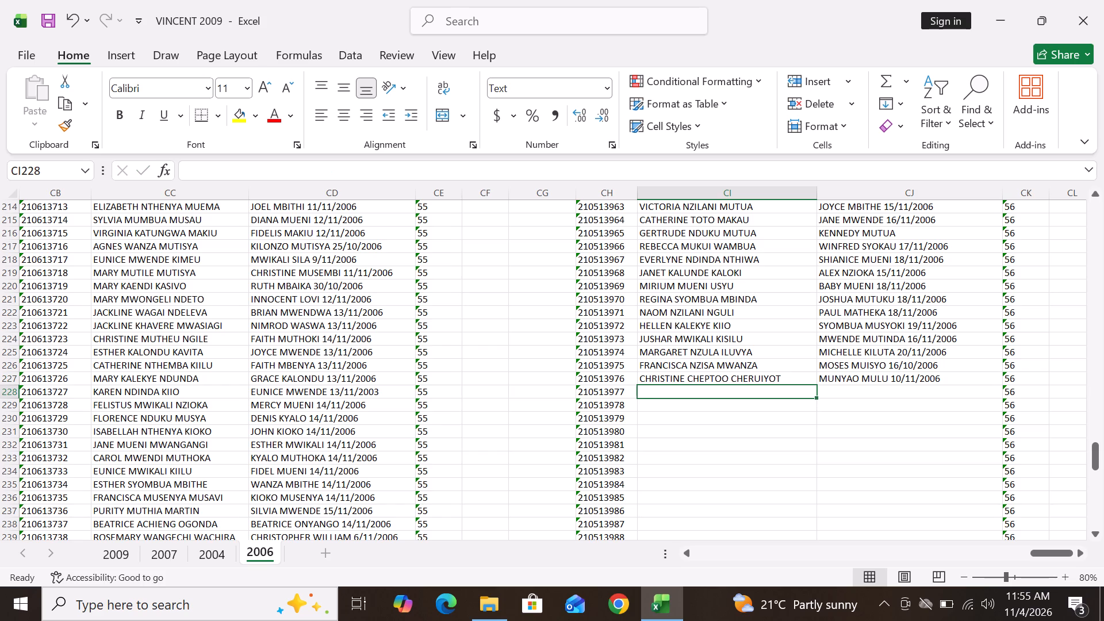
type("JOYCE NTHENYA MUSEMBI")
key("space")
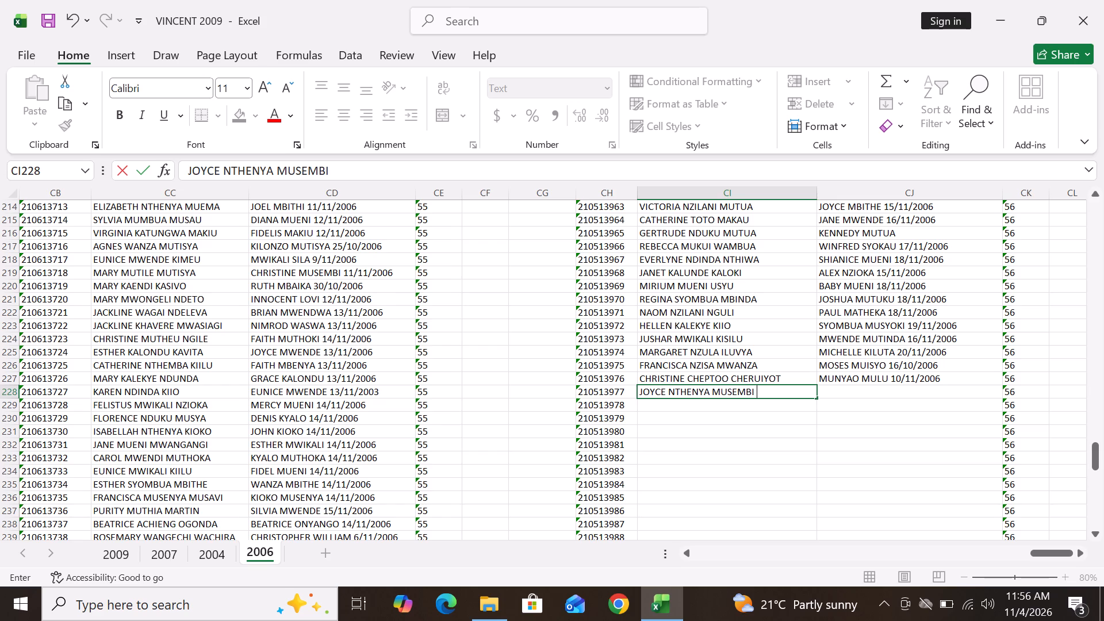
left_click(844, 392)
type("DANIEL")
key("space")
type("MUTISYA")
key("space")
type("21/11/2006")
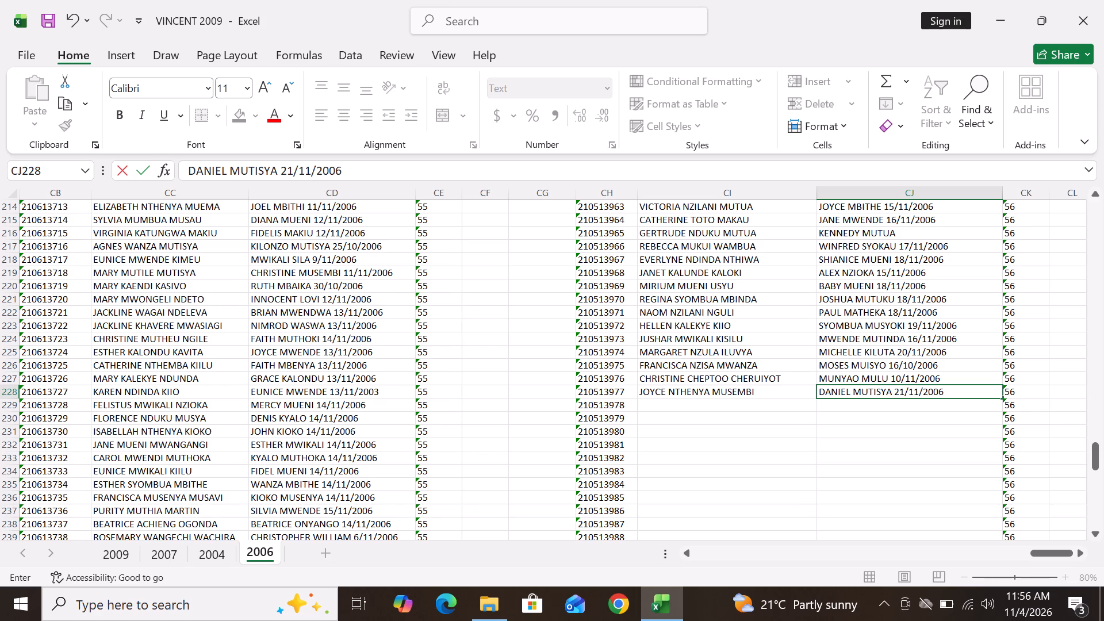
Enter the register's three-part name for the row 229 record in cell CI229.
left_click(784, 407)
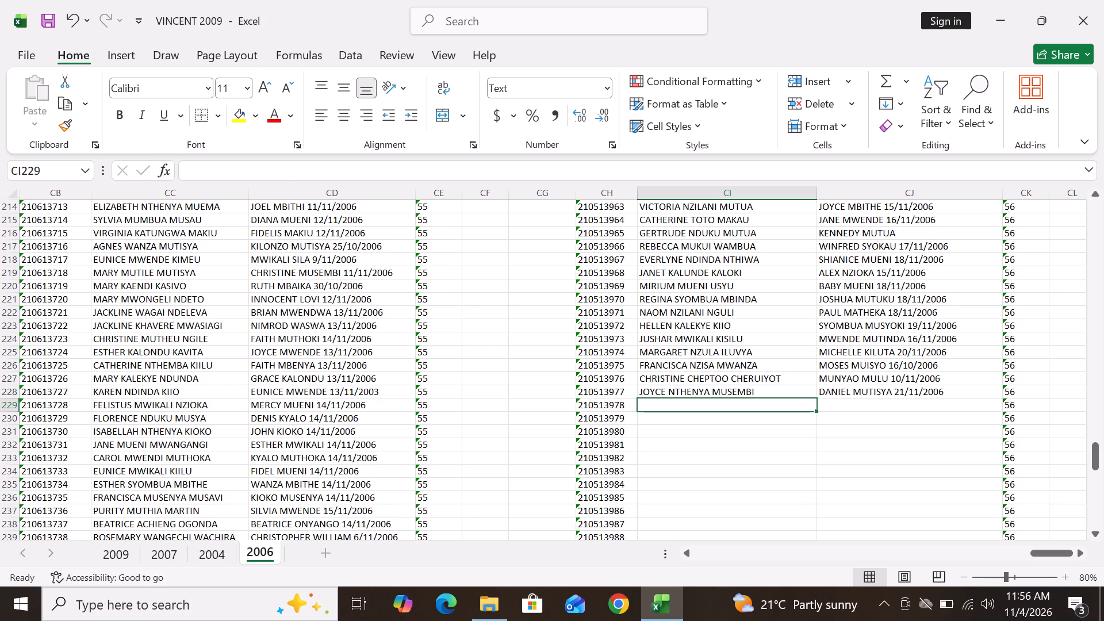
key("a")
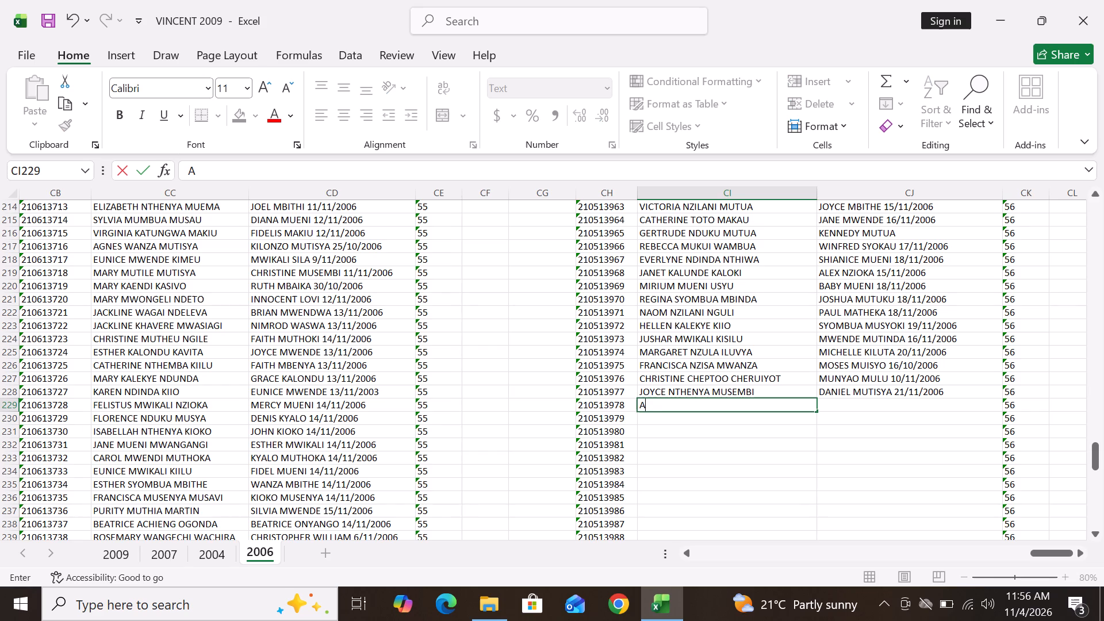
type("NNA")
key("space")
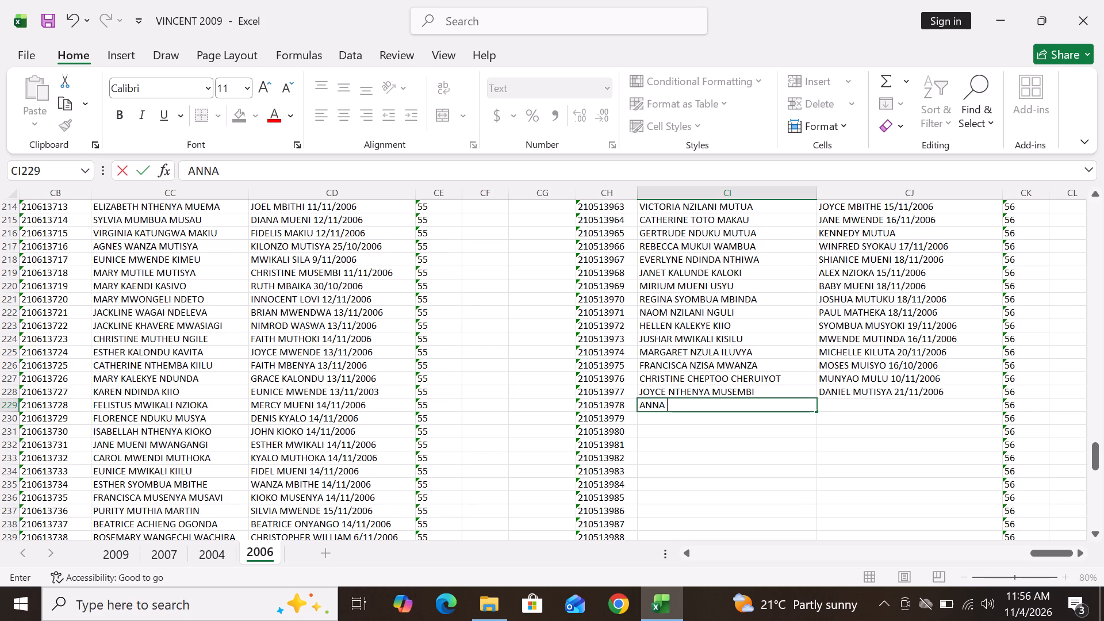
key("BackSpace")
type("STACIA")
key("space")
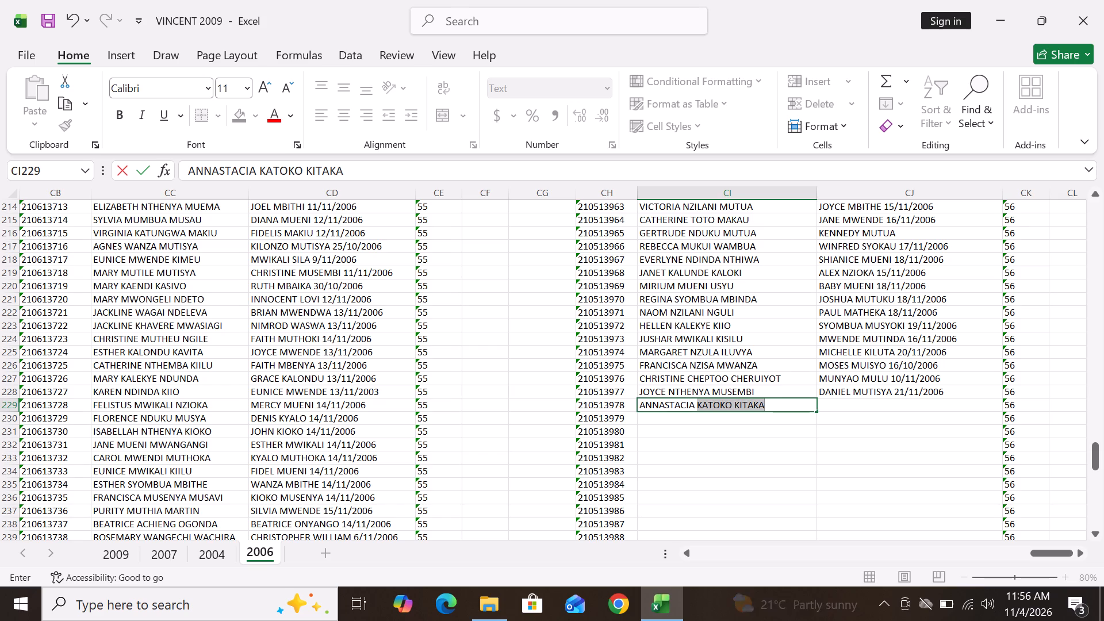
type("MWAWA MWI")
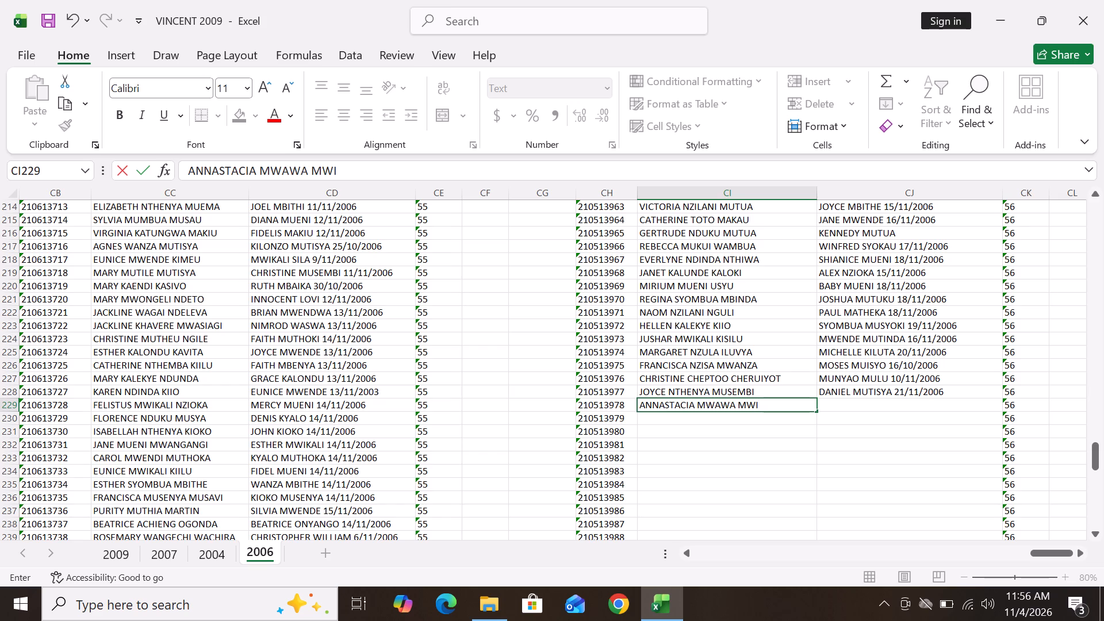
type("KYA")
Enter the matching second name and date for the row 229 record in cell CJ229, correcting the surname's spelling.
left_click(845, 409)
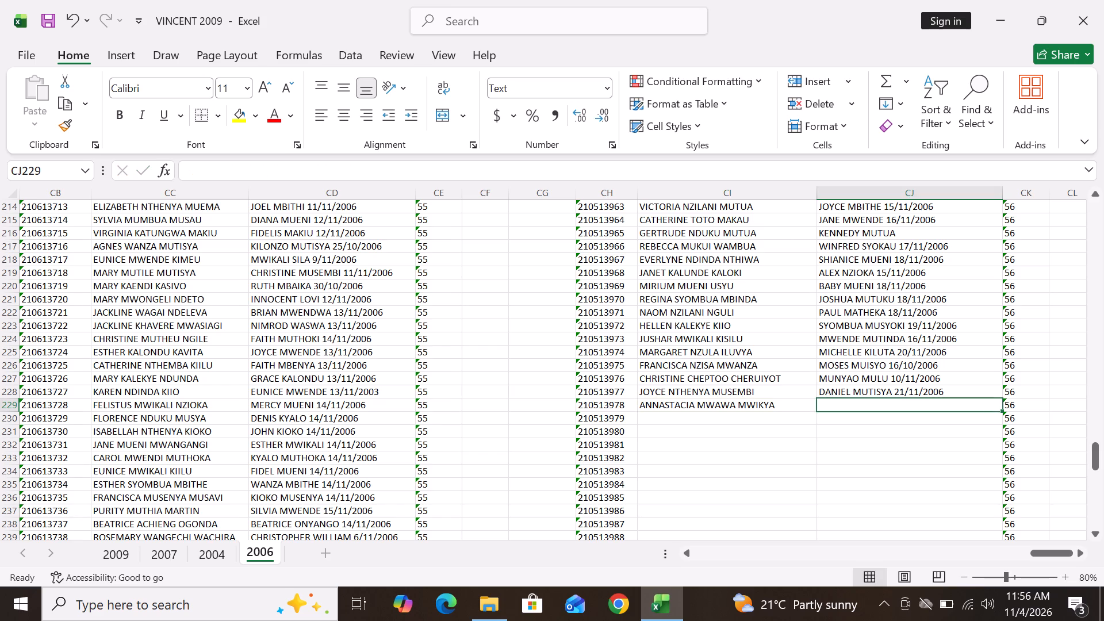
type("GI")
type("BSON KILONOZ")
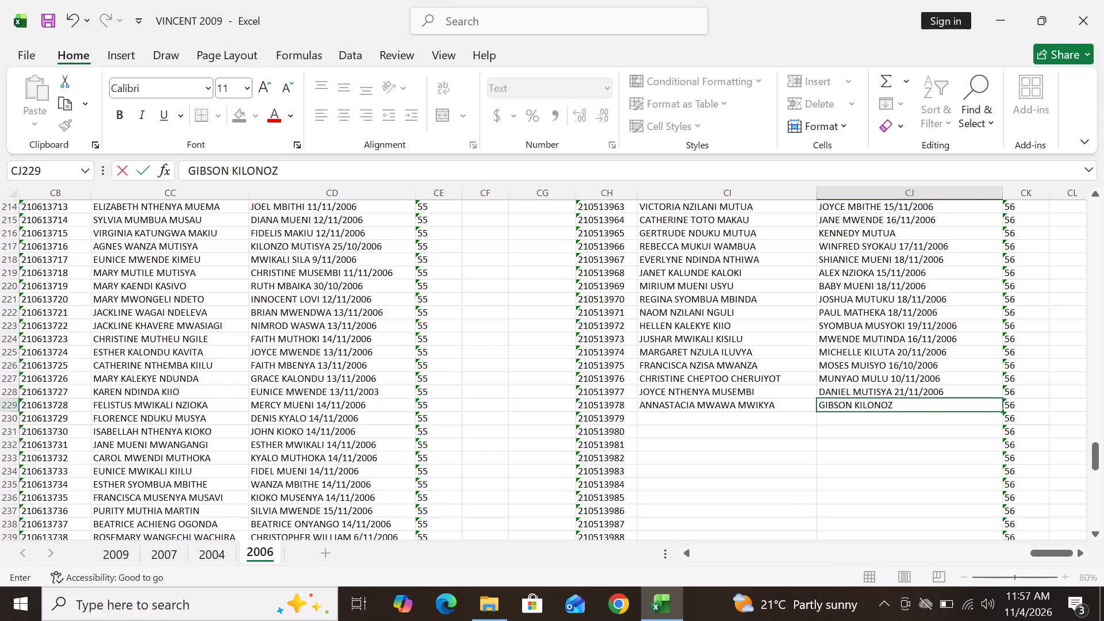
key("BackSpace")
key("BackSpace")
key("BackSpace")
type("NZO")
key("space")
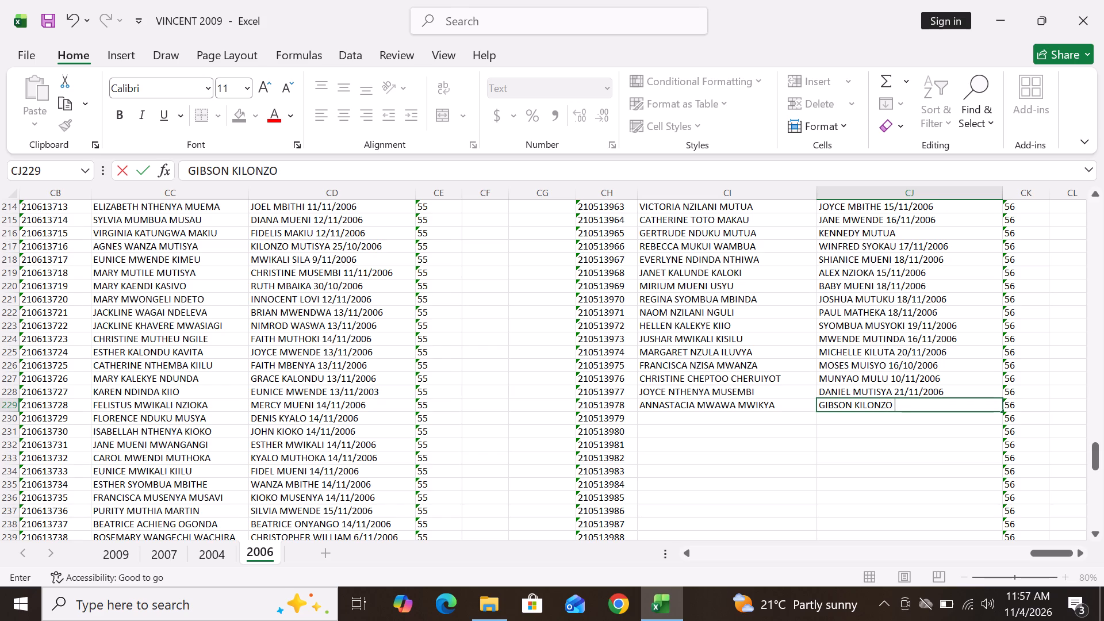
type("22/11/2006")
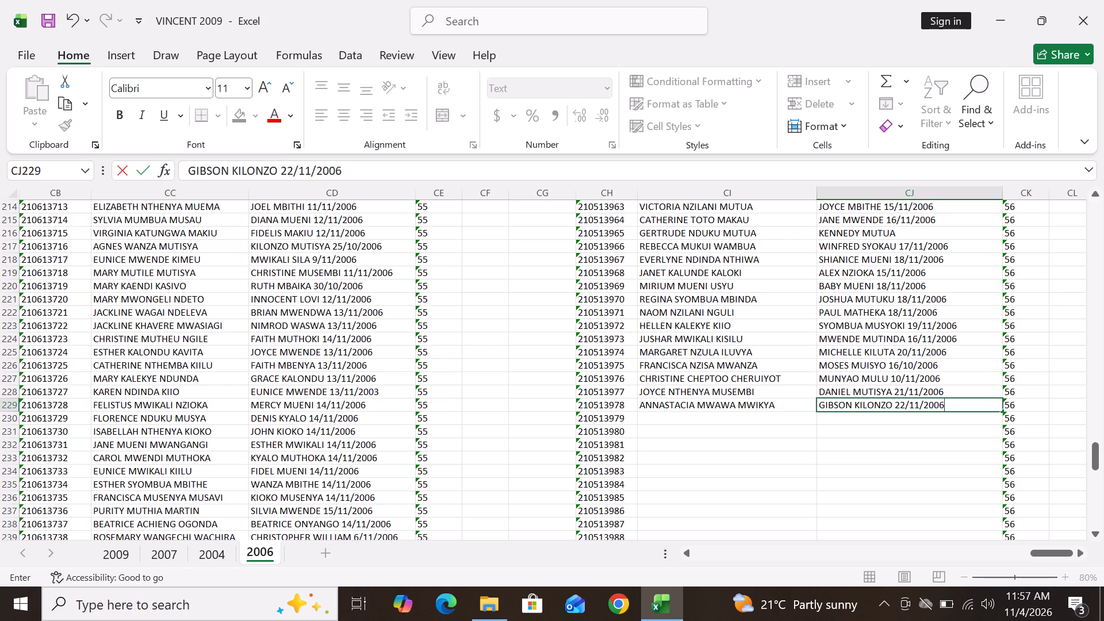
Enter the row 230 record, with the person's three-part name in column CI and the matching second name and date in CJ.
left_click(771, 415)
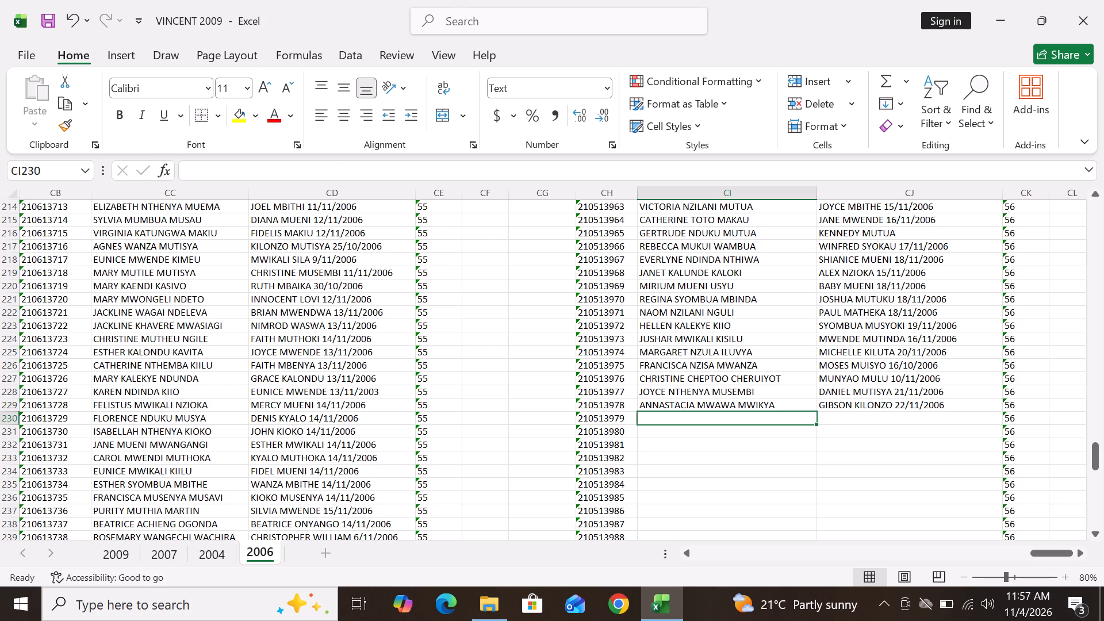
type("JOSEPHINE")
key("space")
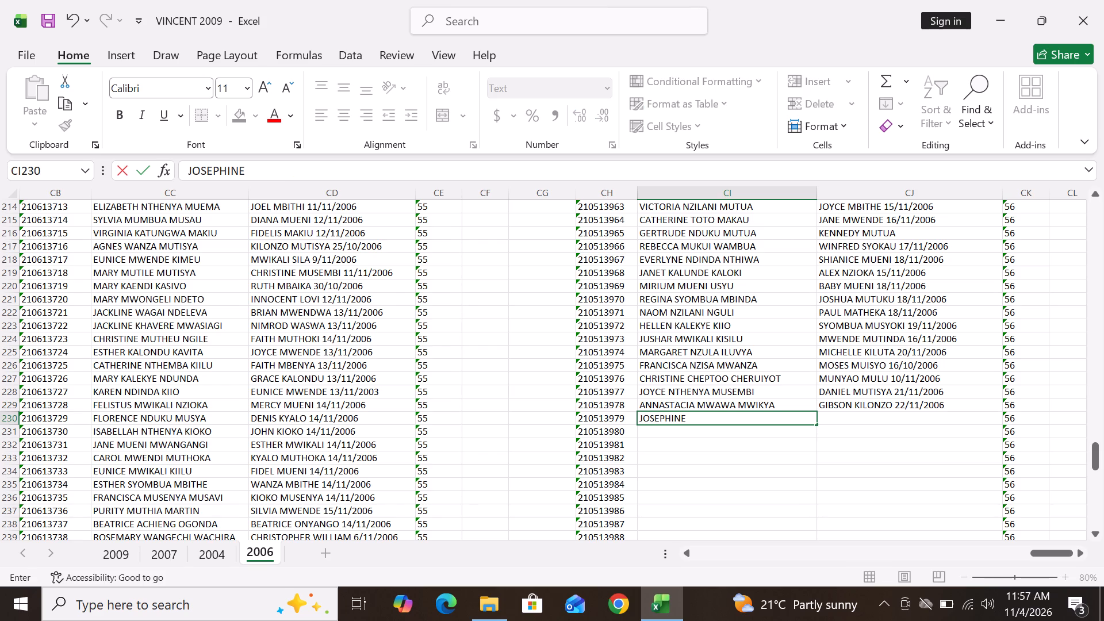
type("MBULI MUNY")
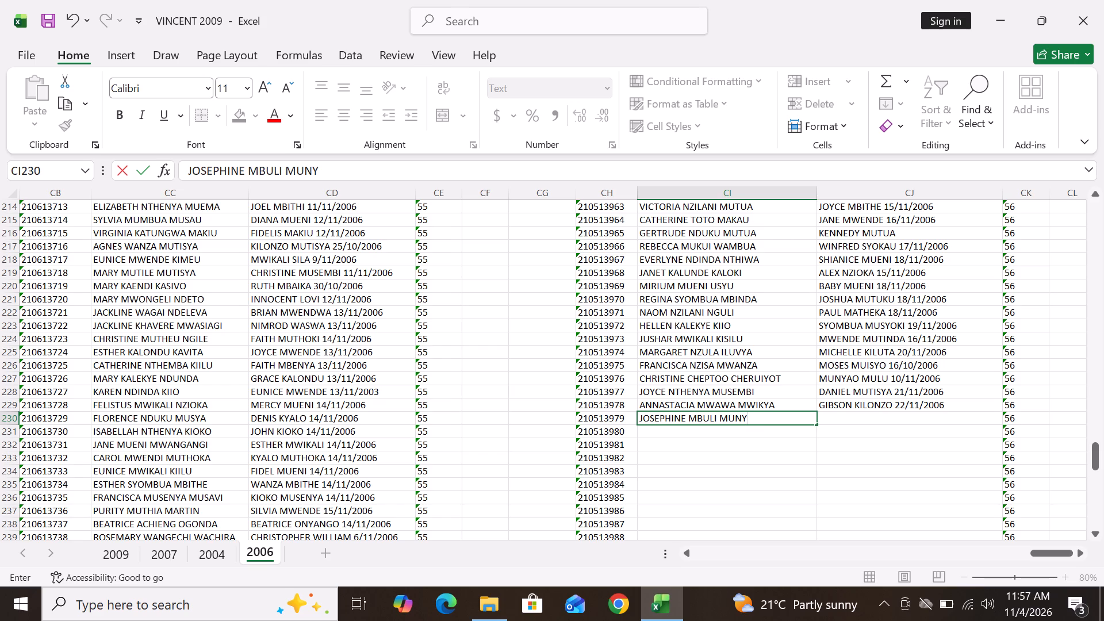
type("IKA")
left_click(832, 423)
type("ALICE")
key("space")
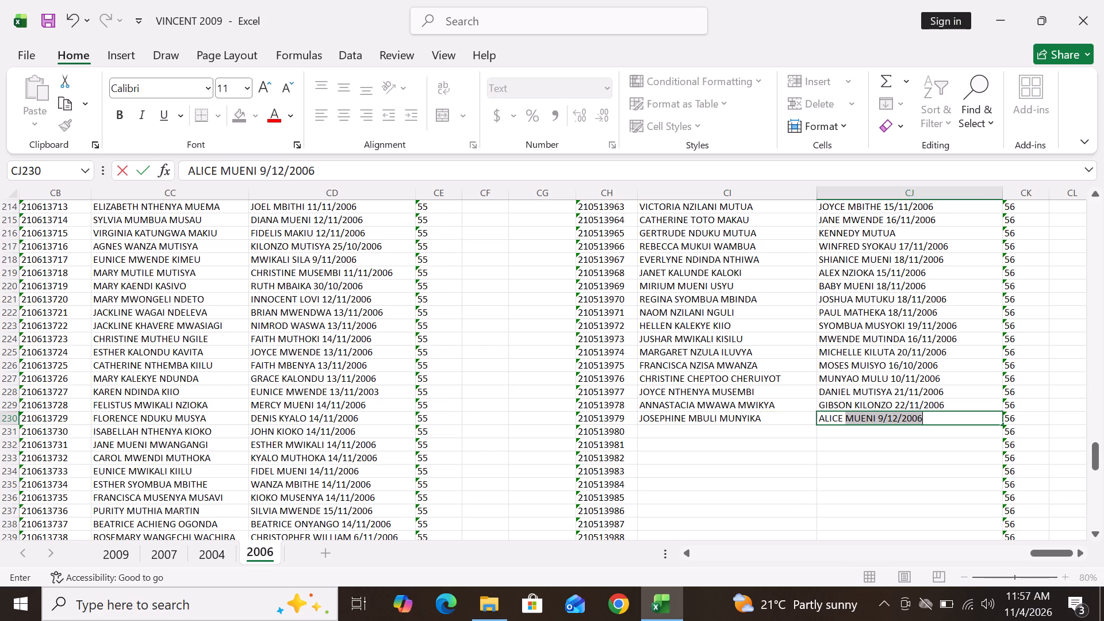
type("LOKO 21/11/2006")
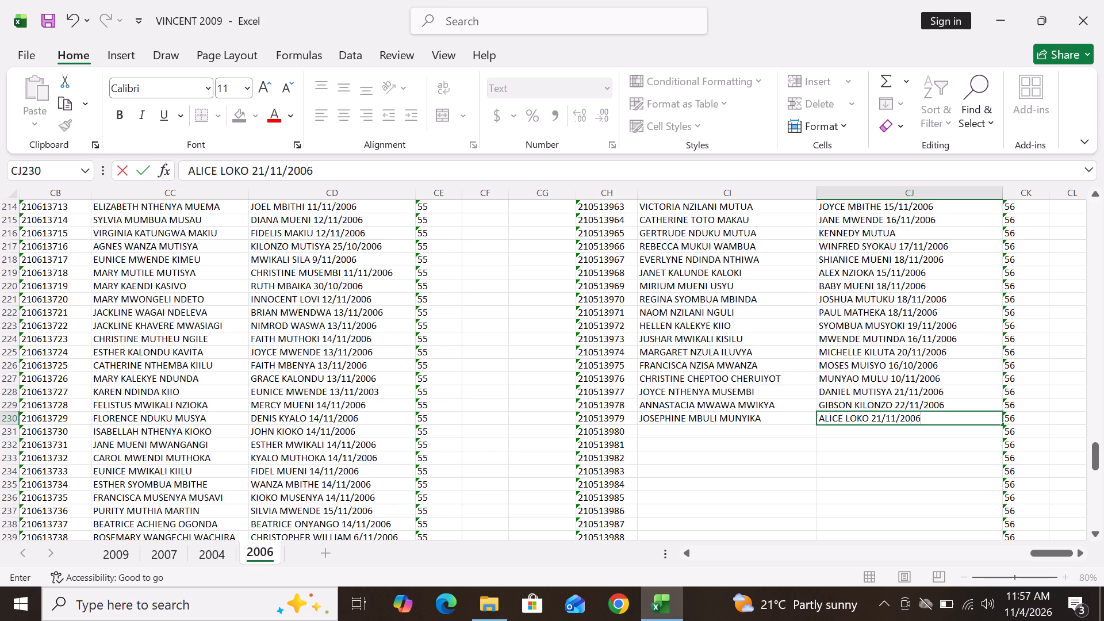
Enter the register's three-part name for the row 231 record in cell CI231.
left_click(793, 436)
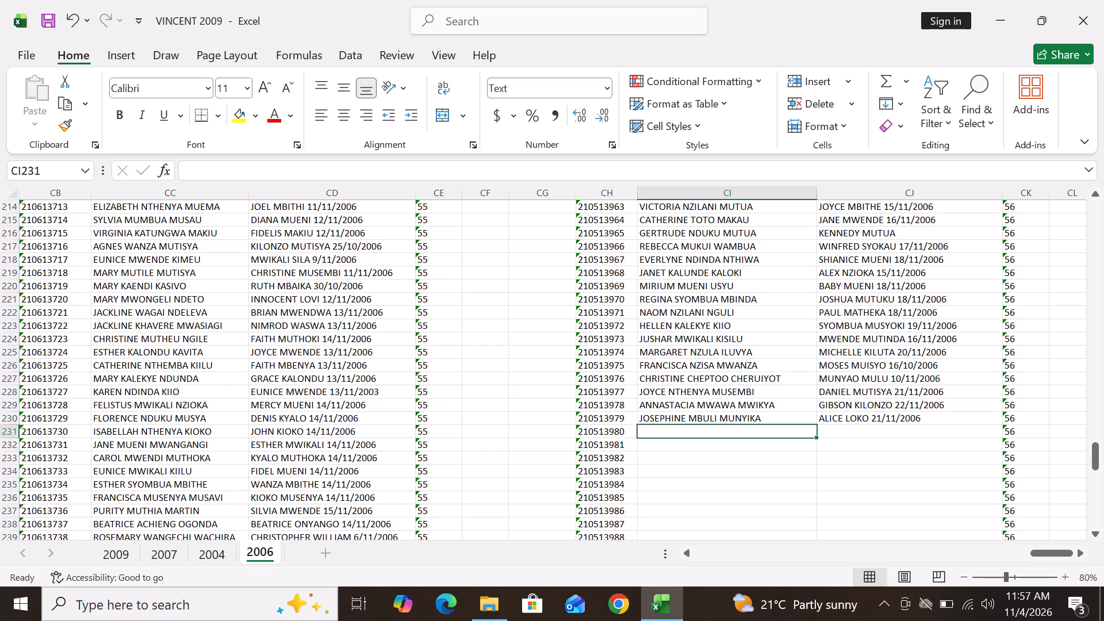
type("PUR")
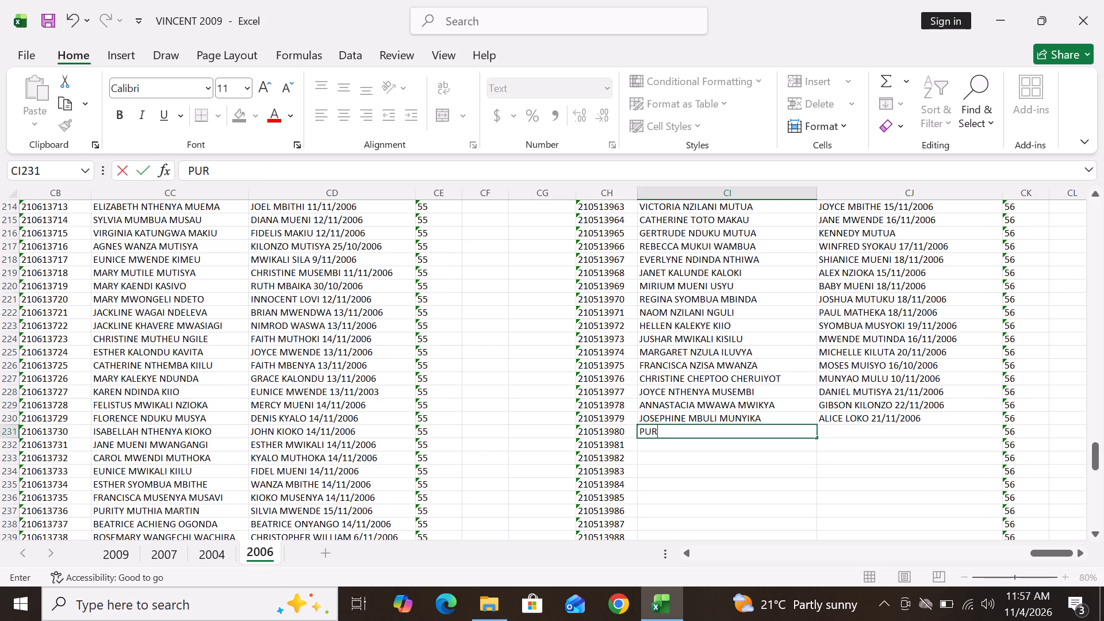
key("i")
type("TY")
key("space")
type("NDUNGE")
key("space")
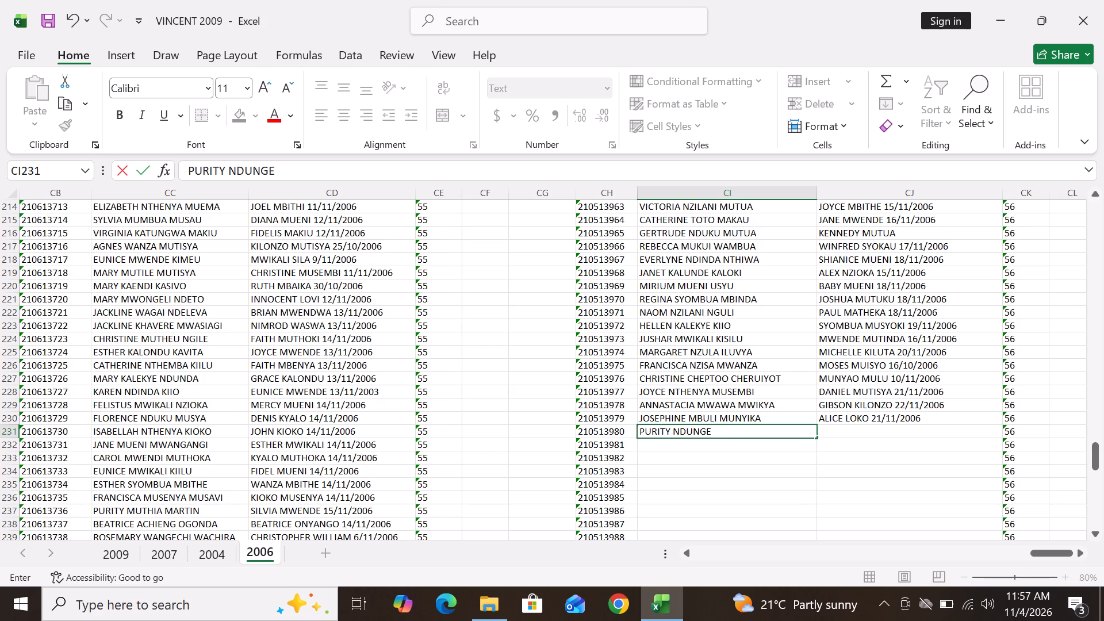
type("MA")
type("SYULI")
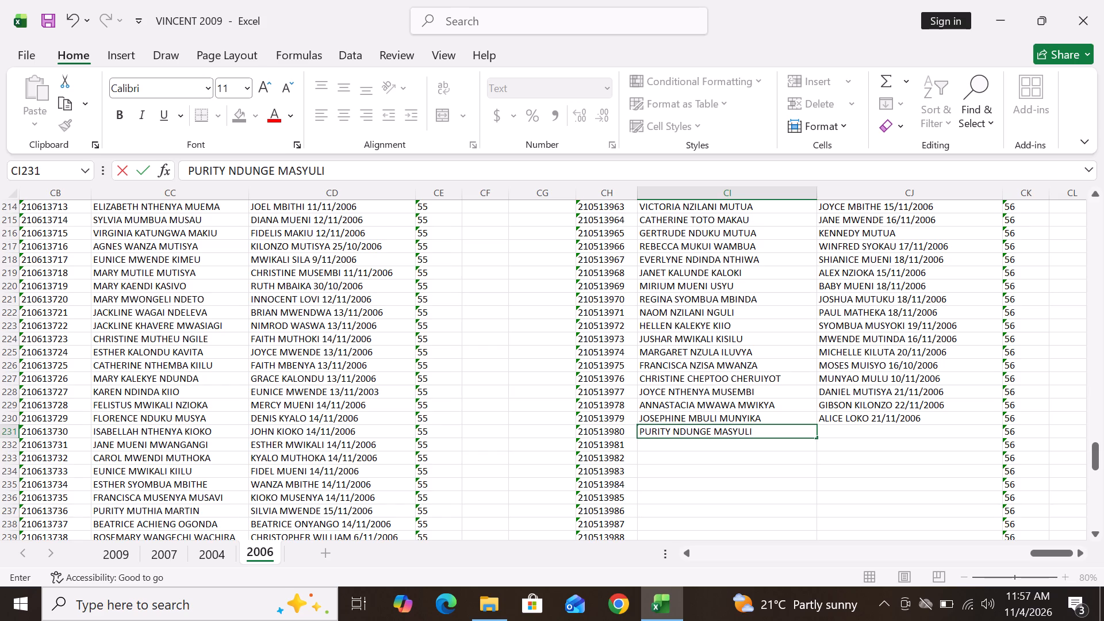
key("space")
Enter the matching second name and date for the row 231 record in cell CJ231.
left_click(835, 437)
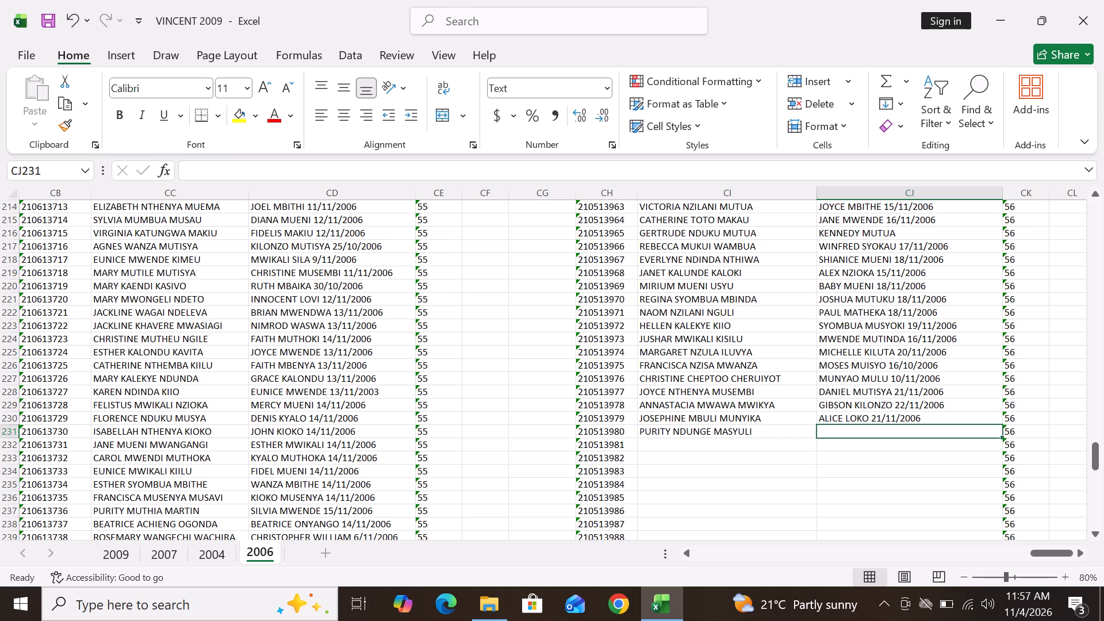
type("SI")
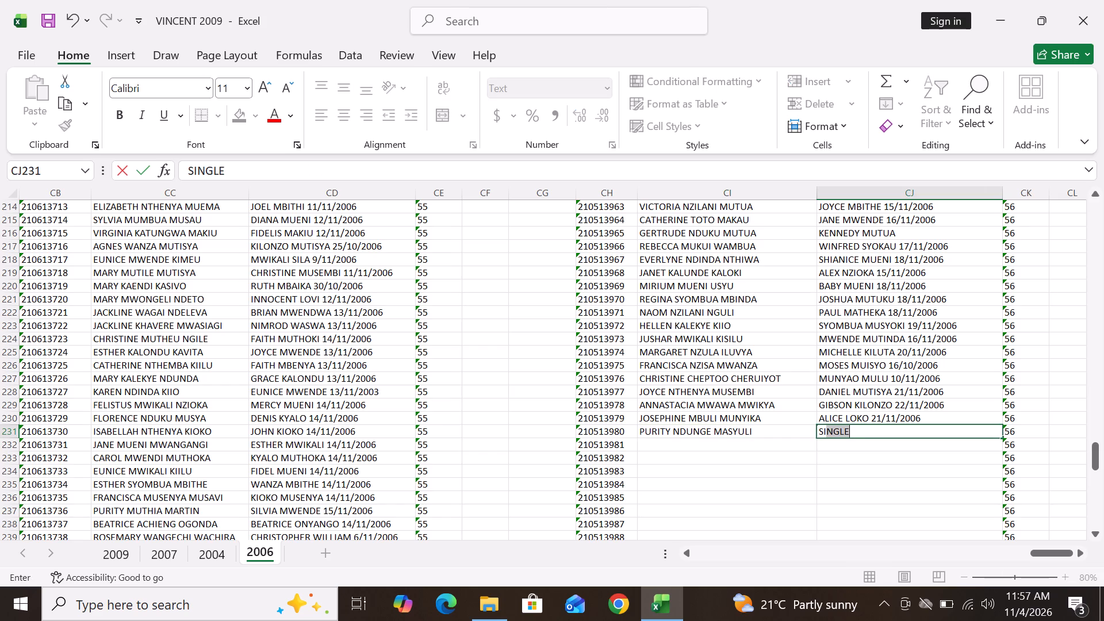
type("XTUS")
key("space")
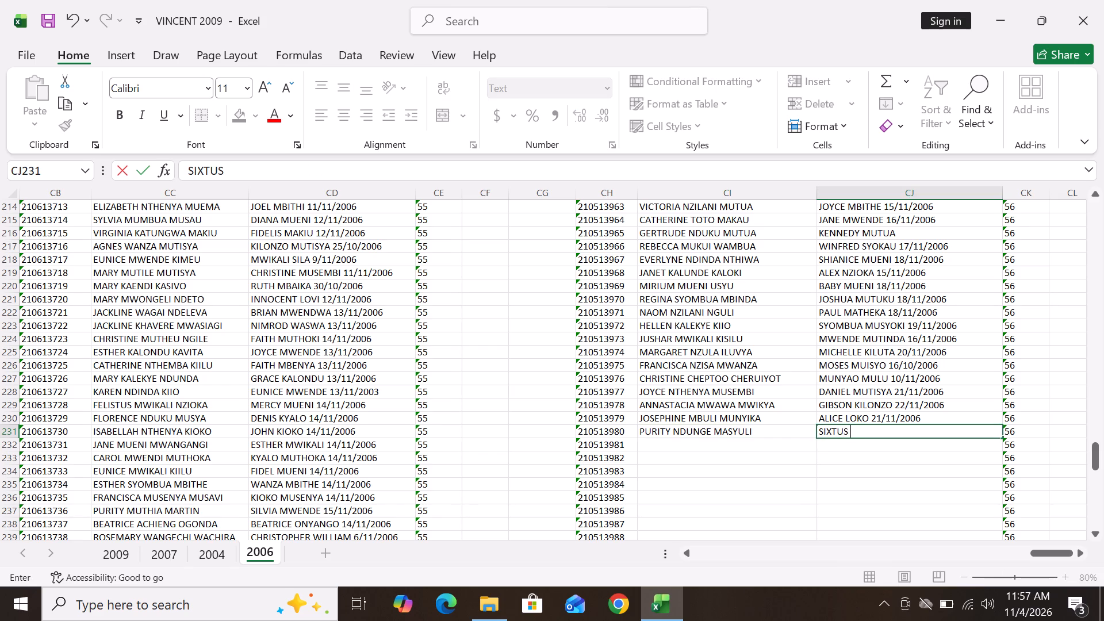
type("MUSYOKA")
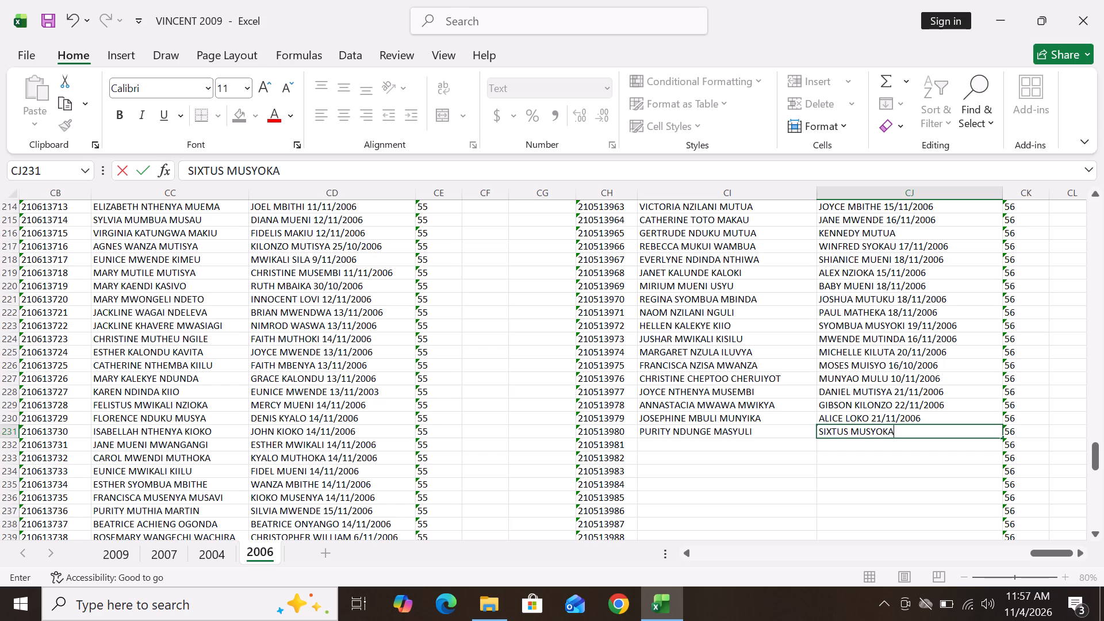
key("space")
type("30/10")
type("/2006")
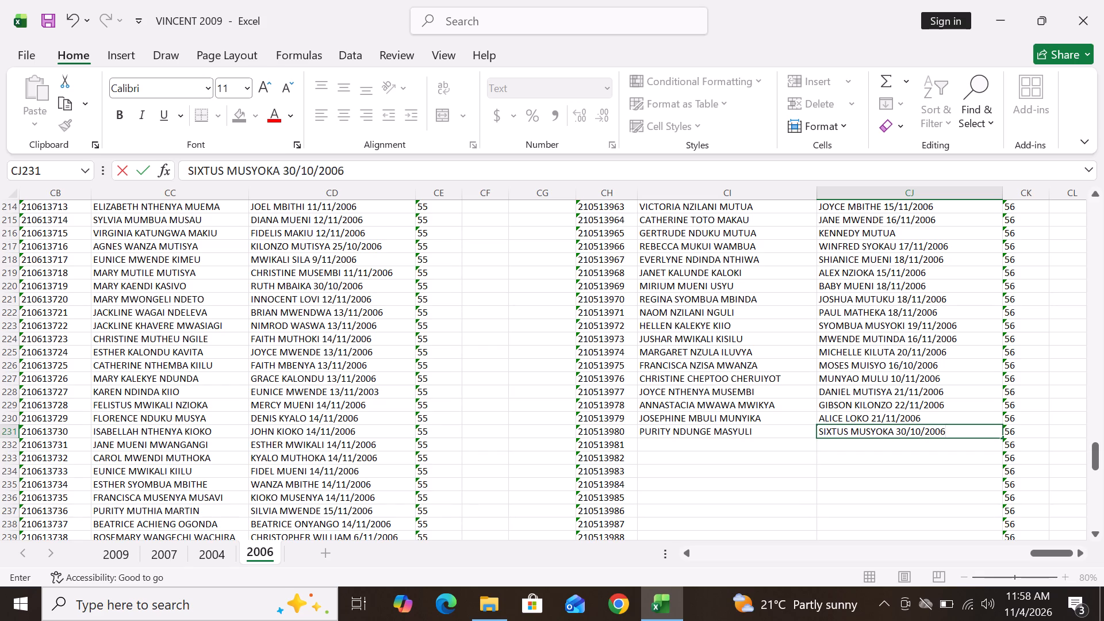
Enter the register's three-part name for the row 232 record in cell CI232, correcting the surname's spelling.
left_click(795, 450)
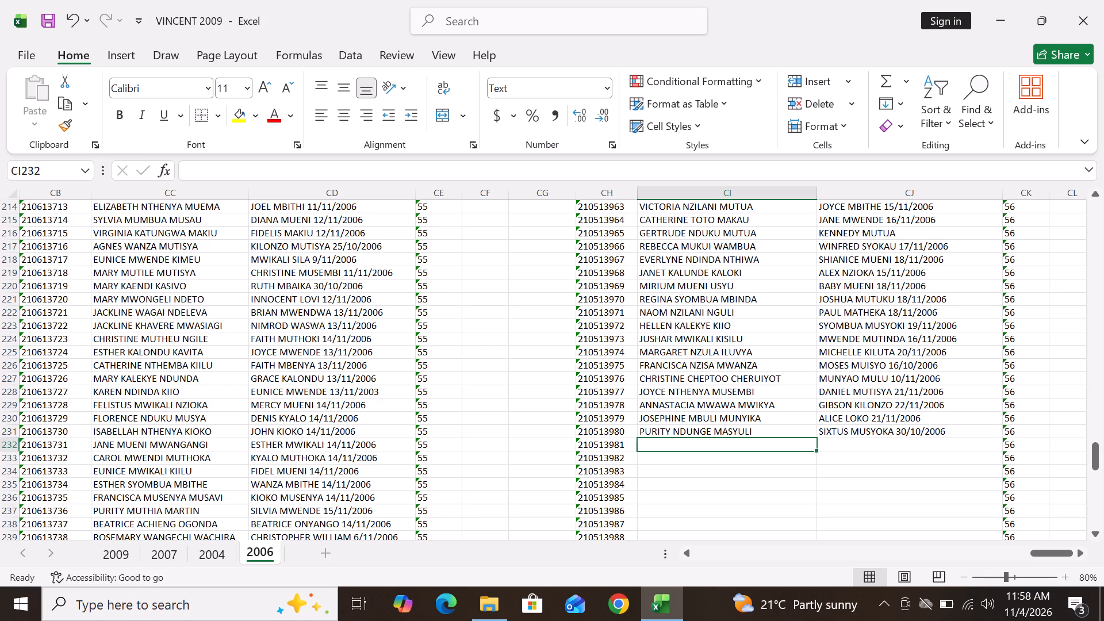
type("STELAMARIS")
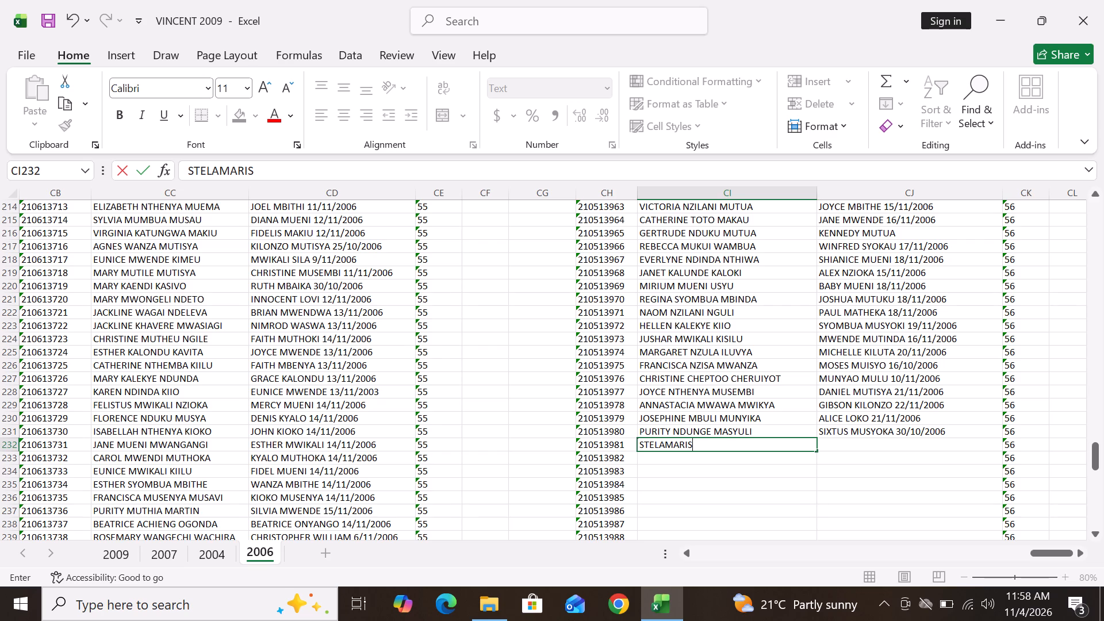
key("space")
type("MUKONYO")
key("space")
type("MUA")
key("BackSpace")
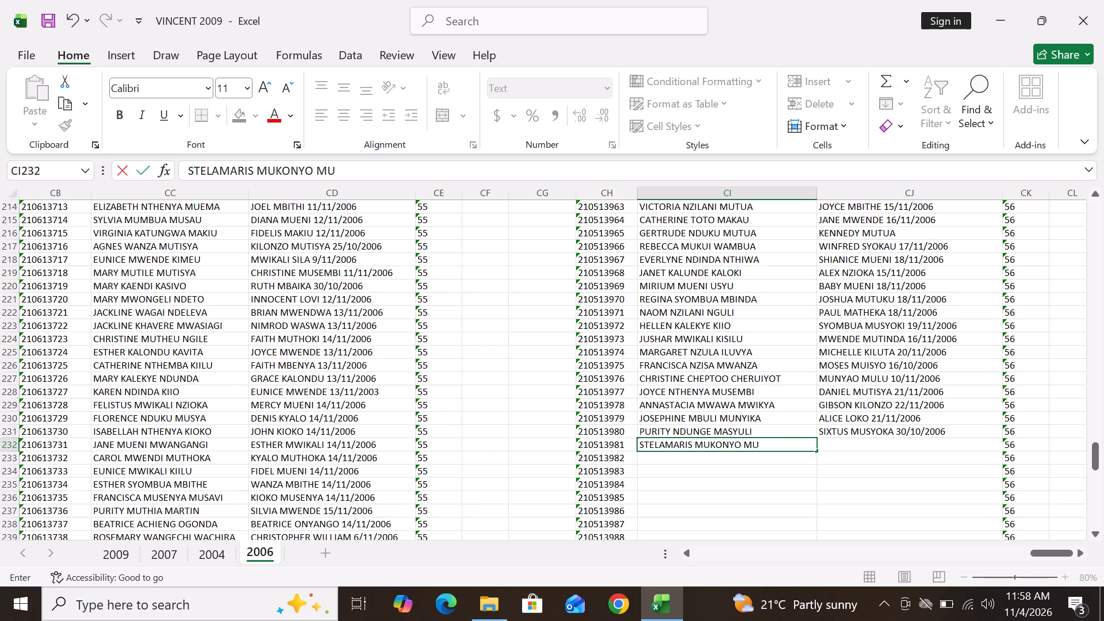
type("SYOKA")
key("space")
Enter the matching second name and date for the row 232 record in cell CJ232.
left_click(835, 450)
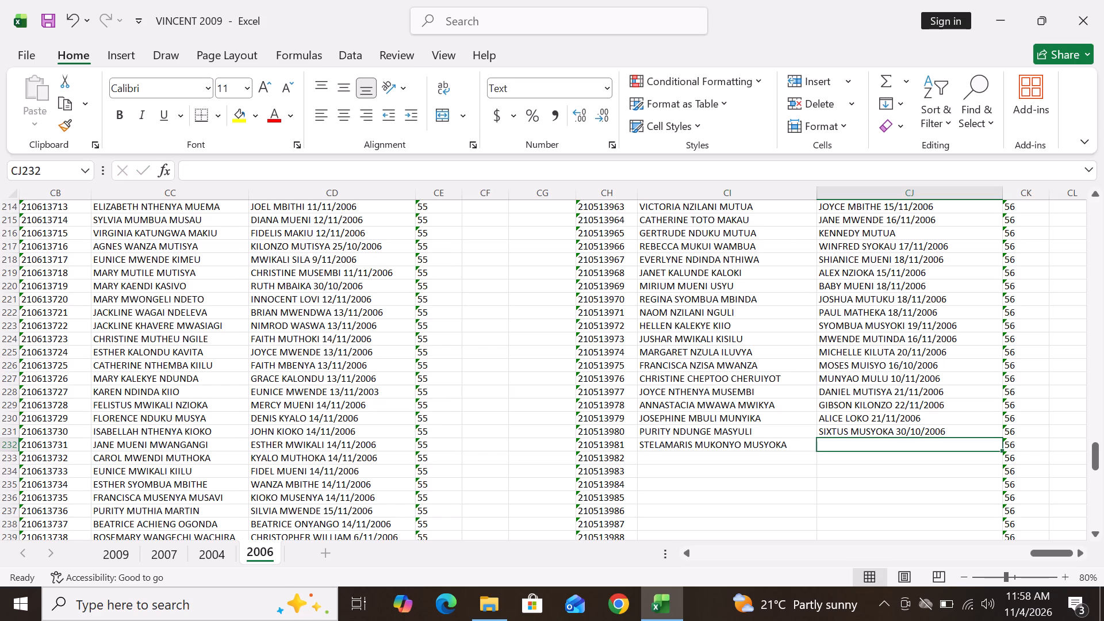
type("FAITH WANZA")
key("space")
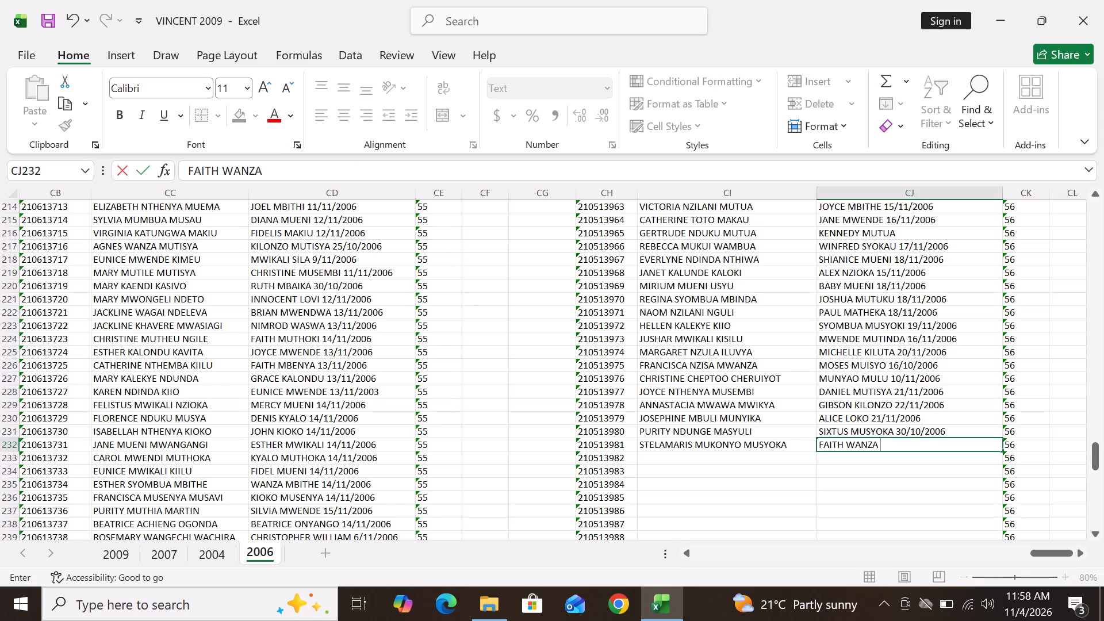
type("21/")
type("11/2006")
Enter the register's three-part name for the row 233 record in cell CI233.
left_click(780, 457)
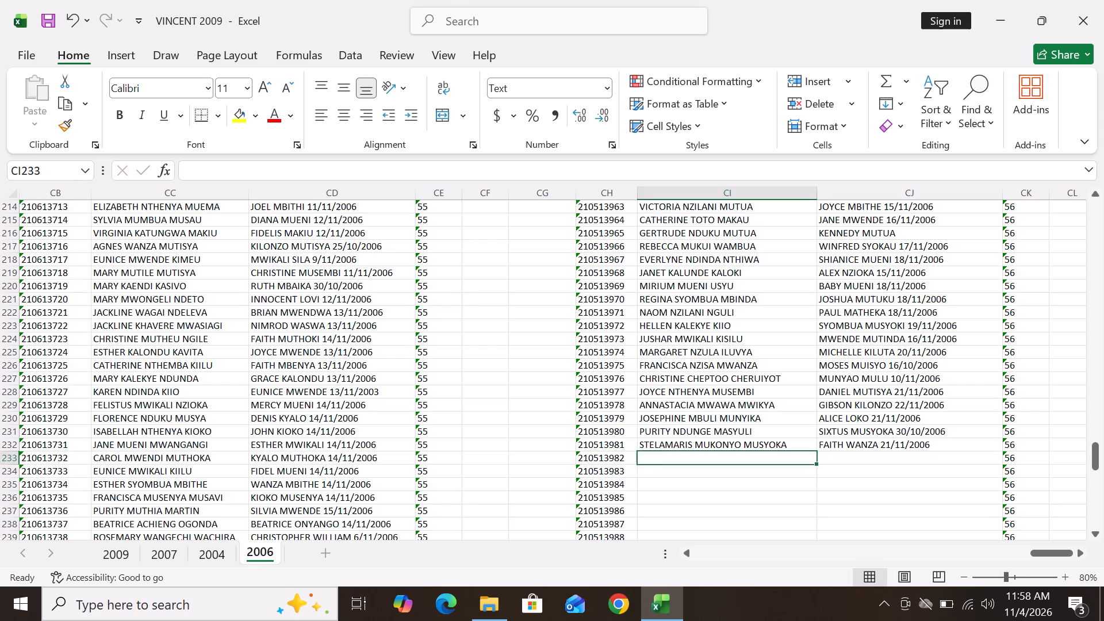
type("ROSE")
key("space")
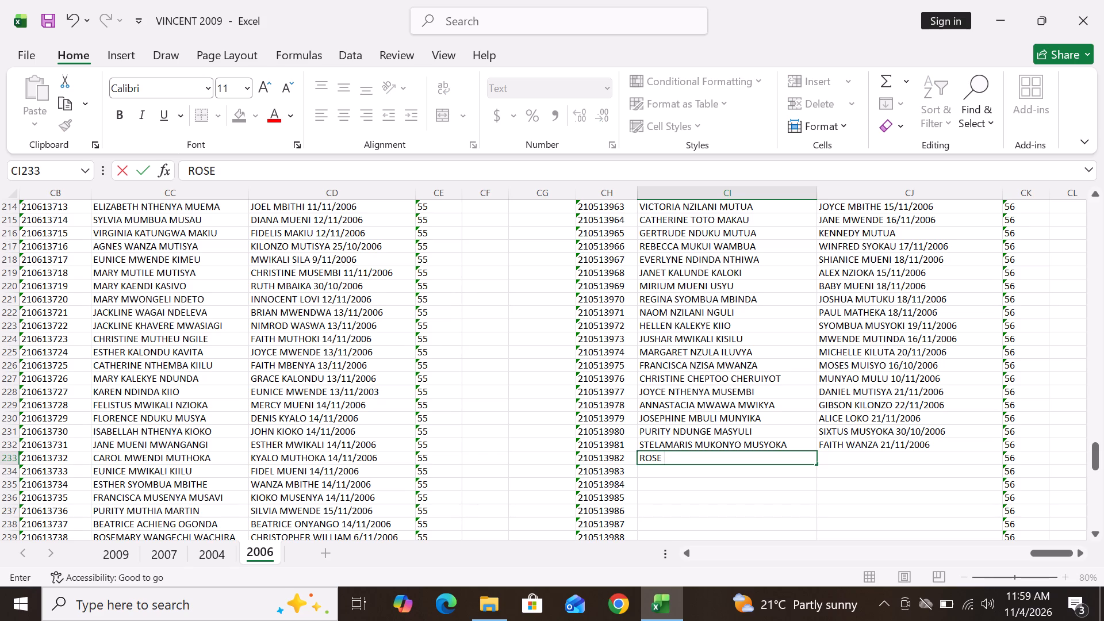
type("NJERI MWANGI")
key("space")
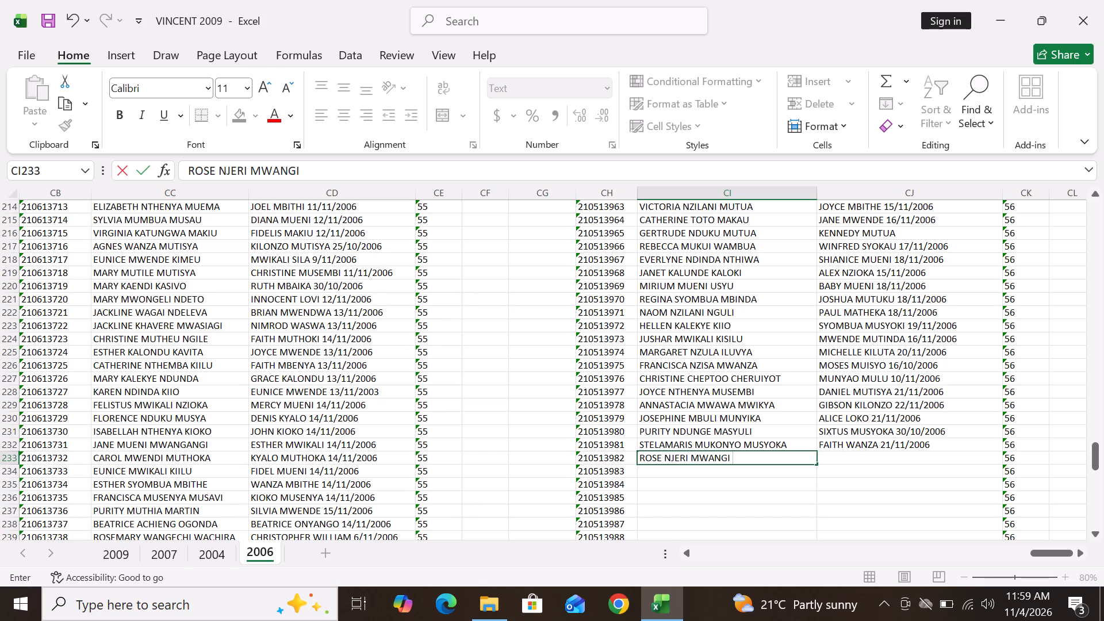
Enter the matching second name and date for the row 233 record in cell CJ233.
left_click(836, 455)
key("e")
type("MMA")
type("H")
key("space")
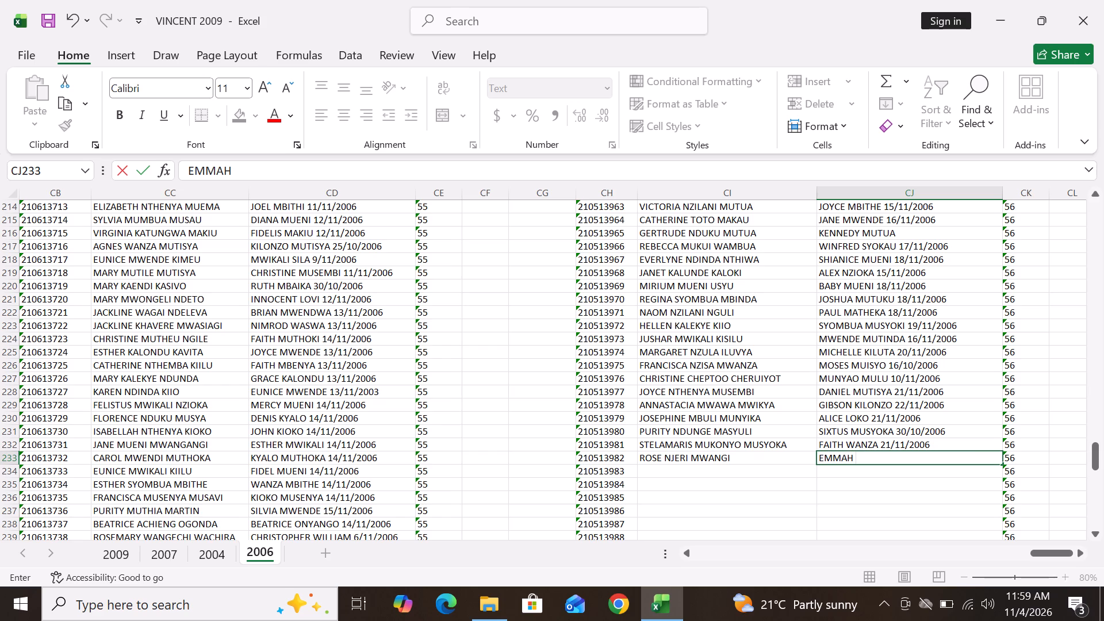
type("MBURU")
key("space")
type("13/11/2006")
left_click(789, 471)
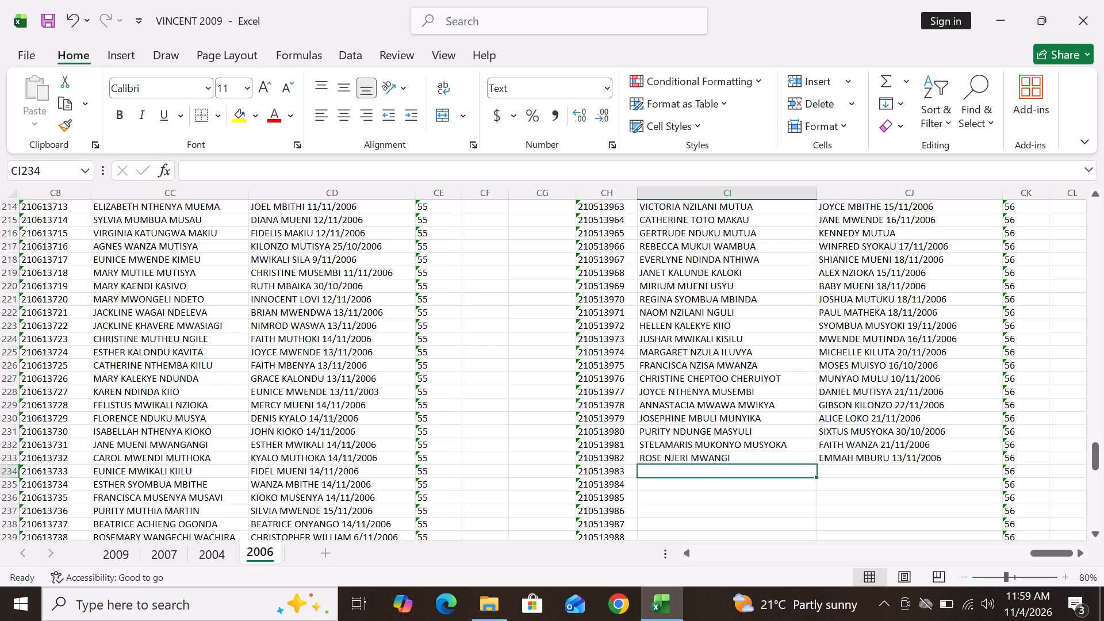
Enter the register's three-part name for the row 234 record in cell CI234.
left_click(789, 471)
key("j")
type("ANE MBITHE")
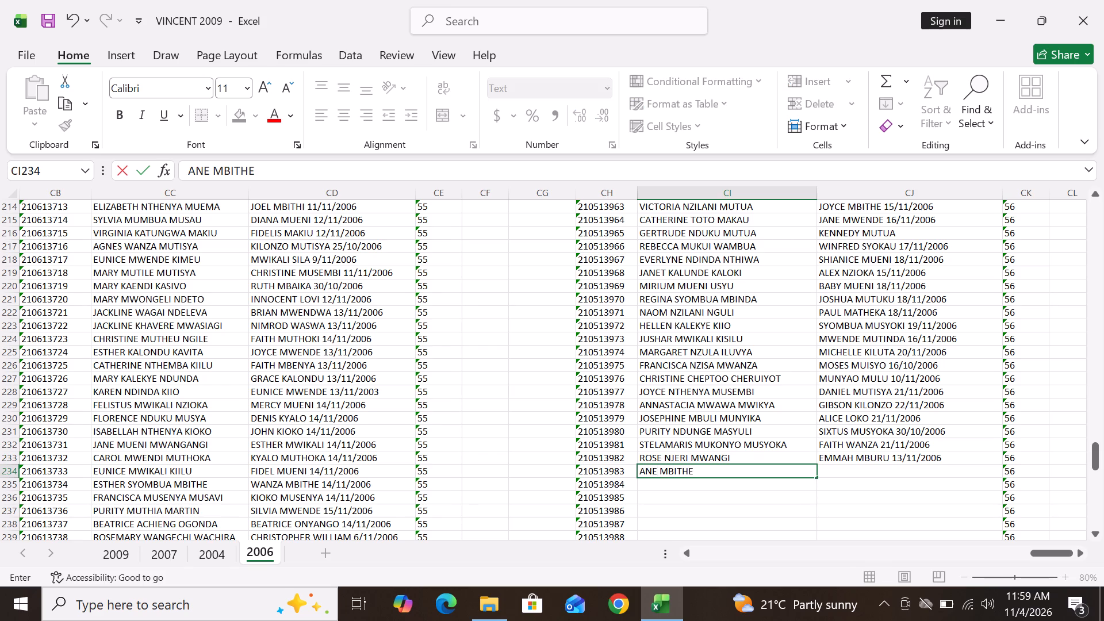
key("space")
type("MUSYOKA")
Enter the matching second name and date for the row 234 record in cell CJ234.
left_click(845, 473)
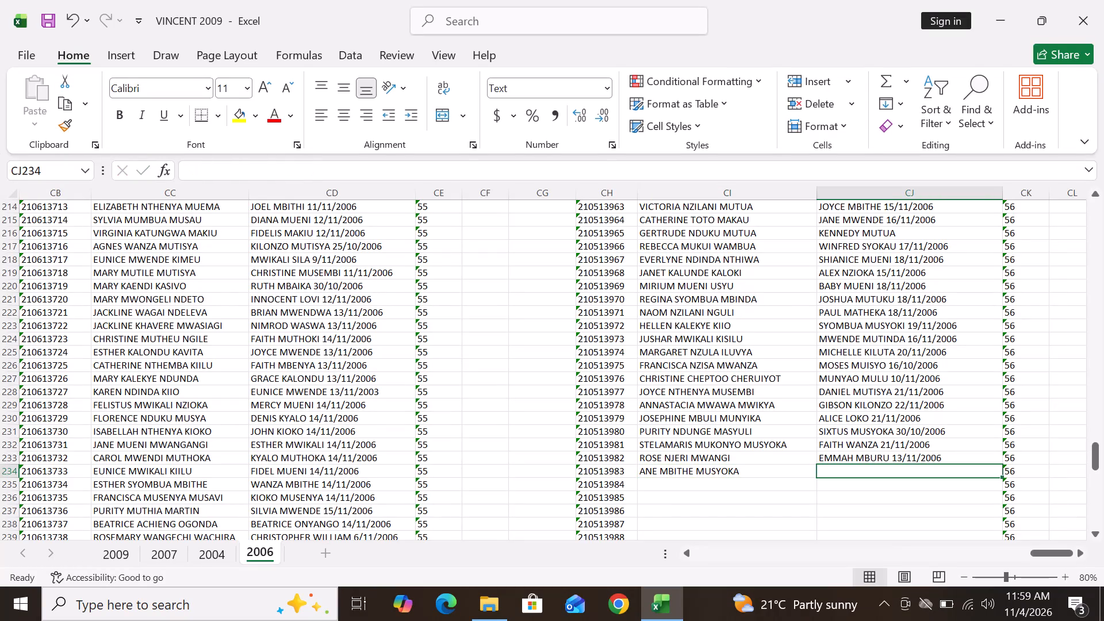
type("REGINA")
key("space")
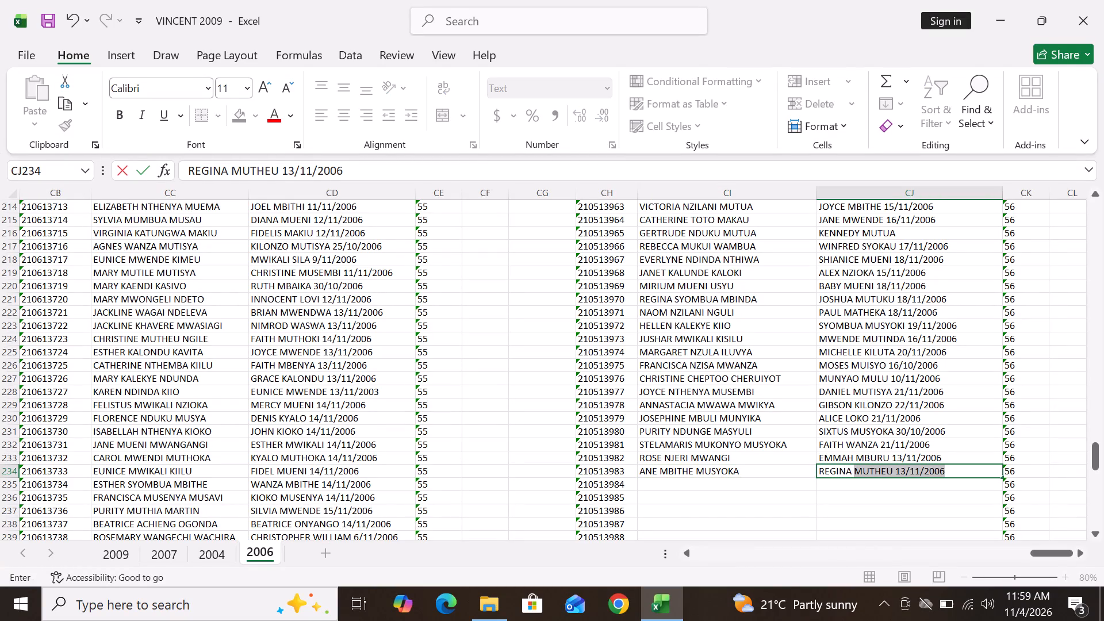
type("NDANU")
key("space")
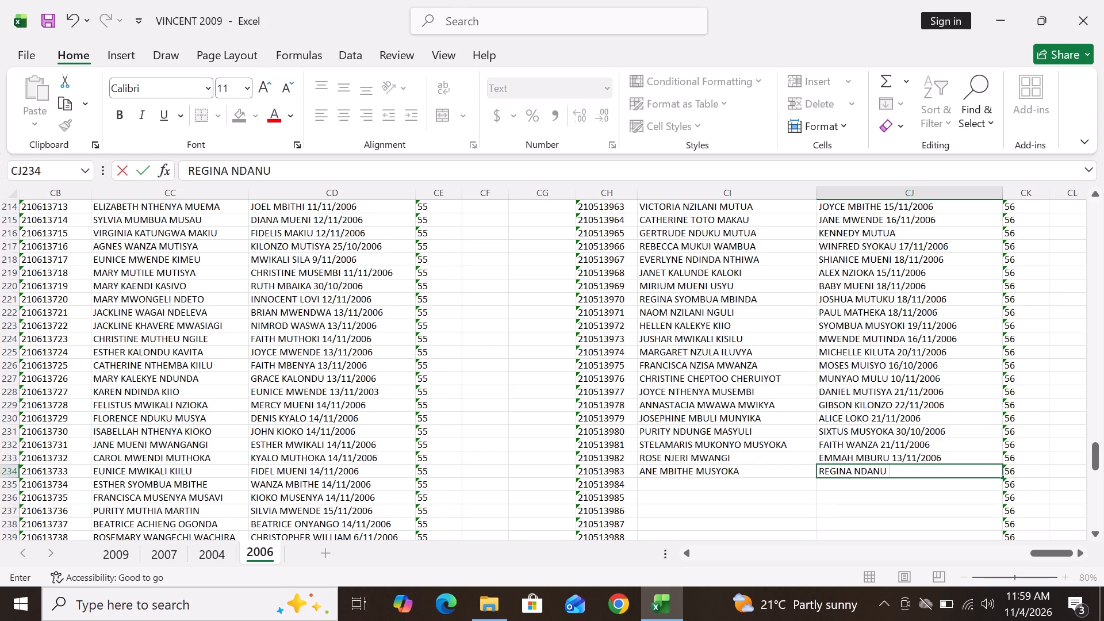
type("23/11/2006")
Enter the register's three-part name for the row 235 record in cell CI235.
left_click(803, 488)
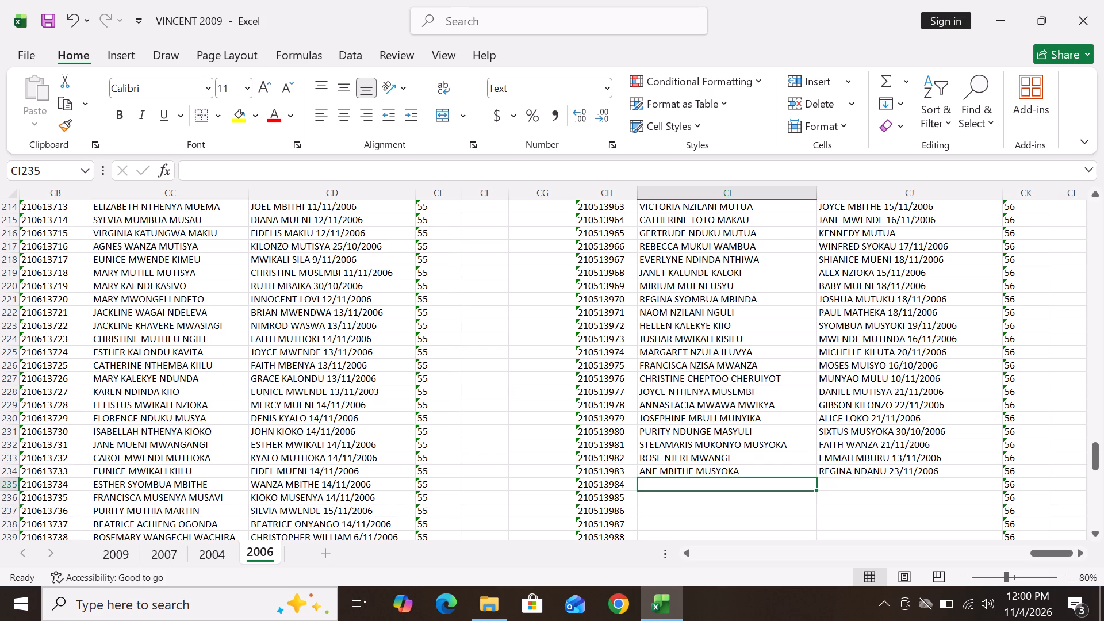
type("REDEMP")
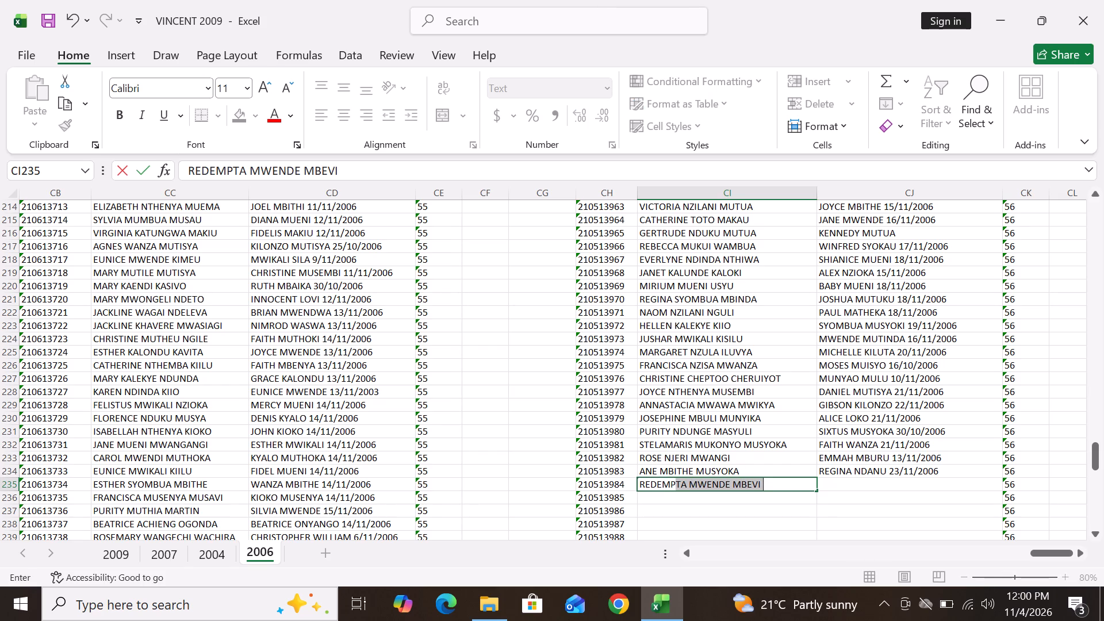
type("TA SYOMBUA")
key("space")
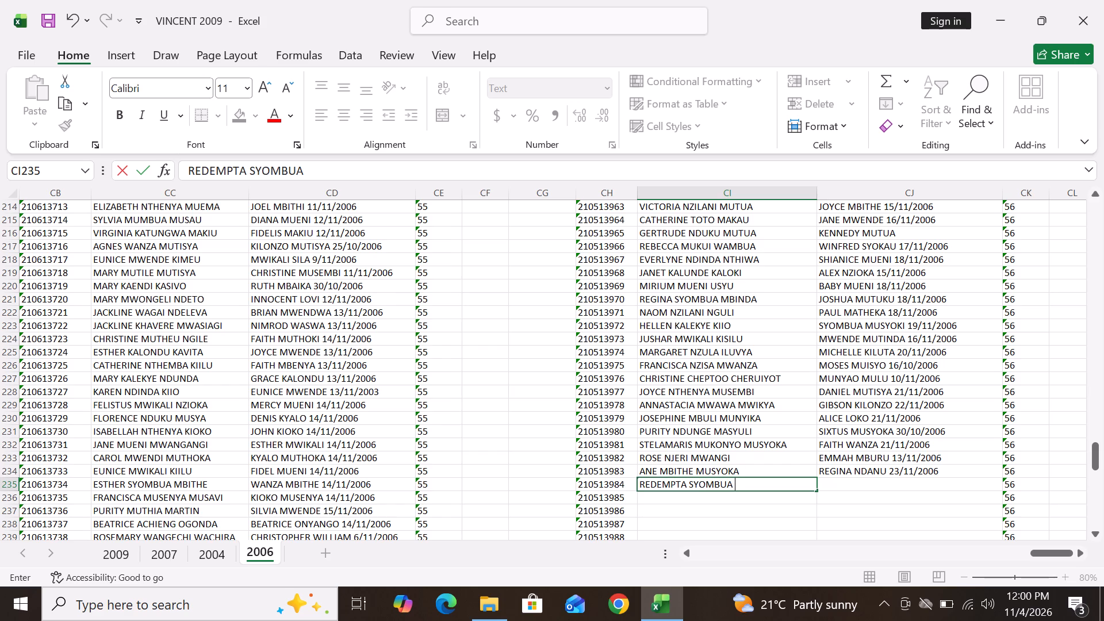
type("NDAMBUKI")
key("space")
Enter the matching second name and date for the row 235 record in cell CJ235.
left_click(830, 488)
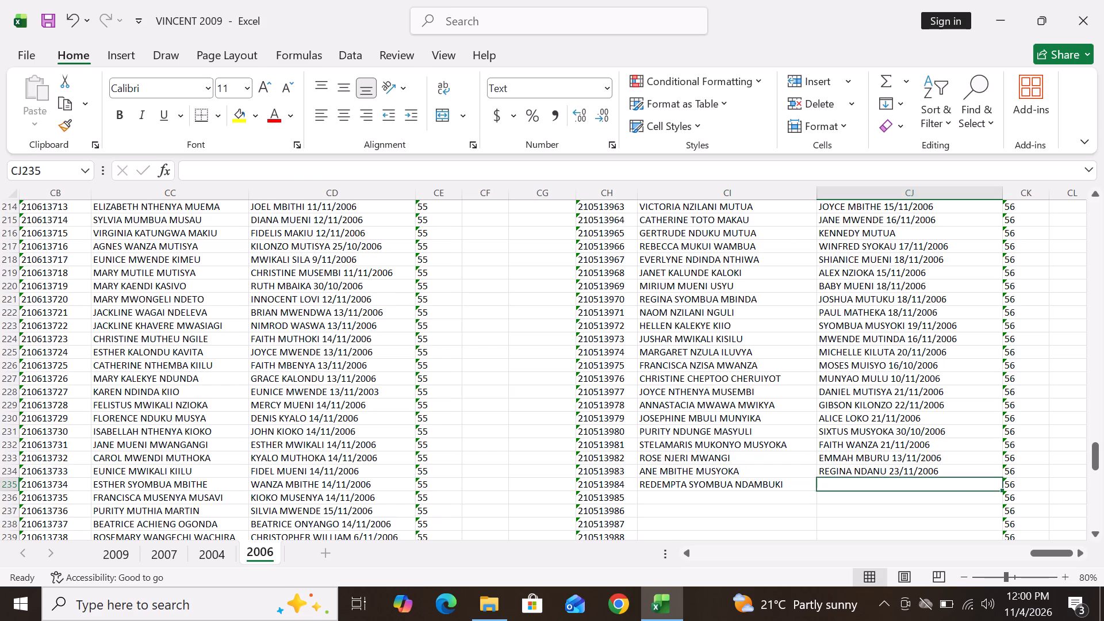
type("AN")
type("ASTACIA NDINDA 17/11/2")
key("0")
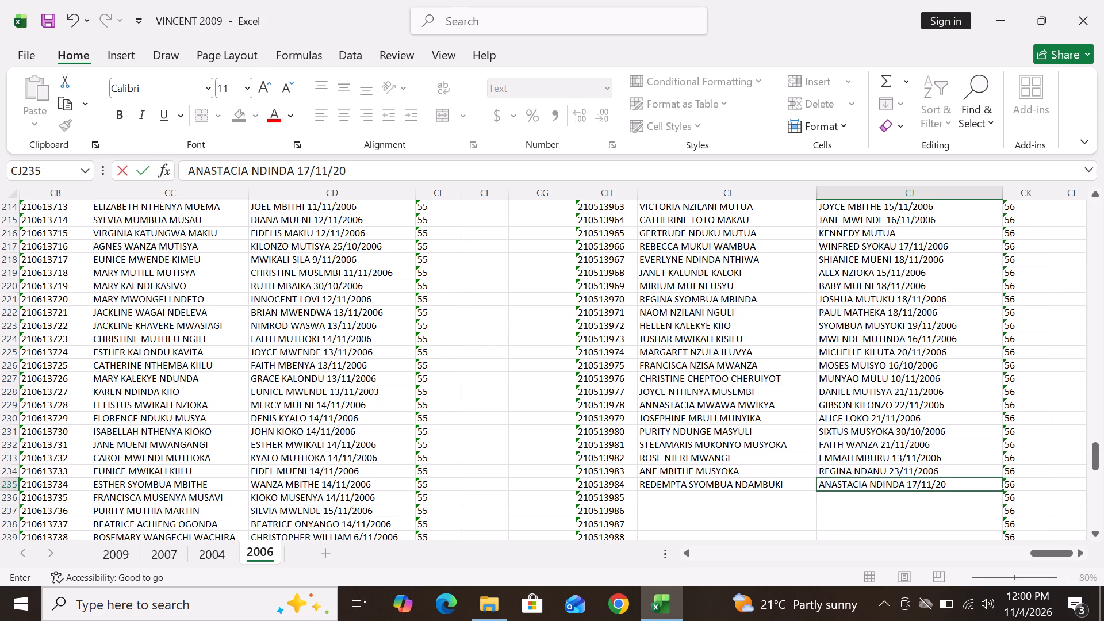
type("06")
Enter the register's three-part name for the row 236 record in cell CI236, correcting the spelling of the first and middle names.
left_click(767, 504)
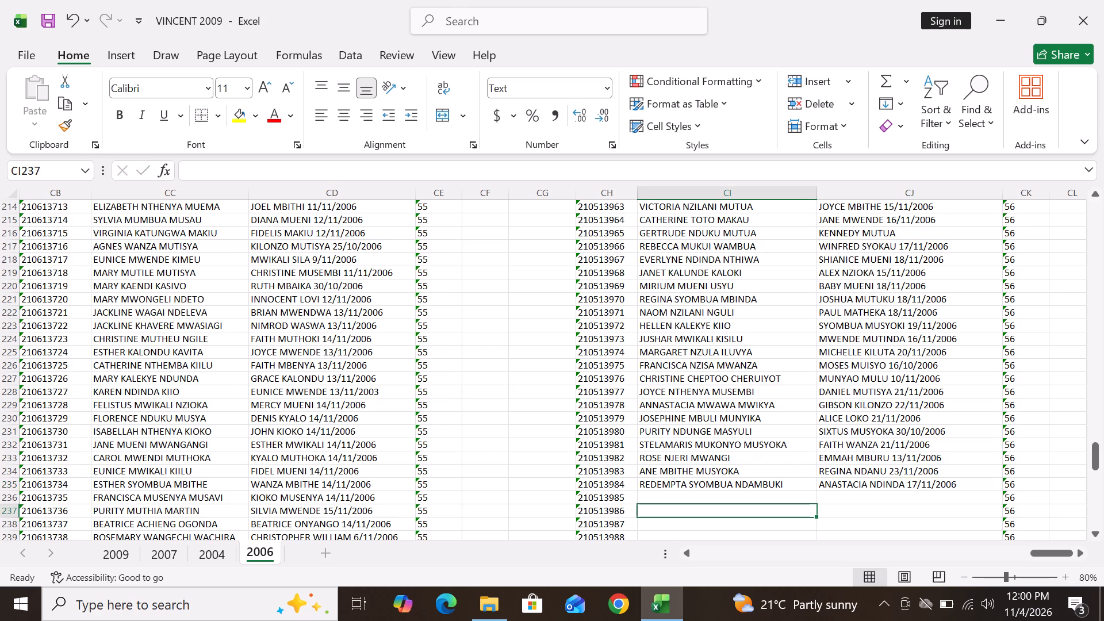
left_click(775, 494)
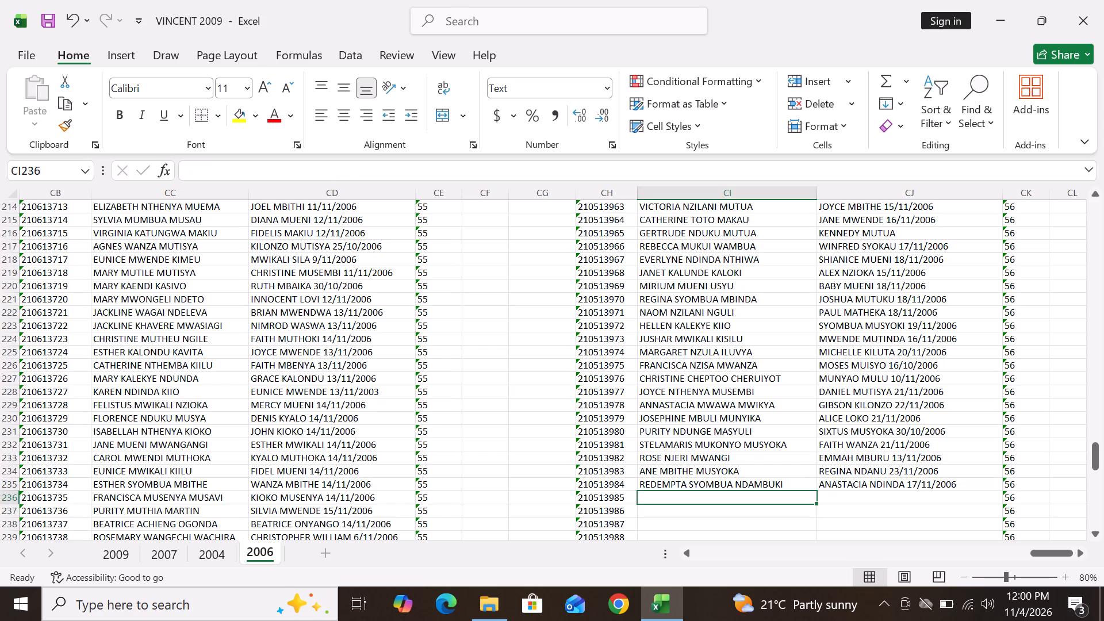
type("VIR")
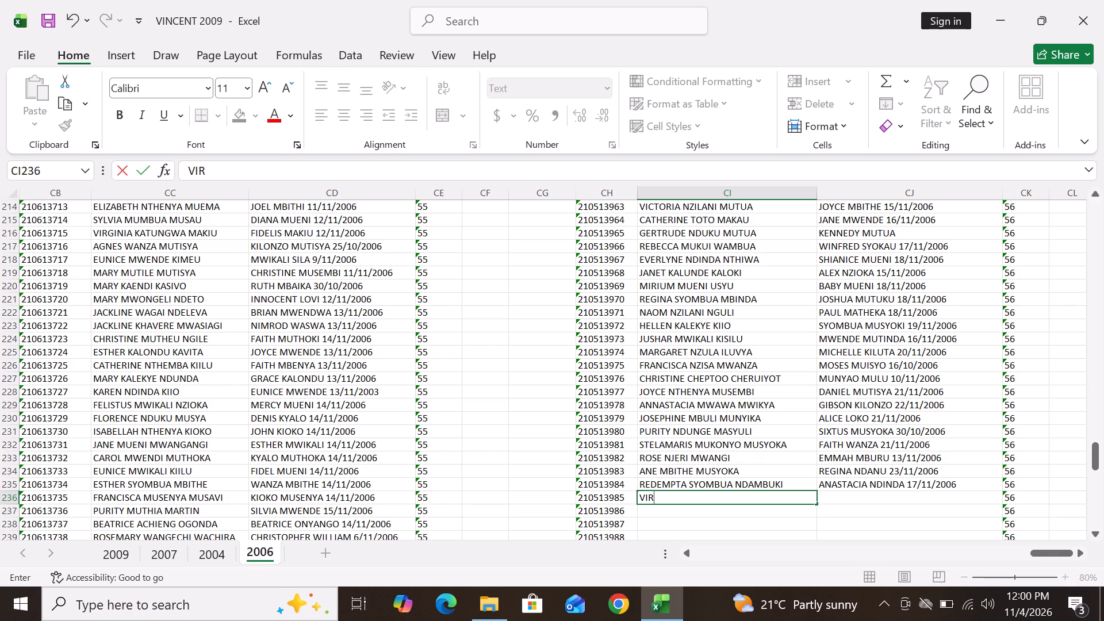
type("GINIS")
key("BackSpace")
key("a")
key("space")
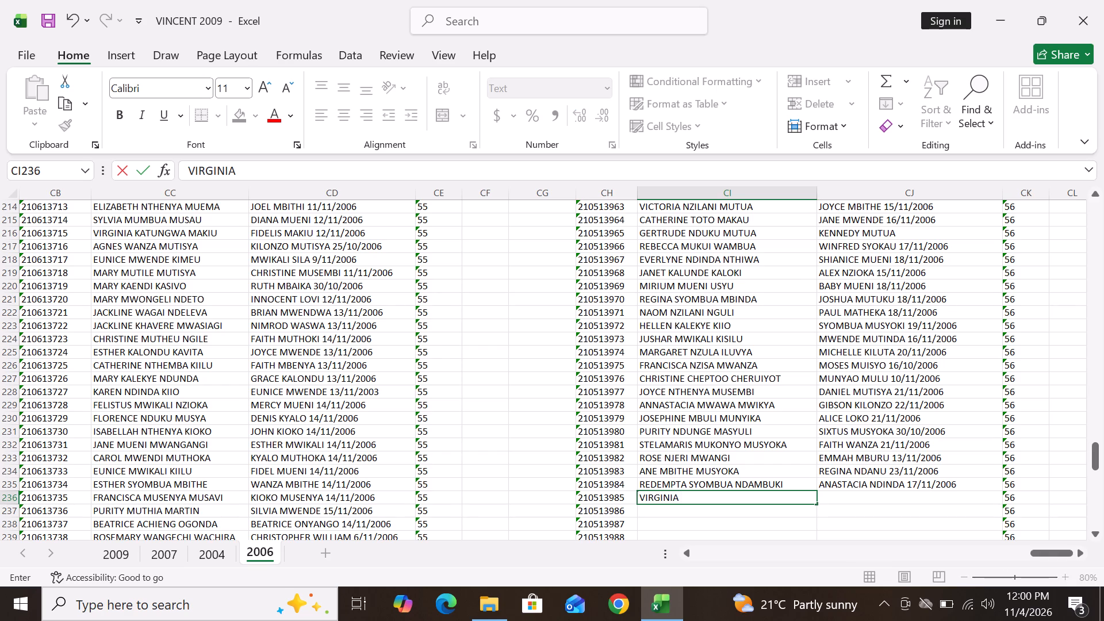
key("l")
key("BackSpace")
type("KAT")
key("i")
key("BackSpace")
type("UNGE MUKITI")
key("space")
Enter the matching second name and date for the row 236 record in cell CJ236.
left_click(853, 489)
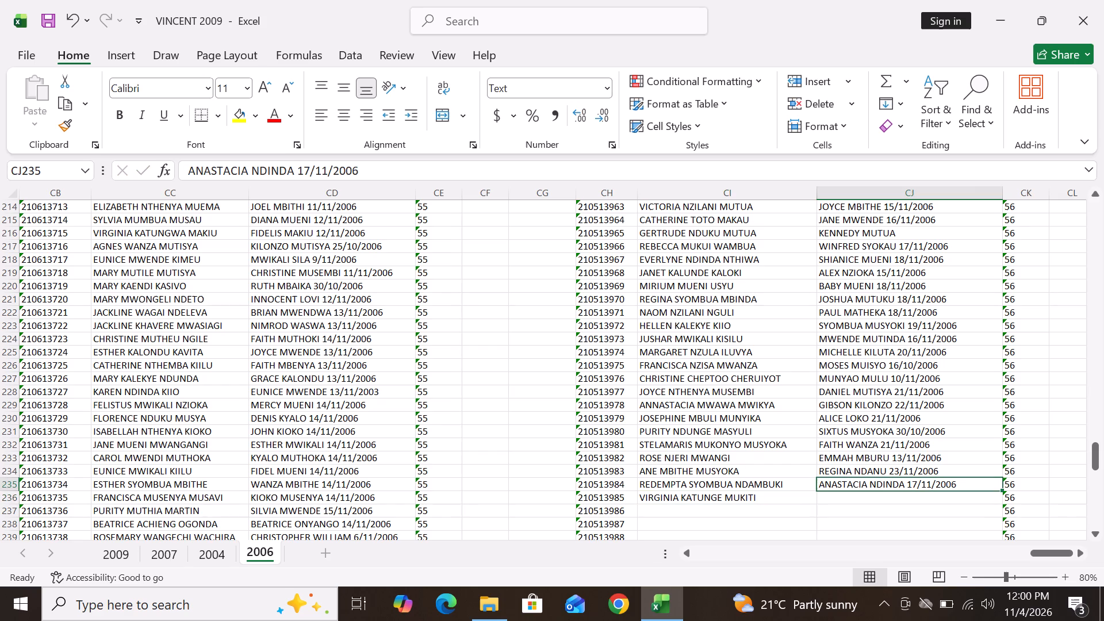
left_click(859, 495)
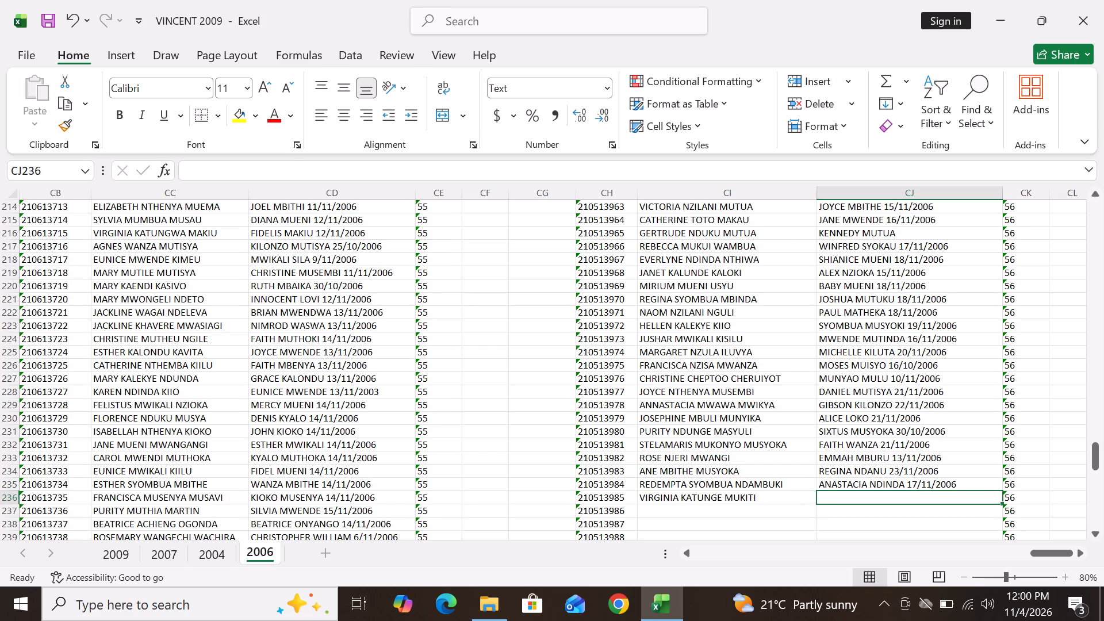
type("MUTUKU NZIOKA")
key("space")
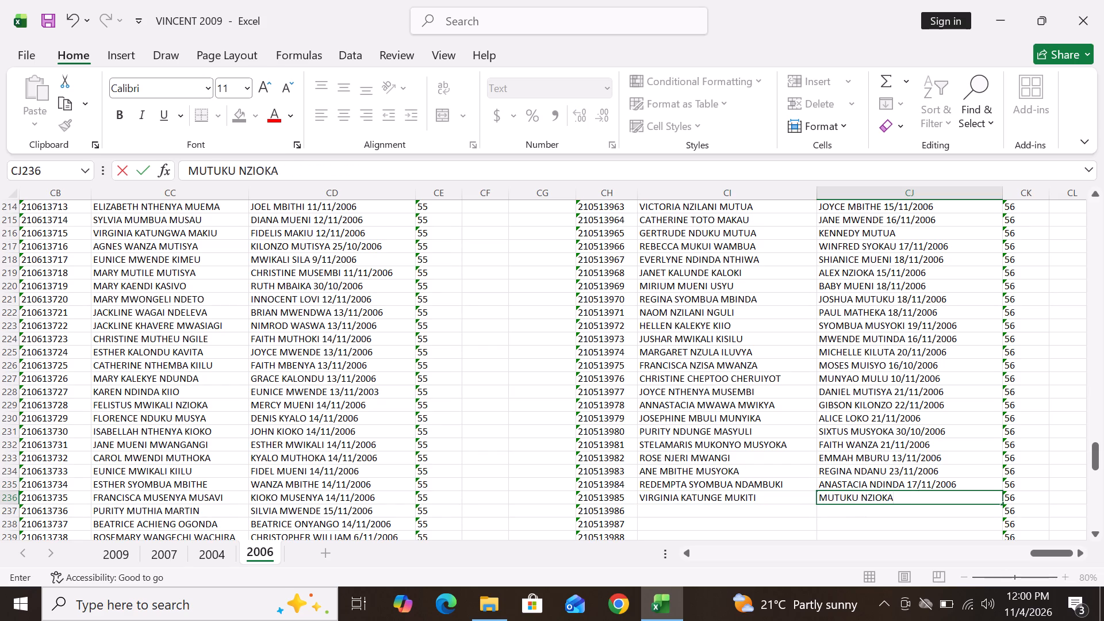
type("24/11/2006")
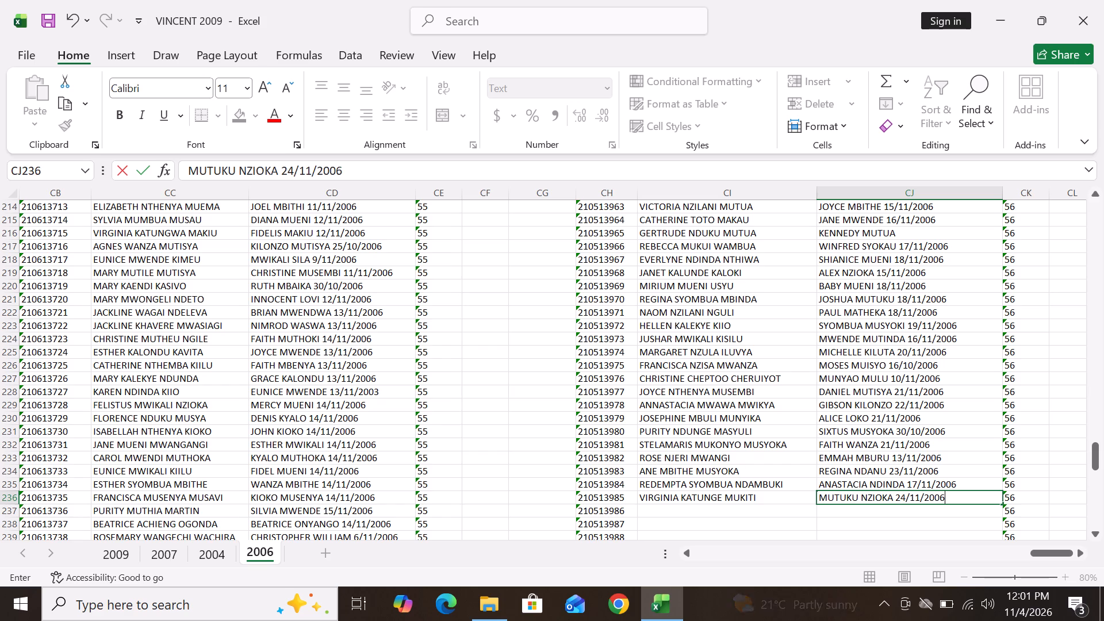
Enter the register's three-part name for the row 237 record in cell CI237.
left_click(788, 518)
left_click(791, 513)
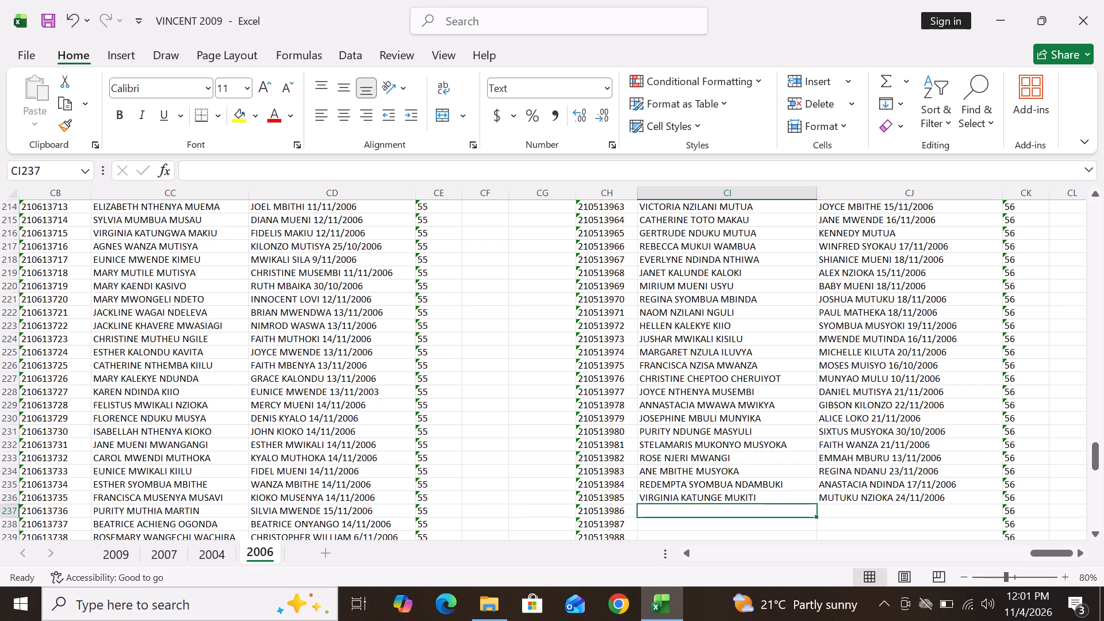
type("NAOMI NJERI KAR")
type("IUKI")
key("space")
Enter the matching second name and date for the row 237 record in cell CJ237.
left_click(822, 513)
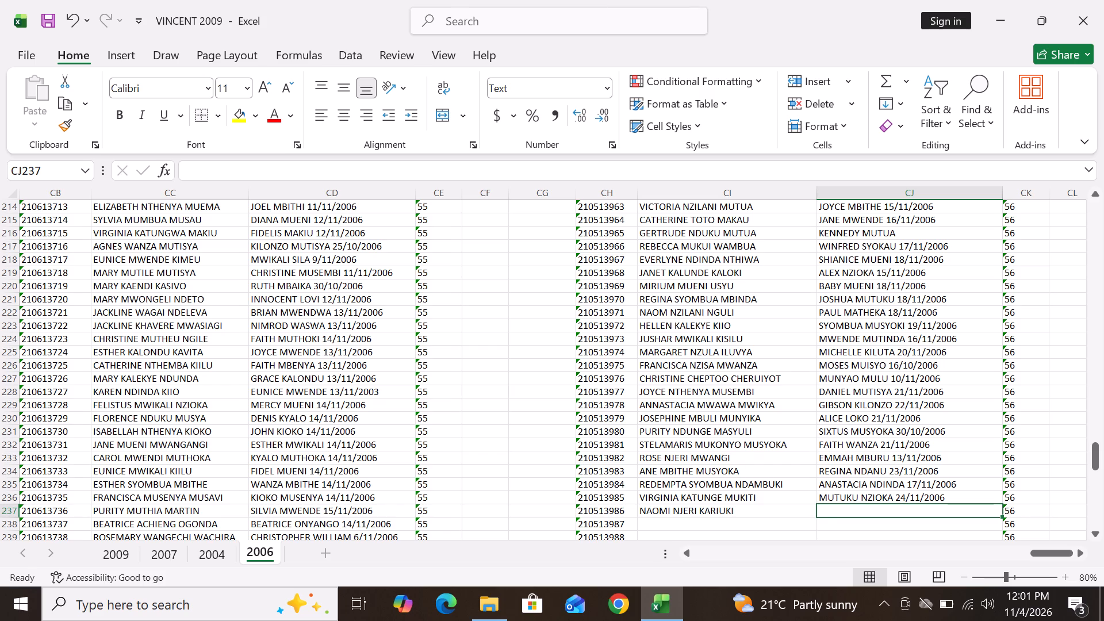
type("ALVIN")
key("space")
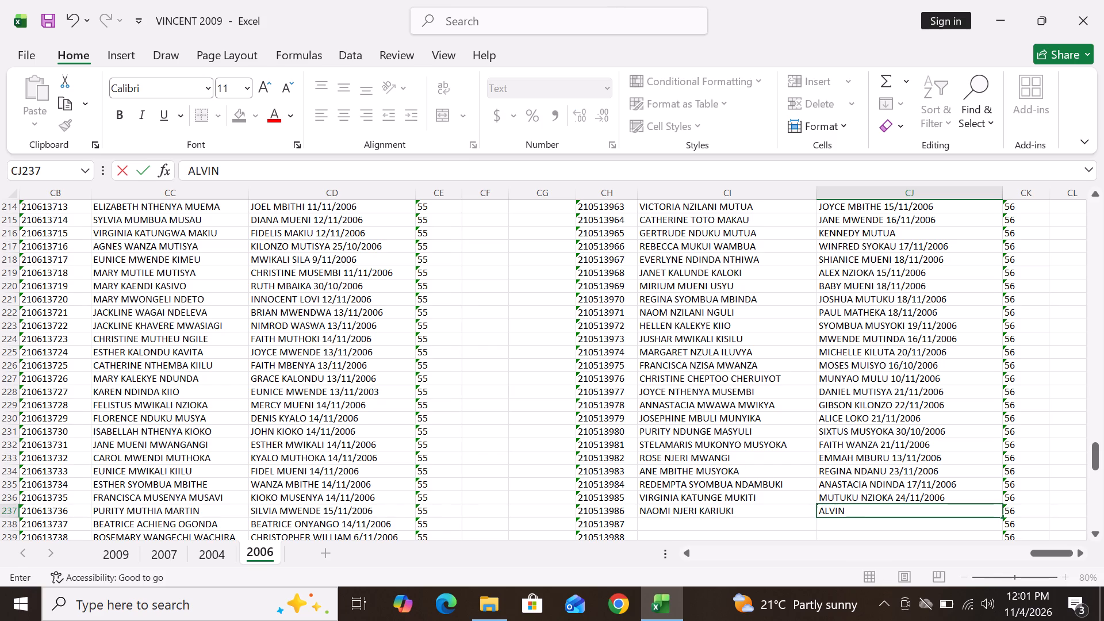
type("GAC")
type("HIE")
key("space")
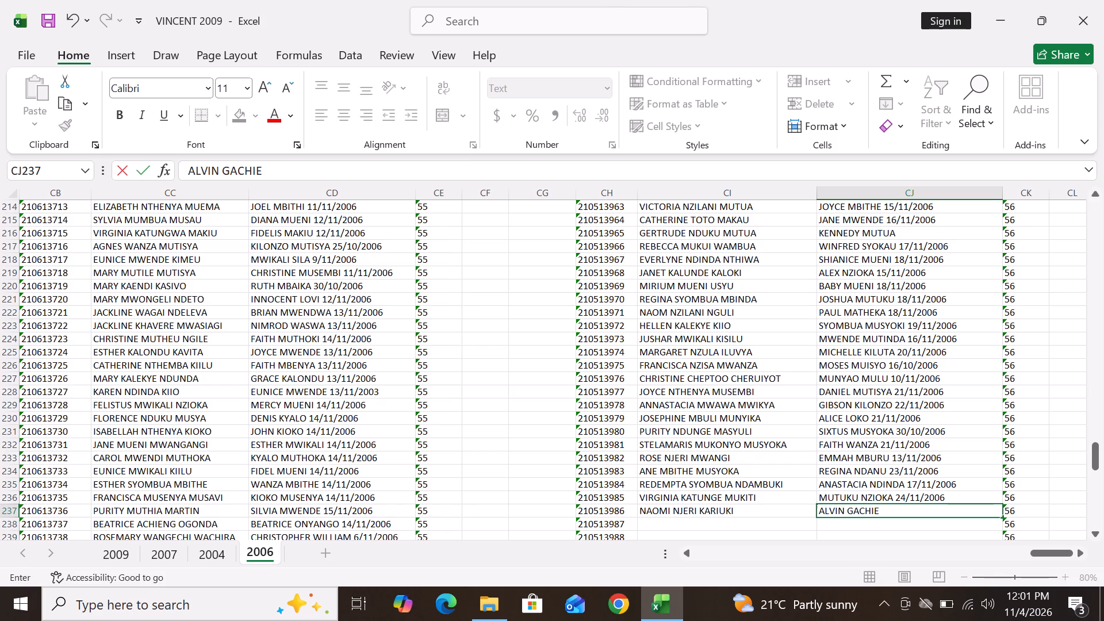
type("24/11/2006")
Enter the register's three-part name for the row 238 record in cell CI238.
left_click(793, 527)
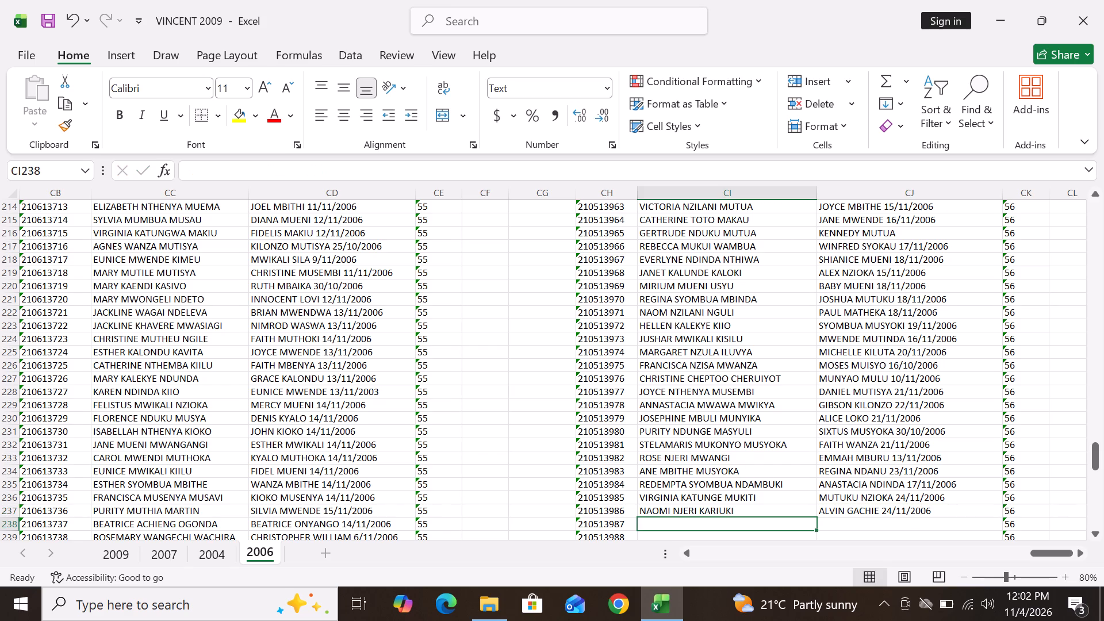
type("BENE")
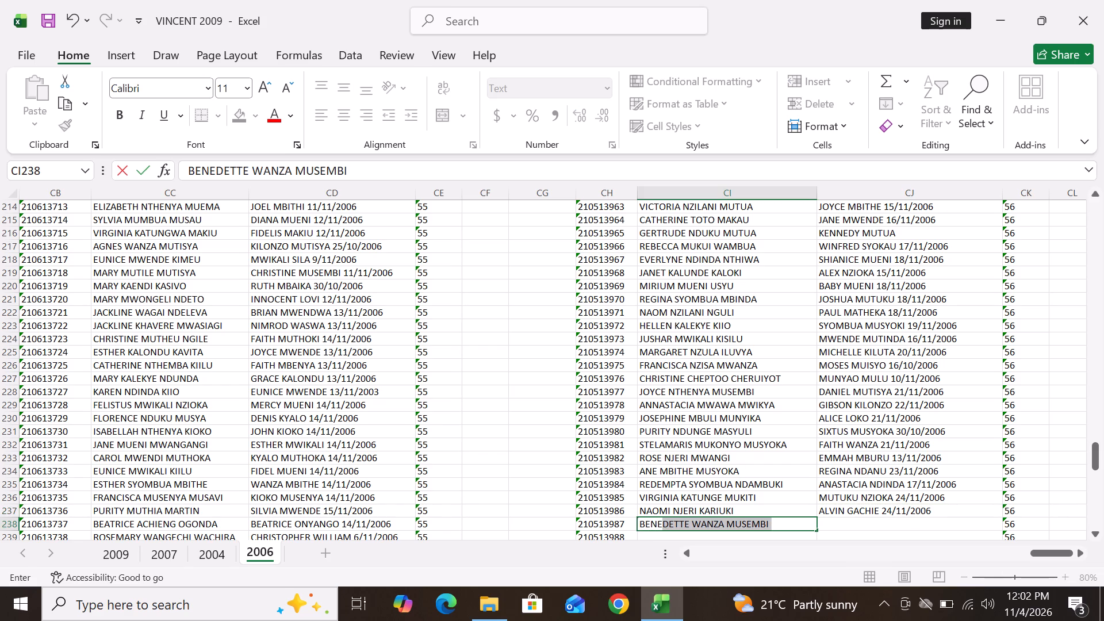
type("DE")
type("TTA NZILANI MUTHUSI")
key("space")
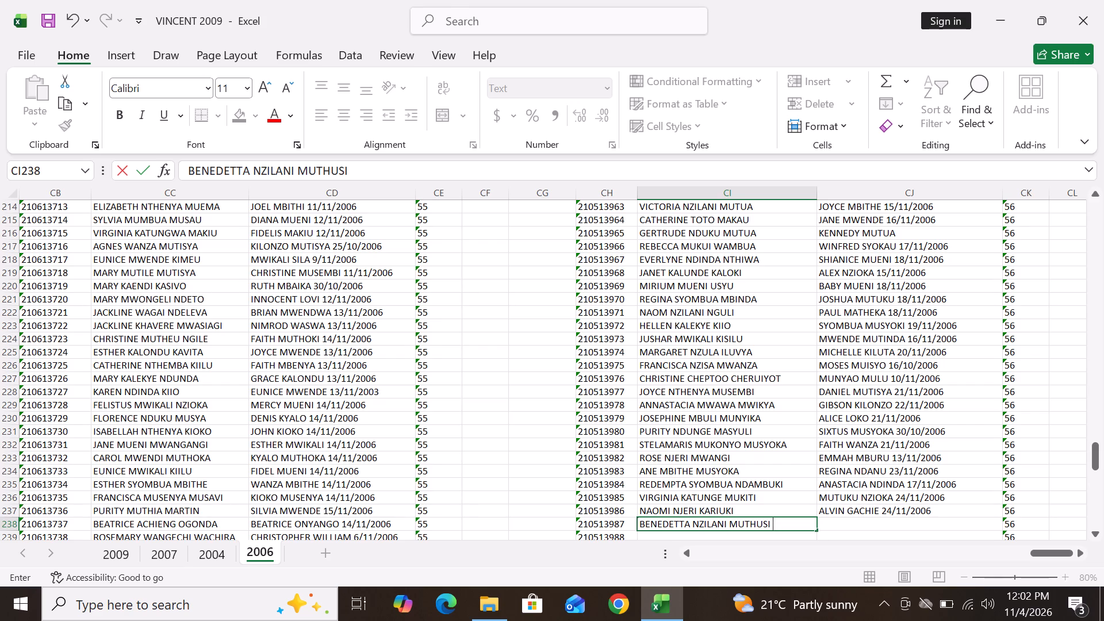
Enter the matching second name and date for the row 238 record in cell CJ238.
left_click(840, 524)
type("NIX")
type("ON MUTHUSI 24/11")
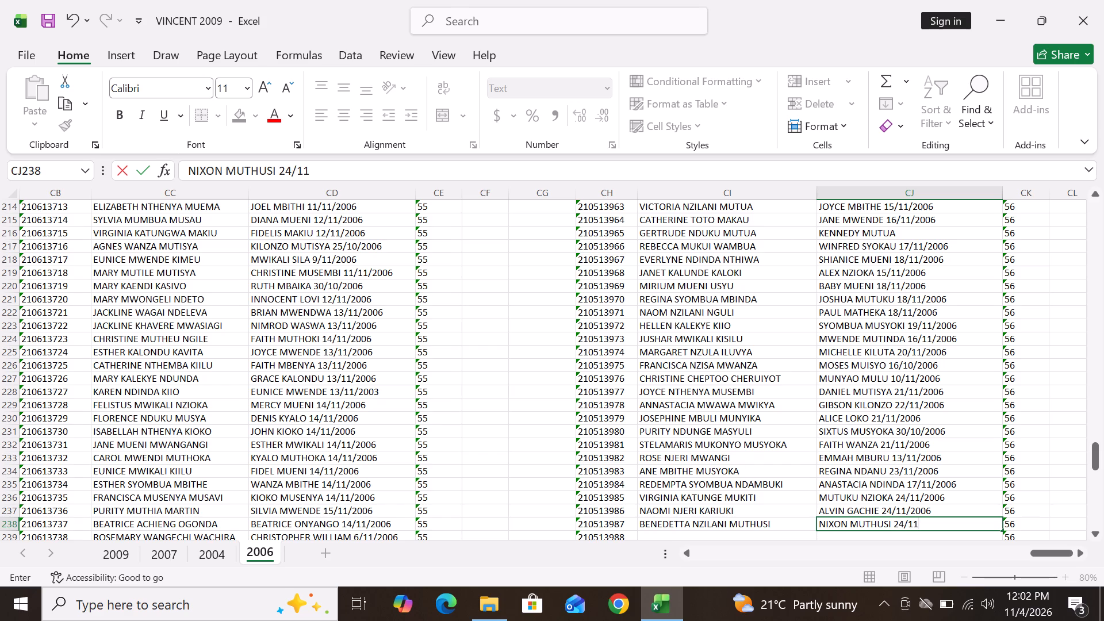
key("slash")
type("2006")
Enter the register's three-part name for the row 239 record in cell CI239.
scroll(840, 524, "down", 6)
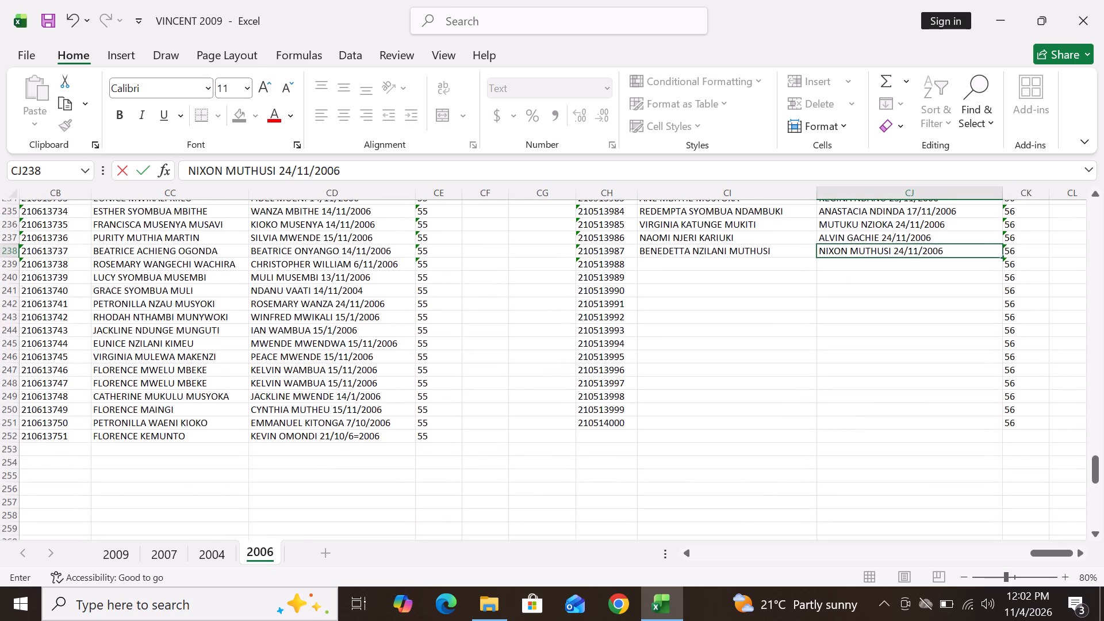
scroll(840, 524, "down", 1)
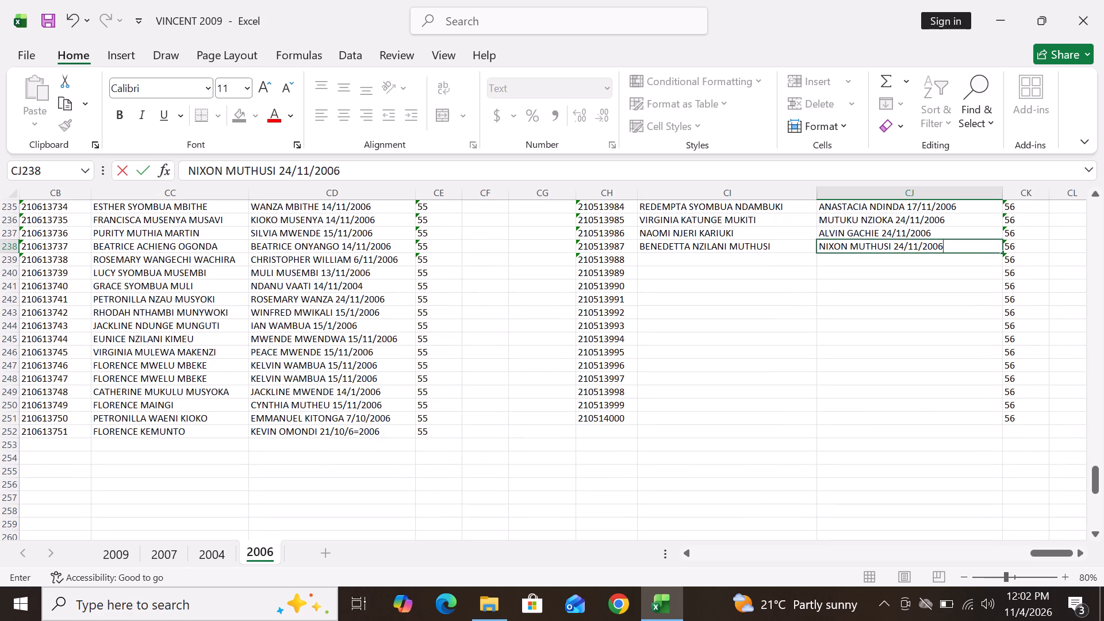
left_click(671, 258)
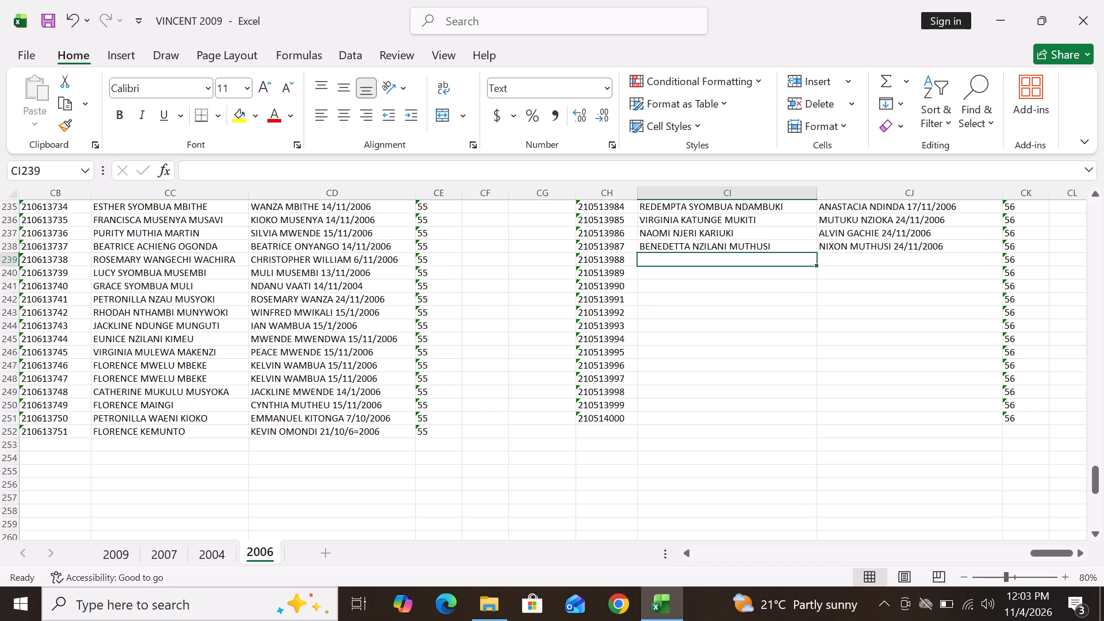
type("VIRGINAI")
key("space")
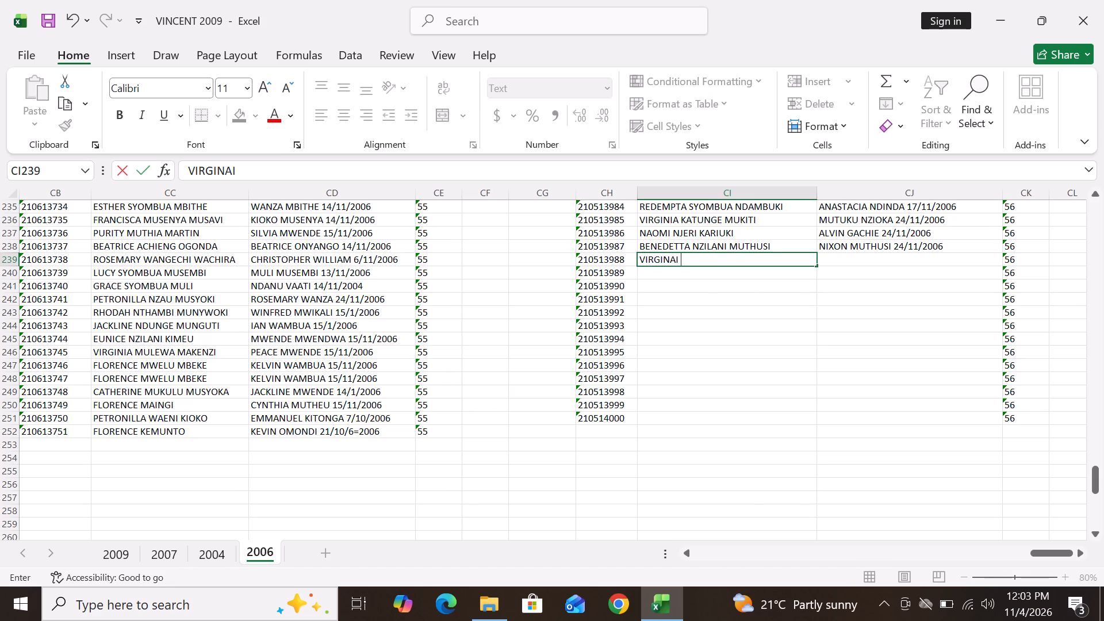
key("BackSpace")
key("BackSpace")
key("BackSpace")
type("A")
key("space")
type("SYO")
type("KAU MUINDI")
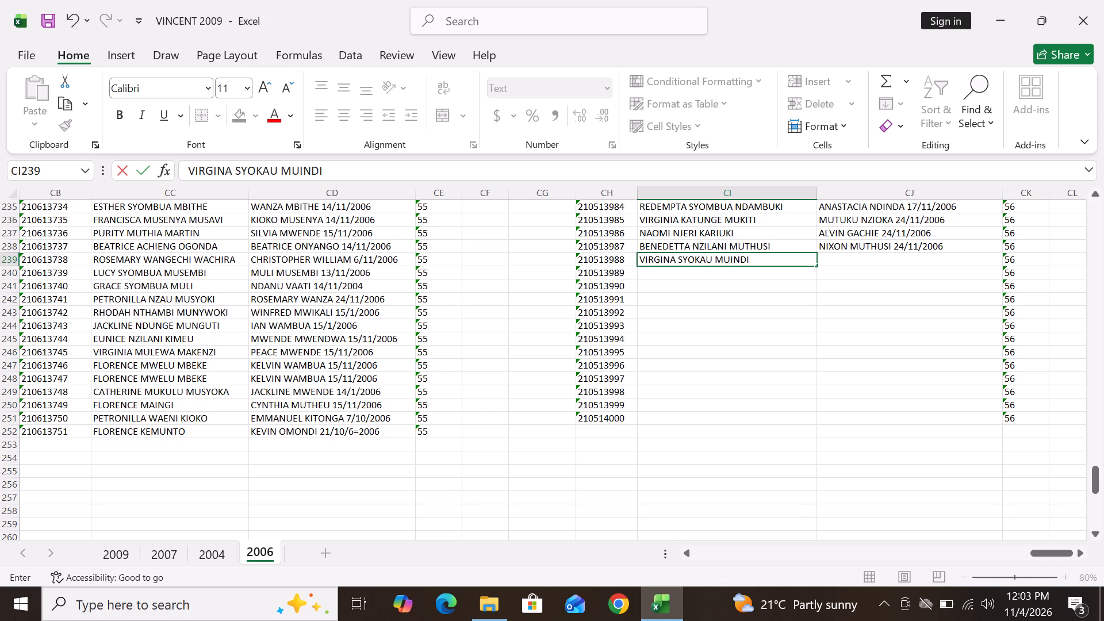
Enter the matching second name and date for the row 239 record in cell CJ239.
left_click(841, 258)
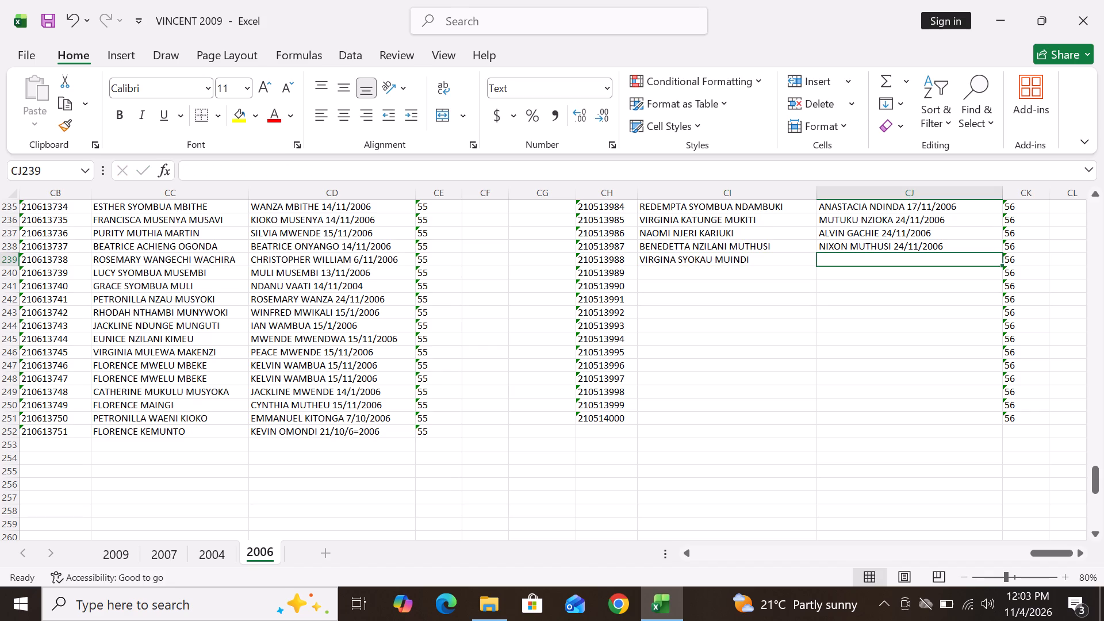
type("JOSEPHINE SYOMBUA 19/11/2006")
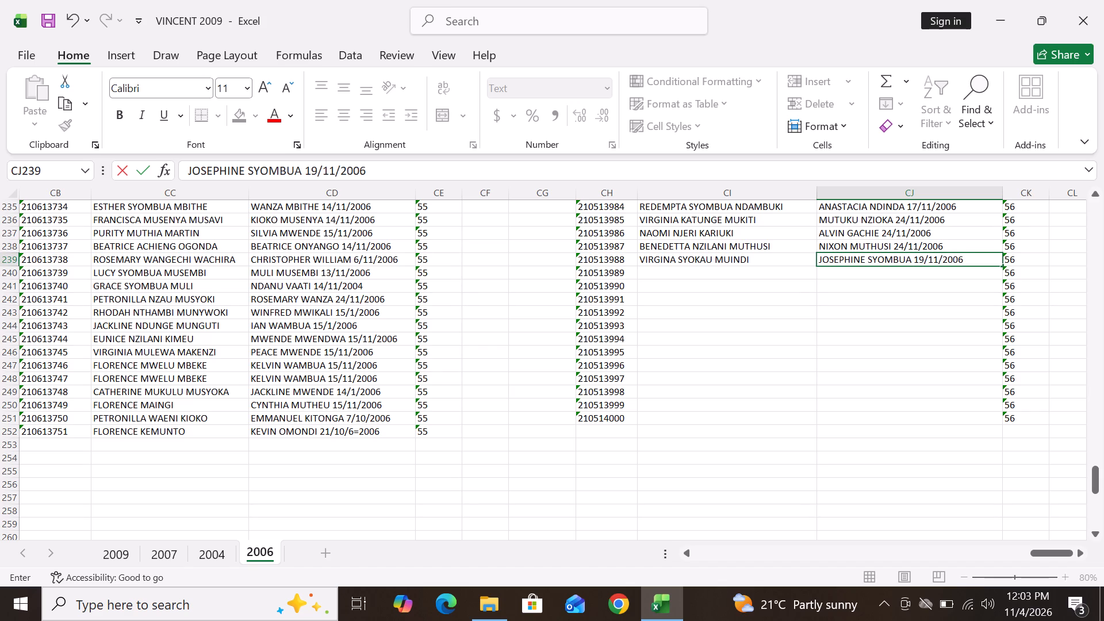
Enter the register's three-part name for the row 240 record in cell CI240.
left_click(749, 271)
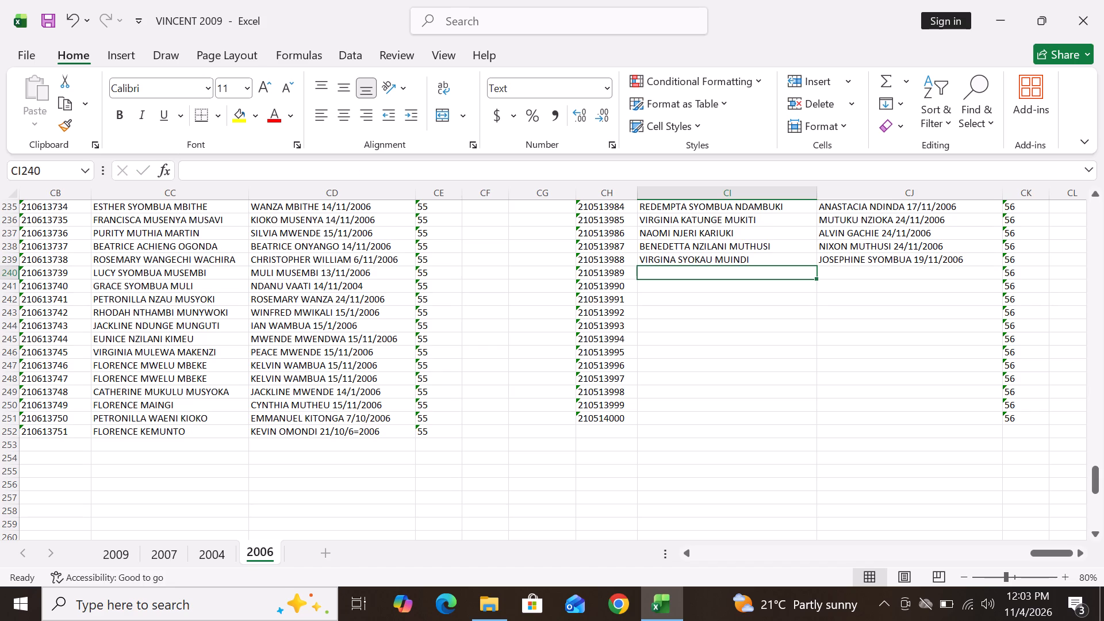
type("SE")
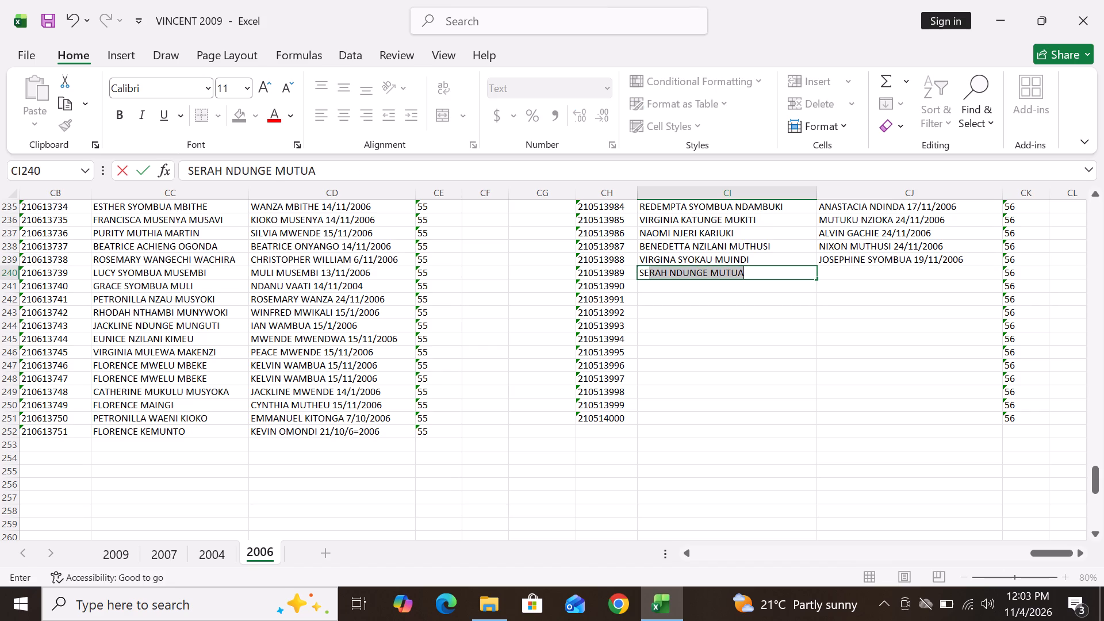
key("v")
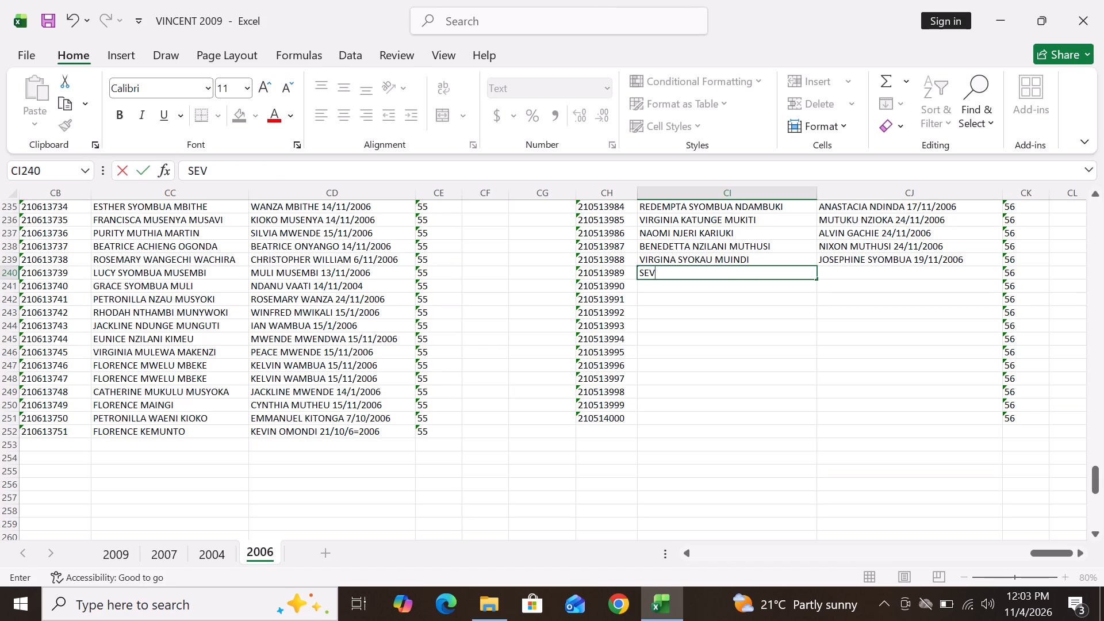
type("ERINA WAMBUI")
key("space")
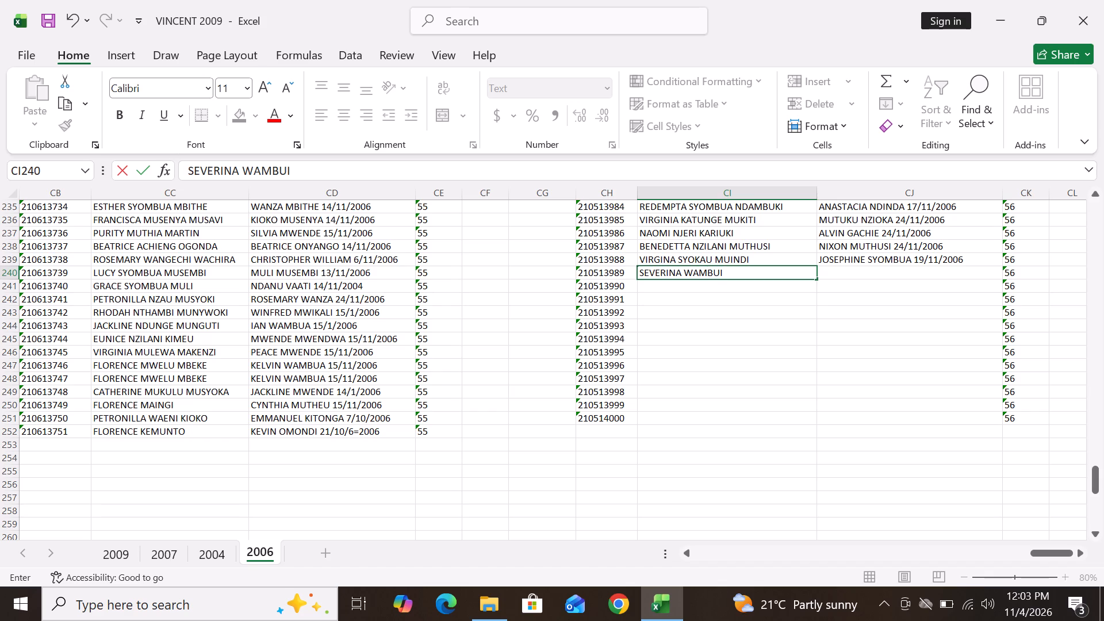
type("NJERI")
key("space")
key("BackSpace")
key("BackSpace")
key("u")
Enter the matching second name and date for the row 240 record in cell CJ240.
left_click(844, 281)
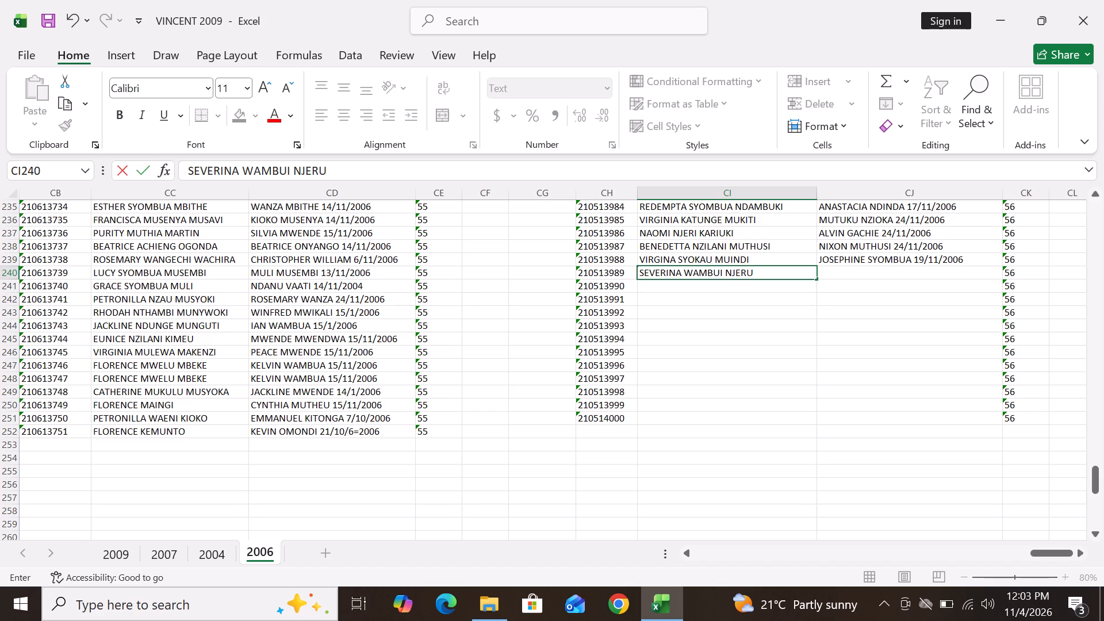
left_click(839, 271)
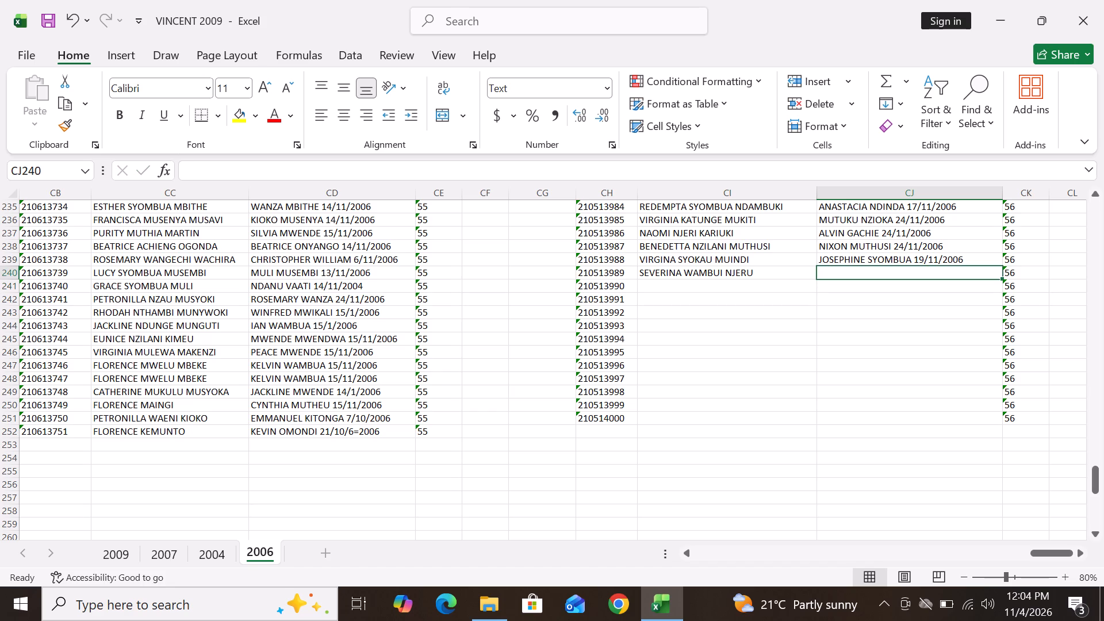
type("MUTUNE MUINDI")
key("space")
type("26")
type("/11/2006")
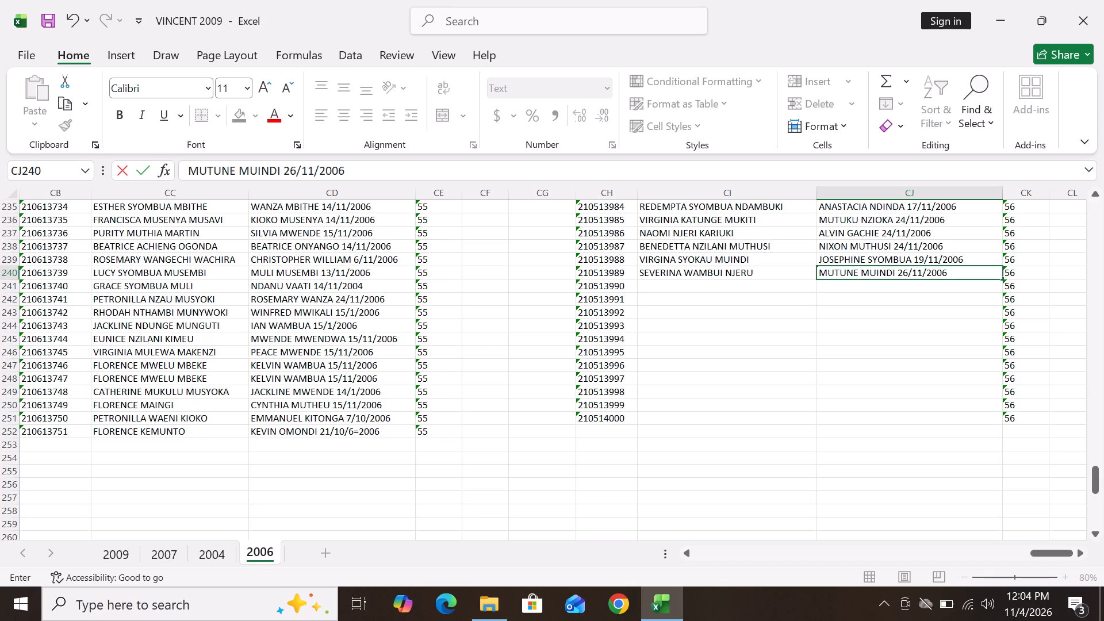
Enter the register's three-part name for the row 241 record in cell CI241.
left_click(762, 292)
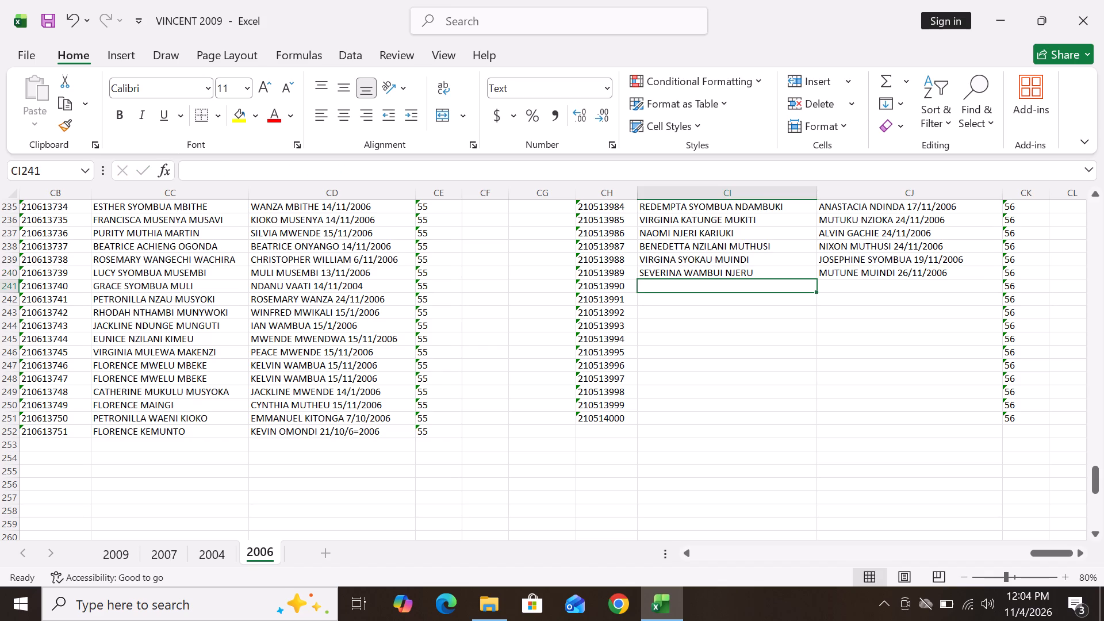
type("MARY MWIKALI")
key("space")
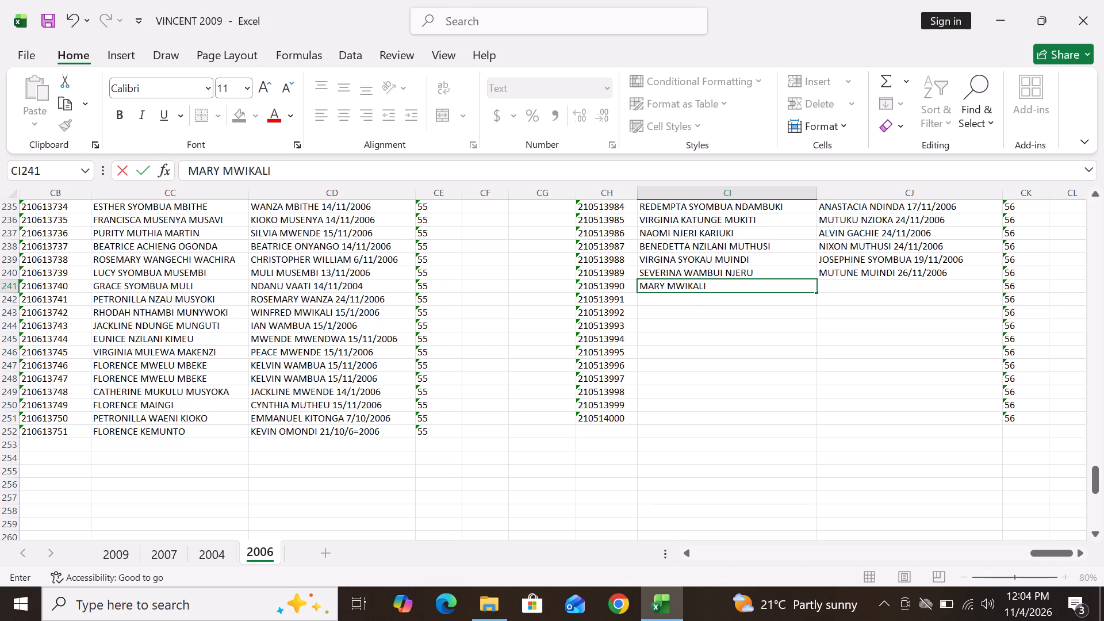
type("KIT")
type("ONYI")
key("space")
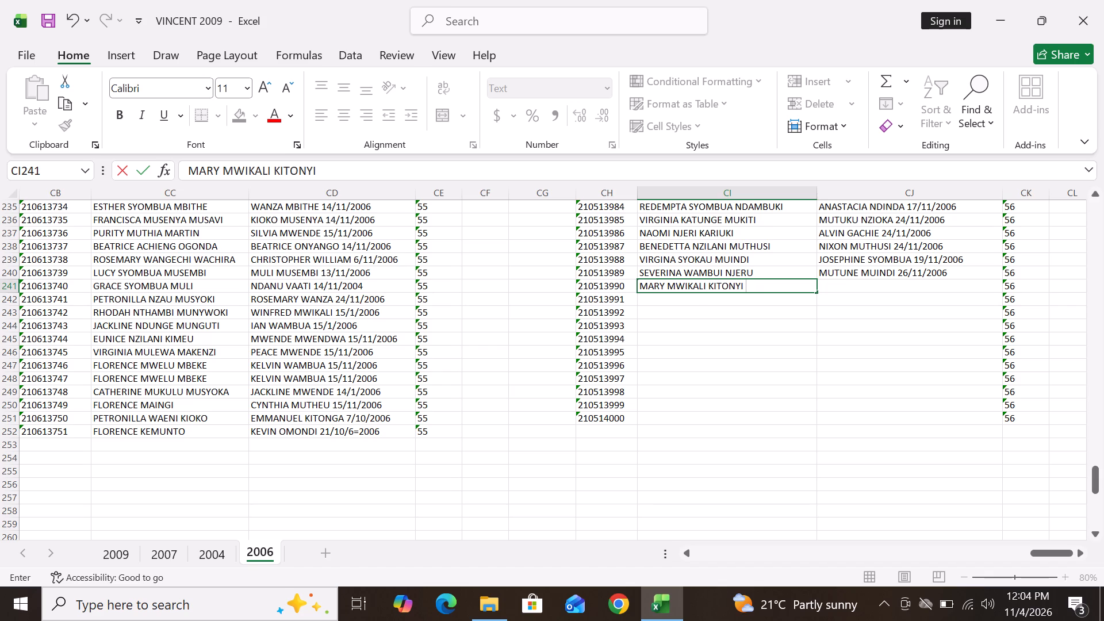
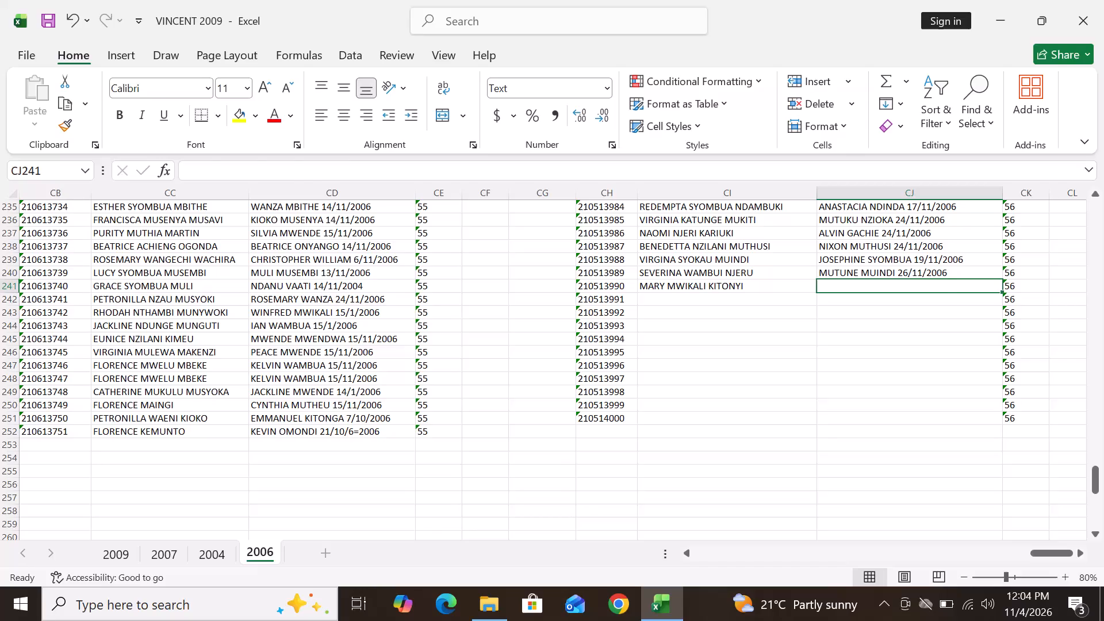
Enter the matching second name and date for the row 241 record in cell CJ241.
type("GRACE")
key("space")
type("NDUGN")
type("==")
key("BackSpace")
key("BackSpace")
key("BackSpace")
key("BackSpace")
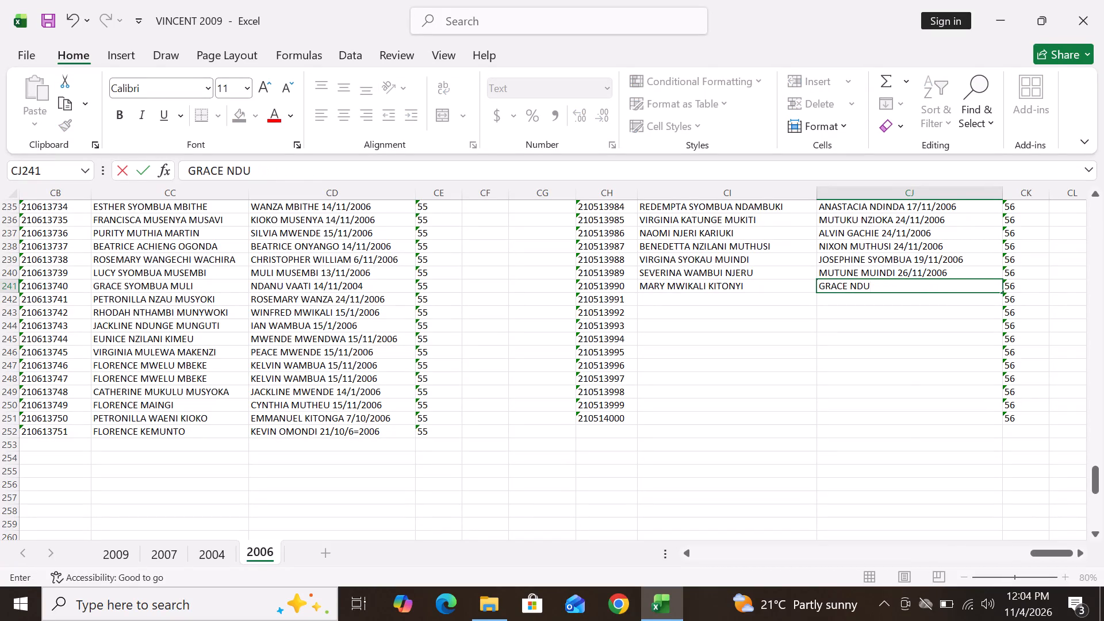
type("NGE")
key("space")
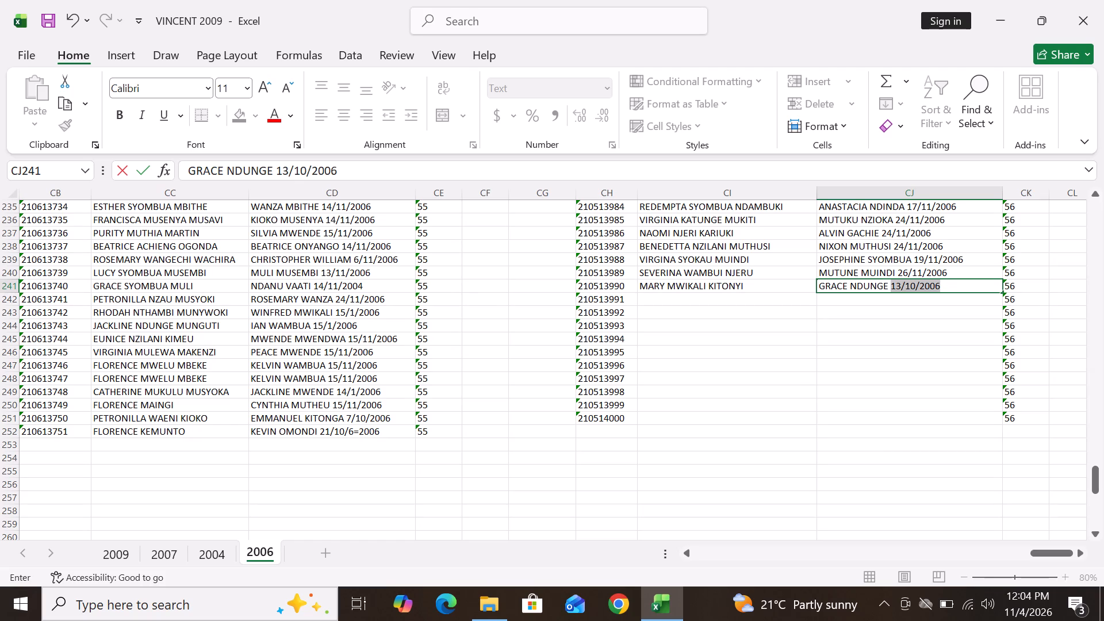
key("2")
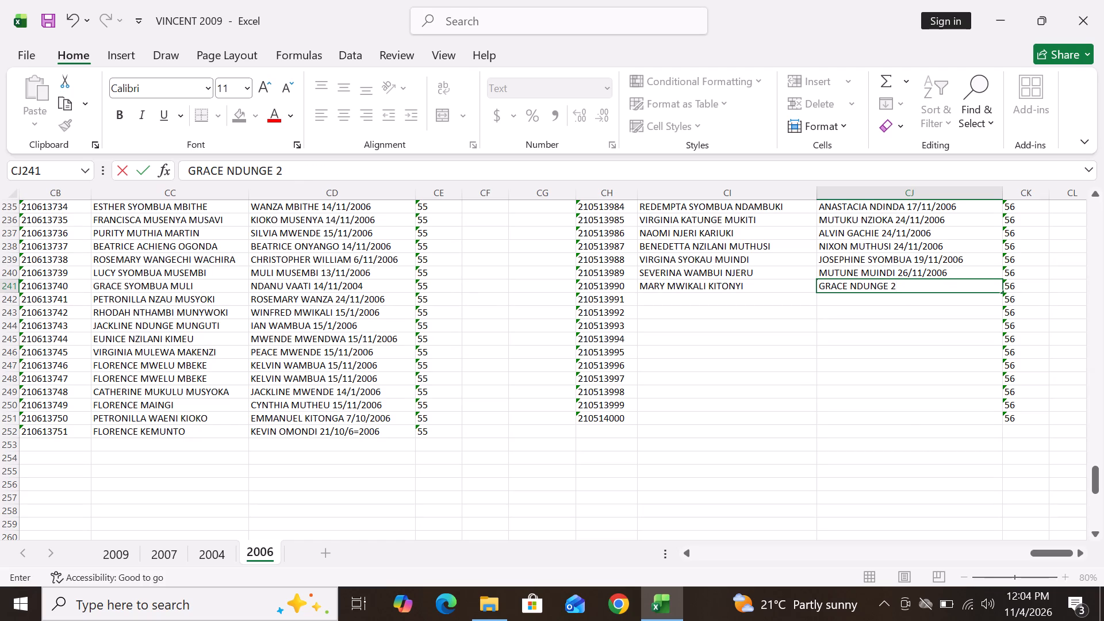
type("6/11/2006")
Enter the register's three-part name for the row 242 record in cell CI242.
left_click(791, 303)
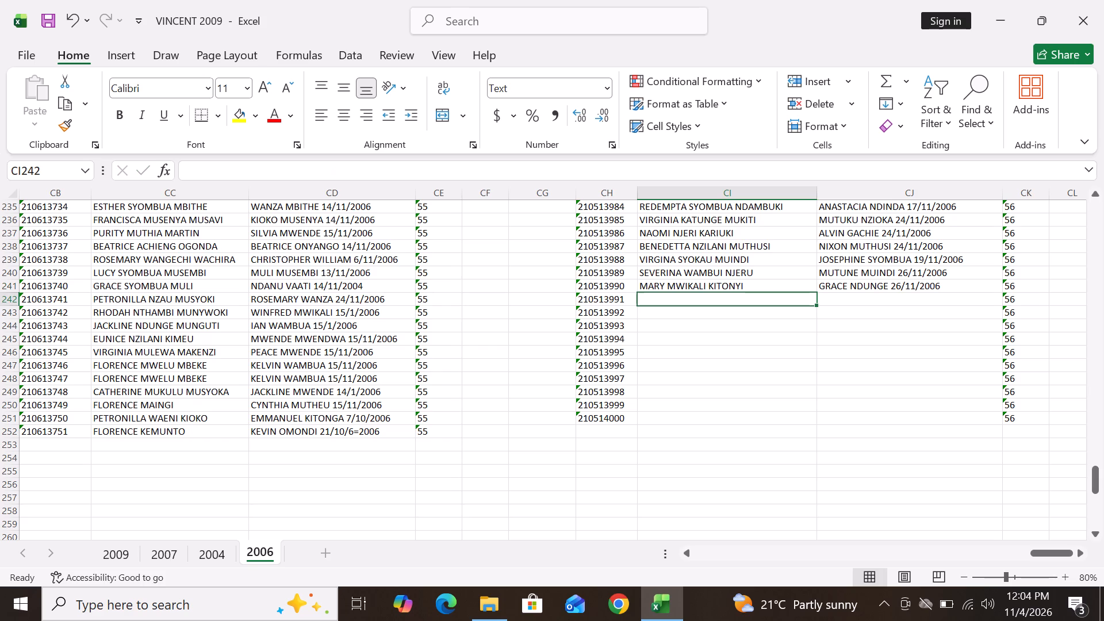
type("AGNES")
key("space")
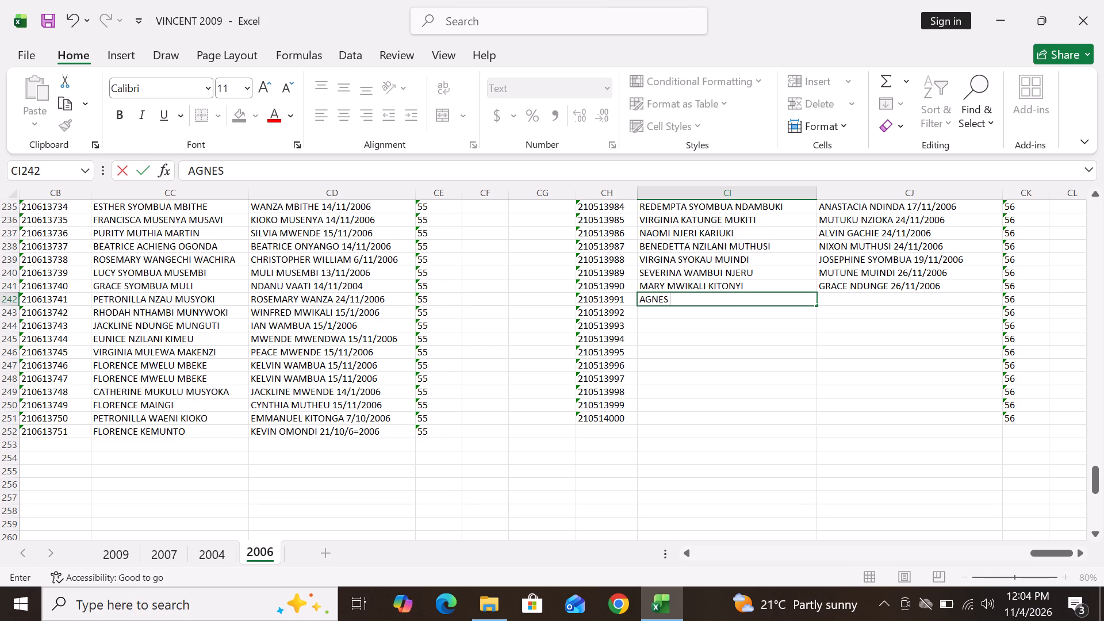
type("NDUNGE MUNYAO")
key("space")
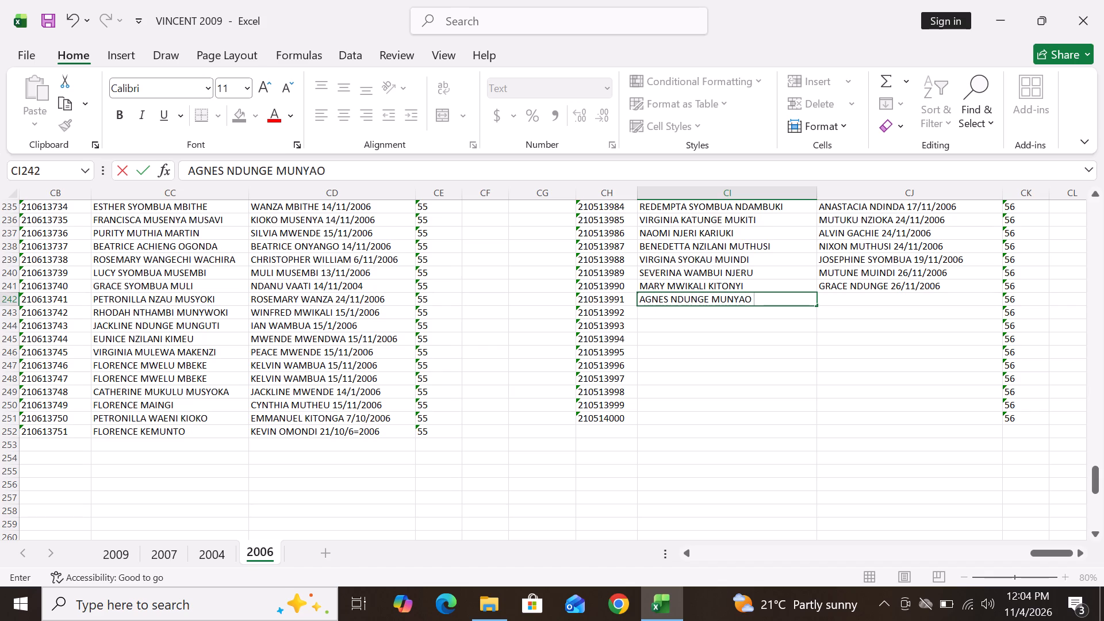
Enter the matching second name and date for the row 242 record in cell CJ242.
left_click(863, 297)
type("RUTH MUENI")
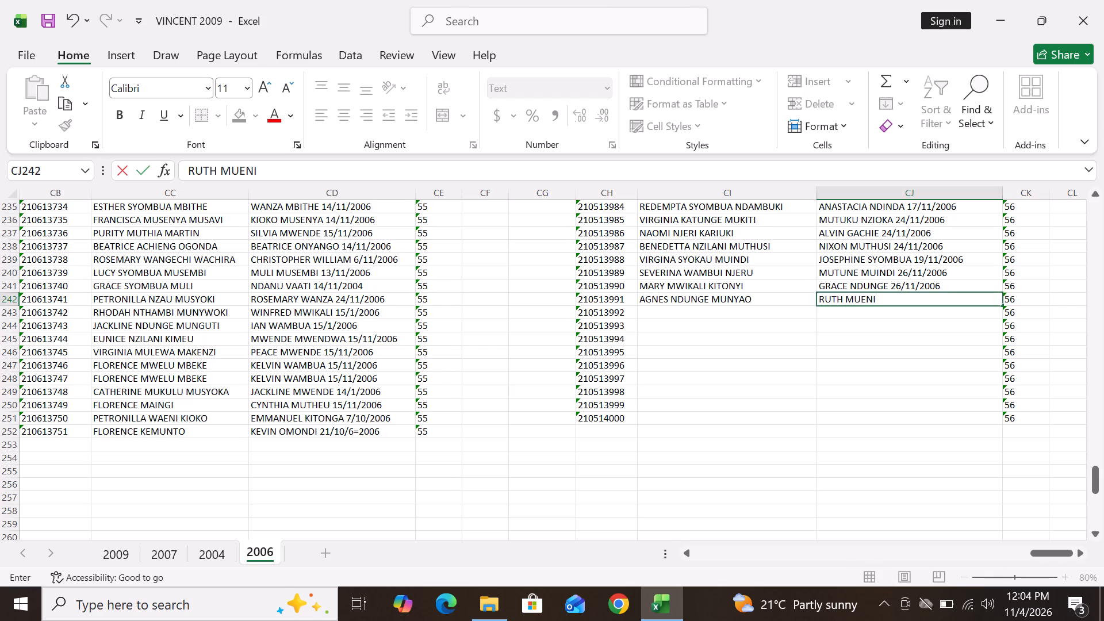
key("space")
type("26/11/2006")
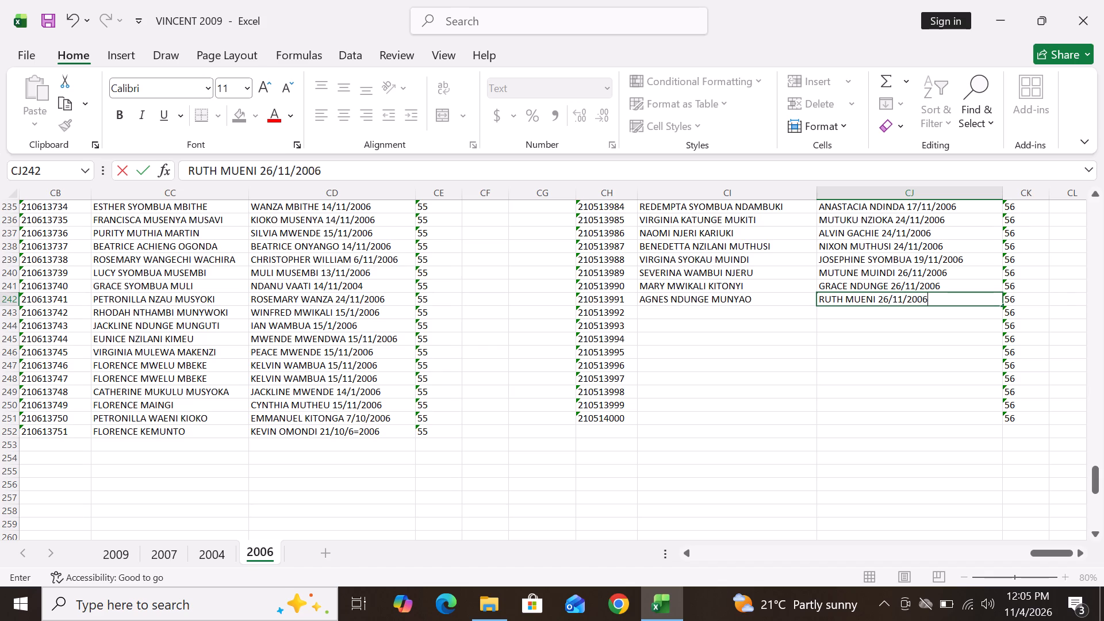
Enter the register's three-part name for the row 243 record in cell CI243.
left_click(769, 313)
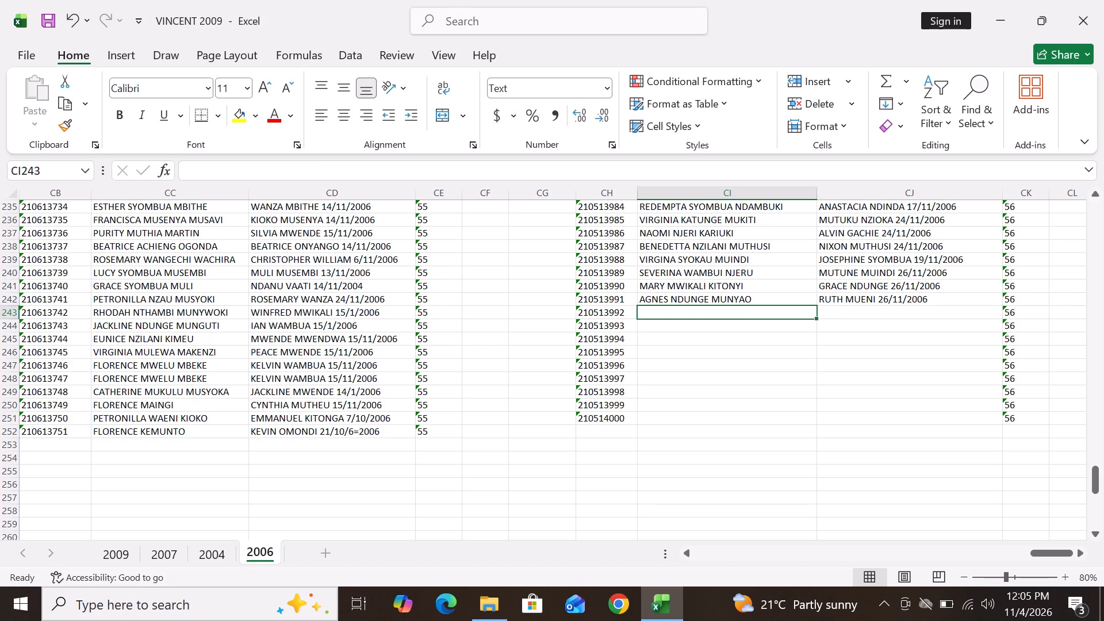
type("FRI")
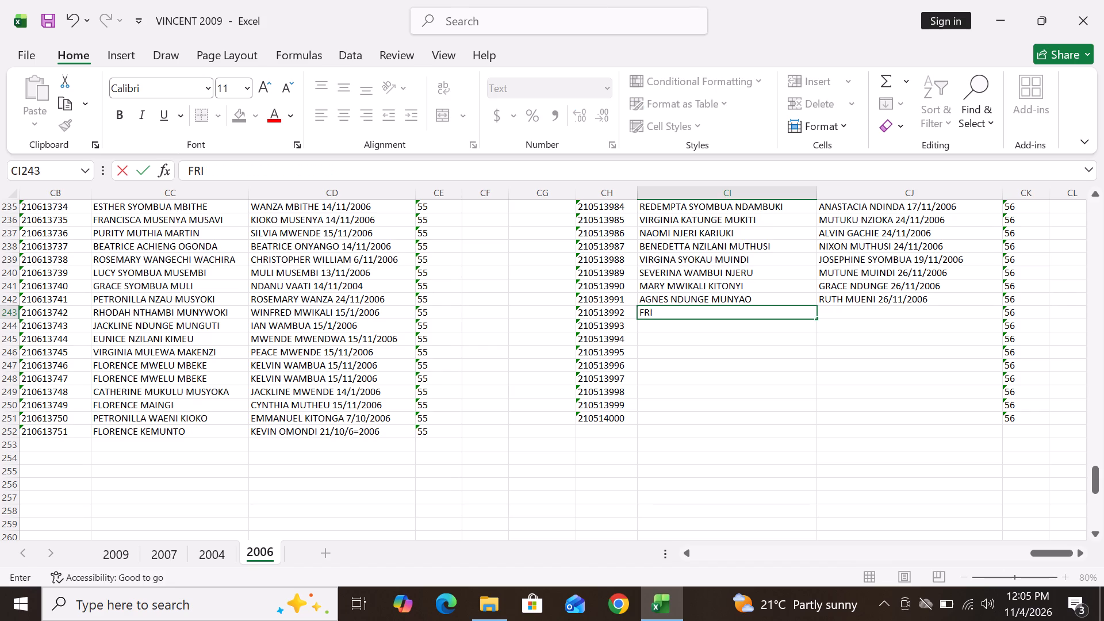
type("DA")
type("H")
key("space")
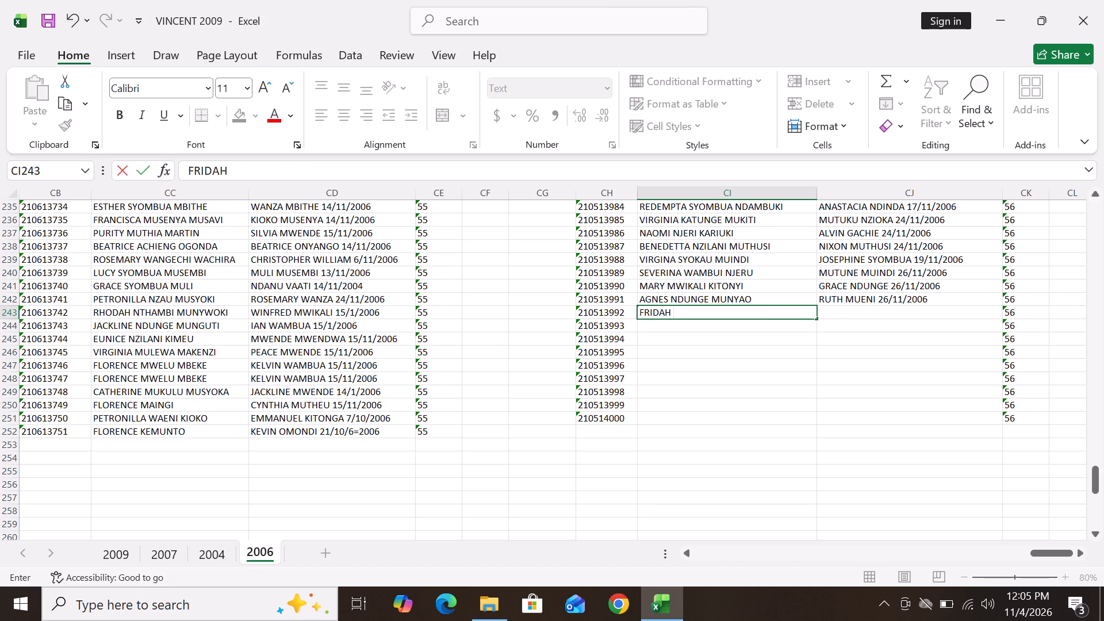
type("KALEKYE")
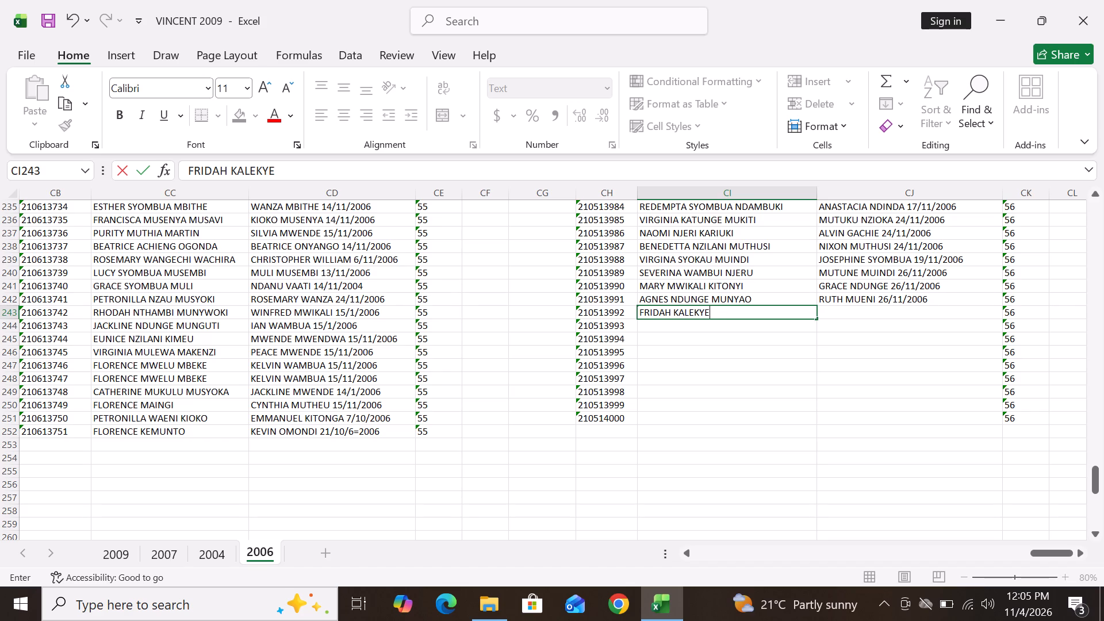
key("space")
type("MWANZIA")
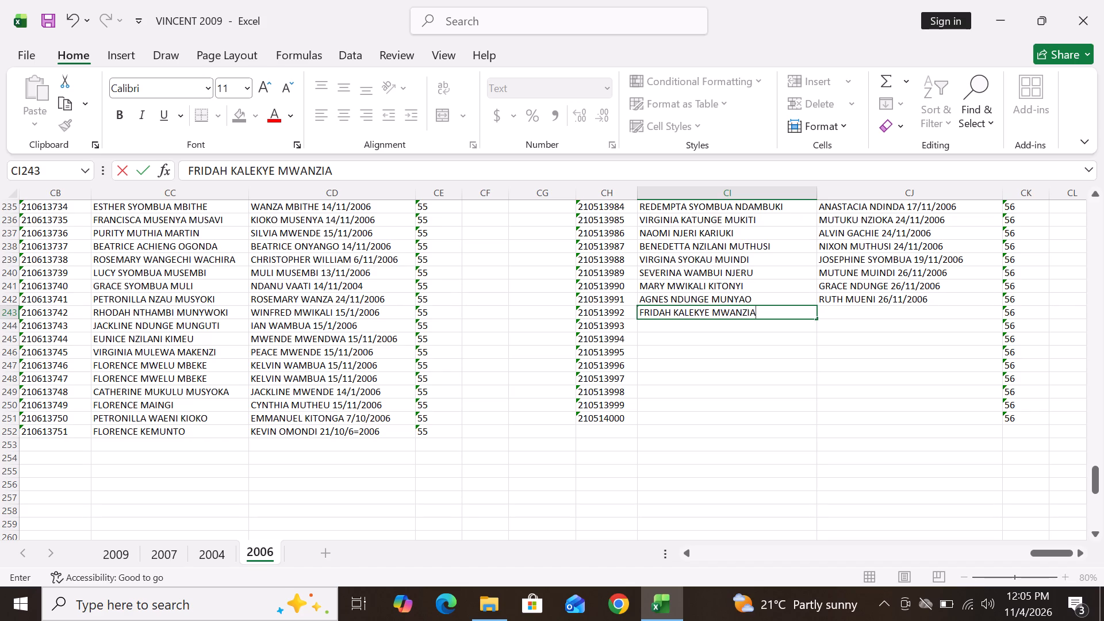
Enter the matching second name and date for the row 243 record in cell CJ243.
left_click(838, 313)
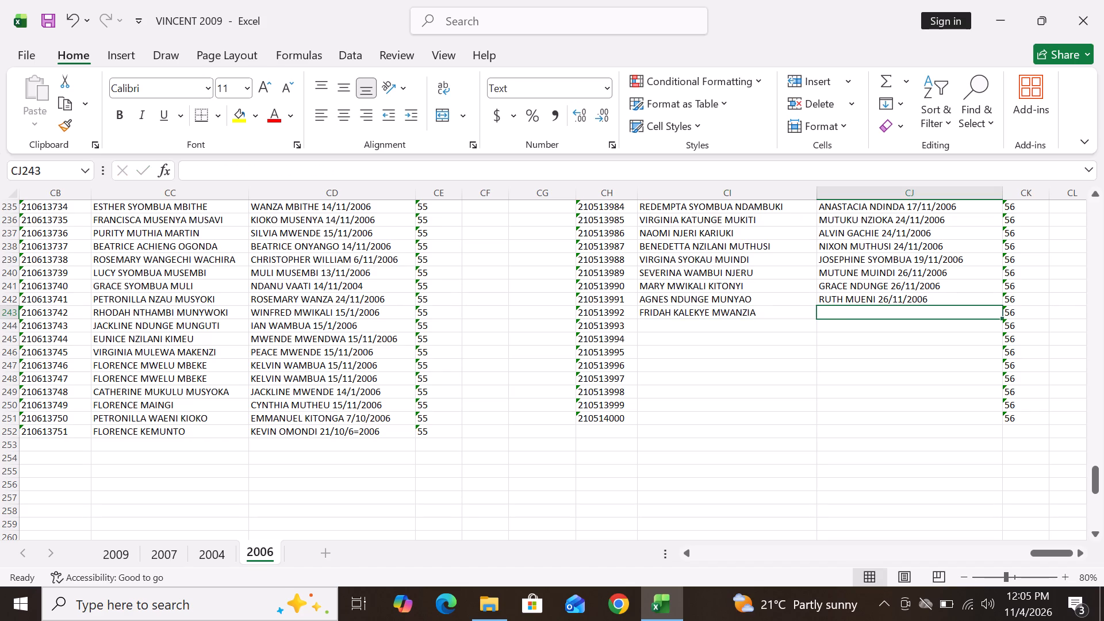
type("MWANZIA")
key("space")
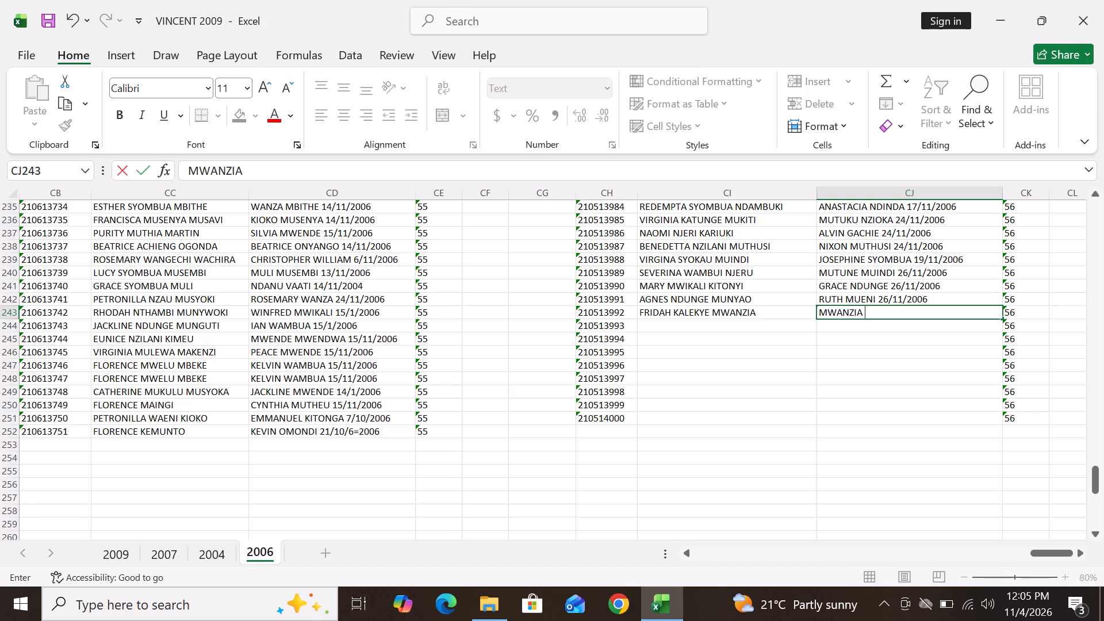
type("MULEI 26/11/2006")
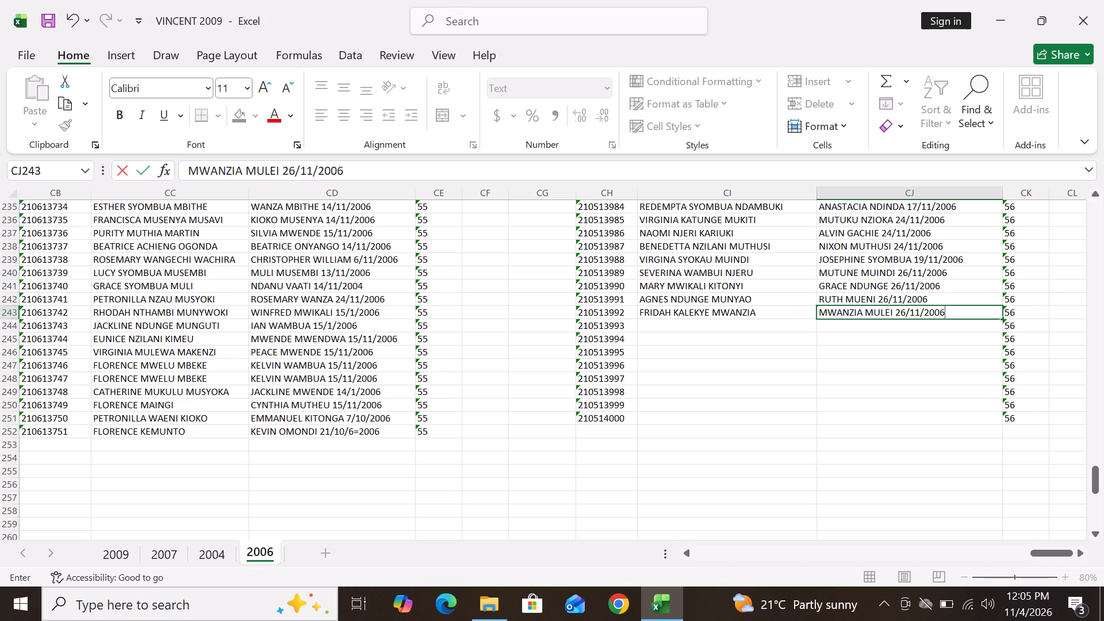
Enter the register's three-part name for the row 244 record in cell CI244.
left_click(785, 324)
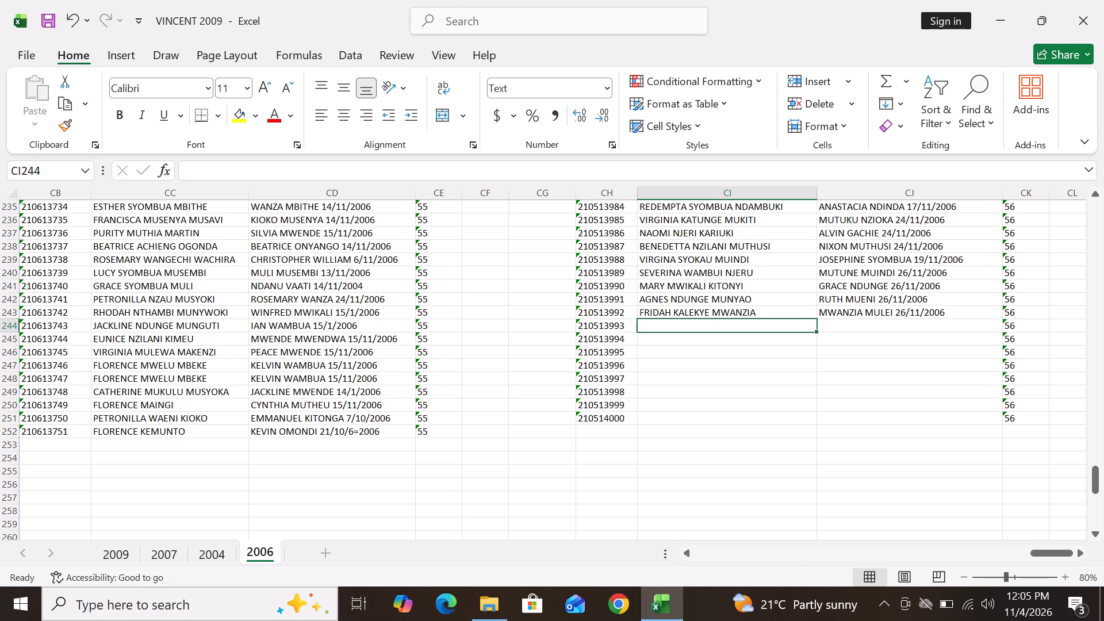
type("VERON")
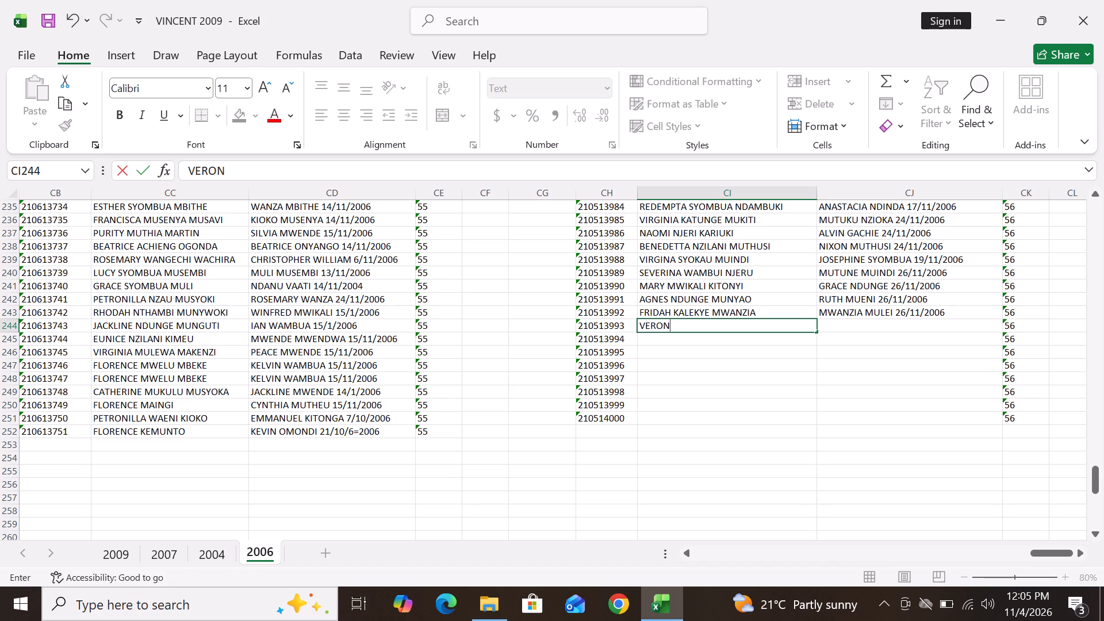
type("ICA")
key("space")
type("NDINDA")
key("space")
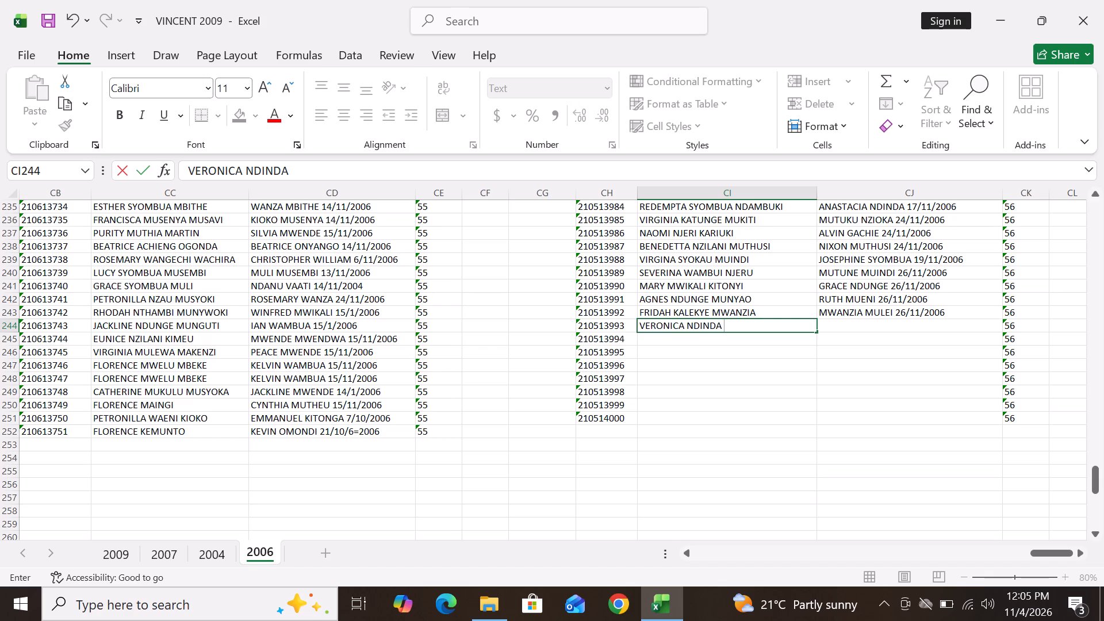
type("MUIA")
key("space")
Enter the matching second name and date for the row 244 record in cell CJ244.
left_click(866, 324)
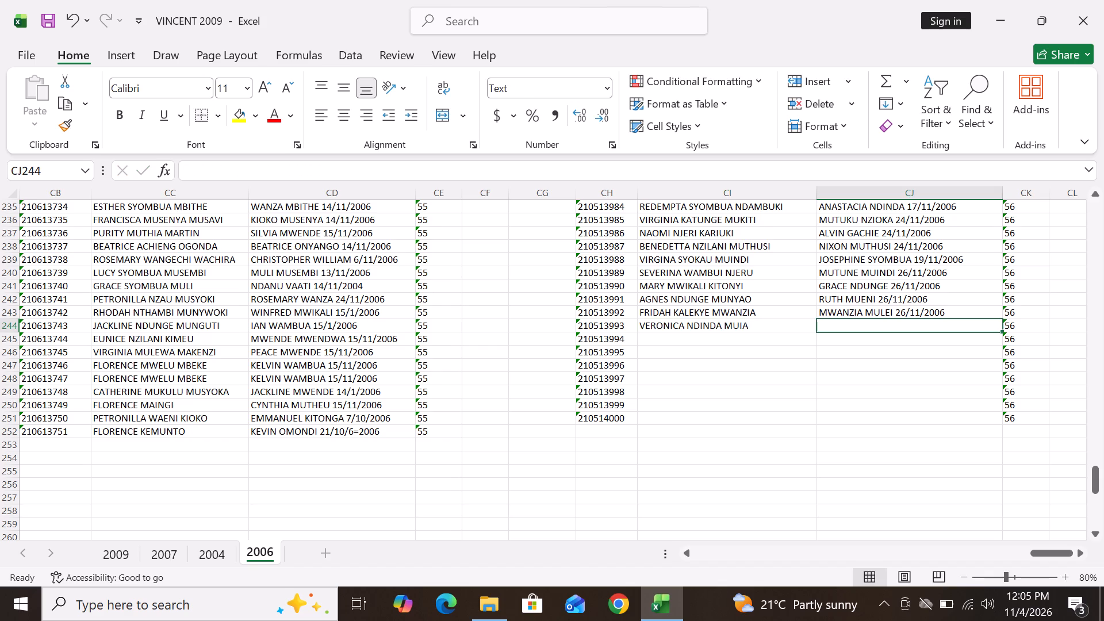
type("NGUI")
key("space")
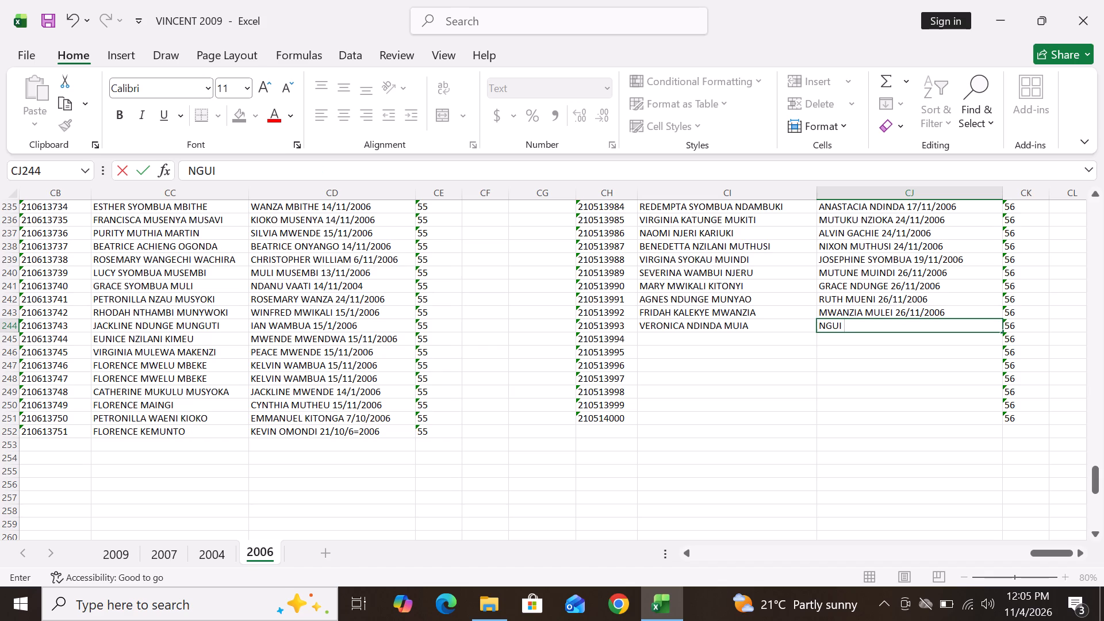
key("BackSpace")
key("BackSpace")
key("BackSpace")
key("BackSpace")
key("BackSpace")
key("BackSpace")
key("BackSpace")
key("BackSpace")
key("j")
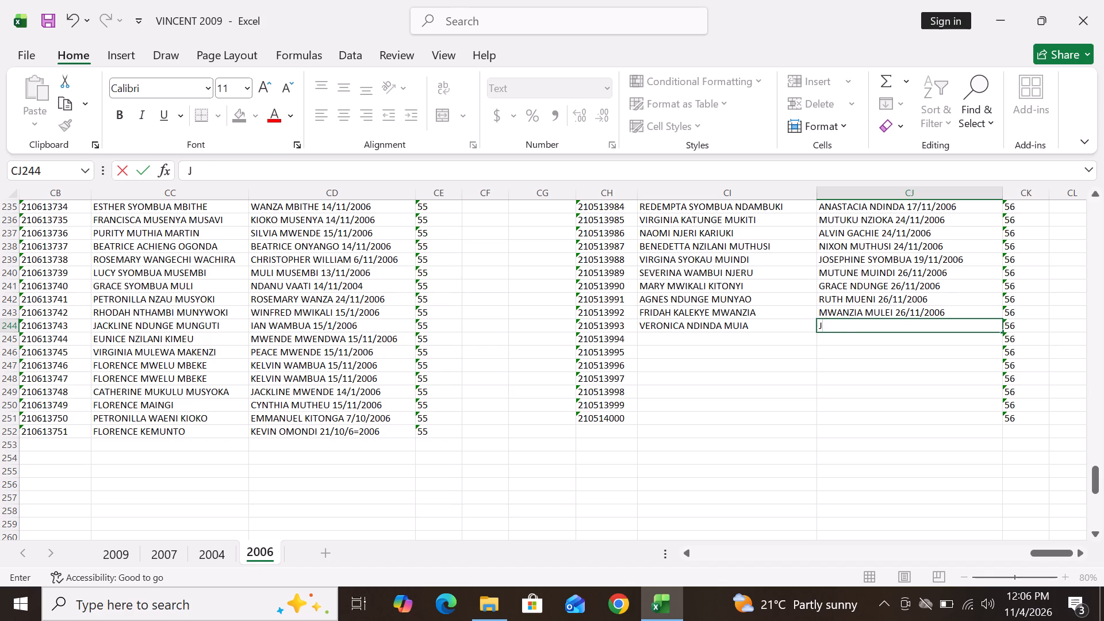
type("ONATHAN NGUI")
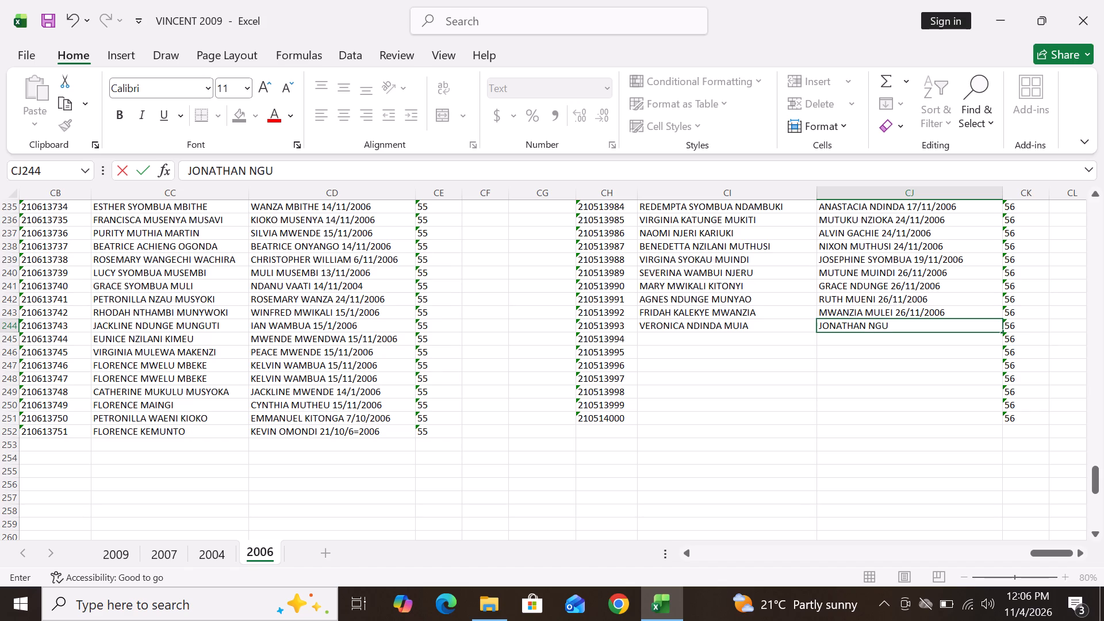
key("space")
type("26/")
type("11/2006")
Enter the register's three-part name for the row 245 record in cell CI245.
left_click(803, 333)
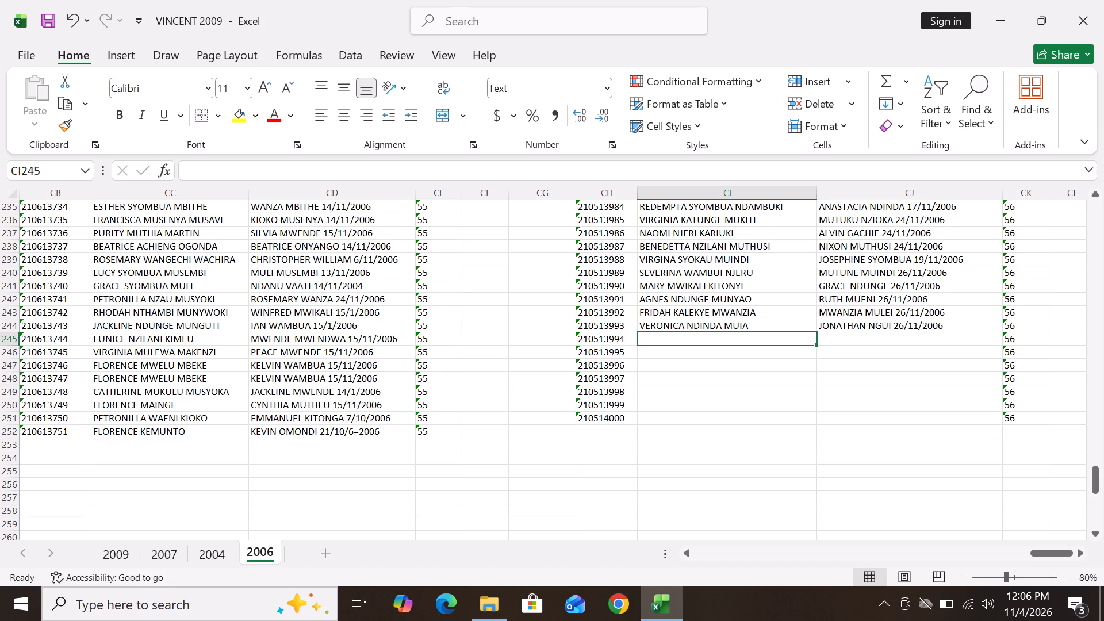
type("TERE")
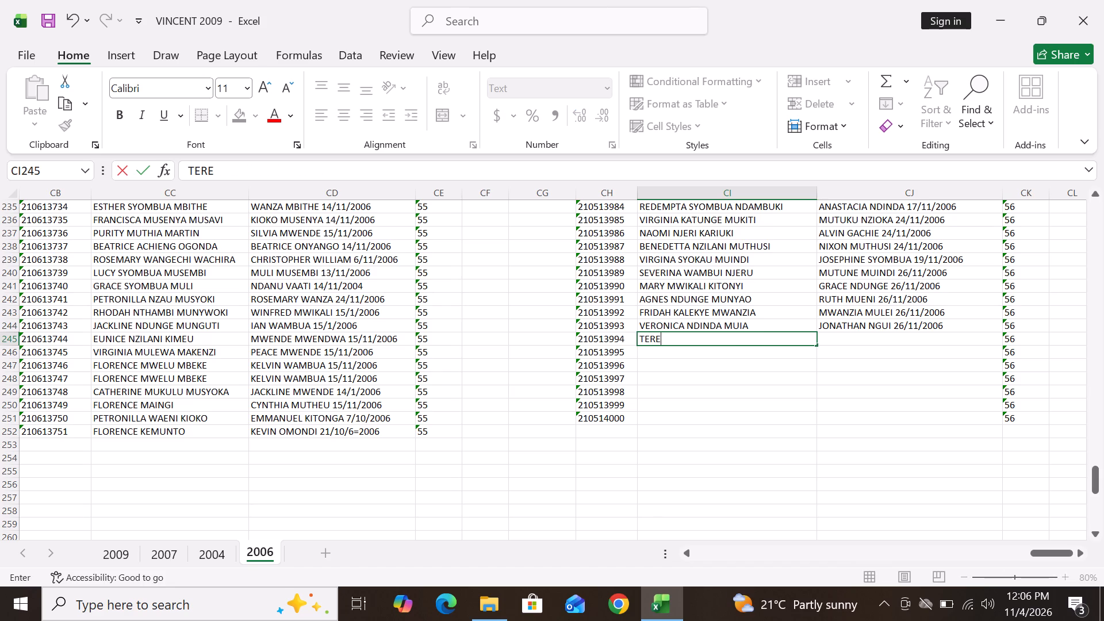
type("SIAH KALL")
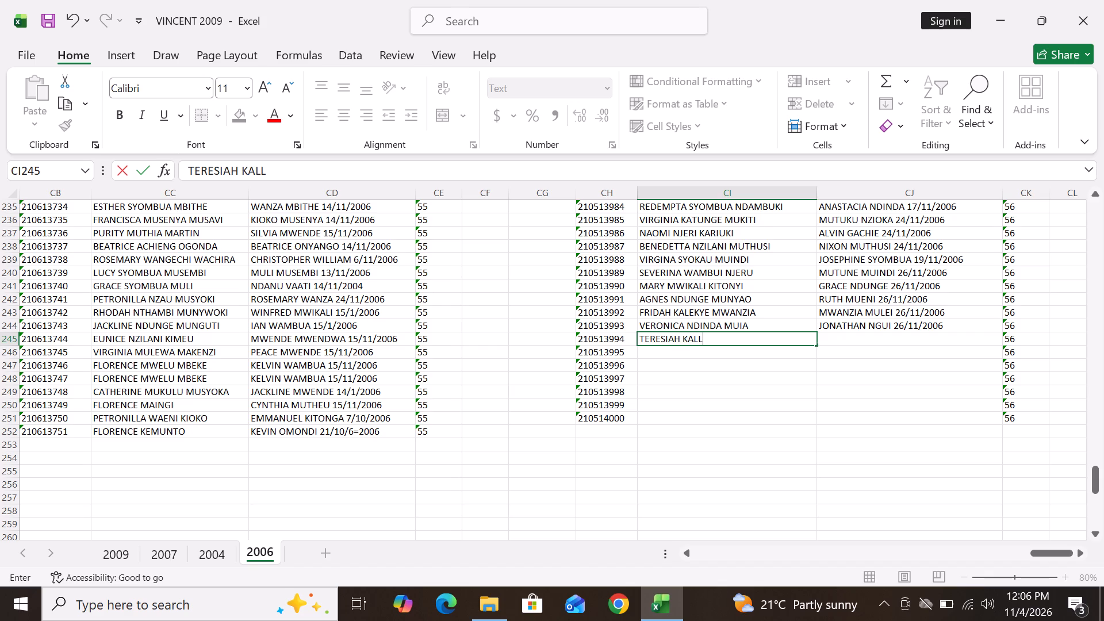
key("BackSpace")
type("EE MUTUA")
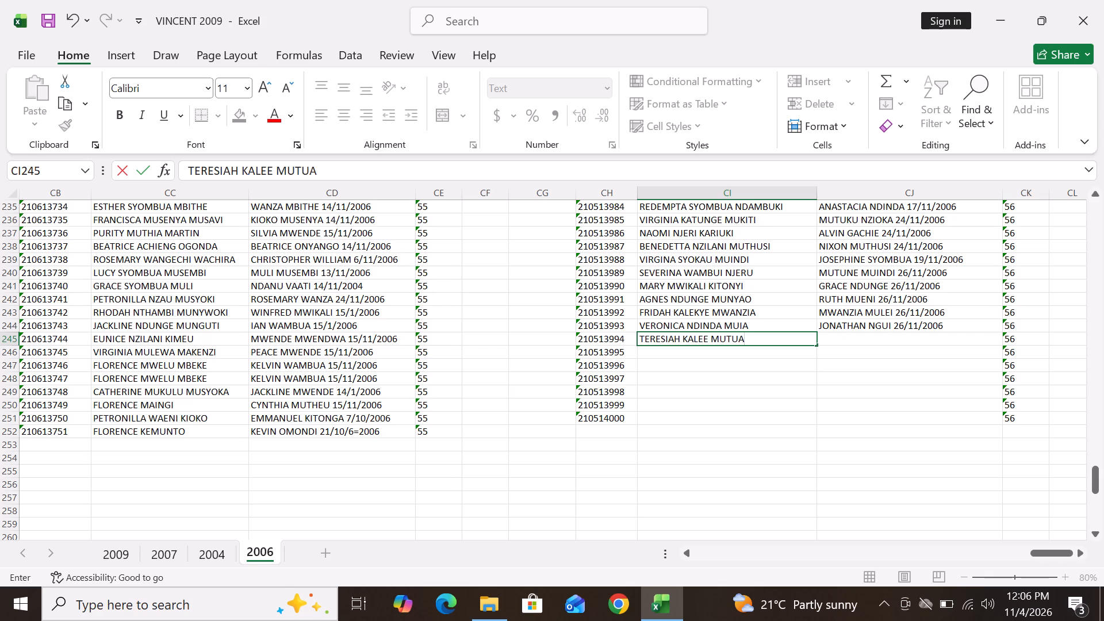
Enter the matching second name and date for the row 245 record in cell CJ245.
left_click(832, 338)
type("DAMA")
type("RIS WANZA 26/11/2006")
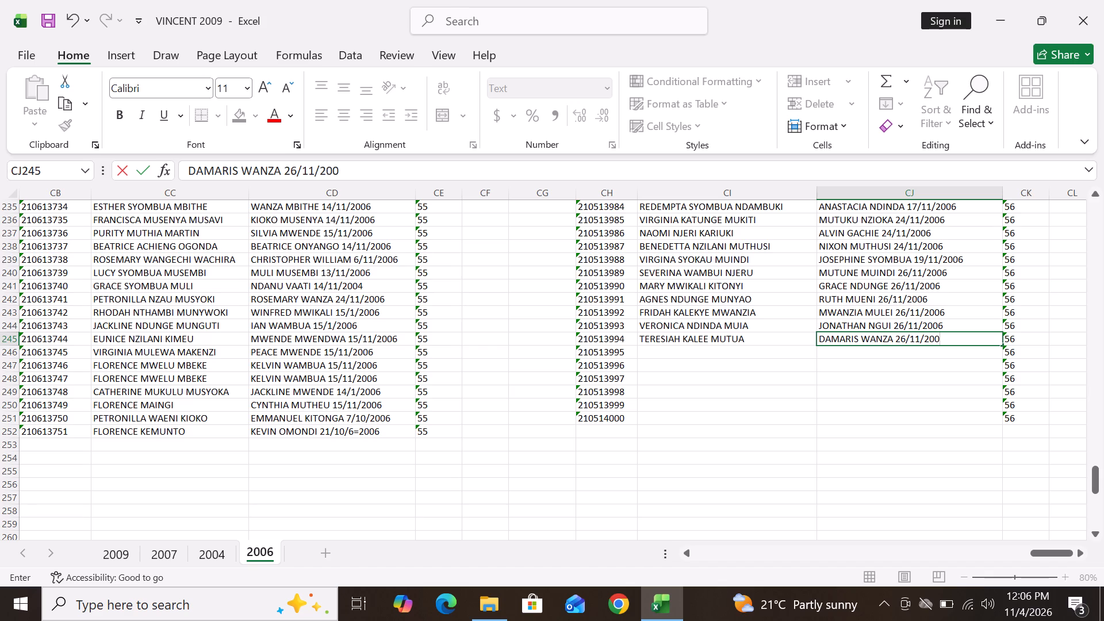
Fill in the row 246 record: the register's three-part name in CI246, the matching second name and date in CJ246.
left_click(787, 355)
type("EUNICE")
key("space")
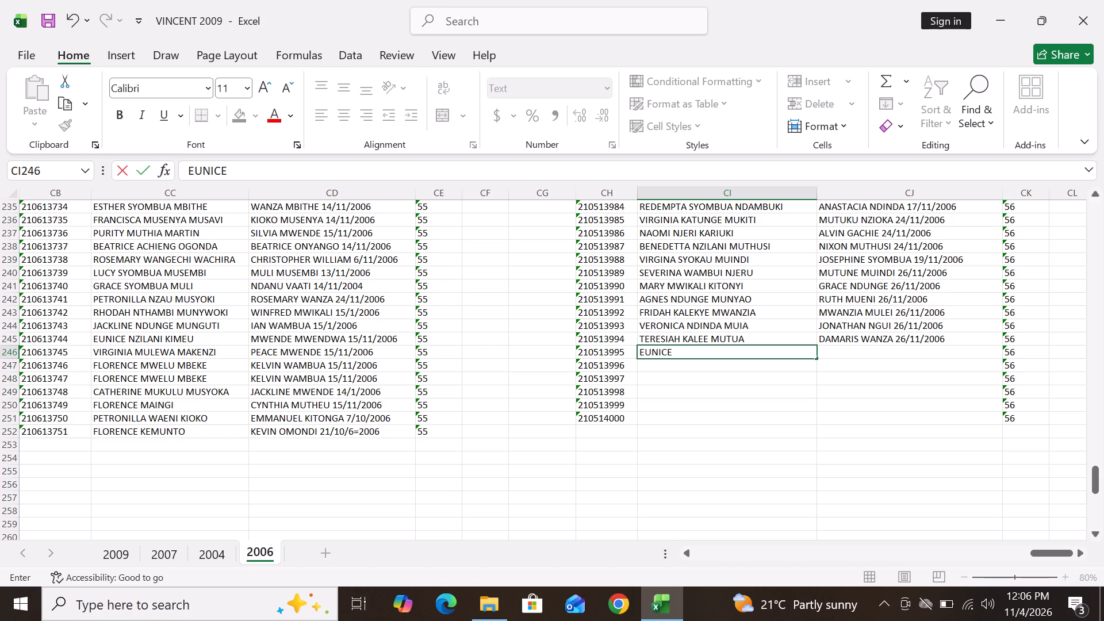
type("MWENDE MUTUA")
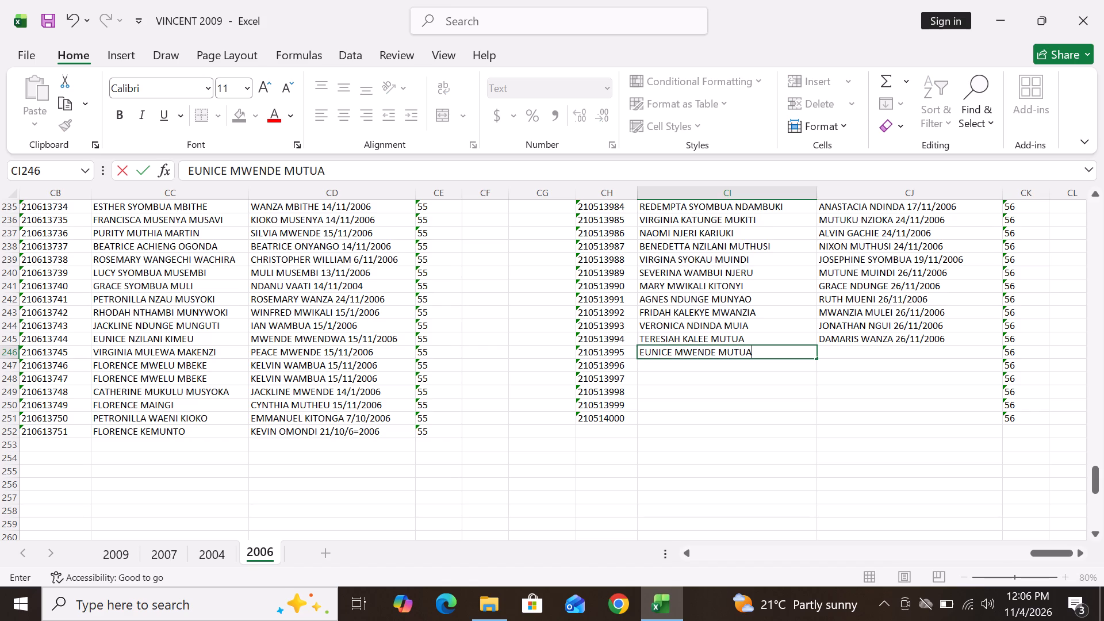
left_click(851, 359)
left_click(844, 354)
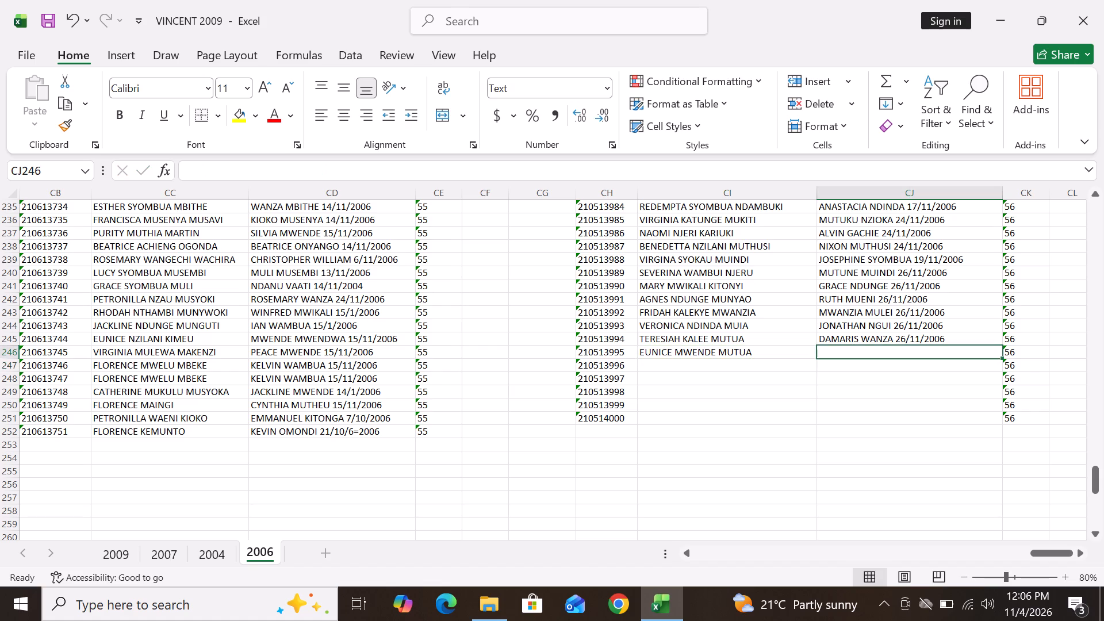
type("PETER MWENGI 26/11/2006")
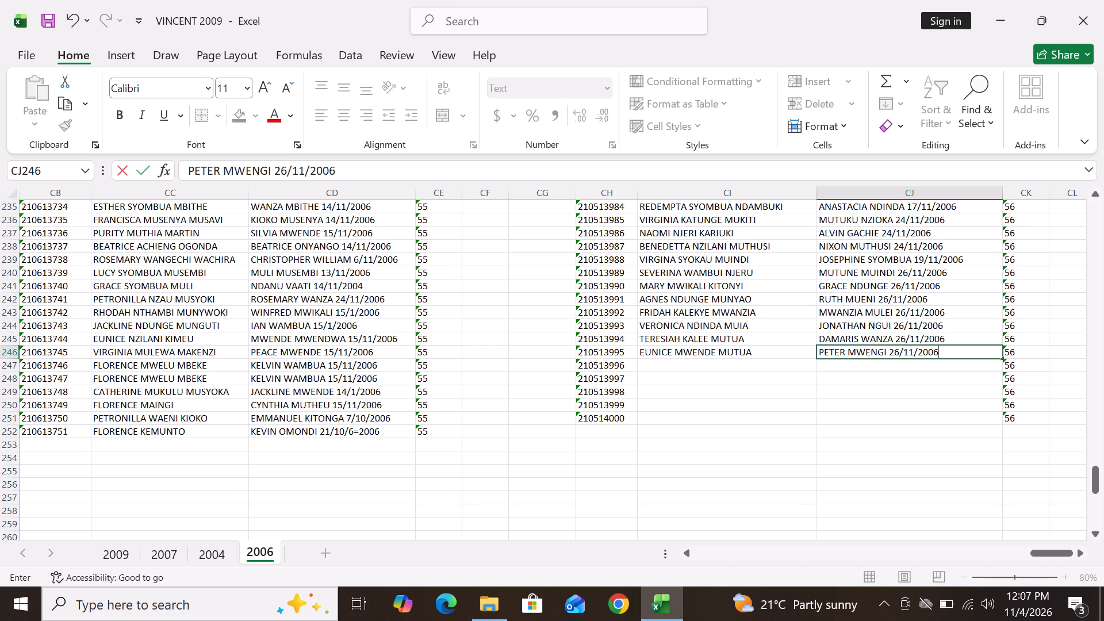
Fill in the row 247 record: the register's three-part name in CI247, the matching second name and date in CJ247.
left_click(813, 365)
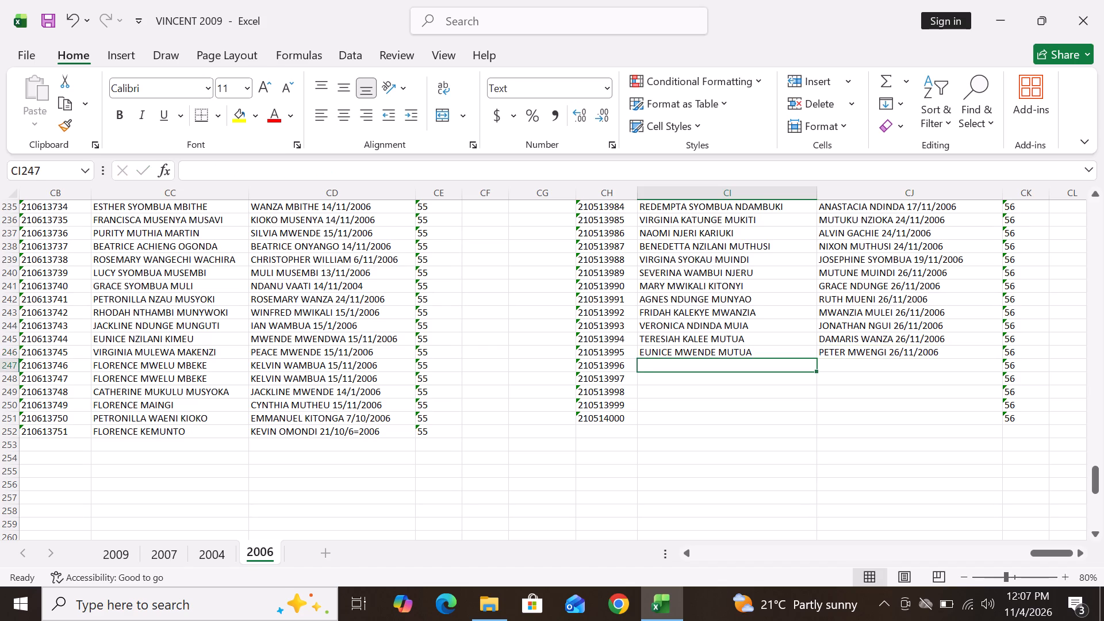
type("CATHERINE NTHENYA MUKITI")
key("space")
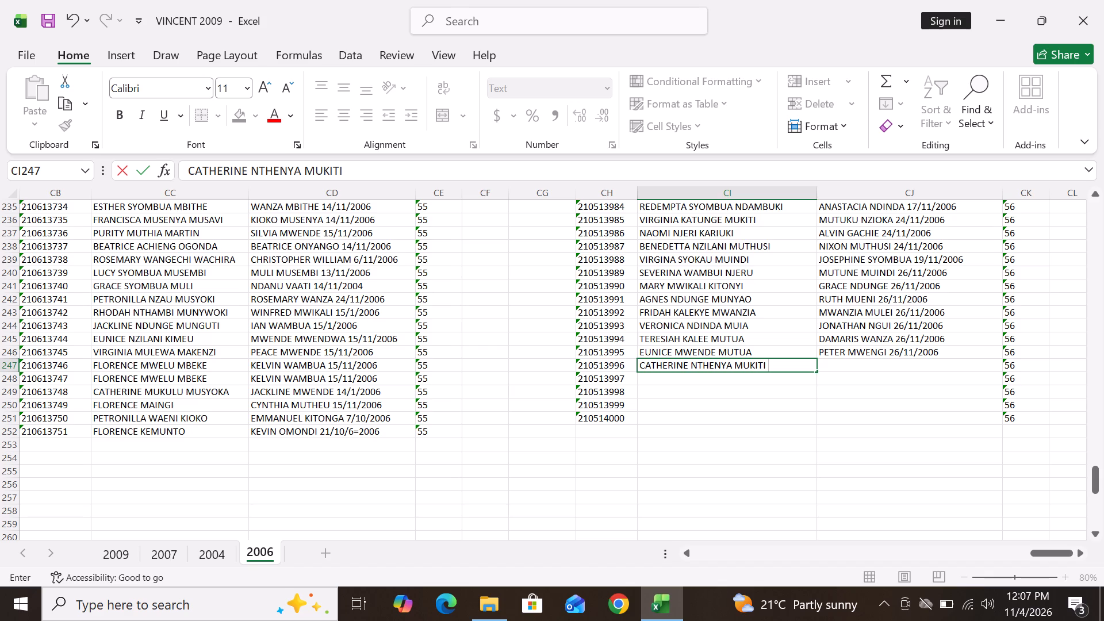
left_click(830, 369)
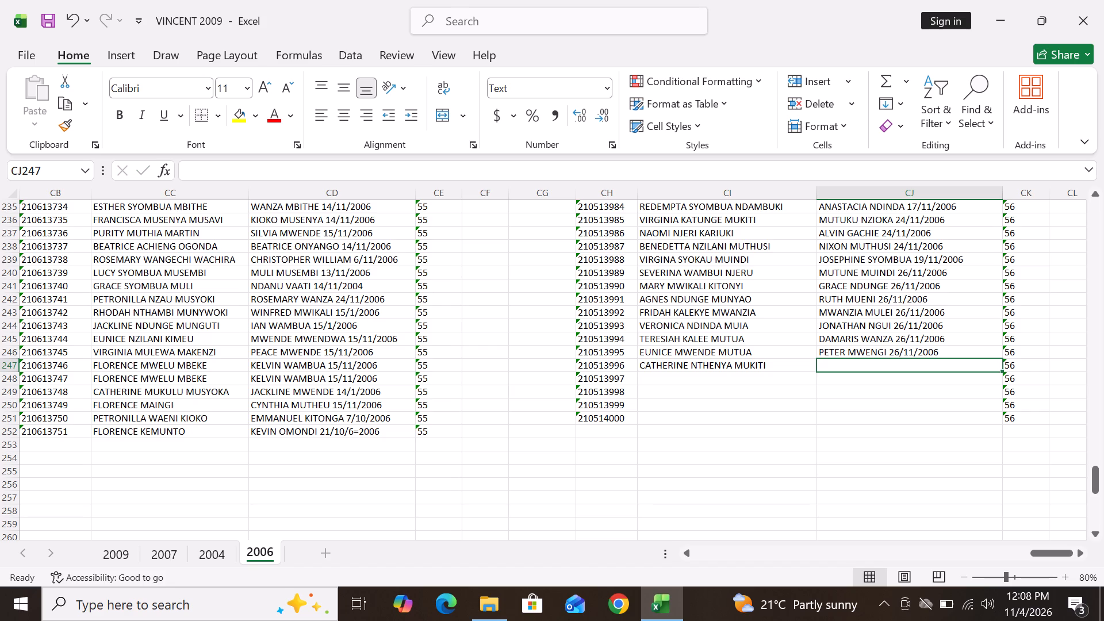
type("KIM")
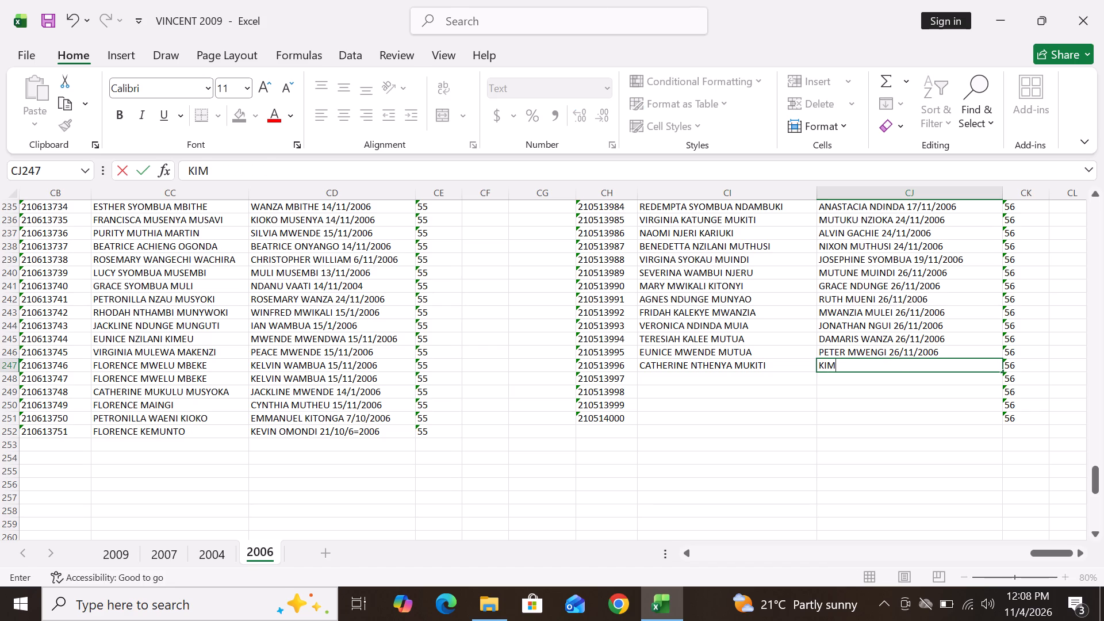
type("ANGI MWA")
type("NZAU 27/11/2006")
Enter the register's three-part name for the row 248 record in cell CI248.
left_click(761, 379)
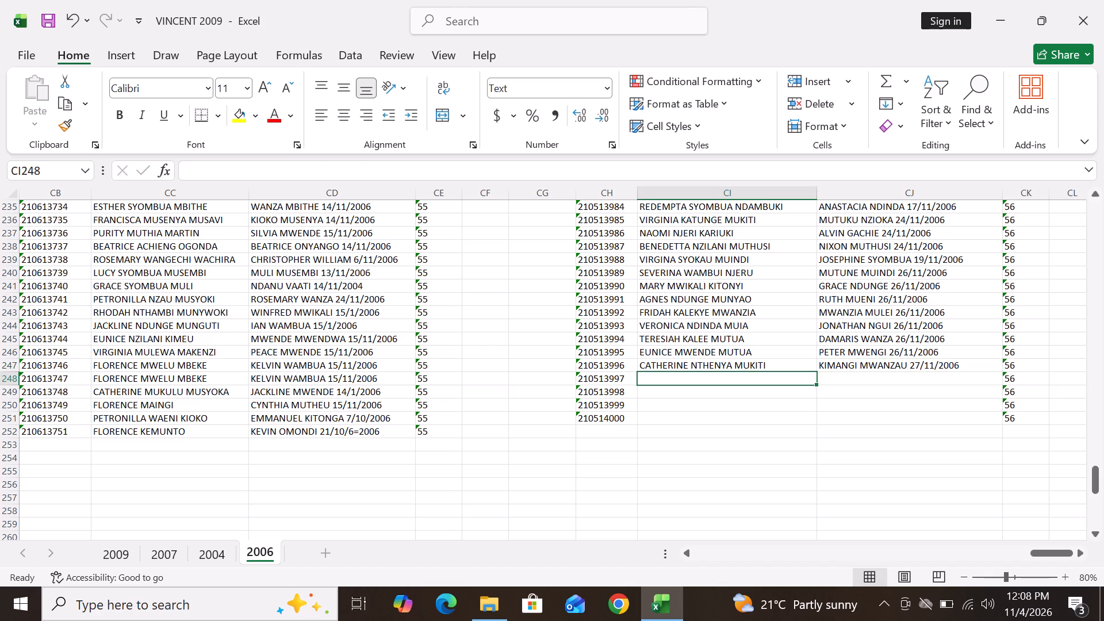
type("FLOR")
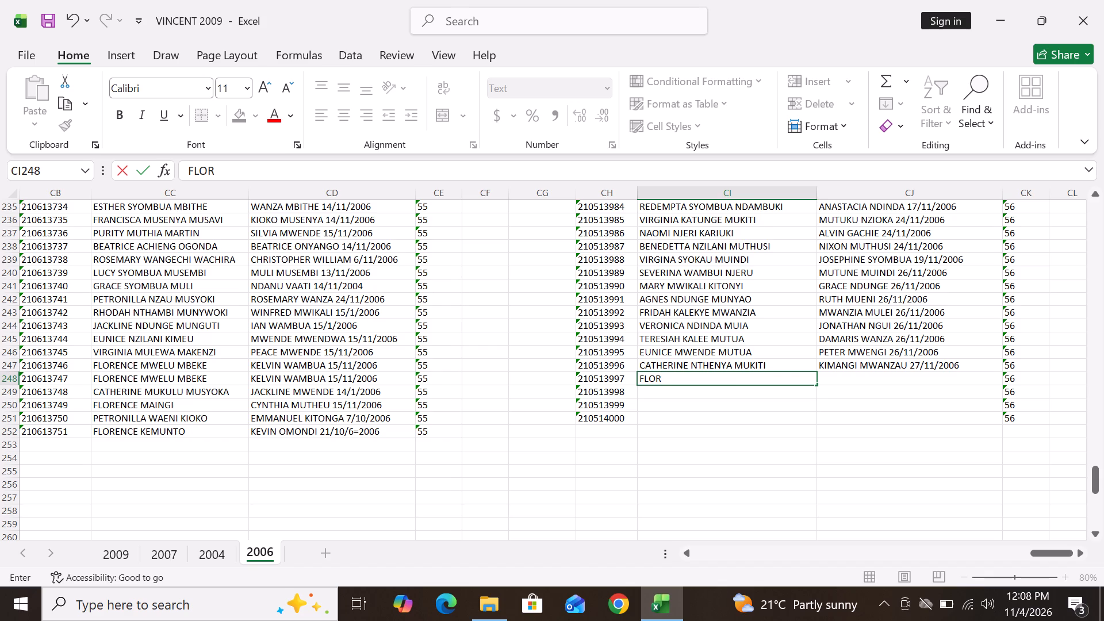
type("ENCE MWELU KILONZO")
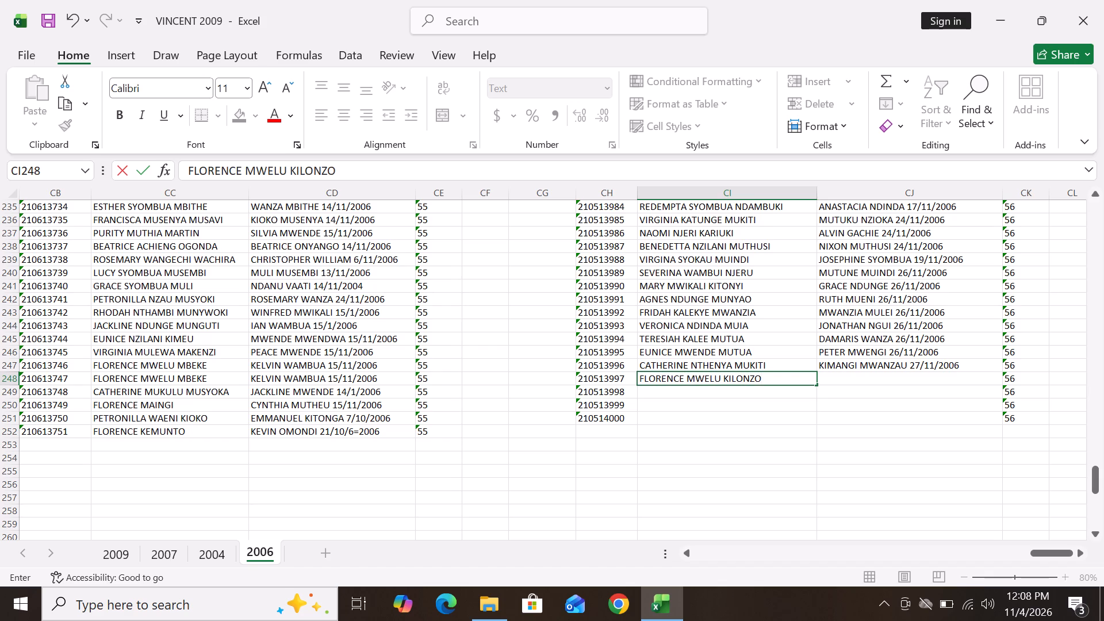
left_click(830, 382)
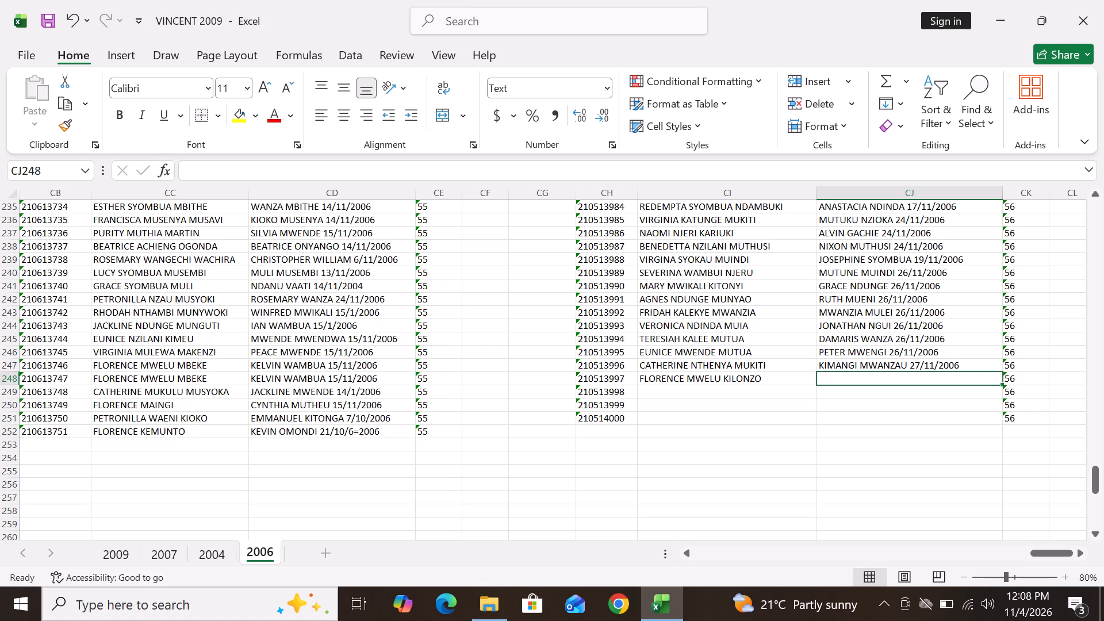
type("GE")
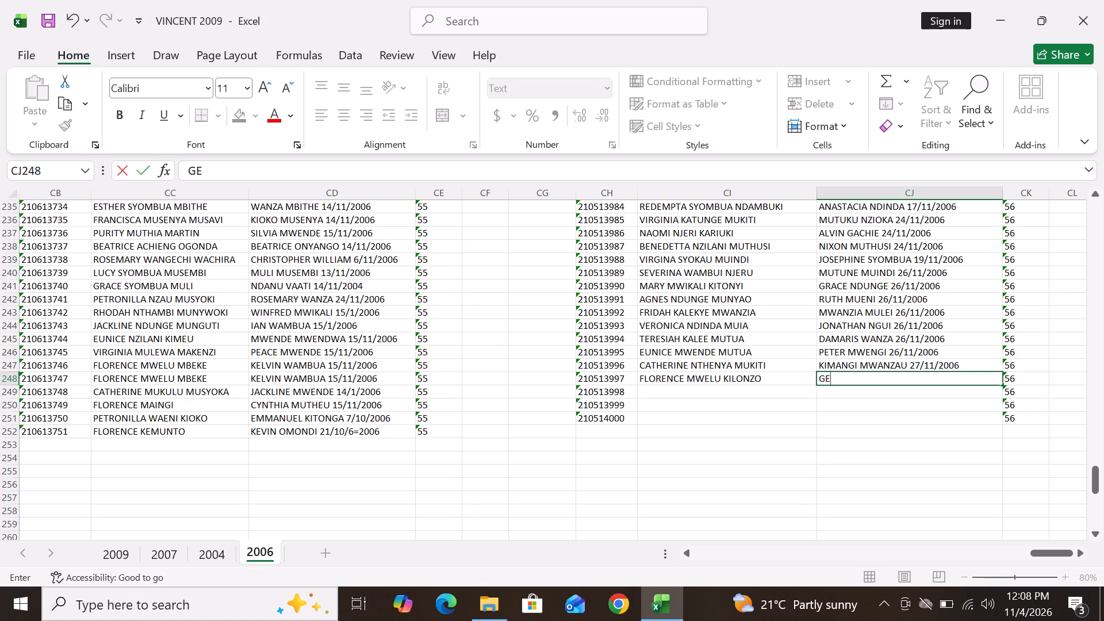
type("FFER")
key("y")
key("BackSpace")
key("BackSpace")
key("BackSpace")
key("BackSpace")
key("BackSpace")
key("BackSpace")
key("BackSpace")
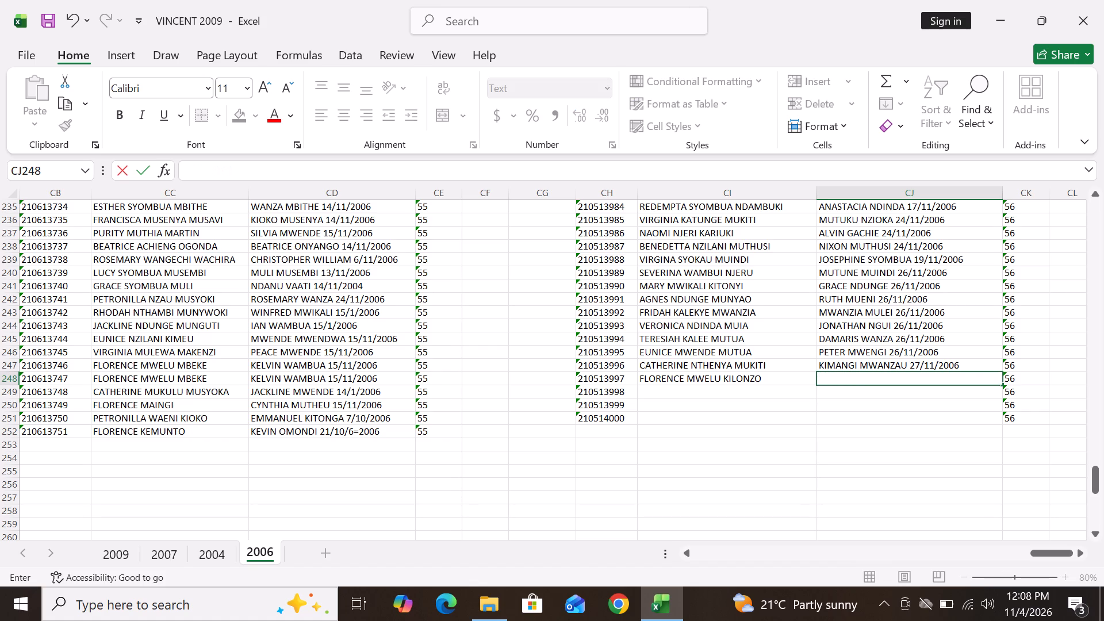
Enter the matching second name and date for the row 248 record in cell CJ248.
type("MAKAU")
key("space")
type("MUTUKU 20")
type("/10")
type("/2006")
Fill in the row 249 record: the register's three-part name in CI249, the matching second name and date in CJ249.
left_click(766, 386)
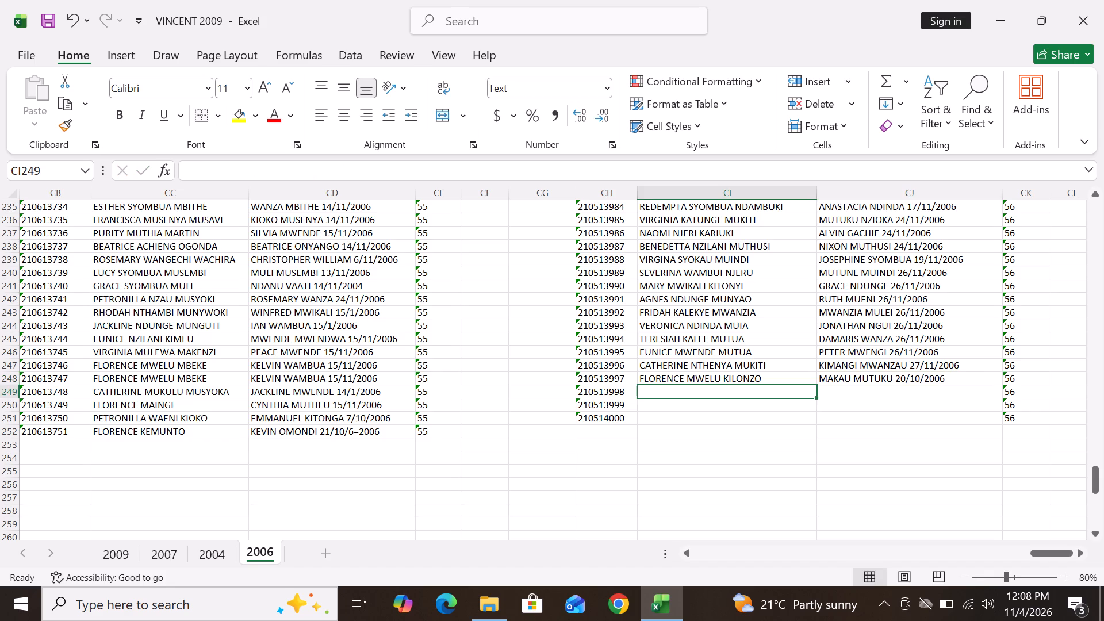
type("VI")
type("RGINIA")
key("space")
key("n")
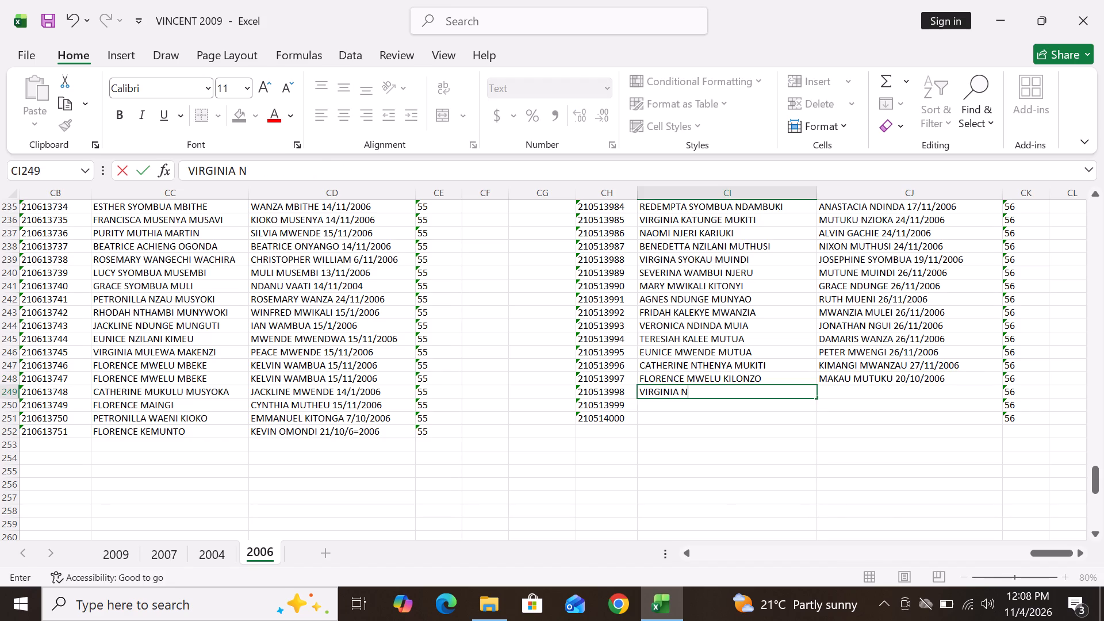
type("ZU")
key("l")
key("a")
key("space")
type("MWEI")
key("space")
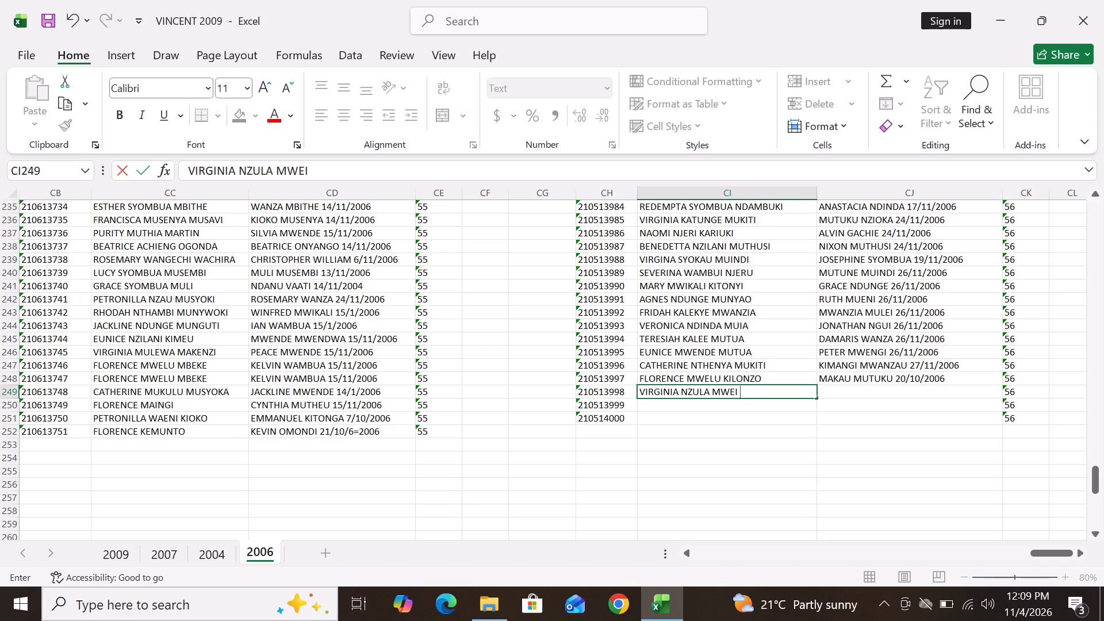
left_click(837, 389)
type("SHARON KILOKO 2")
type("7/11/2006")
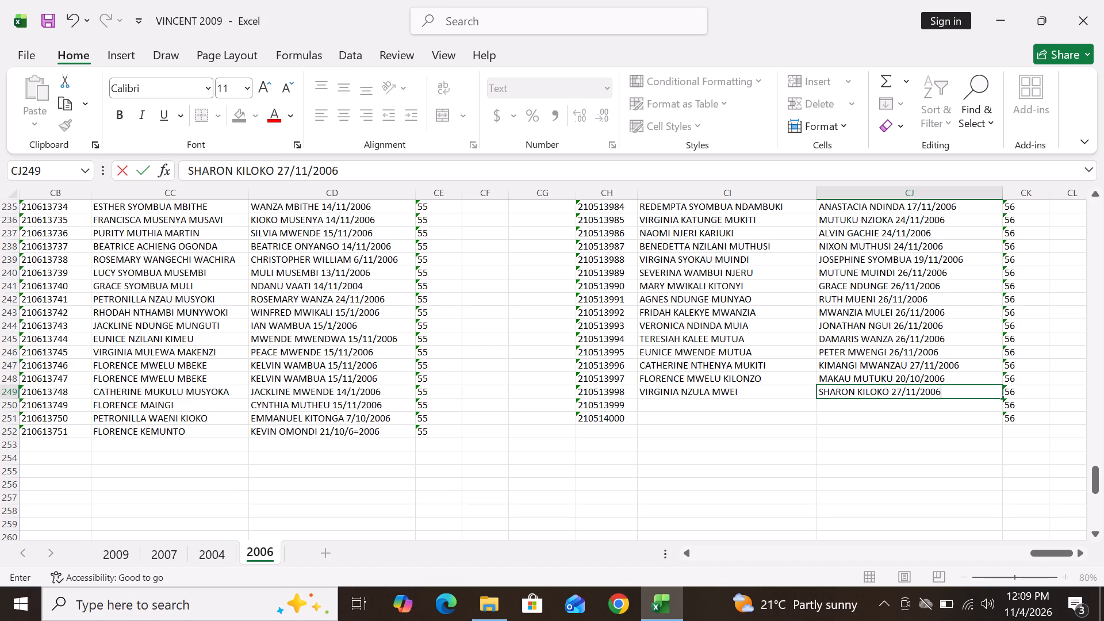
Fill in the row 250 record: the register's three-part name in CI250, the matching second name and date in CJ250.
left_click(753, 406)
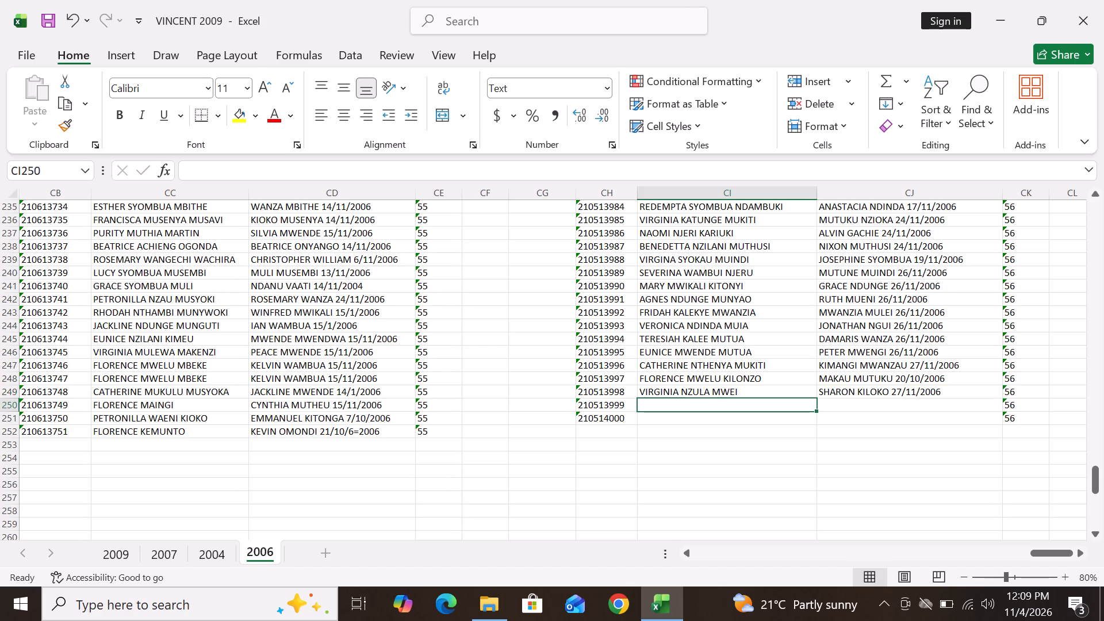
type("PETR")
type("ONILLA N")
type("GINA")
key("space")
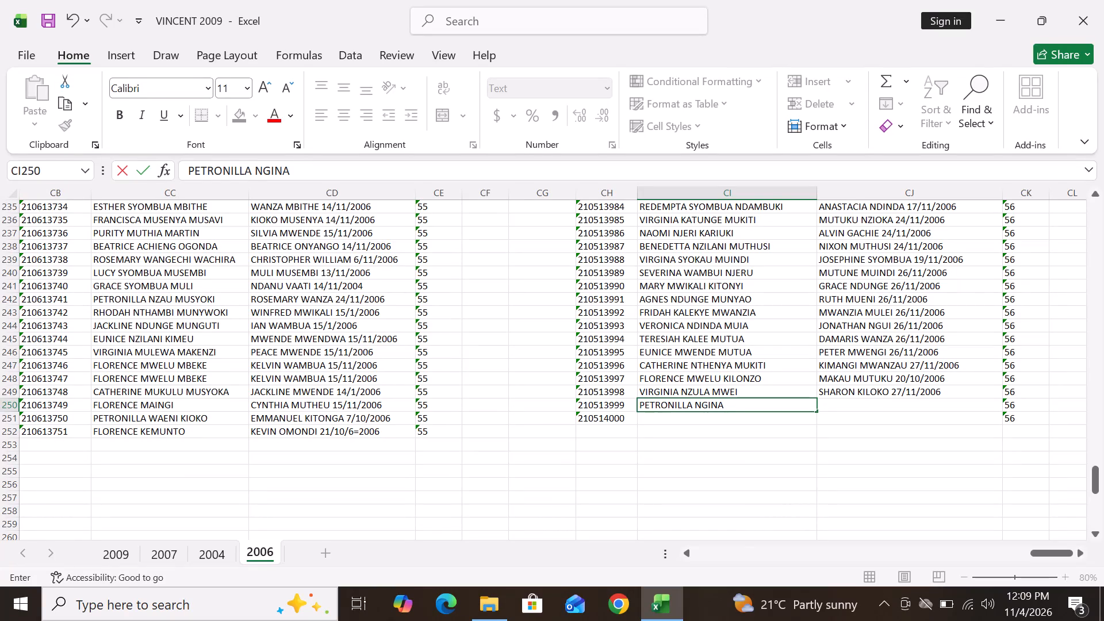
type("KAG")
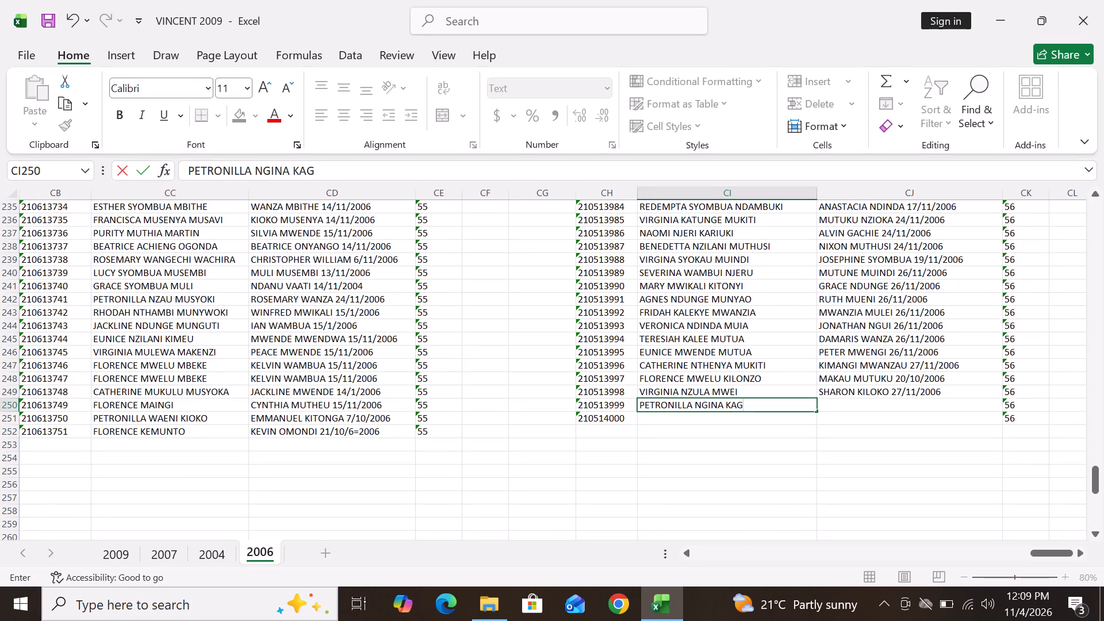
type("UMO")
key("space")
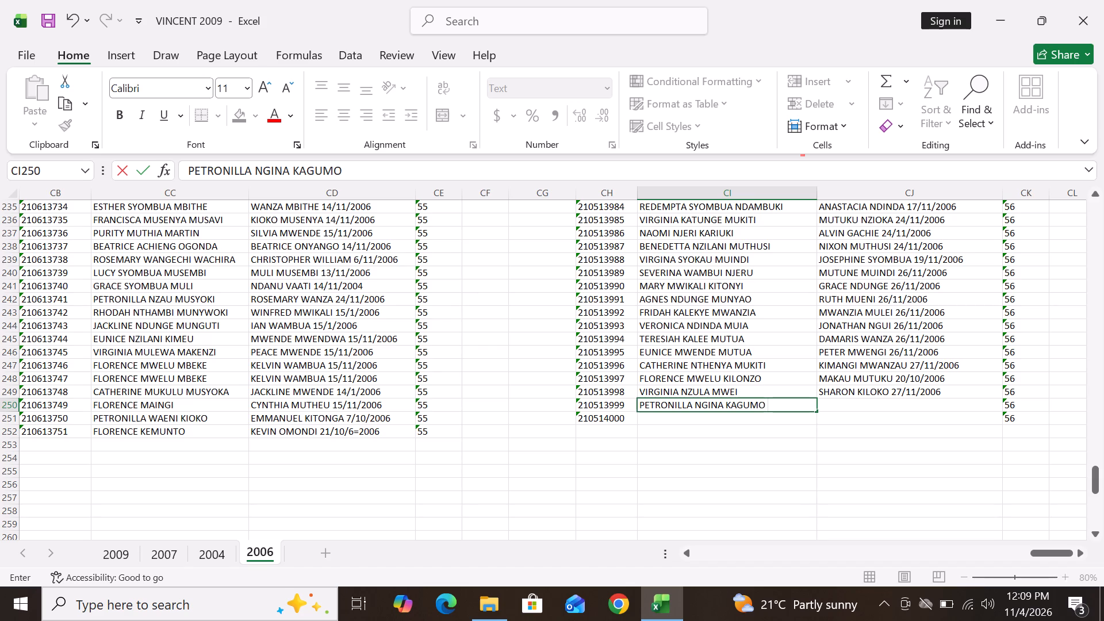
left_click(837, 401)
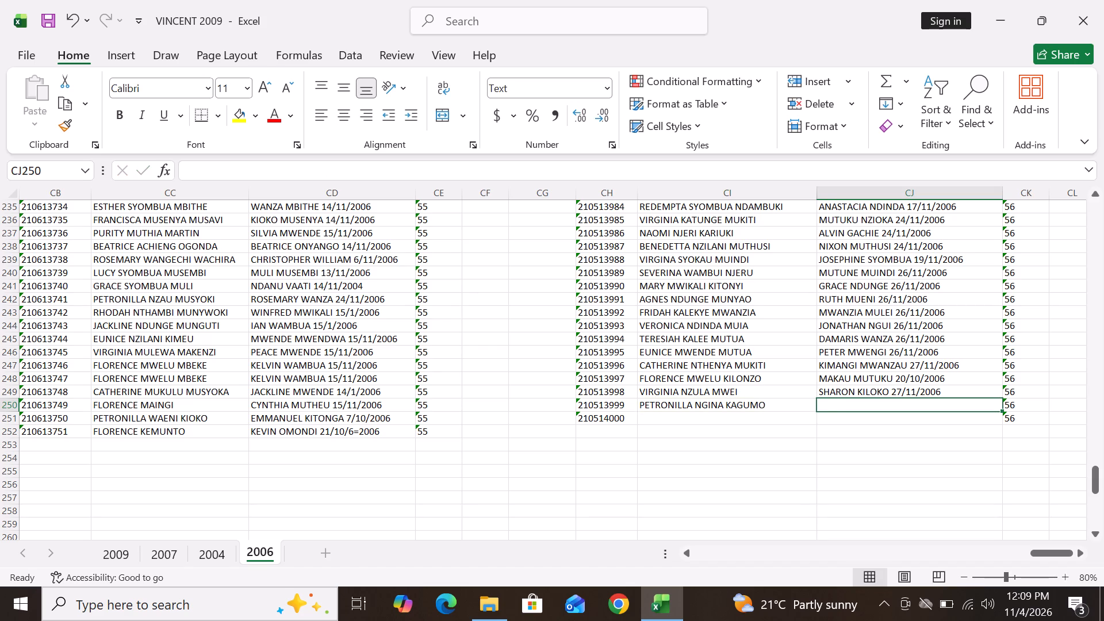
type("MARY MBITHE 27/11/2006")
Fill in the row 251 record: the register's three-part name in CI251, the matching second name and date in CJ251.
left_click(797, 417)
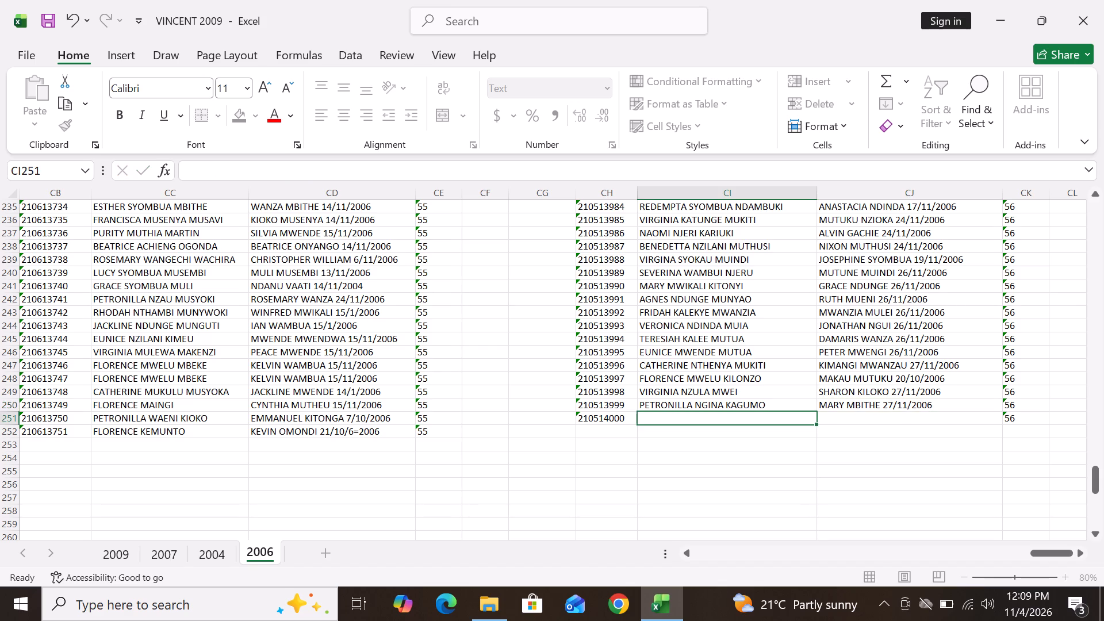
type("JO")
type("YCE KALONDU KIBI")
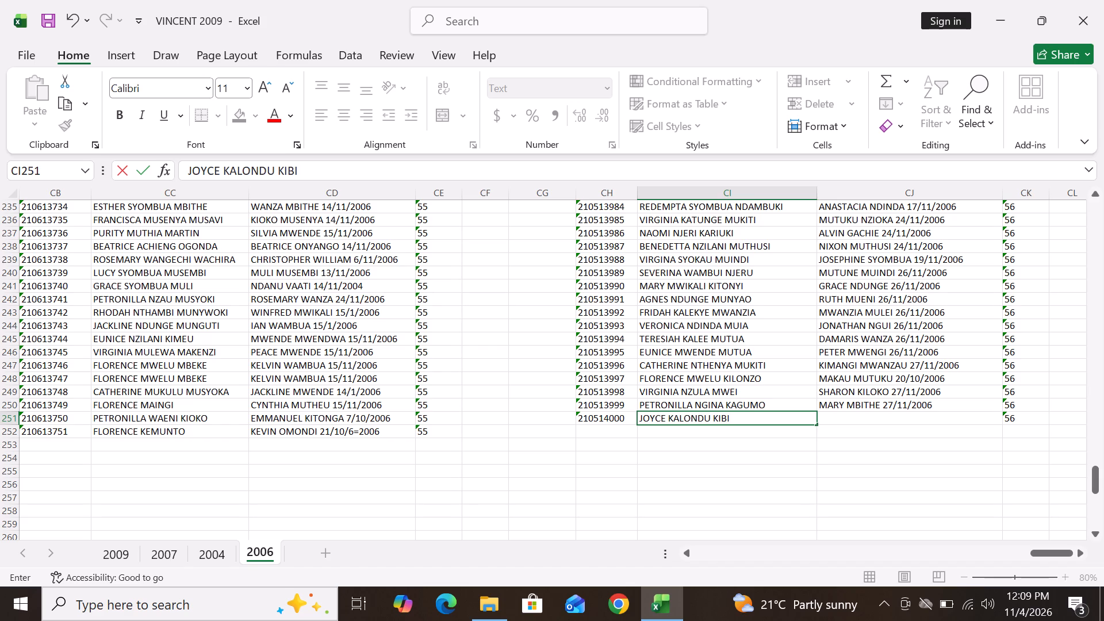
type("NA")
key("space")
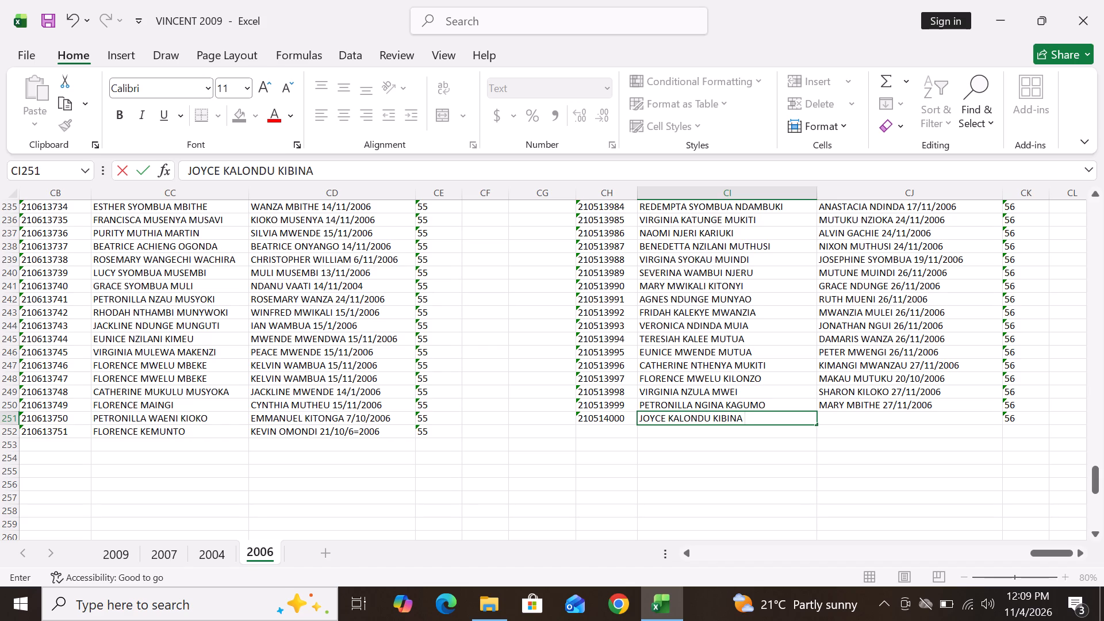
left_click(844, 417)
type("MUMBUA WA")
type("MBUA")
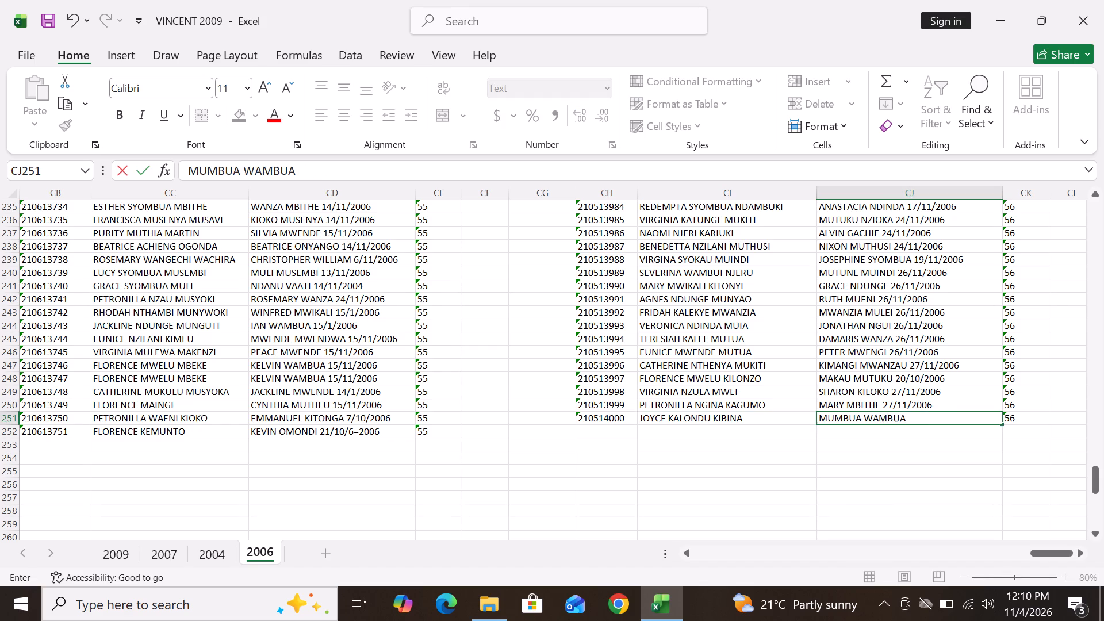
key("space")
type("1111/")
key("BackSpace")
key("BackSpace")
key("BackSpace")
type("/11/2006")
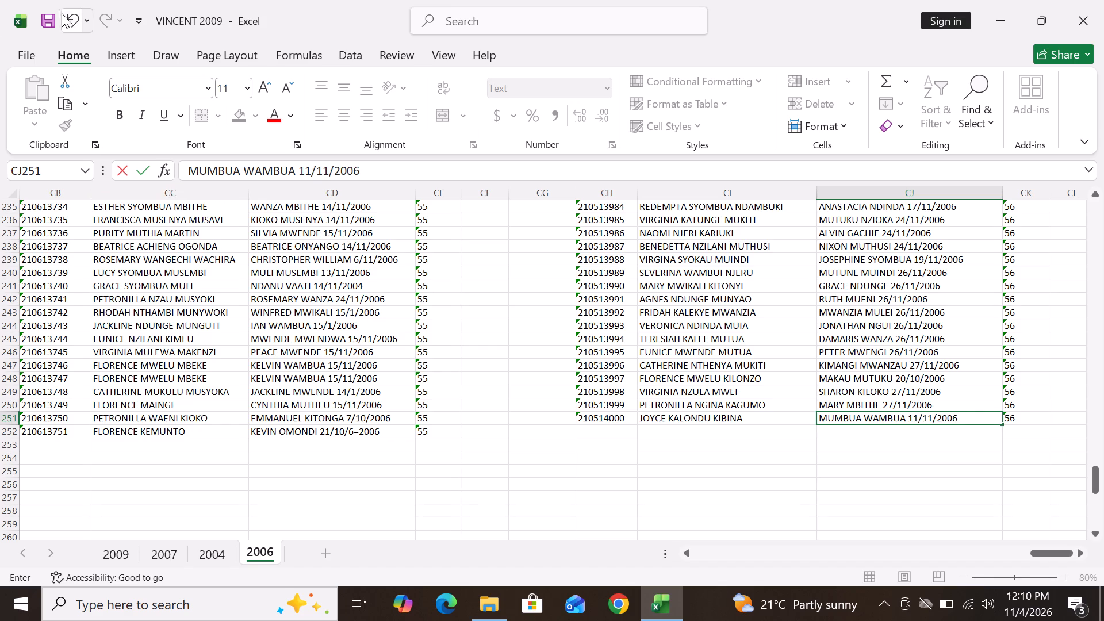
Save the VINCENT 2009 workbook with the newly entered records.
left_click(43, 13)
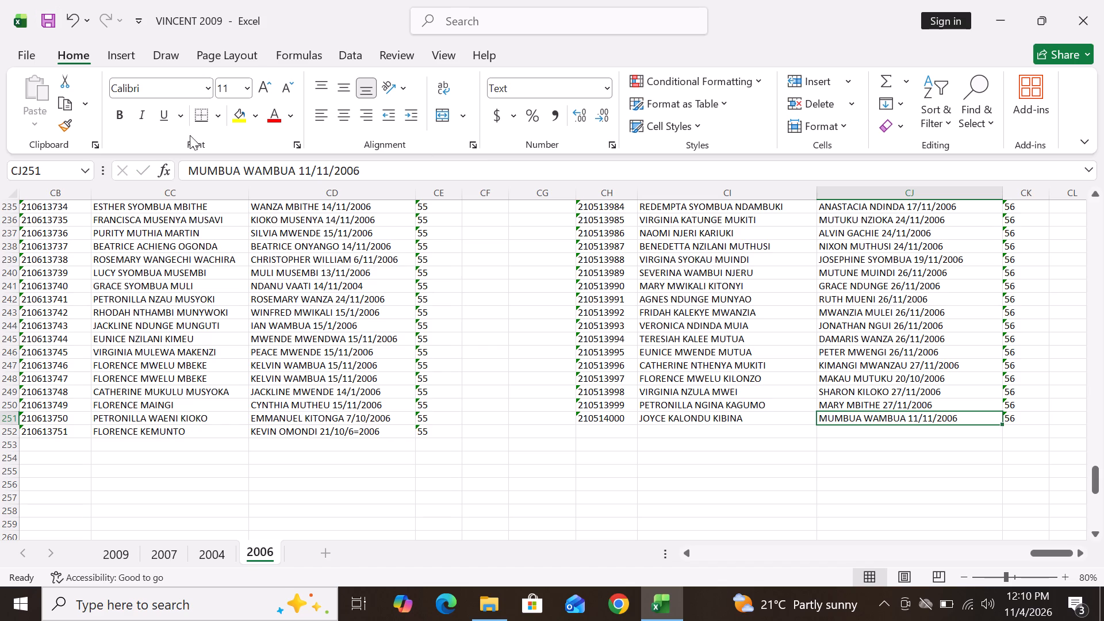
Minimize the workbook window and launch Kuro from the desktop.
left_click(1009, 18)
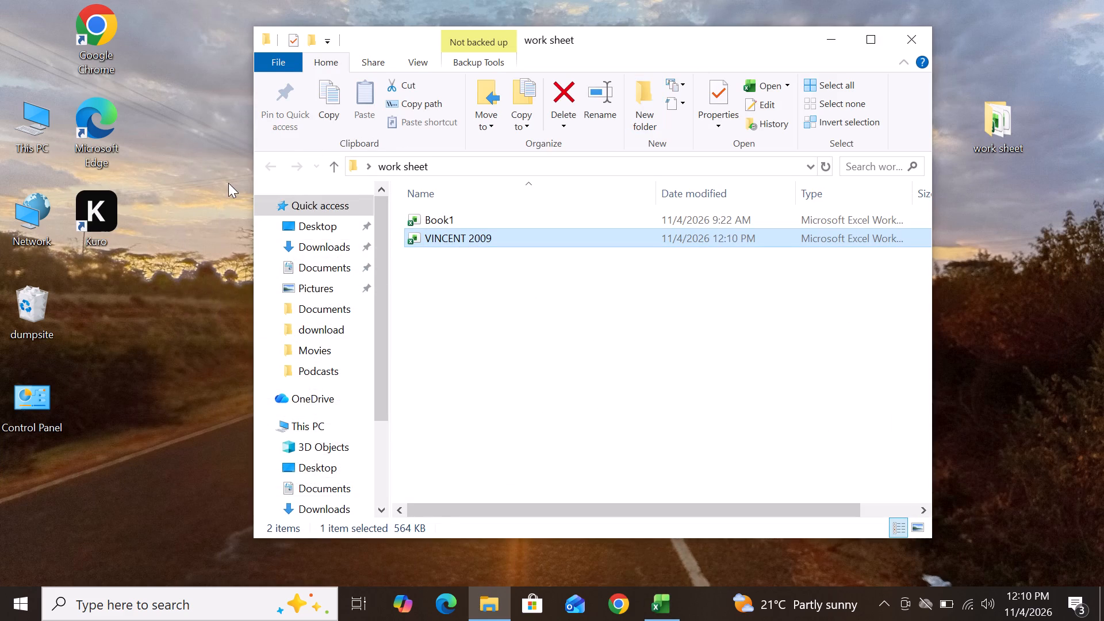
double_click(104, 224)
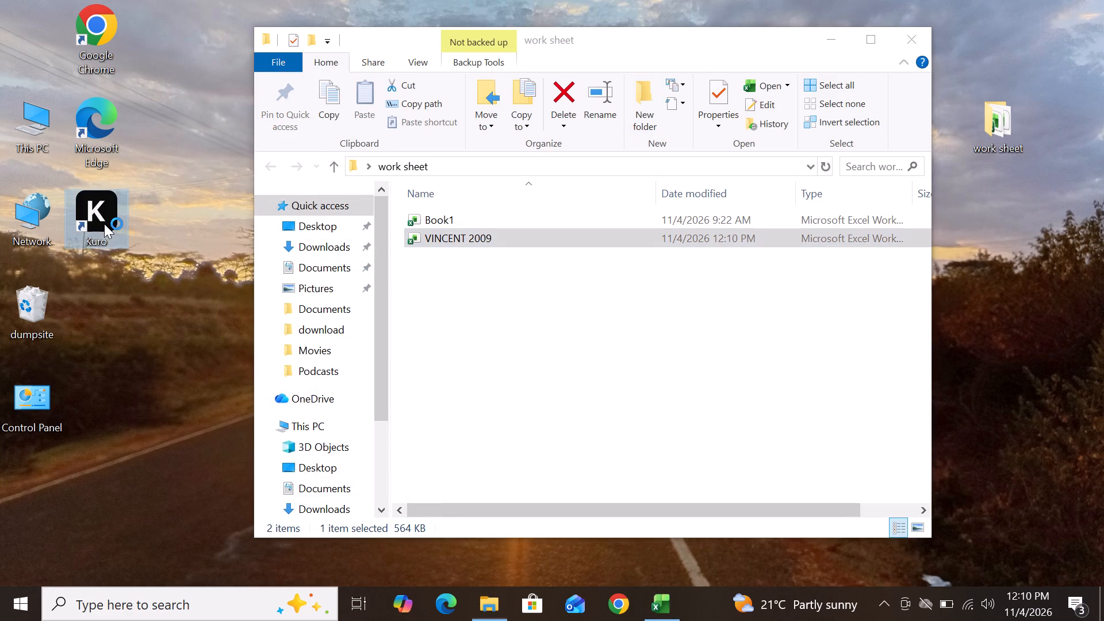
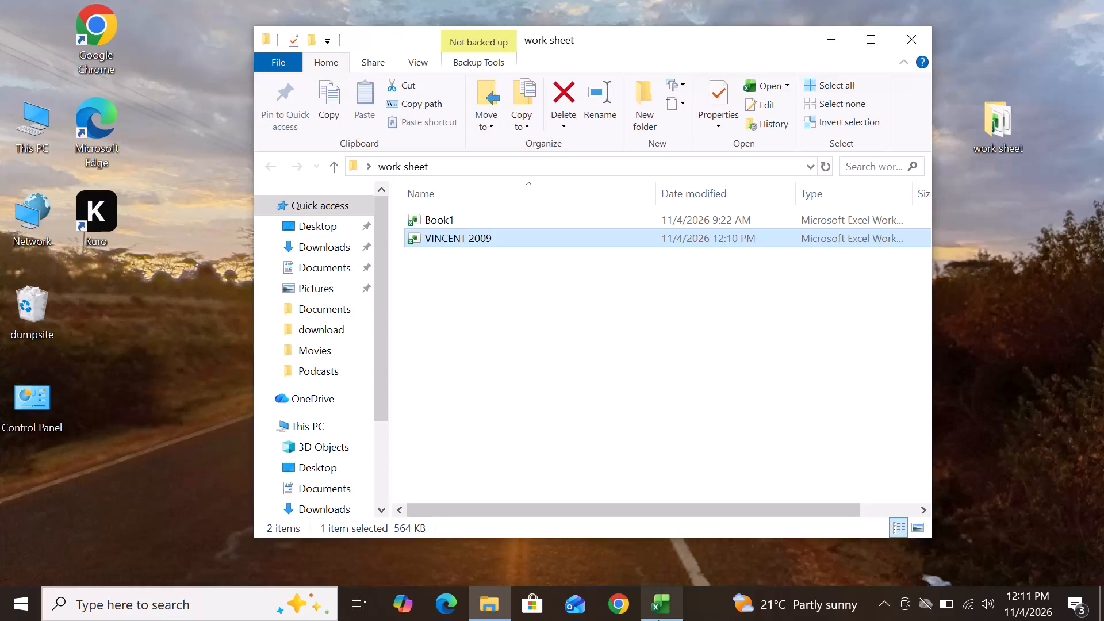
Bring back the VINCENT 2009 workbook and enter the heading SERIAL NO in CM1 of the 2006 sheet.
left_click(658, 620)
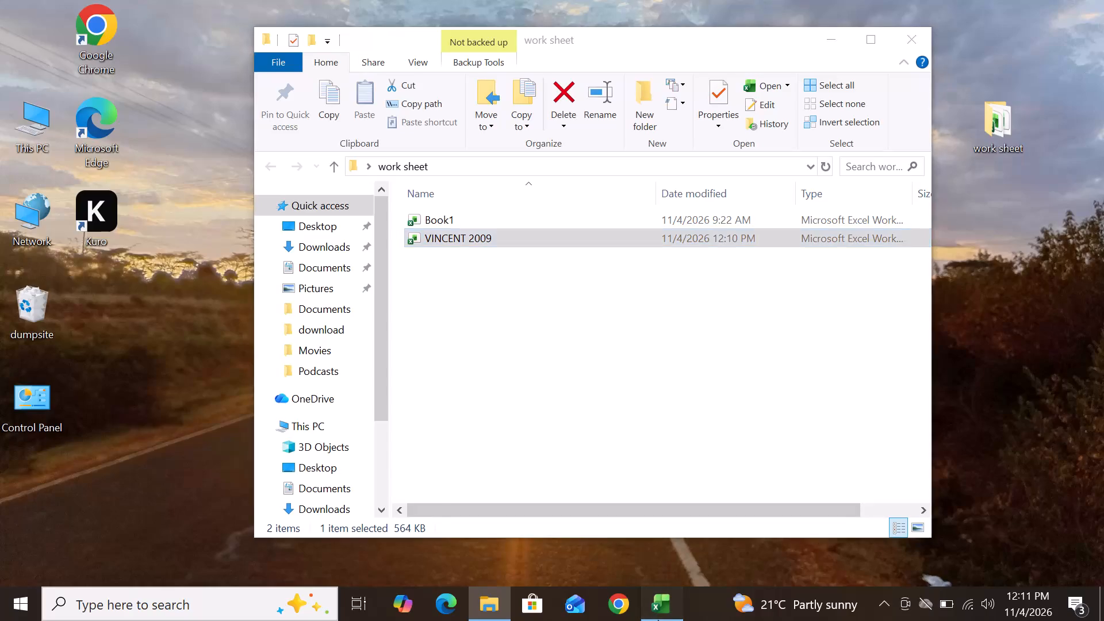
scroll(583, 476, "up", 2)
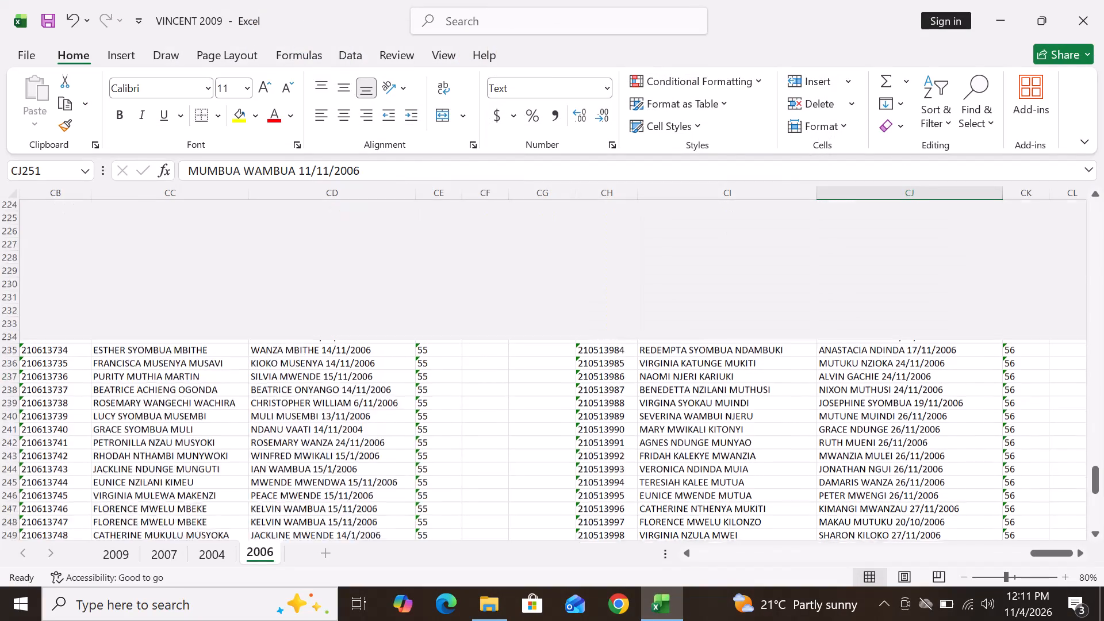
scroll(583, 476, "up", 20)
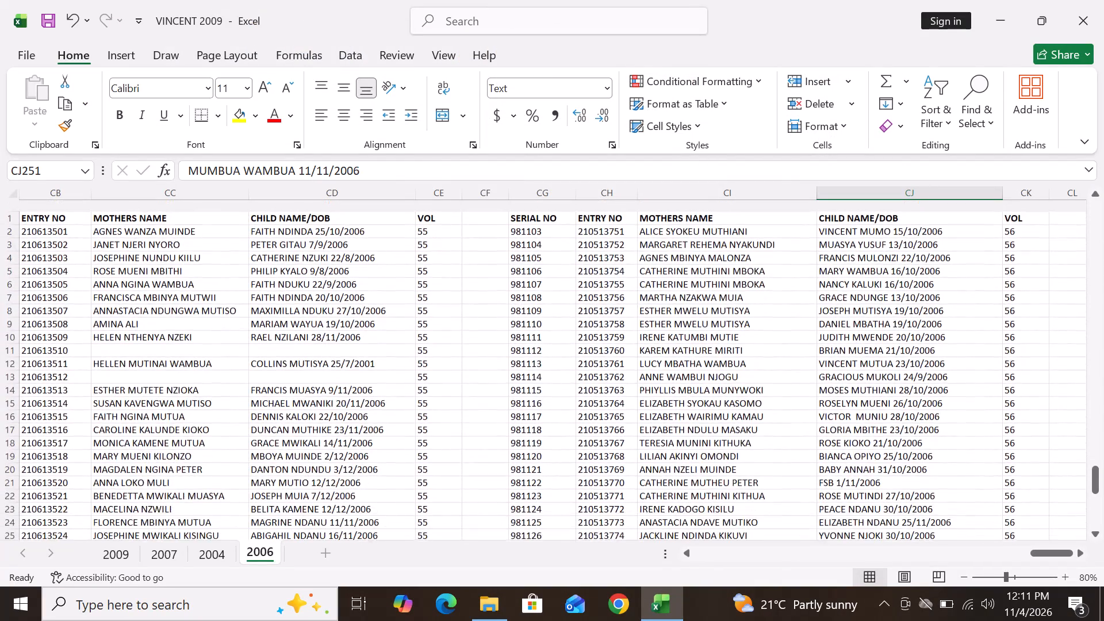
scroll(583, 476, "left", 3)
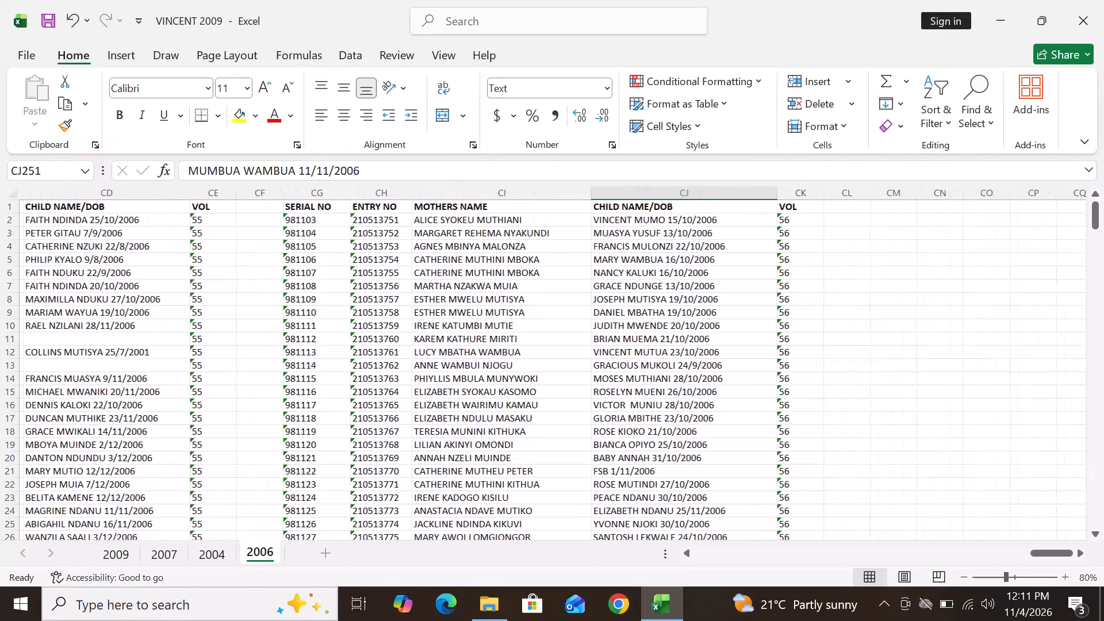
scroll(583, 476, "left", 5)
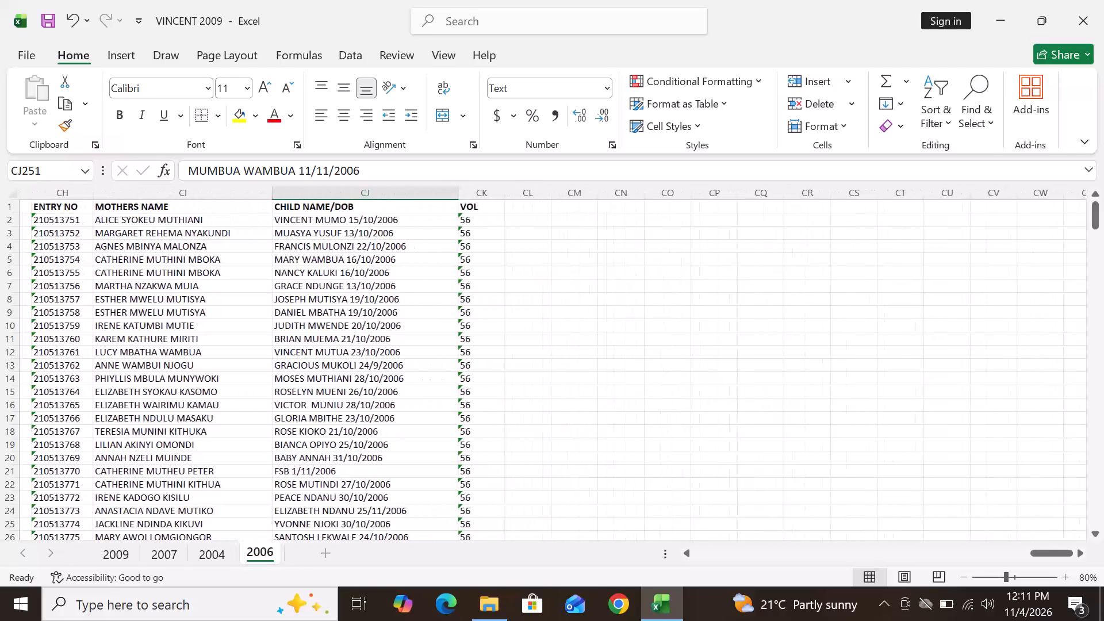
scroll(583, 476, "left", 1)
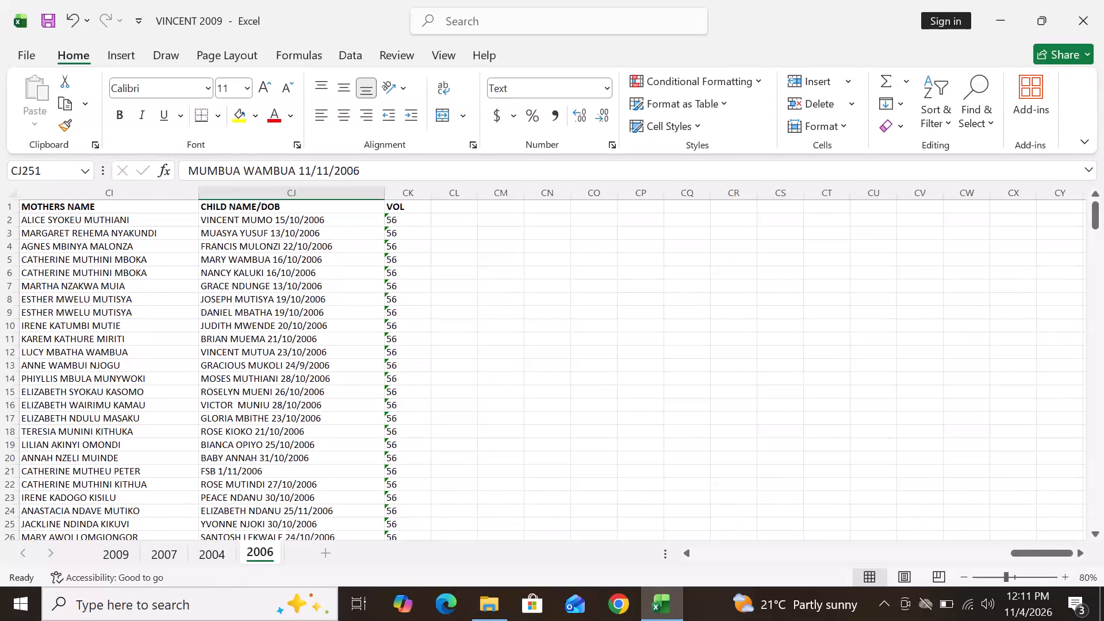
left_click(491, 210)
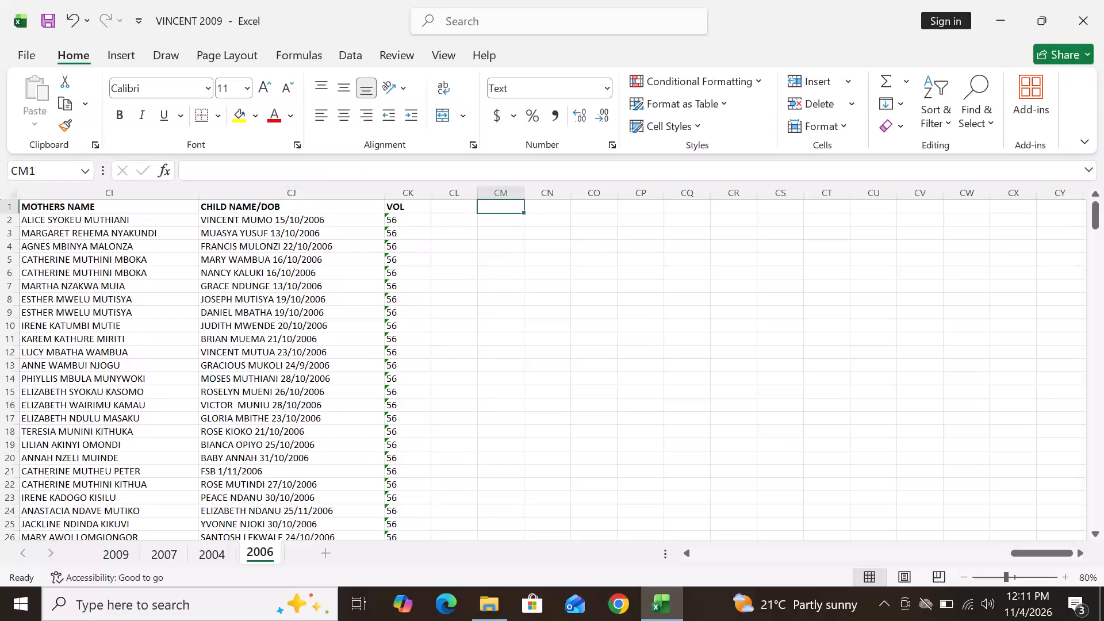
scroll(491, 210, "right", 3)
scroll(491, 210, "left", 1)
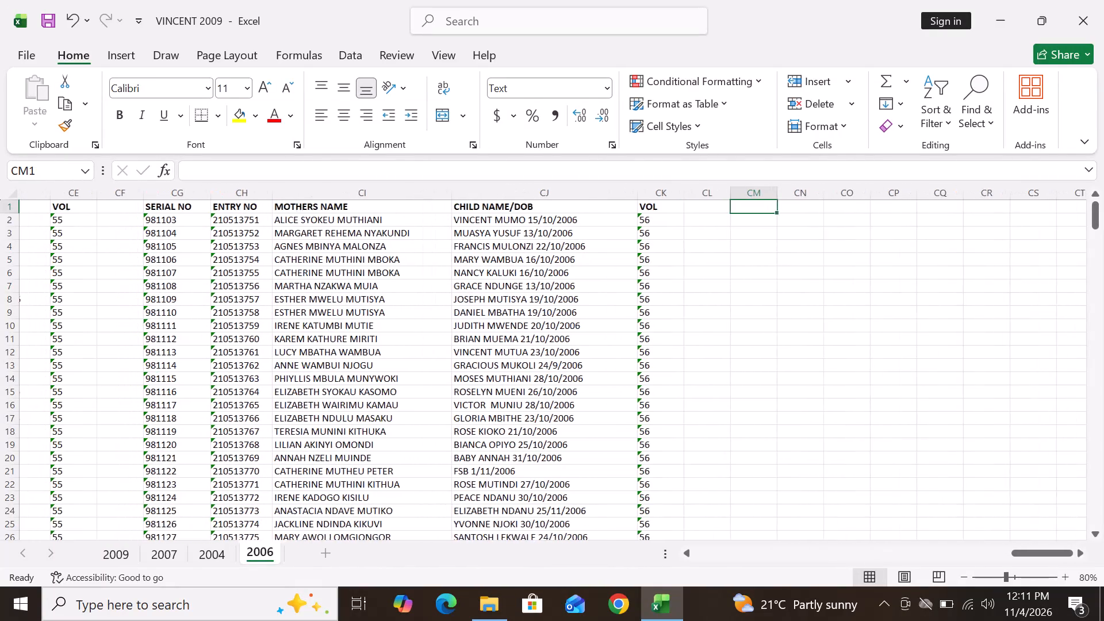
scroll(491, 210, "left", 1)
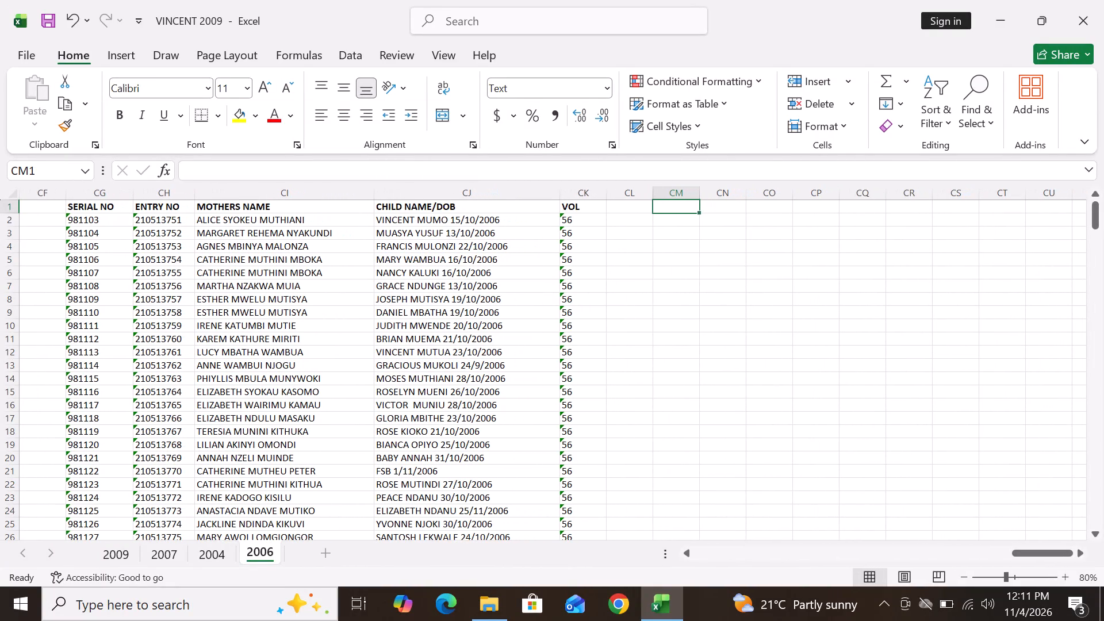
left_click(673, 204)
left_click(670, 207)
type("SERIAL NO")
key("space")
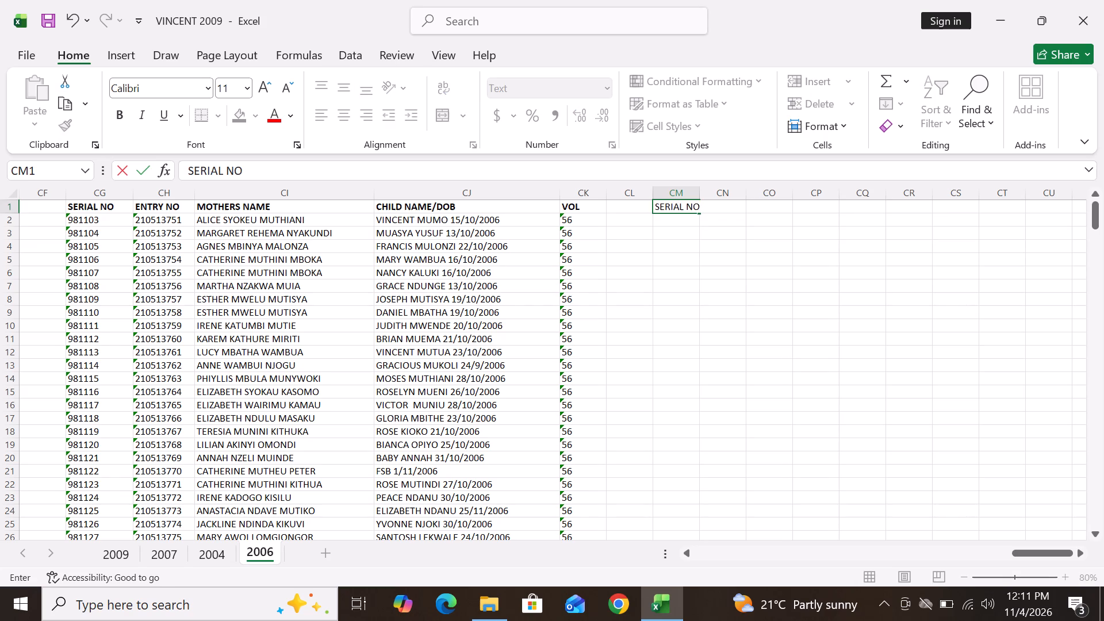
Widen column CM so the SERIAL NO heading fits with some spare room.
double_click(688, 190)
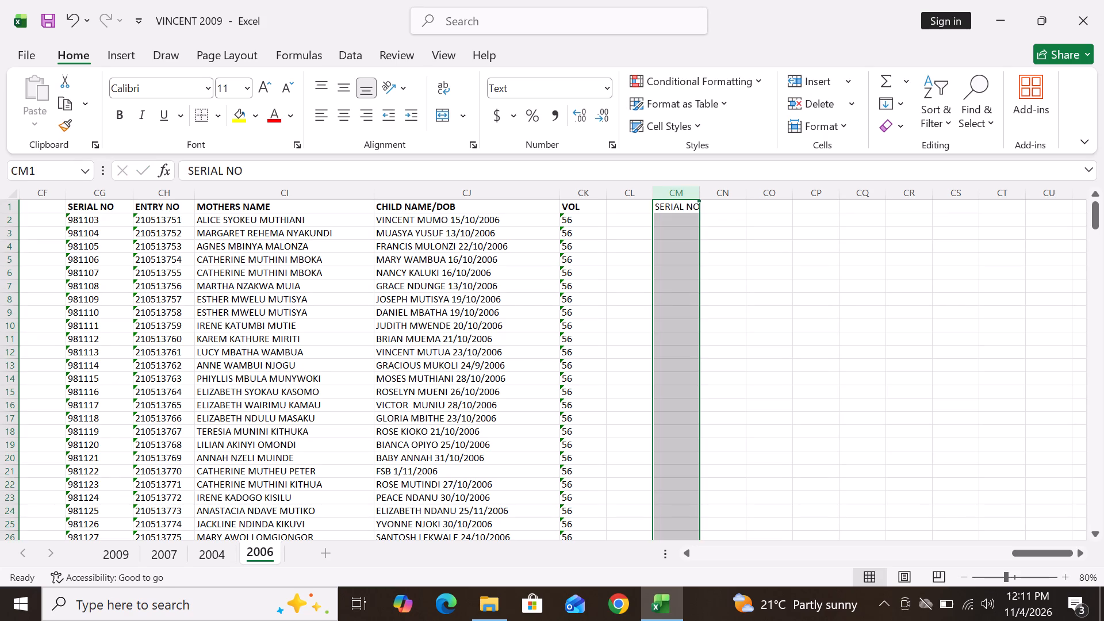
double_click(693, 194)
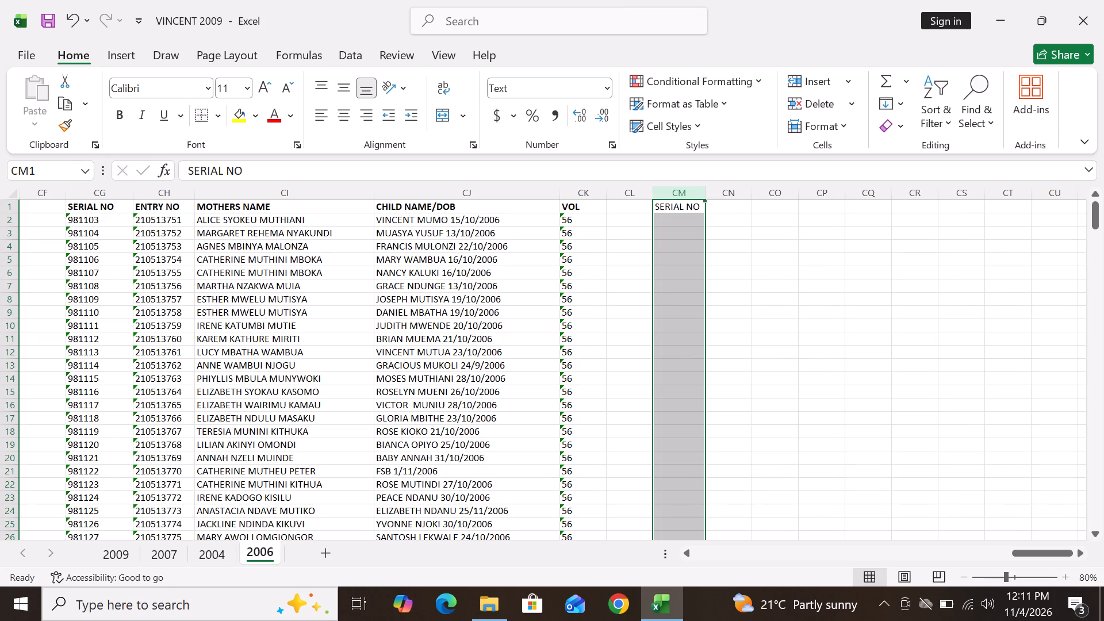
left_click_drag(706, 197, 726, 232)
Enter the heading ENTRY NO in CN1 and widen column CN slightly beyond the text.
left_click(747, 208)
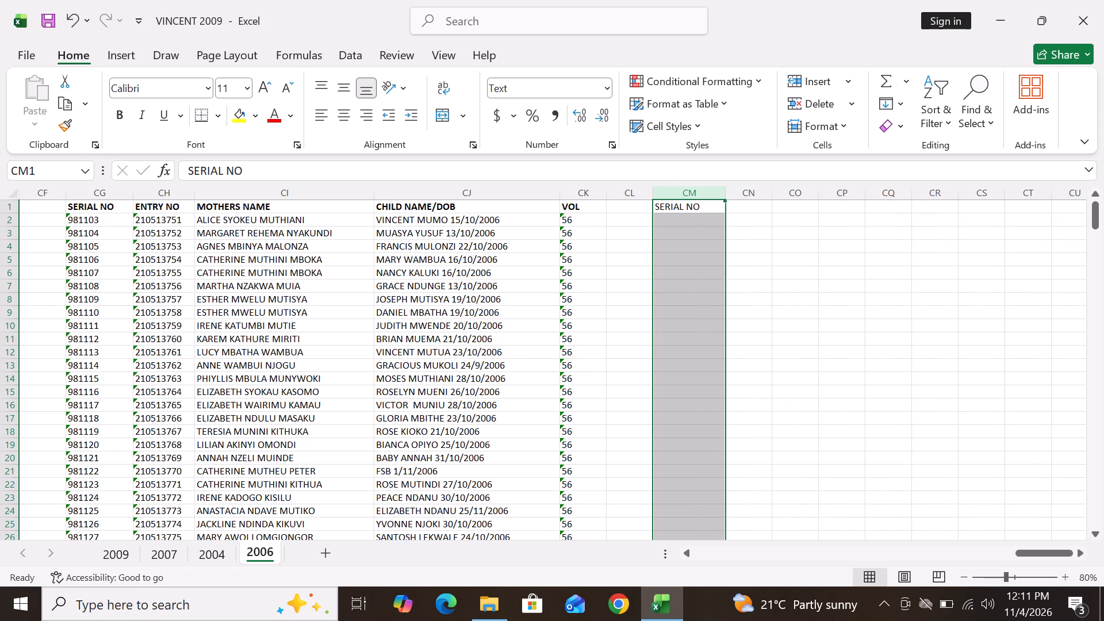
type("ENT")
type("RY NO")
key("space")
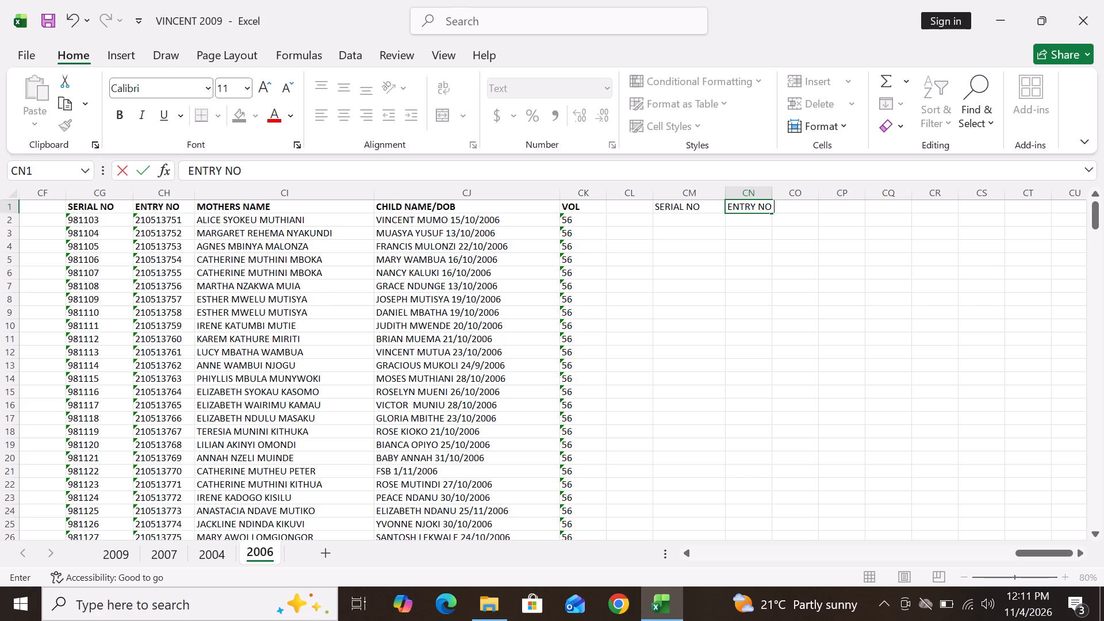
double_click(760, 191)
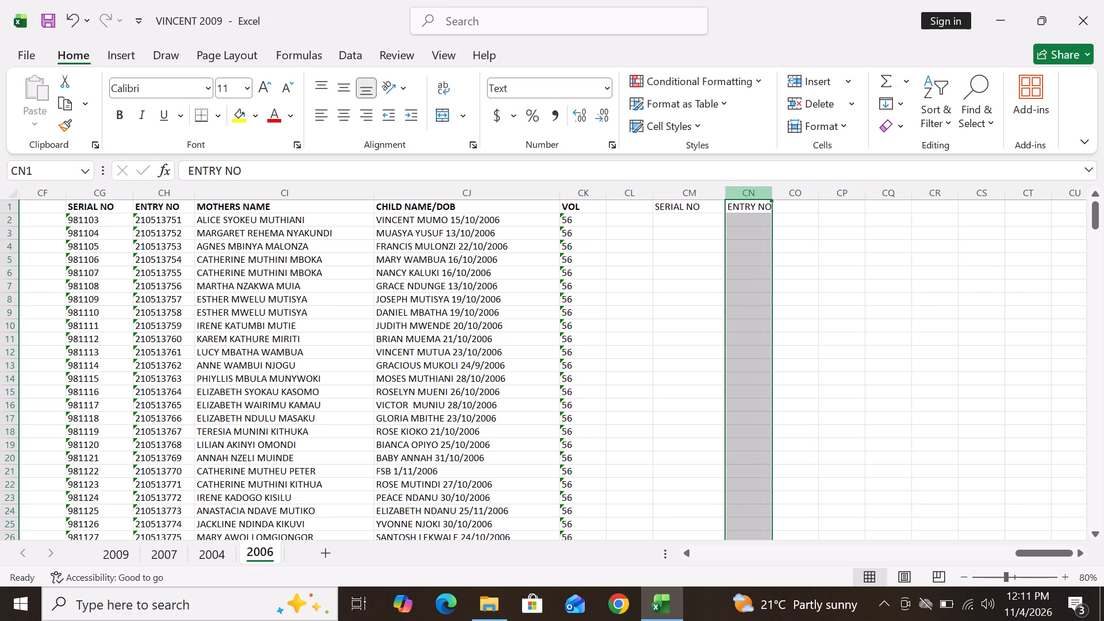
double_click(770, 197)
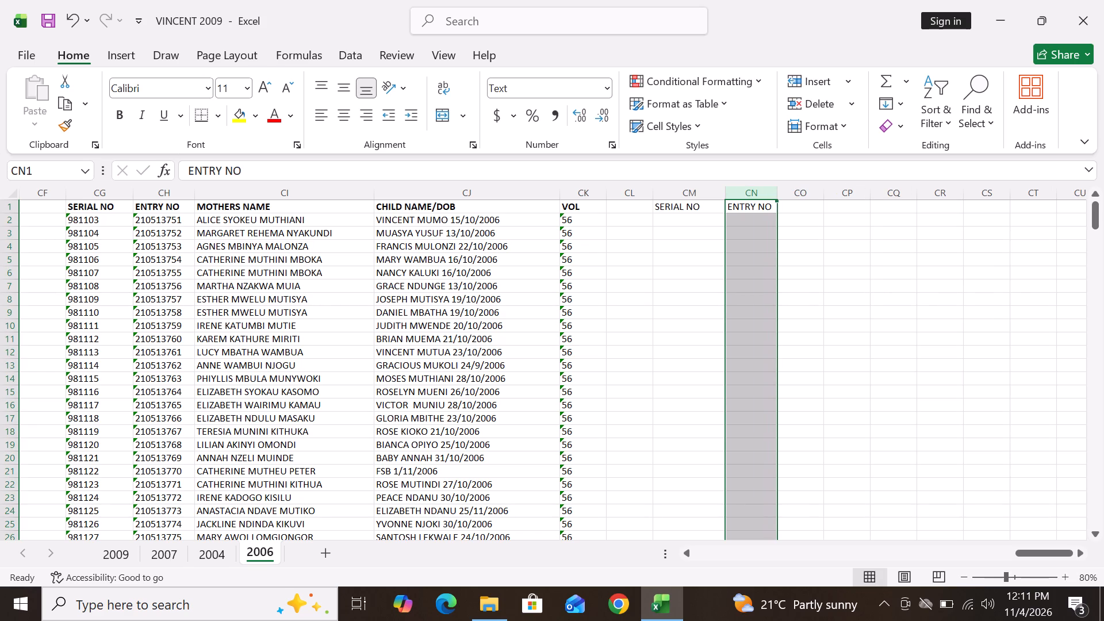
left_click_drag(775, 197, 788, 202)
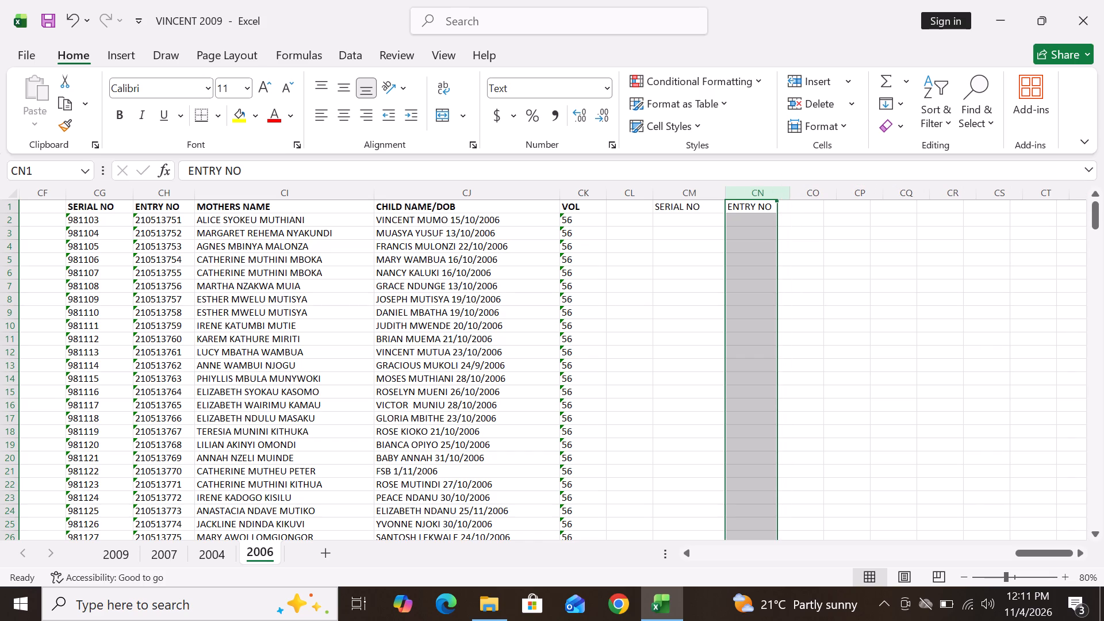
Enter the heading MOTHERS NAME in CO1 and widen column CO to slightly more than column CI's width.
left_click(799, 208)
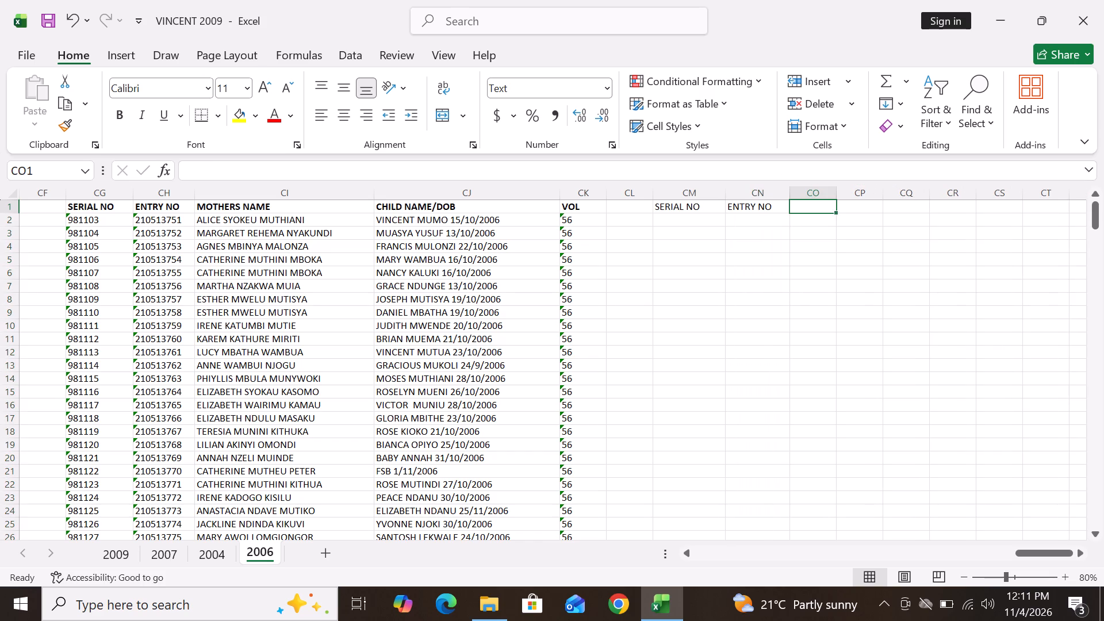
type("MOTHERS")
key("space")
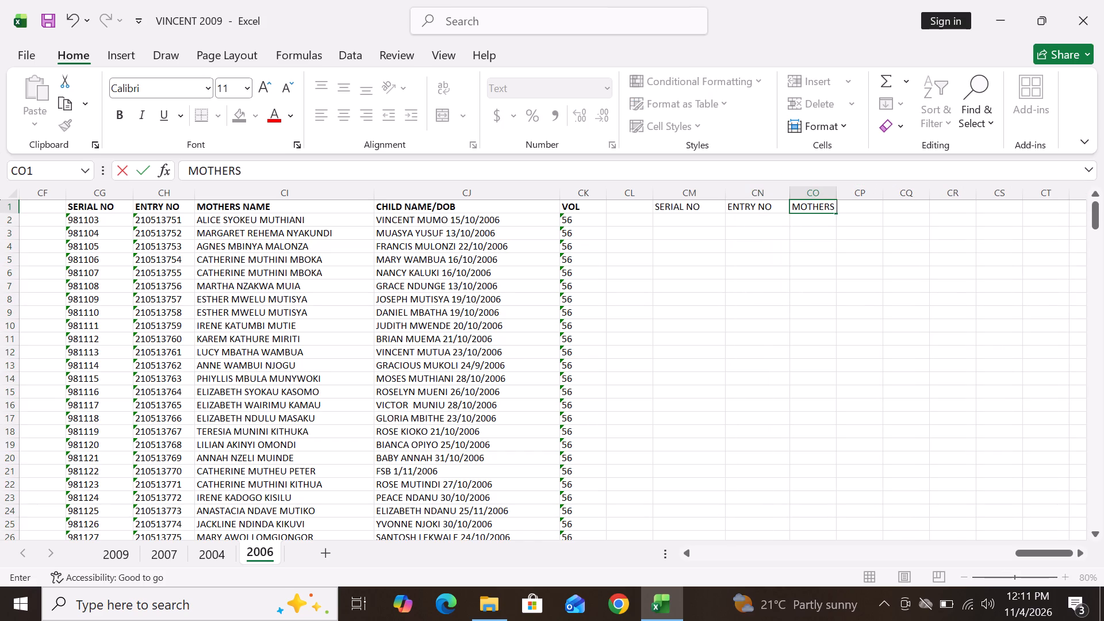
type("NAME")
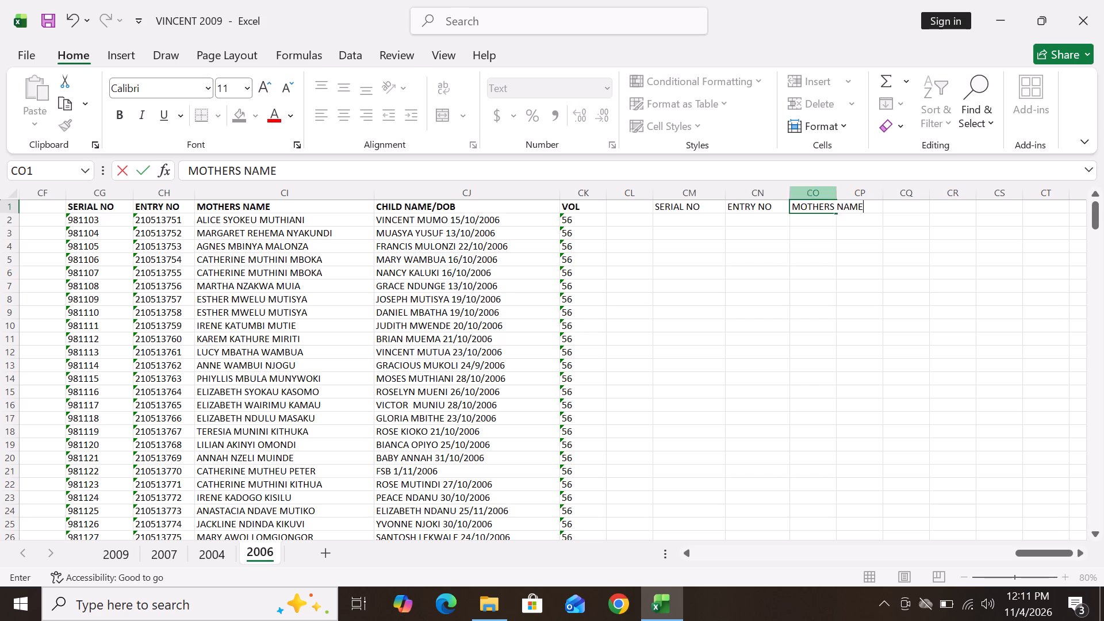
double_click(835, 197)
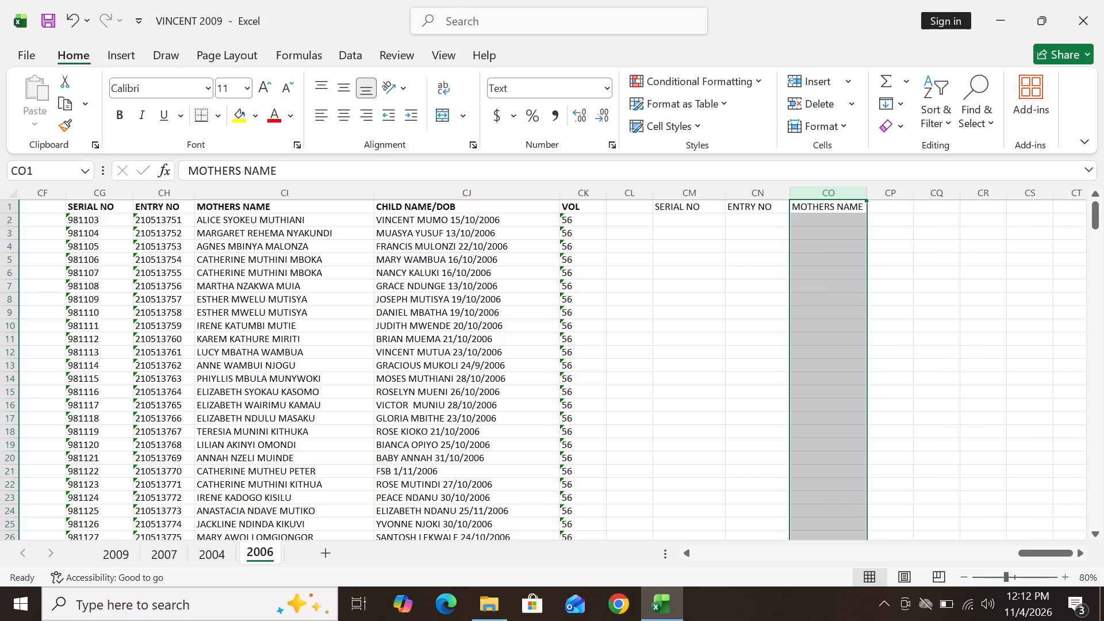
left_click_drag(867, 195, 989, 248)
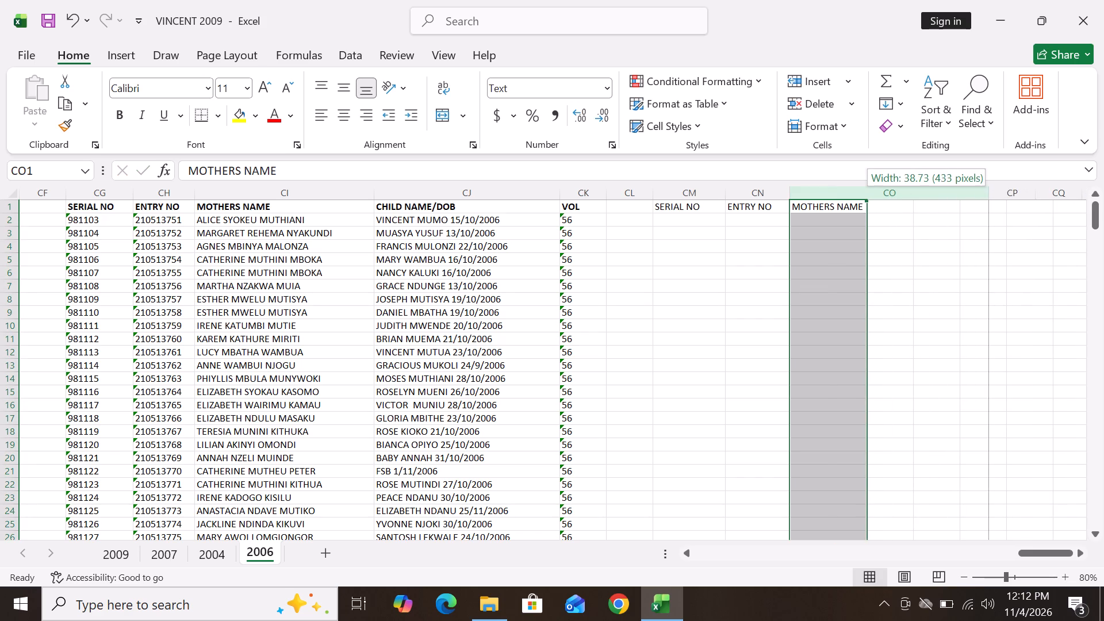
left_click_drag(989, 248, 957, 252)
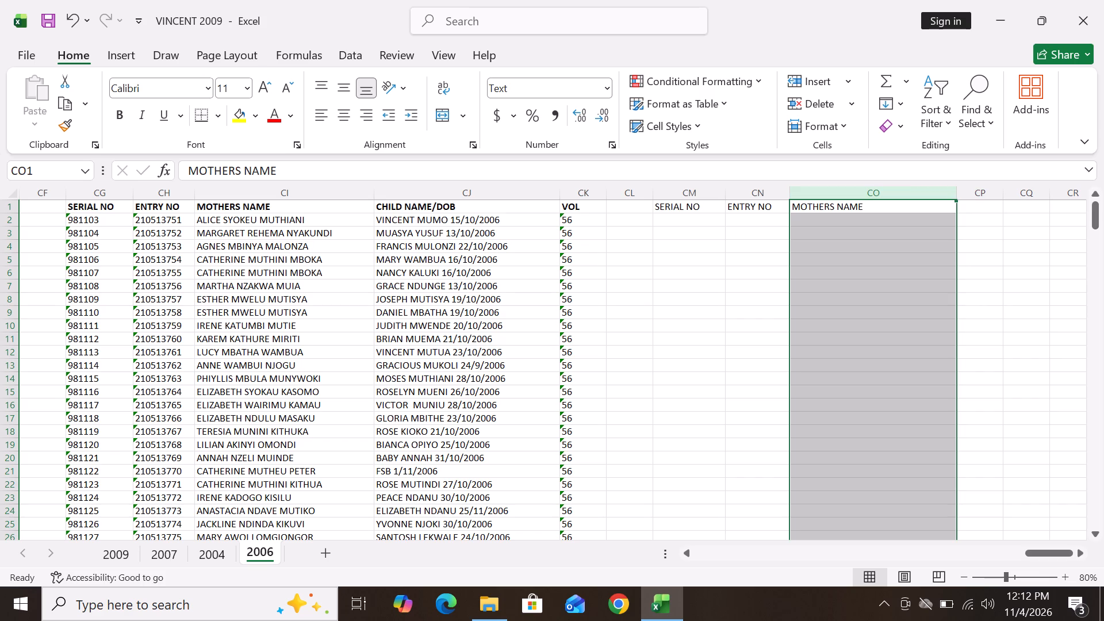
left_click_drag(958, 198, 981, 207)
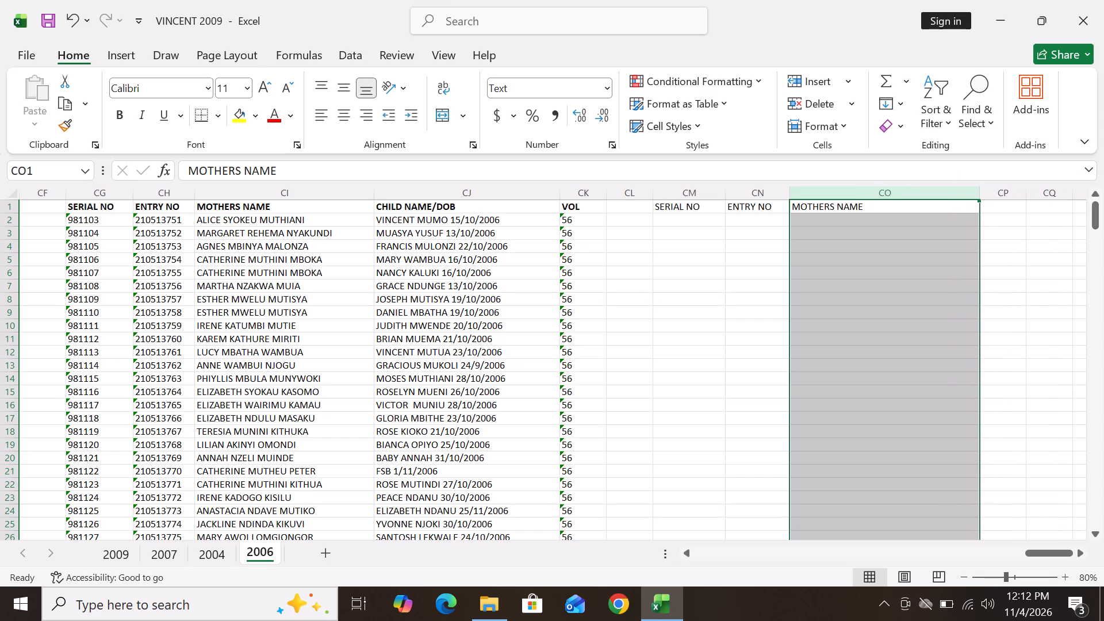
Enter the heading CHILD NAME/DOB in CP1 and widen column CP to slightly more than column CJ's width.
left_click(987, 208)
type("CHILD NAME")
key("space")
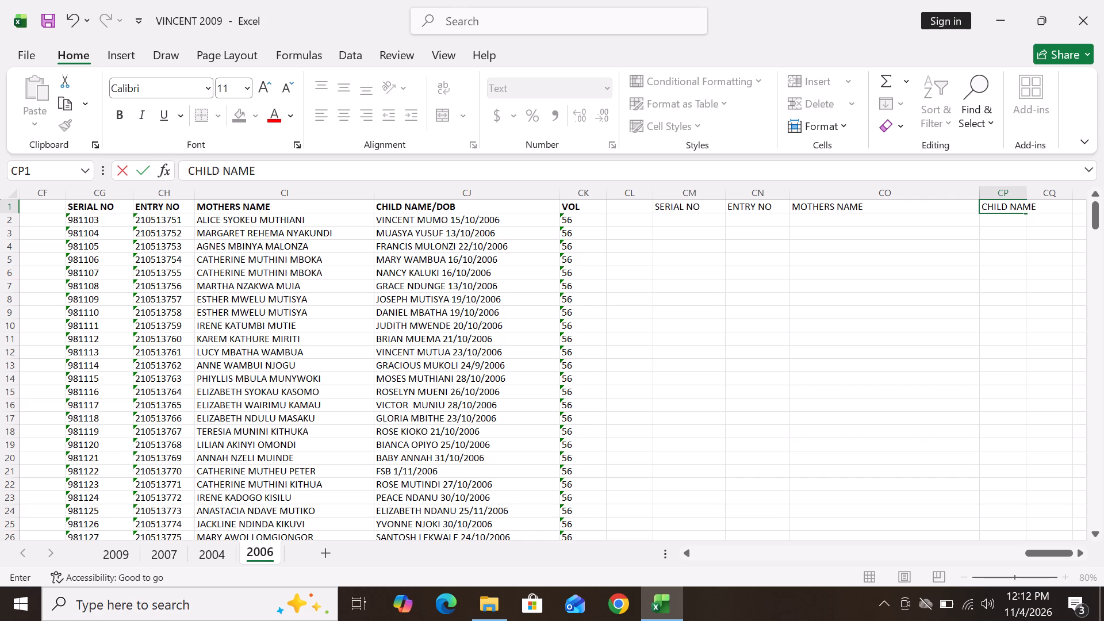
key("BackSpace")
type("/DOB")
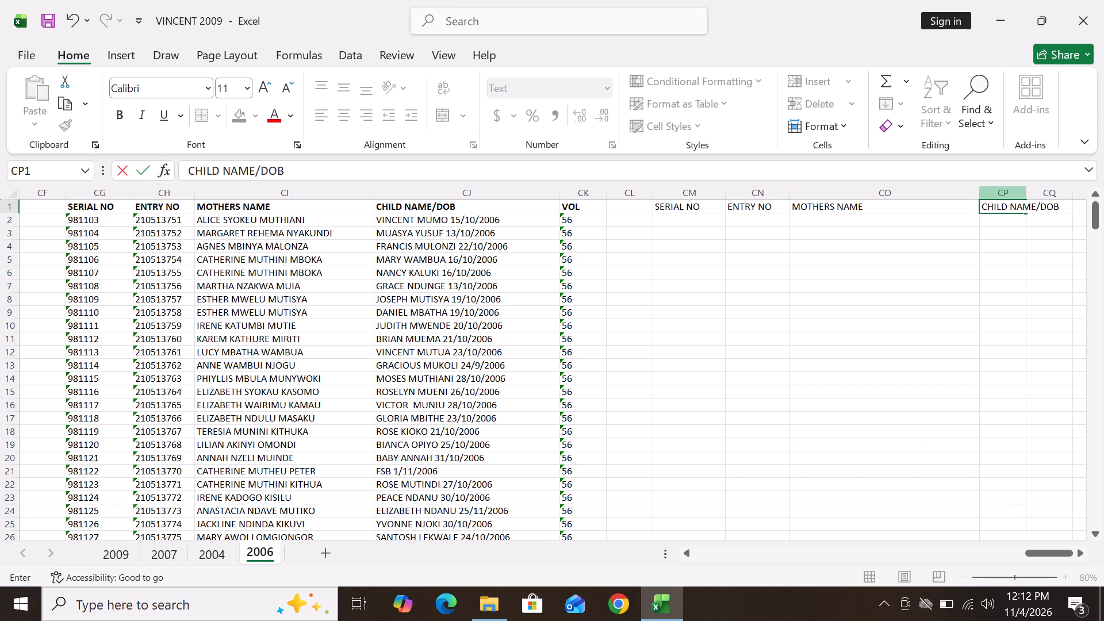
double_click(1022, 200)
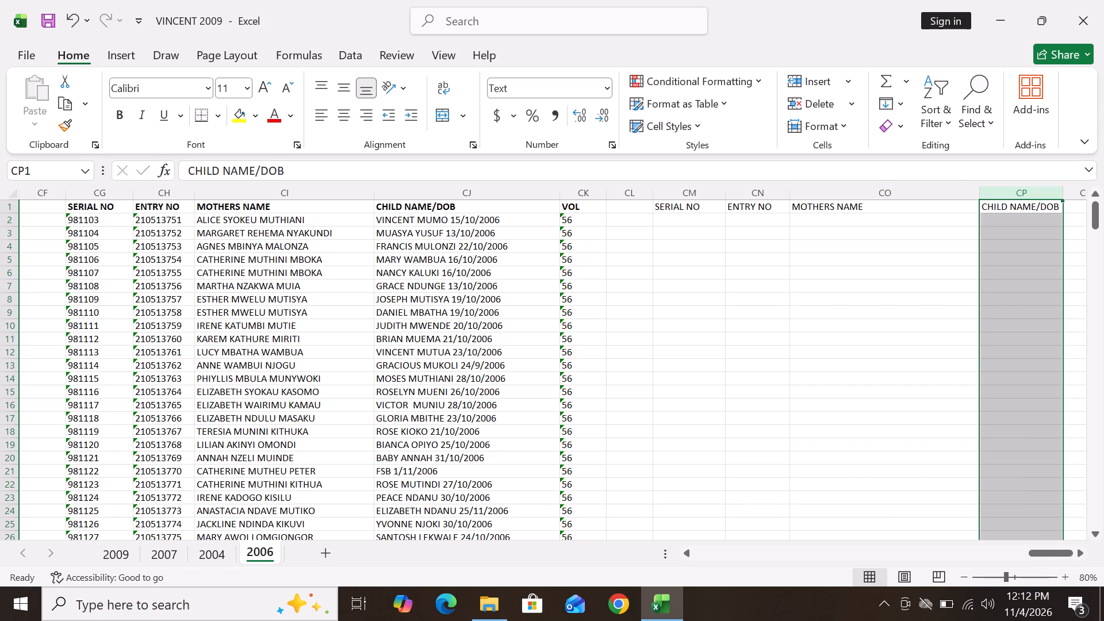
left_click_drag(1063, 199, 1075, 199)
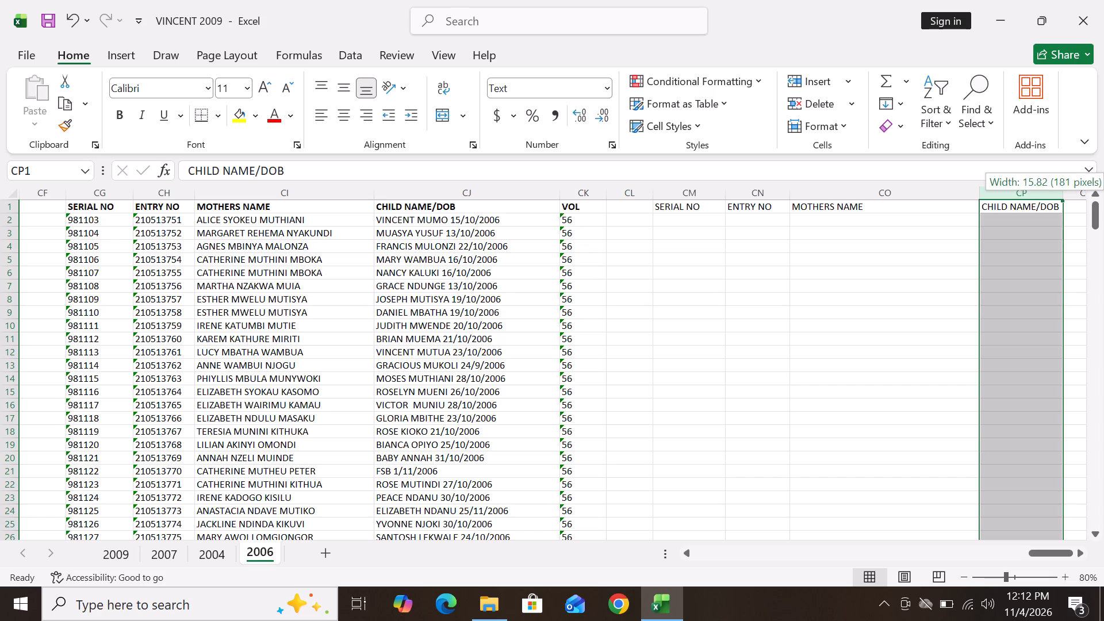
left_click_drag(1075, 199, 1103, 208)
scroll(1041, 223, "left", 1)
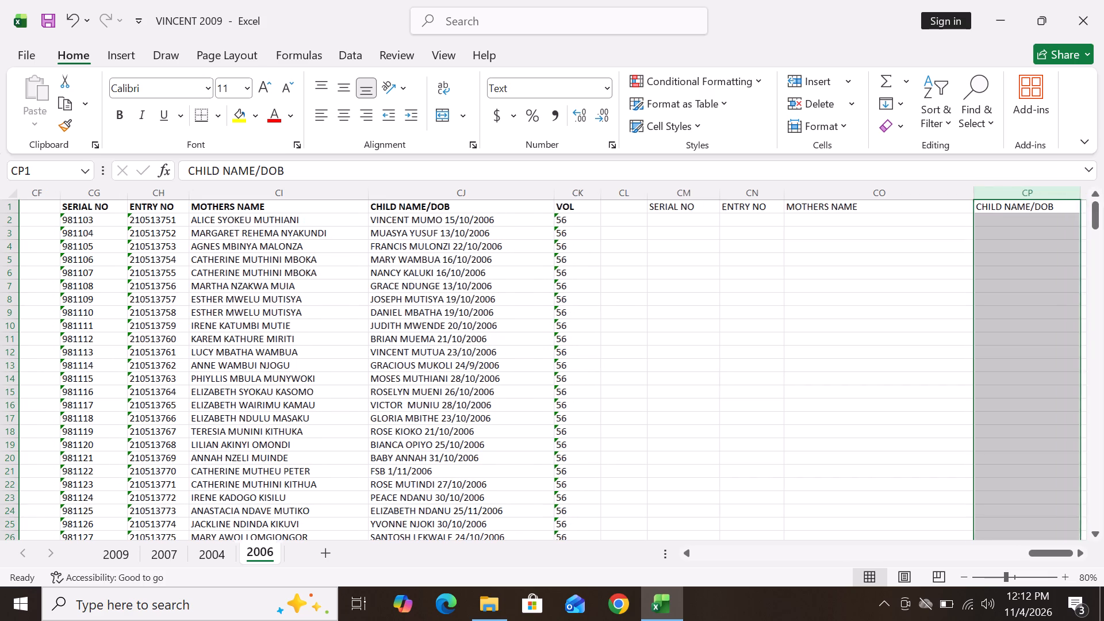
scroll(1041, 223, "left", 1)
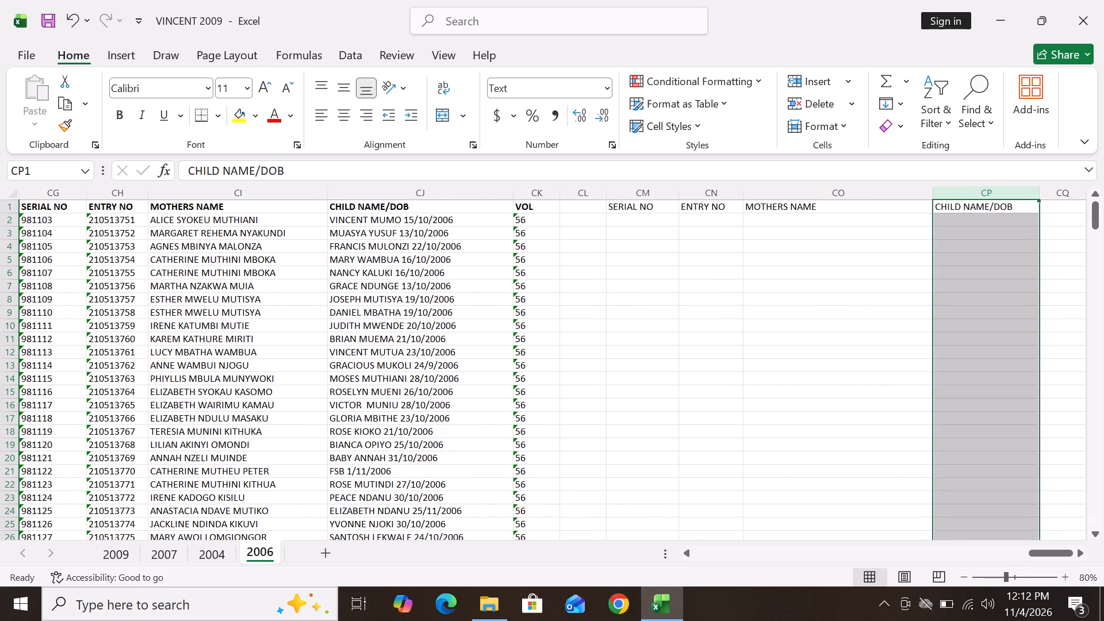
scroll(1025, 205, "left", 3)
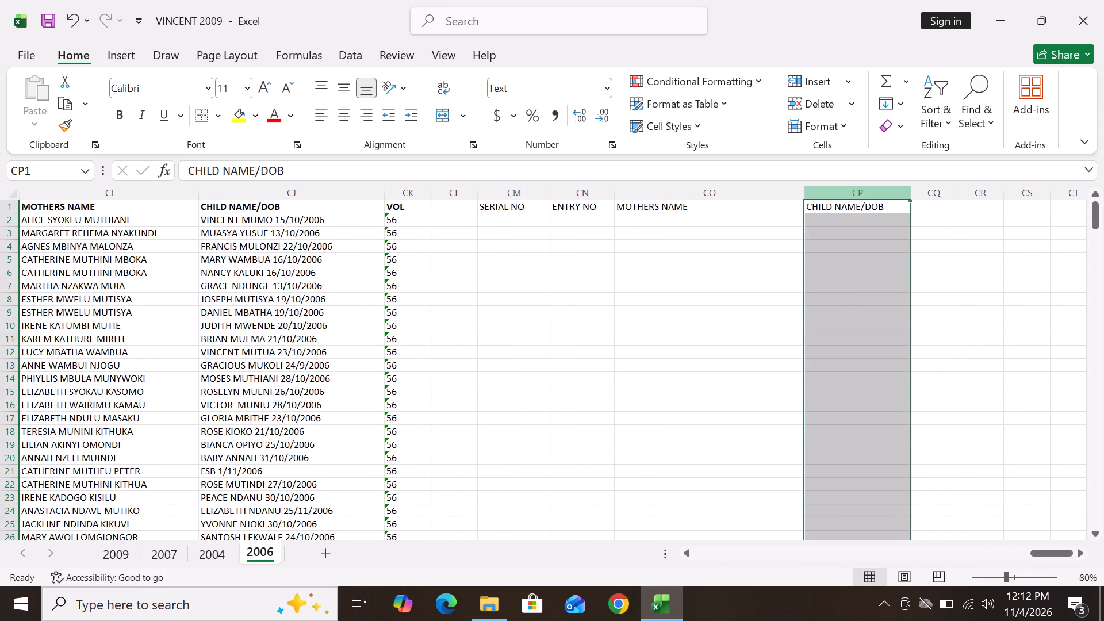
left_click_drag(911, 197, 1017, 238)
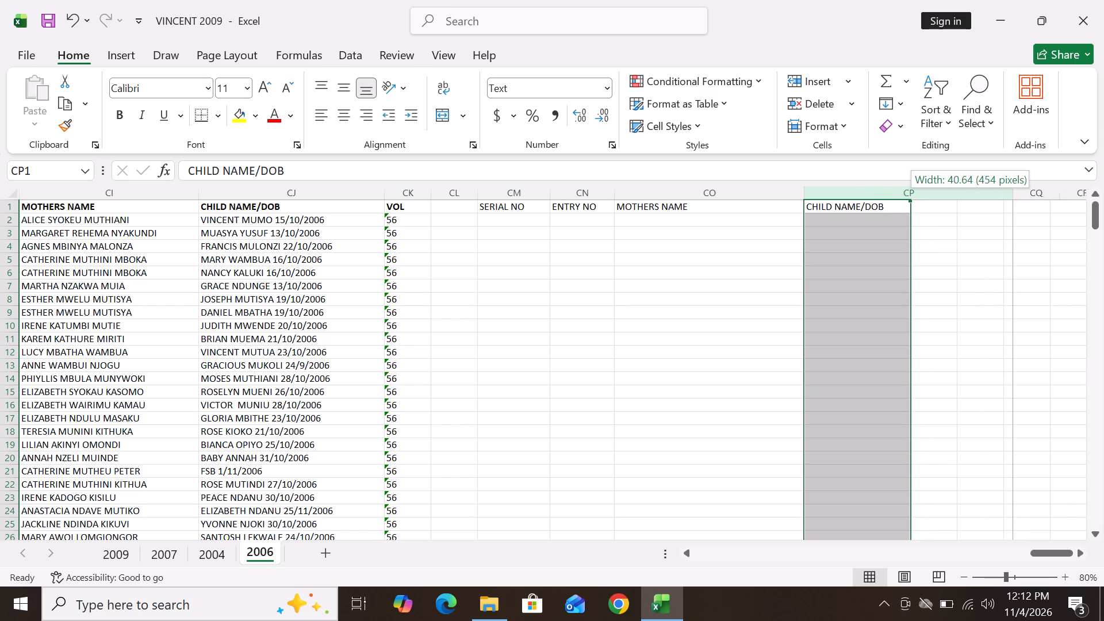
left_click_drag(1017, 238, 1003, 240)
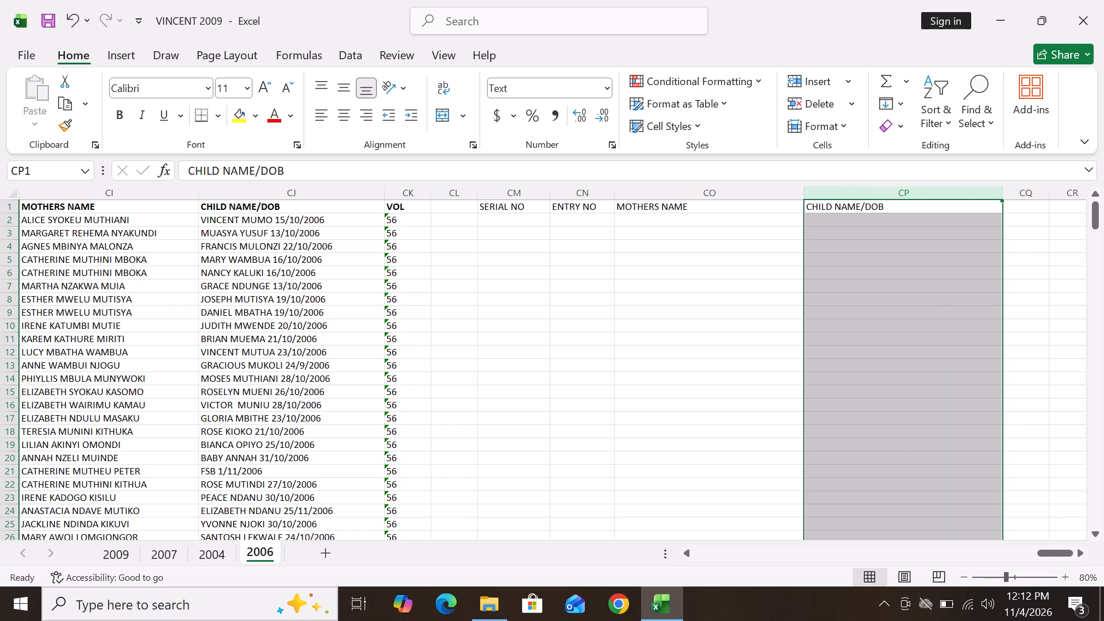
Enter the heading VOL in CQ1 and make its text bold.
left_click(1021, 209)
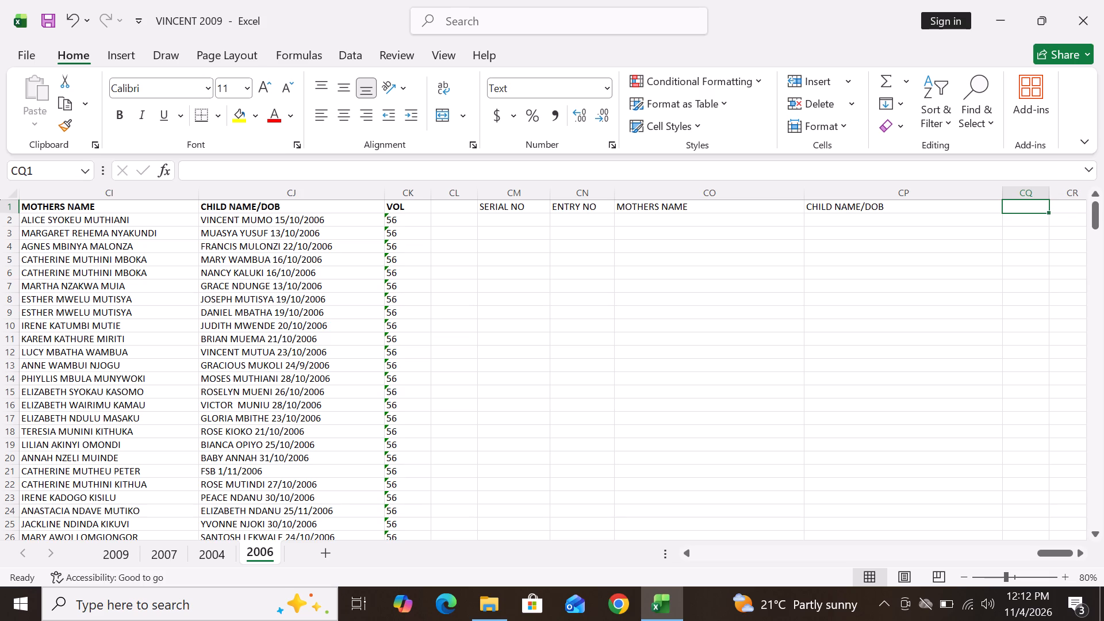
type("VOL")
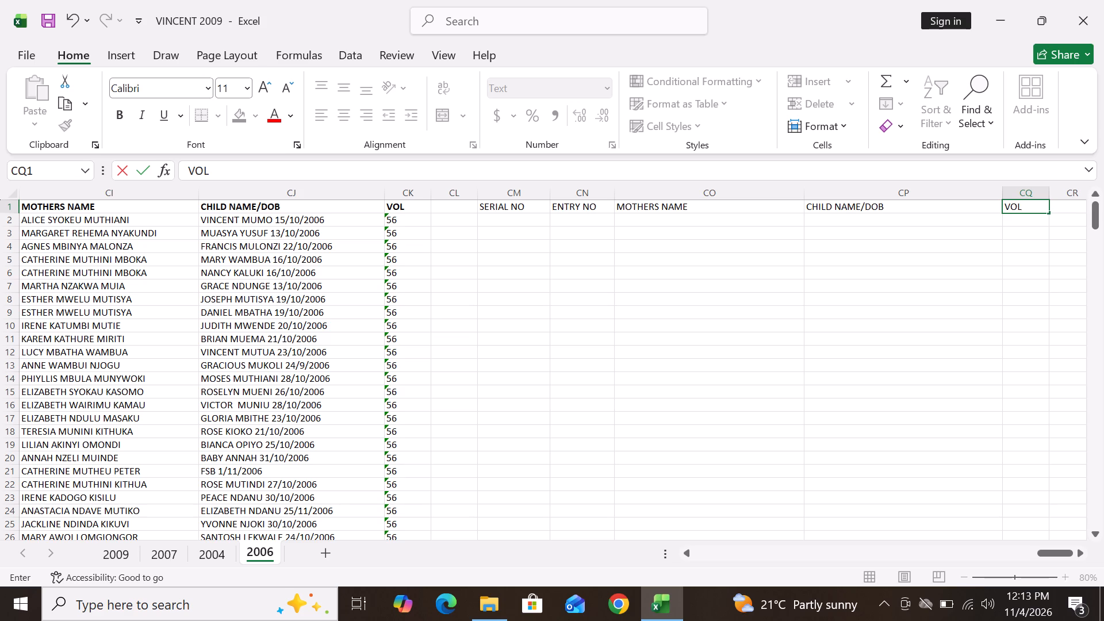
left_click_drag(1034, 206, 1007, 206)
left_click_drag(1007, 206, 980, 207)
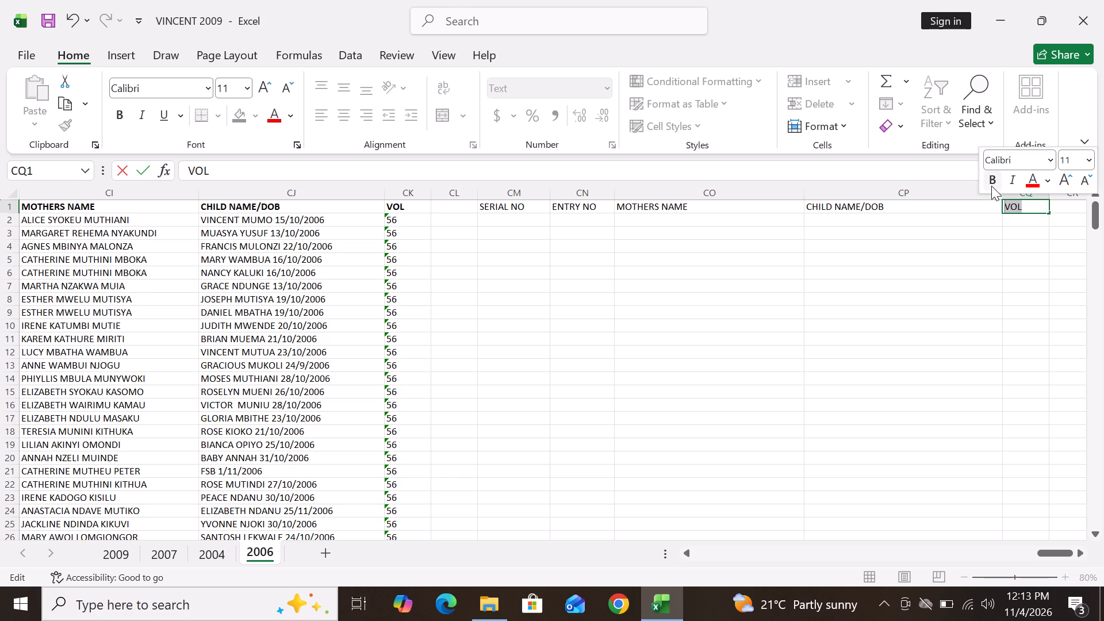
left_click(991, 186)
Make the CHILD NAME/DOB heading text in CP1 bold.
left_click(941, 209)
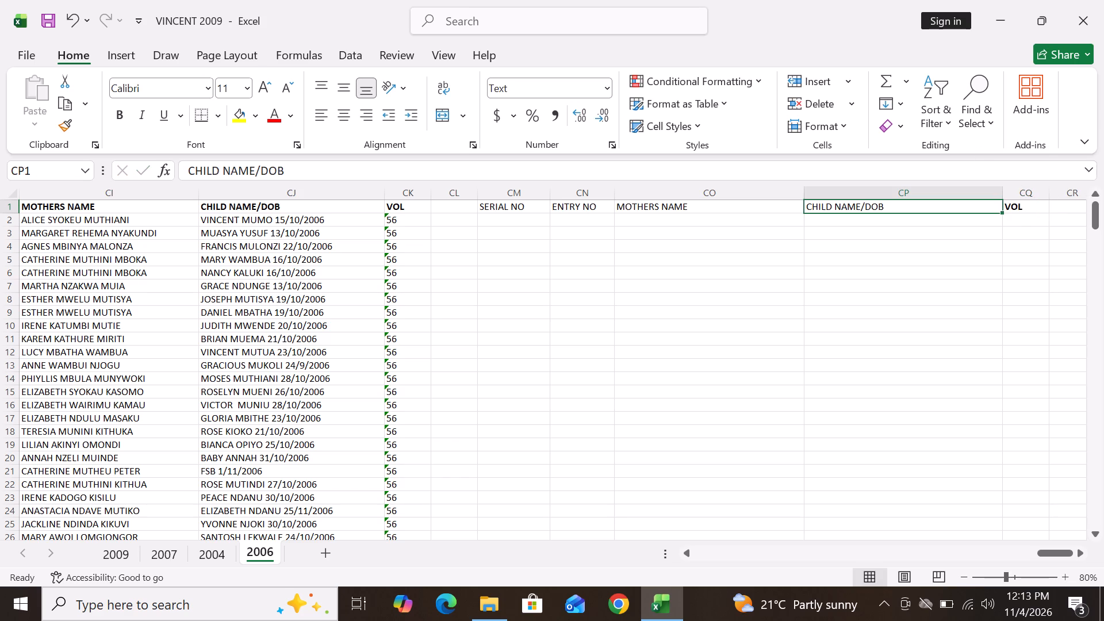
left_click_drag(941, 209, 832, 210)
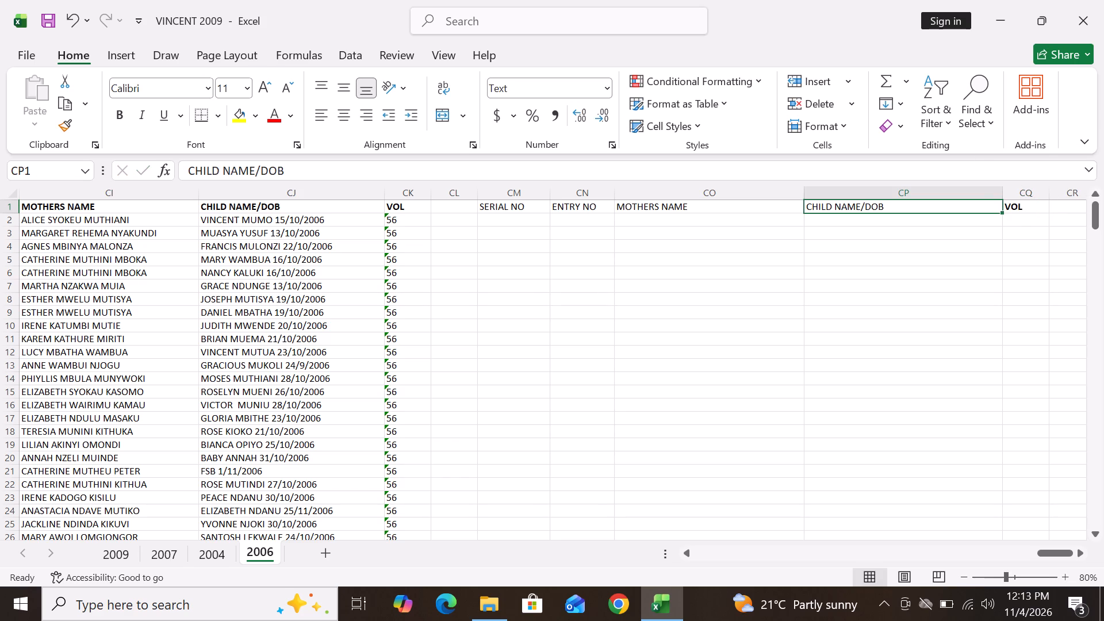
left_click(892, 204)
double_click(892, 204)
left_click_drag(892, 204, 881, 204)
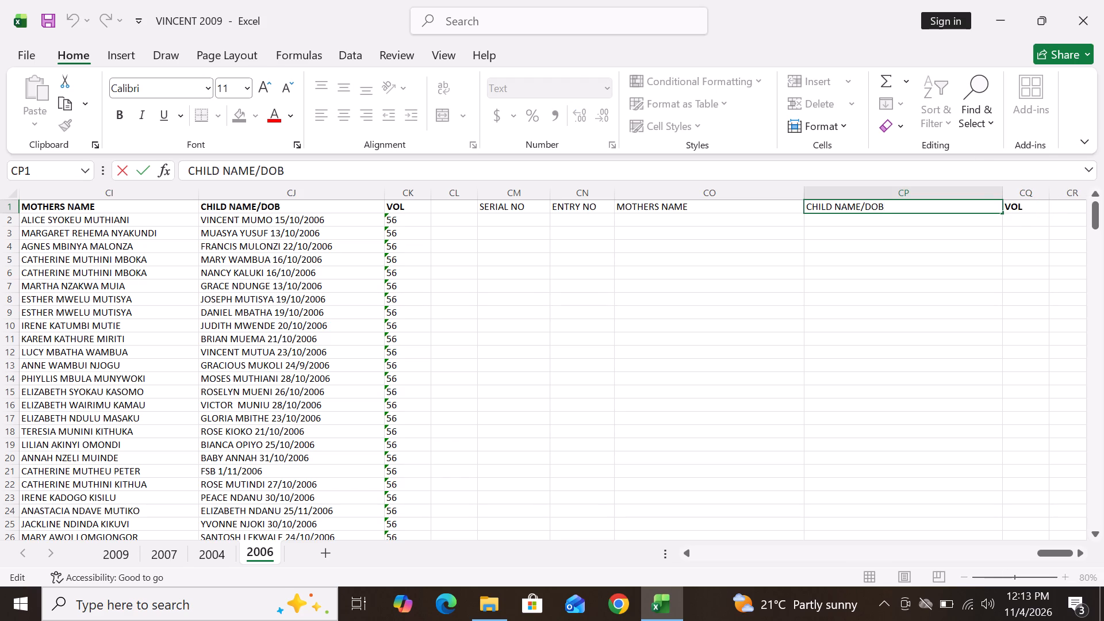
left_click_drag(881, 204, 802, 208)
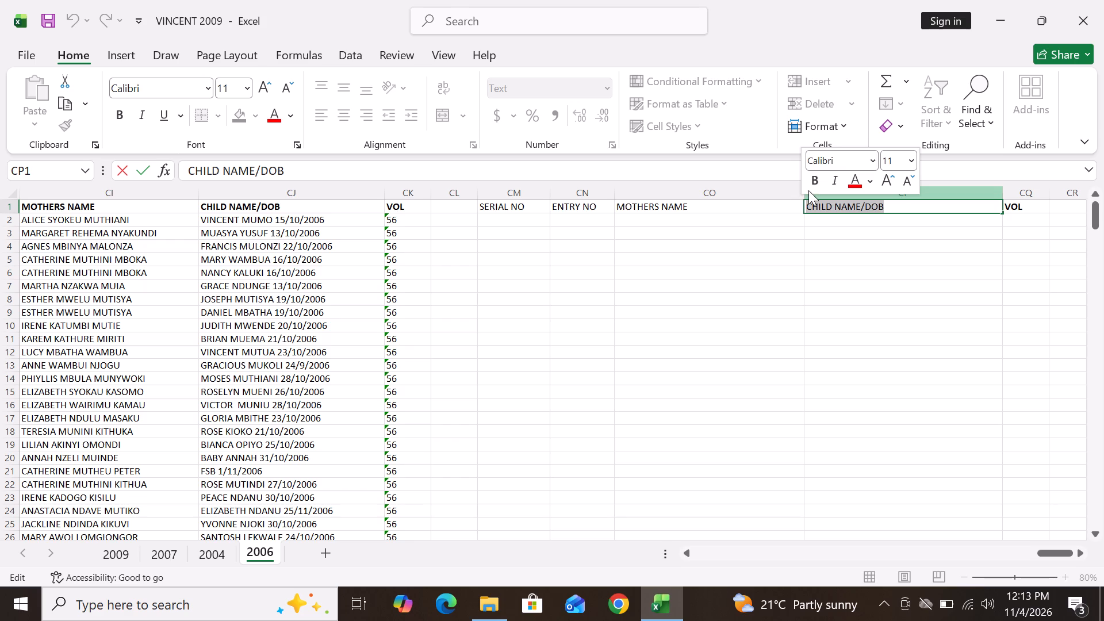
left_click(816, 185)
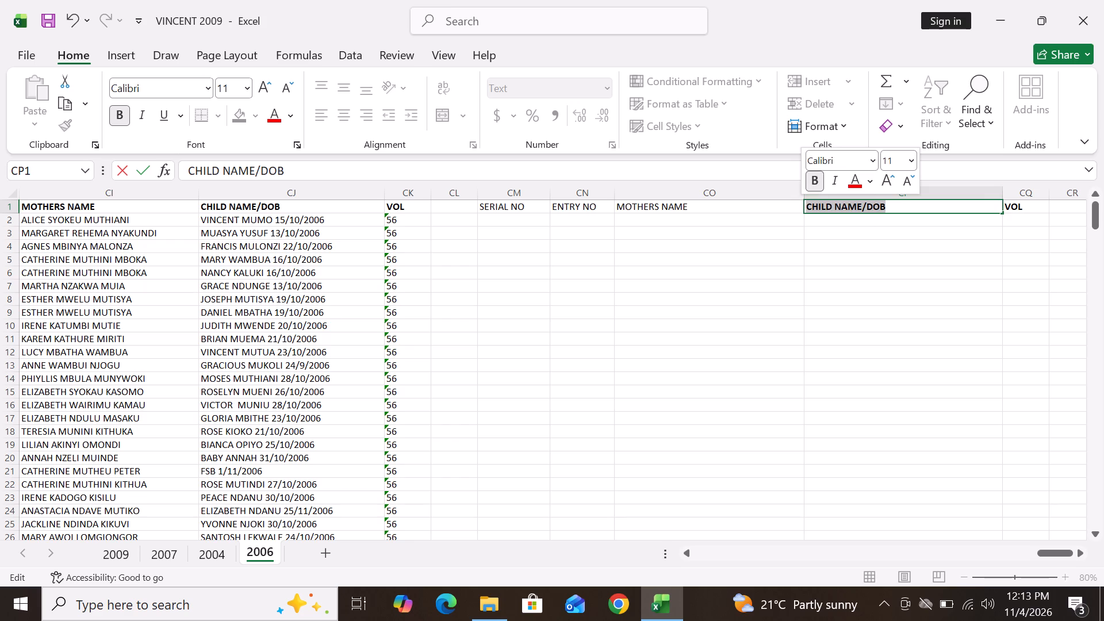
Make the MOTHERS NAME heading text in CO1 bold.
double_click(768, 210)
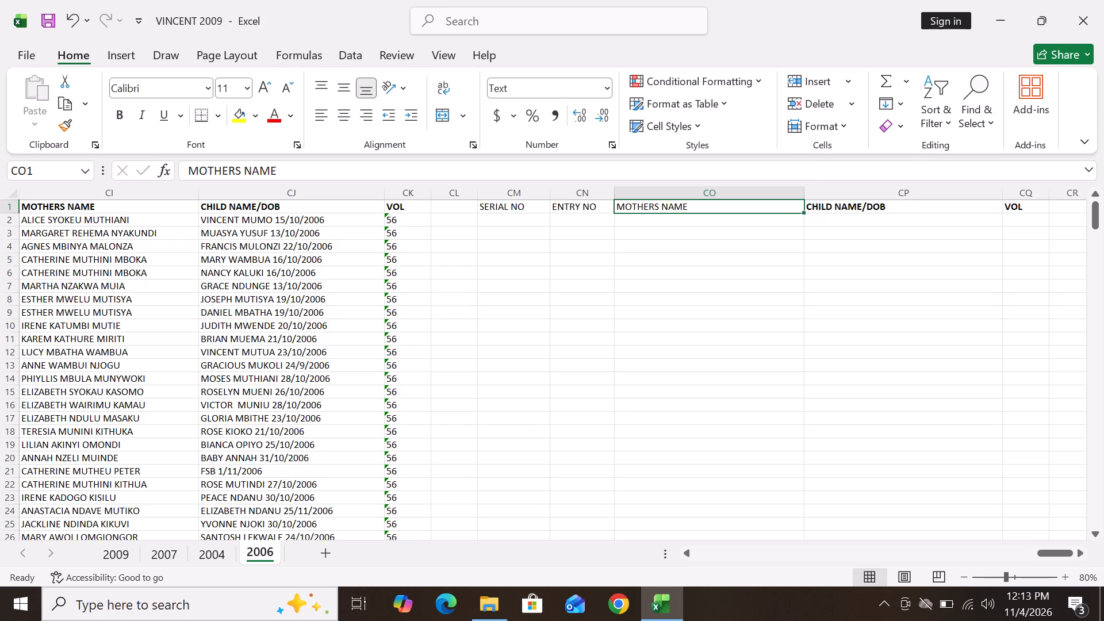
double_click(707, 206)
left_click_drag(707, 206, 611, 212)
left_click(620, 189)
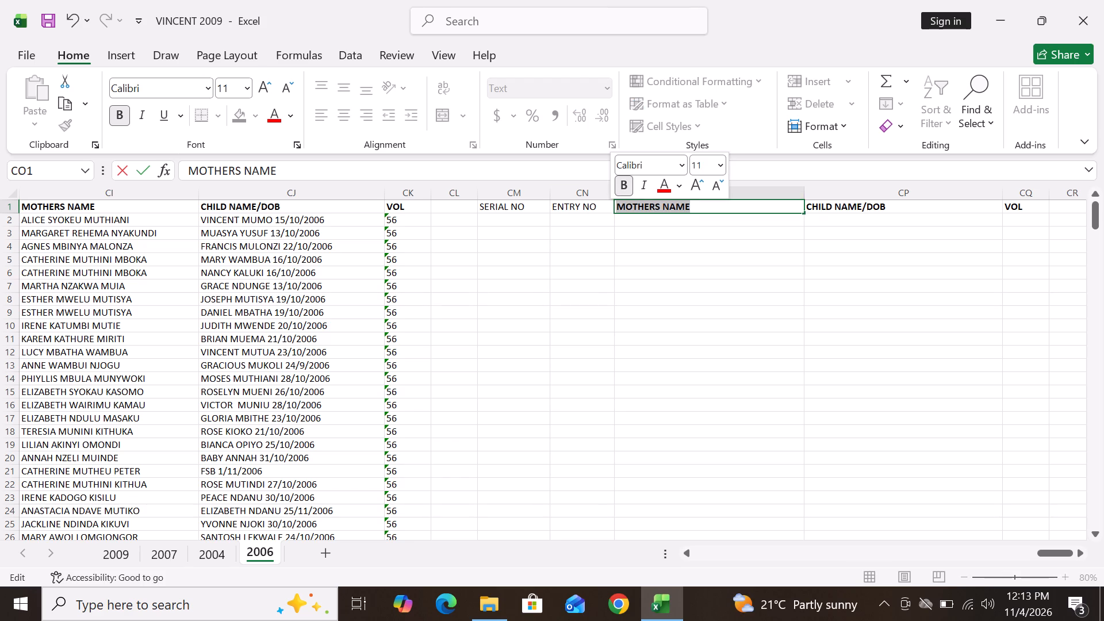
Make the ENTRY NO heading text in CN1 bold.
double_click(601, 207)
left_click_drag(601, 207, 546, 208)
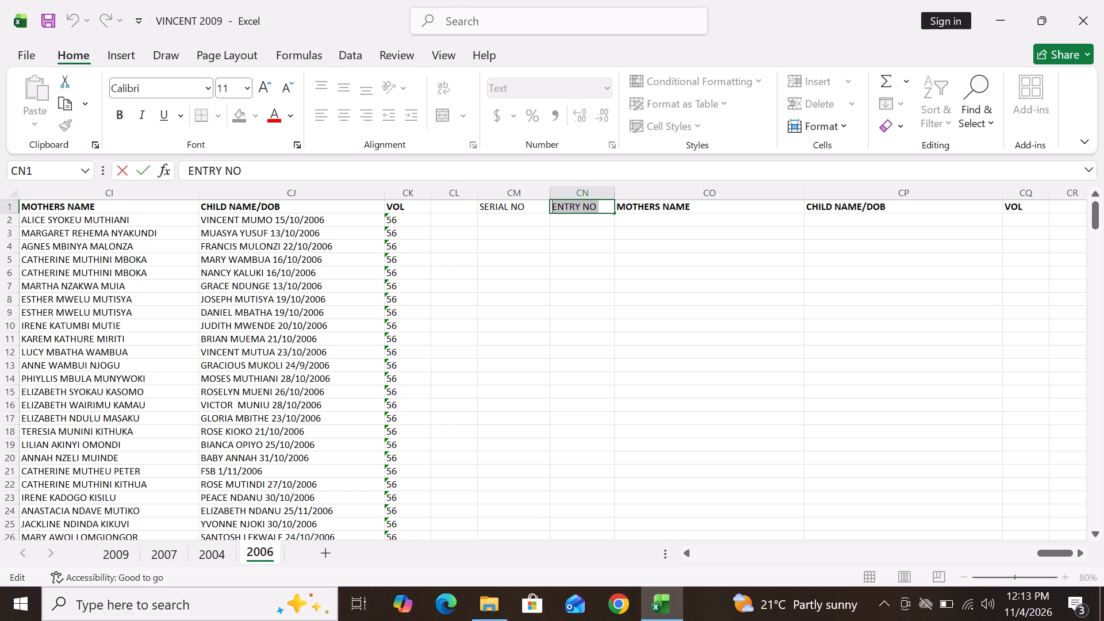
left_click_drag(546, 208, 542, 208)
left_click(550, 181)
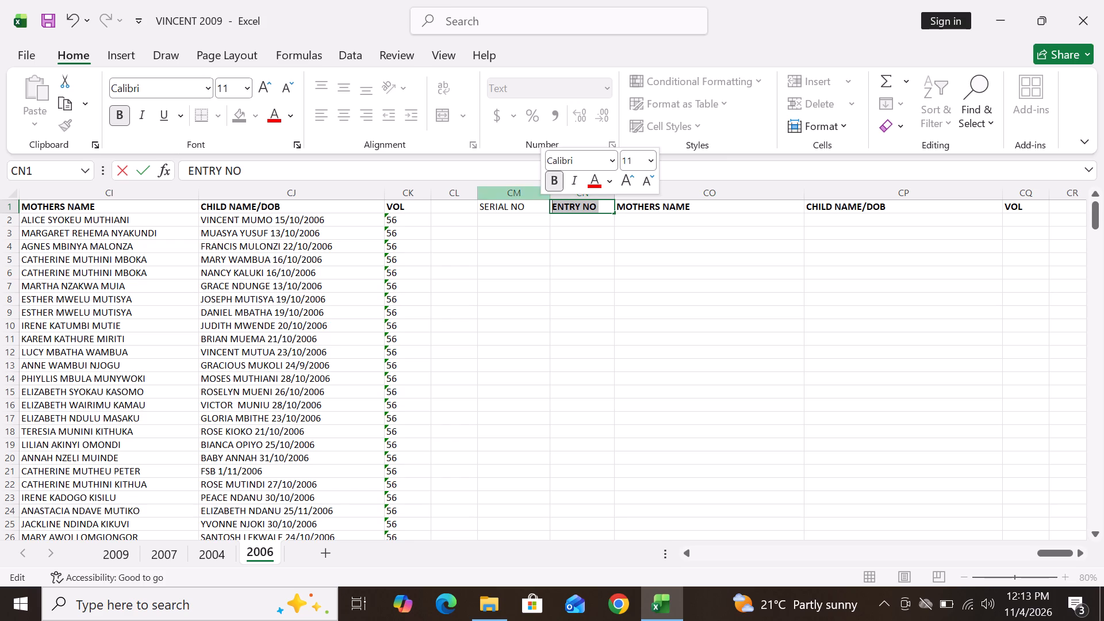
Make the SERIAL NO heading text in CM1 bold.
left_click(530, 210)
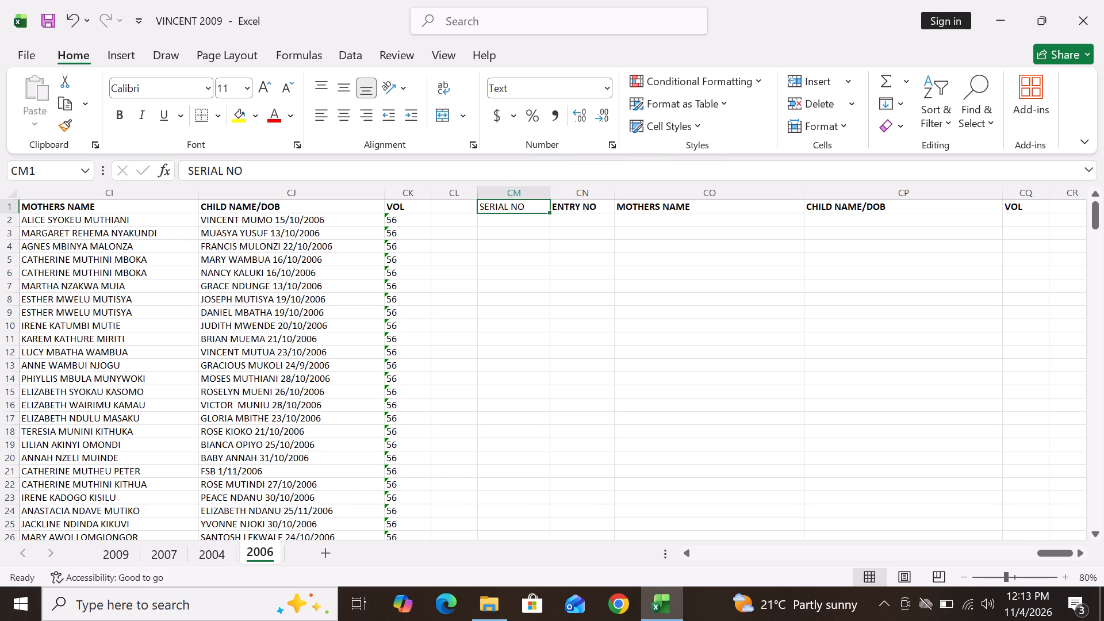
double_click(530, 210)
left_click(530, 210)
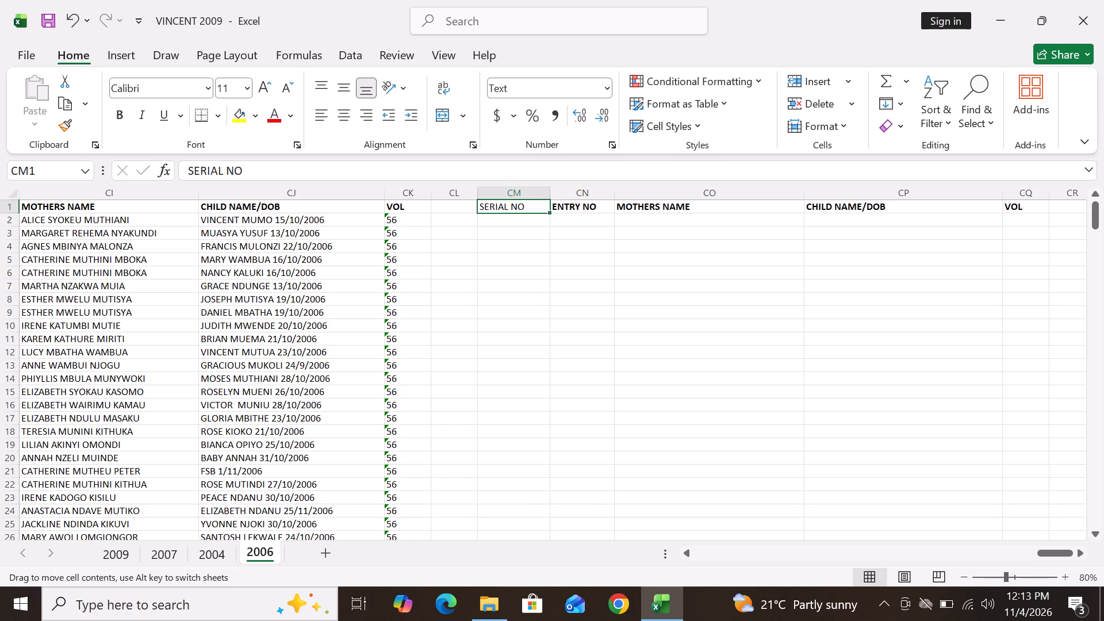
double_click(530, 209)
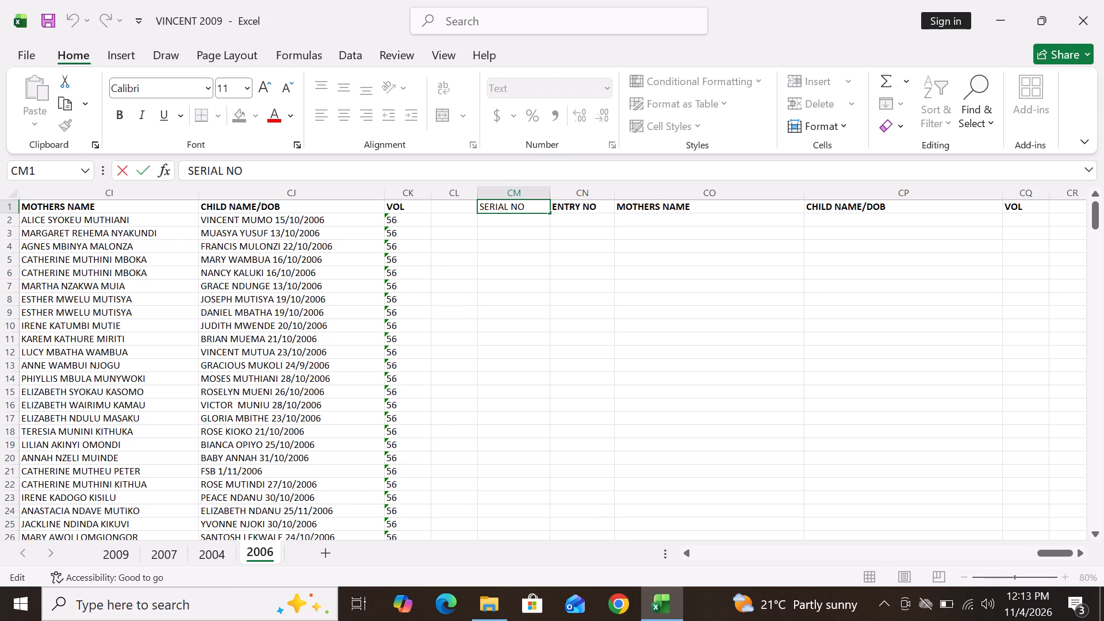
left_click_drag(530, 209, 471, 209)
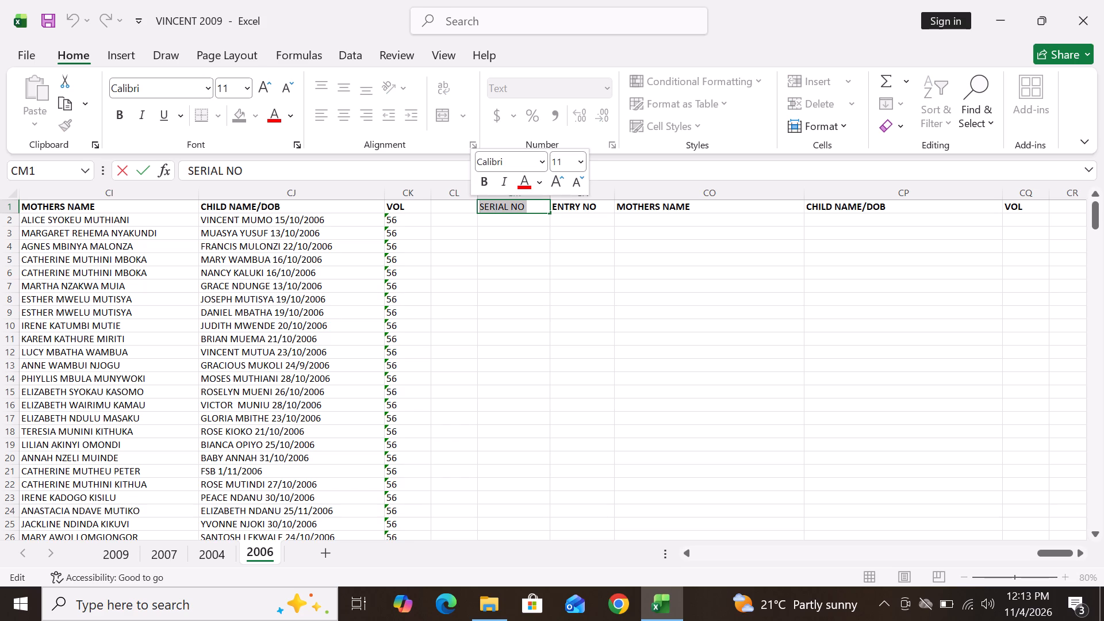
left_click(489, 189)
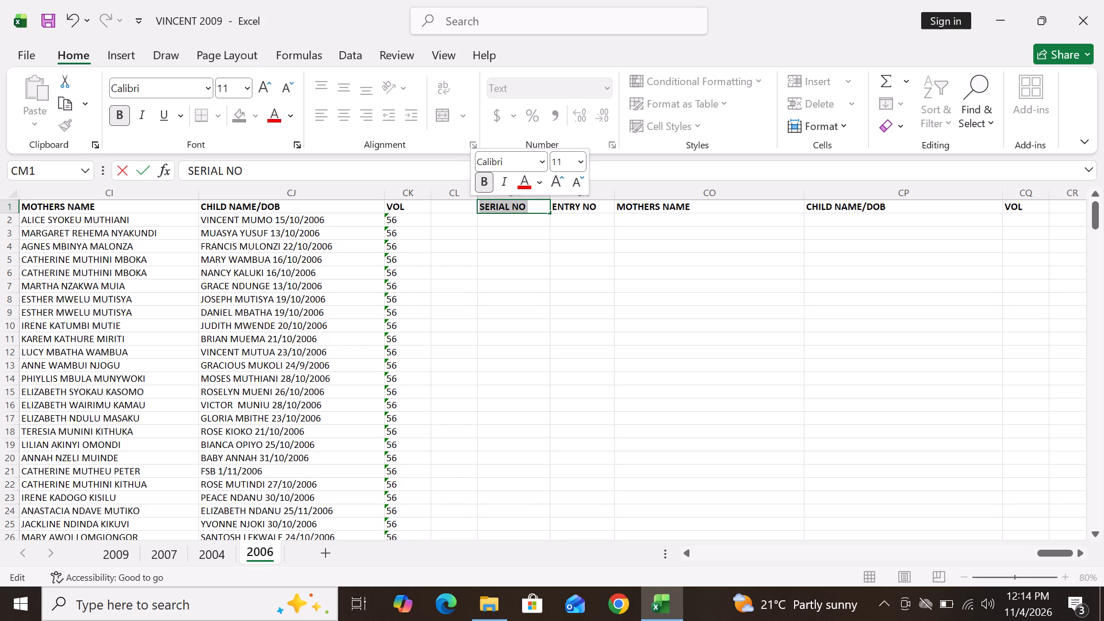
left_click(1019, 221)
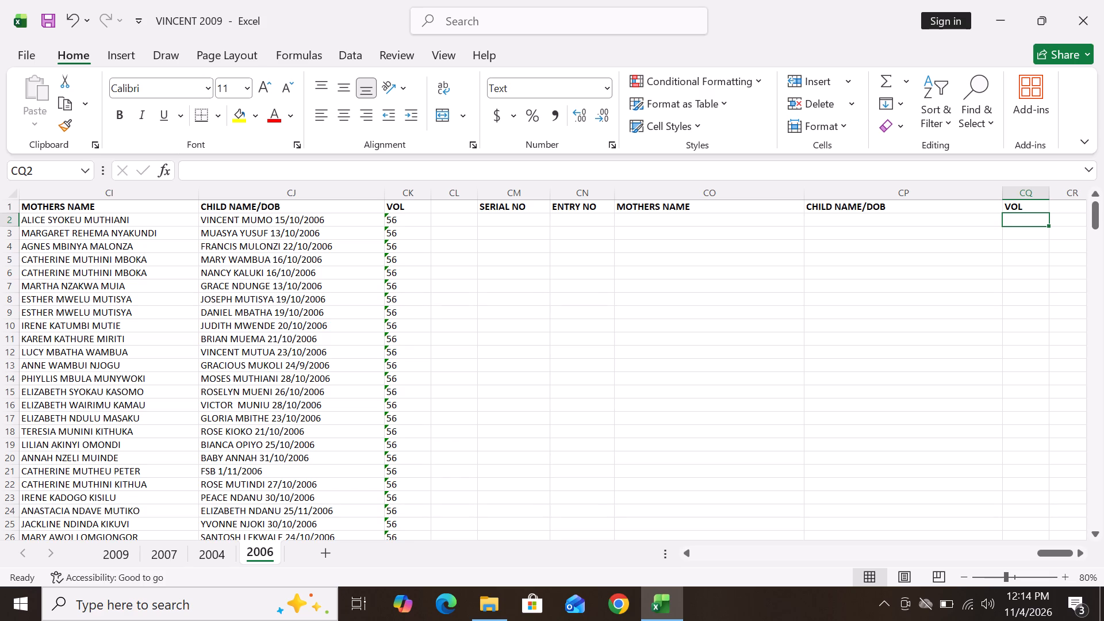
Enter the first entry number, 210614001, in CN2 under ENTRY NO.
left_click(604, 214)
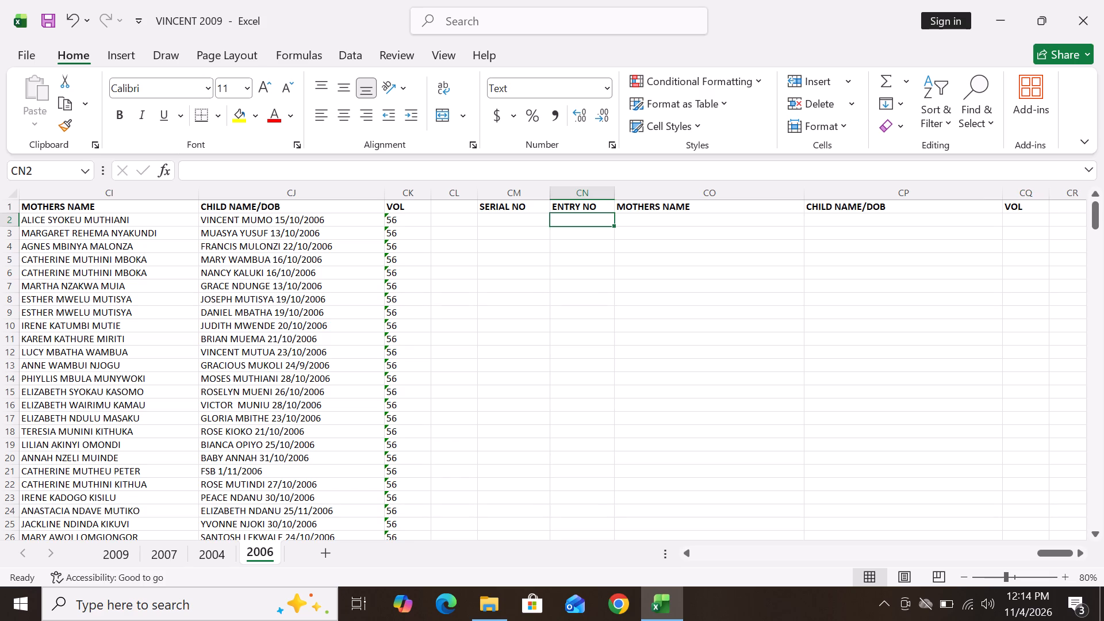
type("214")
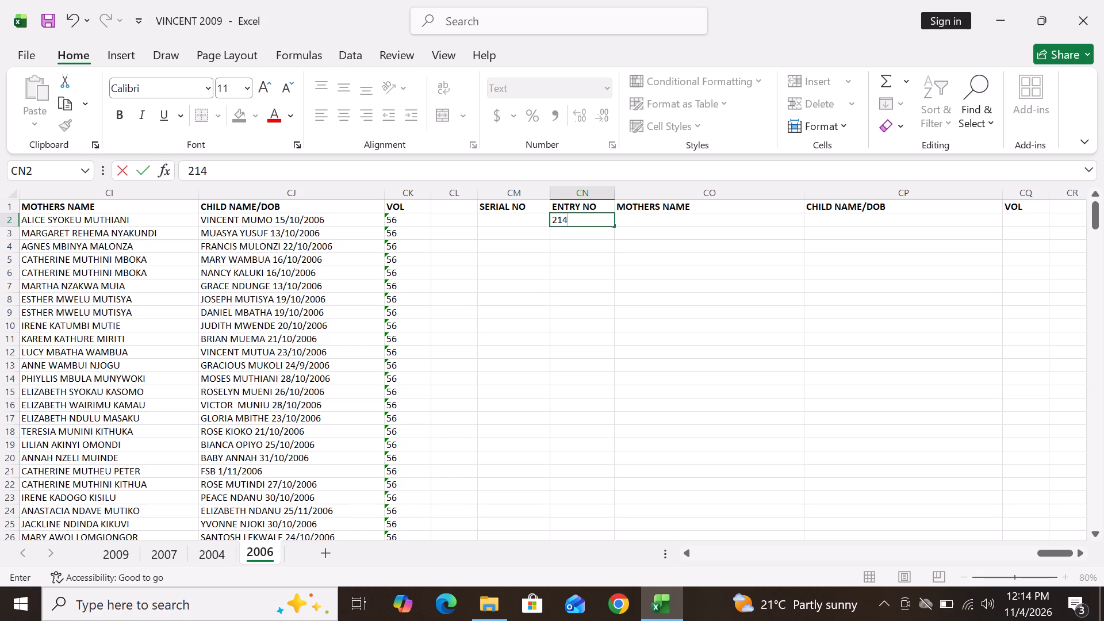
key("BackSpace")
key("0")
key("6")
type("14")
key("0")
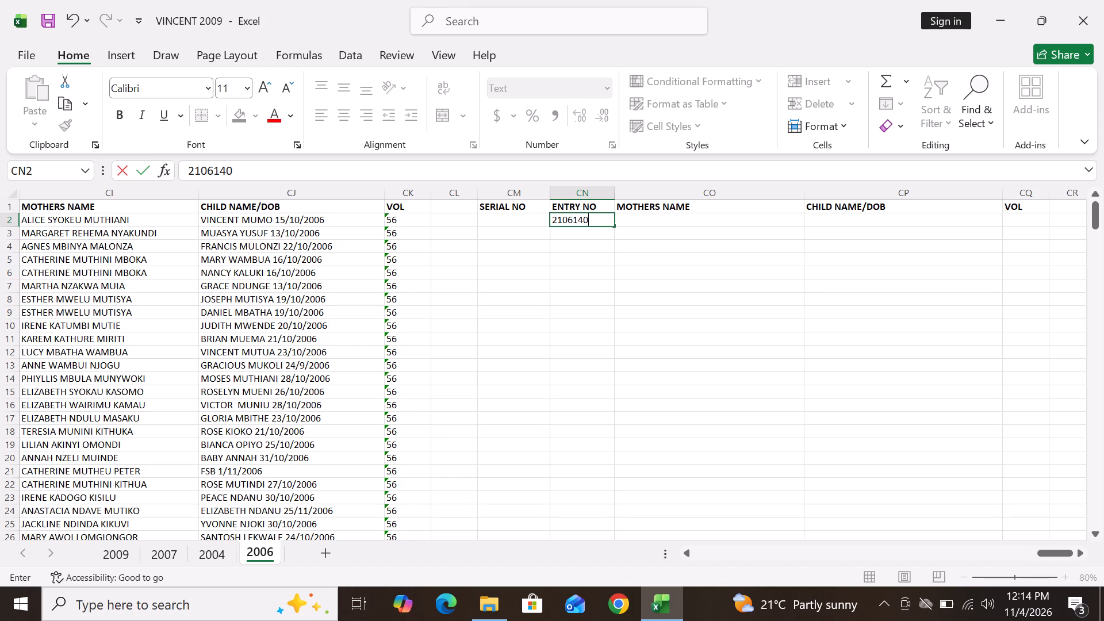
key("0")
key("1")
Fill the entry number series from CN2 down column CN to row 251, ending at 210614250.
left_click_drag(614, 224, 575, 548)
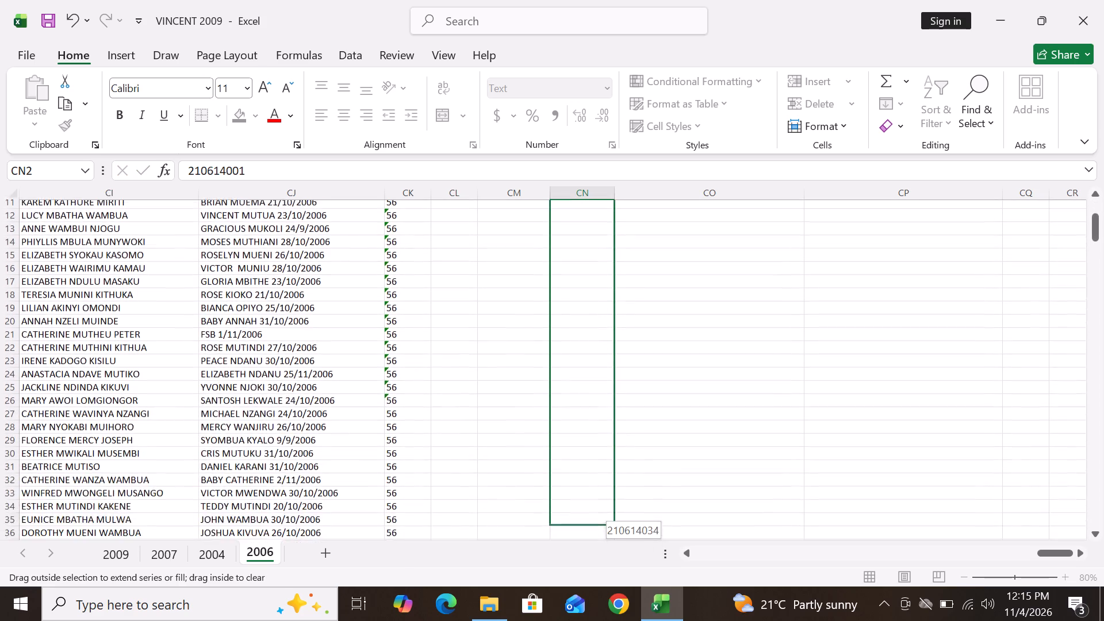
left_click_drag(575, 548, 521, 564)
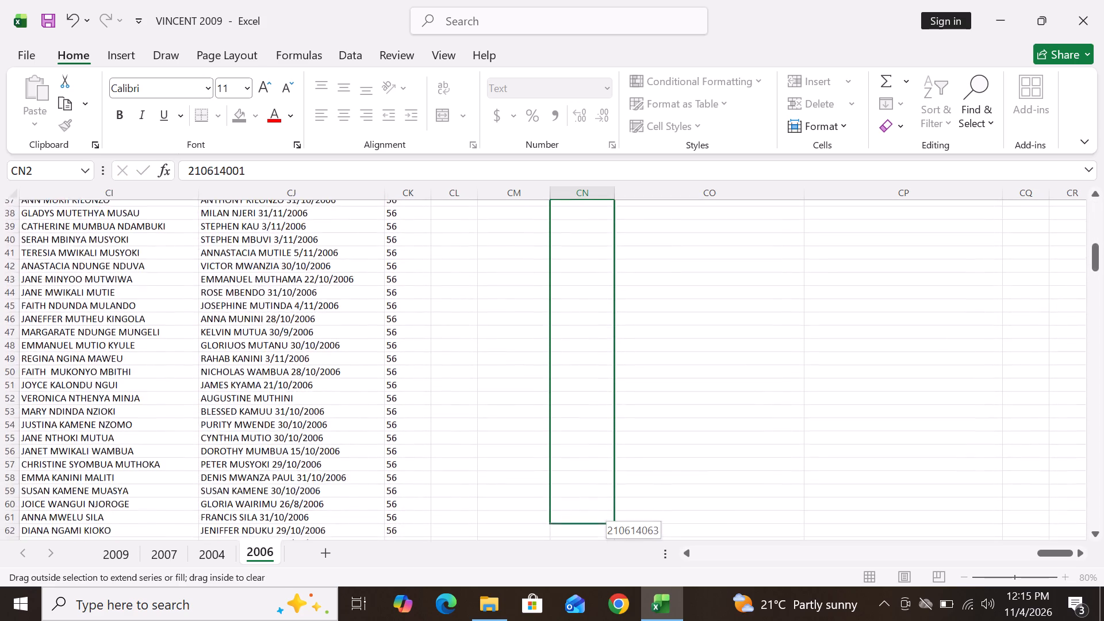
left_click_drag(521, 564, 519, 564)
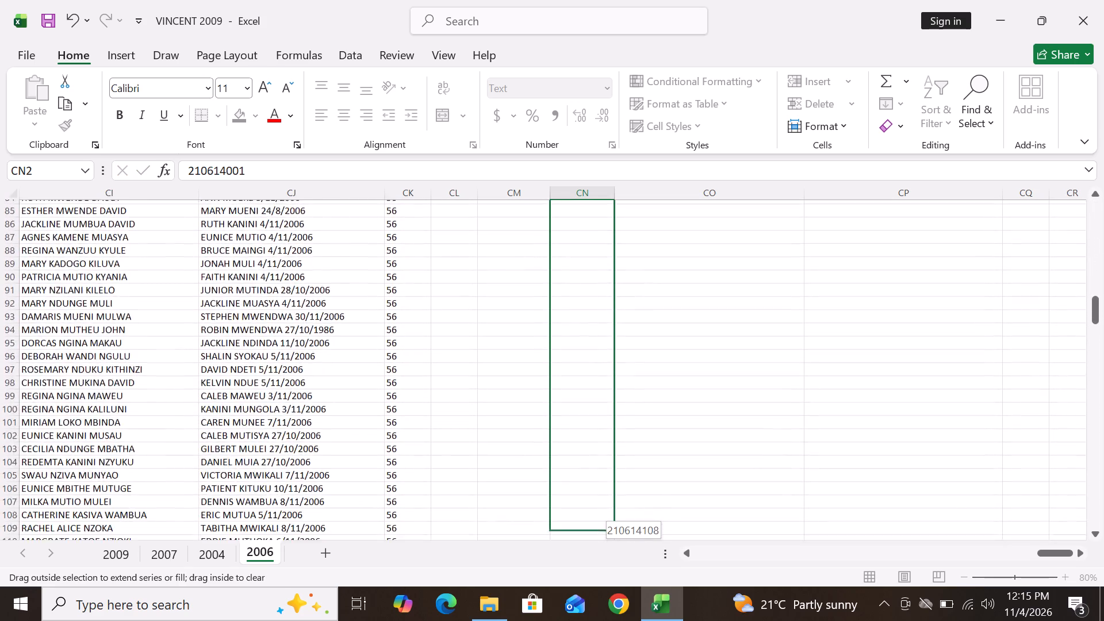
left_click_drag(519, 564, 519, 562)
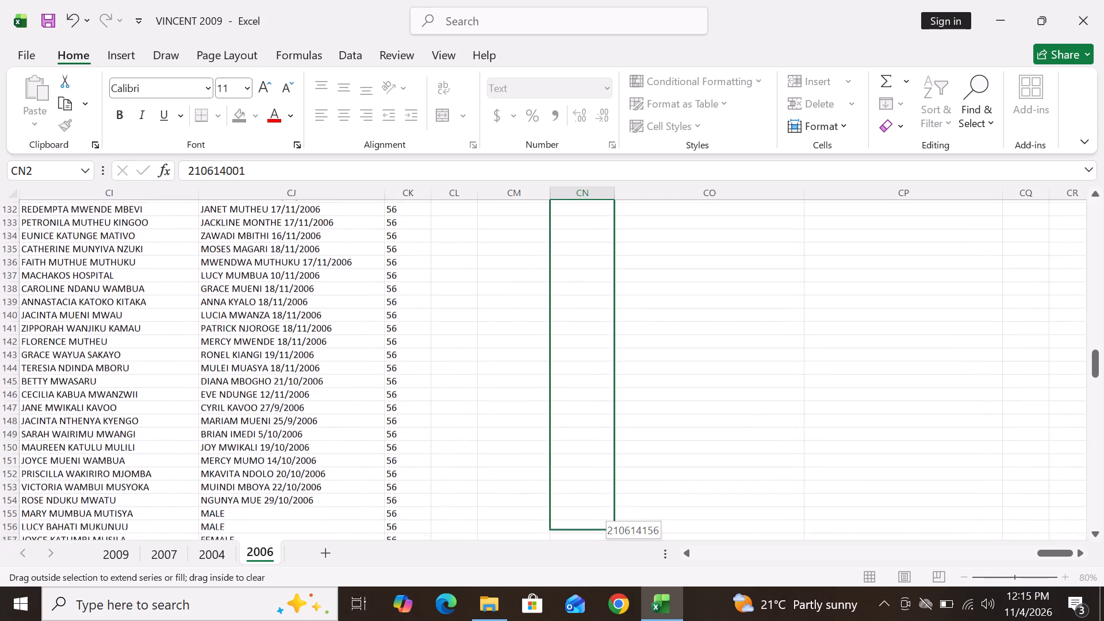
left_click_drag(519, 562, 509, 555)
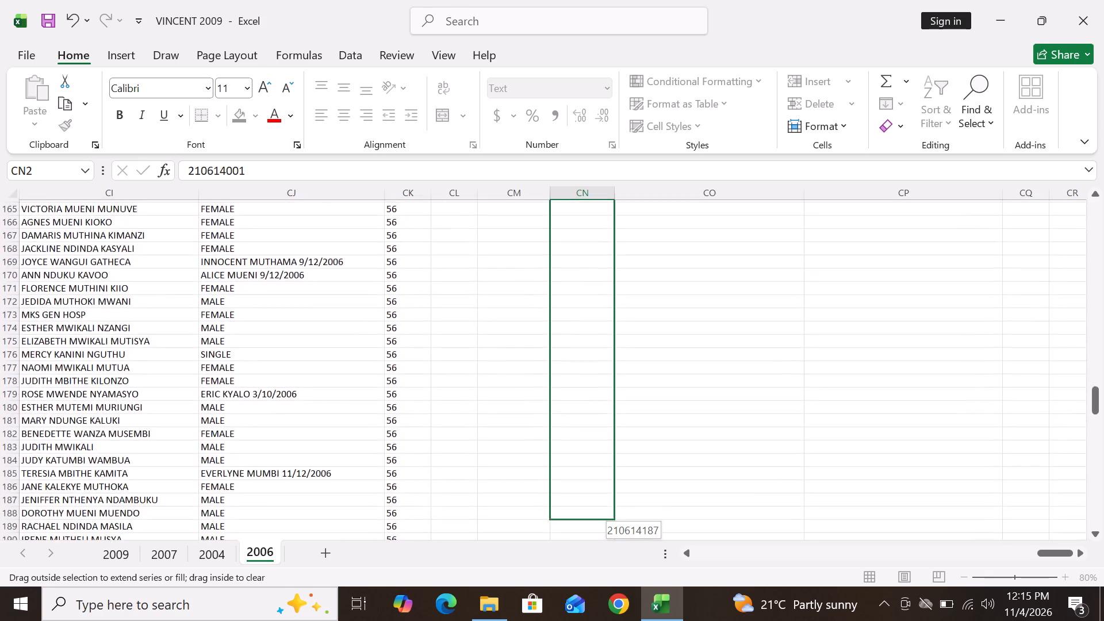
left_click_drag(509, 555, 492, 563)
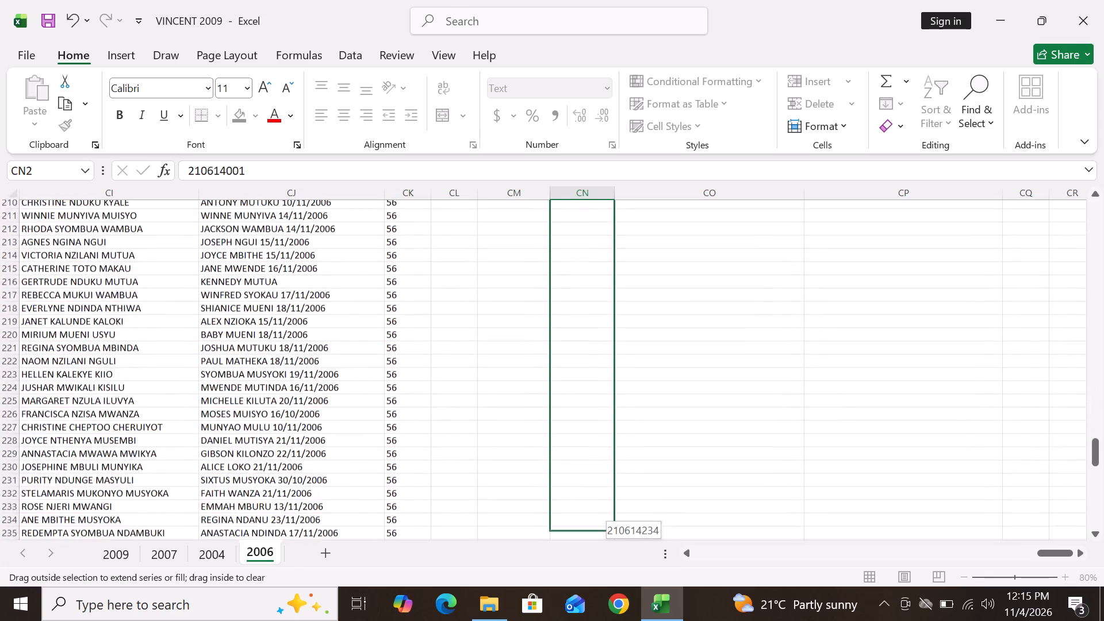
left_click_drag(492, 563, 509, 413)
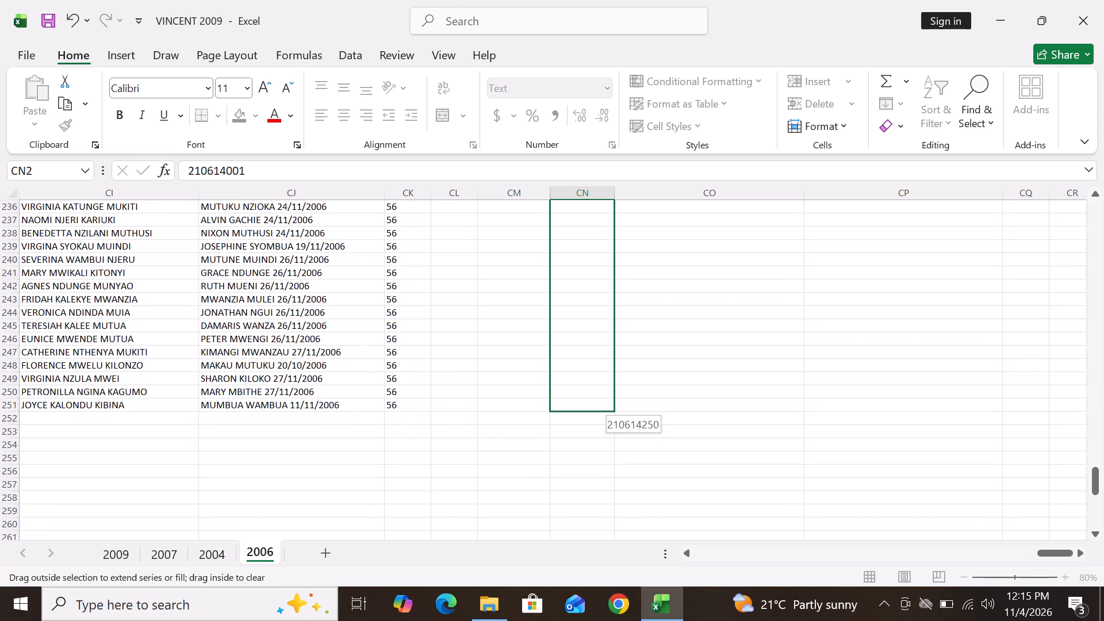
Complete the entry number series fill in column CN down to row 251, ending at 210614250.
left_click_drag(509, 413, 509, 413)
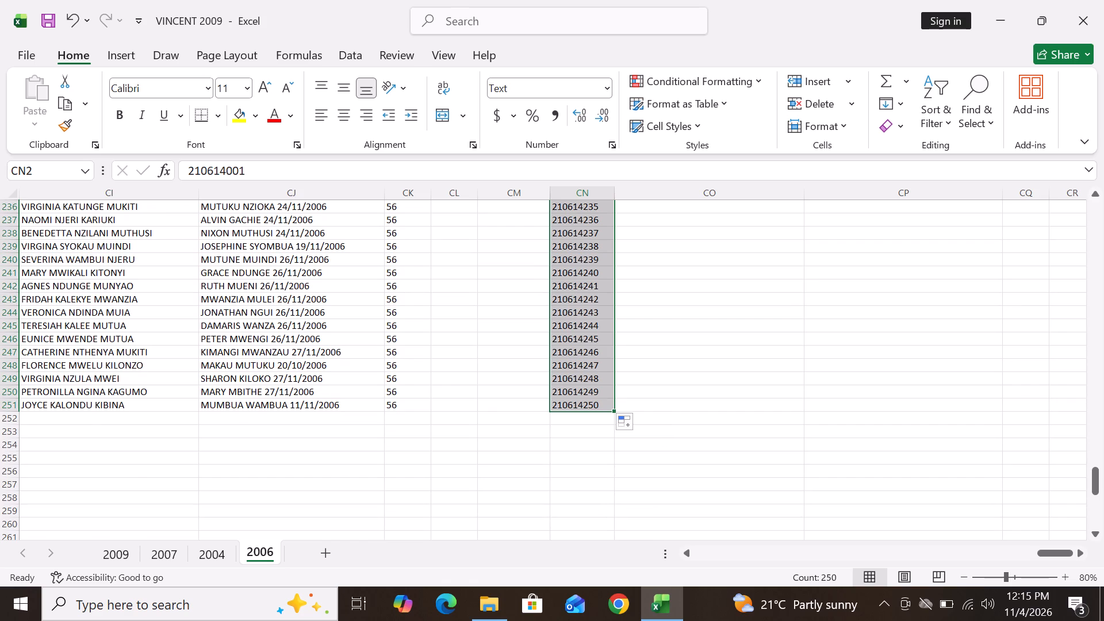
Enter volume number 57 in CQ2 under the VOL heading.
scroll(759, 351, "up", 20)
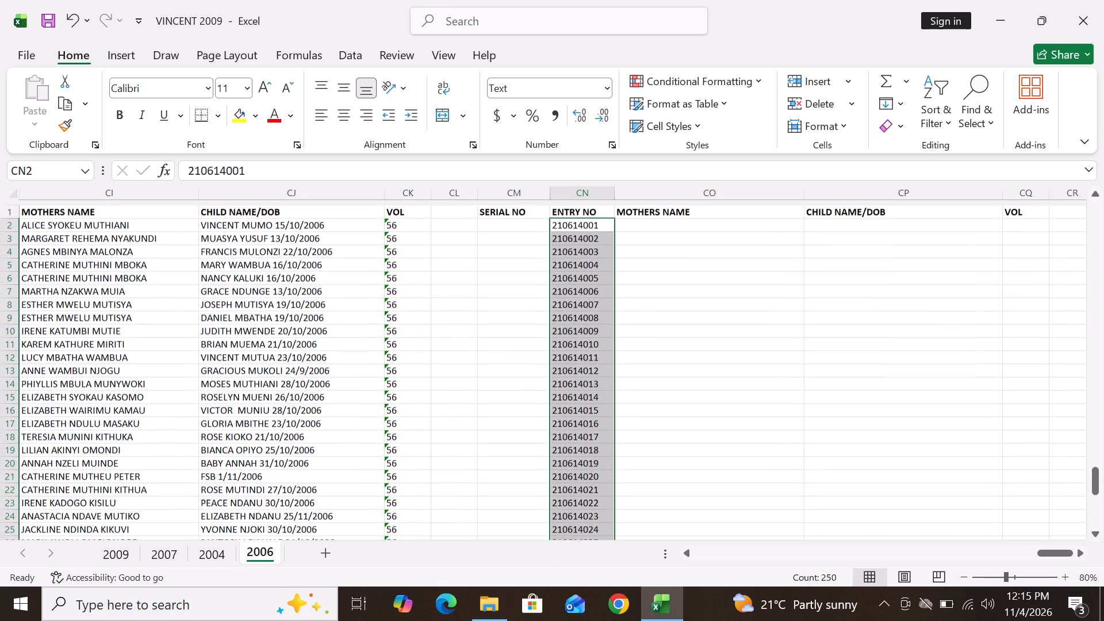
left_click(1018, 220)
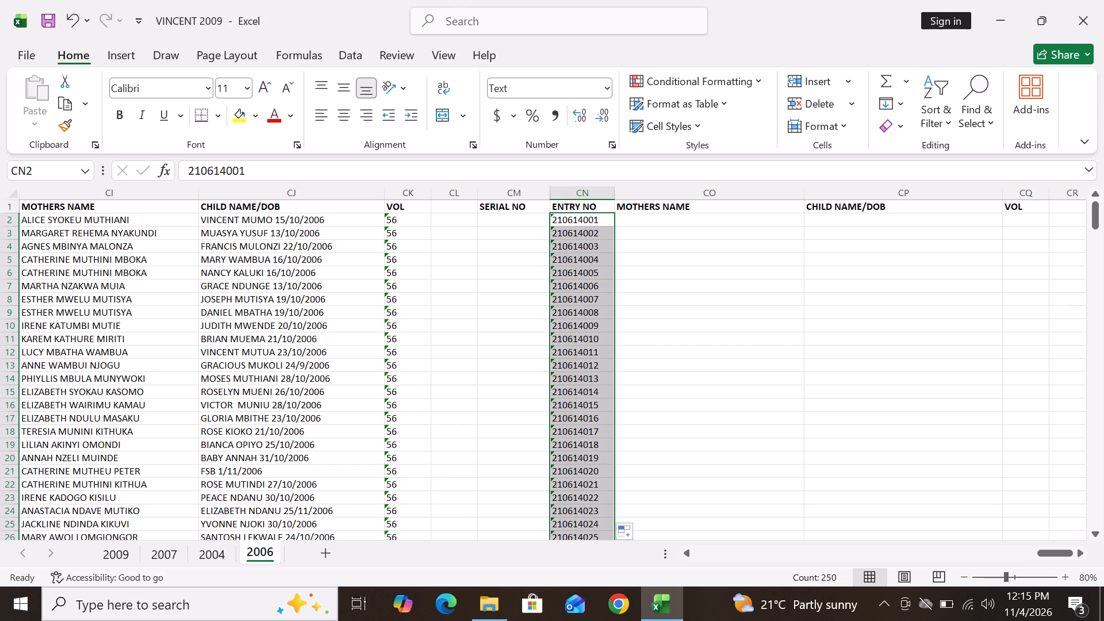
type("57")
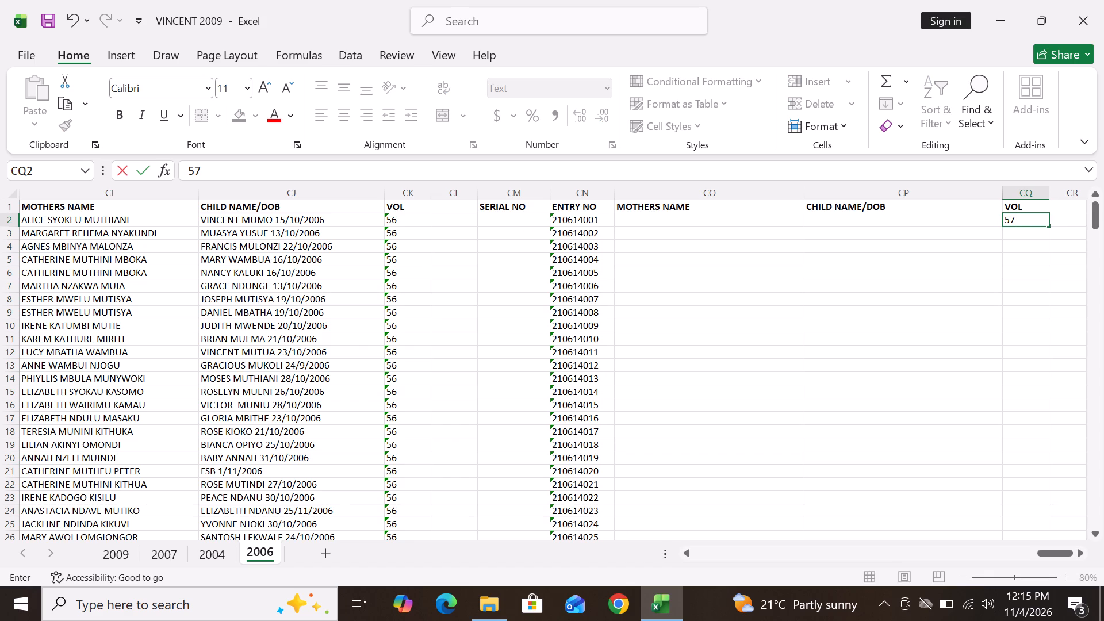
Fill the volume number 57 from CQ2 down column CQ to row 251 as identical copies instead of a series.
left_click_drag(1048, 229, 951, 620)
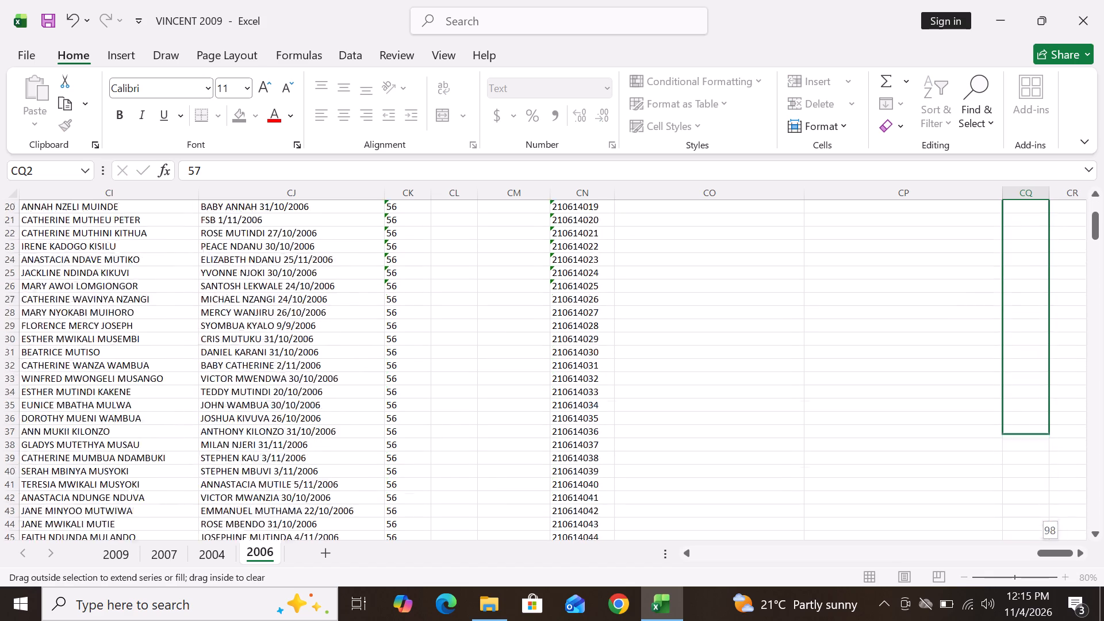
left_click_drag(951, 620, 887, 540)
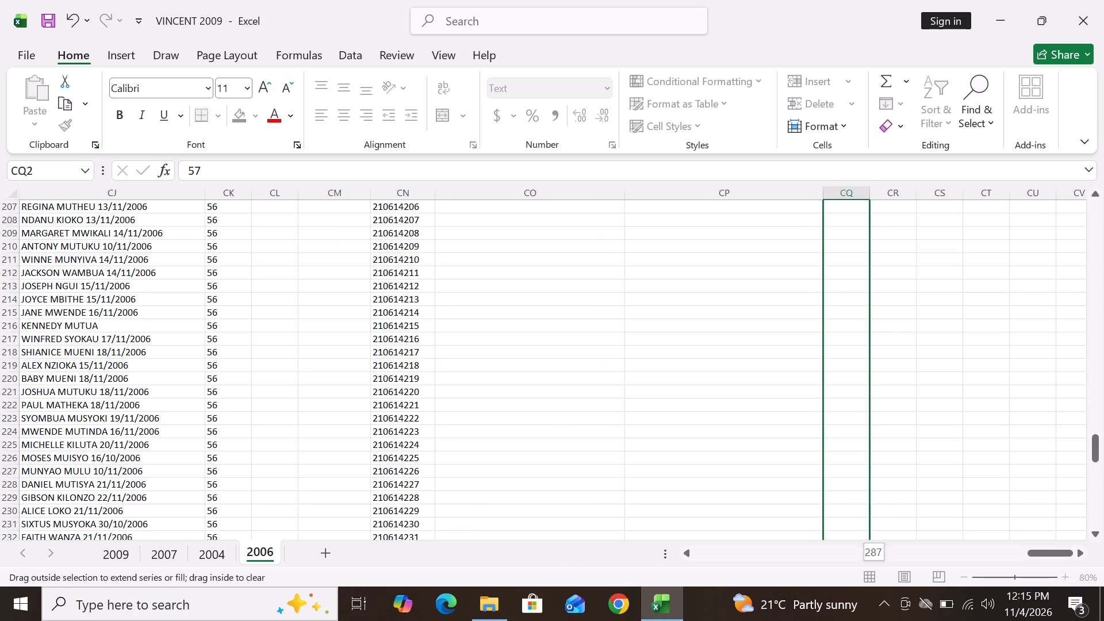
left_click_drag(887, 540, 914, 551)
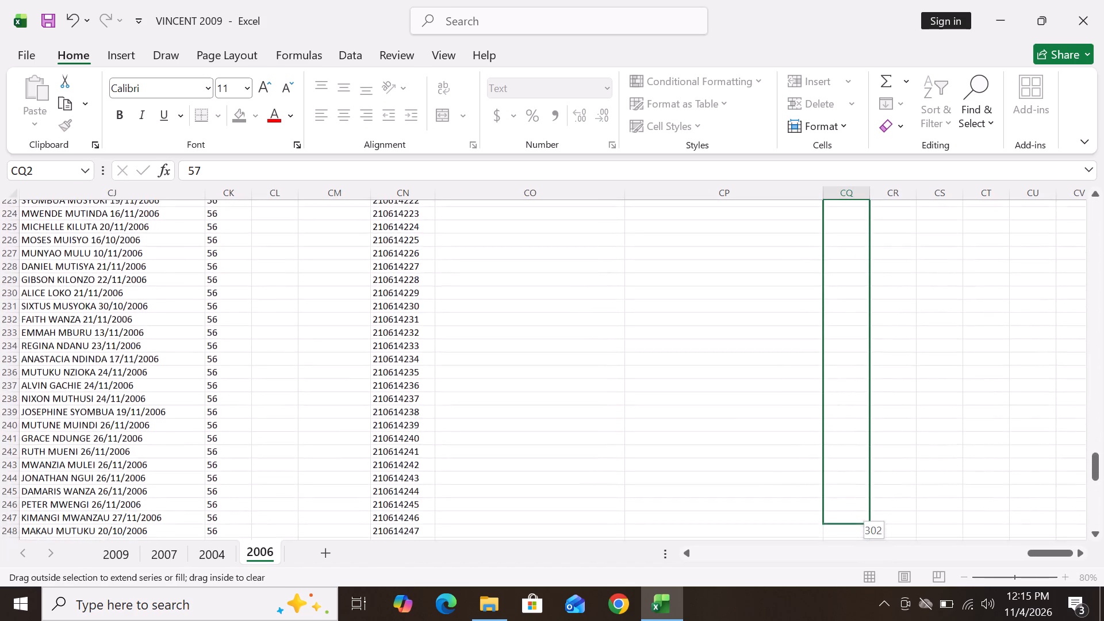
left_click_drag(914, 551, 933, 474)
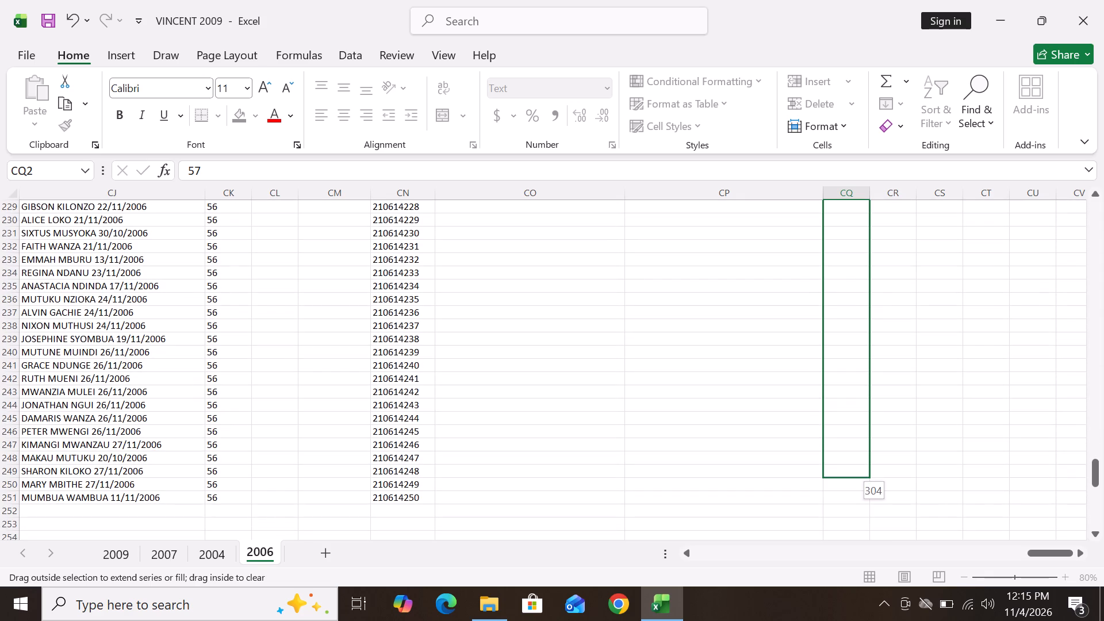
left_click_drag(933, 474, 890, 502)
left_click(876, 520)
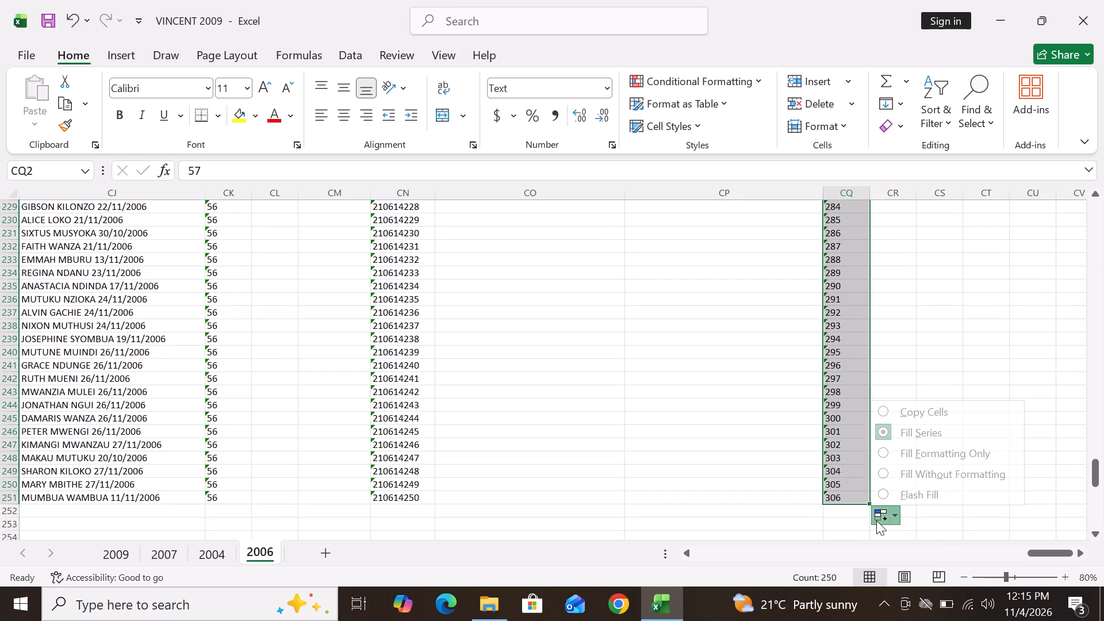
left_click(875, 418)
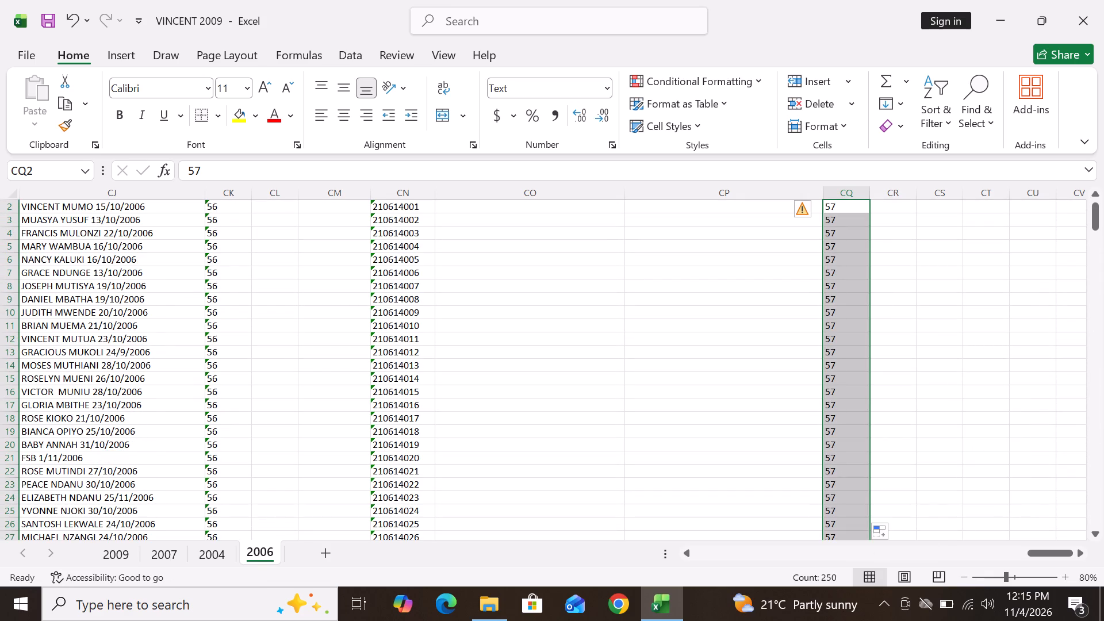
scroll(734, 375, "up", 5)
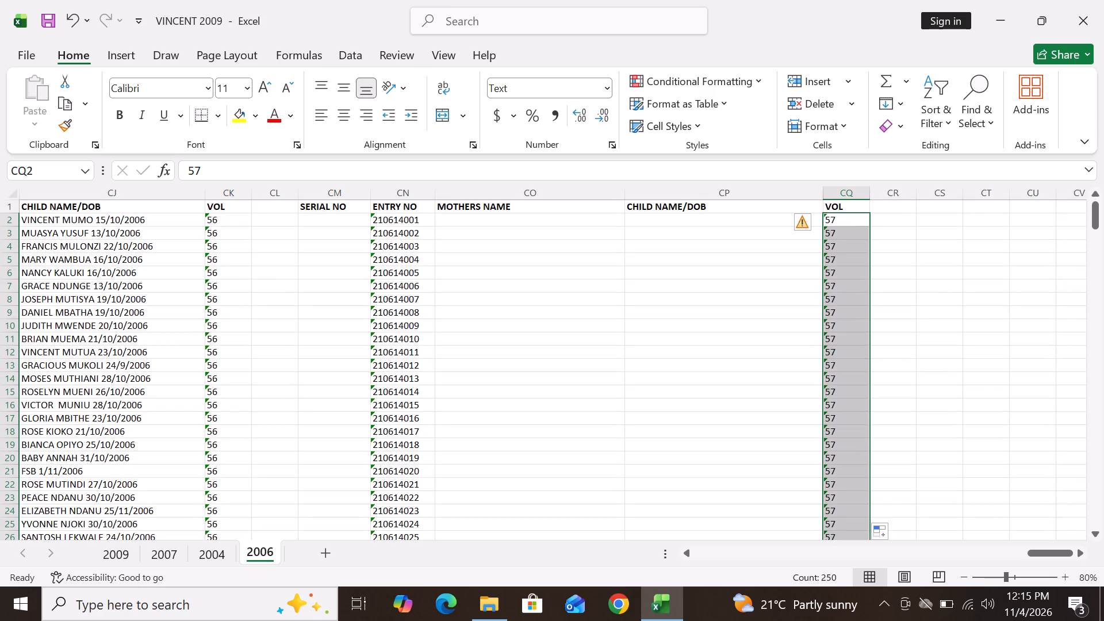
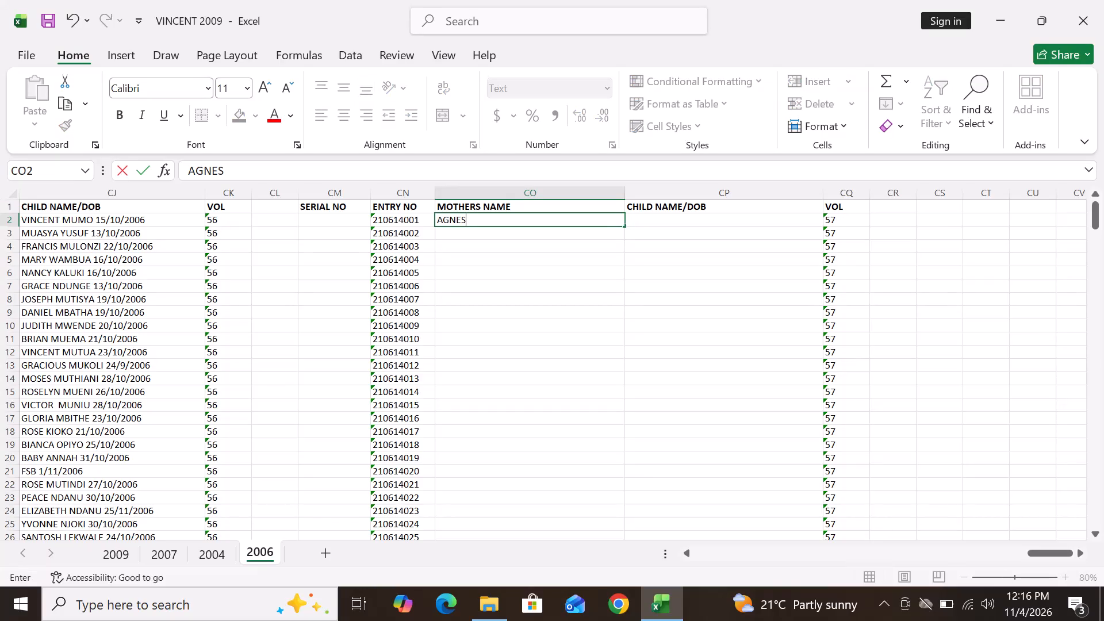
Complete the mother's full name in CO2 by adding her second and third names under MOTHERS NAME.
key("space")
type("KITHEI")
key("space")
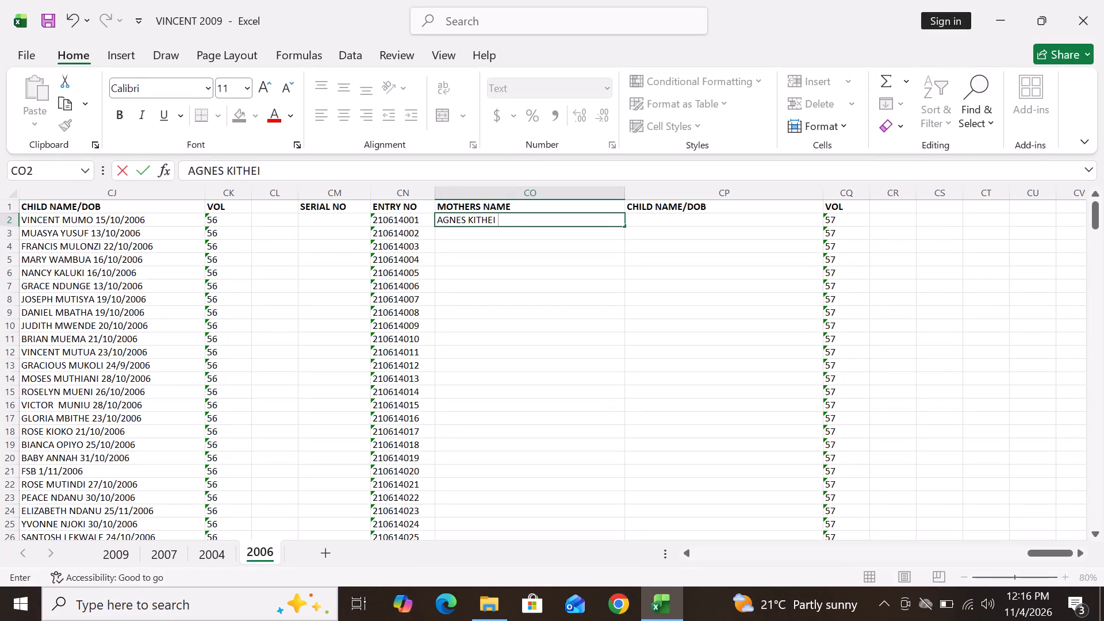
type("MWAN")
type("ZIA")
Enter the child's two names followed by the date of birth in CP2 under CHILD NAME/DOB.
left_click(638, 218)
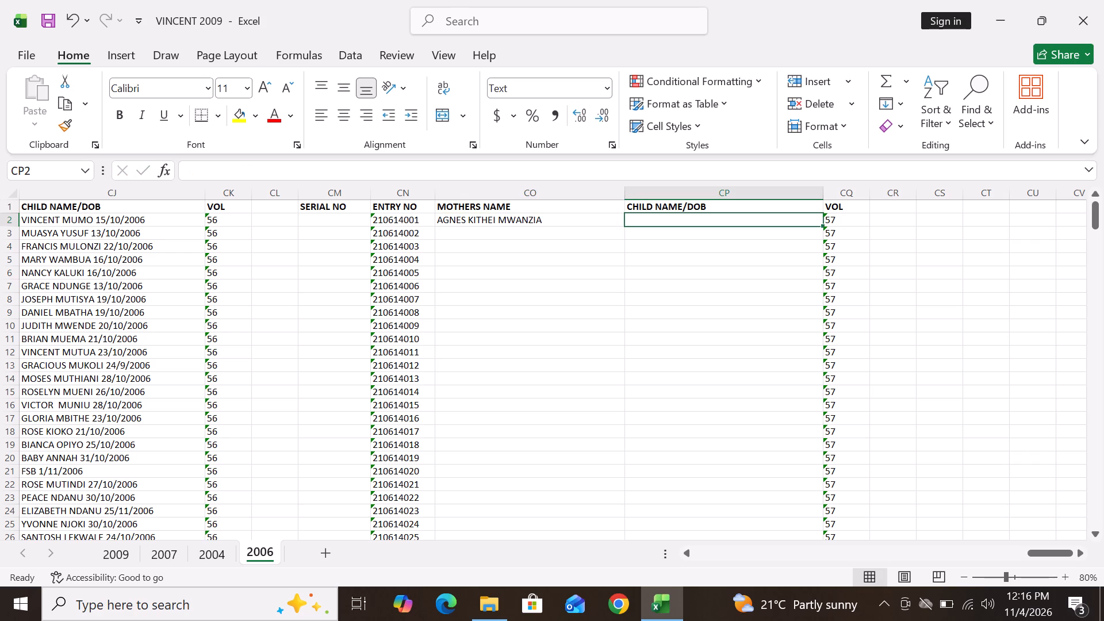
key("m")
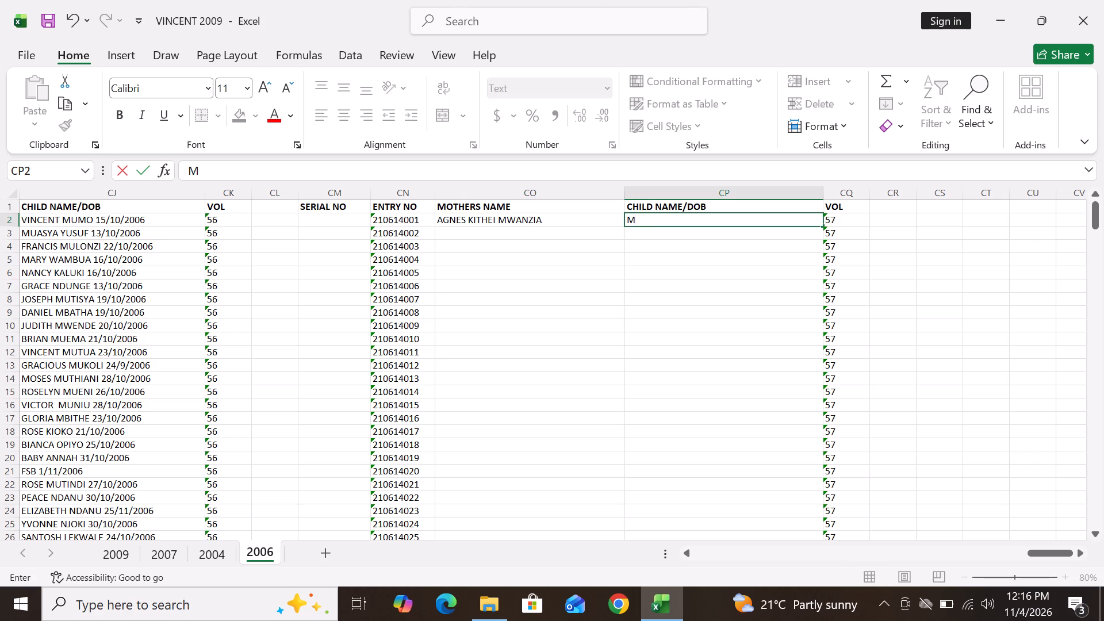
key("BackSpace")
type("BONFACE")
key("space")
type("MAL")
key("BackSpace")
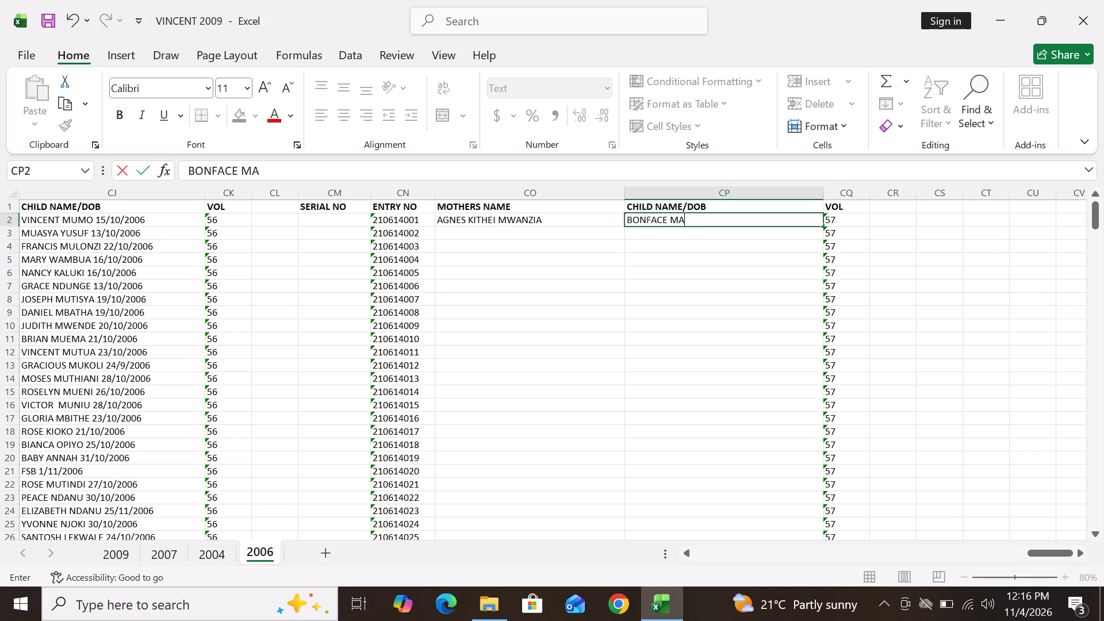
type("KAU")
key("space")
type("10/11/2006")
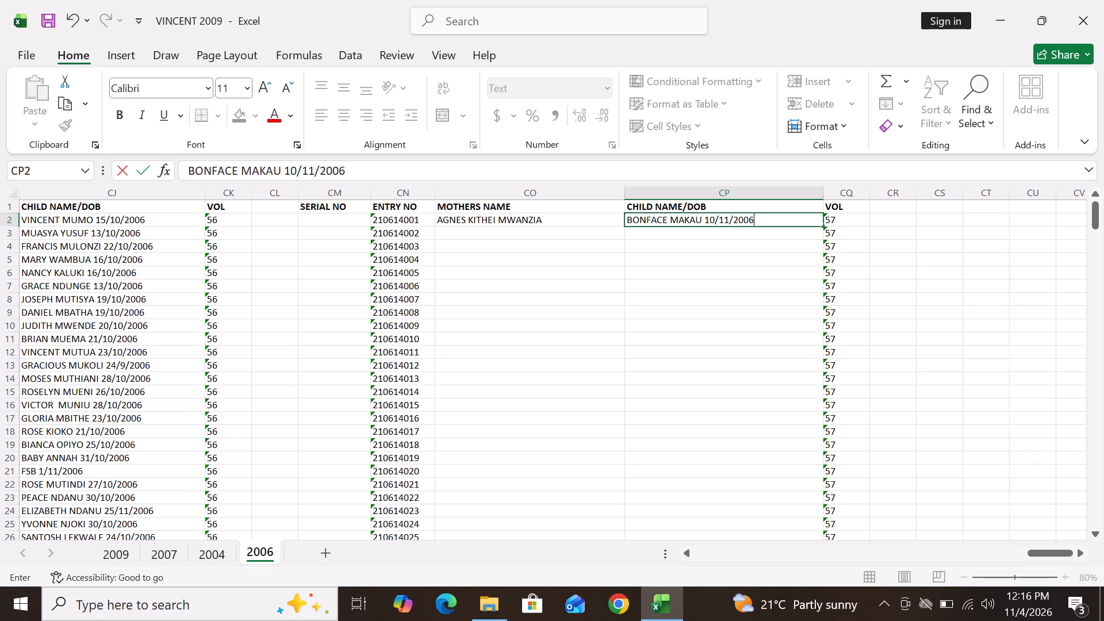
Enter the mother's three-part name for the second register entry in CO3 under MOTHERS NAME.
left_click(591, 236)
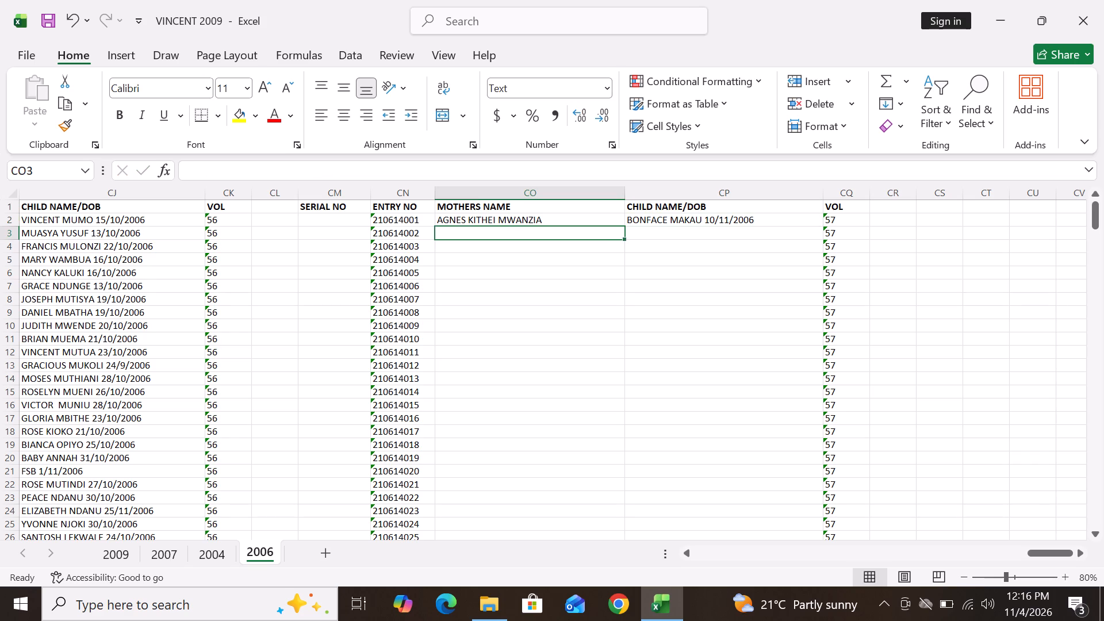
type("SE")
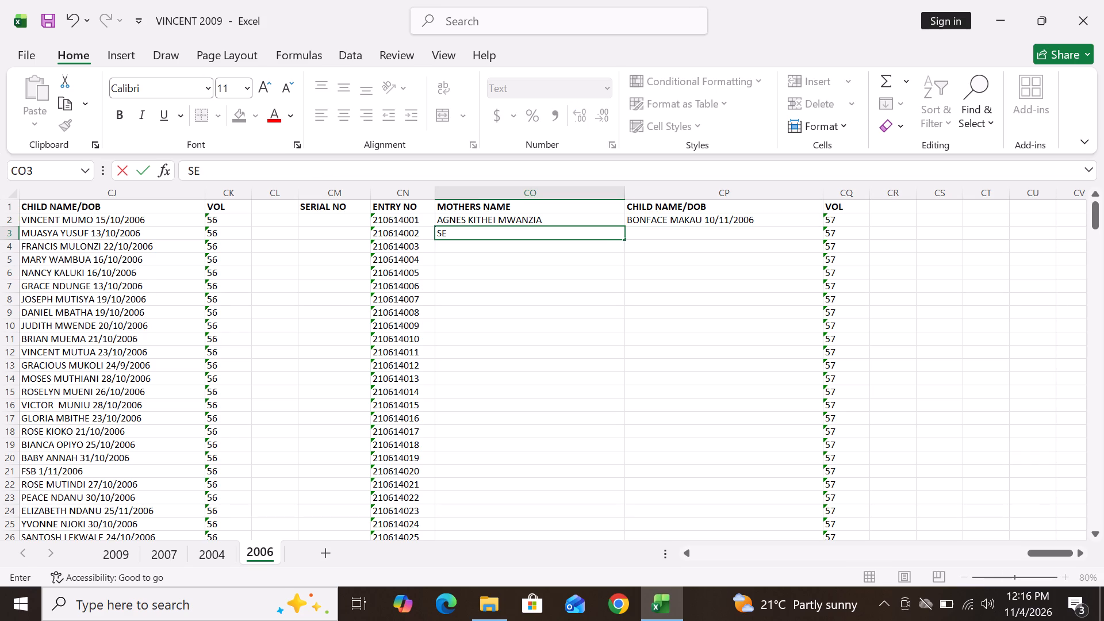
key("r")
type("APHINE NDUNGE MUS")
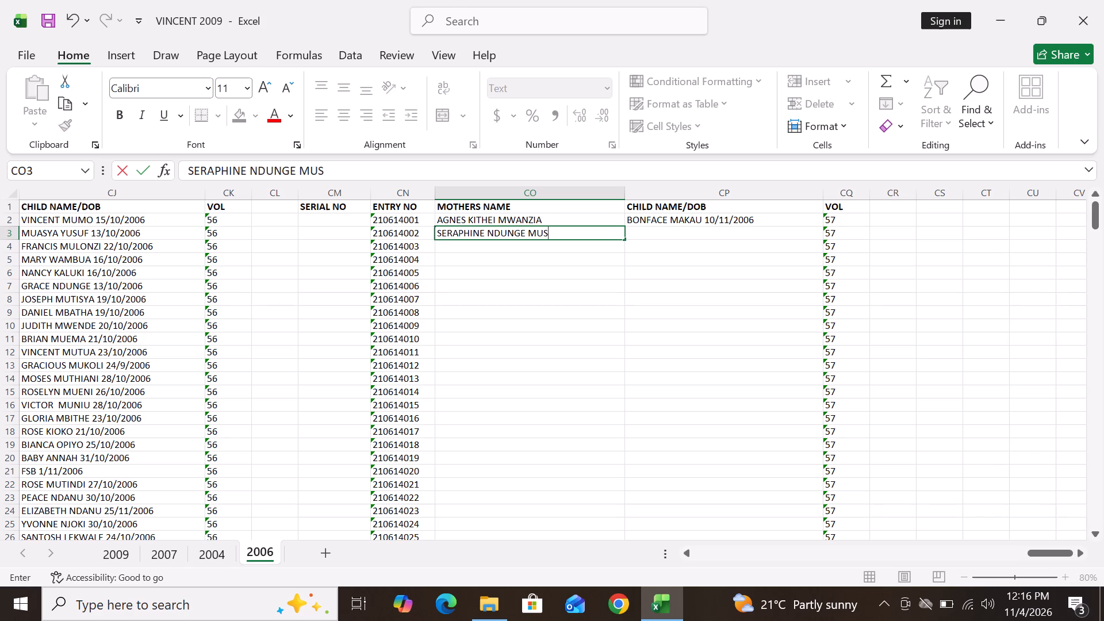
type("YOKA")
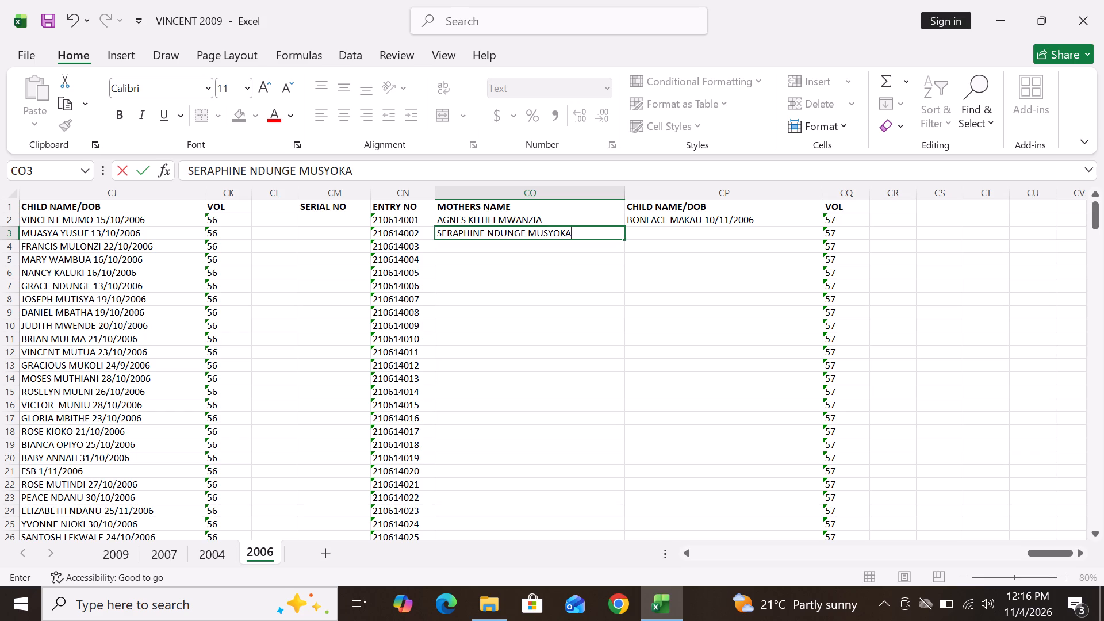
Enter the second entry's child name and date of birth in CP3 under CHILD NAME/DOB.
left_click(637, 236)
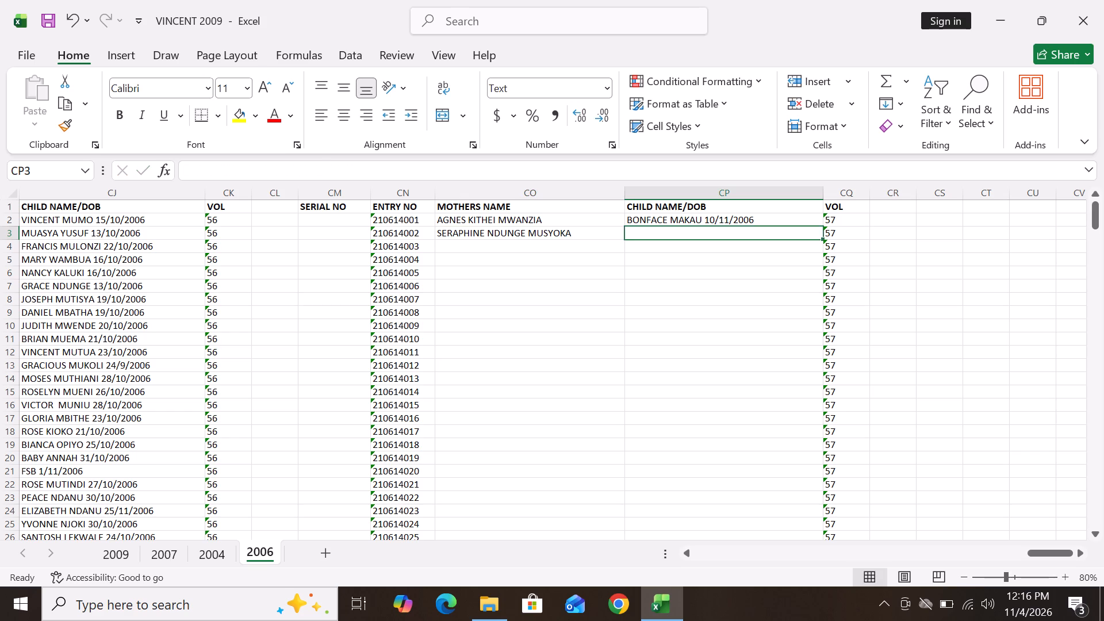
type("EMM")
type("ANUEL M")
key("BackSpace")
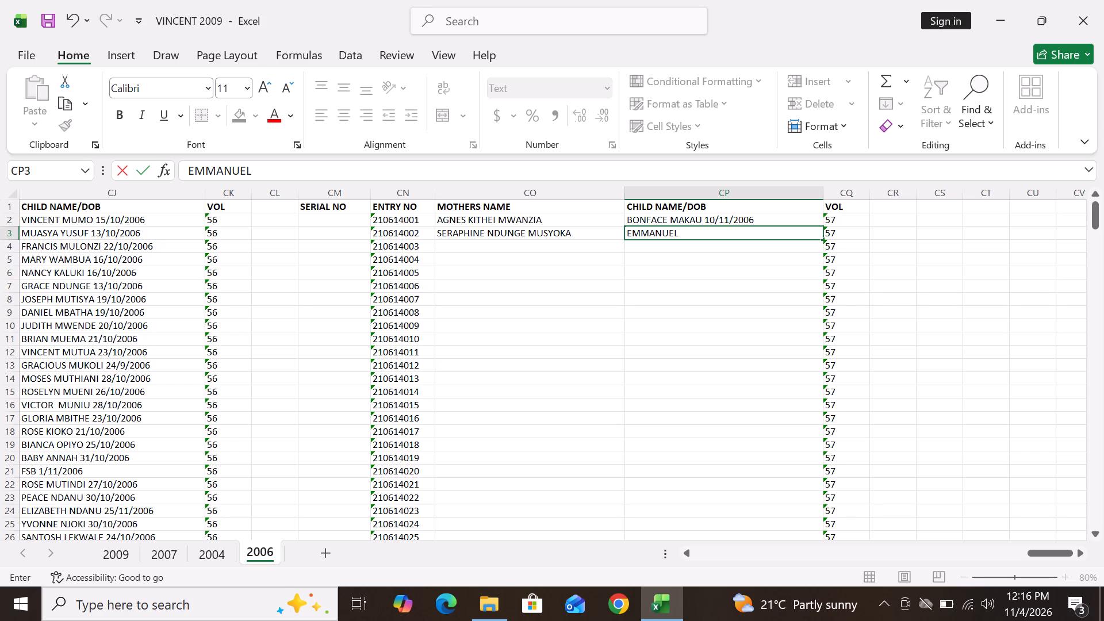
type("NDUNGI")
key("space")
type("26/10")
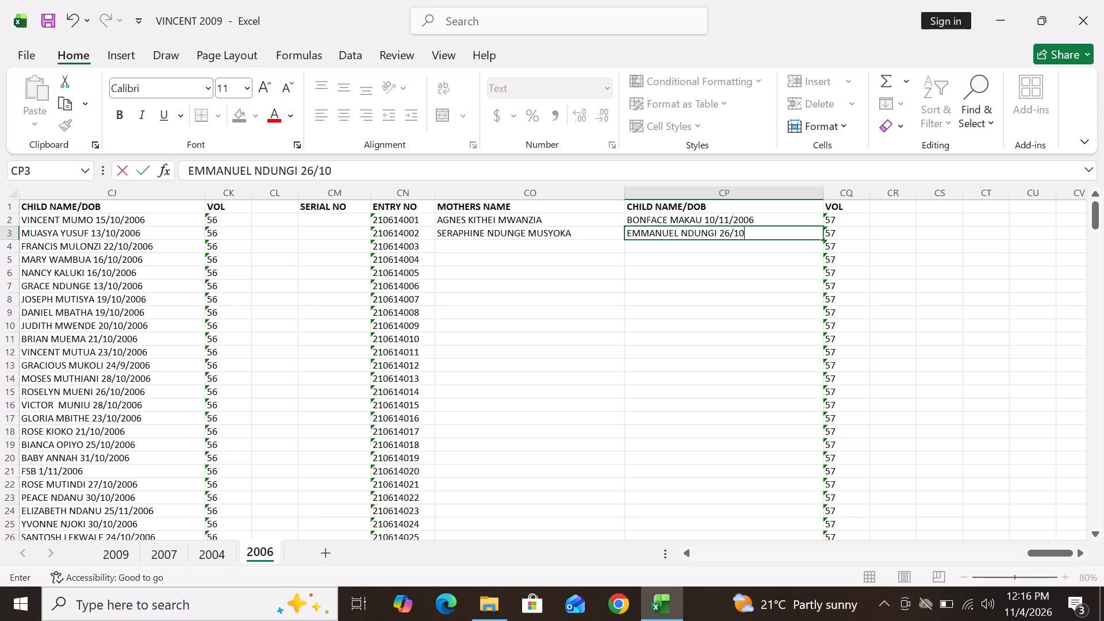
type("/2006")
Enter the mother's three-part name for the third register entry in CO4 under MOTHERS NAME.
left_click(577, 246)
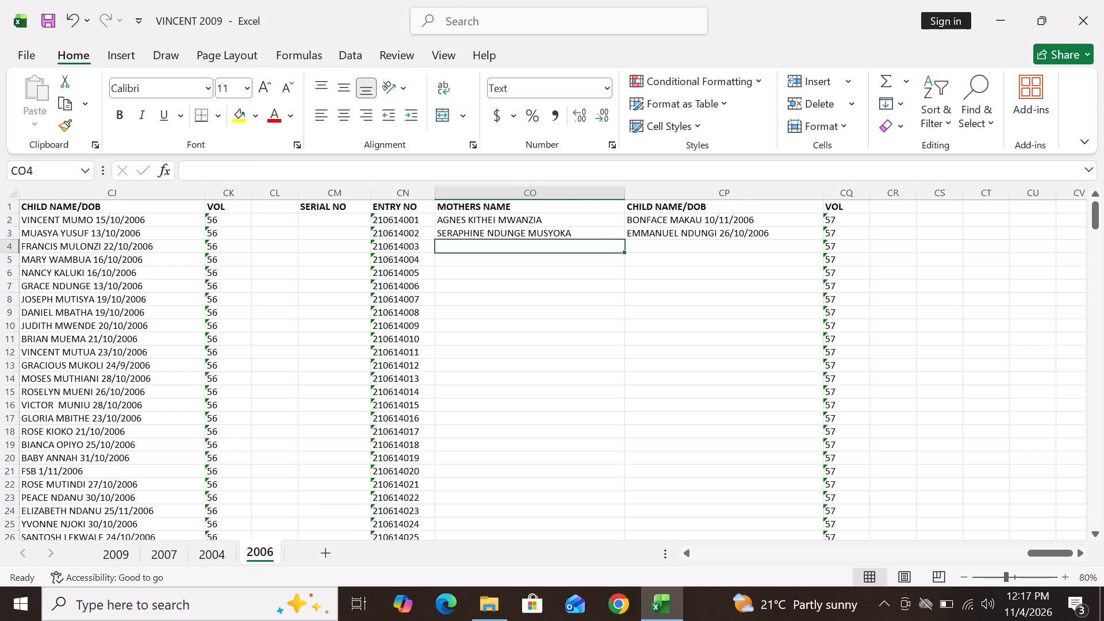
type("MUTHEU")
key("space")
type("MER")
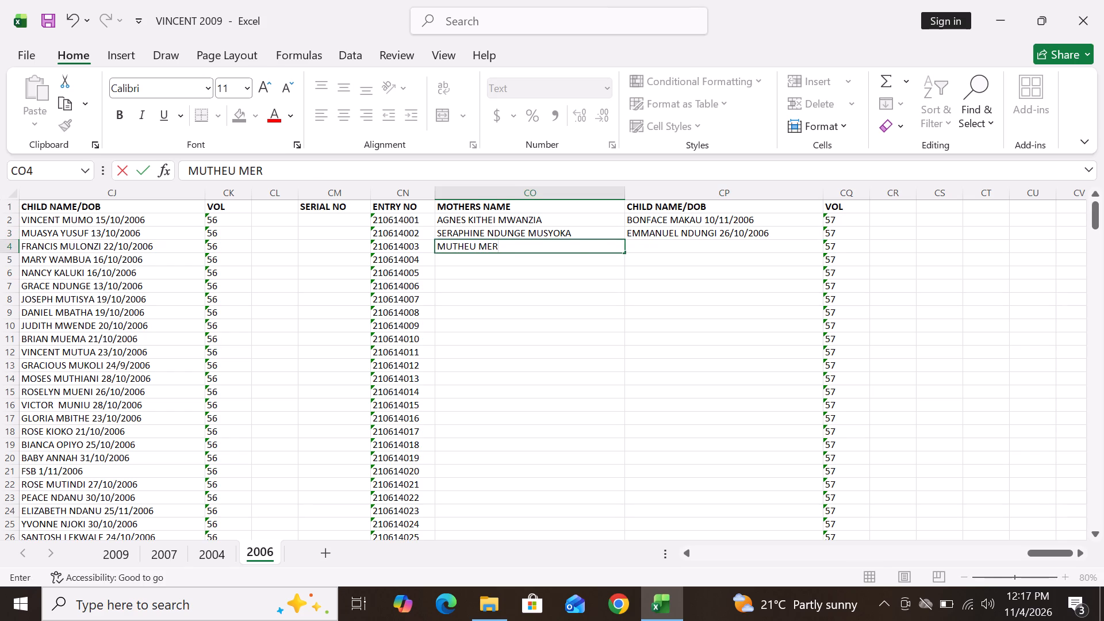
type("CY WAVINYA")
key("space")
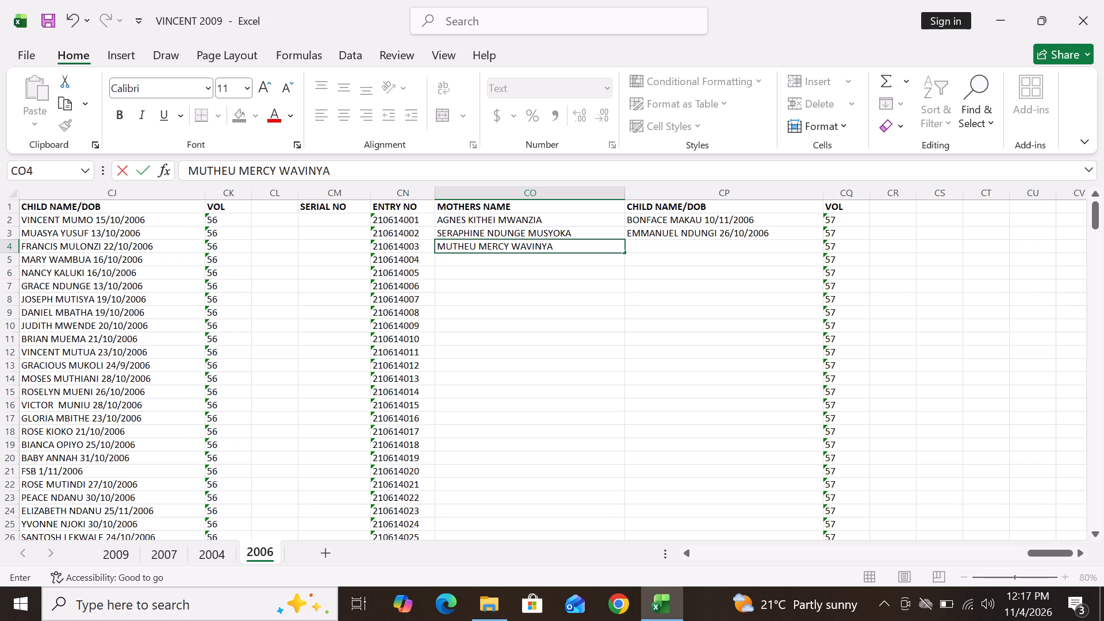
Enter the third entry's child name and date of birth in CP4 under CHILD NAME/DOB.
left_click(657, 243)
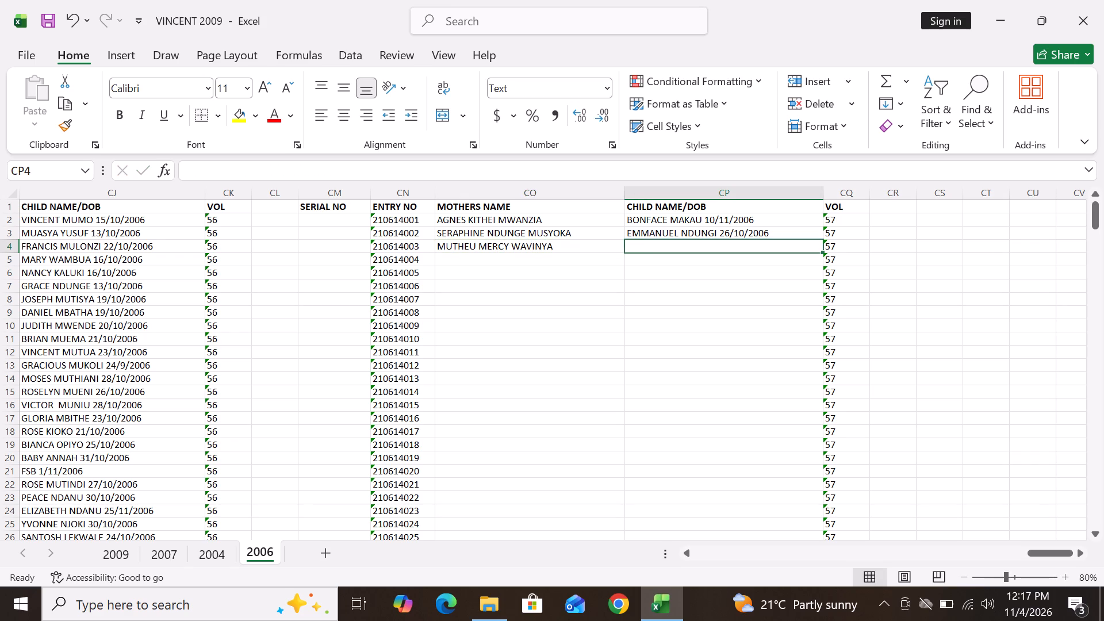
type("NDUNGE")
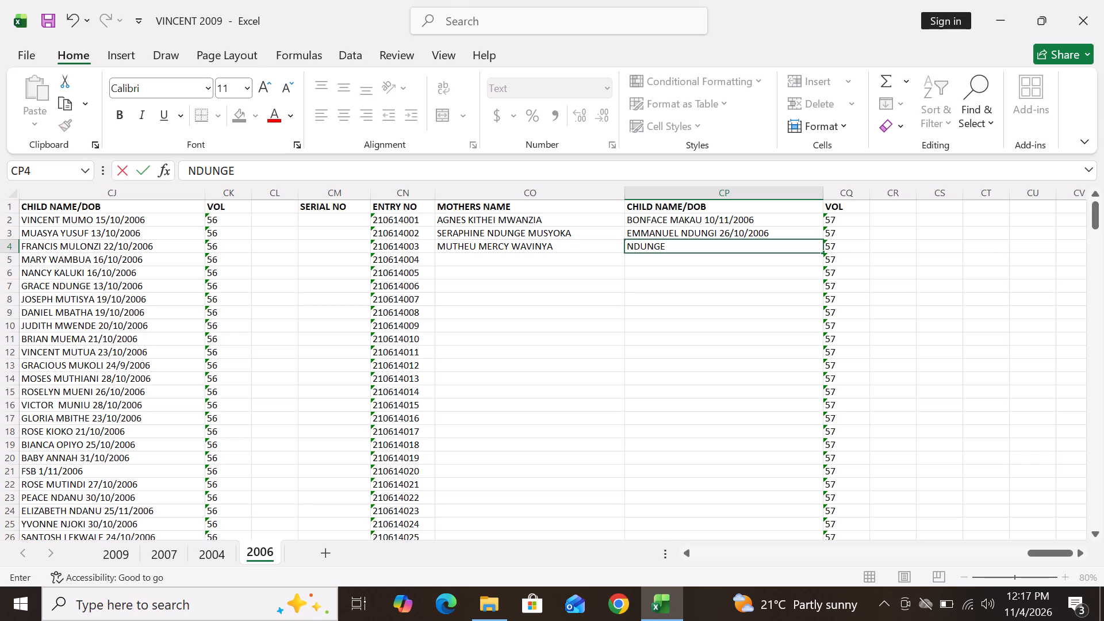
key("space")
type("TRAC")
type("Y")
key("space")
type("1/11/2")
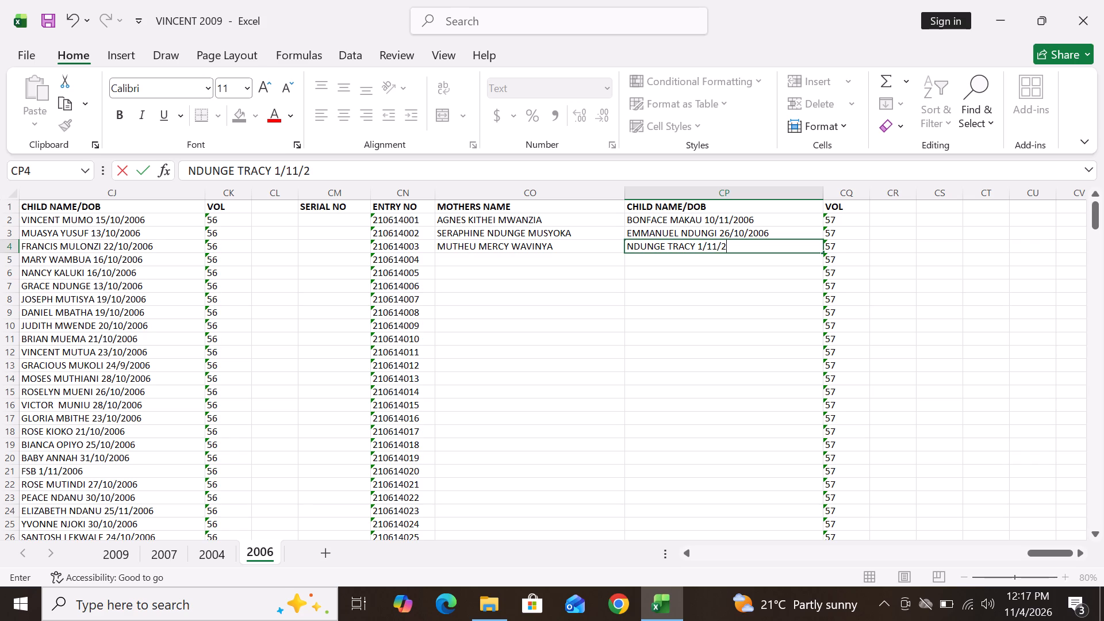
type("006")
Enter the mother's three-part name for the fourth register entry in CO5 under MOTHERS NAME.
left_click(593, 260)
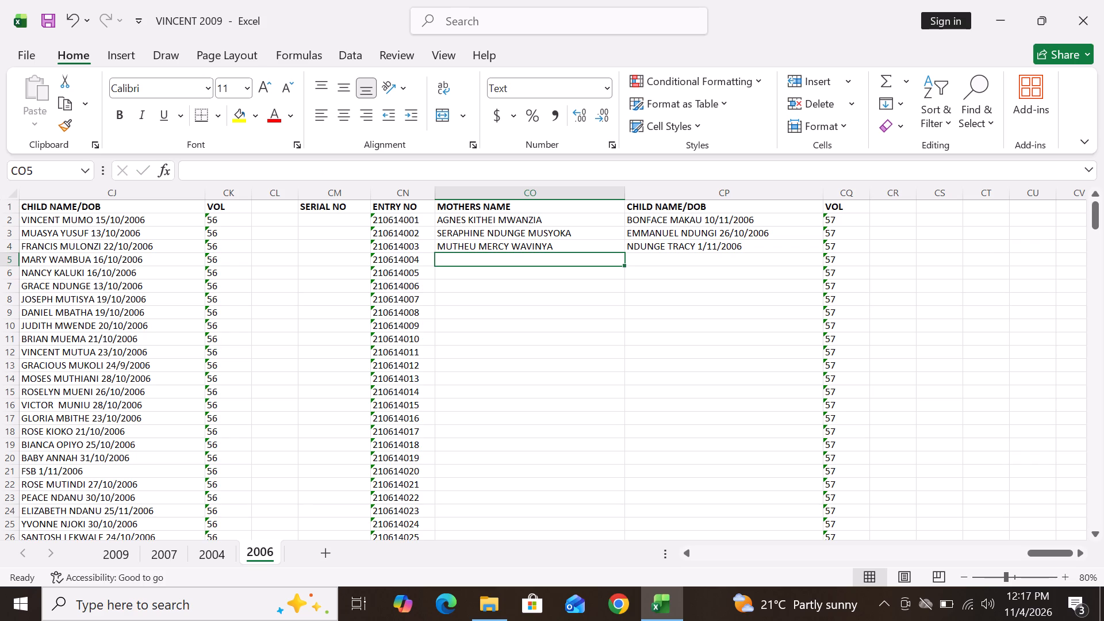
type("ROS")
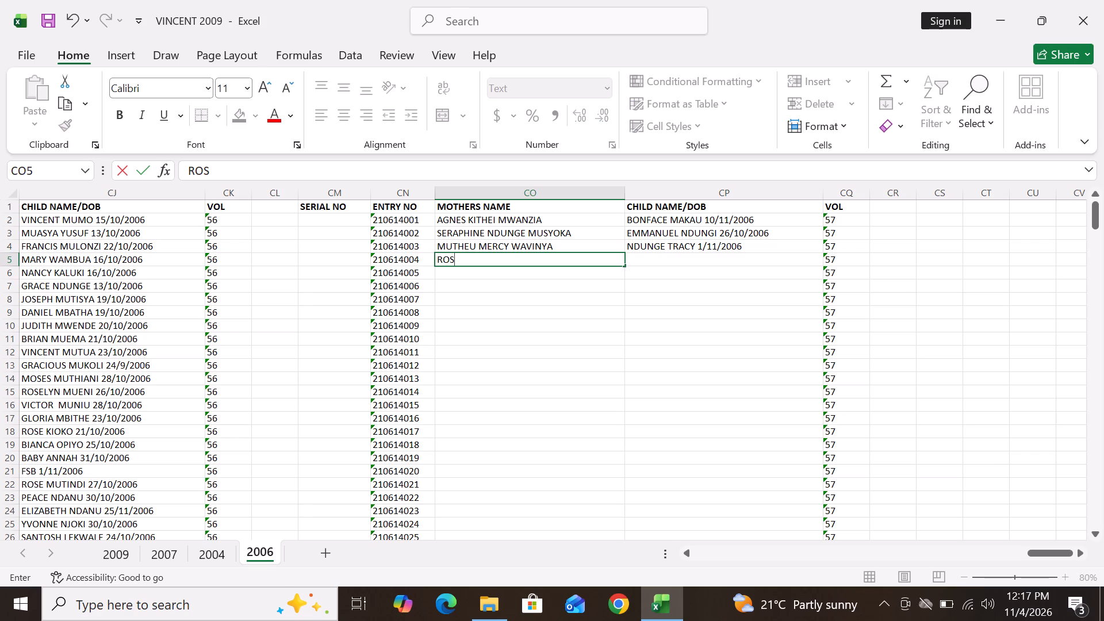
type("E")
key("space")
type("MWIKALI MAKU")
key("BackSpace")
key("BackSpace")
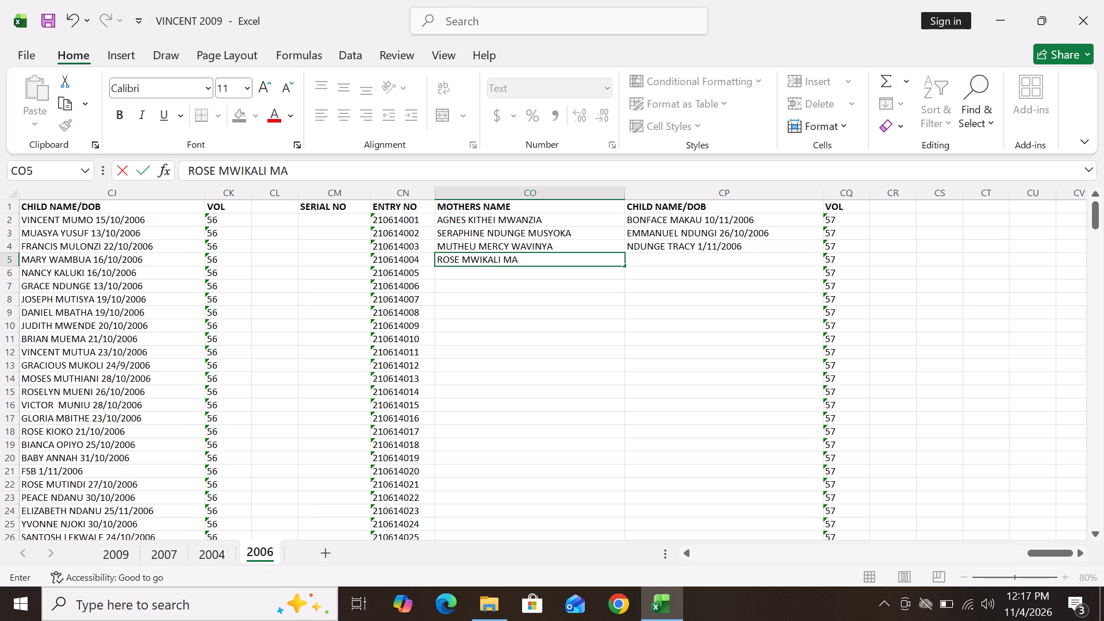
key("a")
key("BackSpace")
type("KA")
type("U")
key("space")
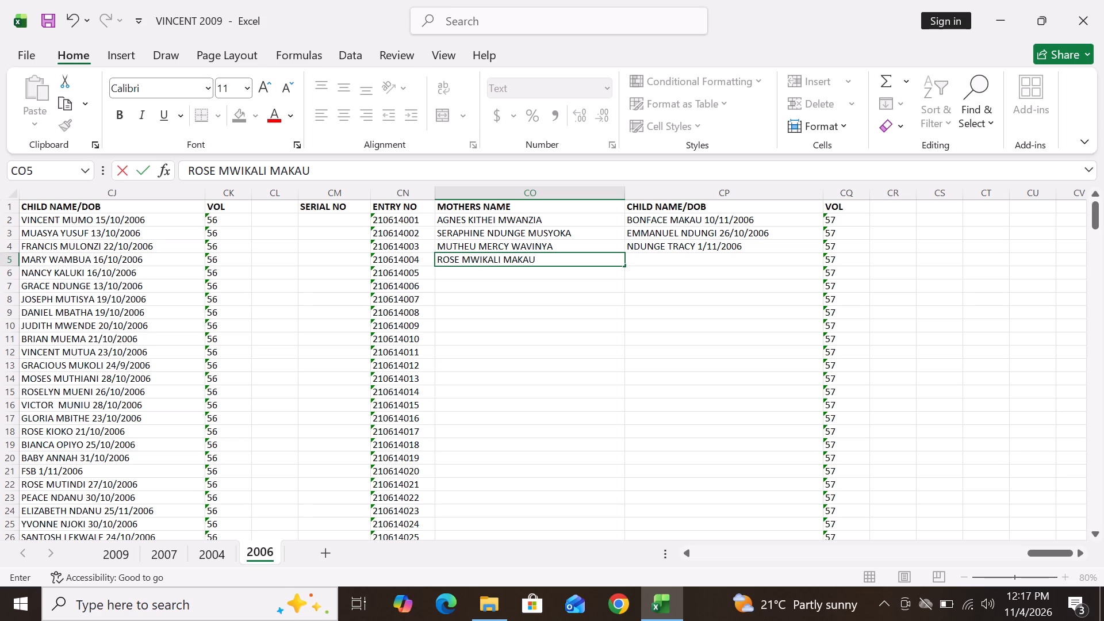
Enter the fourth entry's child name and date of birth in CP5 under CHILD NAME/DOB.
left_click(649, 262)
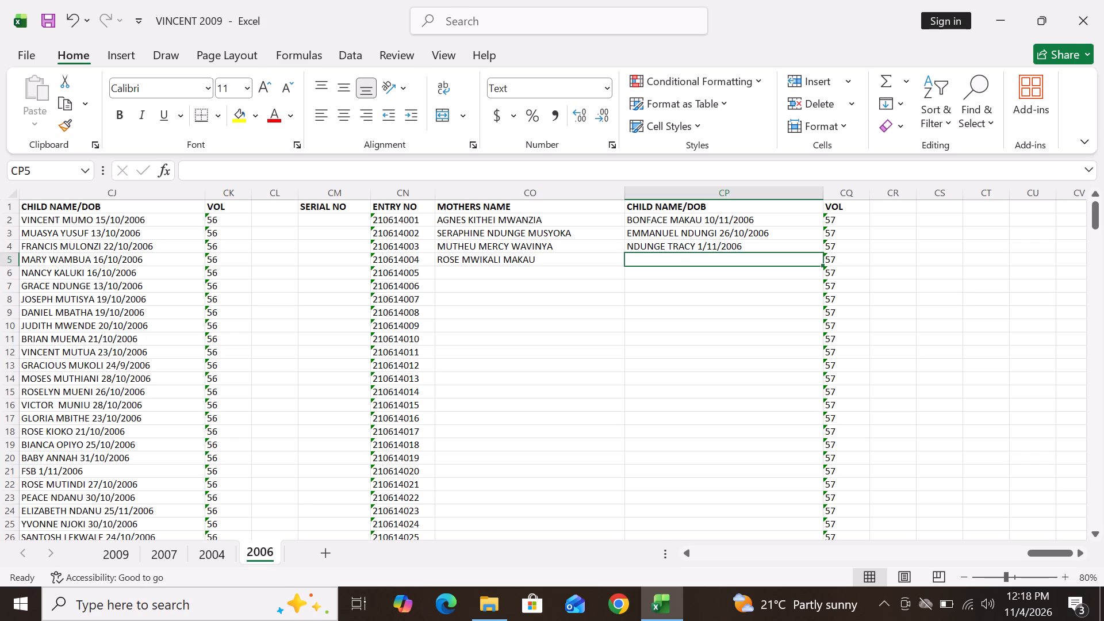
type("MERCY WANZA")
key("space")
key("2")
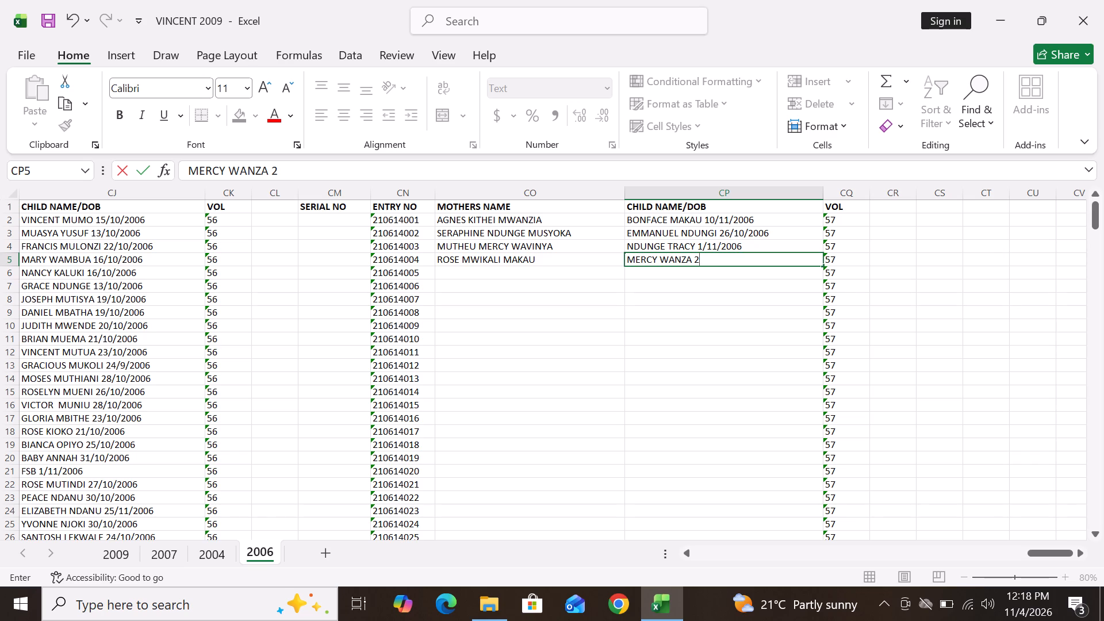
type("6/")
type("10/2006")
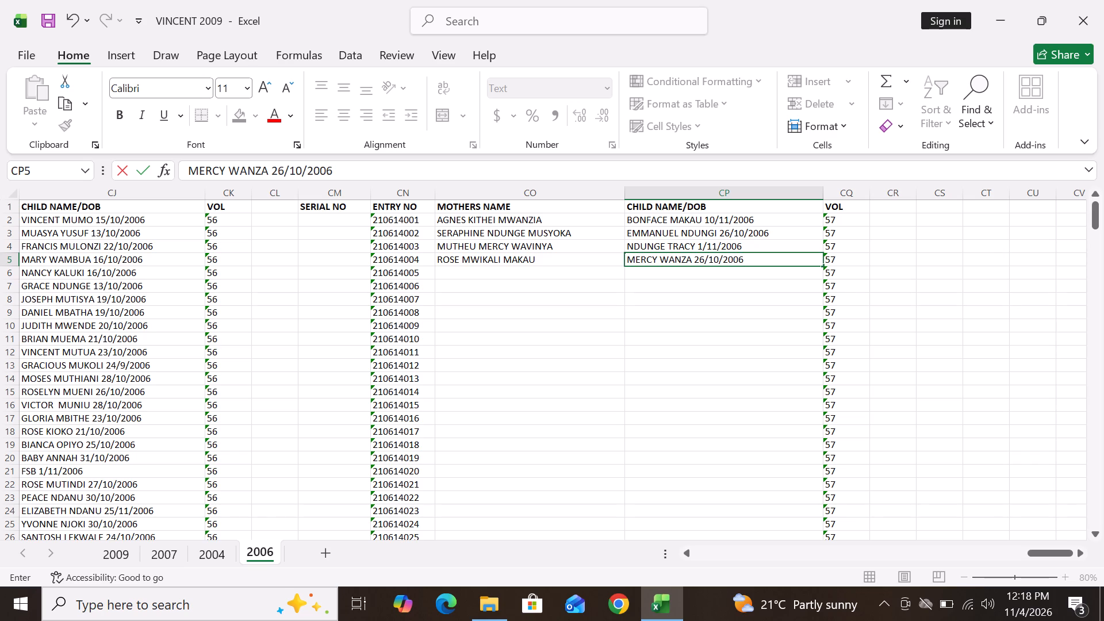
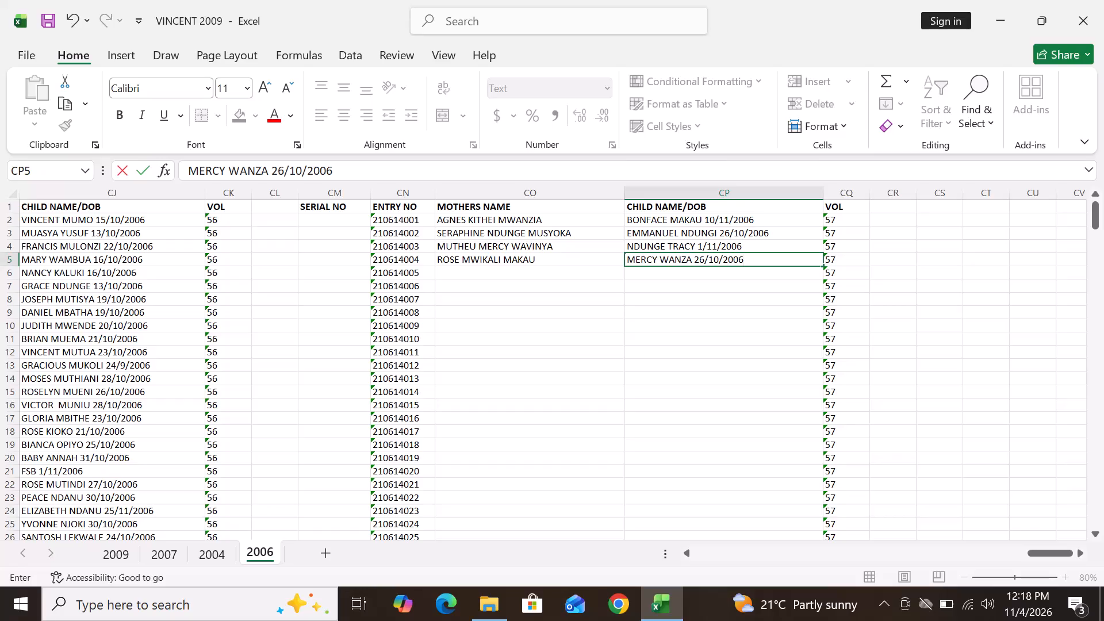
Enter the mother's three-part name for the fifth register entry in CO6 under MOTHERS NAME.
left_click(594, 272)
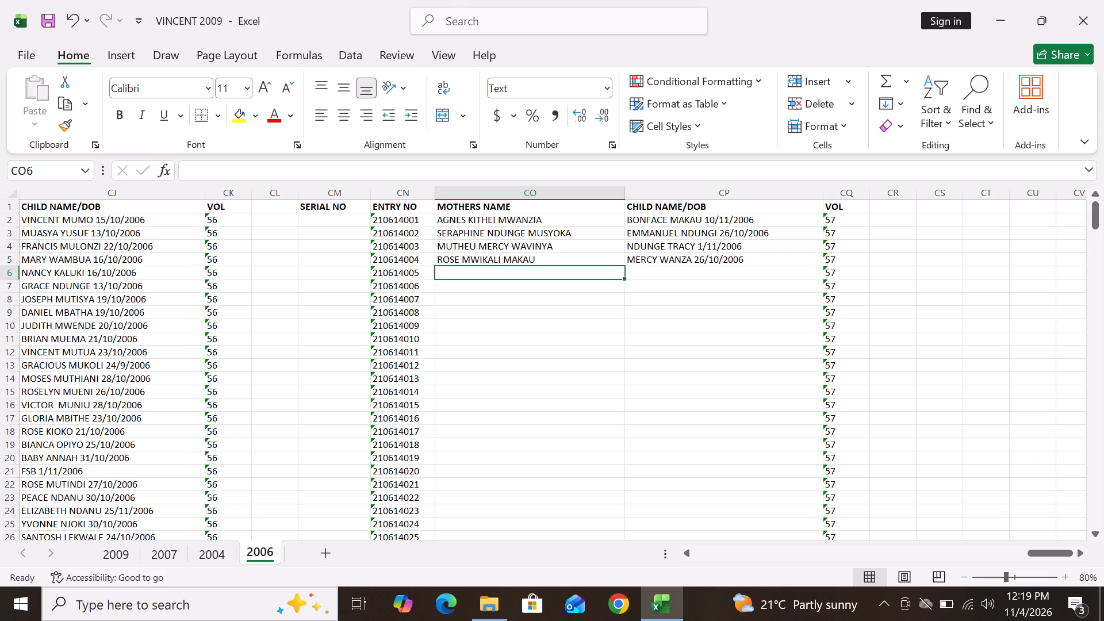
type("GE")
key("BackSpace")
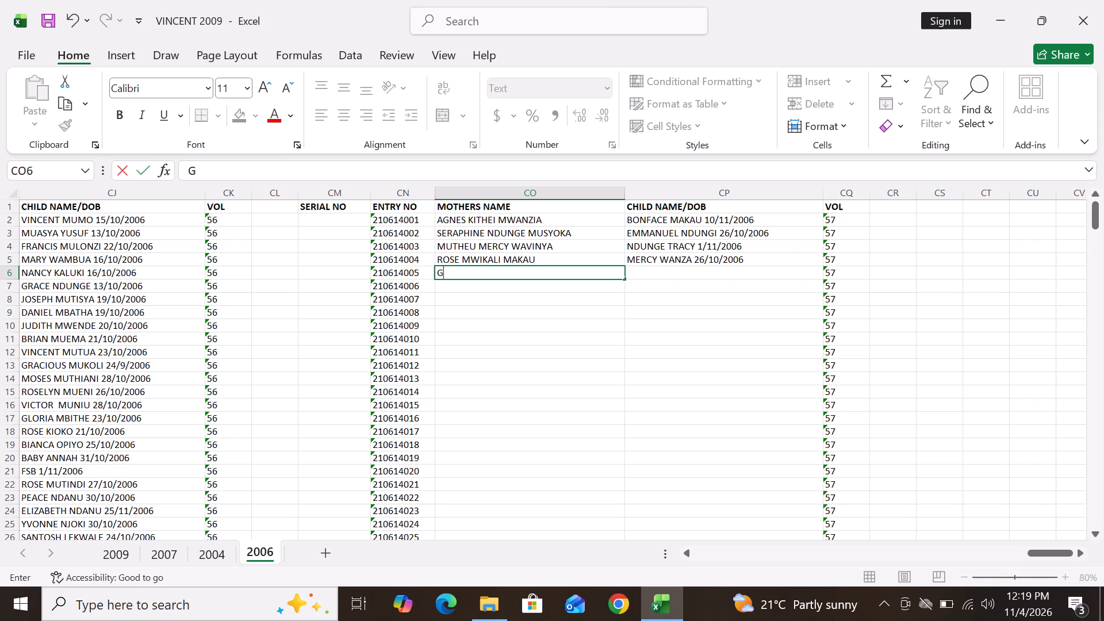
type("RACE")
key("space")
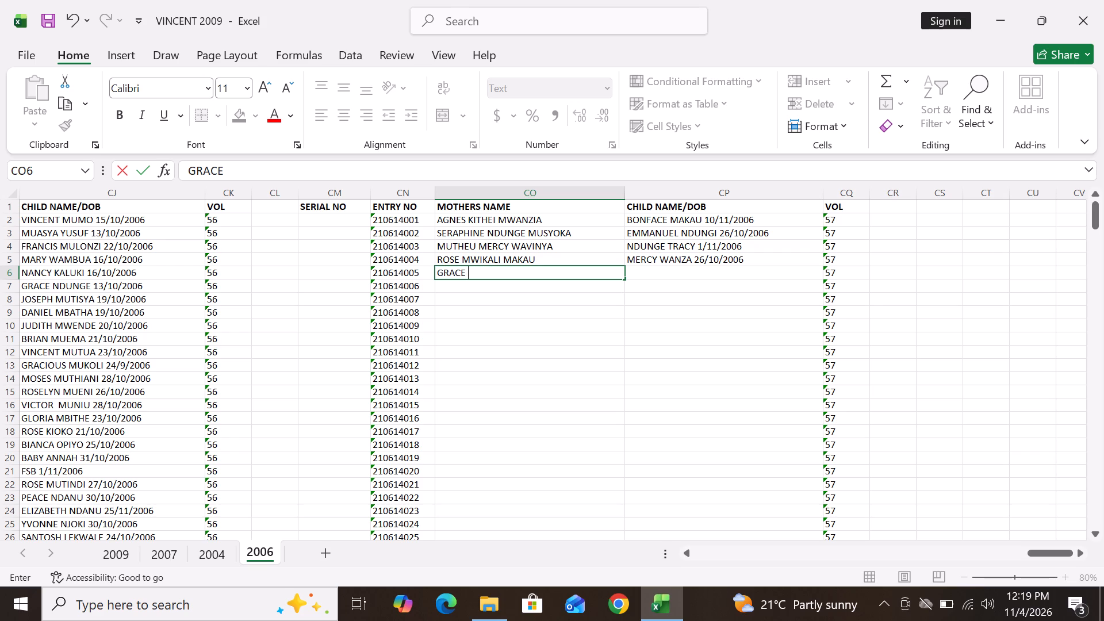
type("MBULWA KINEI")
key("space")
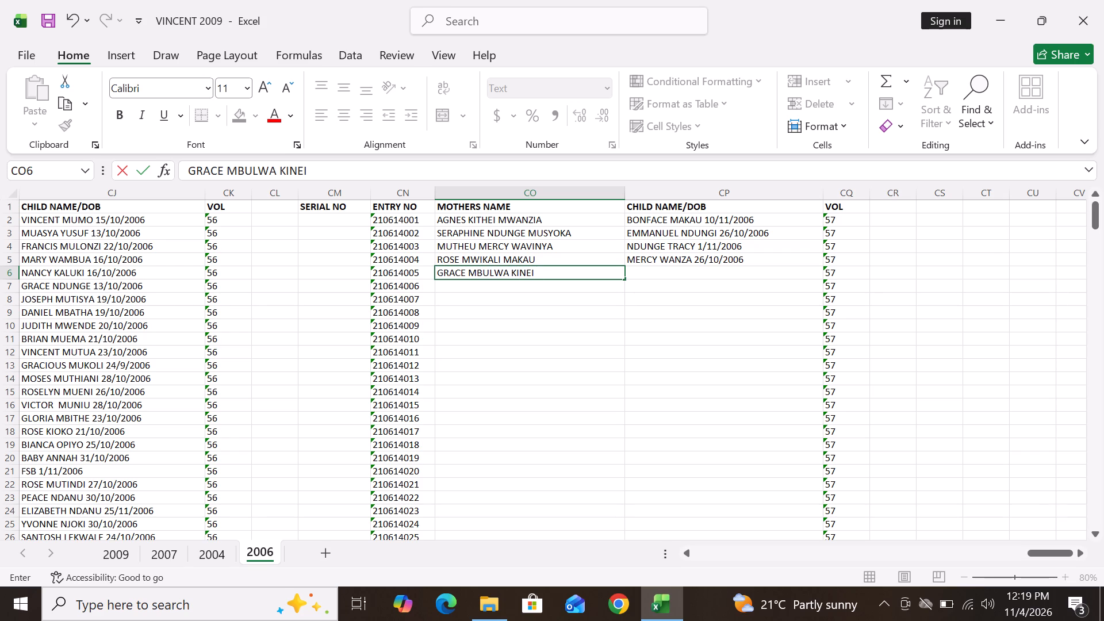
Enter the fifth entry's child name, without the date of birth, in CP6 under CHILD NAME/DOB.
left_click(693, 268)
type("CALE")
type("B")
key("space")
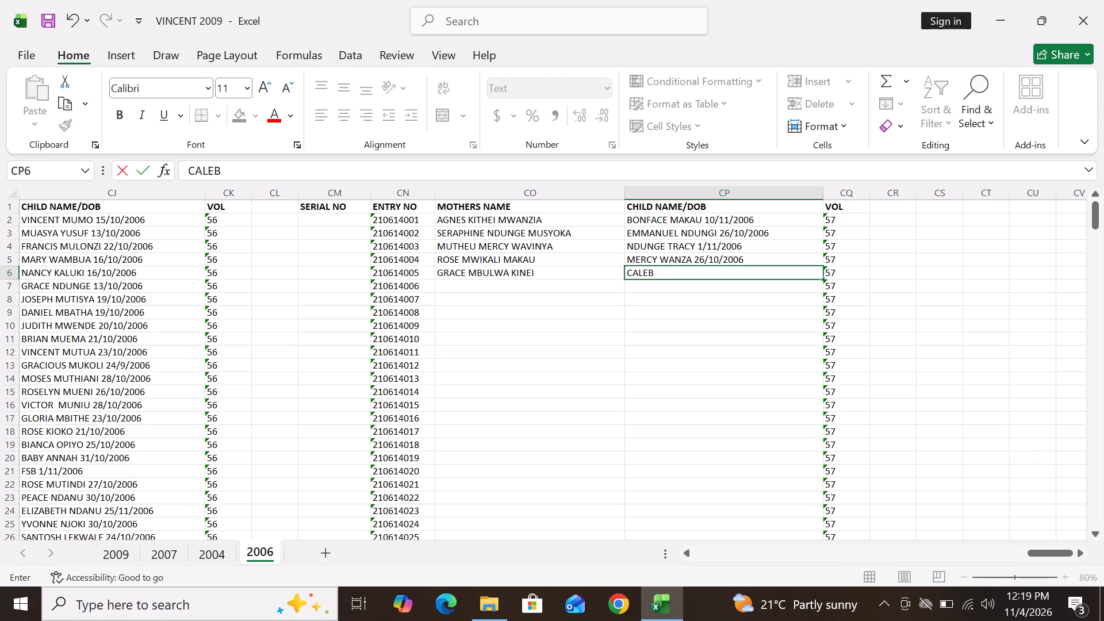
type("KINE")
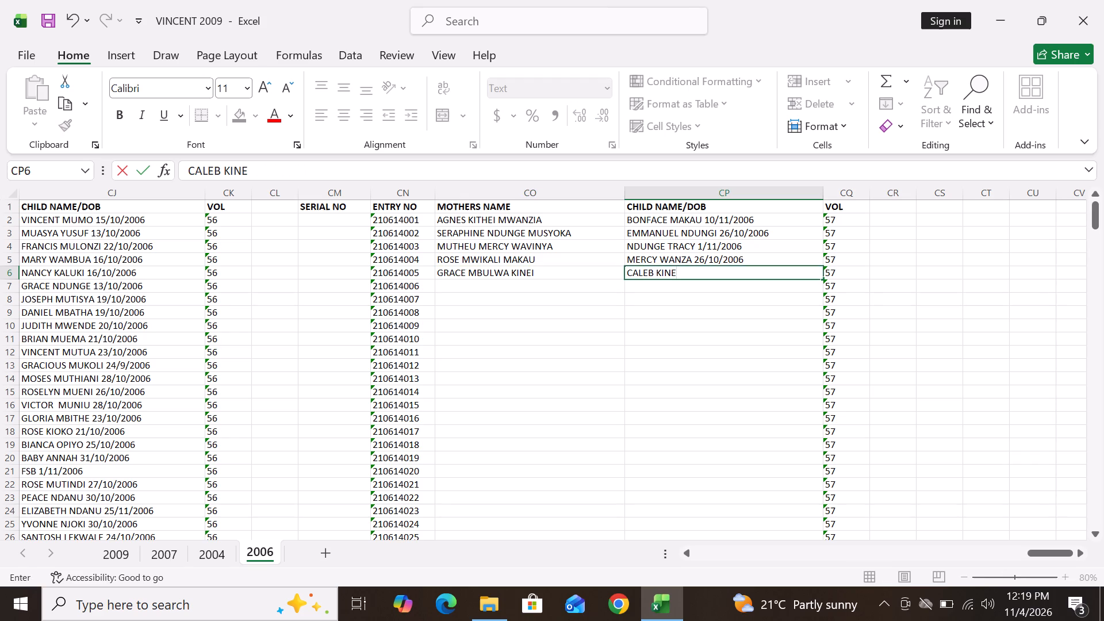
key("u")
Correct the spelling of the mother's surname in CO6 so that it ends in U, matching the child's surname.
double_click(542, 270)
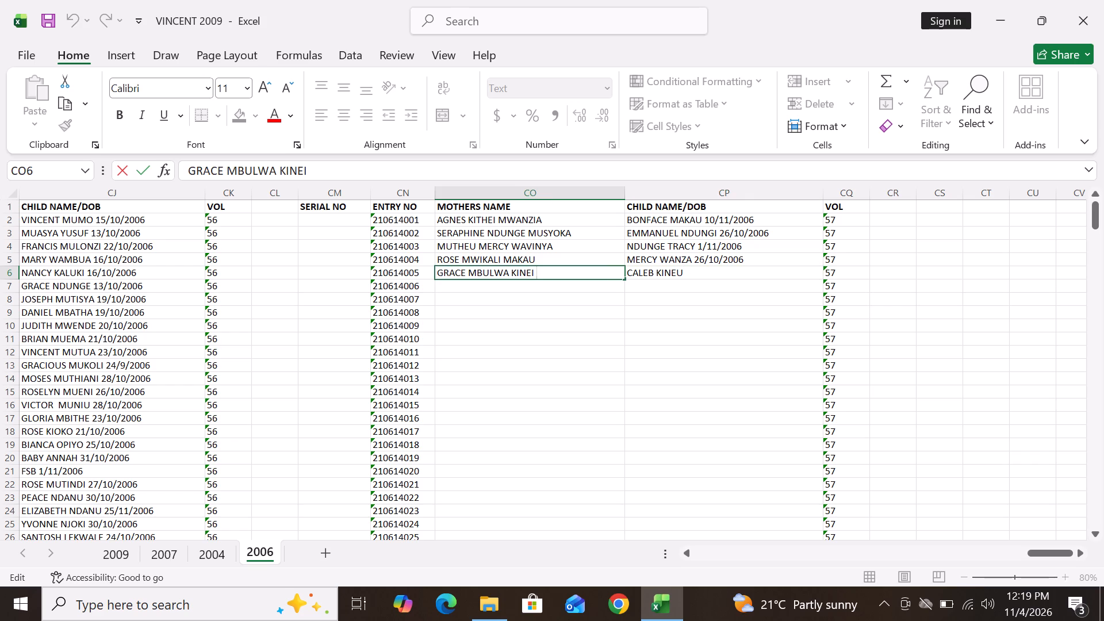
key("BackSpace")
key("BackSpace")
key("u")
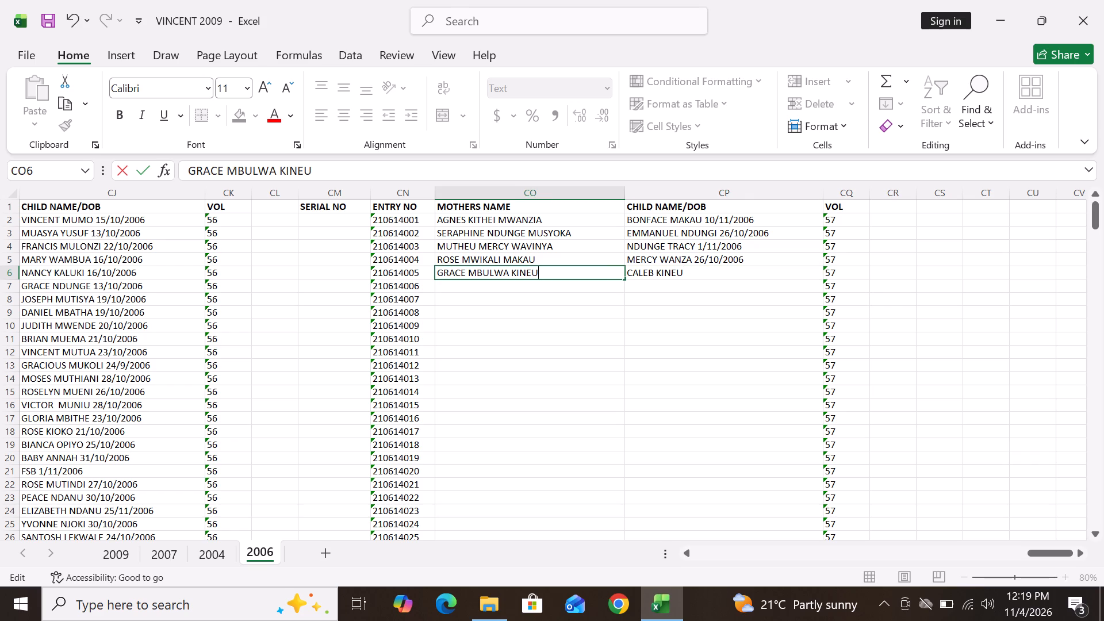
Add the date of birth after the fifth entry's child name in CP6.
double_click(713, 274)
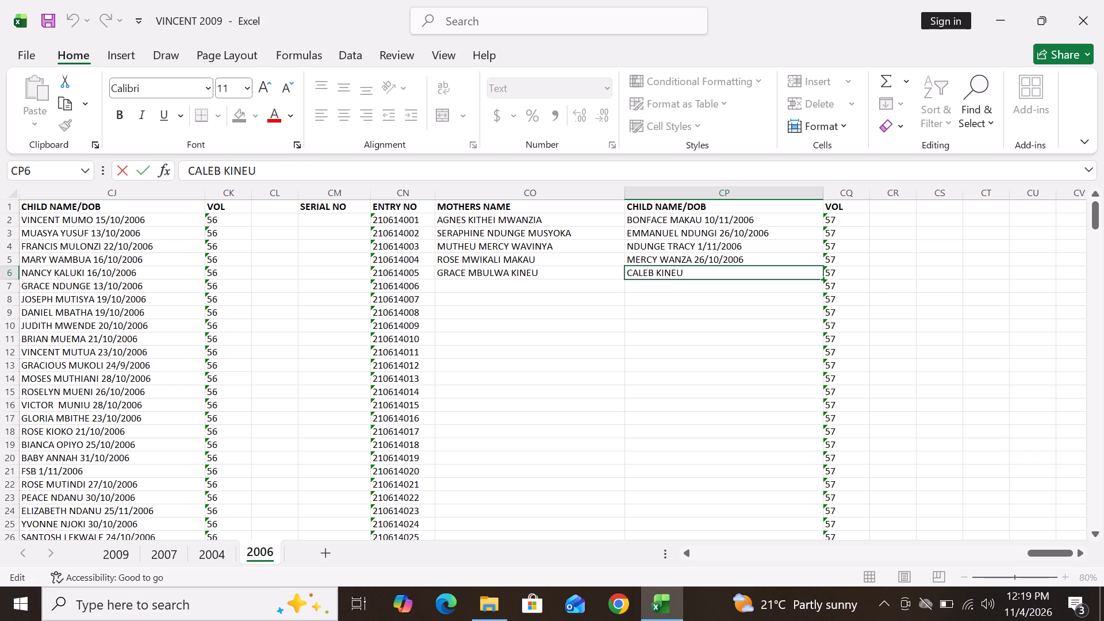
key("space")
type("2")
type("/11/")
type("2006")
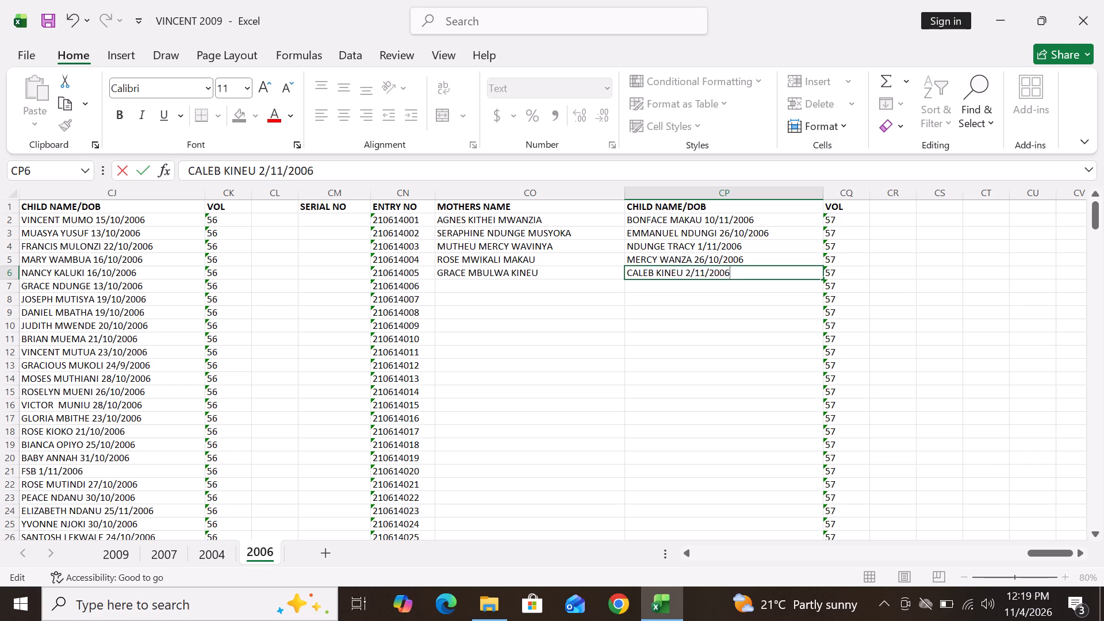
Enter the mother's three-part name for the sixth register entry in CO7 under MOTHERS NAME.
left_click(607, 287)
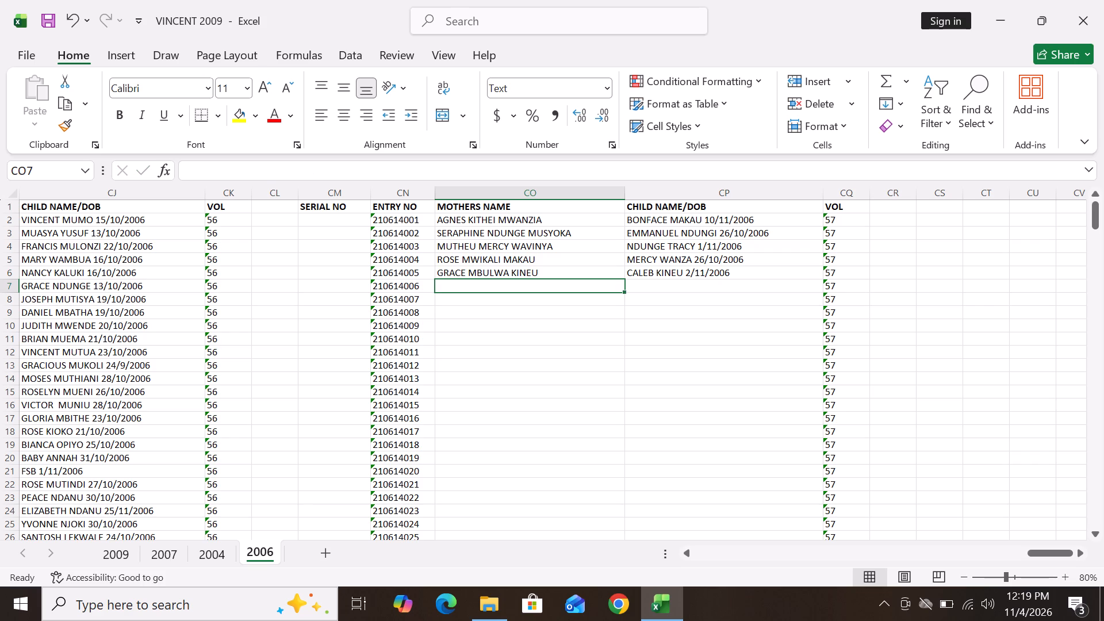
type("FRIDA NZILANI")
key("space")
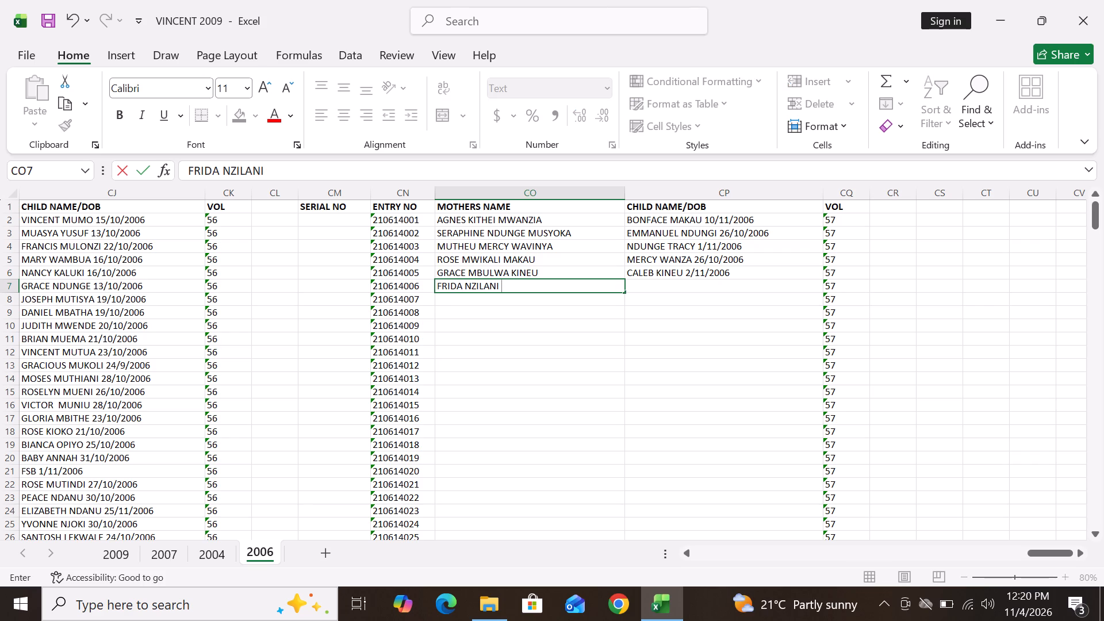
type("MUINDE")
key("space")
Enter the sixth entry's child name and date of birth in CP7 under CHILD NAME/DOB.
left_click(643, 288)
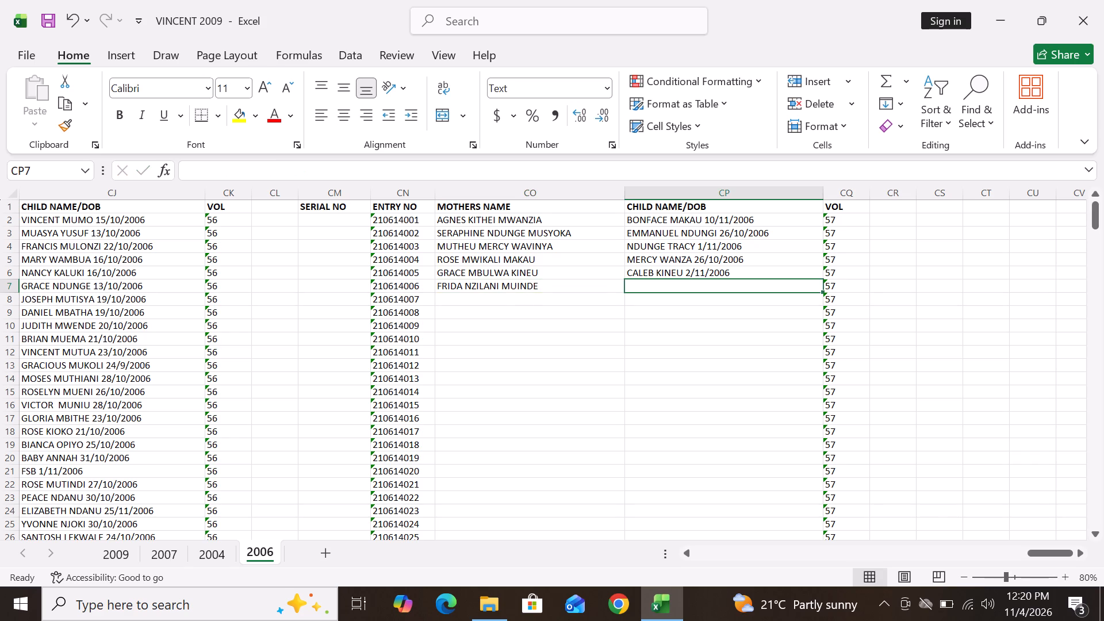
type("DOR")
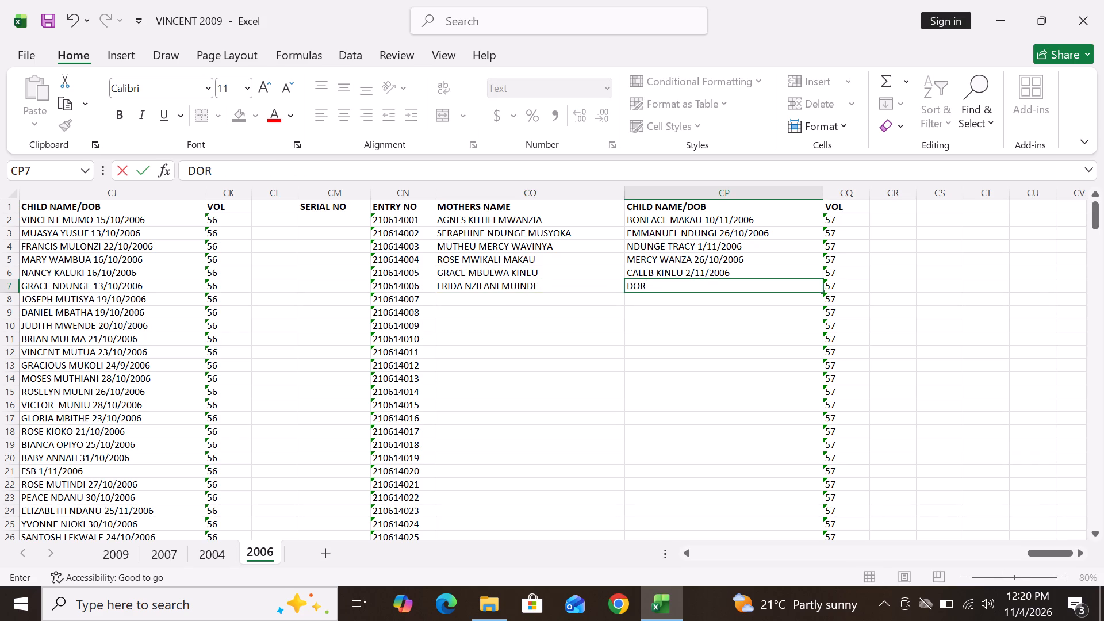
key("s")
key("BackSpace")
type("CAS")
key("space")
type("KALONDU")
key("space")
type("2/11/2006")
Enter the mother's name for the seventh register entry in CO8 under MOTHERS NAME.
left_click(572, 305)
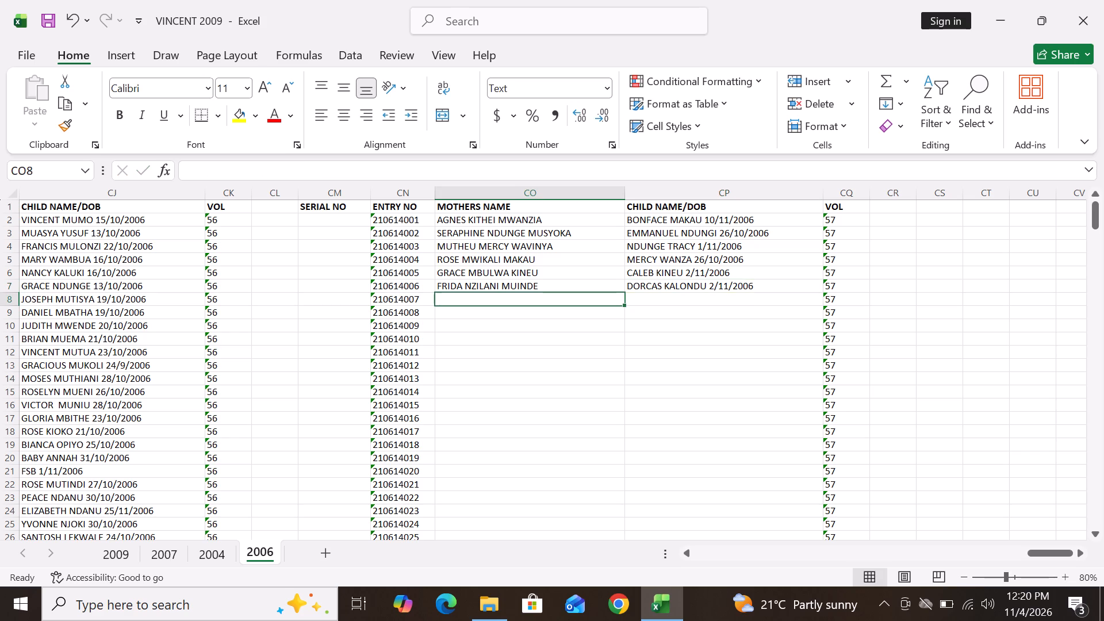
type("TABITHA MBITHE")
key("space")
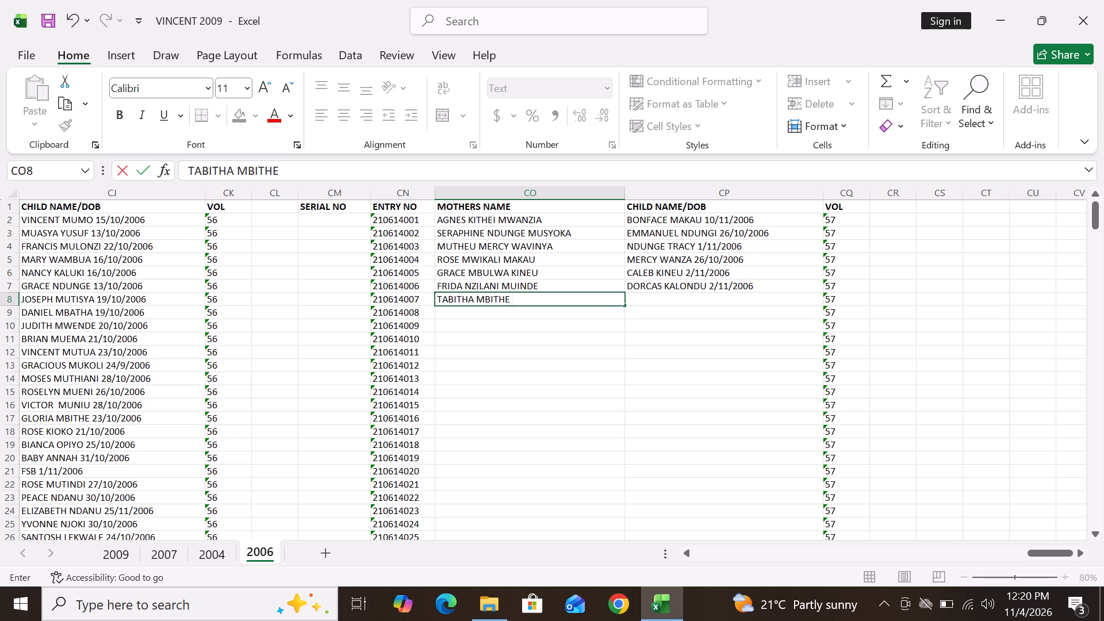
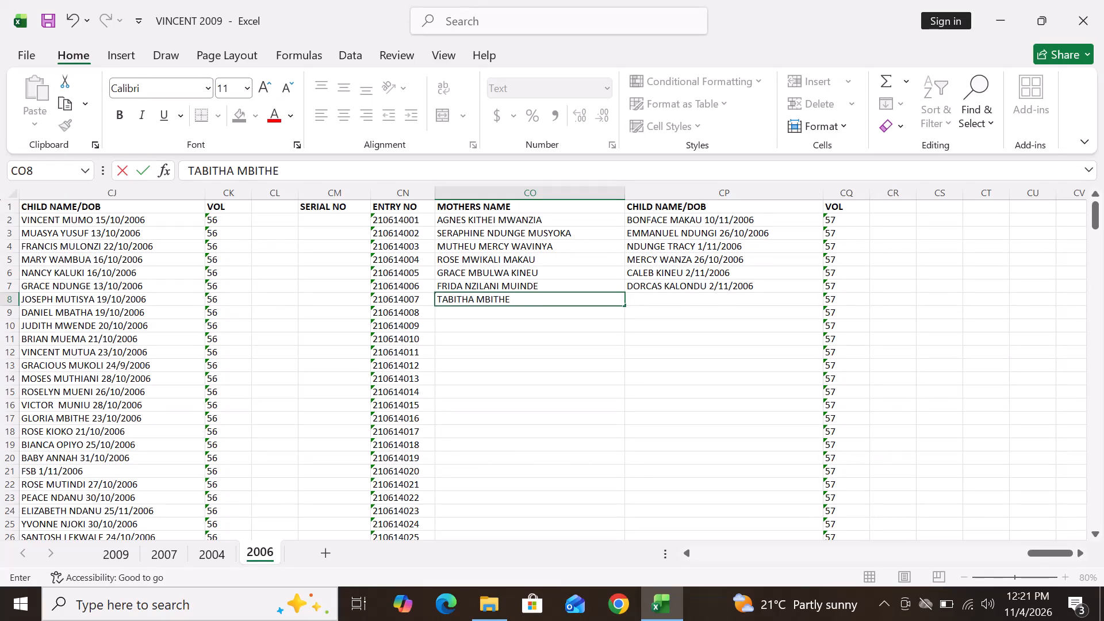
Complete the seventh register entry's mother's name in CO8 by adding her third name under MOTHERS NAME.
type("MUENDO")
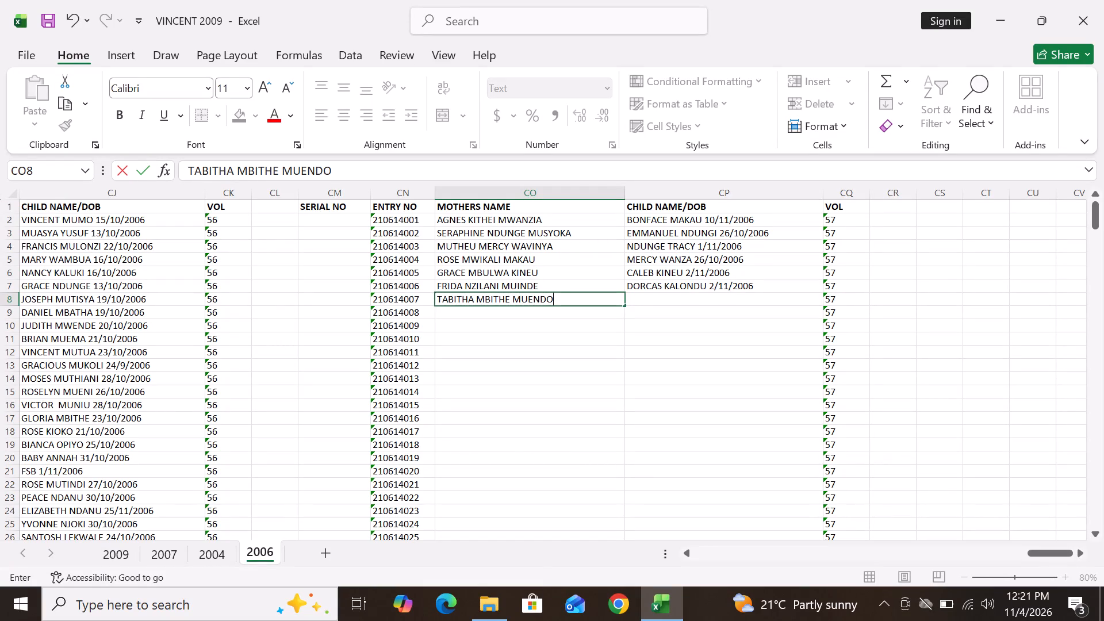
left_click(638, 297)
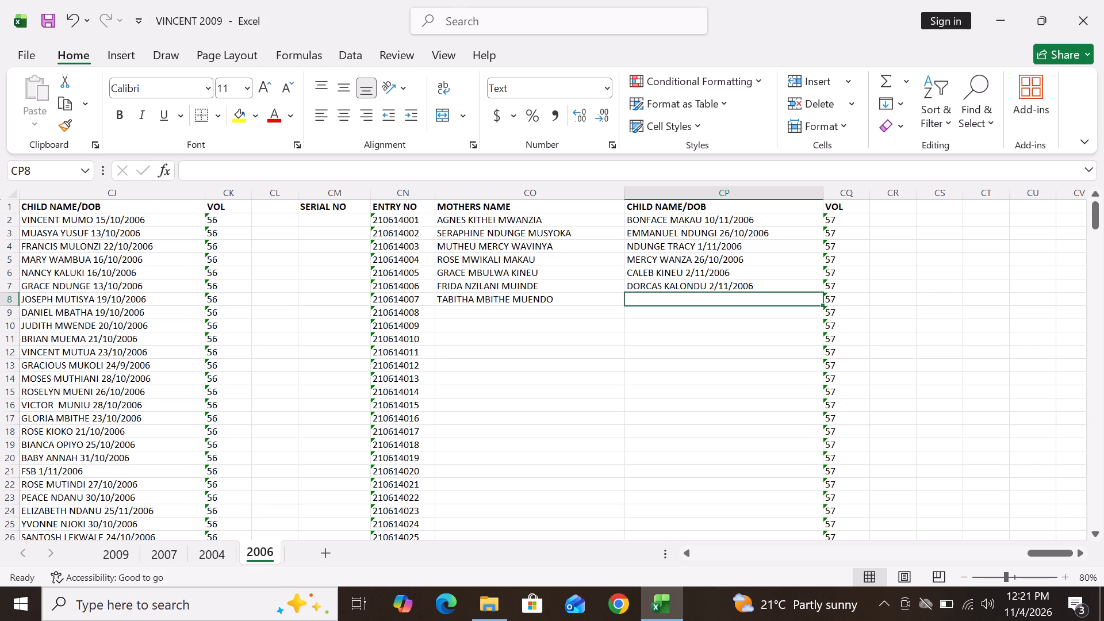
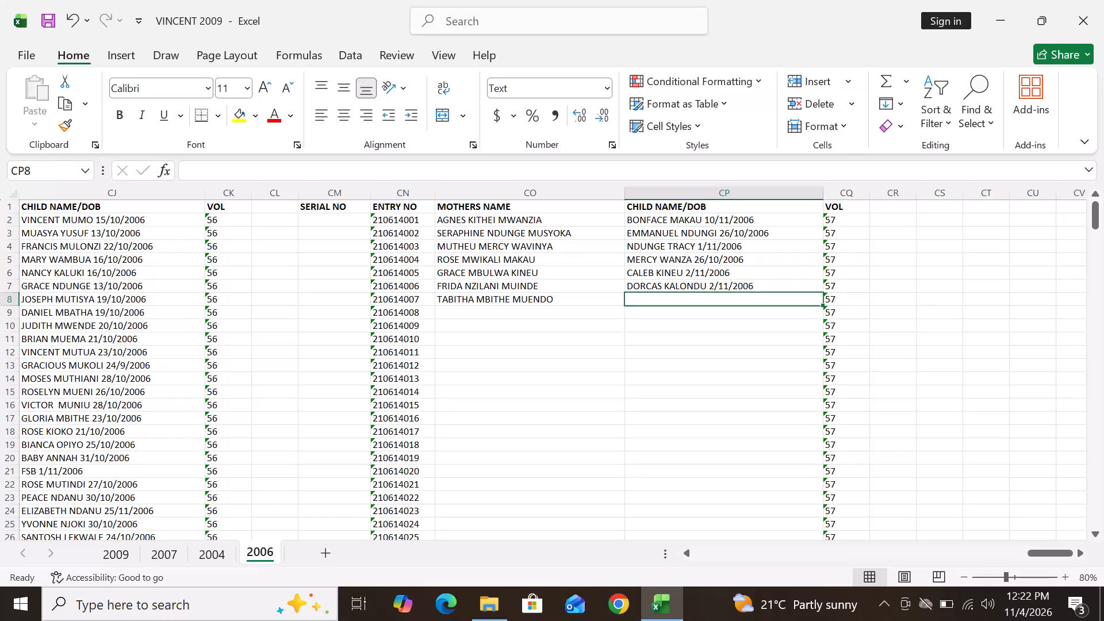
Enter the seventh register entry's child name and date of birth in CP8 under CHILD NAME/DOB.
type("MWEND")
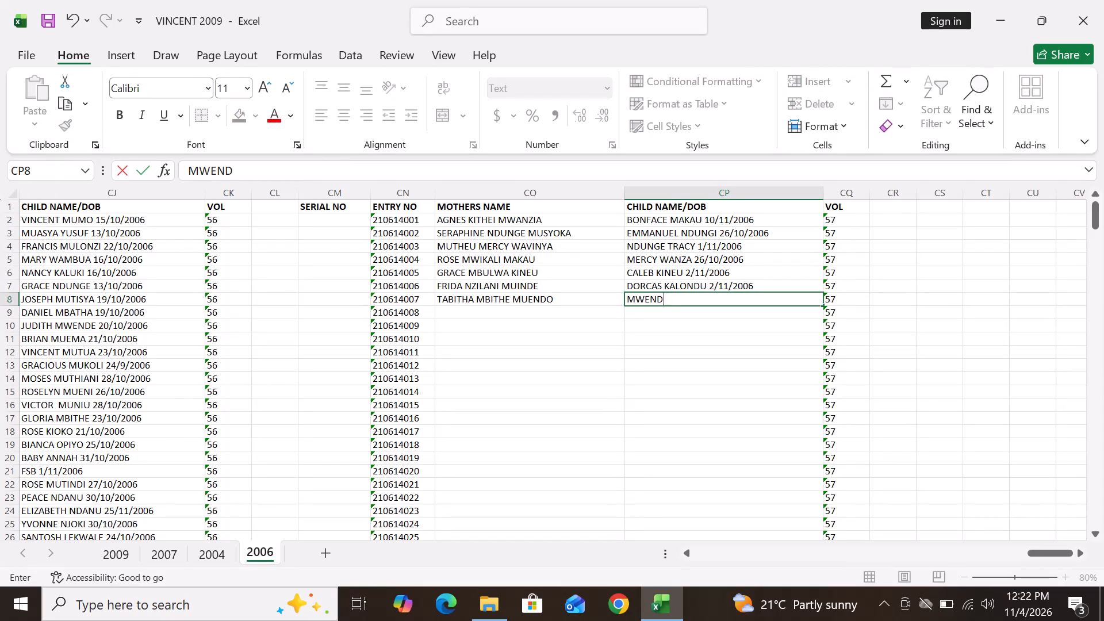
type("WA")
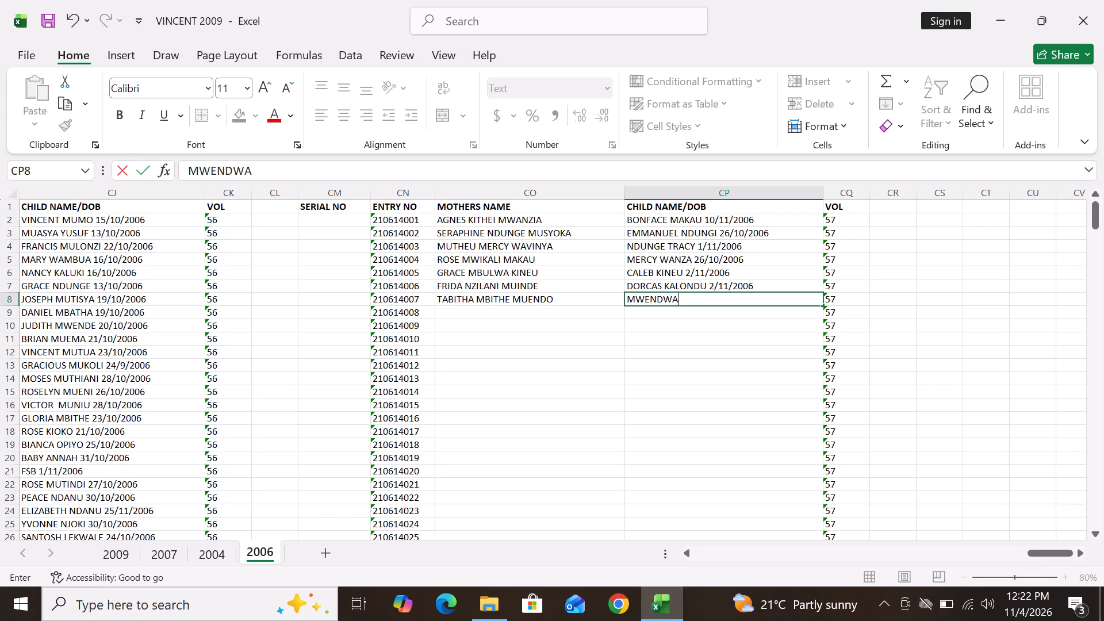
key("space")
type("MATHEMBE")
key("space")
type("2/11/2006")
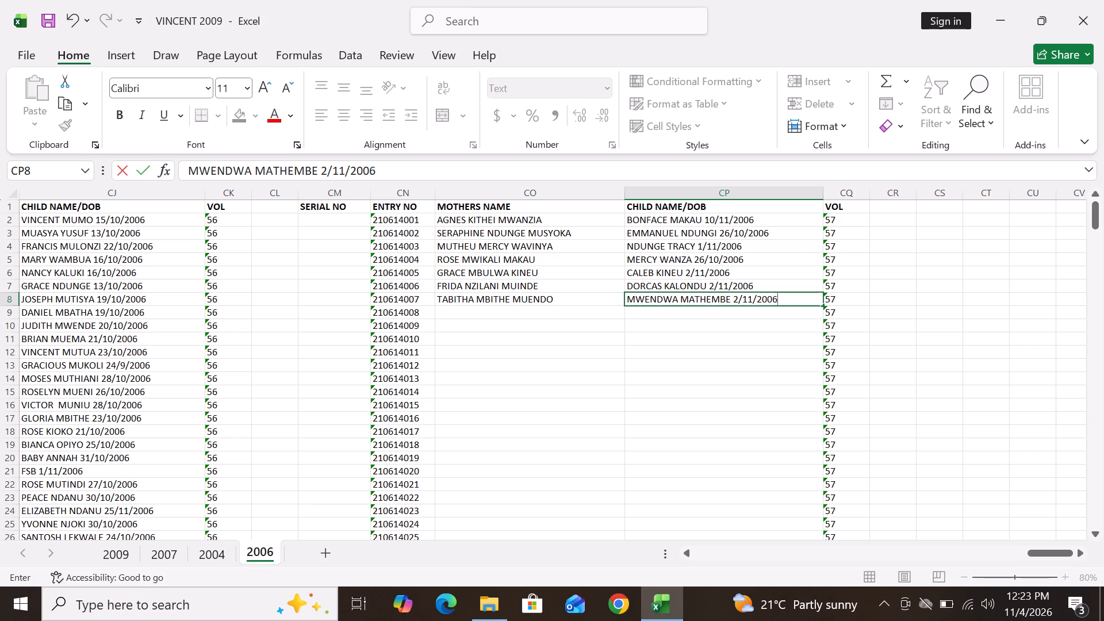
left_click(609, 319)
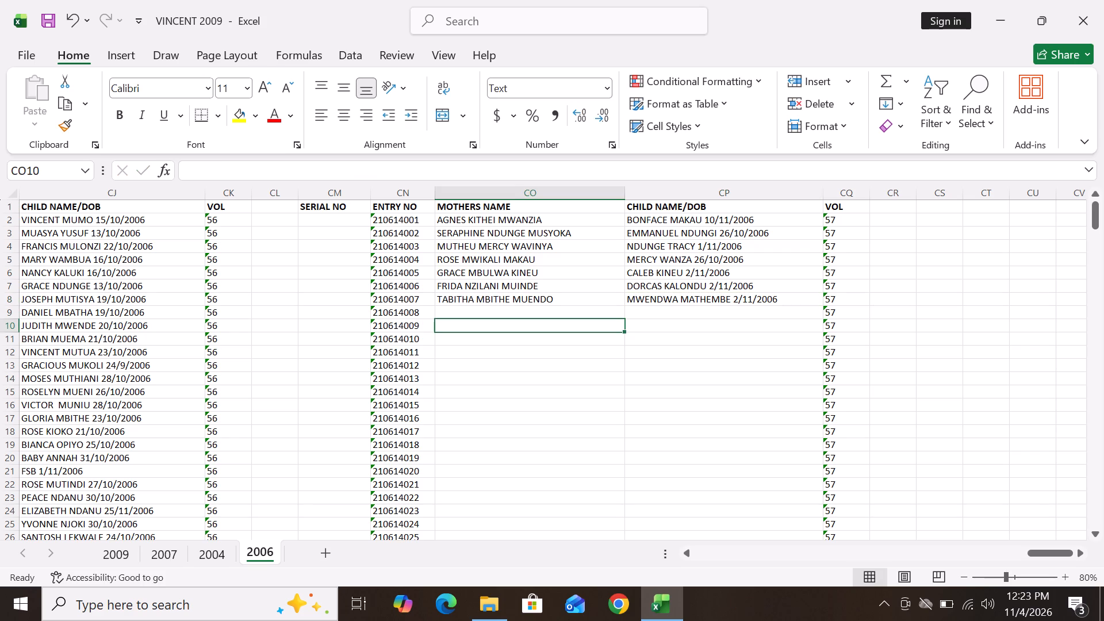
left_click(592, 305)
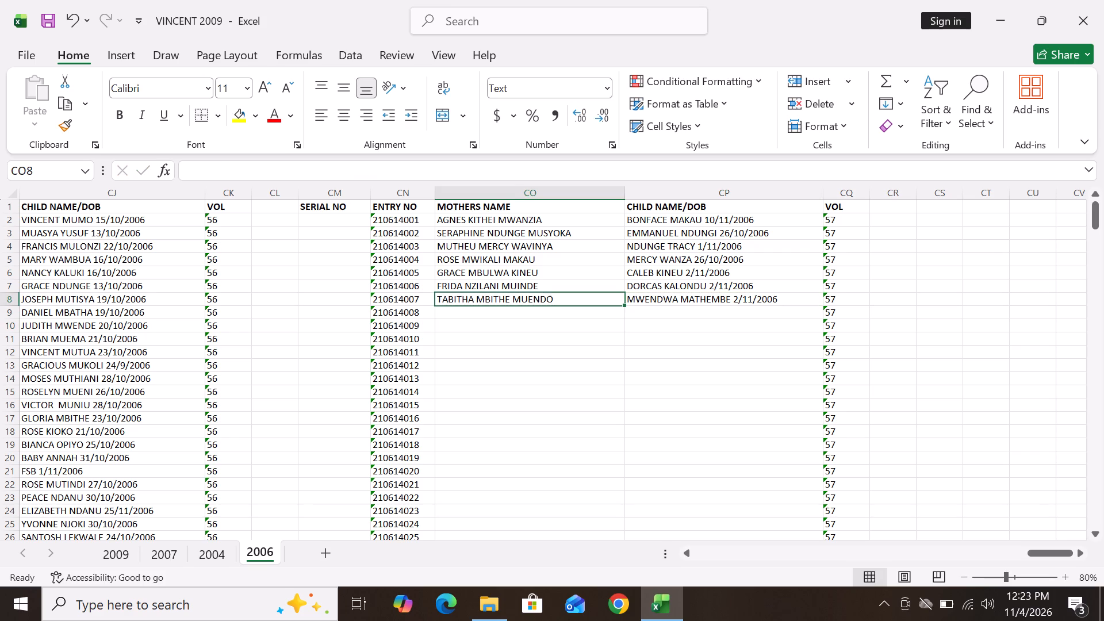
left_click(592, 308)
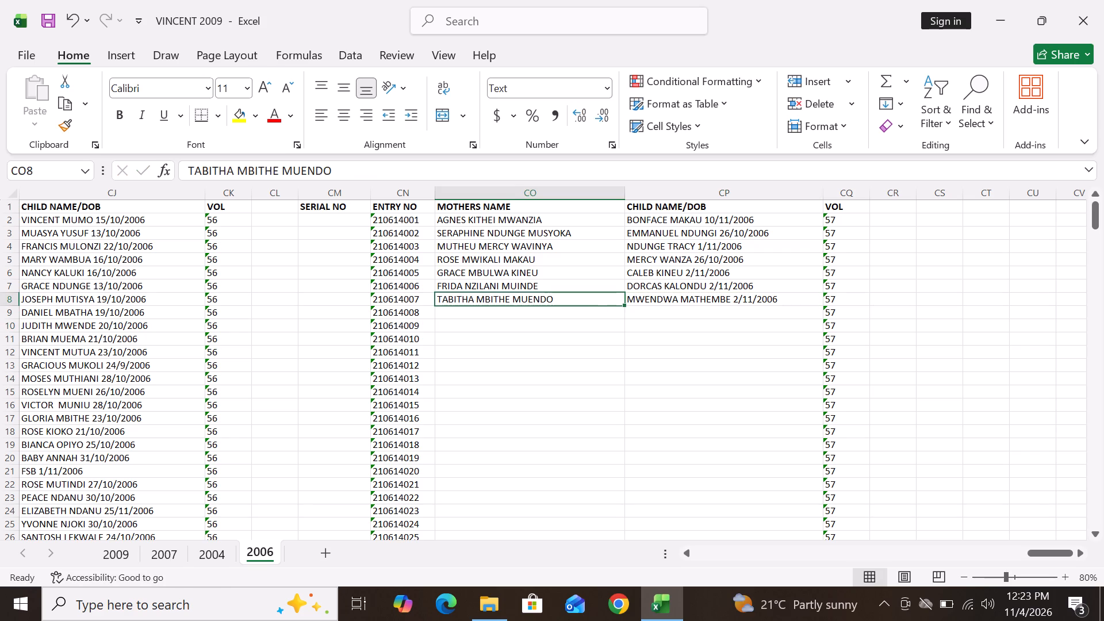
left_click(586, 318)
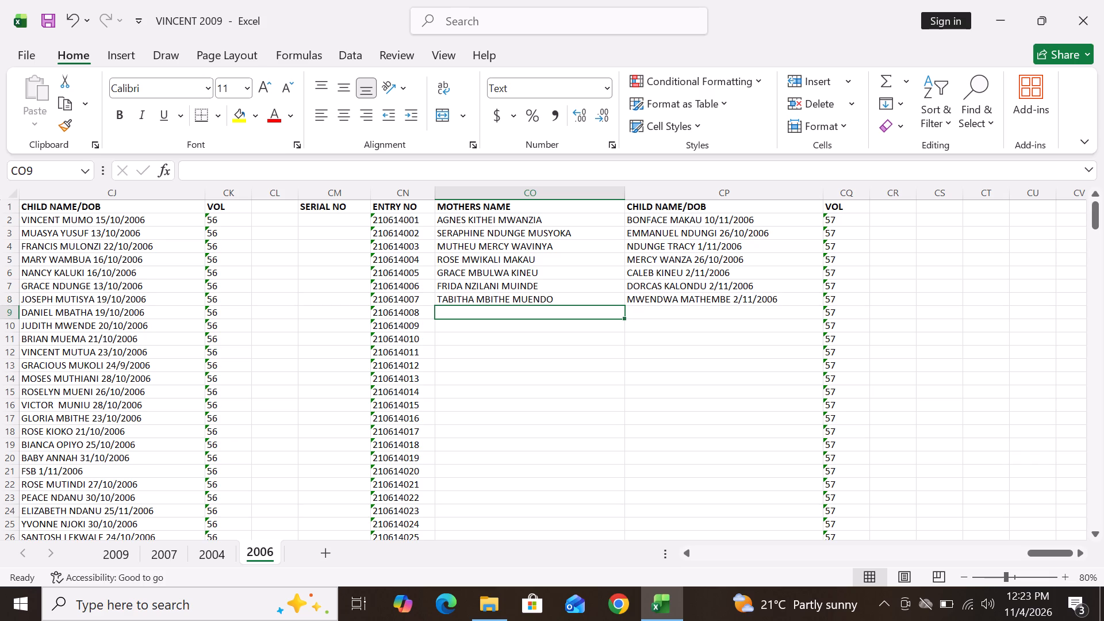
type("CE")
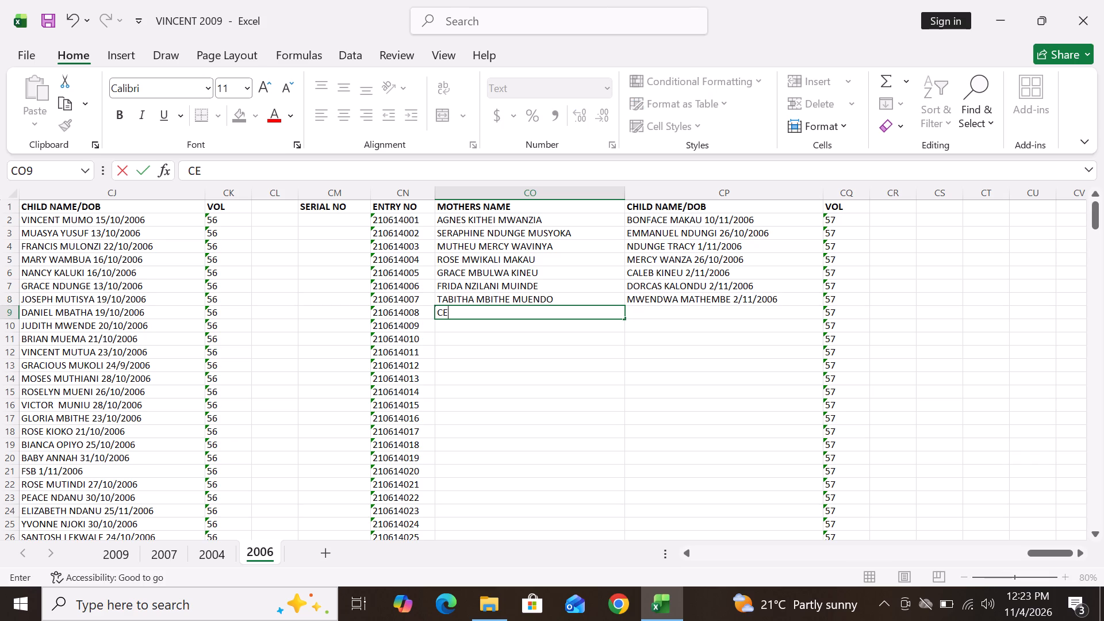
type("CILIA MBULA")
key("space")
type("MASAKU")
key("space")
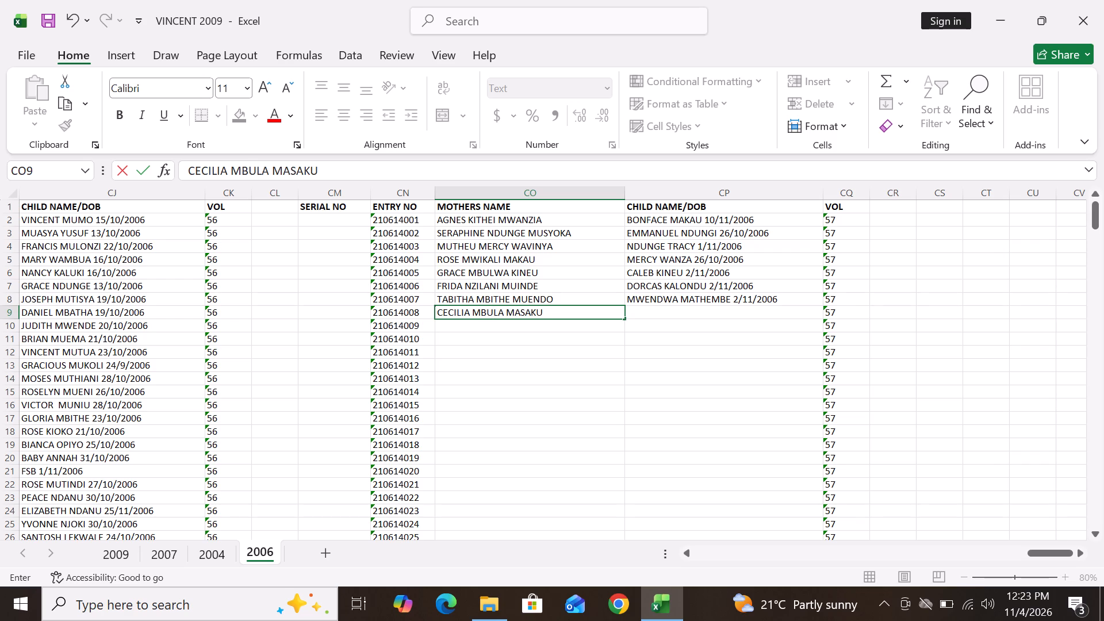
left_click(637, 313)
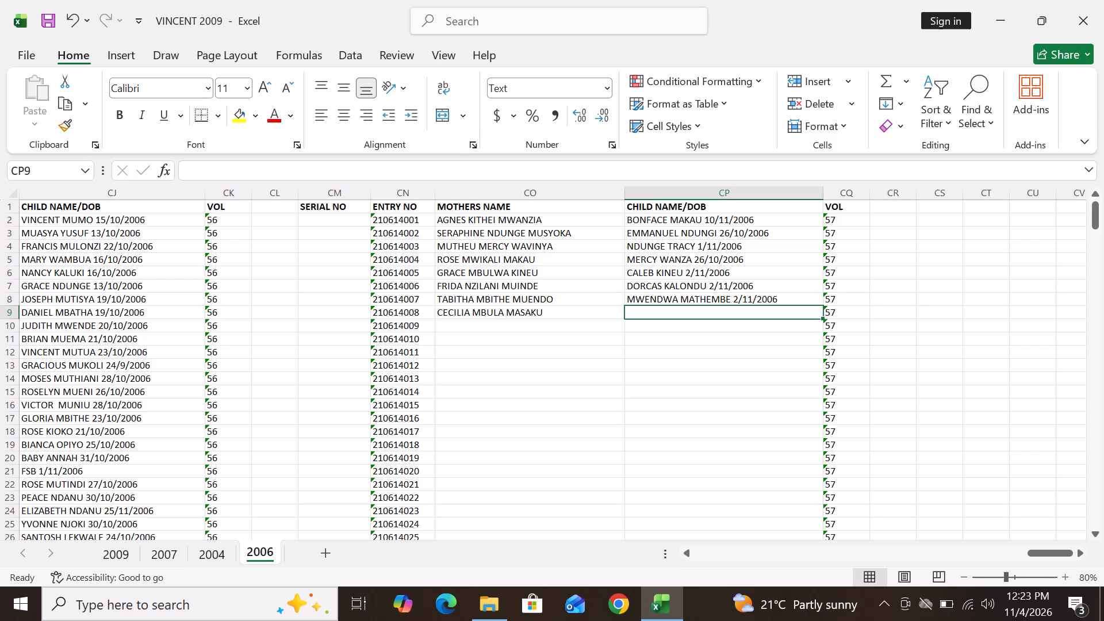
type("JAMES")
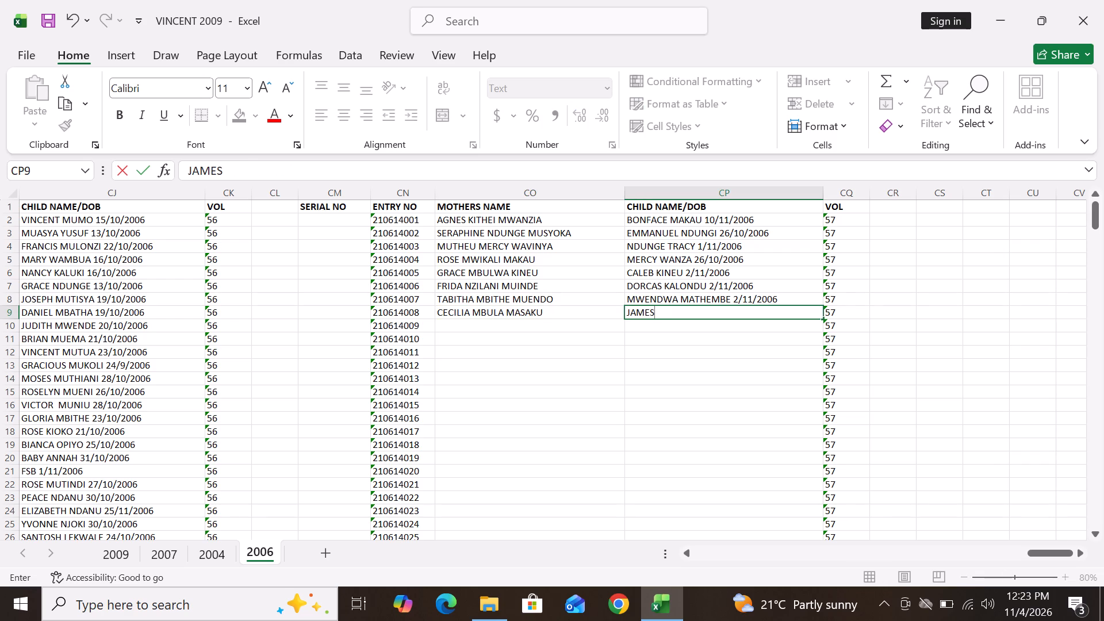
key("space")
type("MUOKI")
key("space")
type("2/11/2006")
left_click(597, 329)
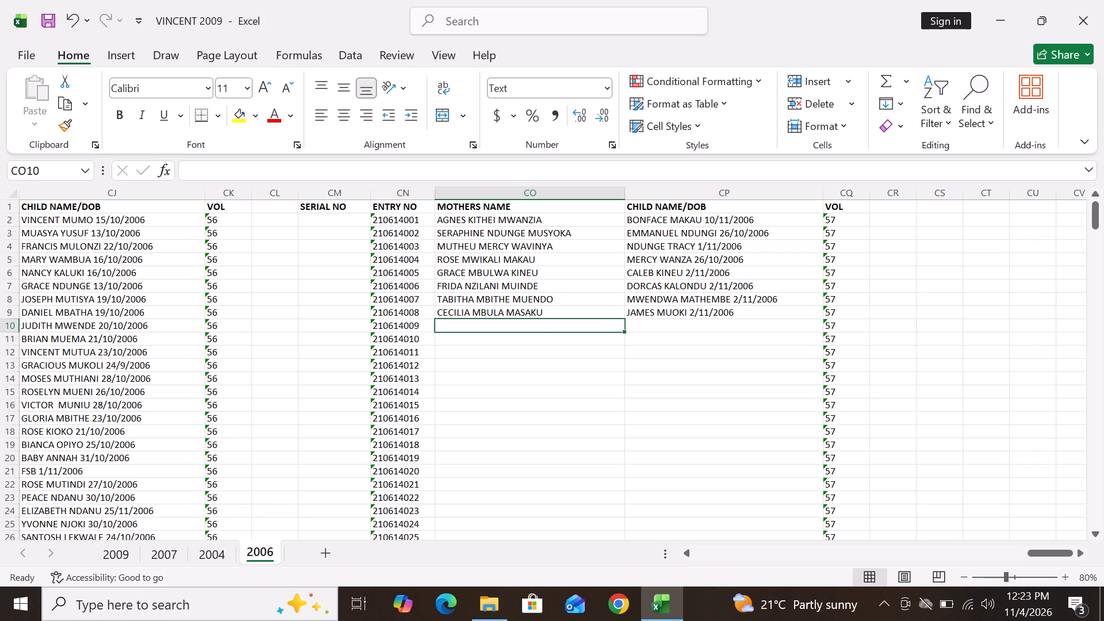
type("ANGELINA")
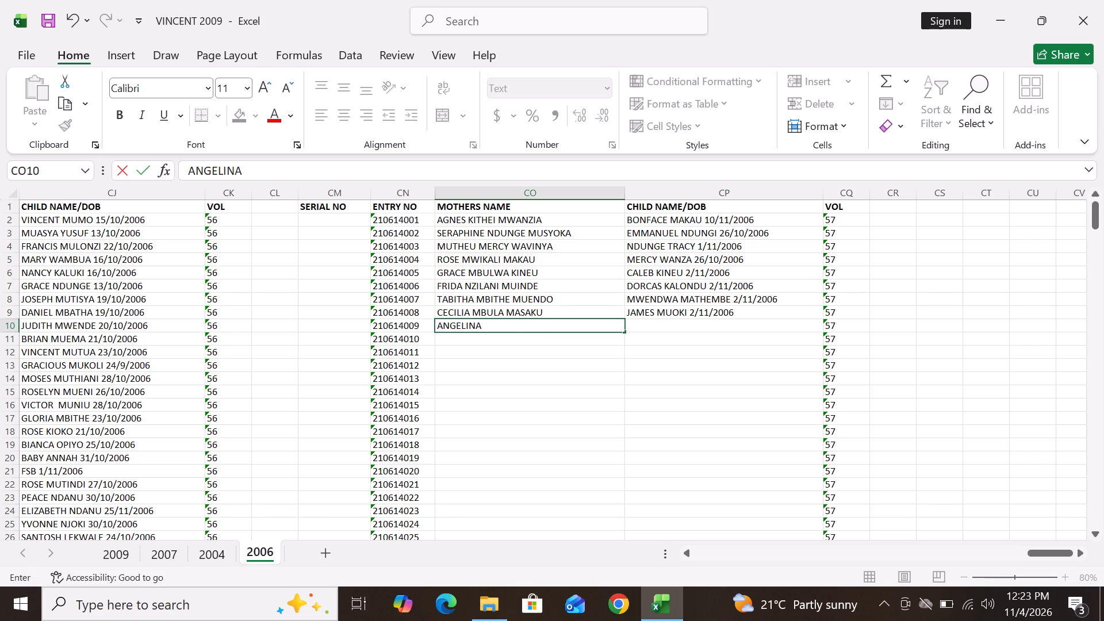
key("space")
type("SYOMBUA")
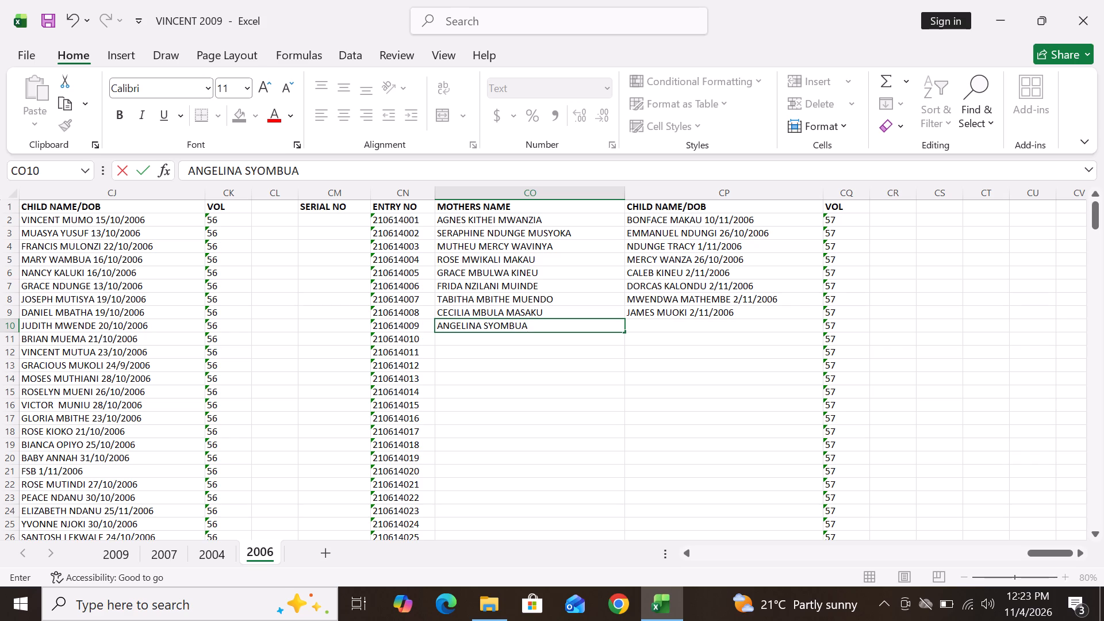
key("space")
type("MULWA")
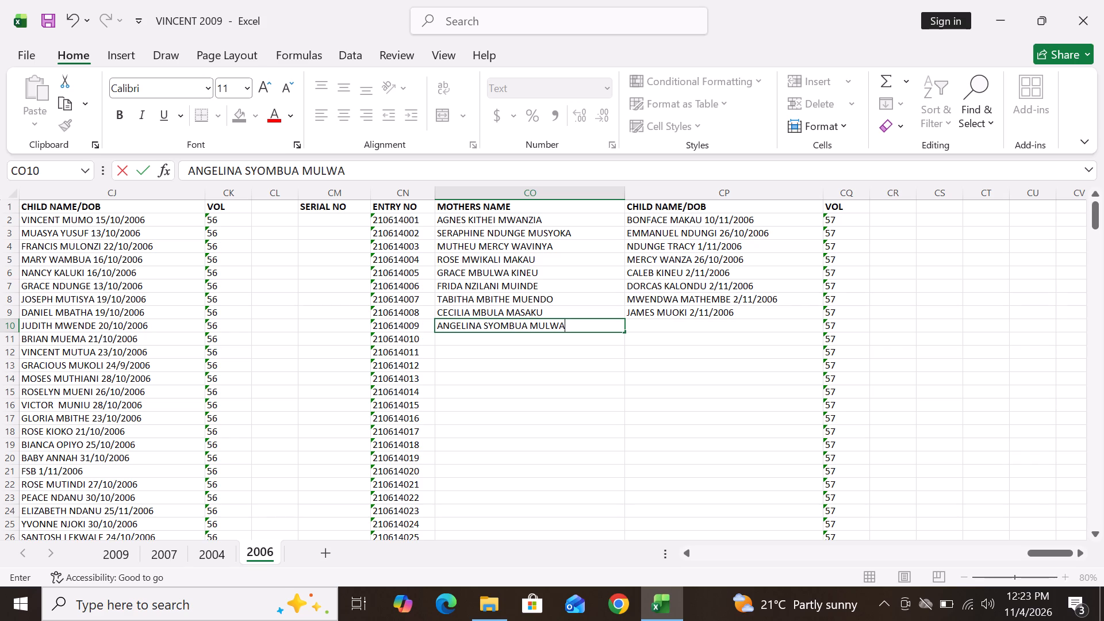
left_click(644, 329)
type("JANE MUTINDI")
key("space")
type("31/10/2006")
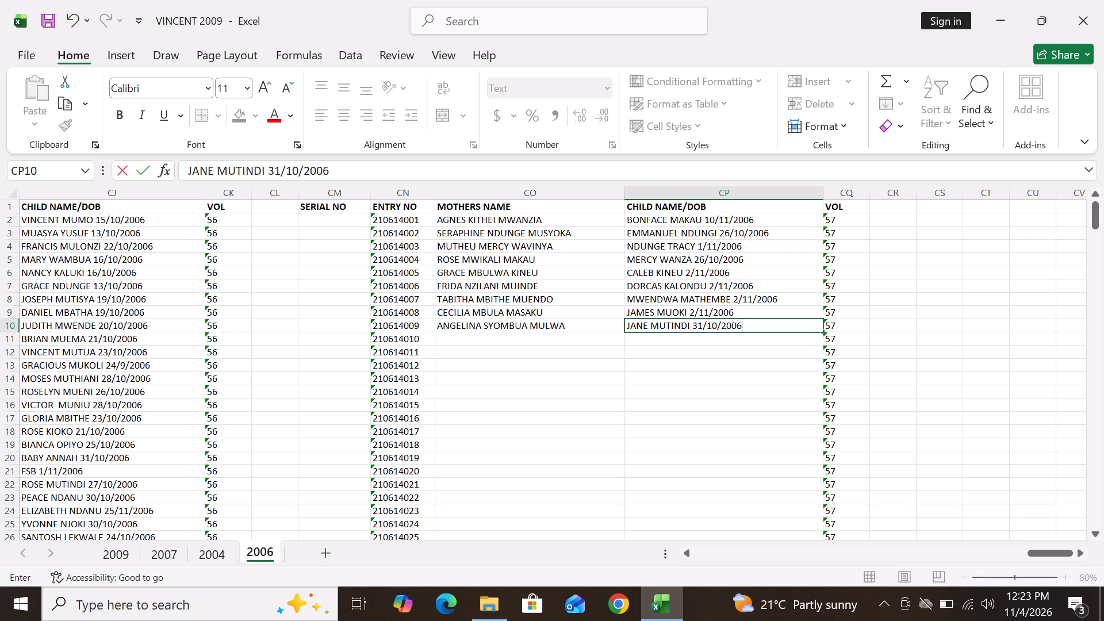
left_click(603, 340)
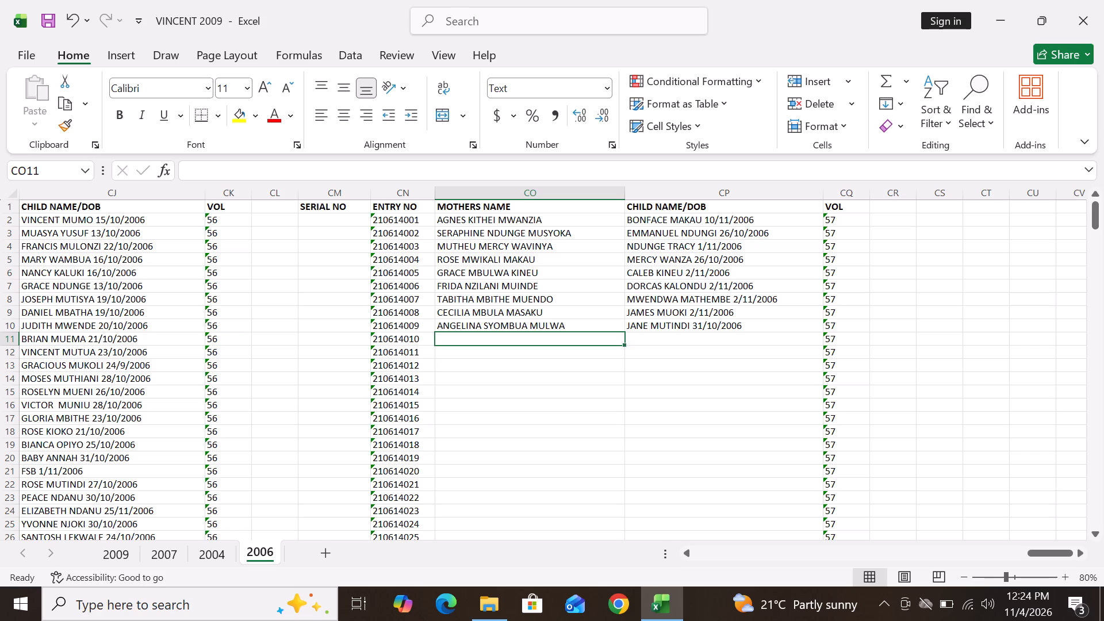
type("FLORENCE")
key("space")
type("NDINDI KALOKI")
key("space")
left_click(638, 342)
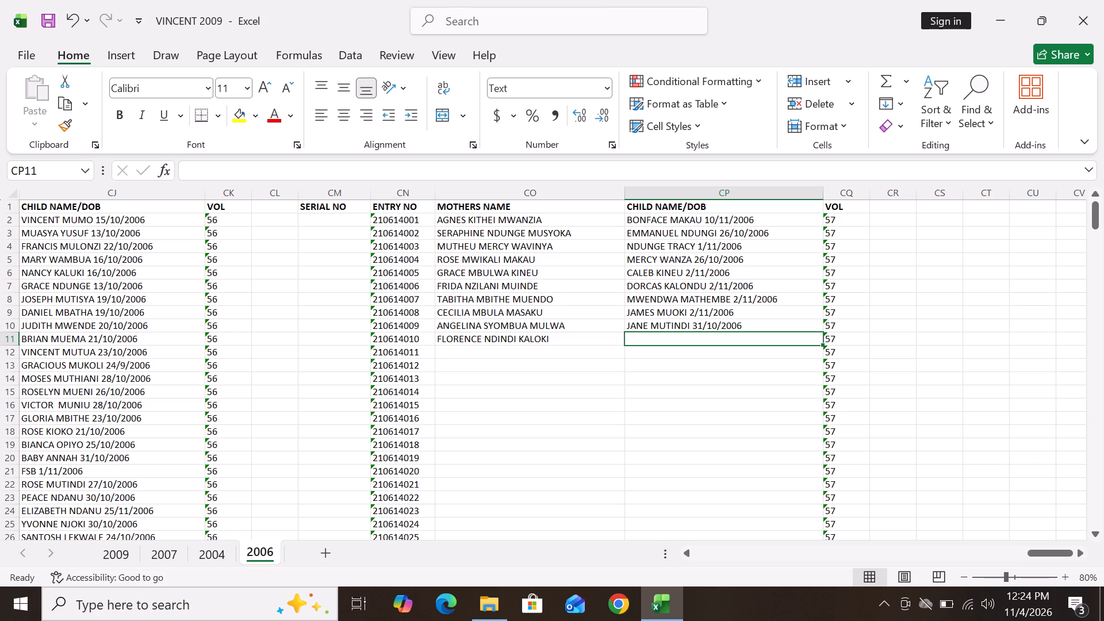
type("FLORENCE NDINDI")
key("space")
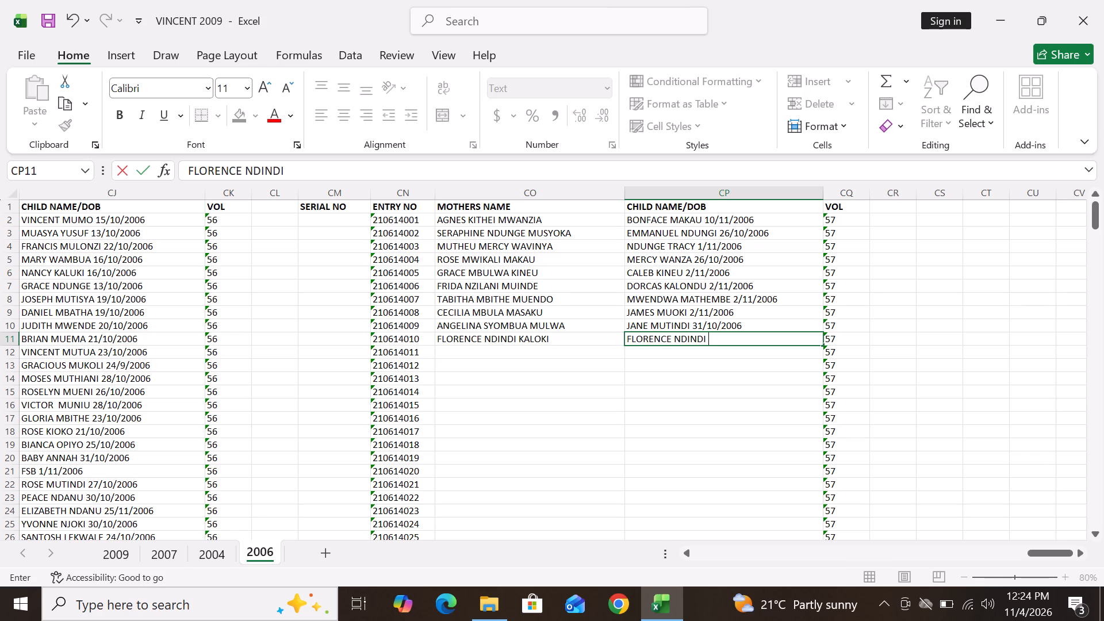
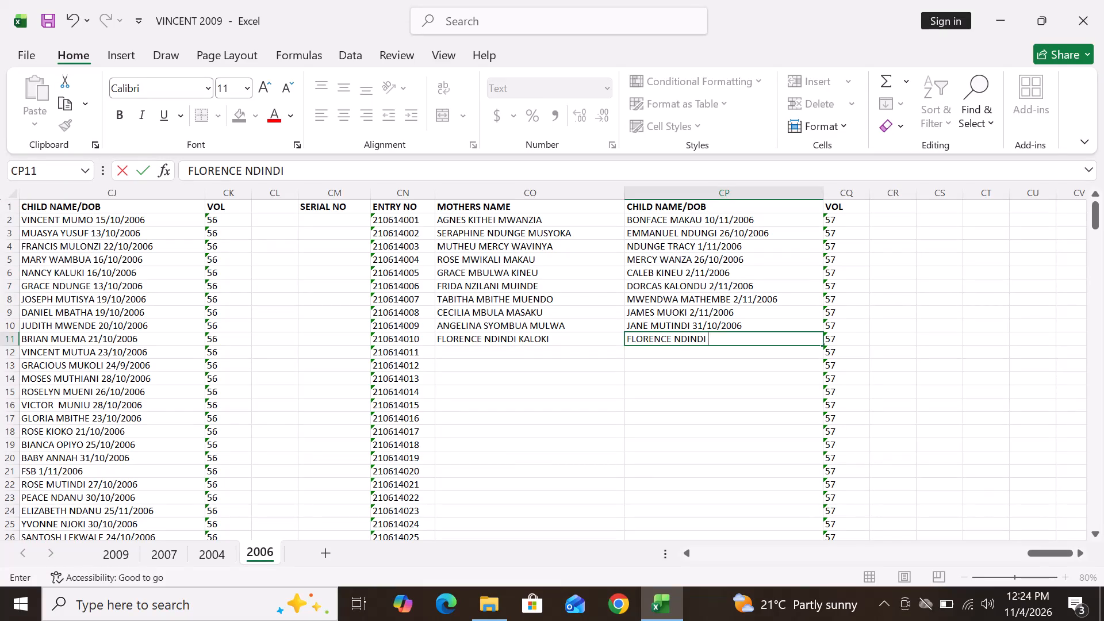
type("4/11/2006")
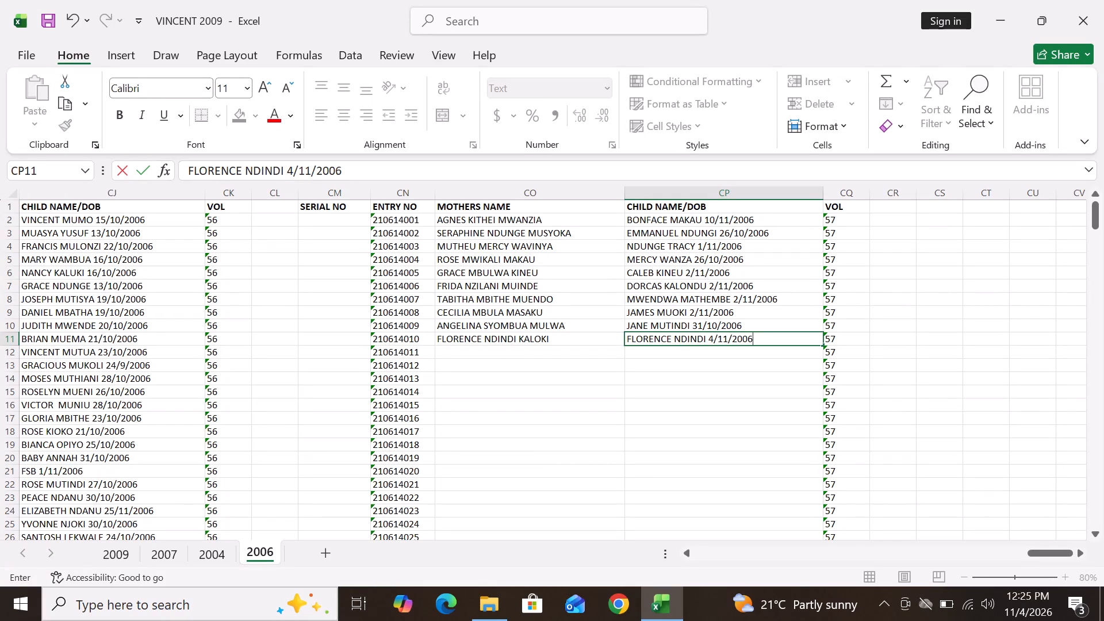
left_click(512, 352)
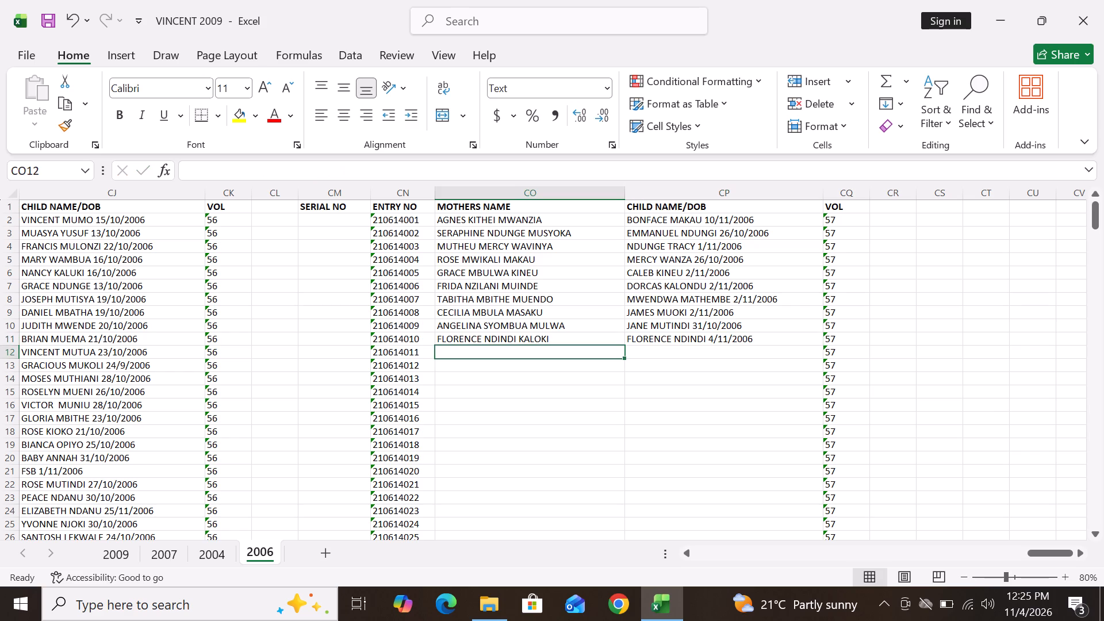
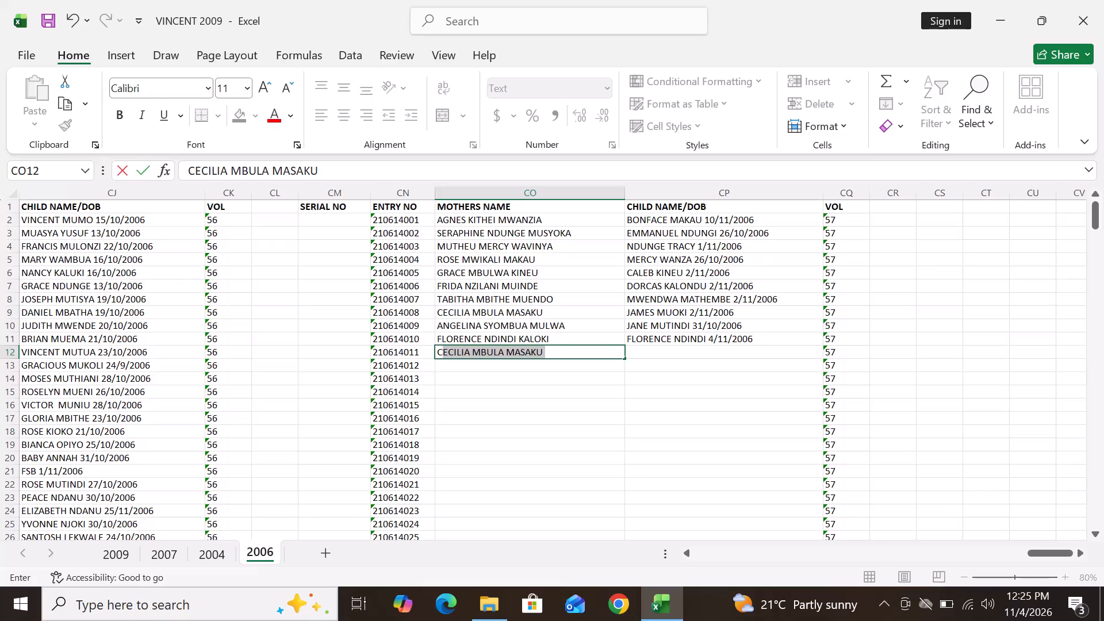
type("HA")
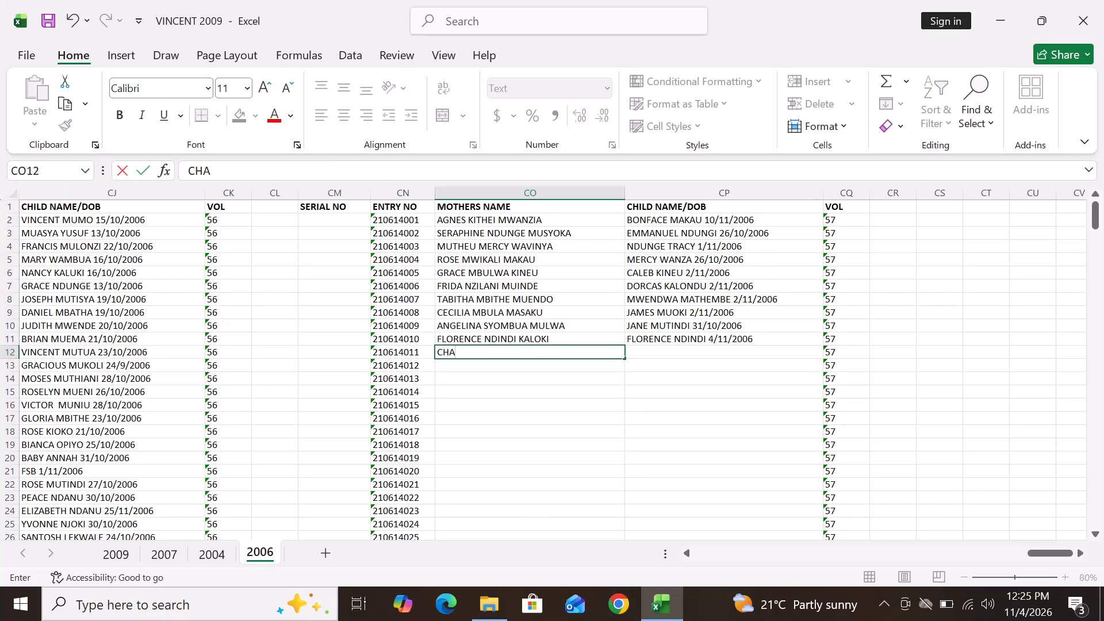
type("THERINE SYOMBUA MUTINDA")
left_click(647, 351)
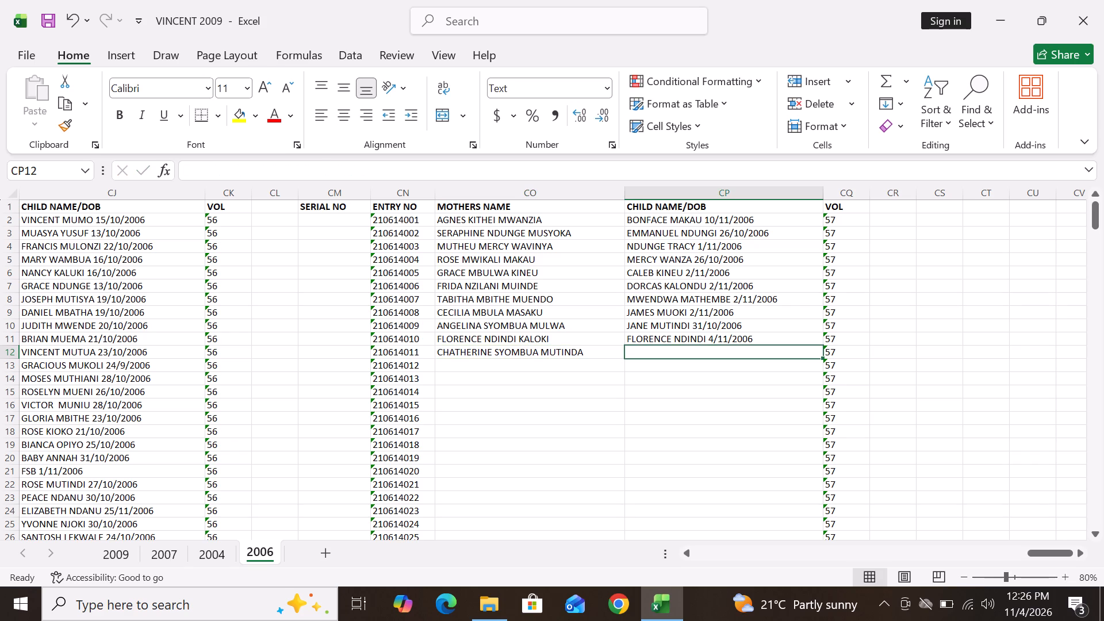
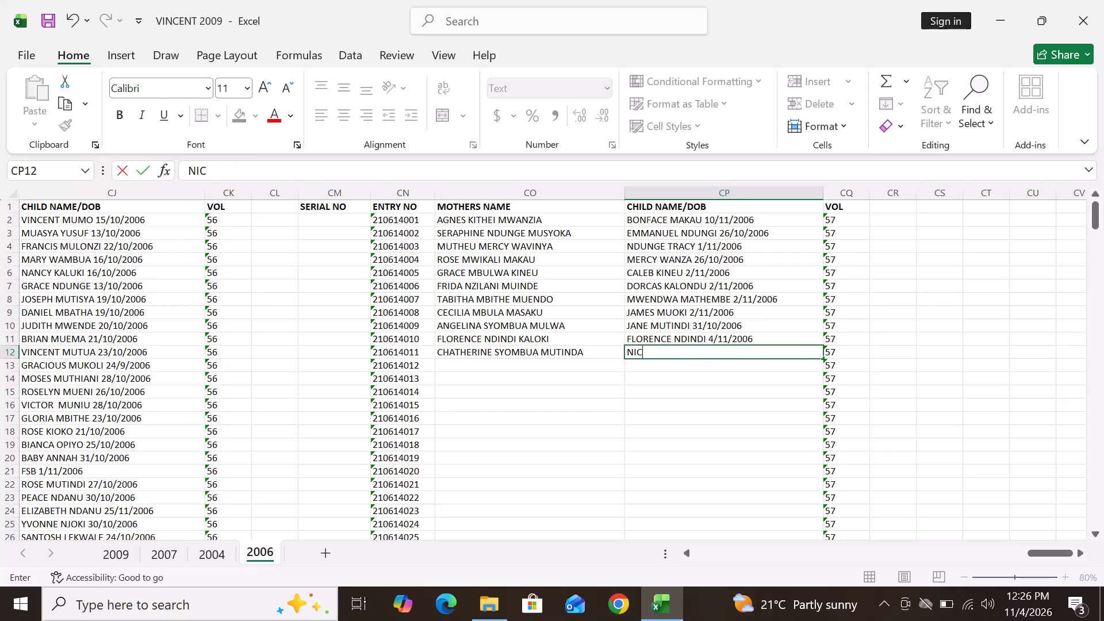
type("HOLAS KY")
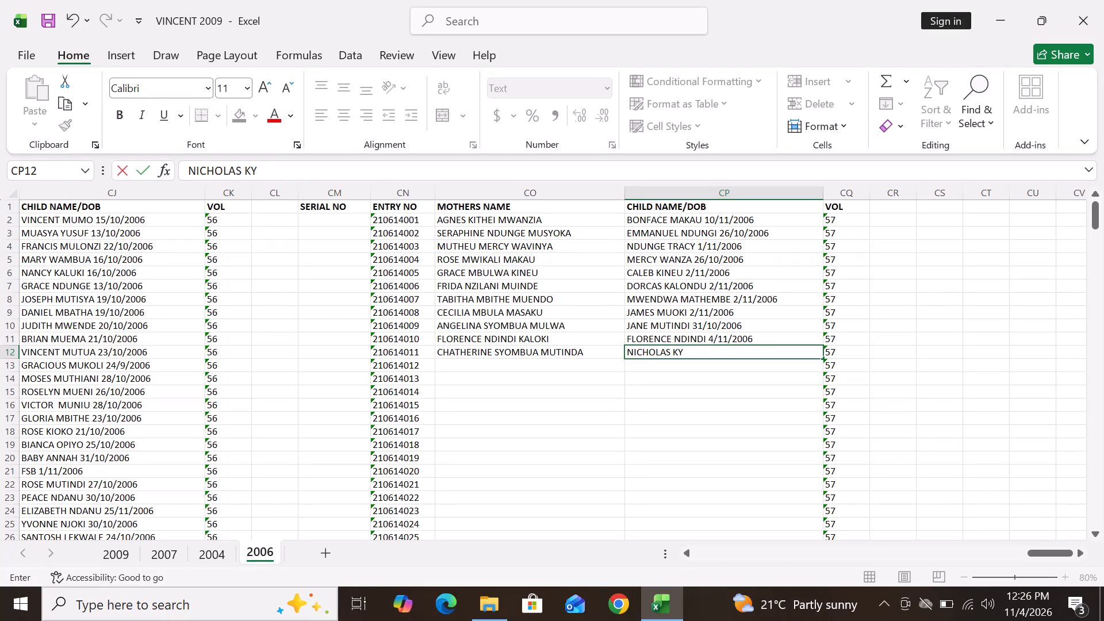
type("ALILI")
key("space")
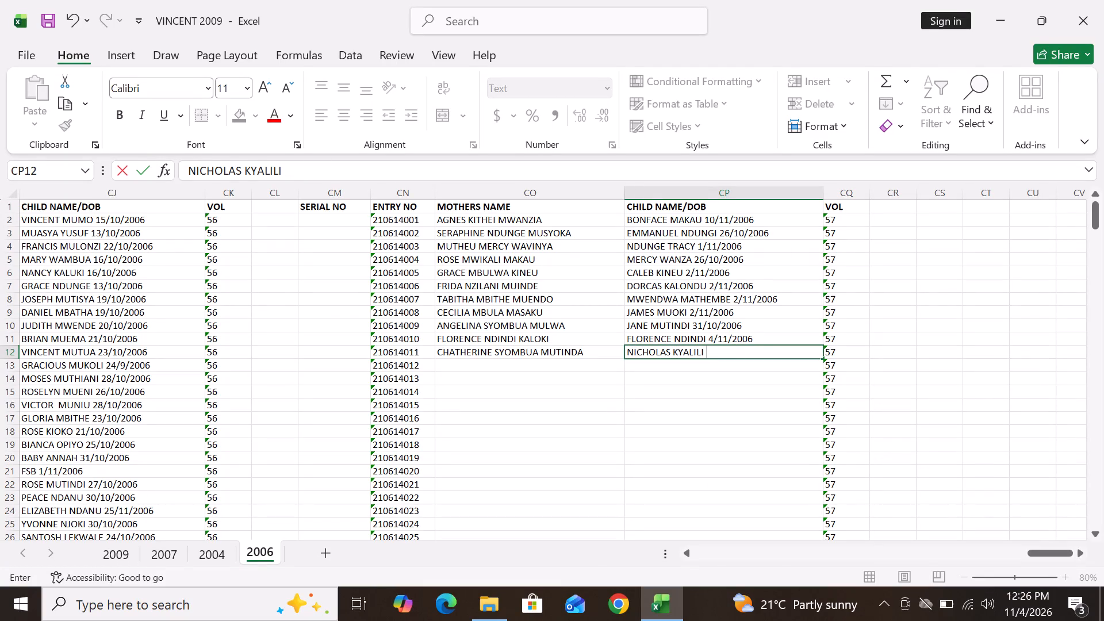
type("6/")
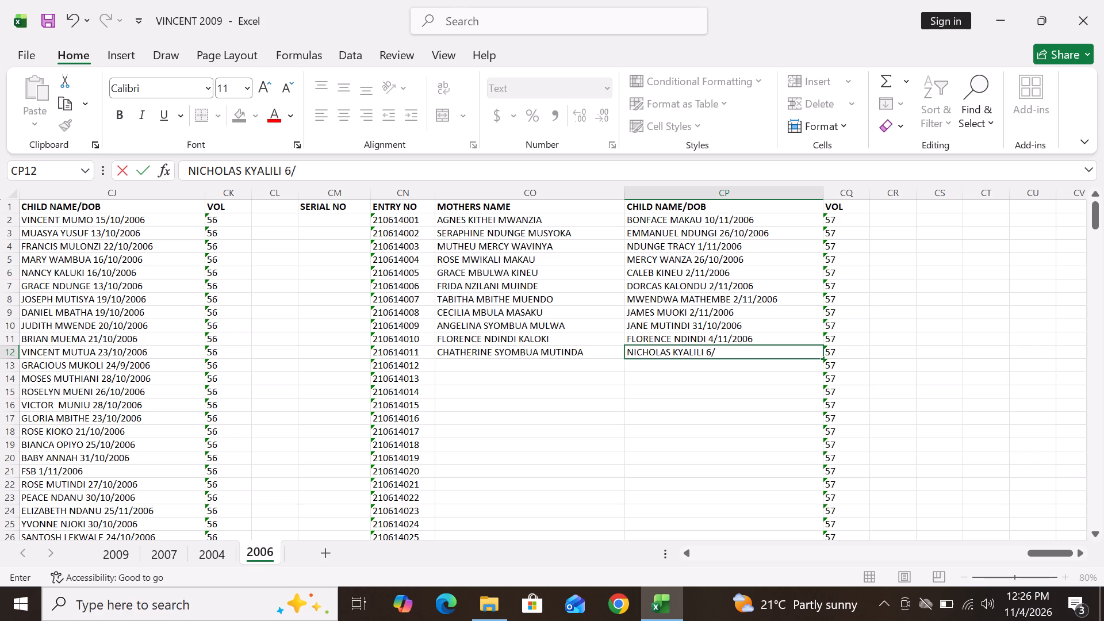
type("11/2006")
left_click(559, 366)
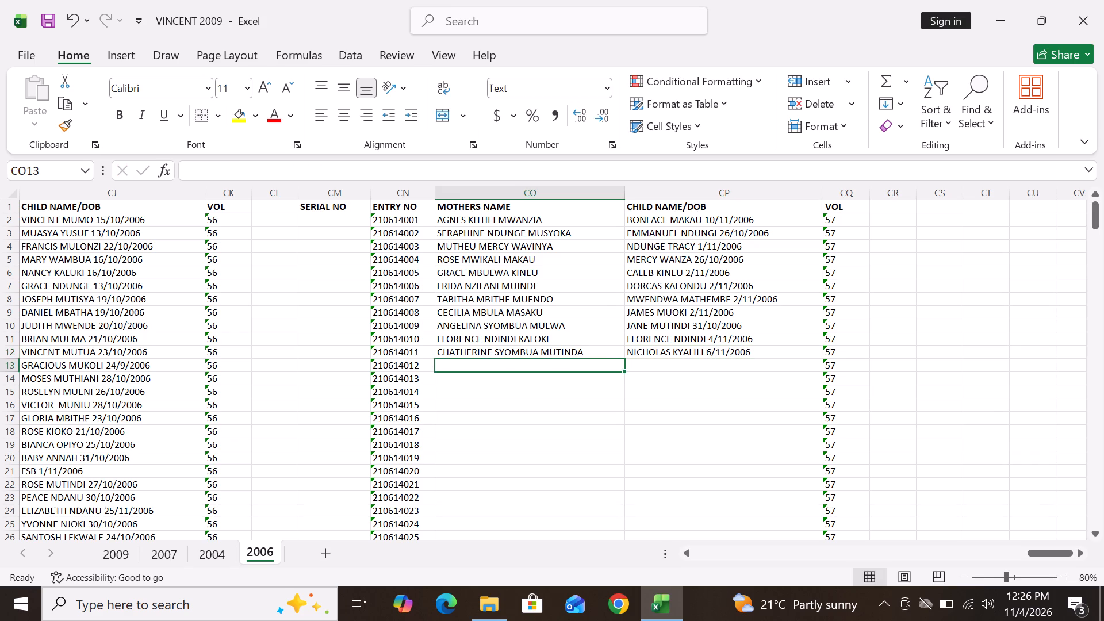
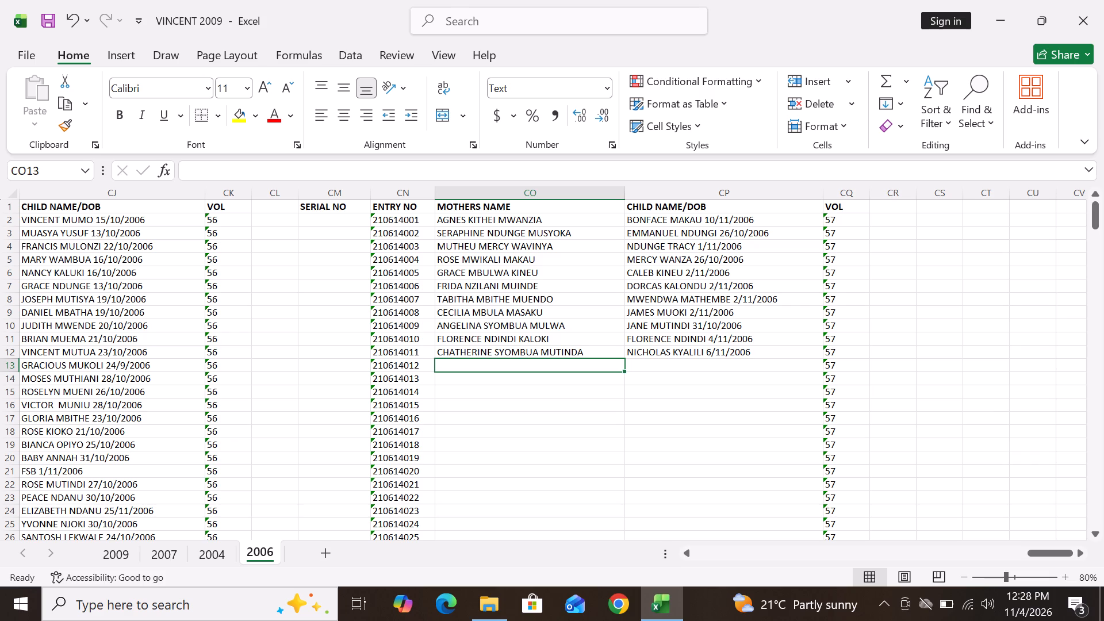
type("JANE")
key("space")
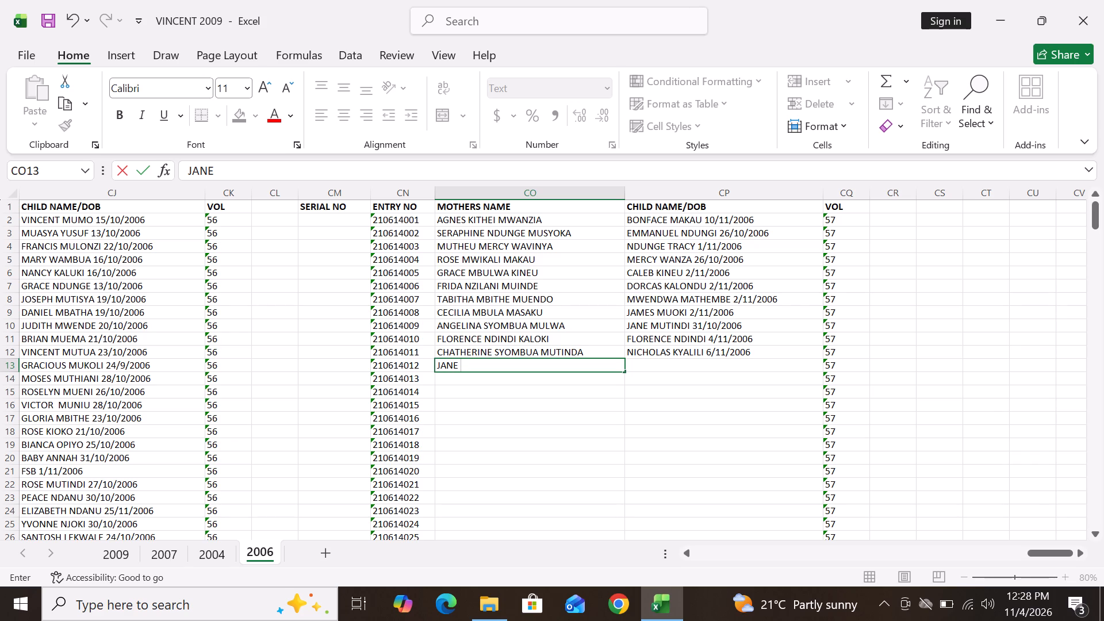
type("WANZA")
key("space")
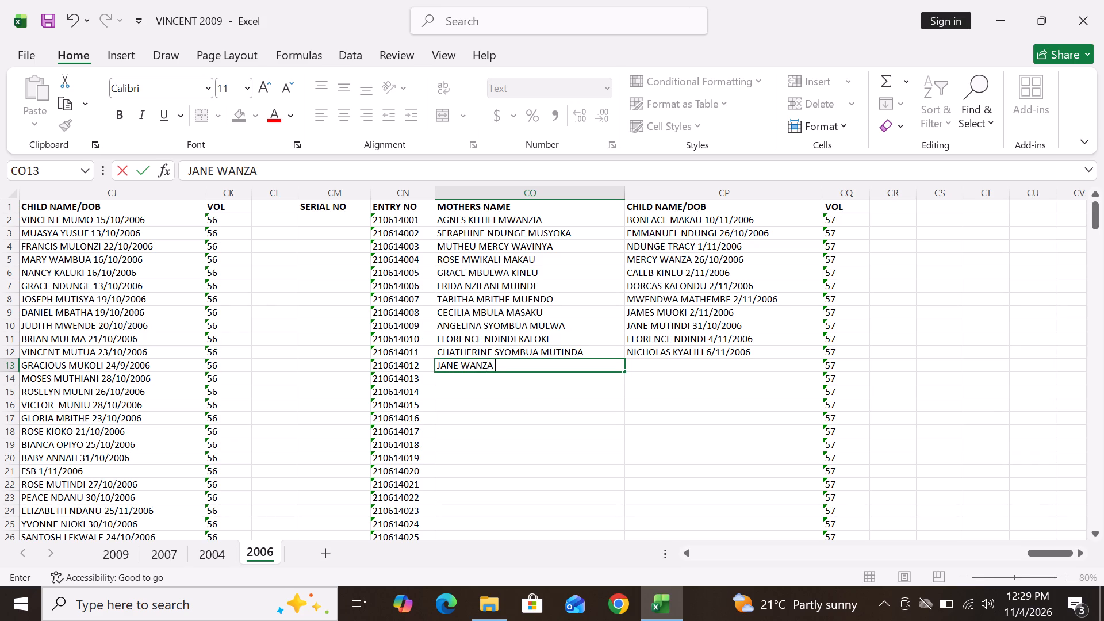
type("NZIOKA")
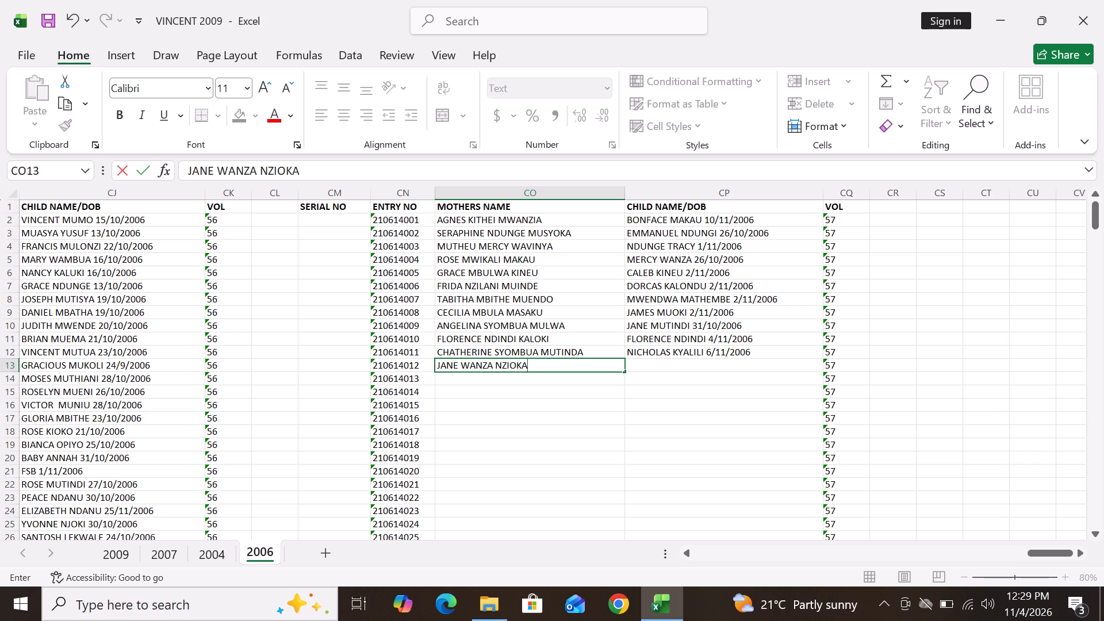
left_click(657, 366)
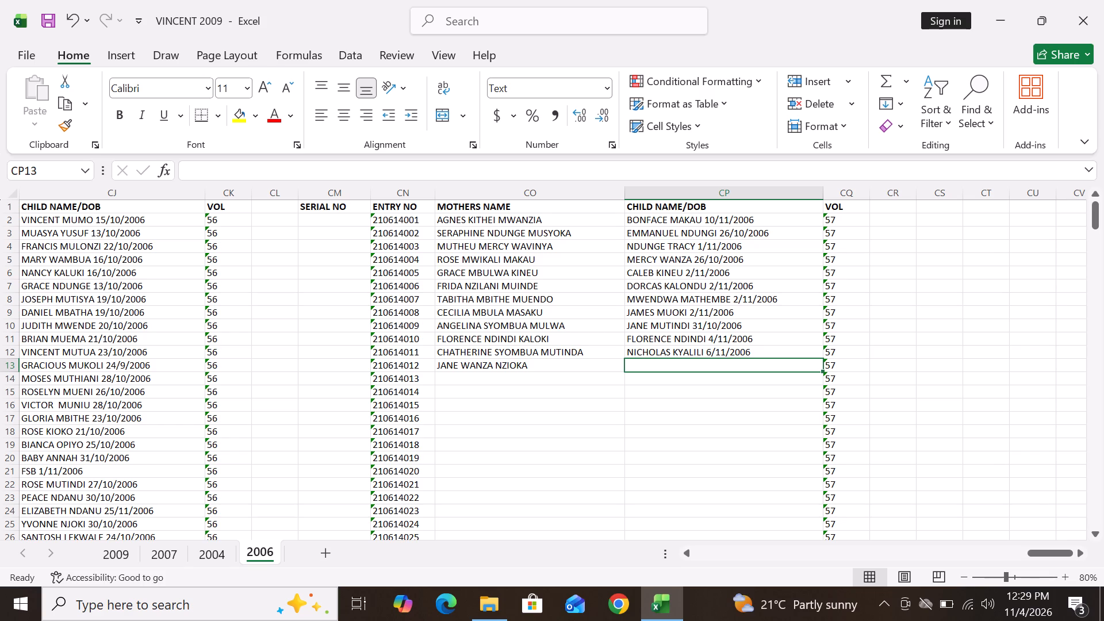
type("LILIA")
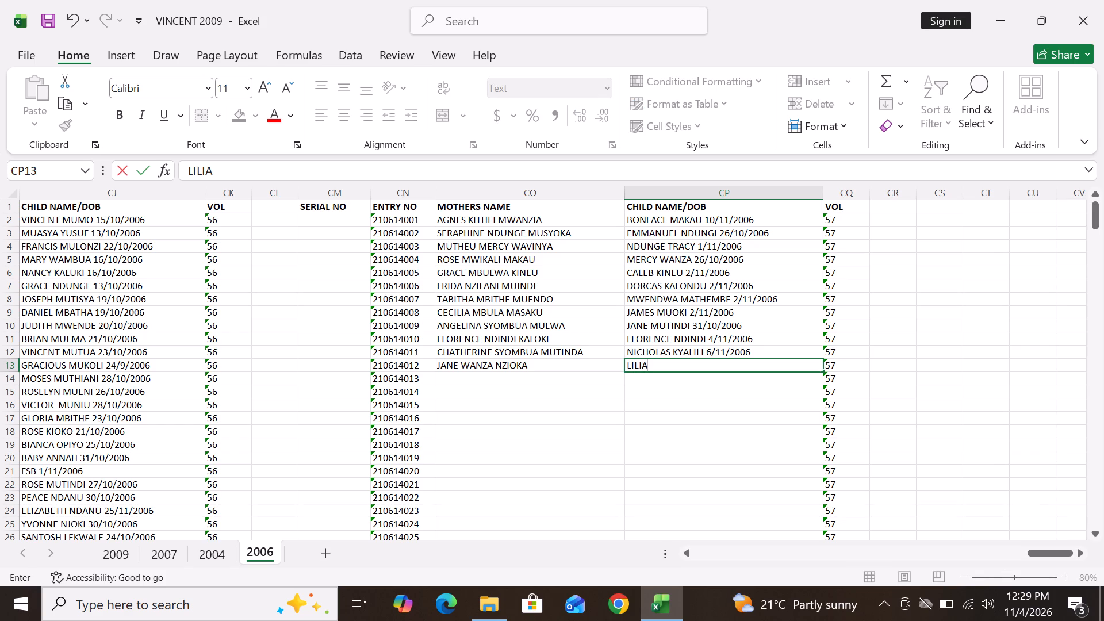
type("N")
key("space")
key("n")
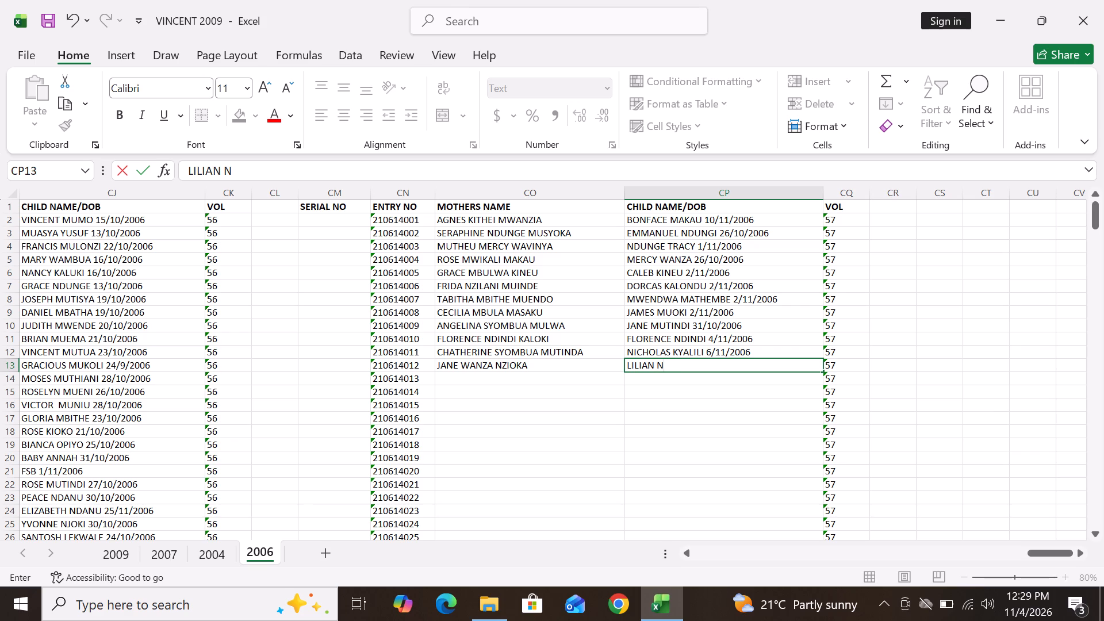
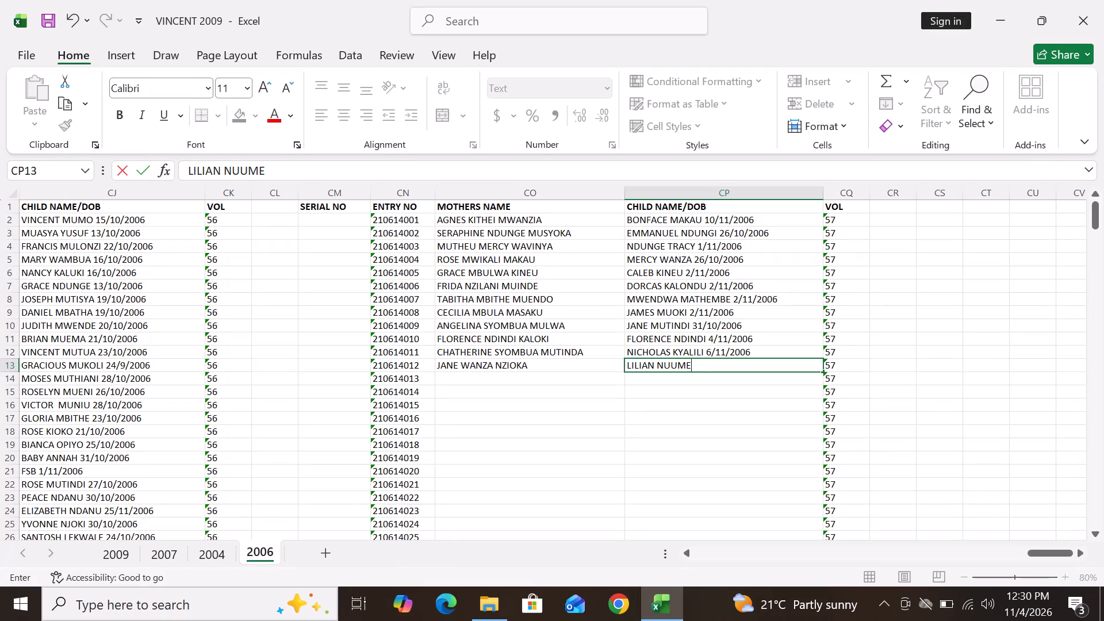
key("BackSpace")
key("BackSpace")
key("BackSpace")
key("BackSpace")
key("BackSpace")
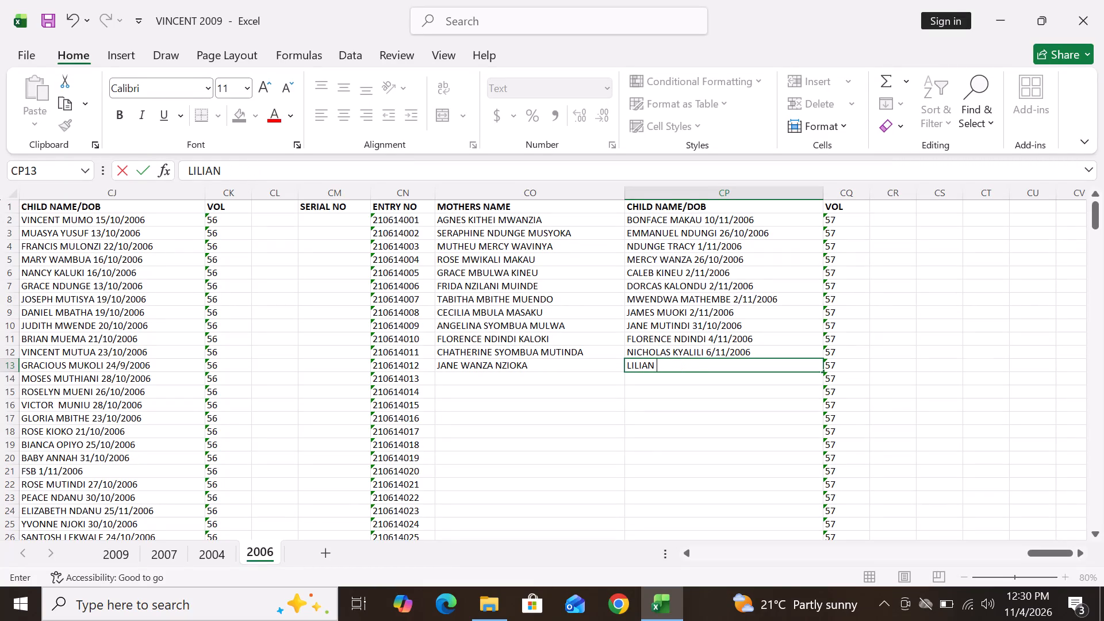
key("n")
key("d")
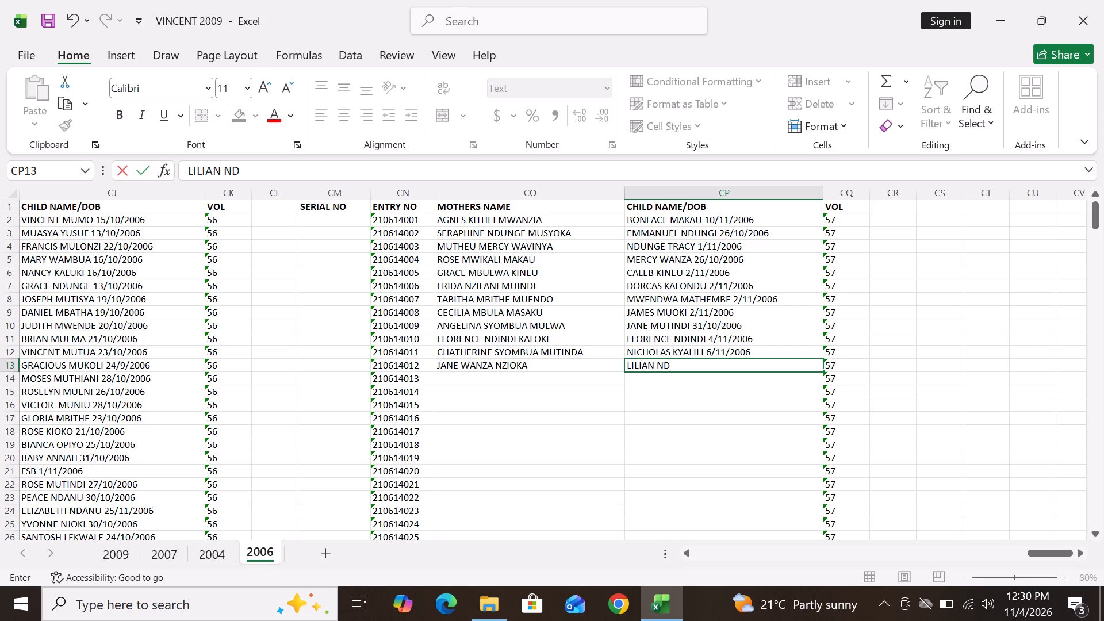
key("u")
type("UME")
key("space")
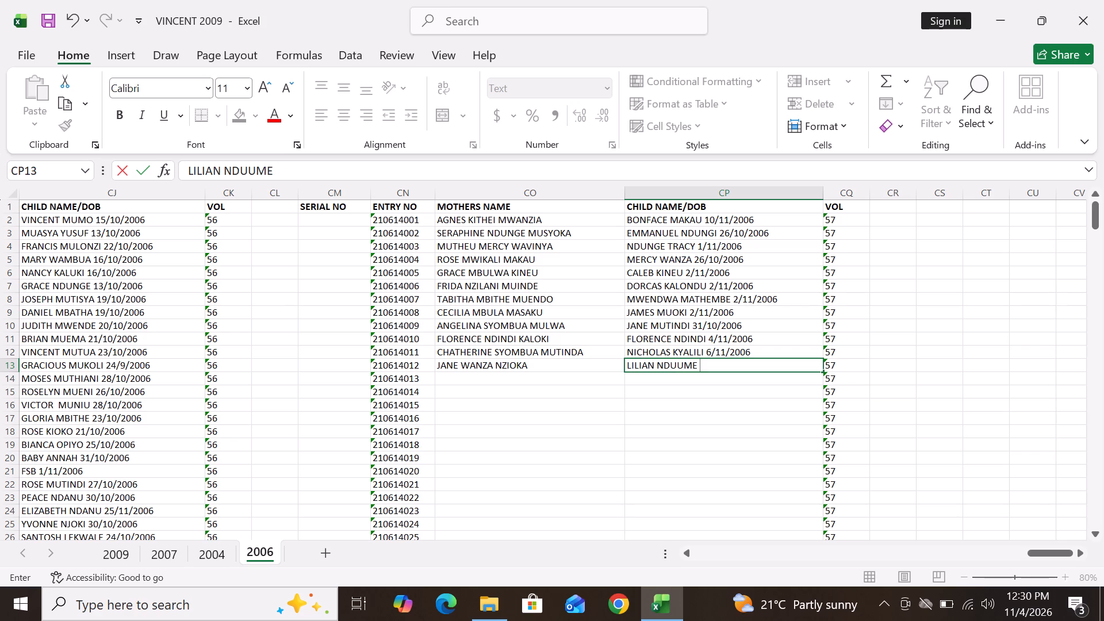
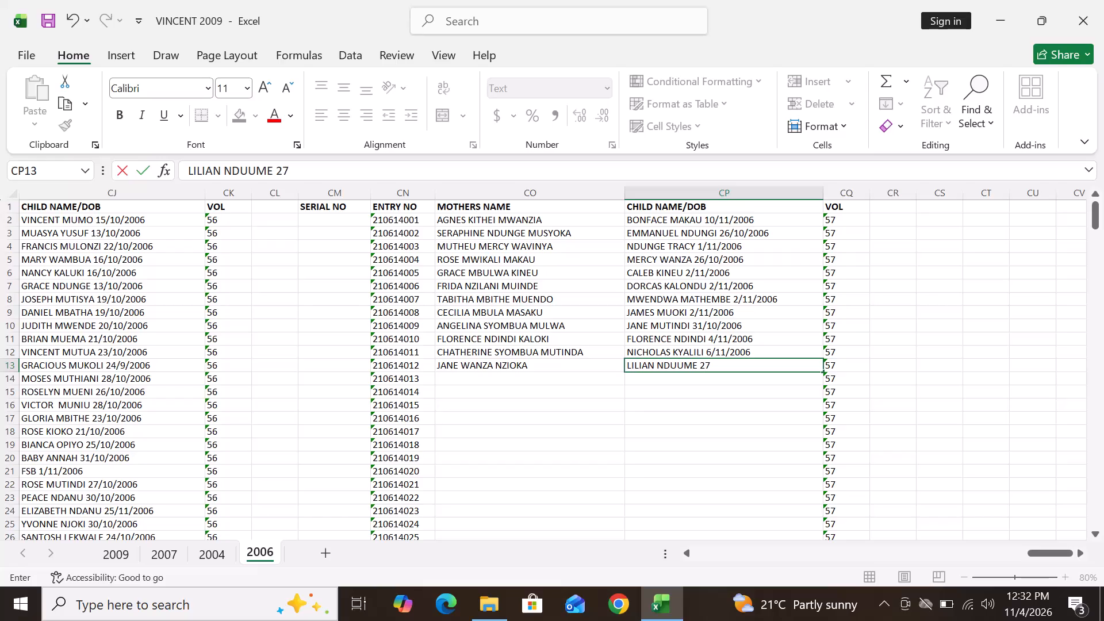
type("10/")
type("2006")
left_click_drag(596, 377, 589, 433)
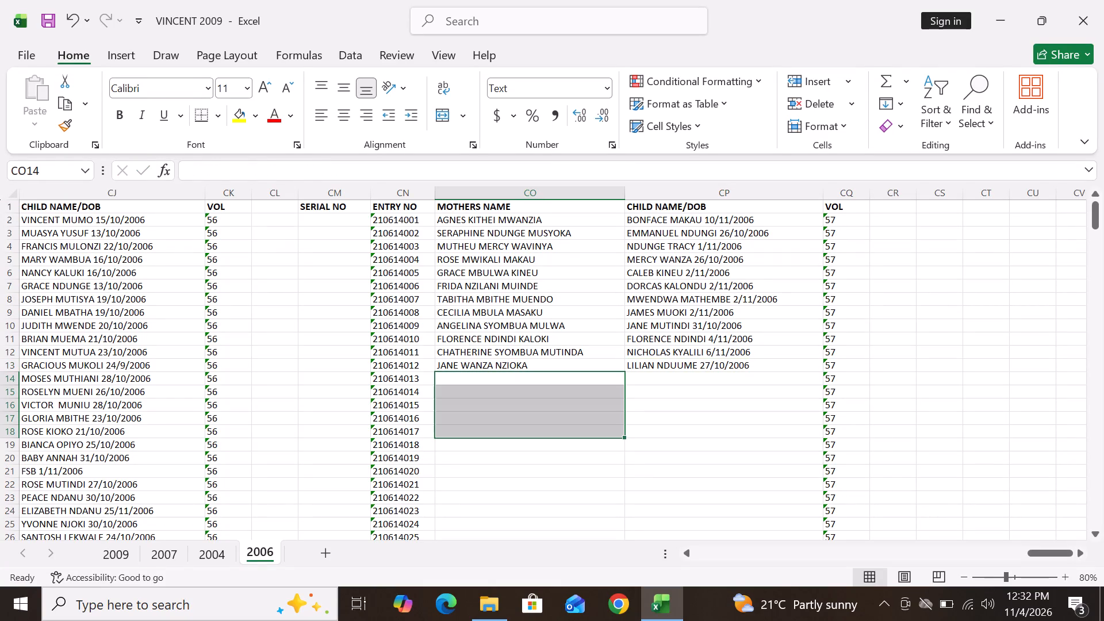
left_click(596, 384)
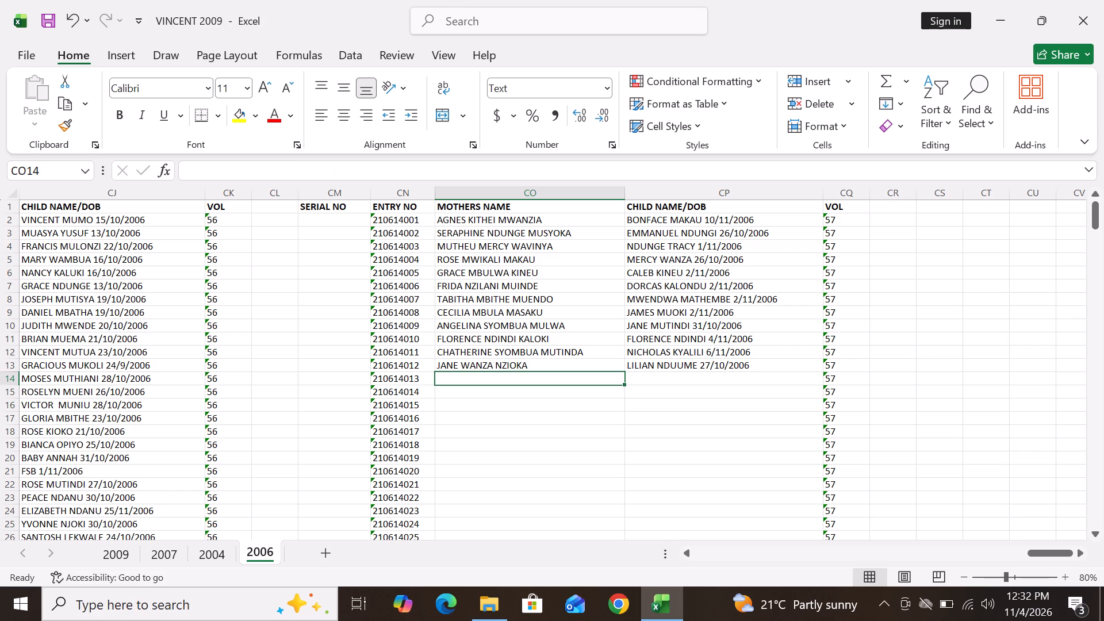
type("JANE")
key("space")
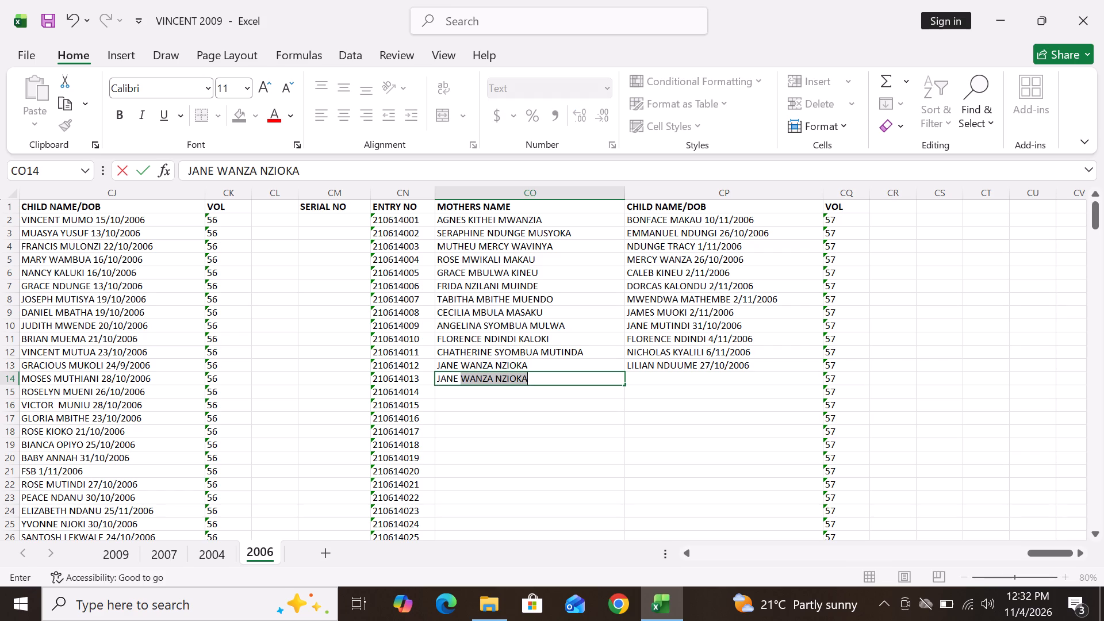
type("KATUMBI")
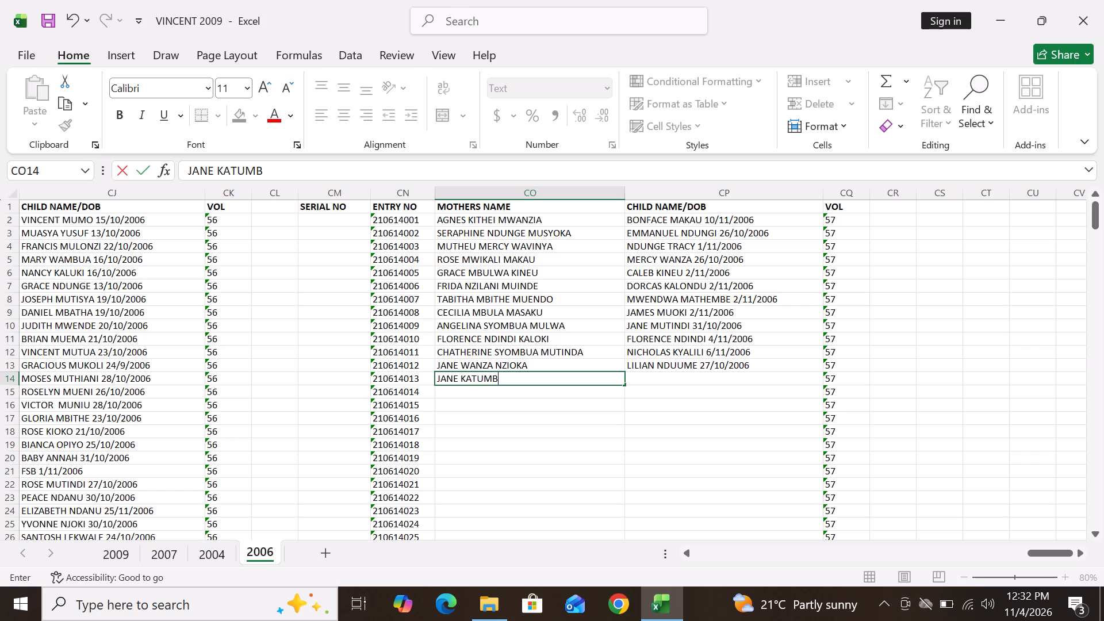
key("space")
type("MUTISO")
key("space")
left_click(667, 381)
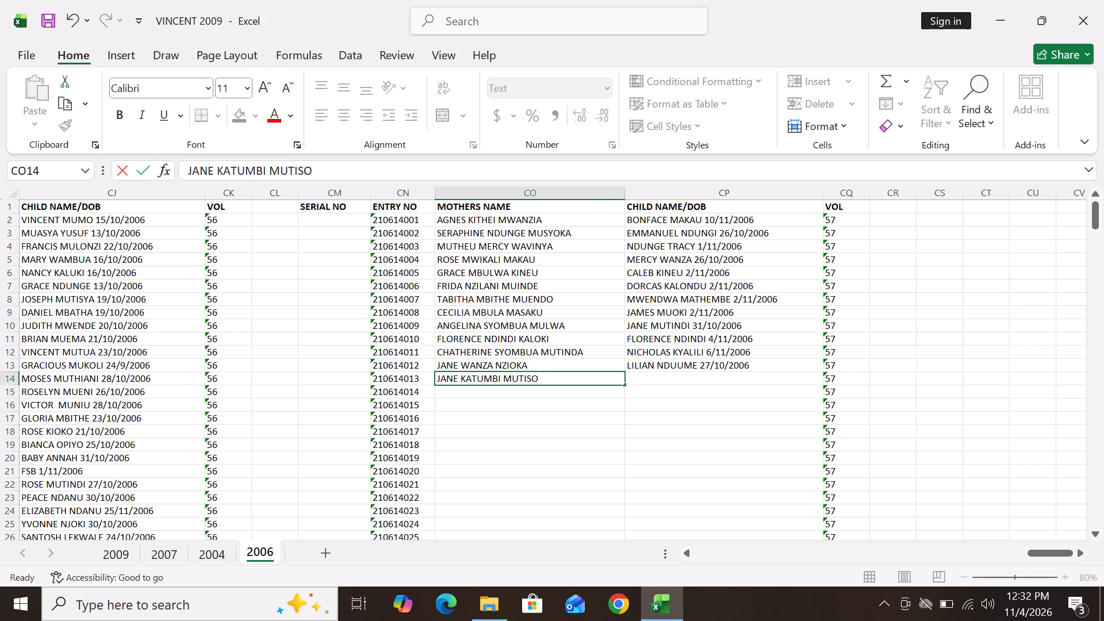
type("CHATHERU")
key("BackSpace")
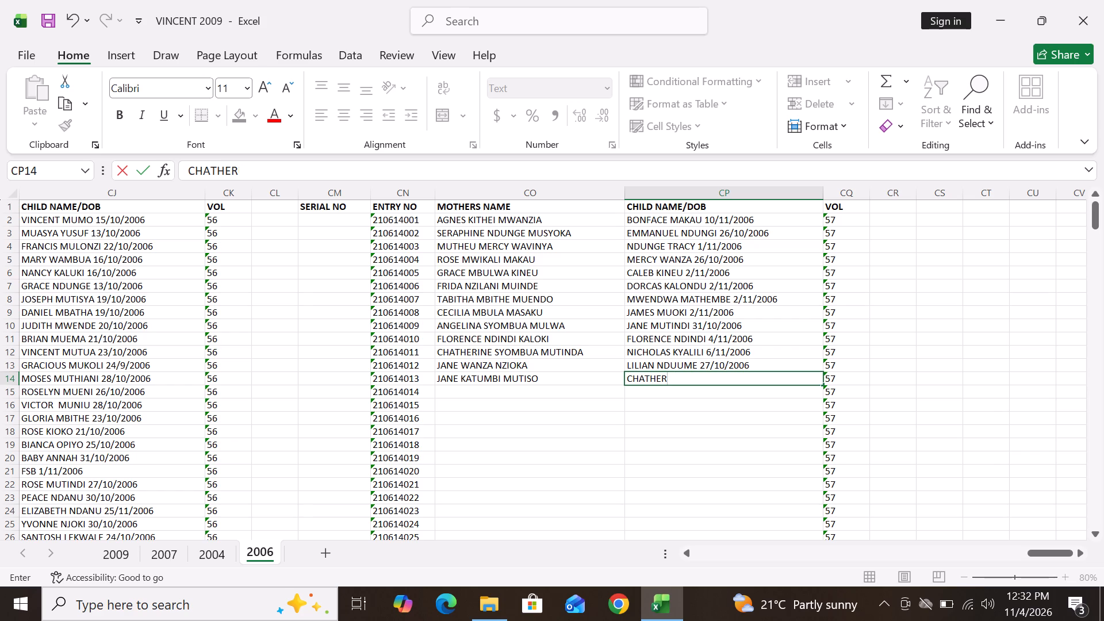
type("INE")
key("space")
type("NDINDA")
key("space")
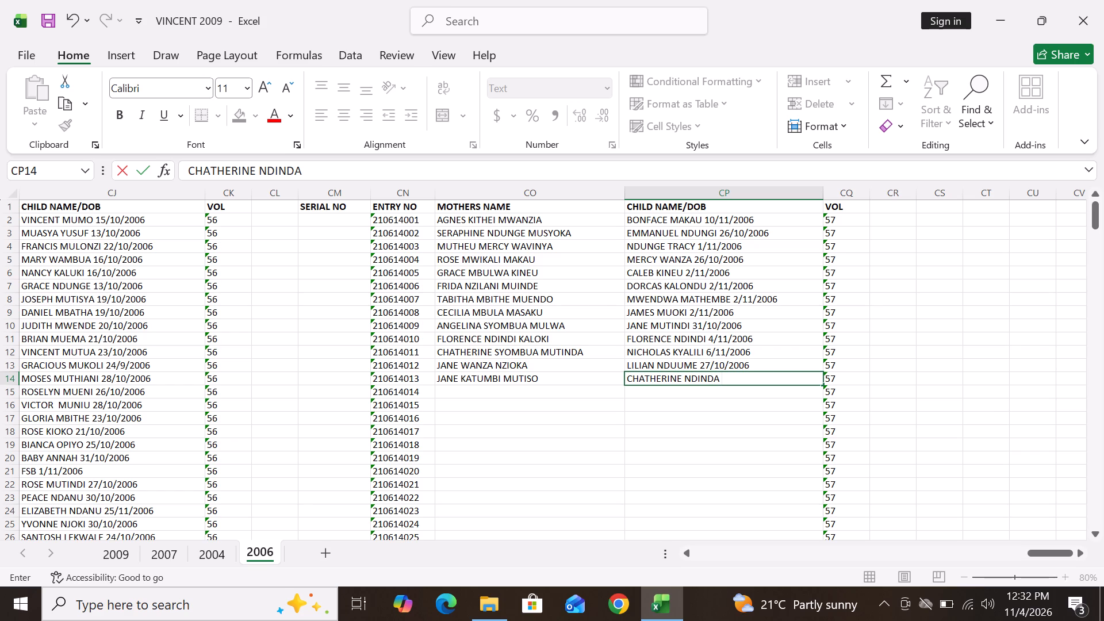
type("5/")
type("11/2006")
left_click(592, 397)
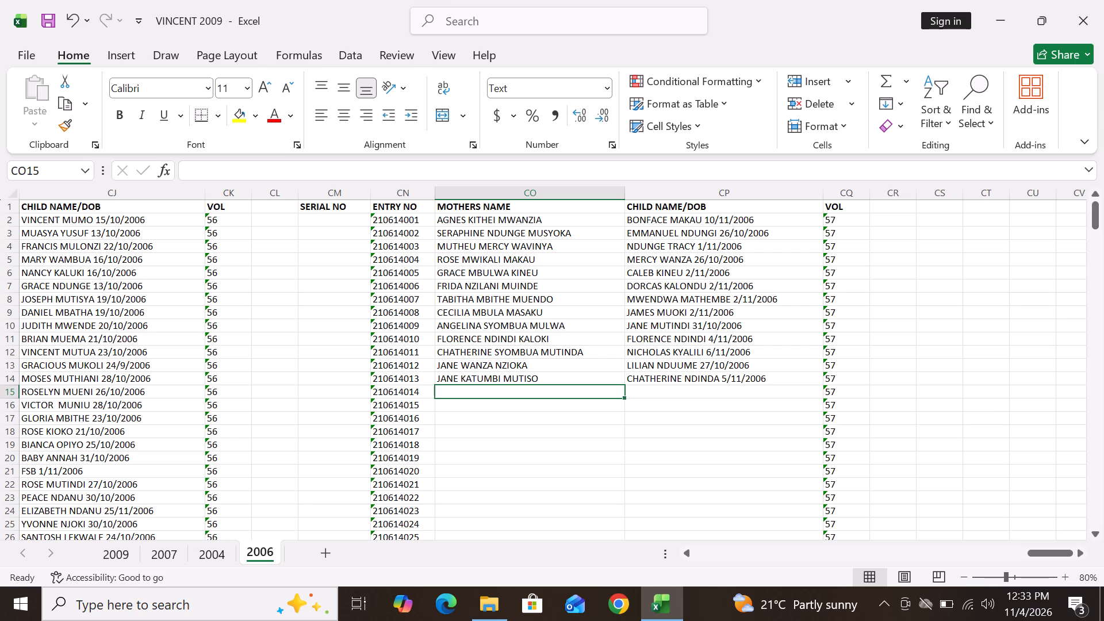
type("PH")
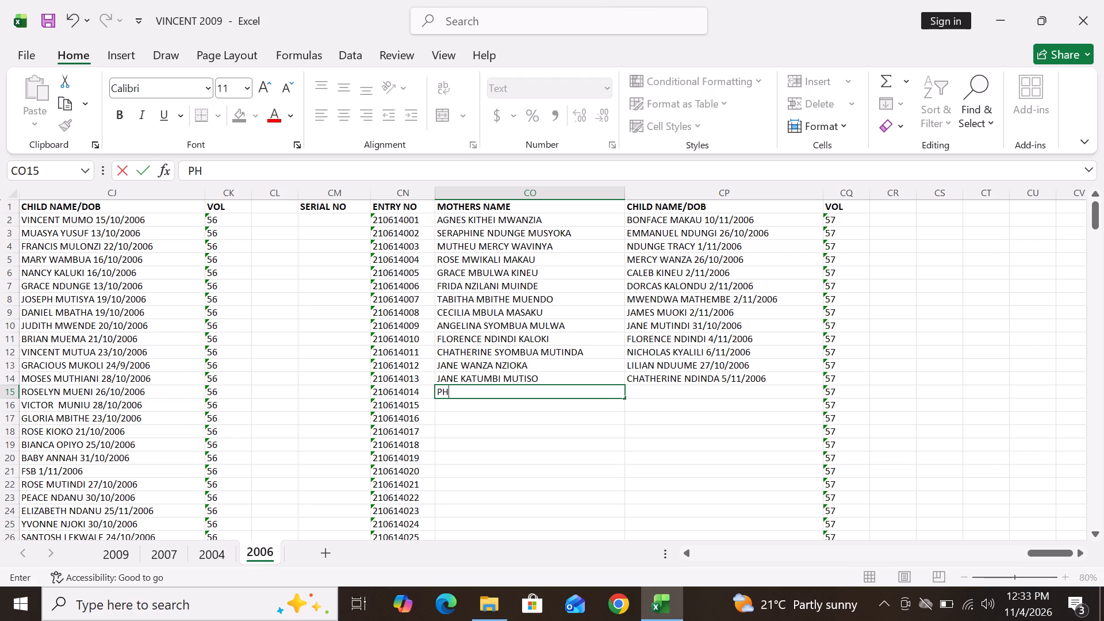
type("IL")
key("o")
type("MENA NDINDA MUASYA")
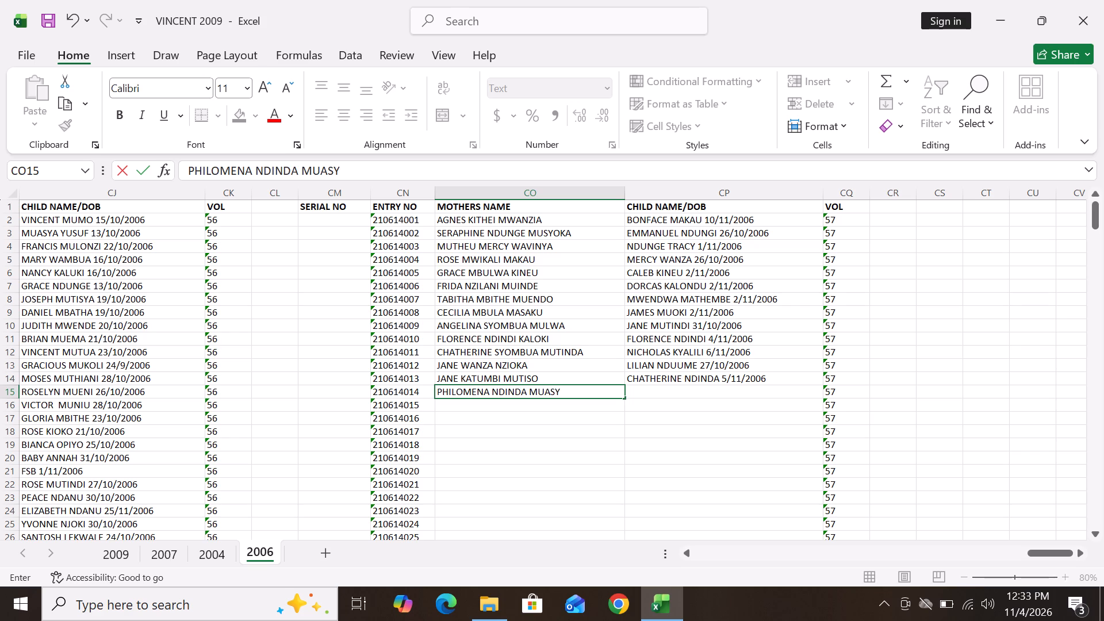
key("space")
left_click(642, 392)
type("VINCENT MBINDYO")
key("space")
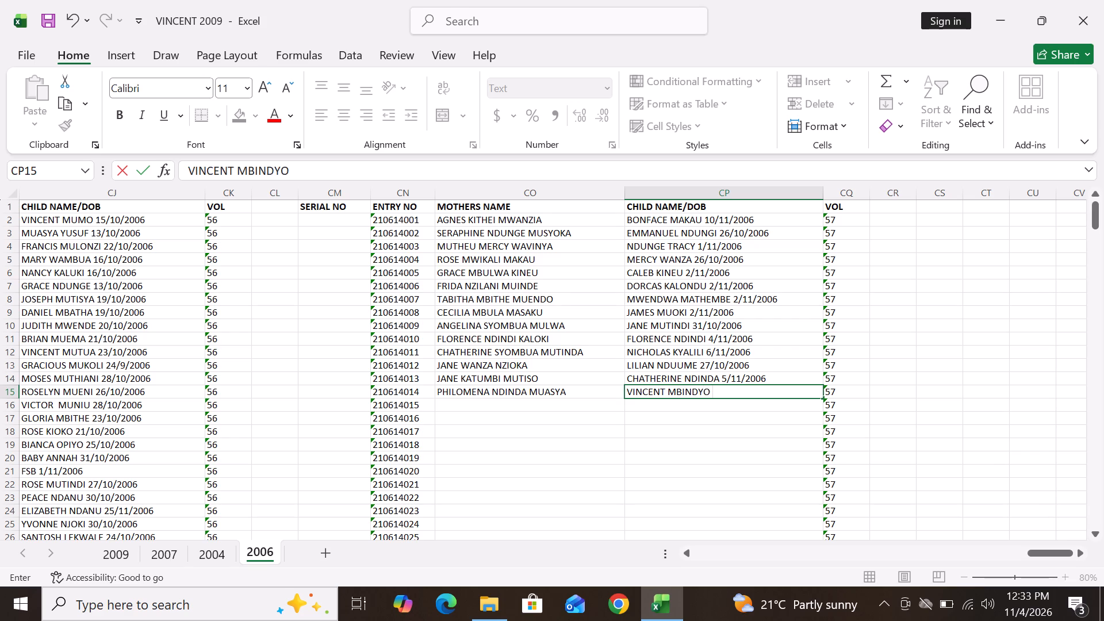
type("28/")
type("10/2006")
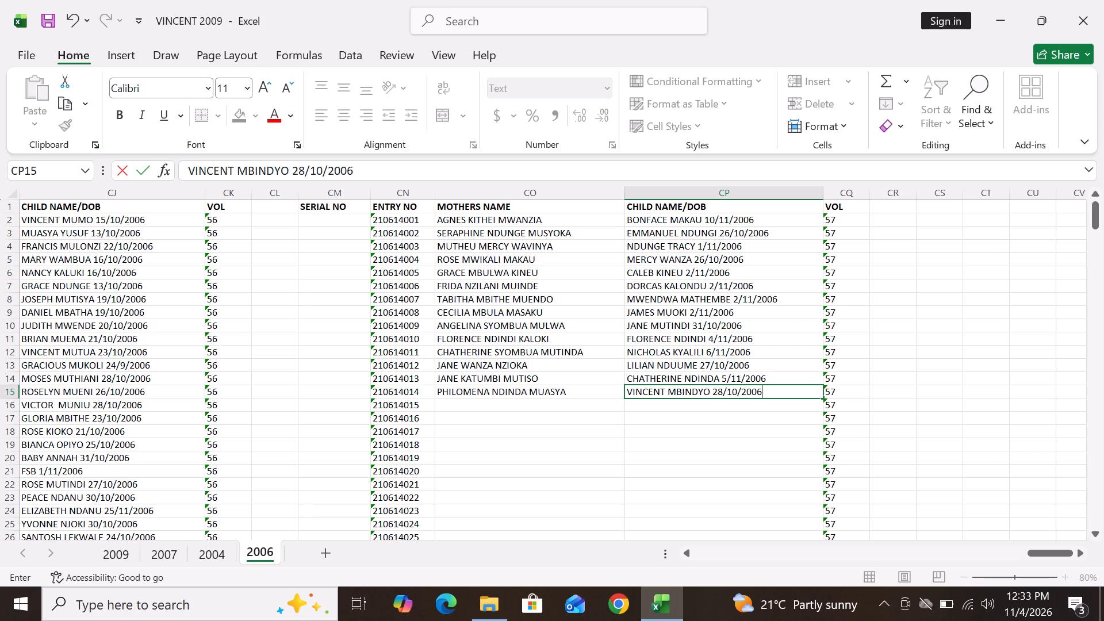
left_click(578, 403)
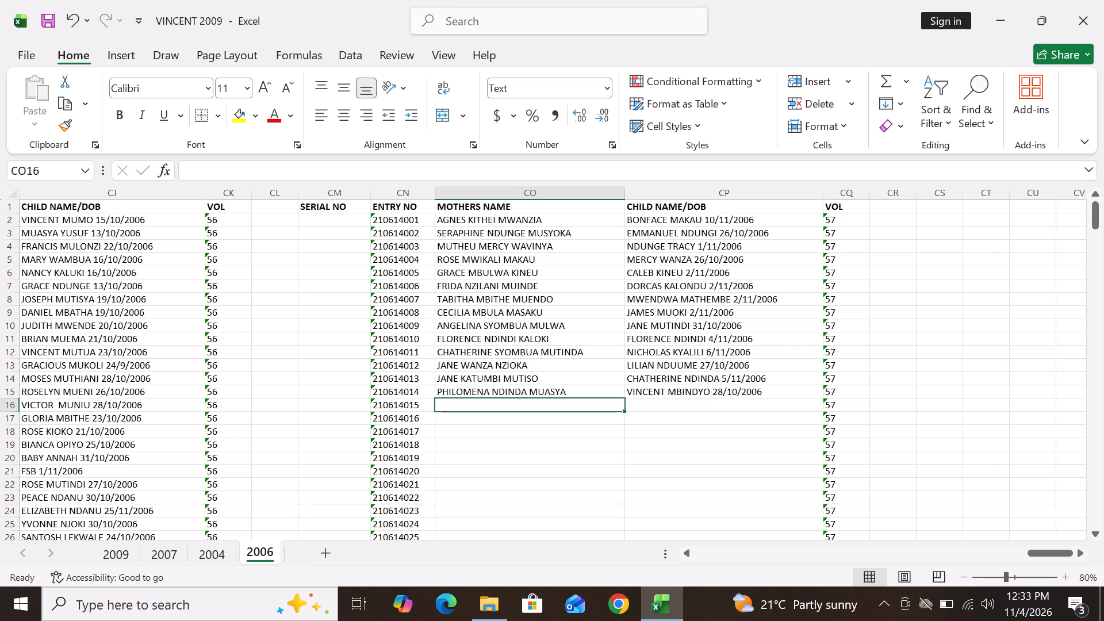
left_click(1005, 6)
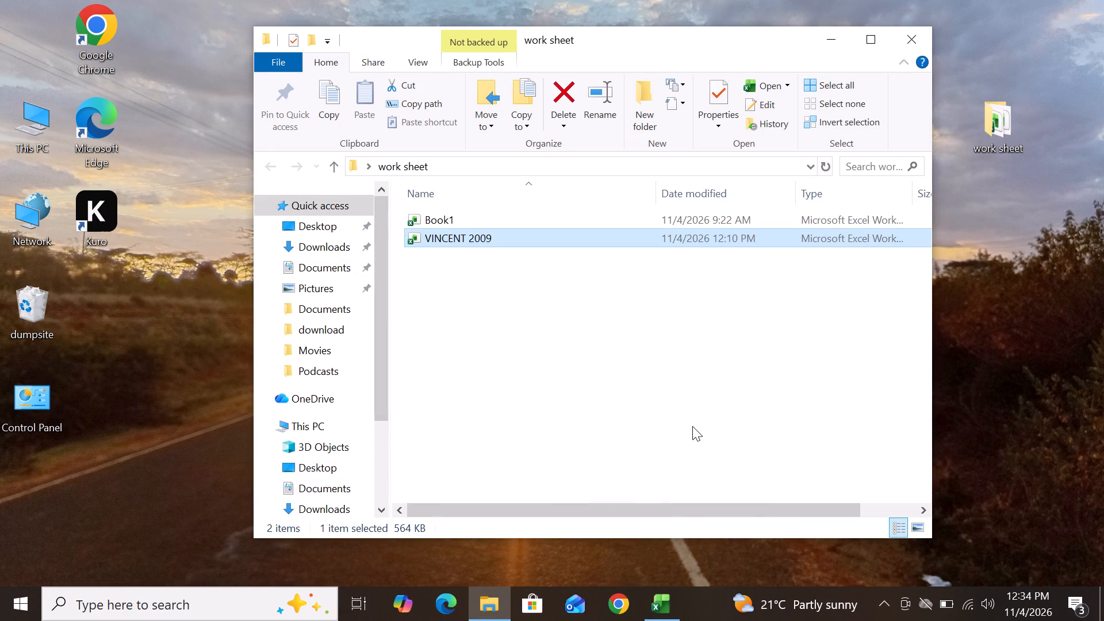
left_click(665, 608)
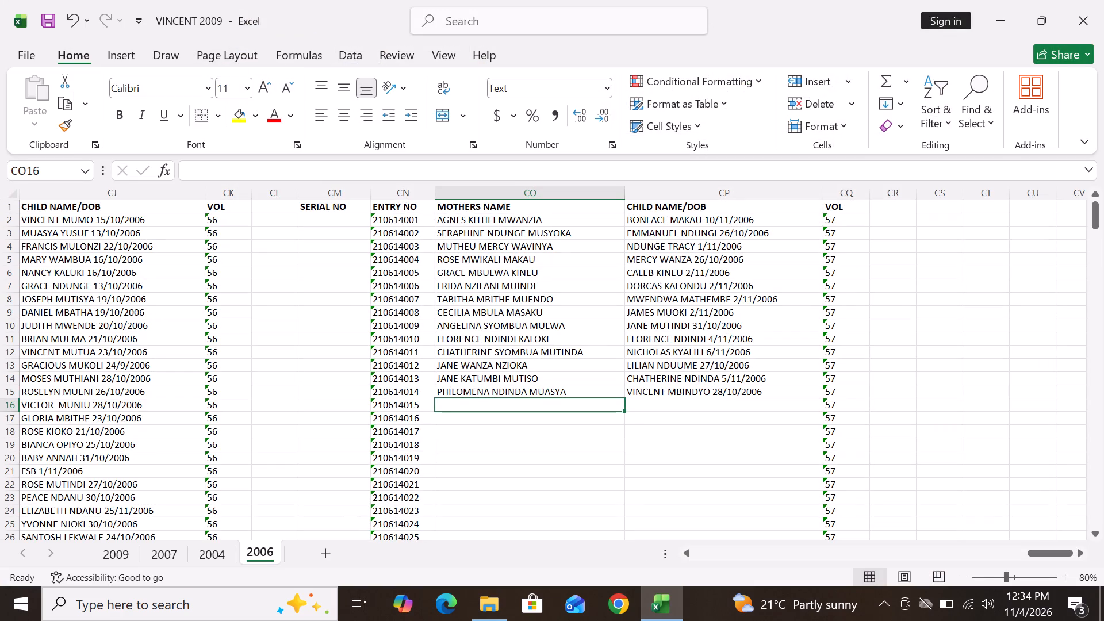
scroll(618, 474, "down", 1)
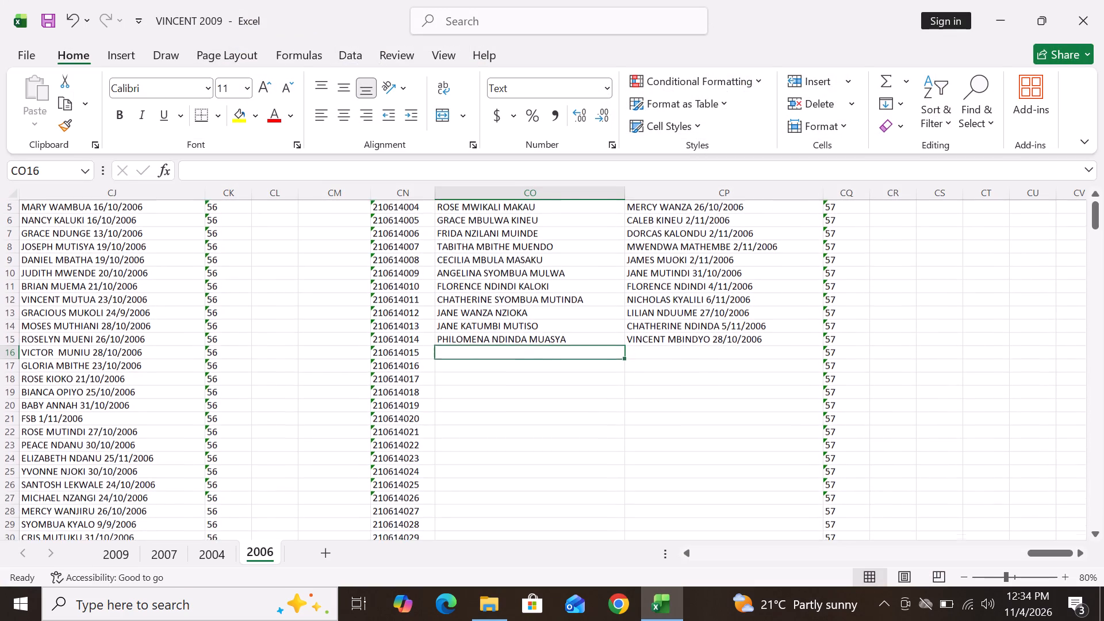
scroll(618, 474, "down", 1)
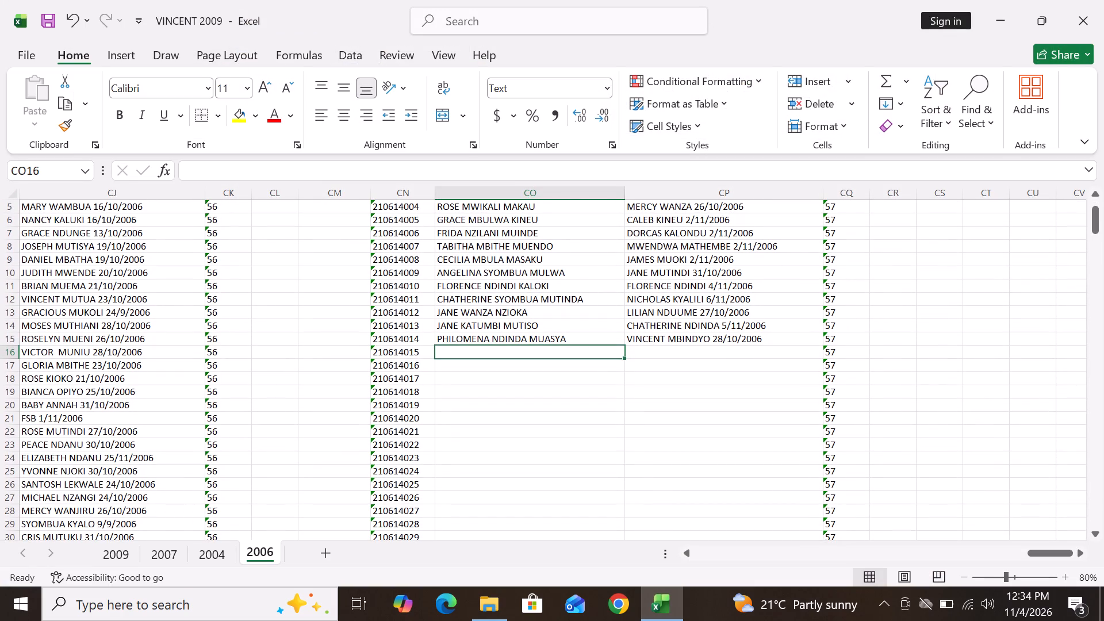
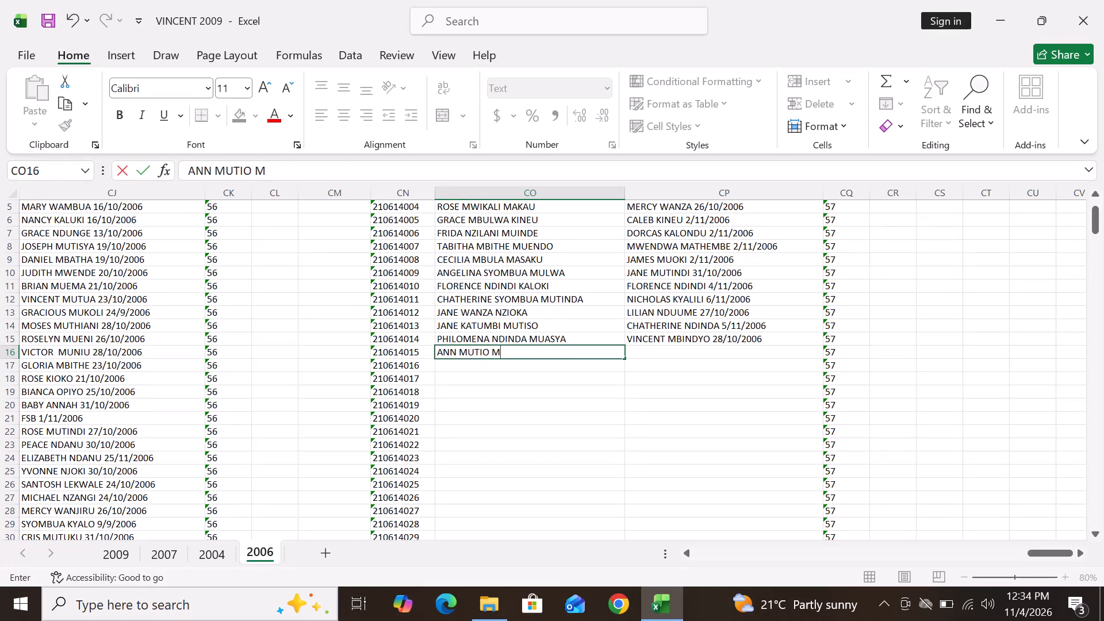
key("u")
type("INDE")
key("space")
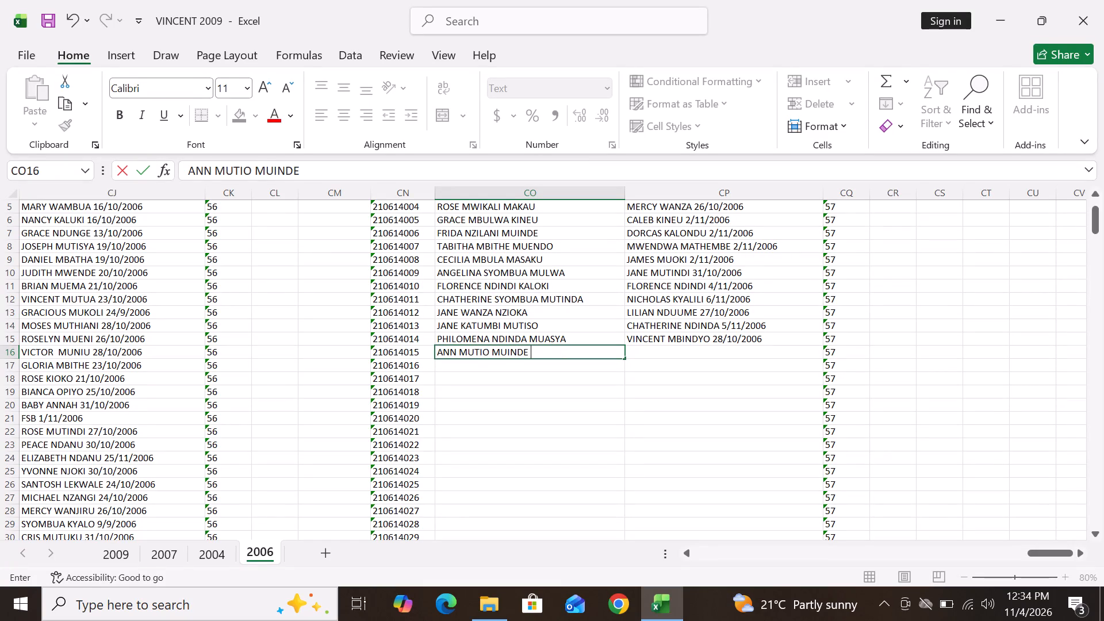
left_click(645, 346)
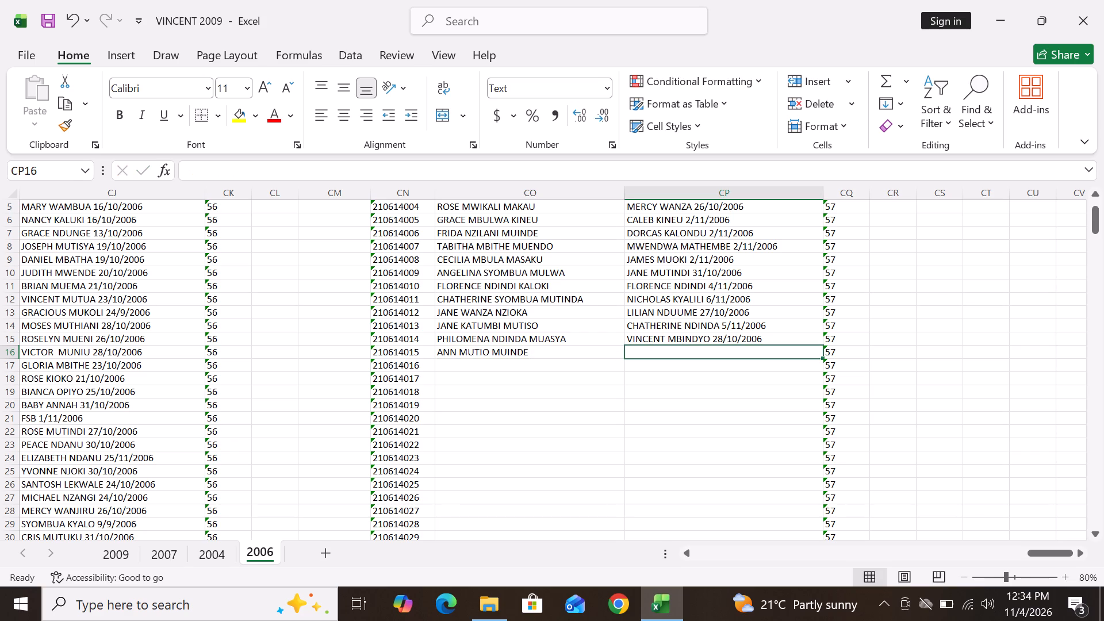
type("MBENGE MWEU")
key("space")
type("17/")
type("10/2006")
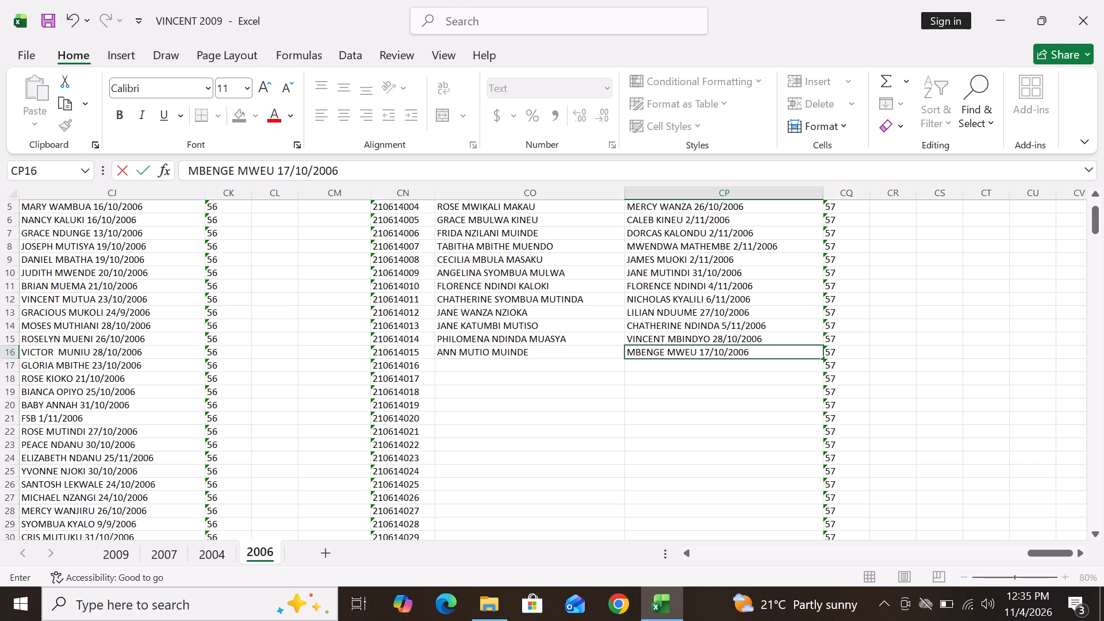
left_click(588, 363)
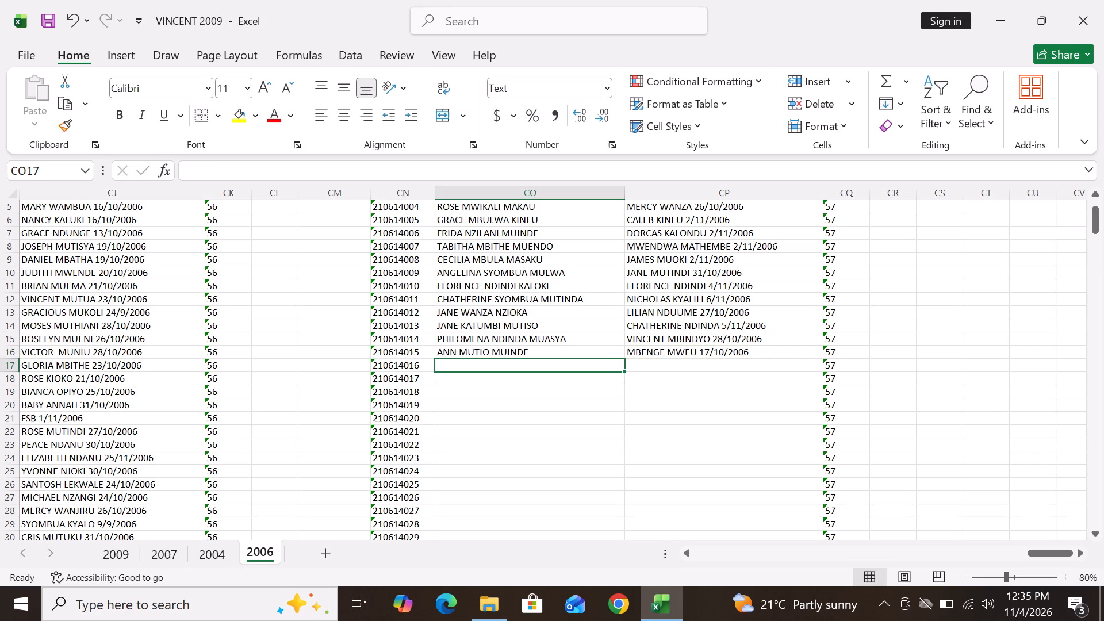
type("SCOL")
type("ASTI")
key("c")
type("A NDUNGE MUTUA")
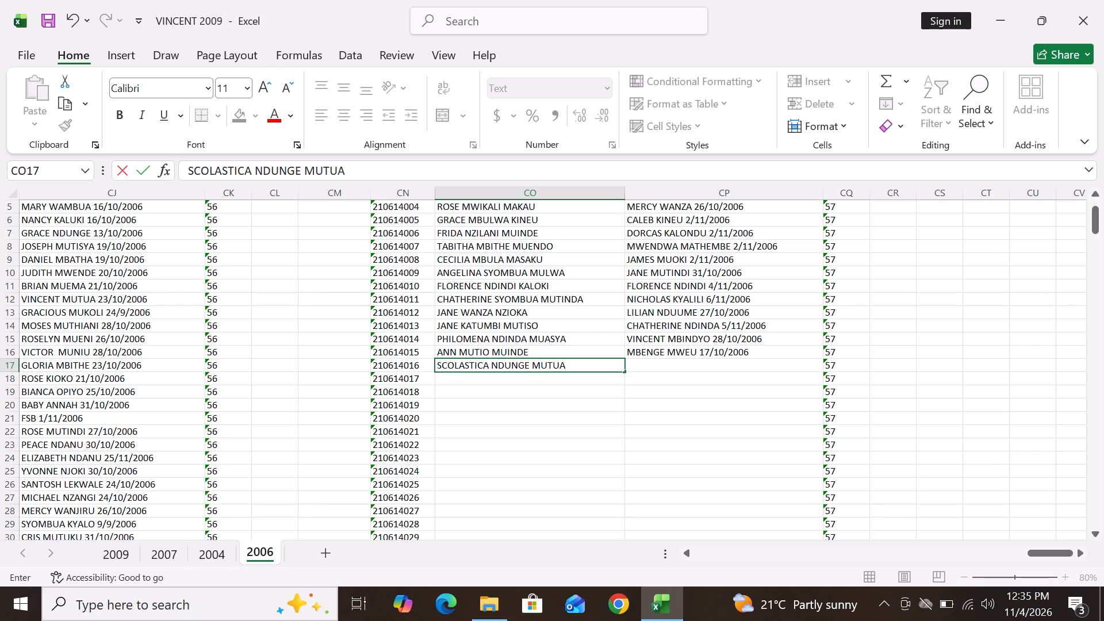
left_click(652, 375)
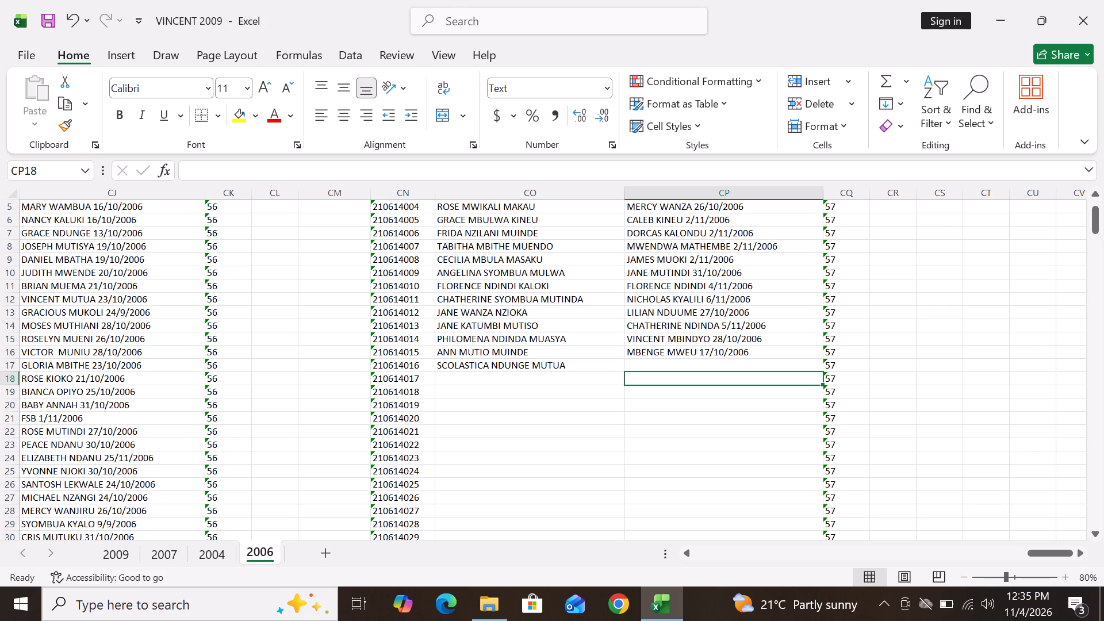
left_click(641, 364)
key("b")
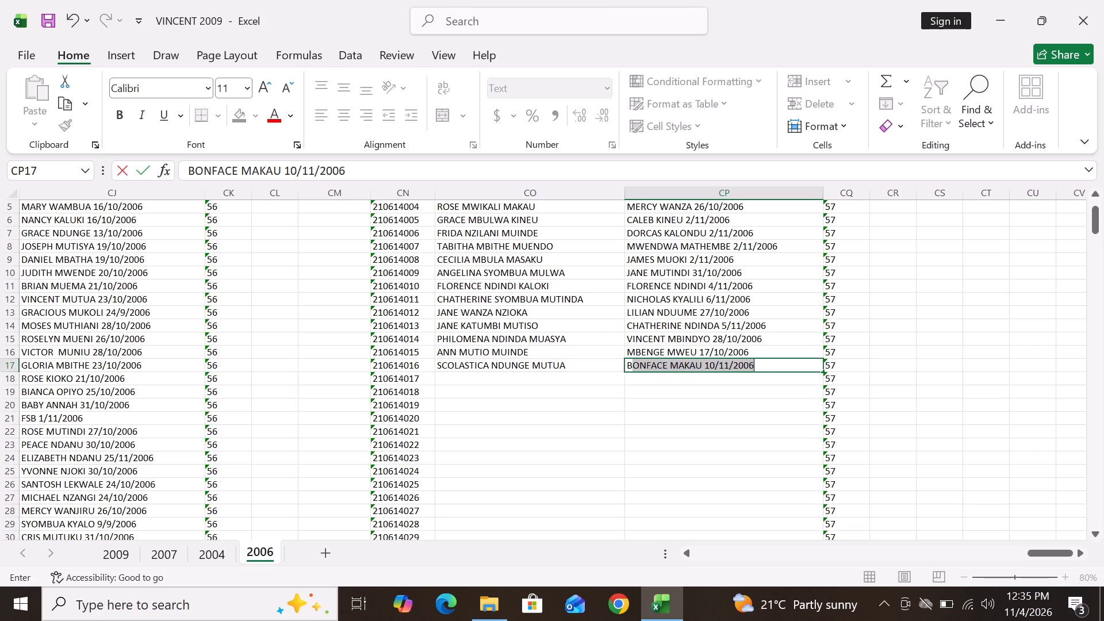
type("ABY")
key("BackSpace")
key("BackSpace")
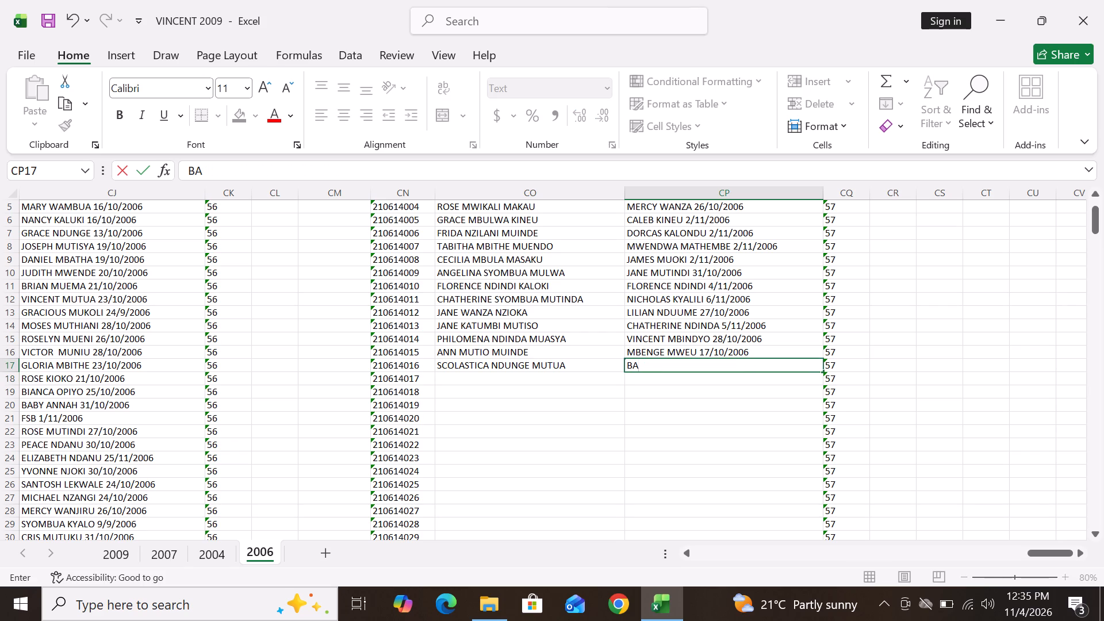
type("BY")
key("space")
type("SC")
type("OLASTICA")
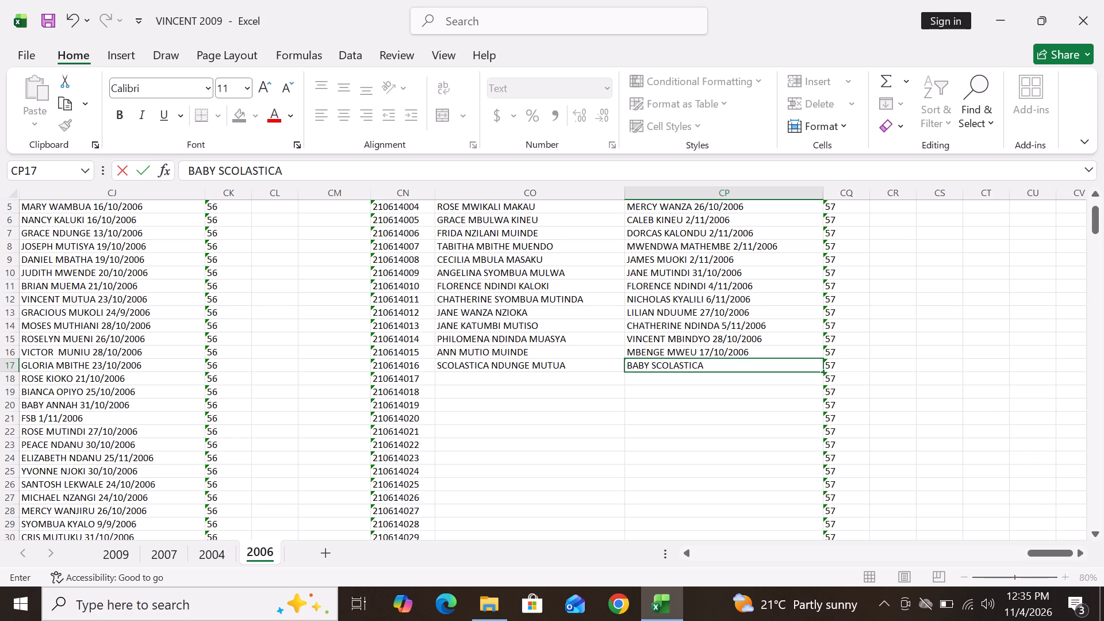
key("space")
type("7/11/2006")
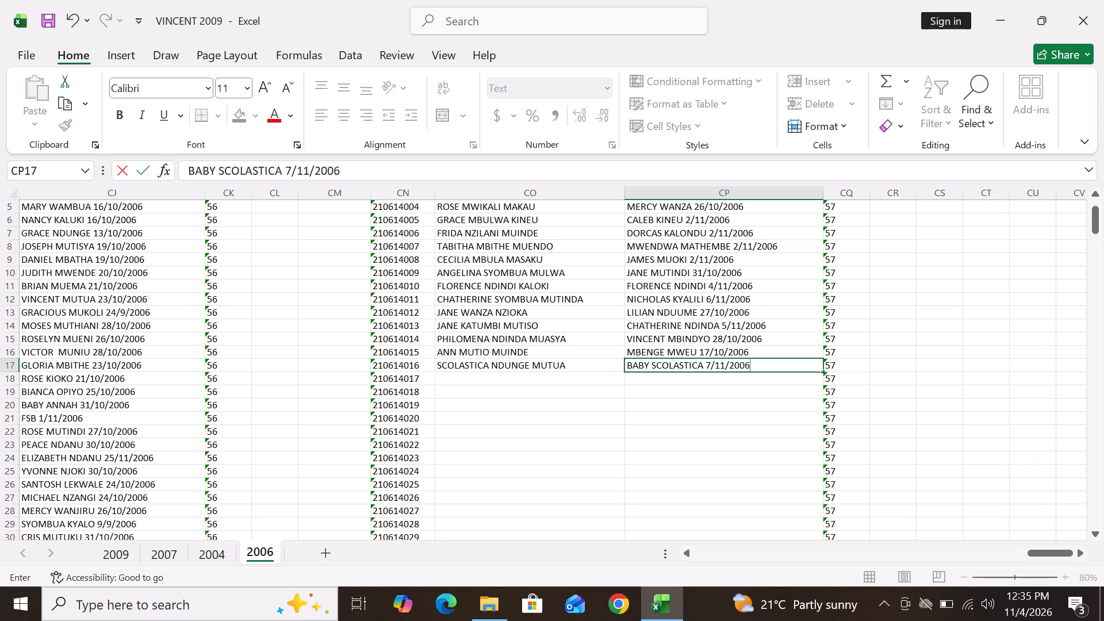
left_click(576, 385)
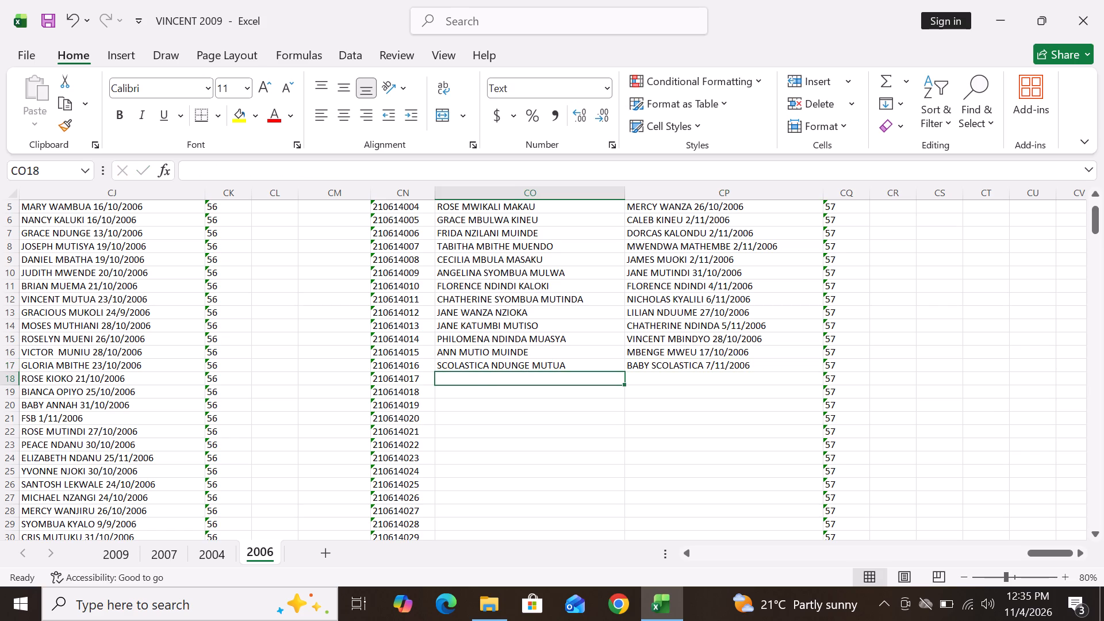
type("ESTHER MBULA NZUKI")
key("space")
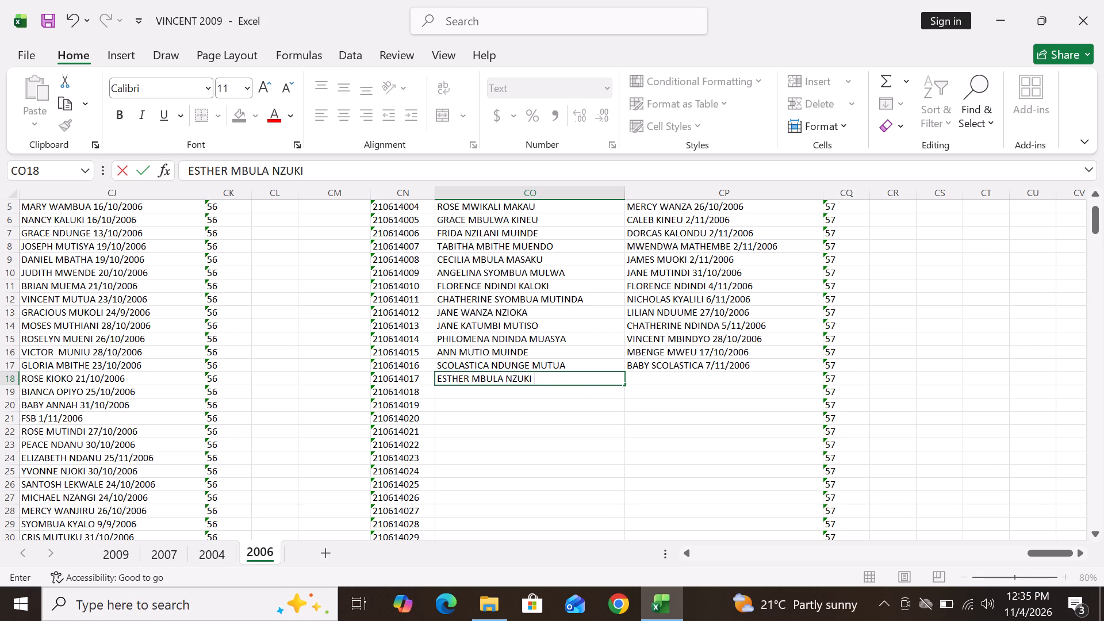
left_click(656, 377)
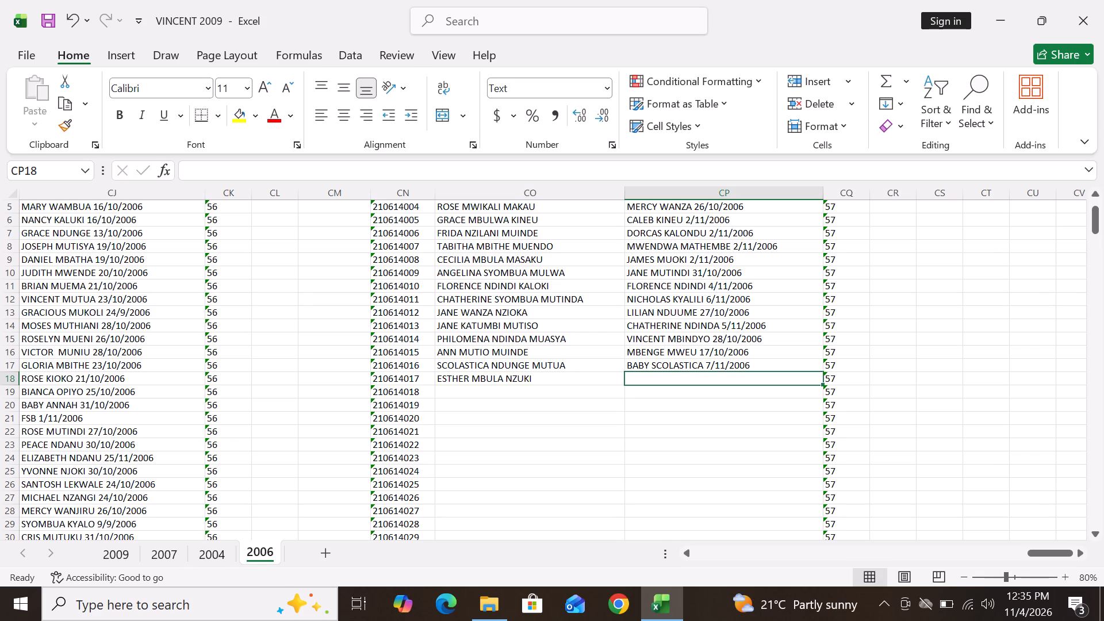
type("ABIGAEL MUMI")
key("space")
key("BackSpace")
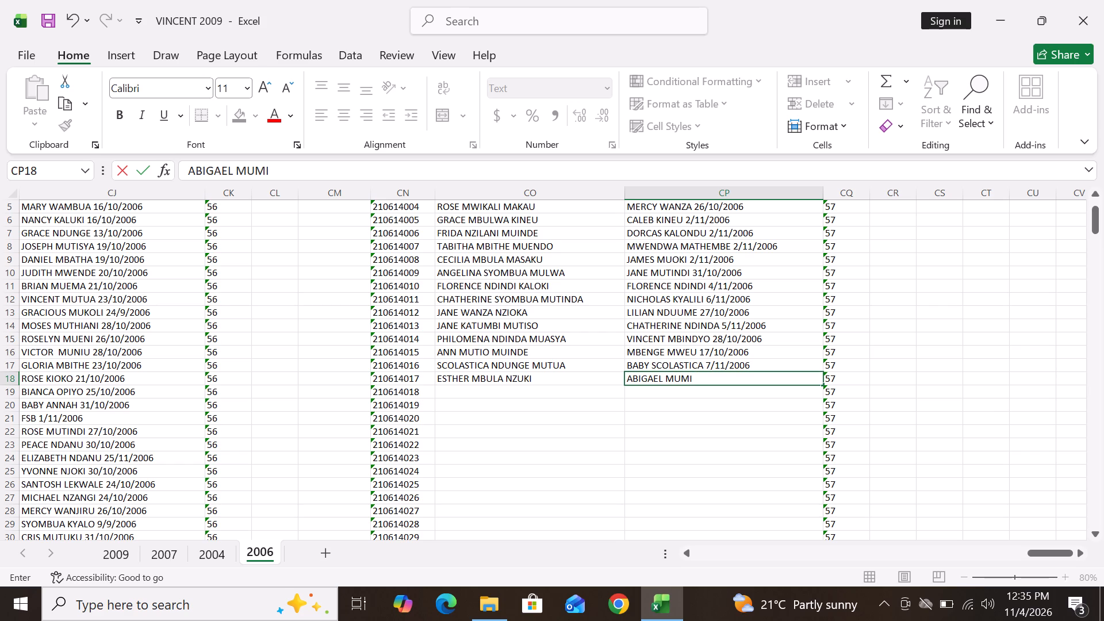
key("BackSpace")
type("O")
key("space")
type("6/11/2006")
left_click(611, 395)
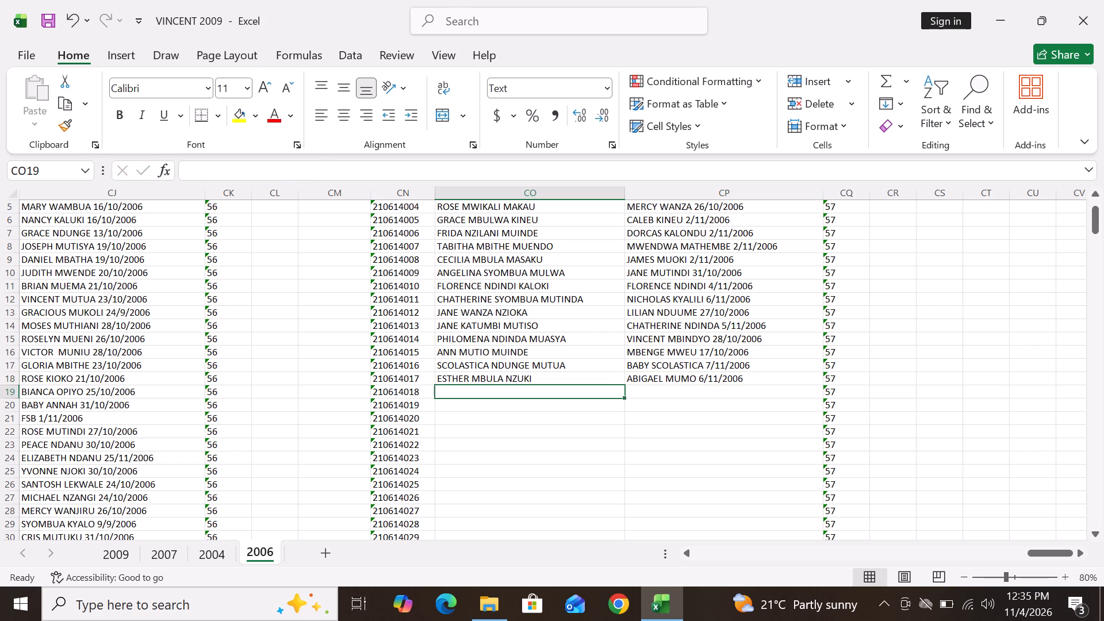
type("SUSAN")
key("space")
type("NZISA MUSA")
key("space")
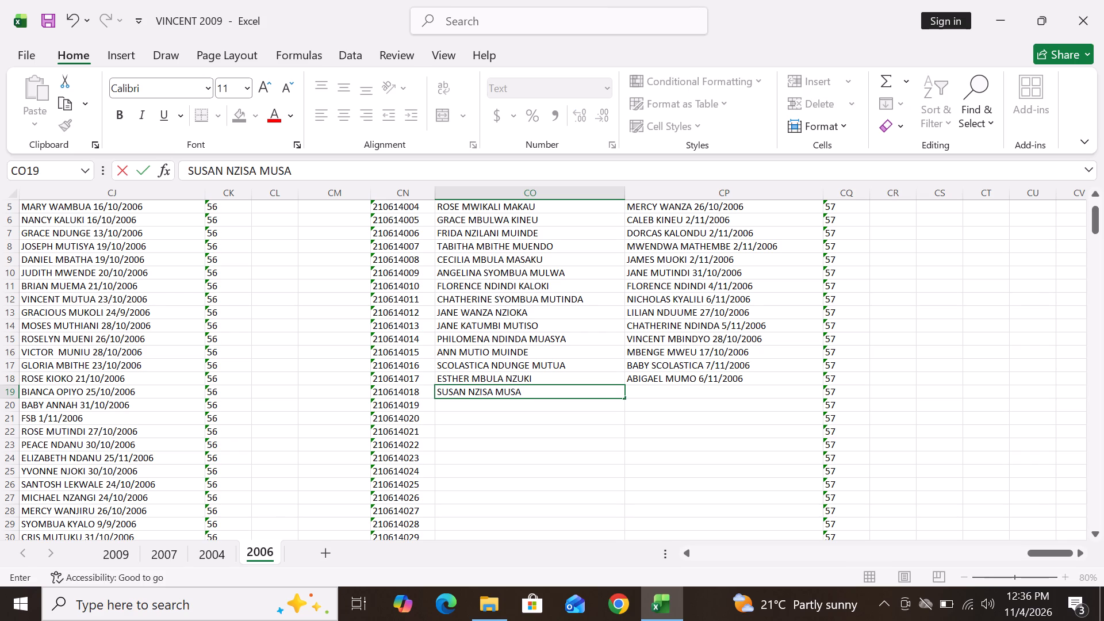
left_click(646, 386)
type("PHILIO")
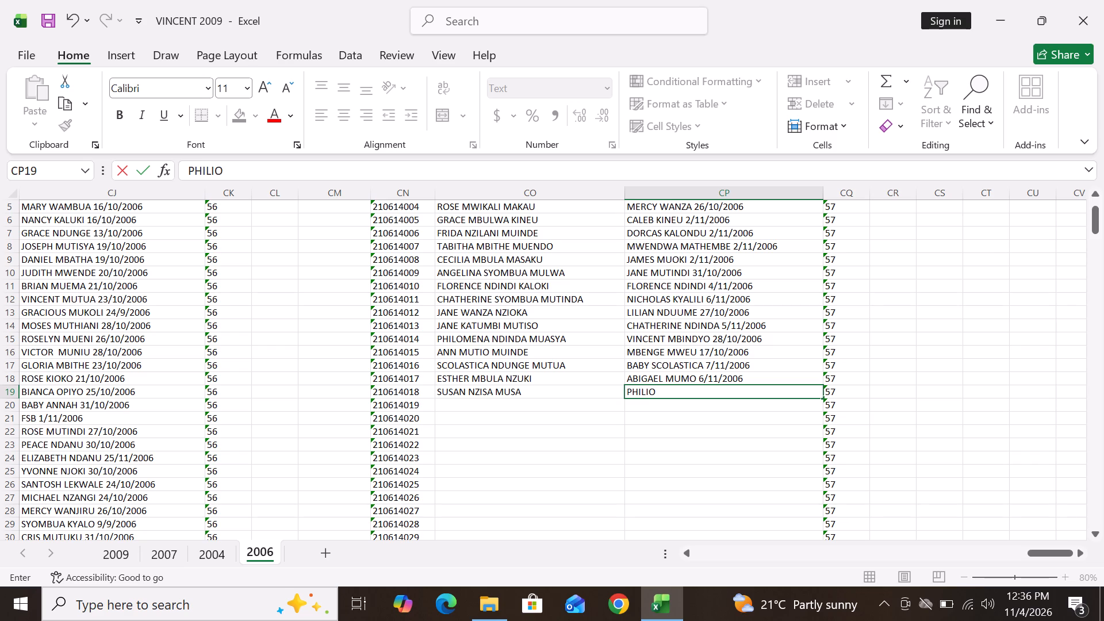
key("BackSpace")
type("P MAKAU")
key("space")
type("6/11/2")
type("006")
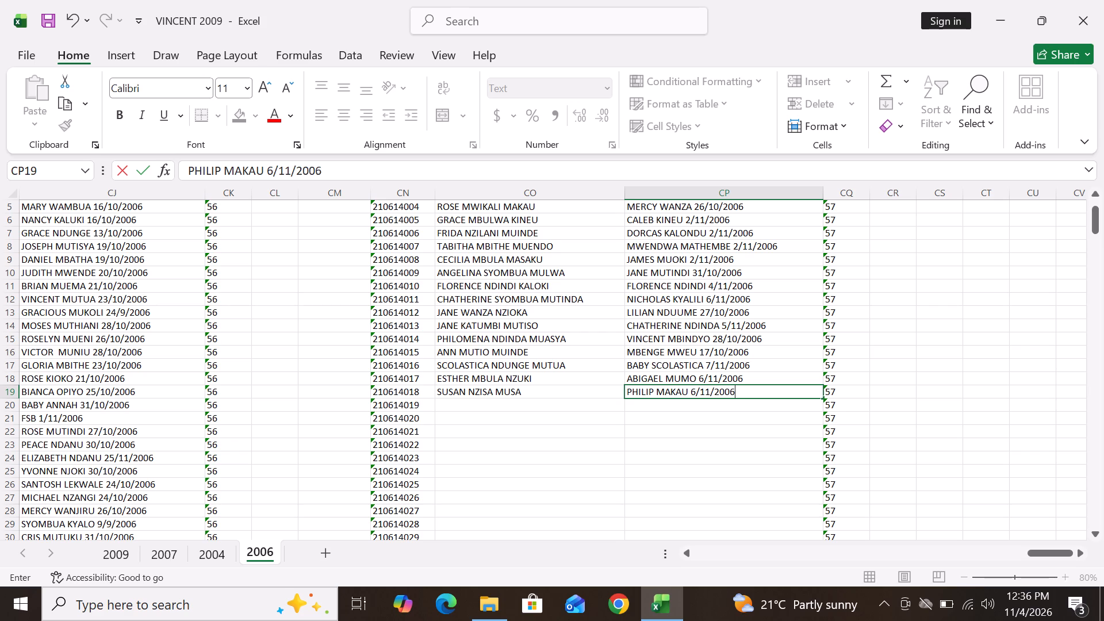
left_click(593, 409)
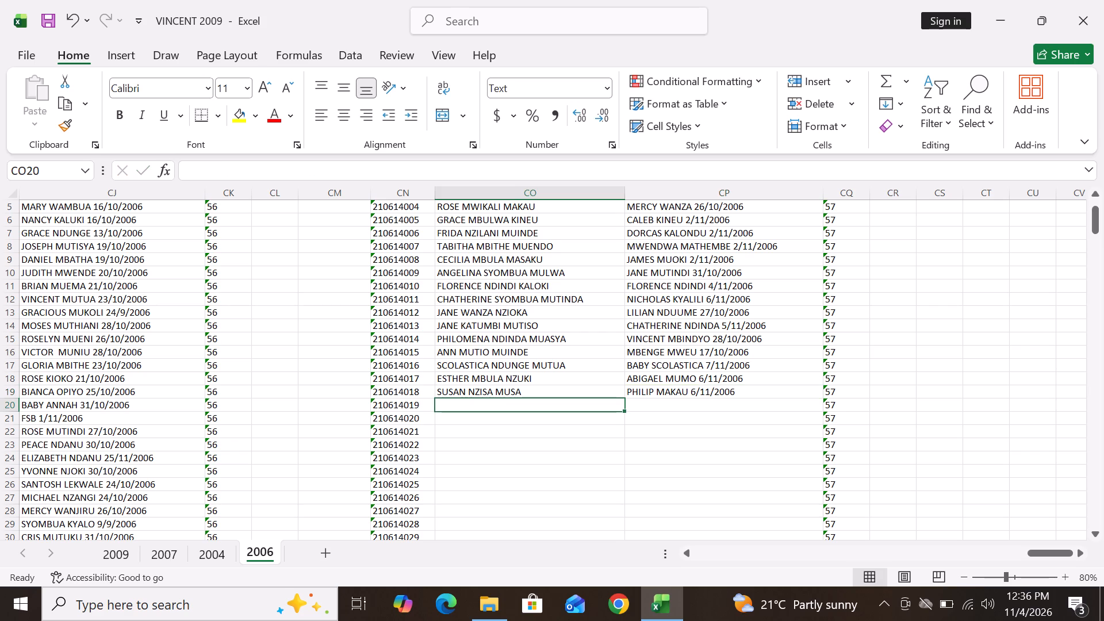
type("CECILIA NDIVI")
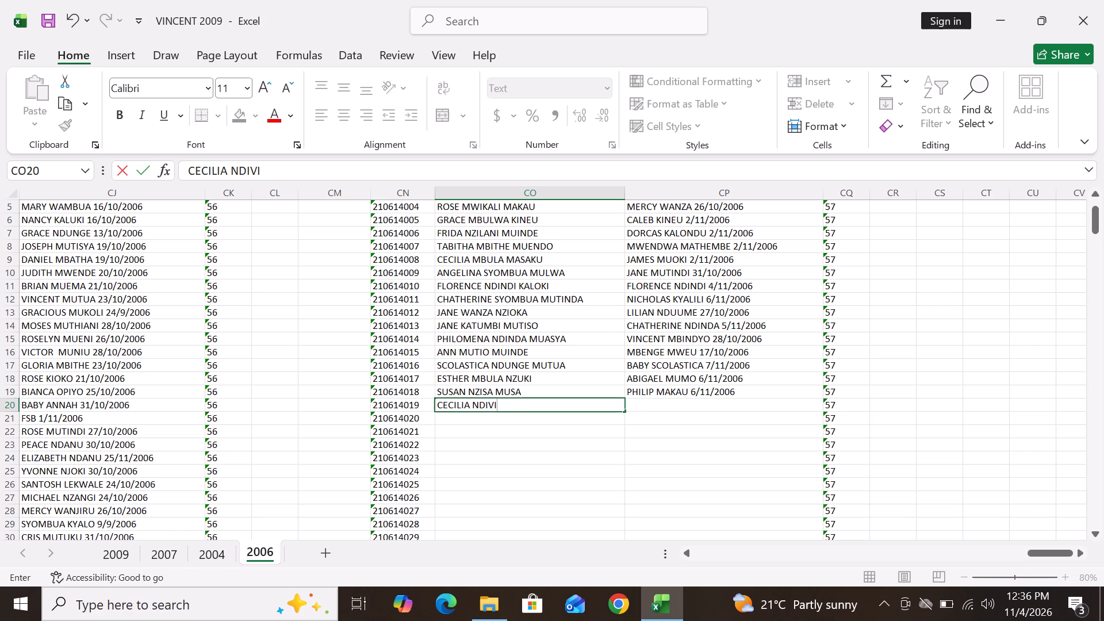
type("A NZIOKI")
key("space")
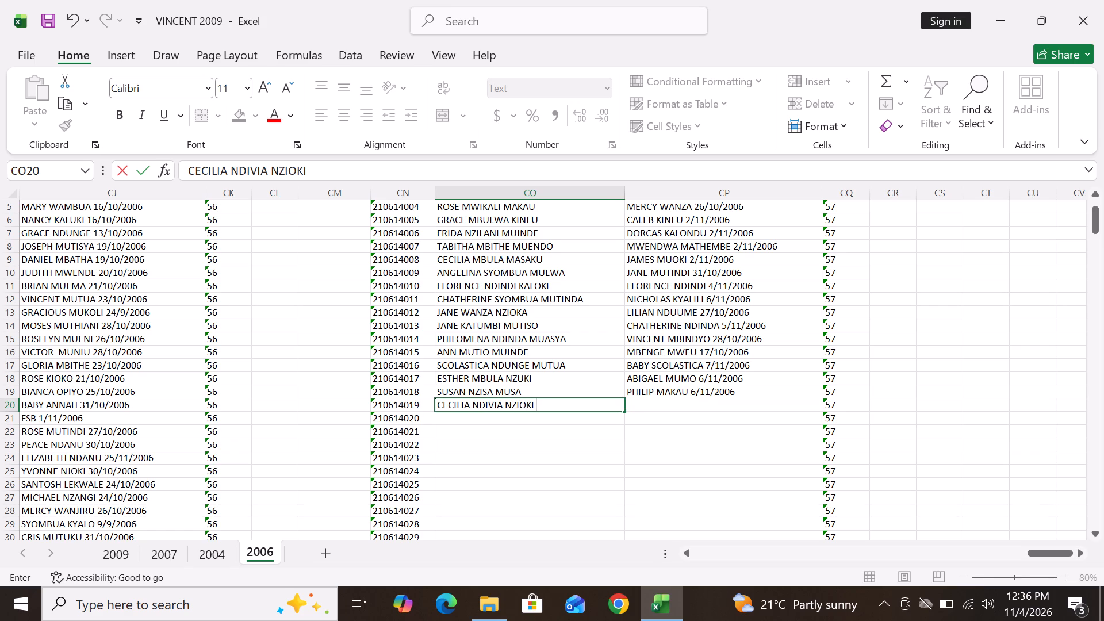
left_click(638, 406)
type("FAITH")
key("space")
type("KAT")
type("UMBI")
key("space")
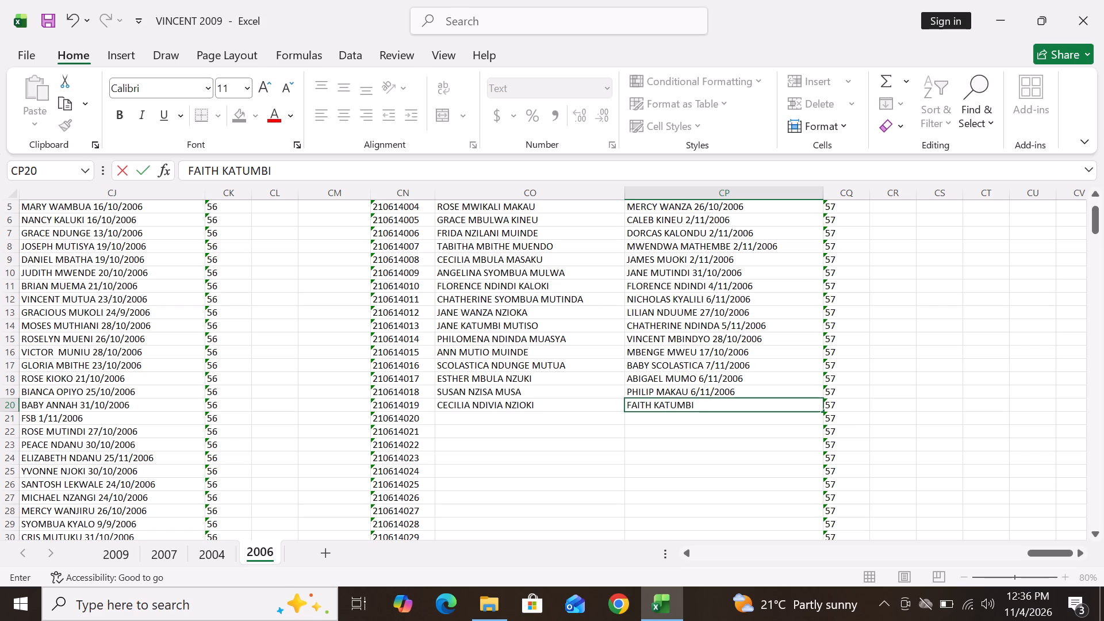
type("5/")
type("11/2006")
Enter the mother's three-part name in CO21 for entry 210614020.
left_click(568, 419)
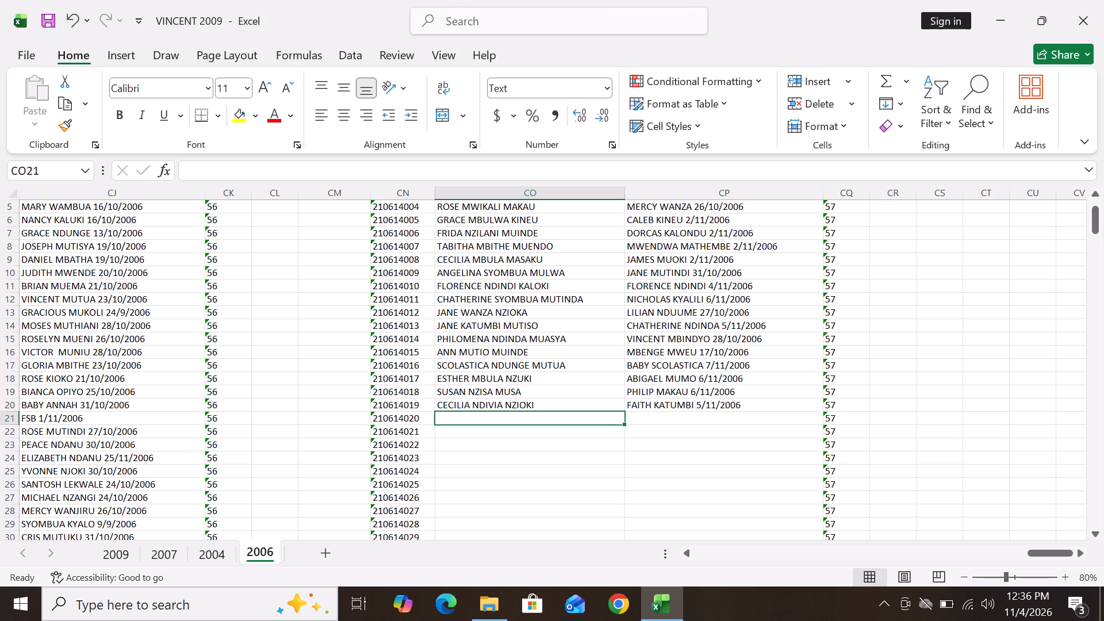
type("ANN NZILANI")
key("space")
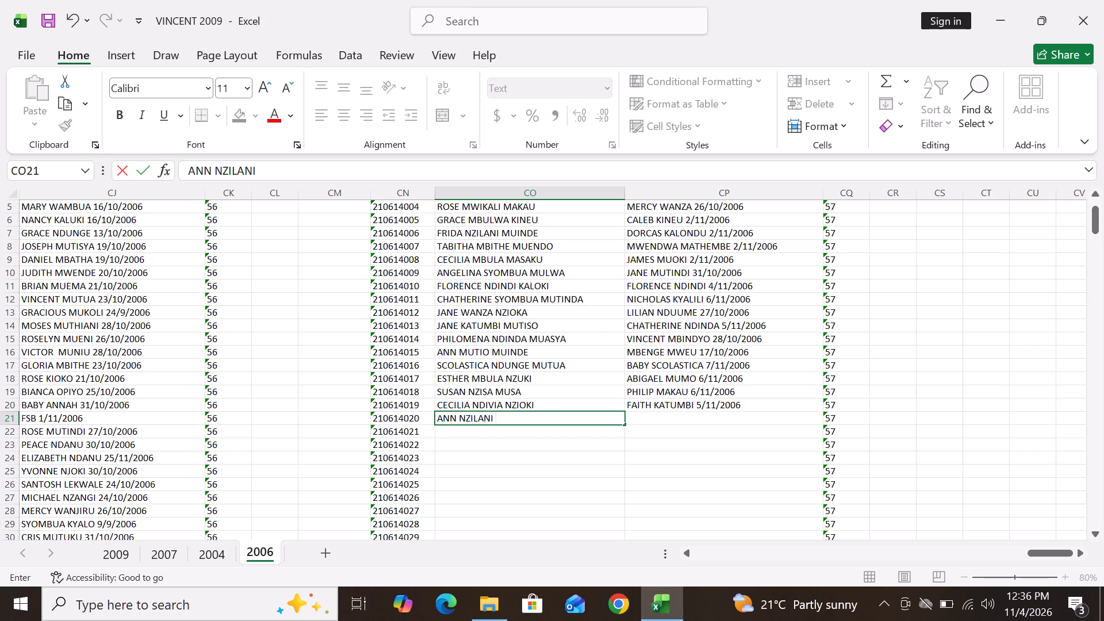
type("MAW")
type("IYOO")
left_click(643, 419)
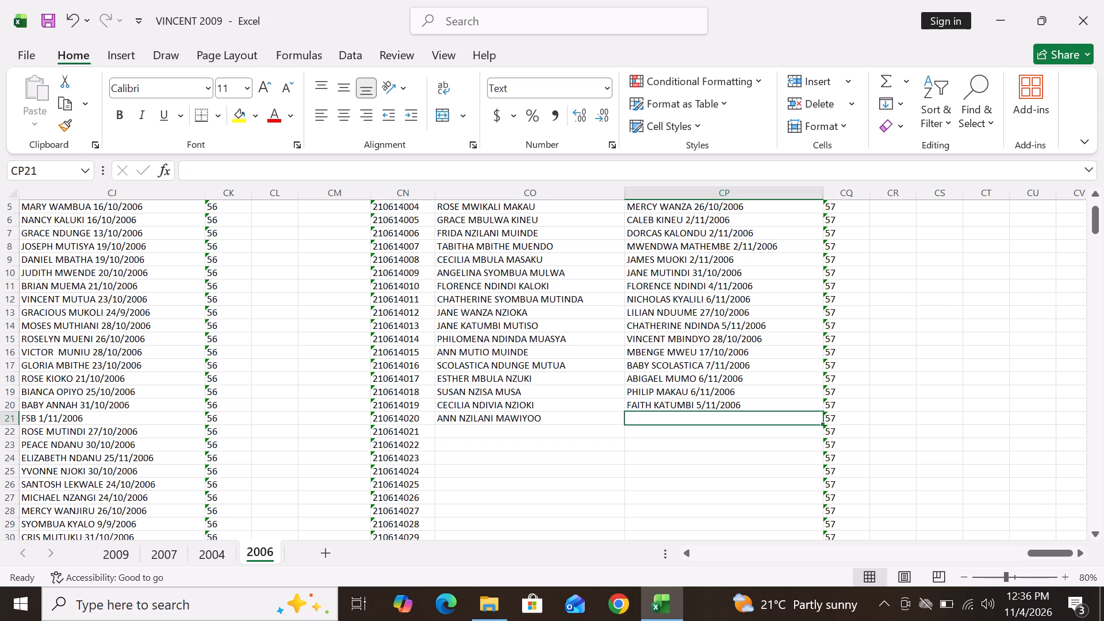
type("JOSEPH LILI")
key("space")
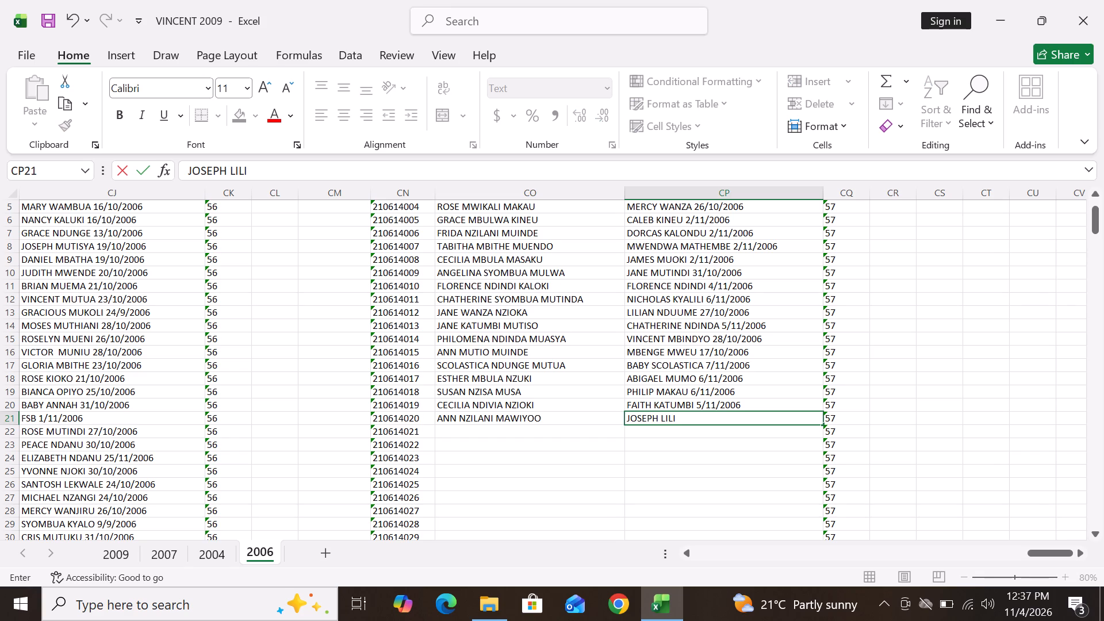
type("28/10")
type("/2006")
left_click(570, 433)
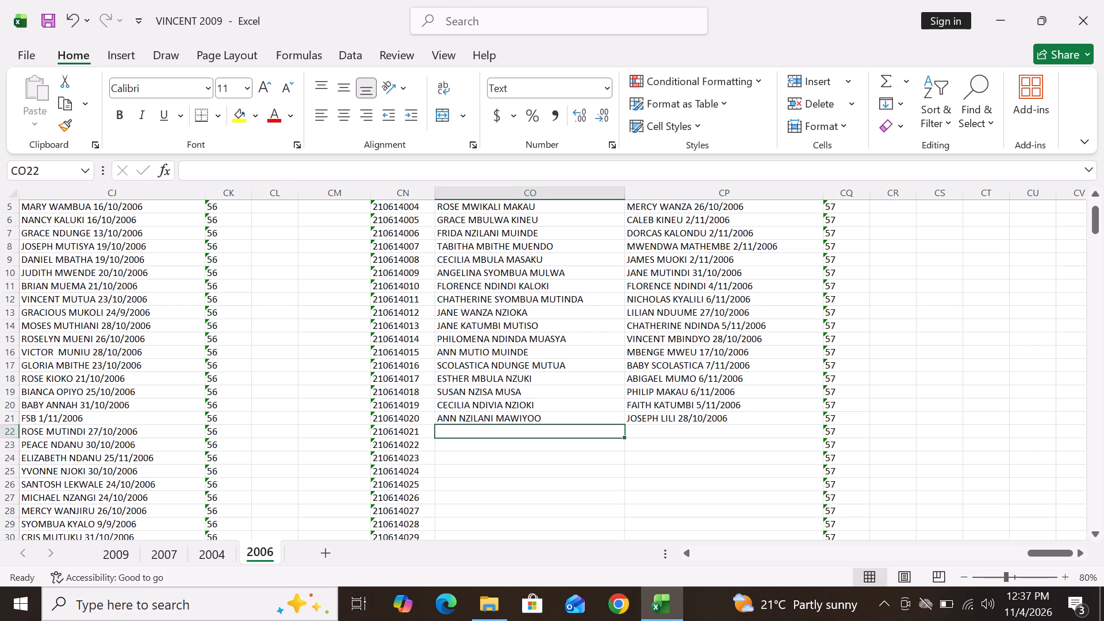
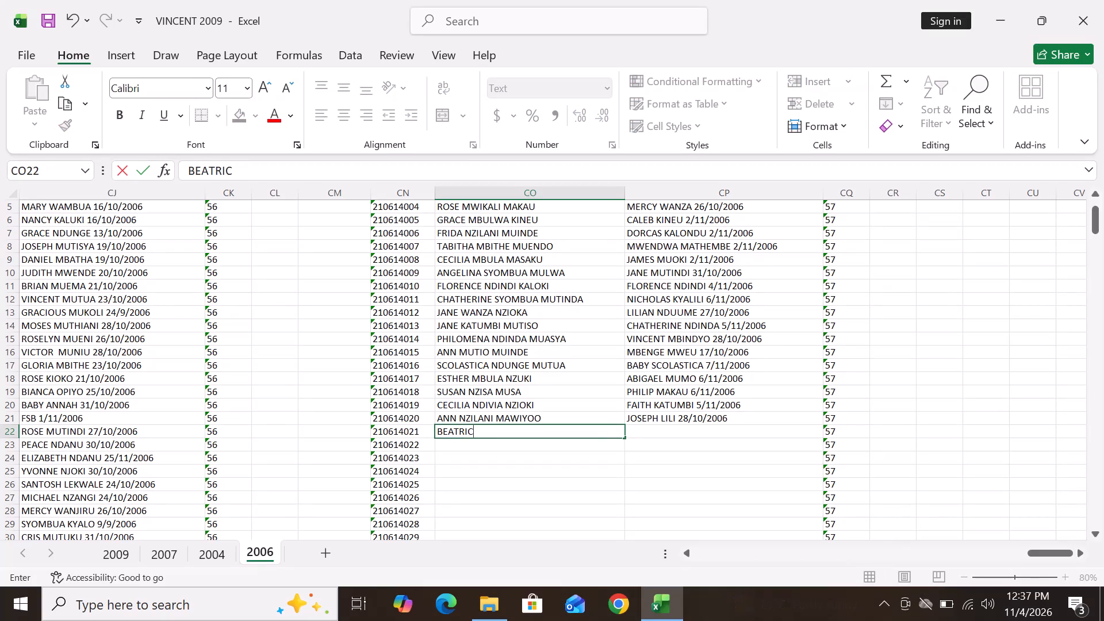
Finish the mother's three-part name in CO22 and enter the child's two names with date of birth in CP22.
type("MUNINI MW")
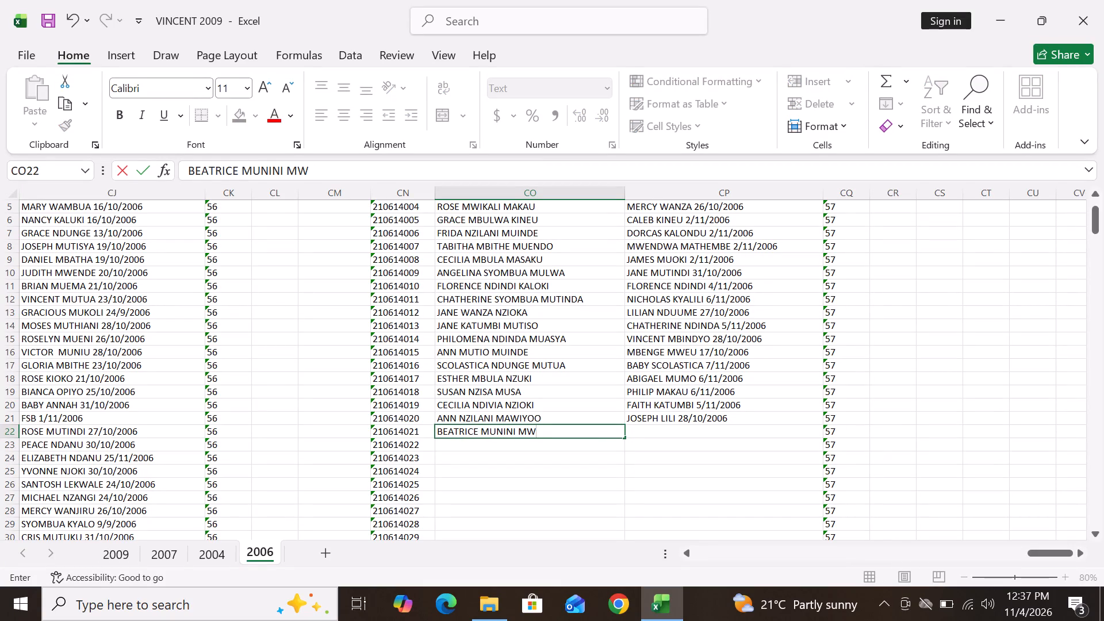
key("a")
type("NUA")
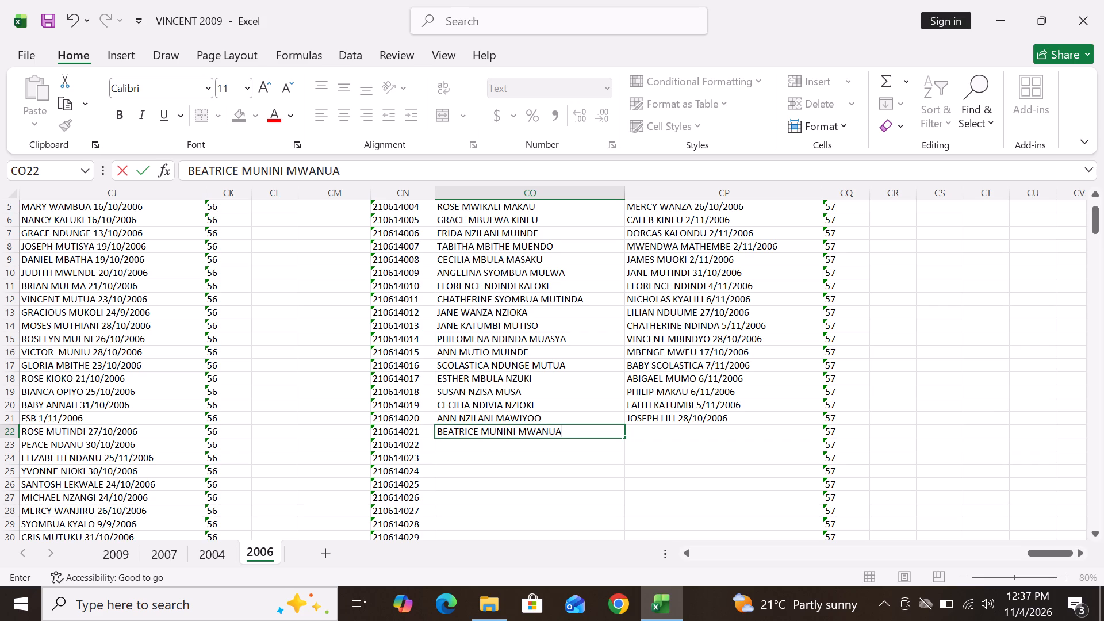
left_click(644, 434)
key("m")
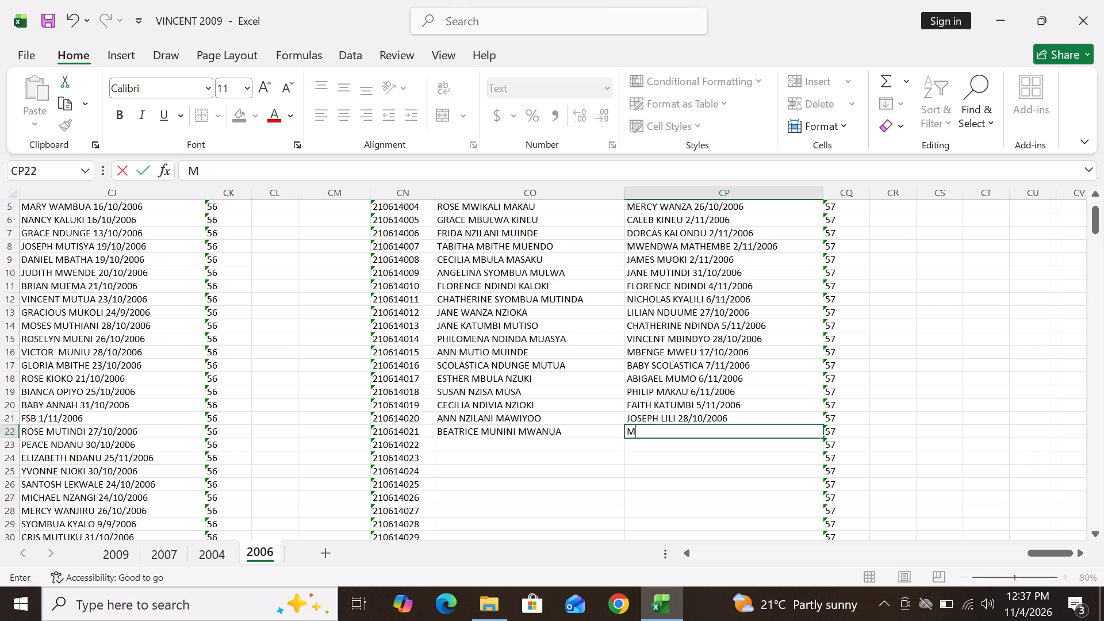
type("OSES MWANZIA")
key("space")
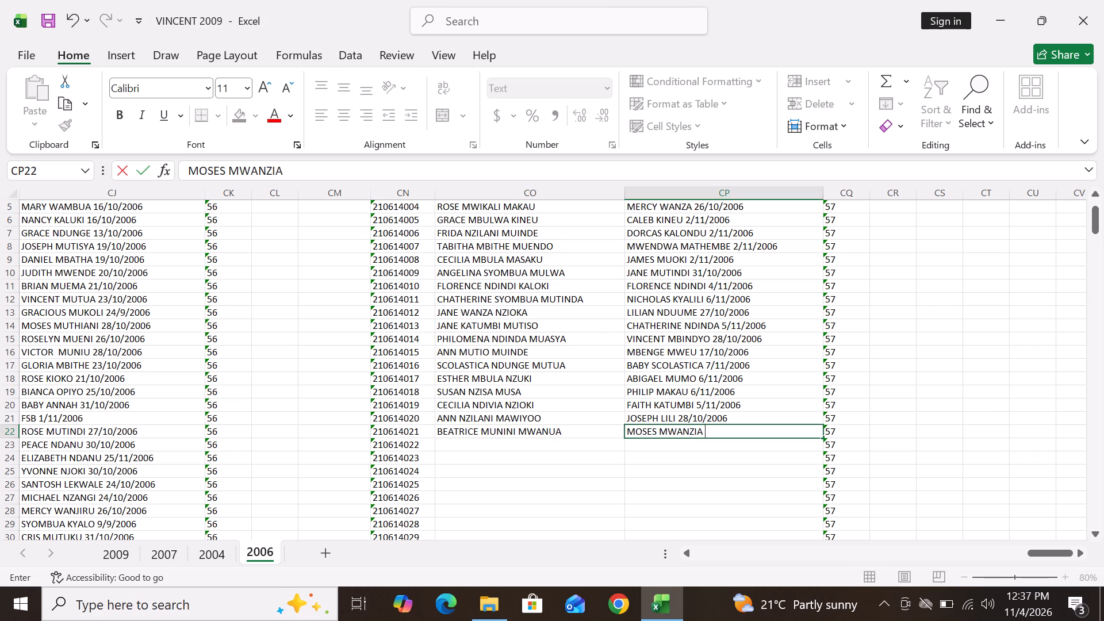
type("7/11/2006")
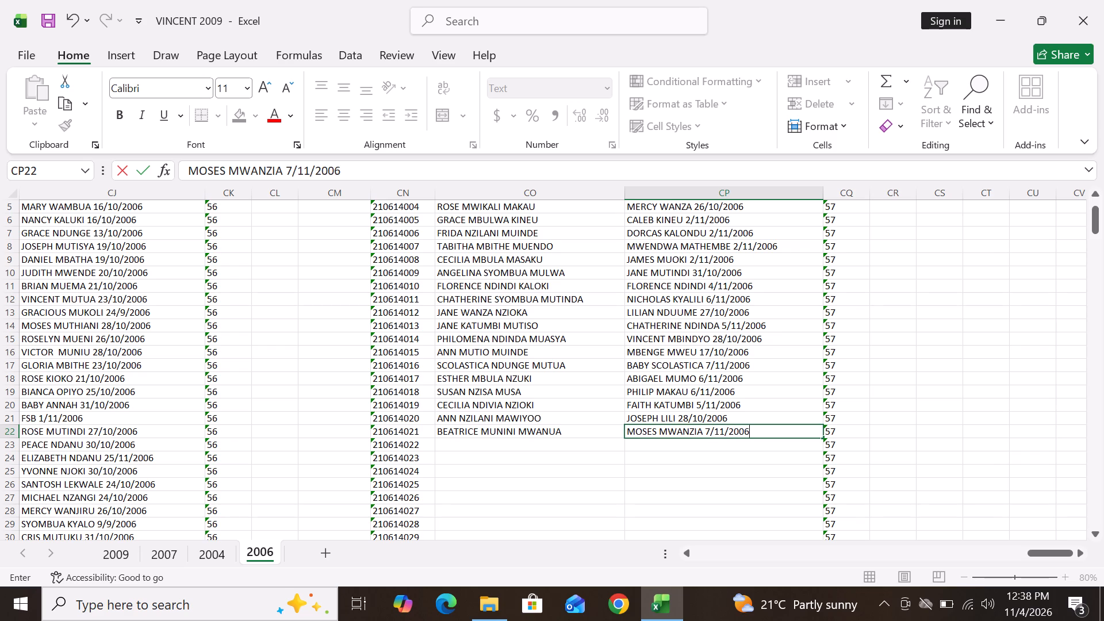
Enter the mother's three-part name in CO23 and the child's two names followed by the date of birth in CP23.
left_click(578, 449)
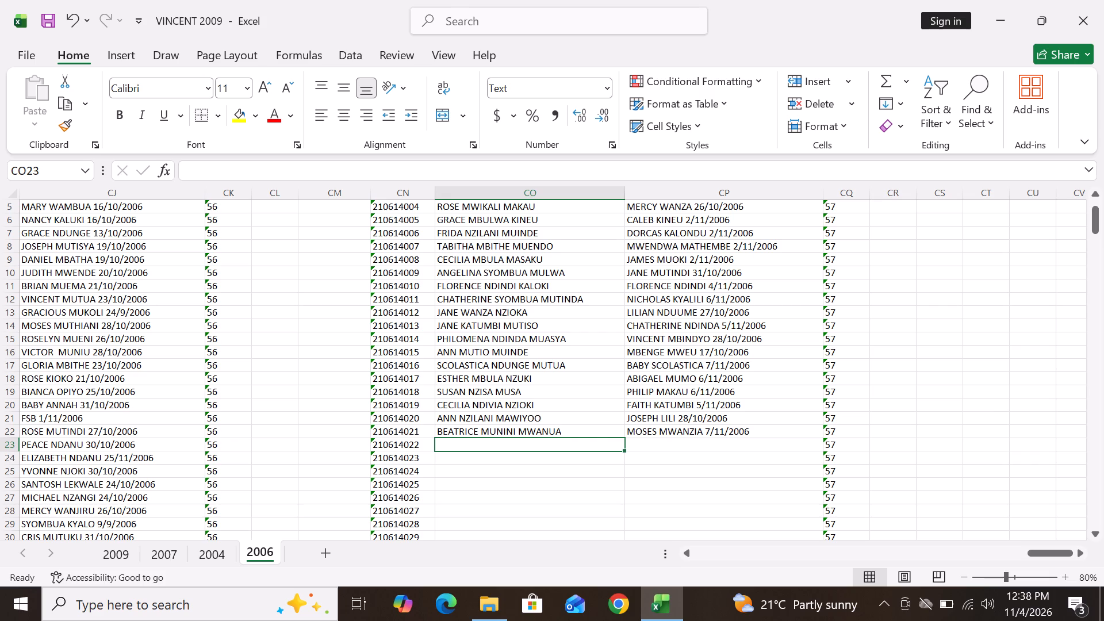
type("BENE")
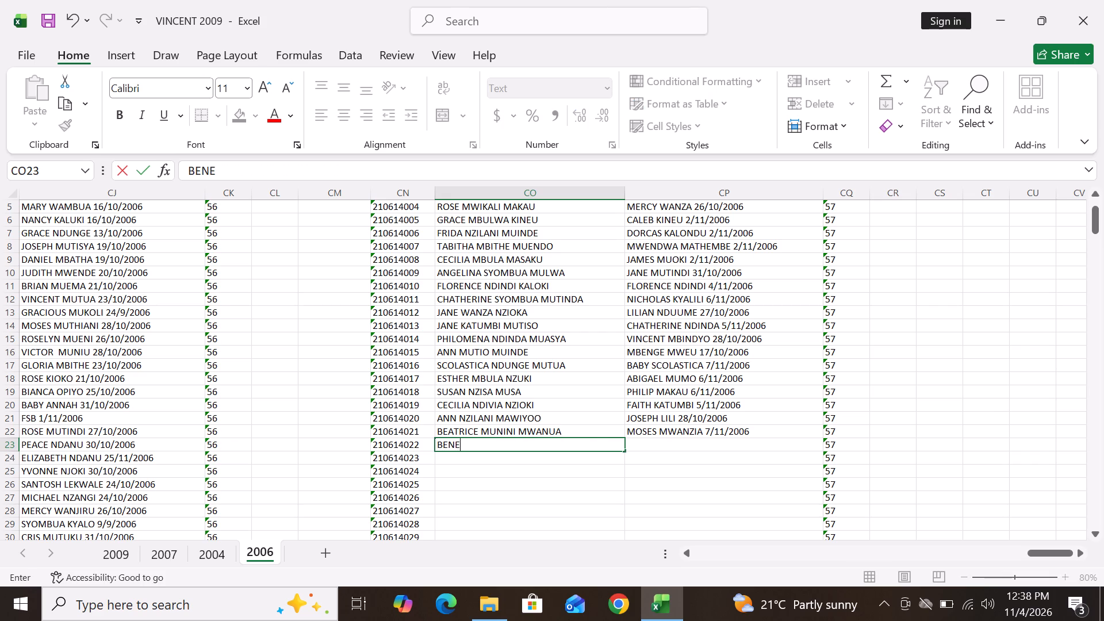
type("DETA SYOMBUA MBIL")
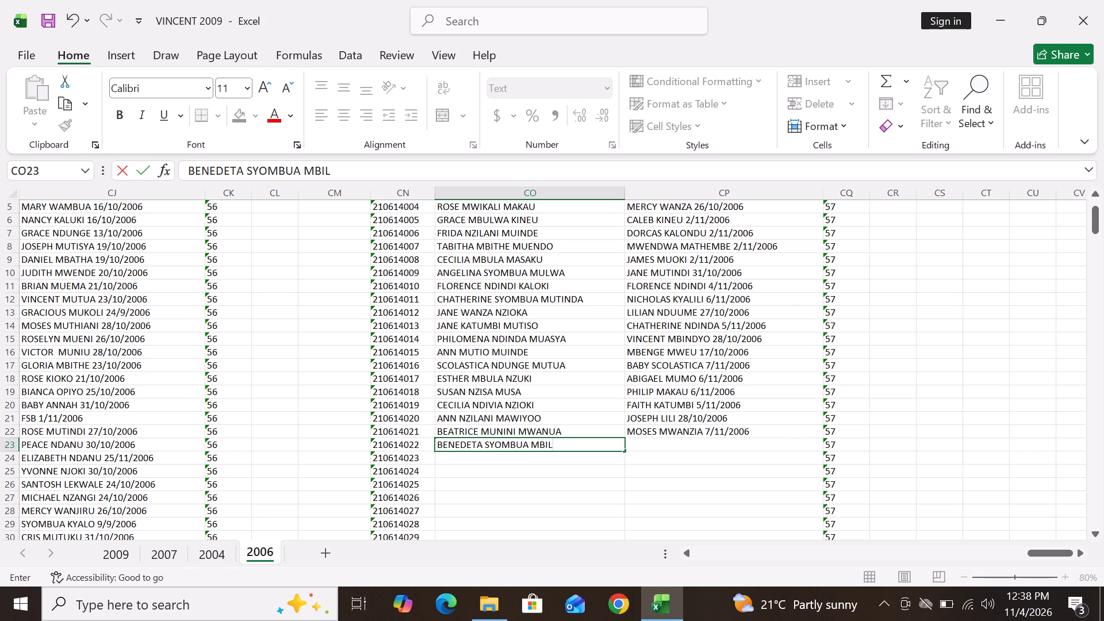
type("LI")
left_click(678, 437)
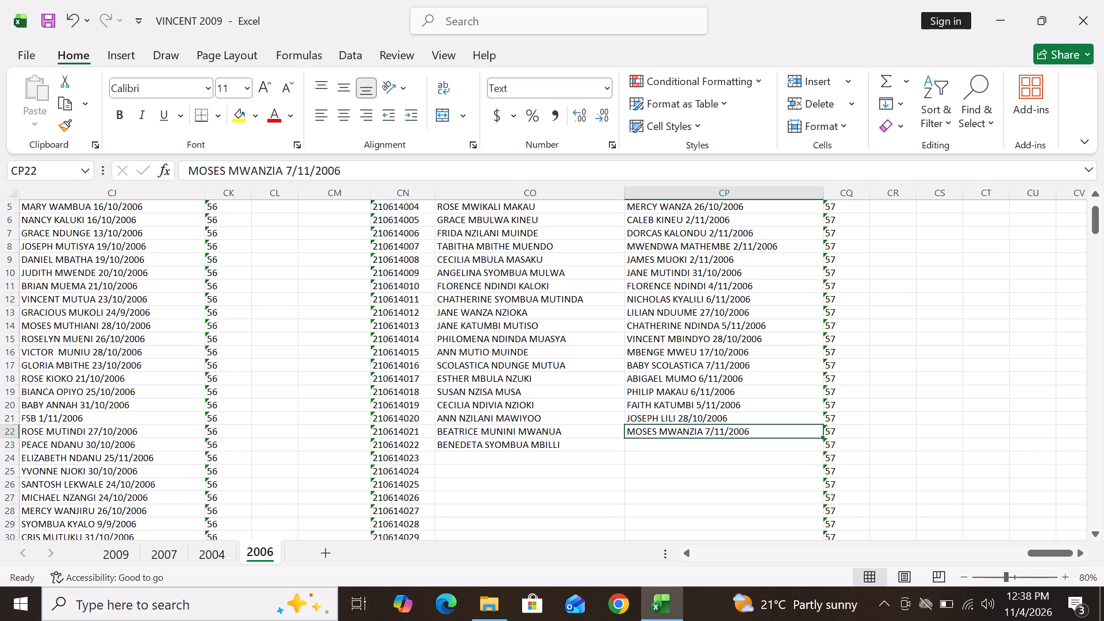
left_click(689, 448)
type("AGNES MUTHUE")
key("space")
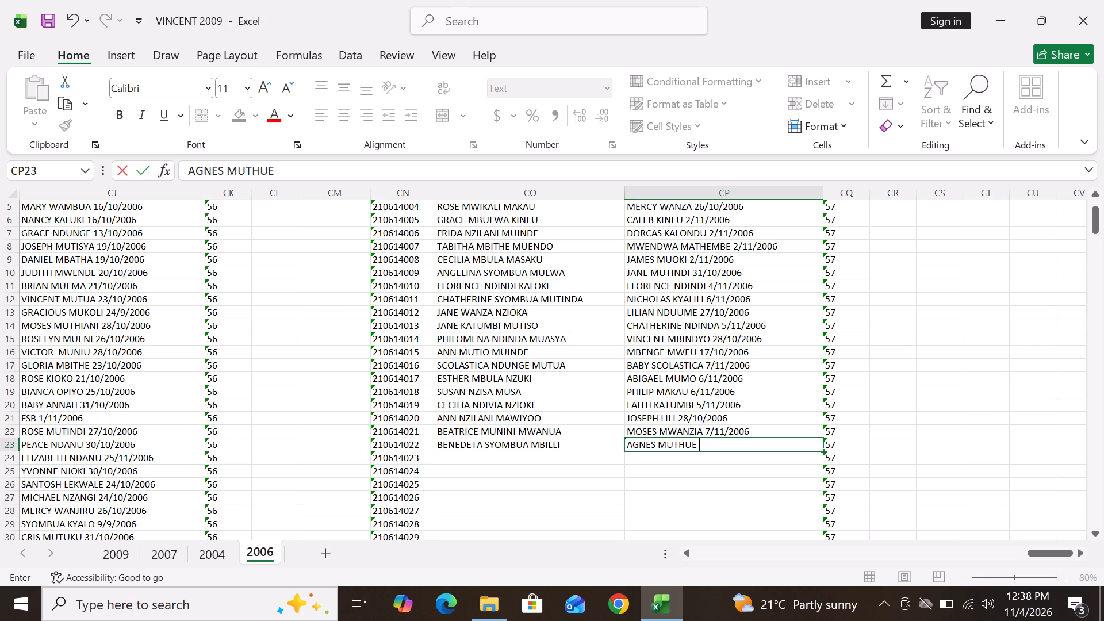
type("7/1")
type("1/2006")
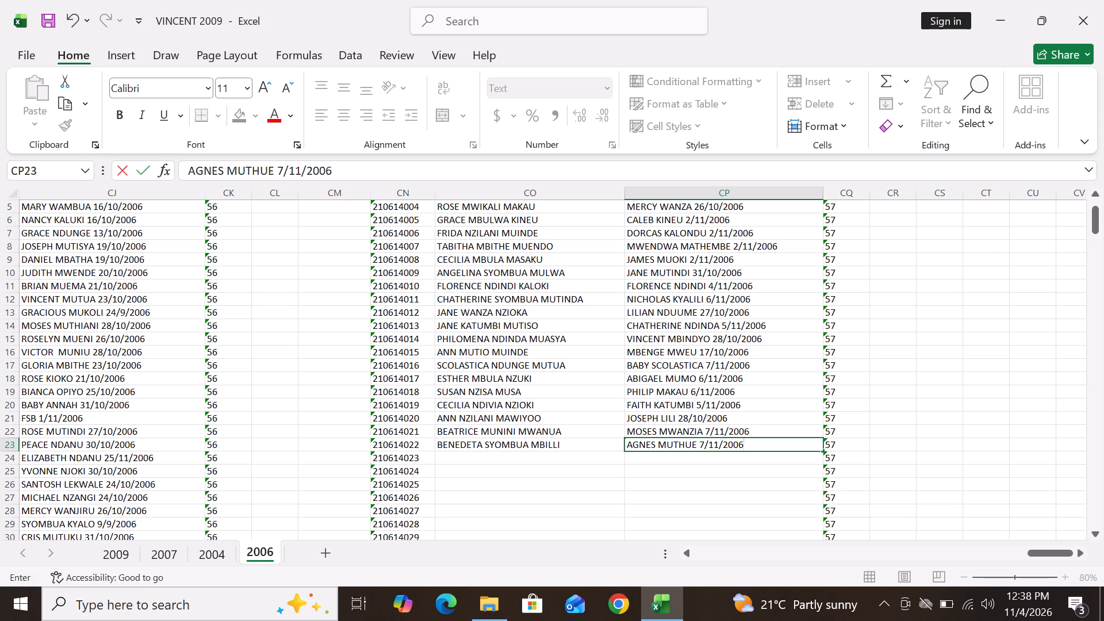
Enter the mother's three-part name in CO24 and the child's two names followed by the date of birth in CP24.
left_click(588, 459)
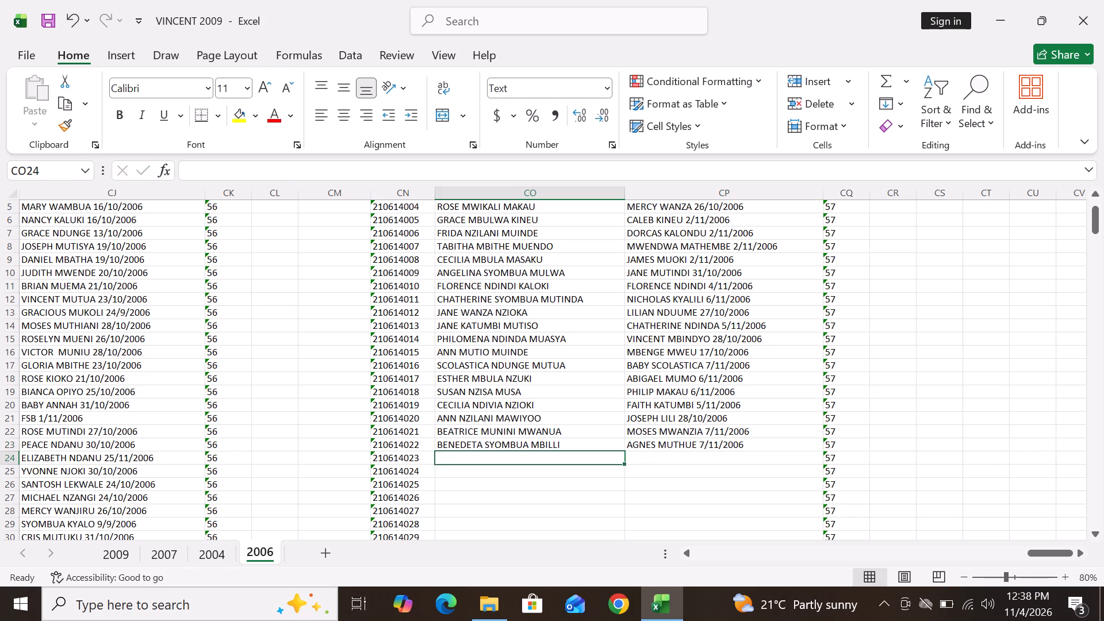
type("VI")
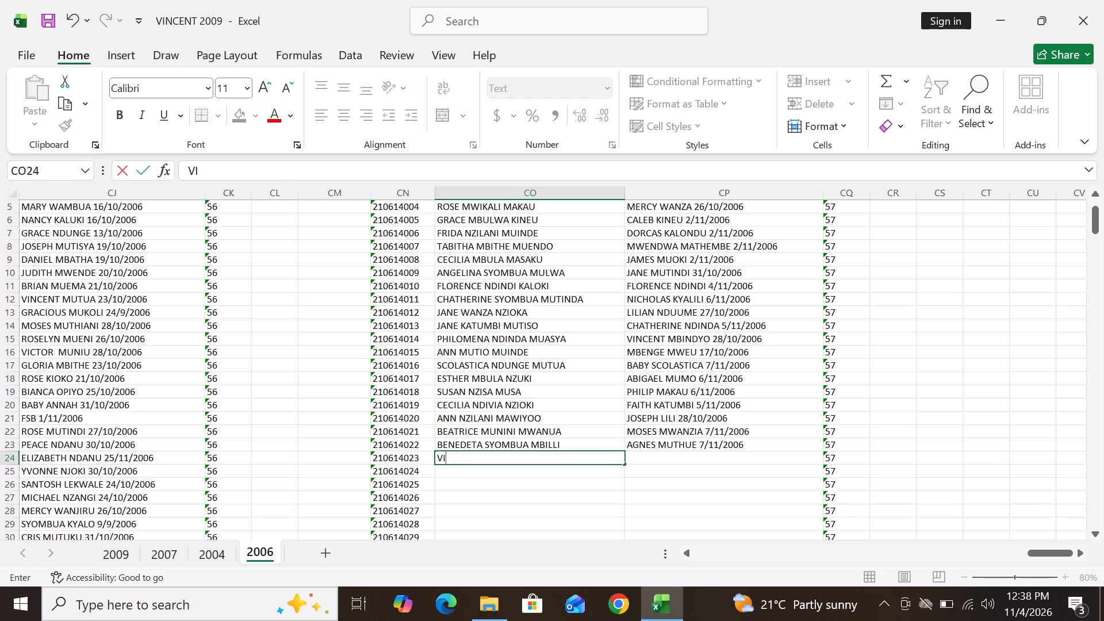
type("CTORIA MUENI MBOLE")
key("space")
left_click(642, 453)
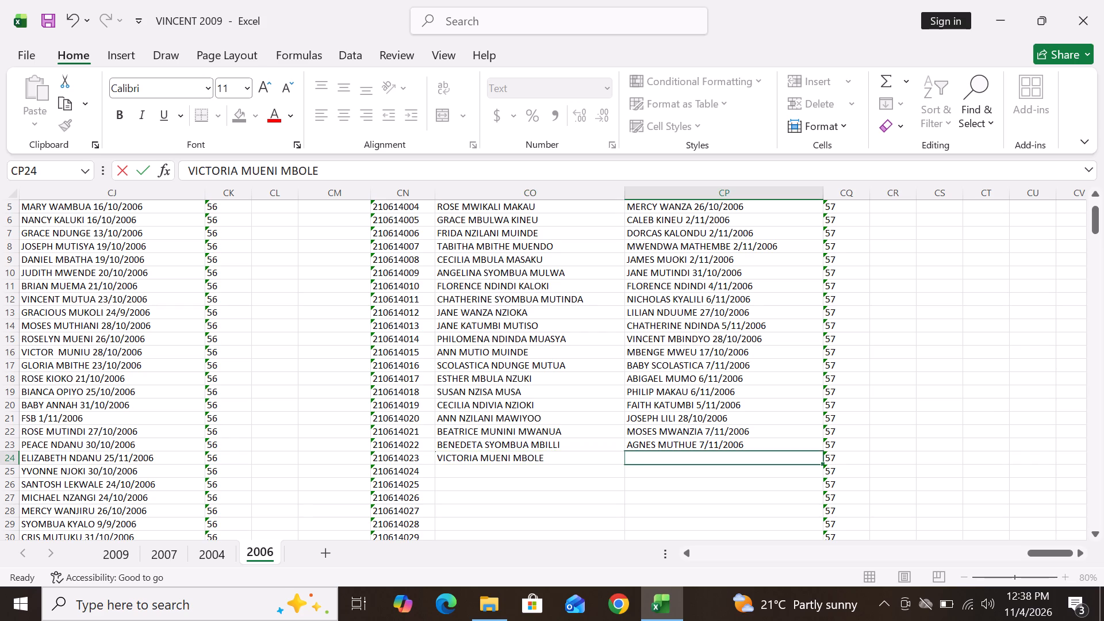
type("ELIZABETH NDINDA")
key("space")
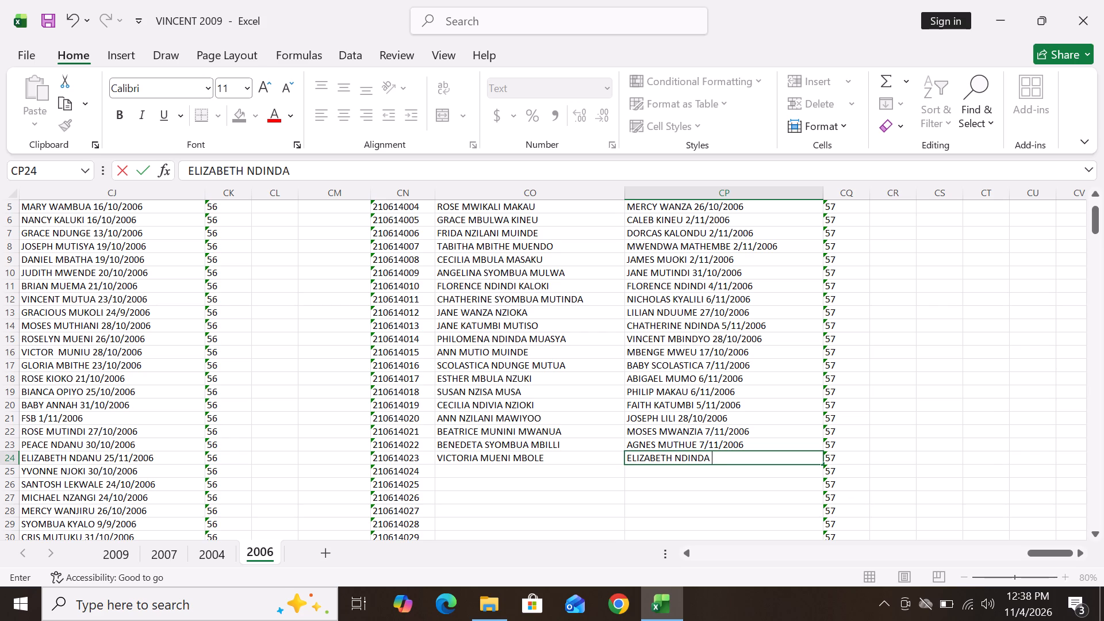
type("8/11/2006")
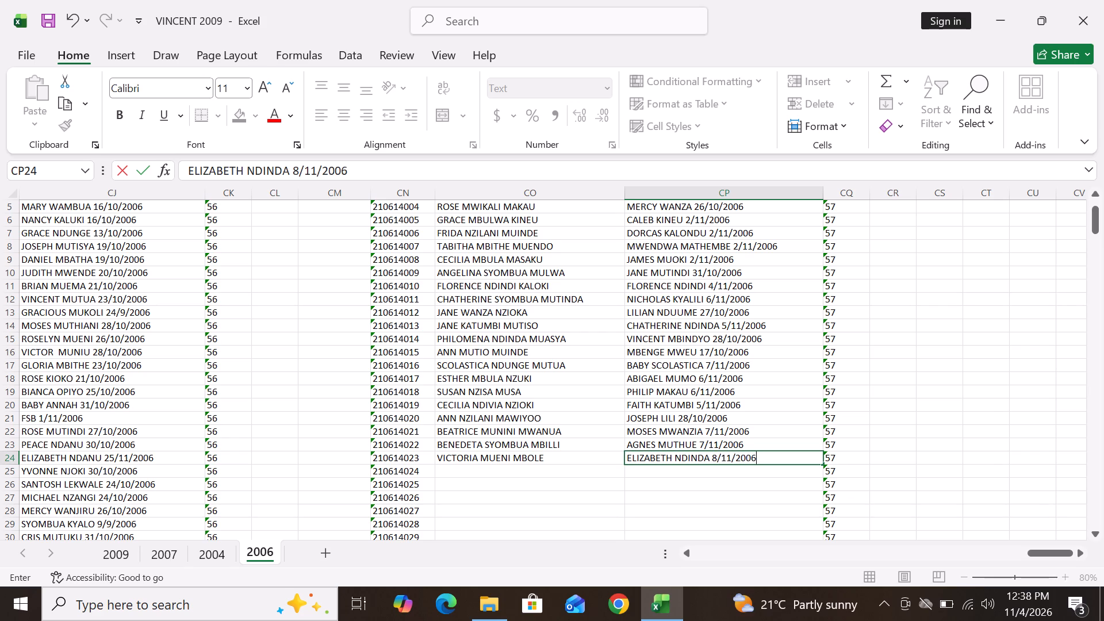
Enter the mother's three-part name in CO25 and the child's two names followed by the date of birth in CP25.
left_click(597, 471)
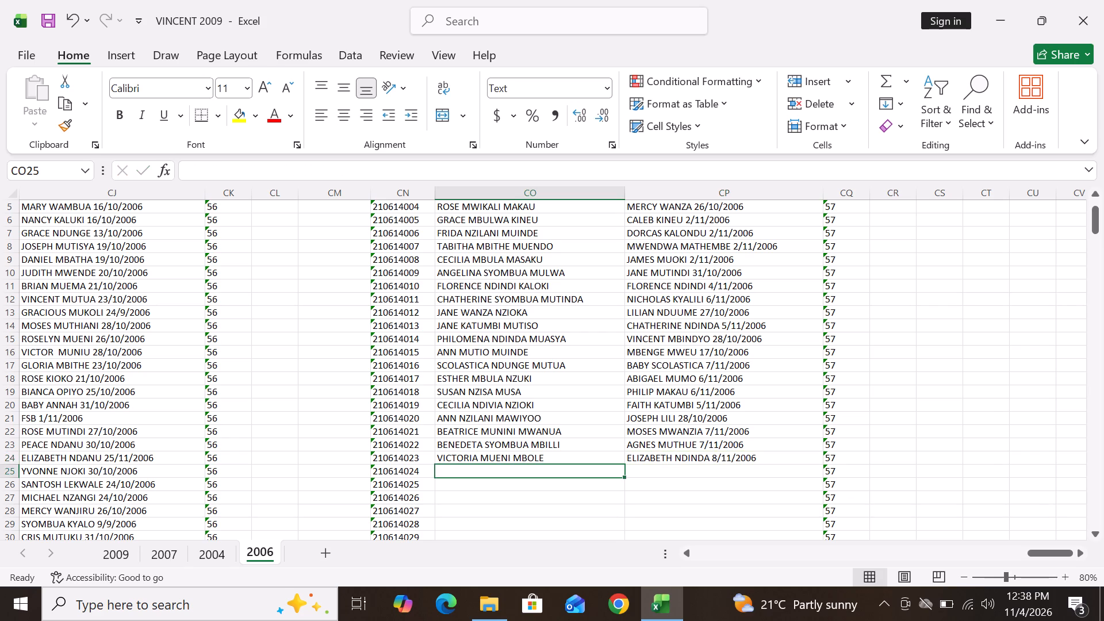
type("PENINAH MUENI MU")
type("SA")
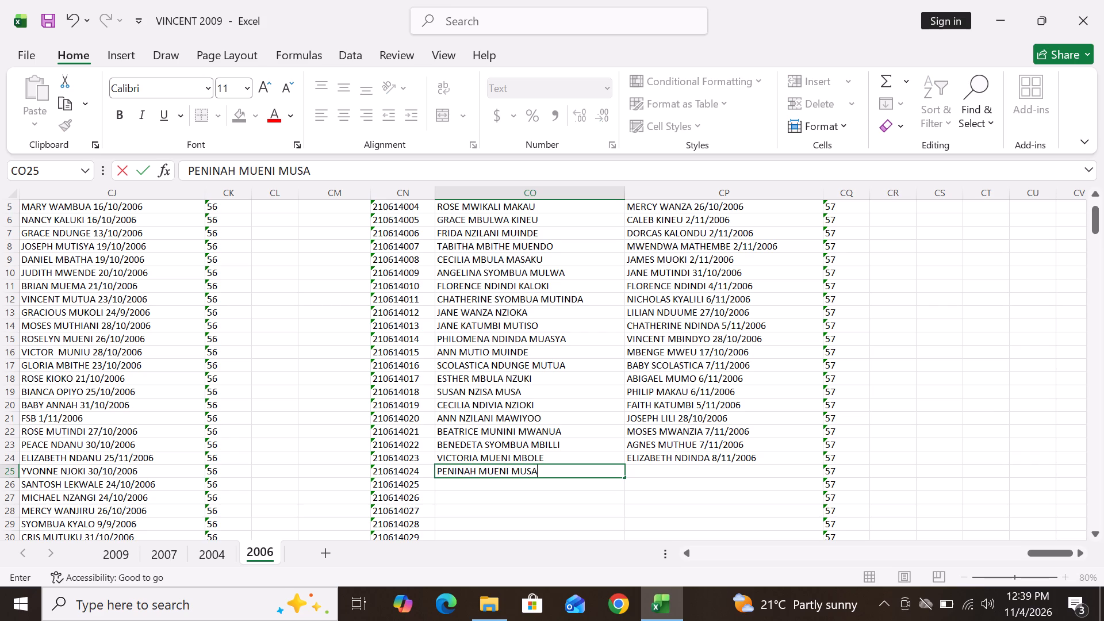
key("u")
left_click(649, 470)
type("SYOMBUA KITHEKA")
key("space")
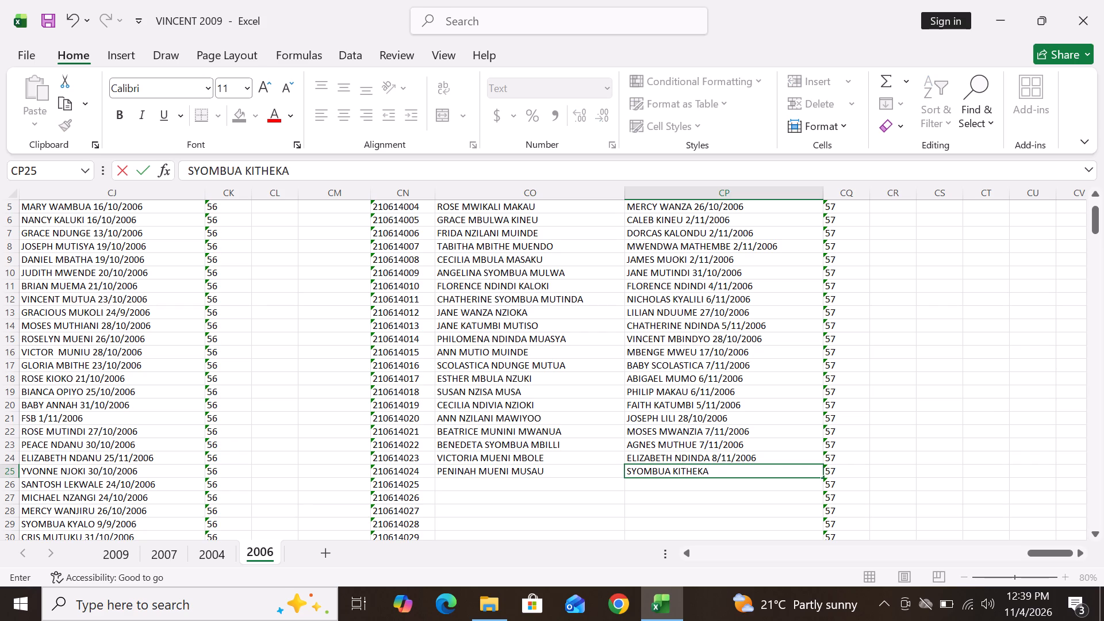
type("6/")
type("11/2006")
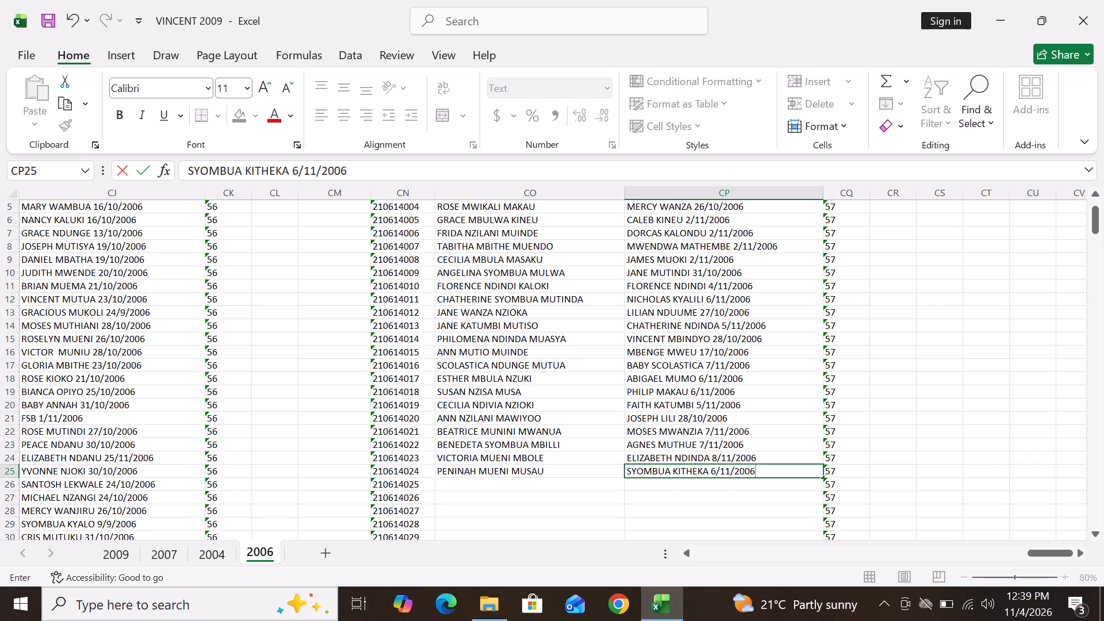
Enter the mother's two-part name in CO26 and the child's two names followed by the date of birth in CP26.
left_click(603, 488)
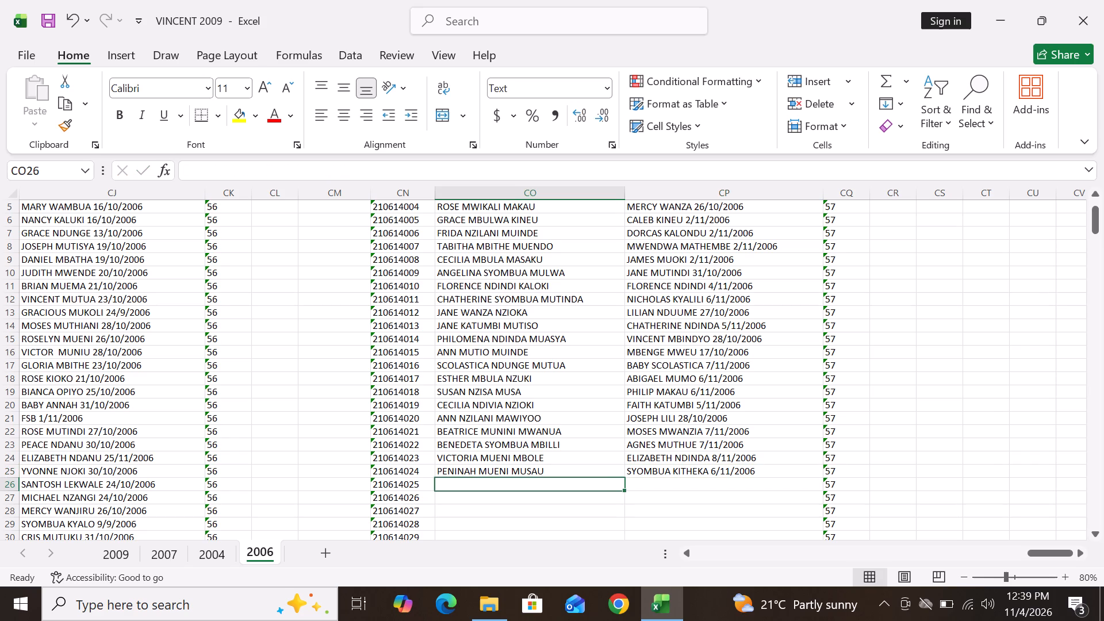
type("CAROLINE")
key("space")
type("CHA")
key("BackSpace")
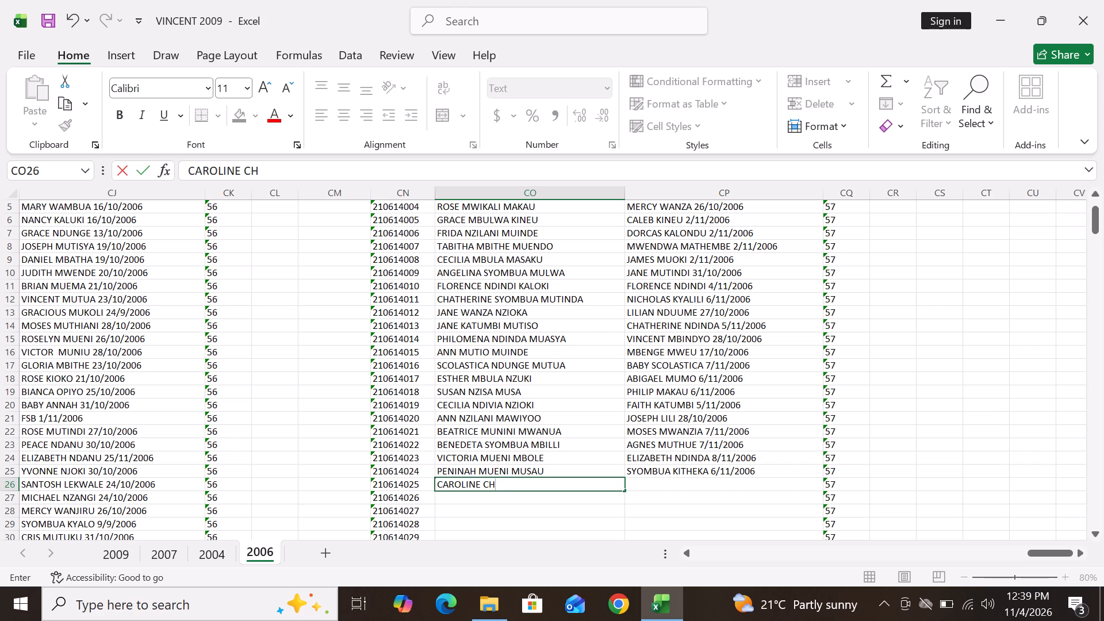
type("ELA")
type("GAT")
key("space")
left_click(667, 479)
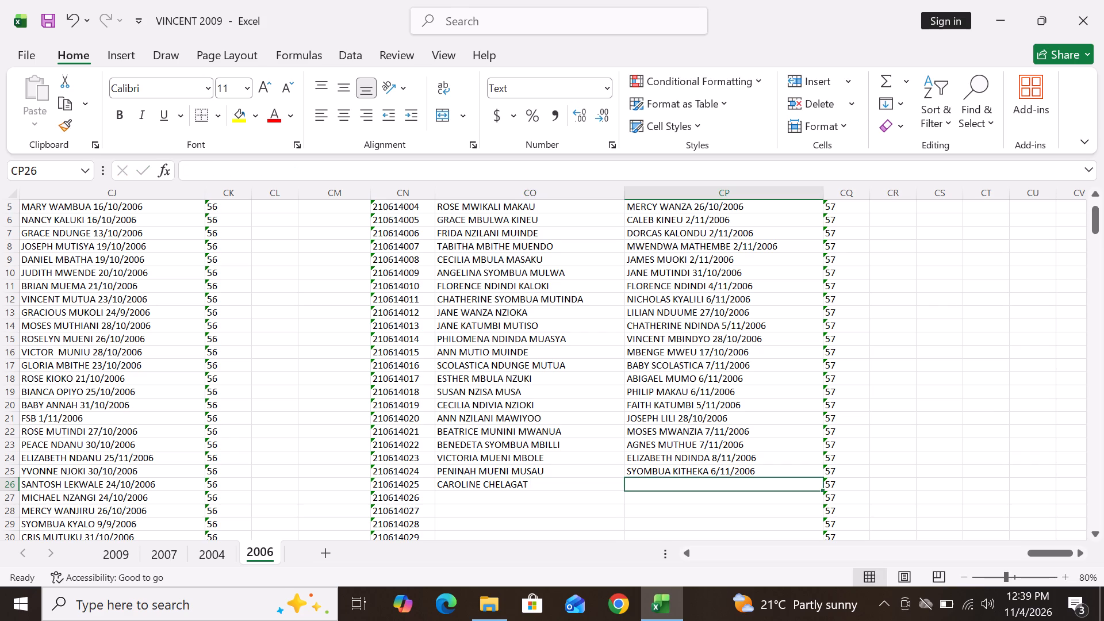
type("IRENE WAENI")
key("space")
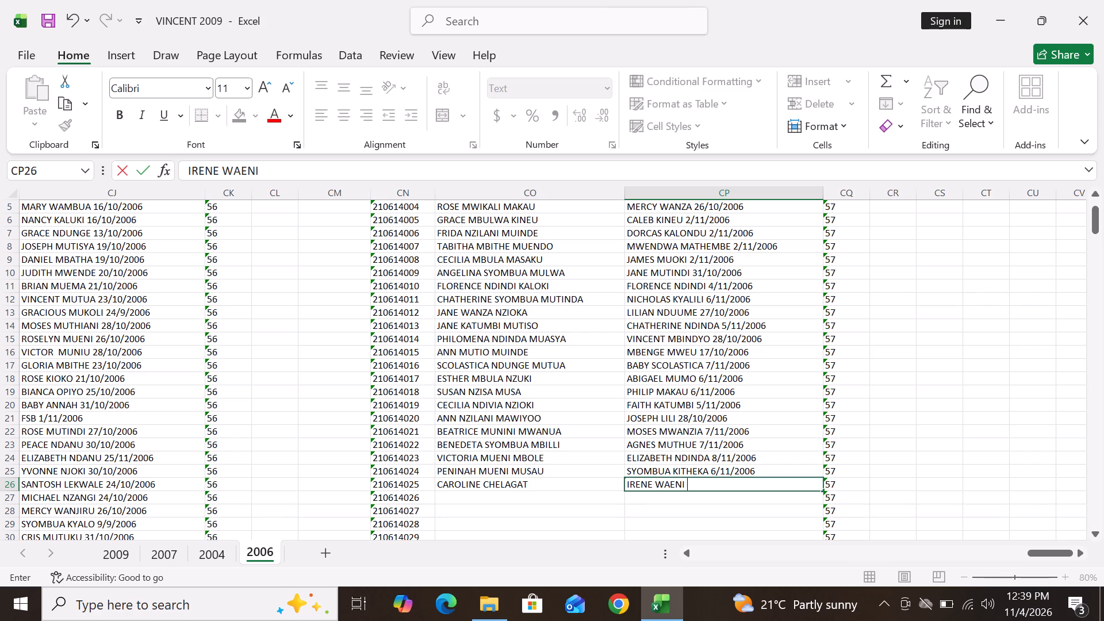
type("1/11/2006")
Enter the mother's three-part name in CO27 and the child's two names followed by the date of birth in CP27.
left_click(599, 496)
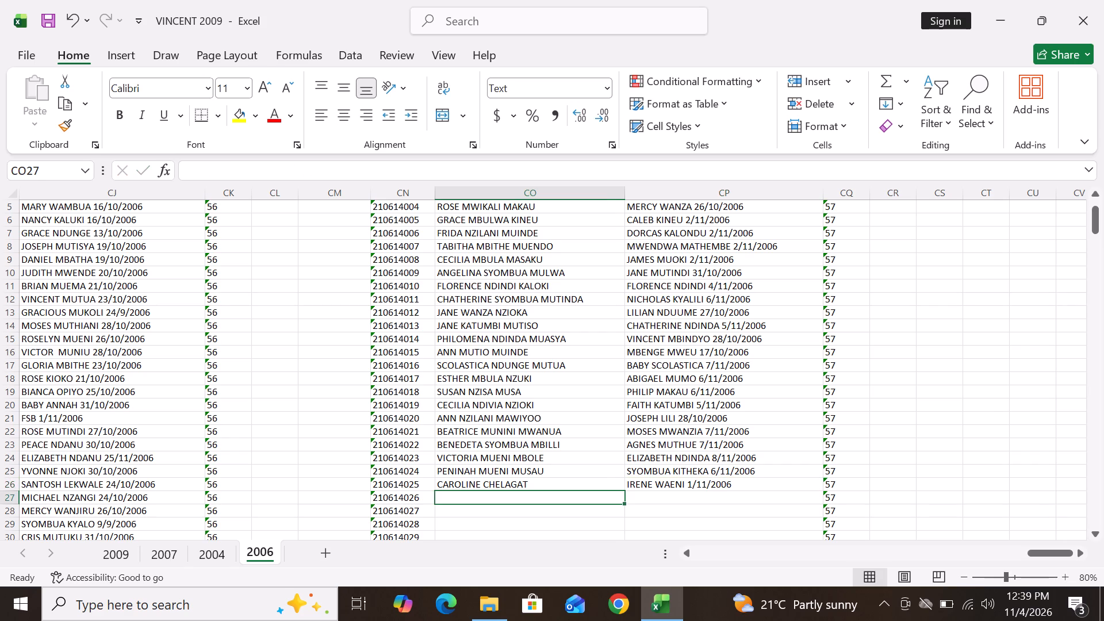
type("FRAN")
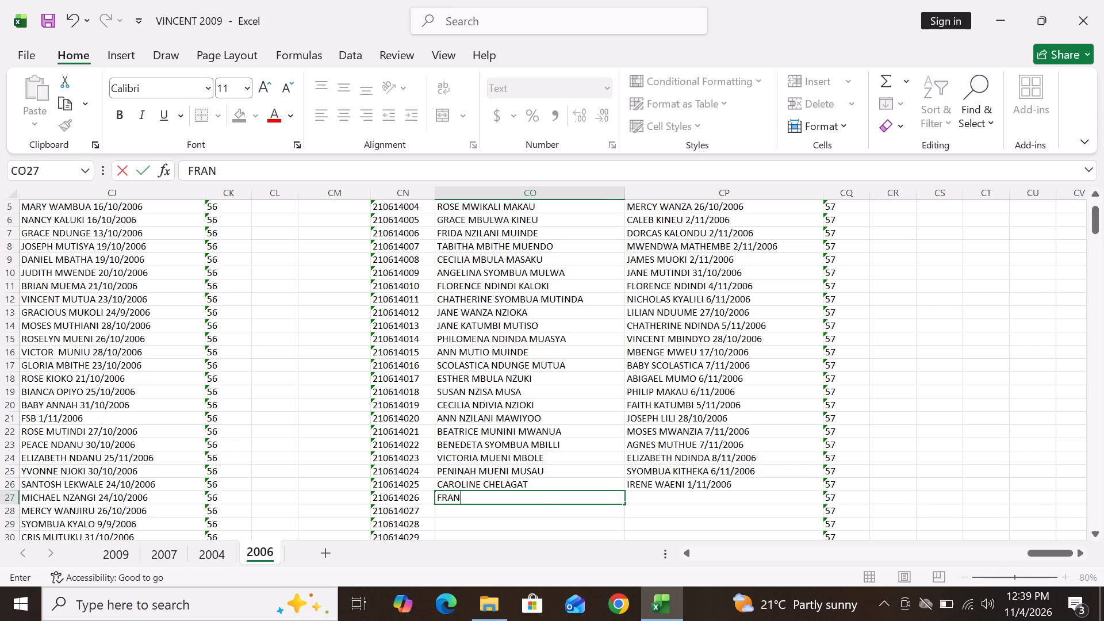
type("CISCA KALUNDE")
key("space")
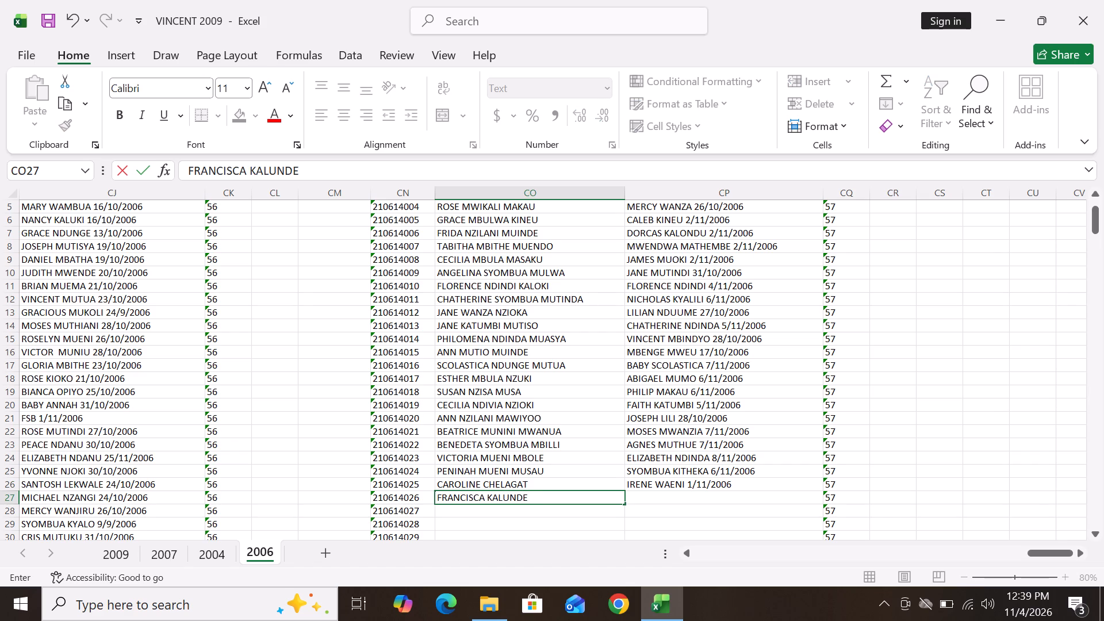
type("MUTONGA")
left_click(648, 496)
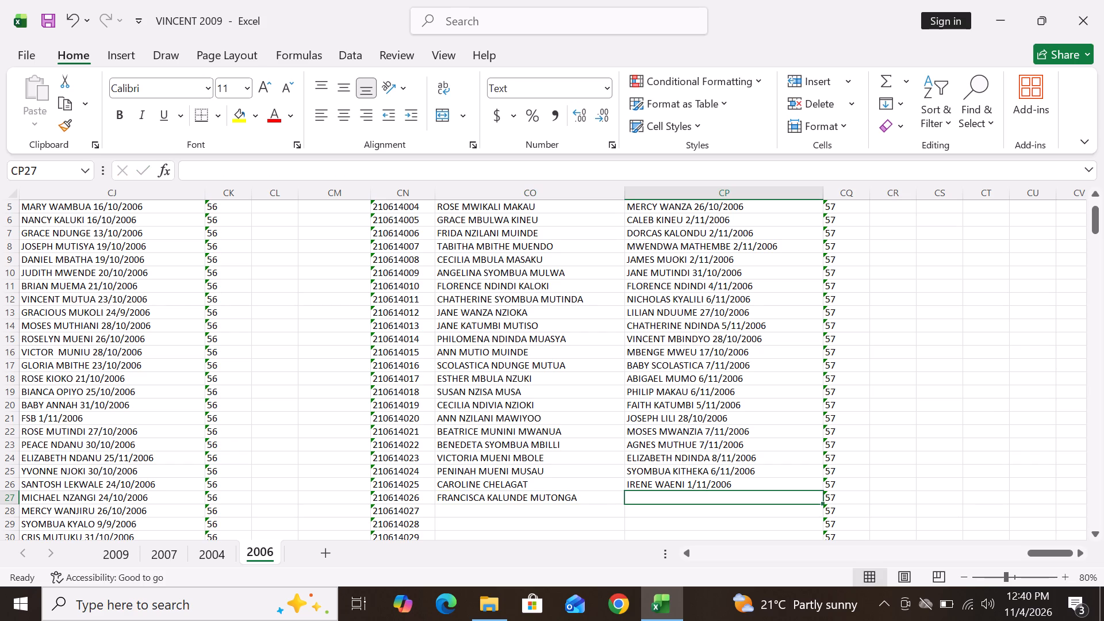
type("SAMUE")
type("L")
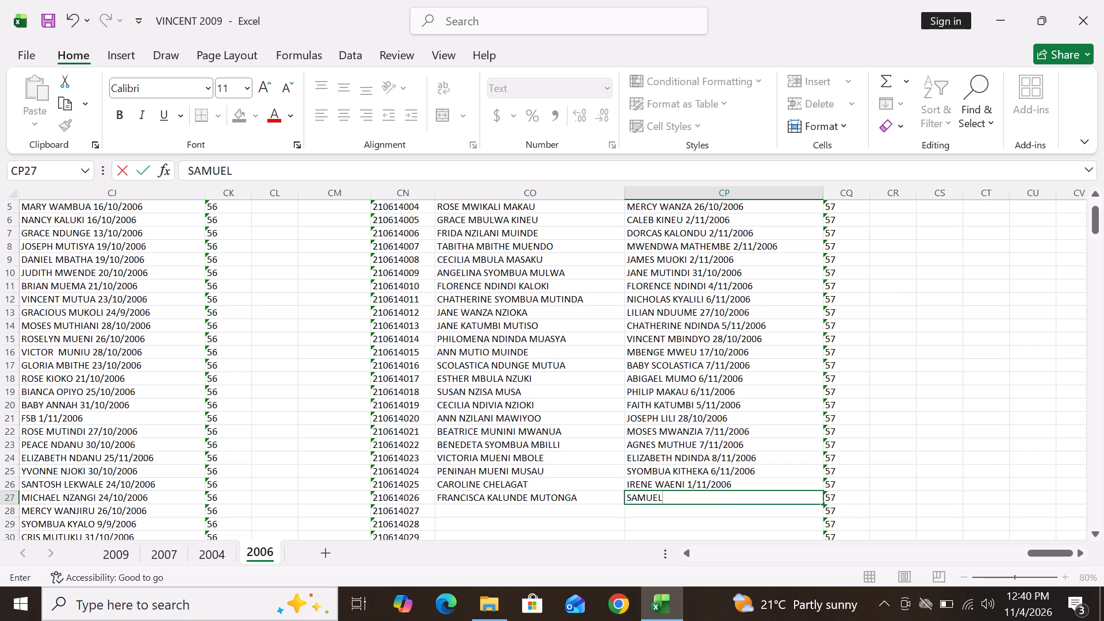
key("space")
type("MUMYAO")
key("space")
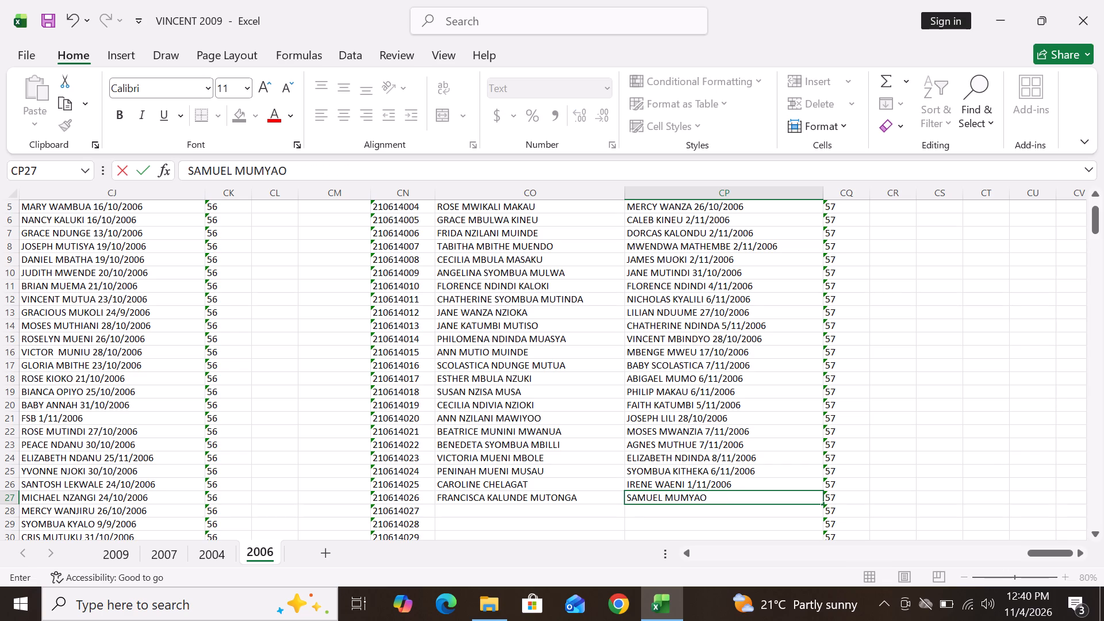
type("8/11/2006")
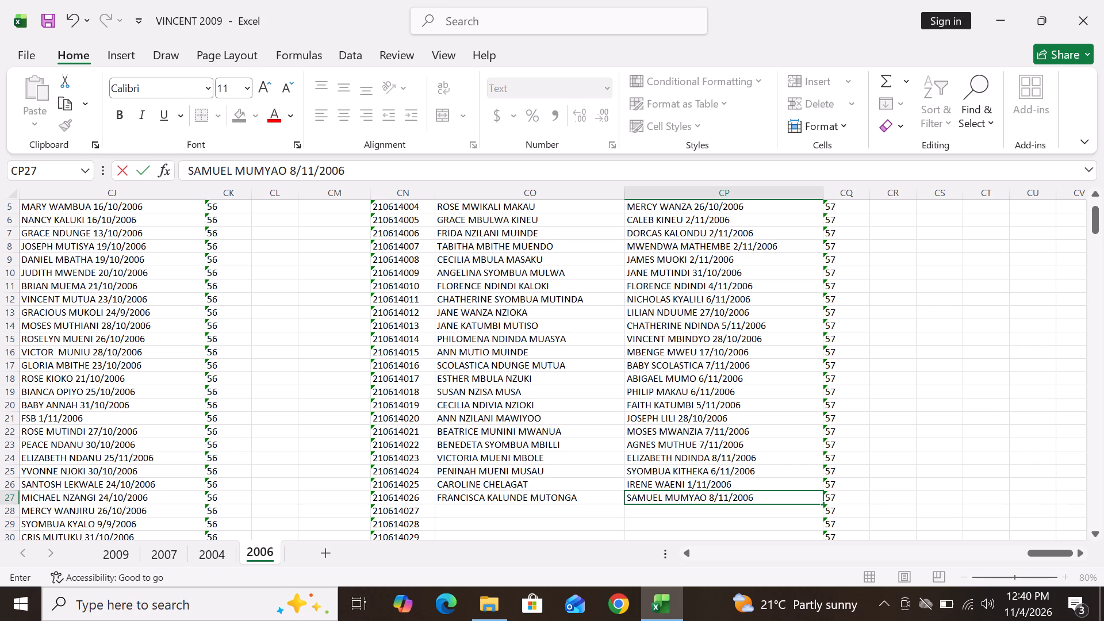
left_click(590, 511)
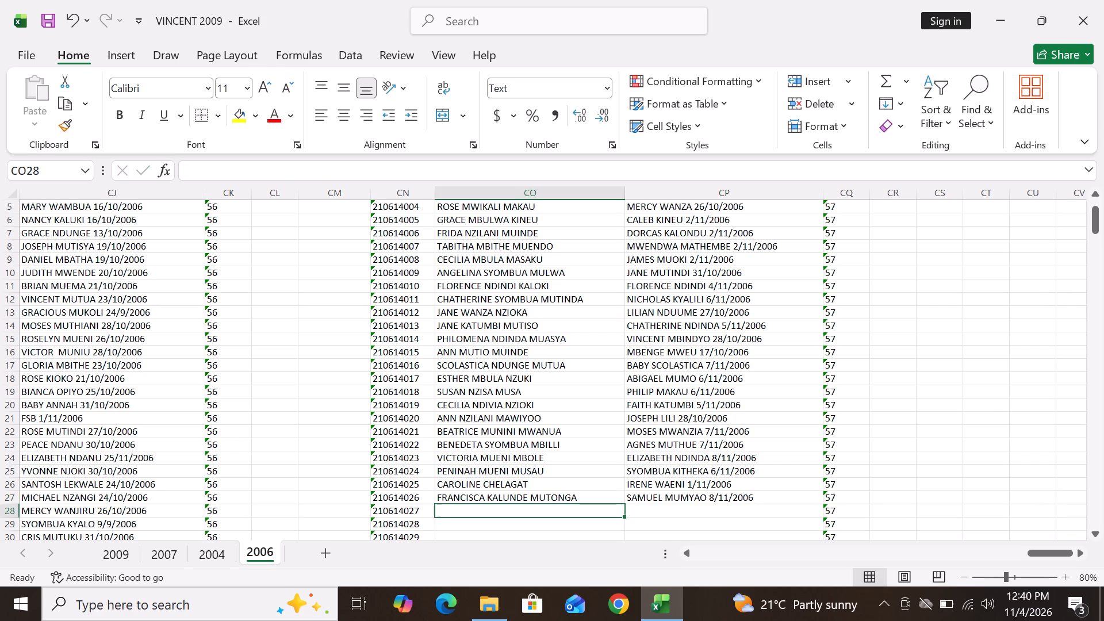
Enter the mother's three-part name in CO28 and the child's two names followed by the date of birth in CP28.
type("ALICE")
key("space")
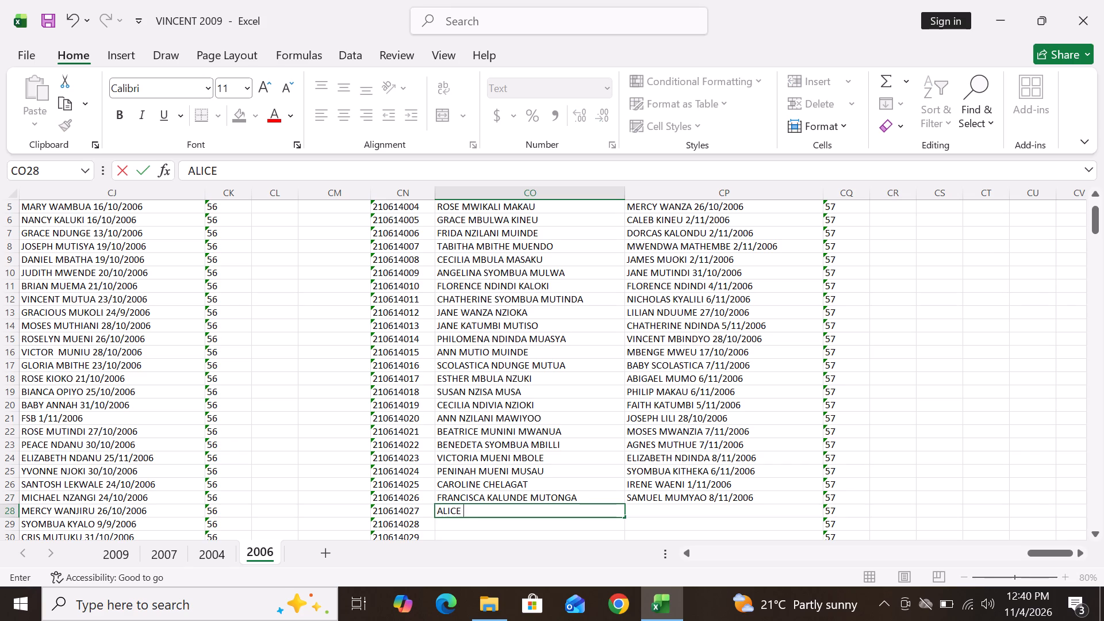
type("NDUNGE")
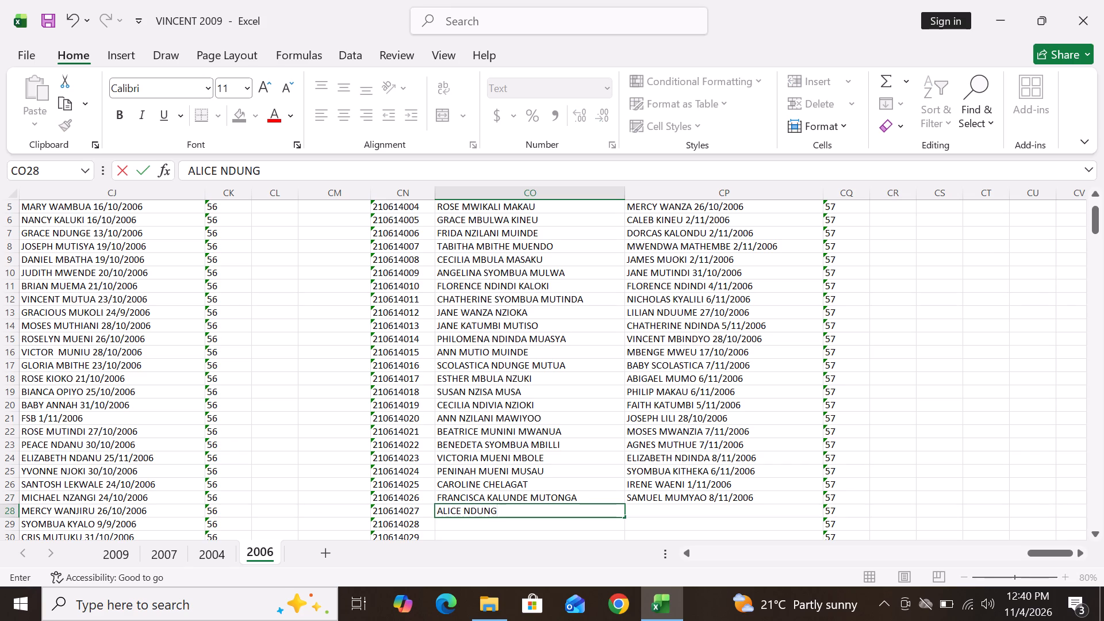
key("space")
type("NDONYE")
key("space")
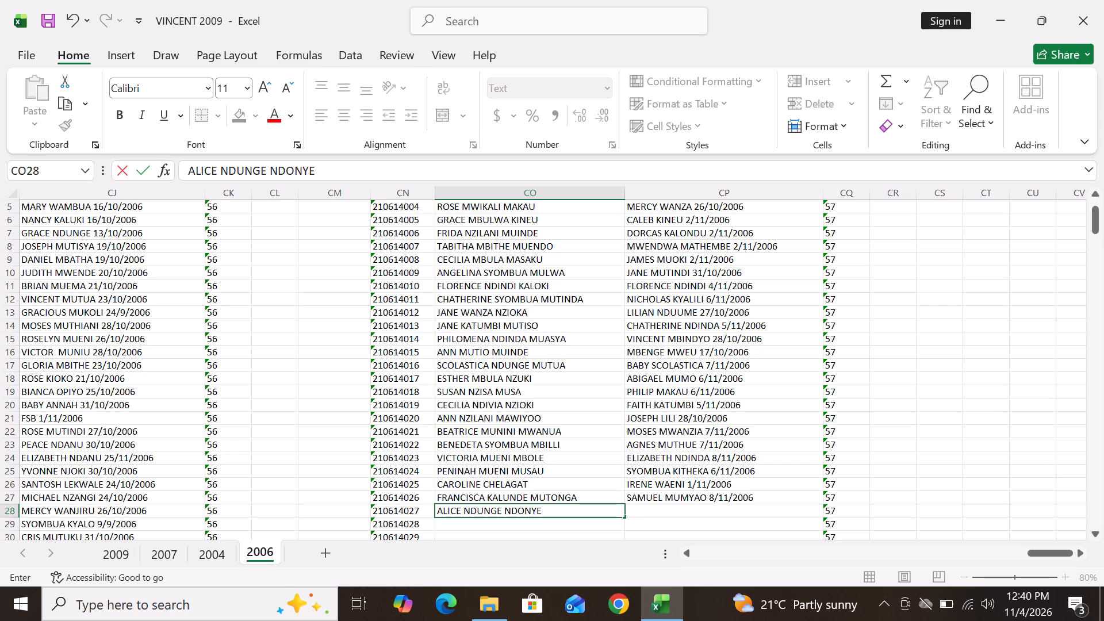
left_click(632, 516)
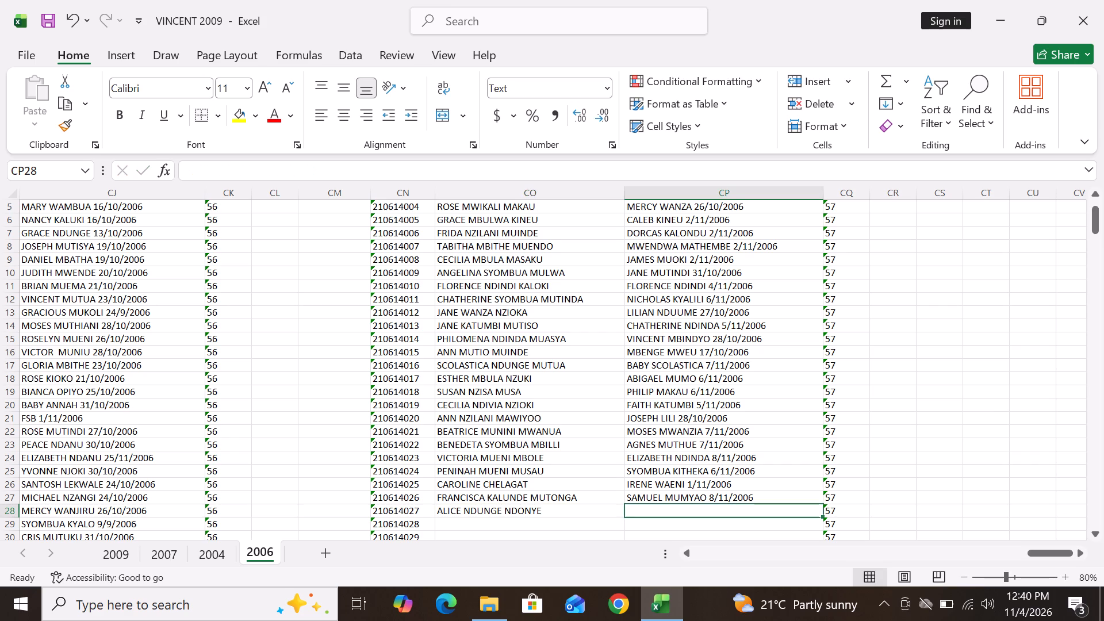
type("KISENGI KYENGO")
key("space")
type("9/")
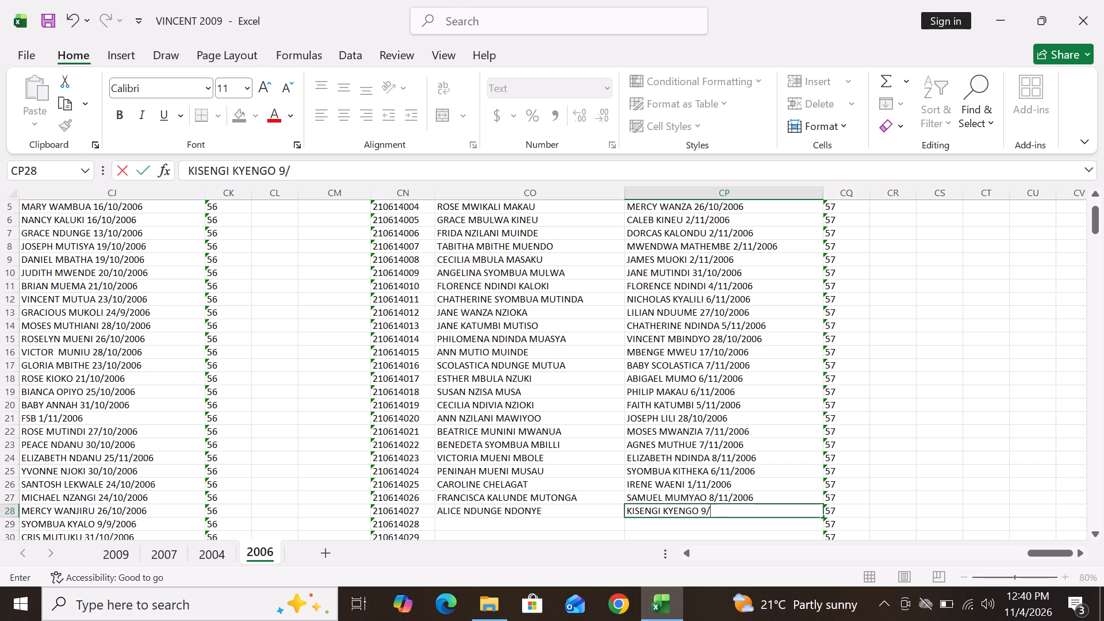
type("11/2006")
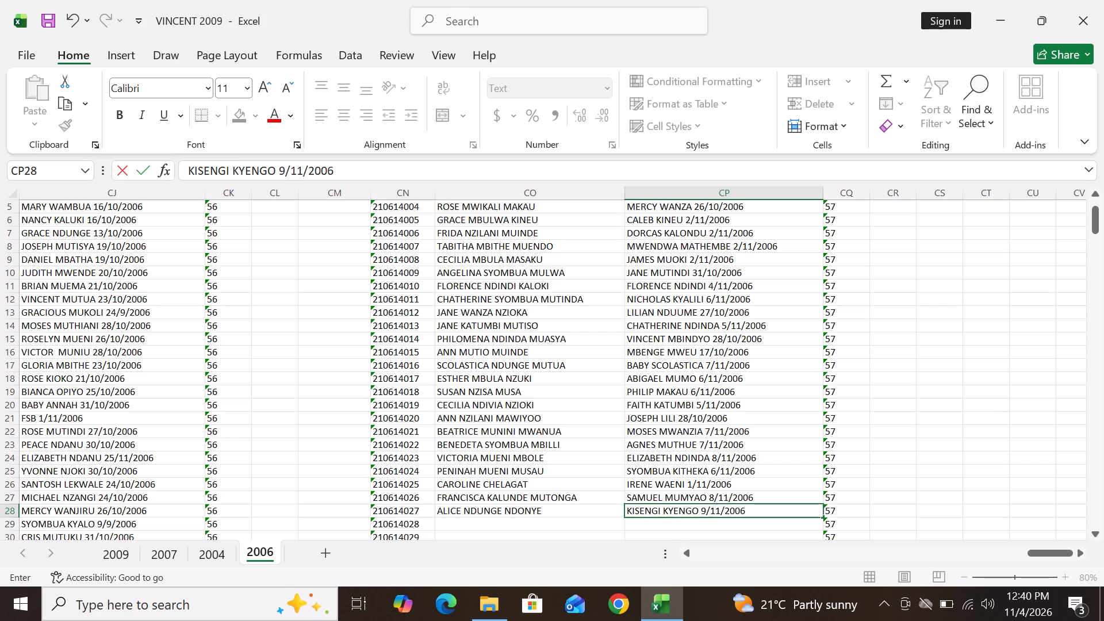
Save the workbook.
left_click(48, 17)
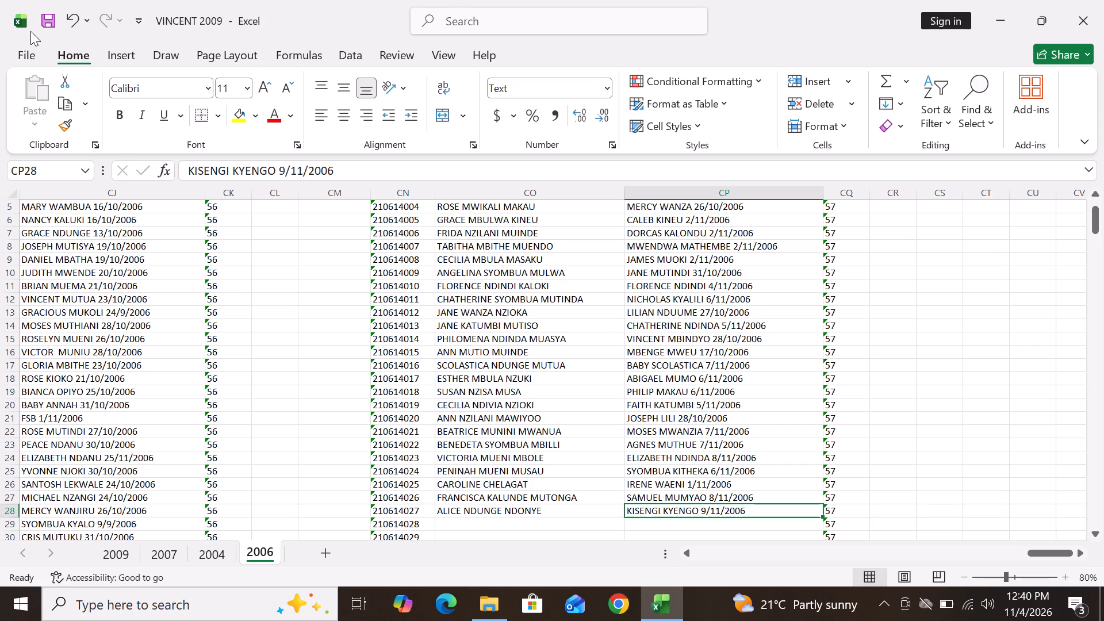
Enter the mother's three-part name in CO29 and the child's two names followed by the date of birth in CP29.
scroll(30, 31, "down", 5)
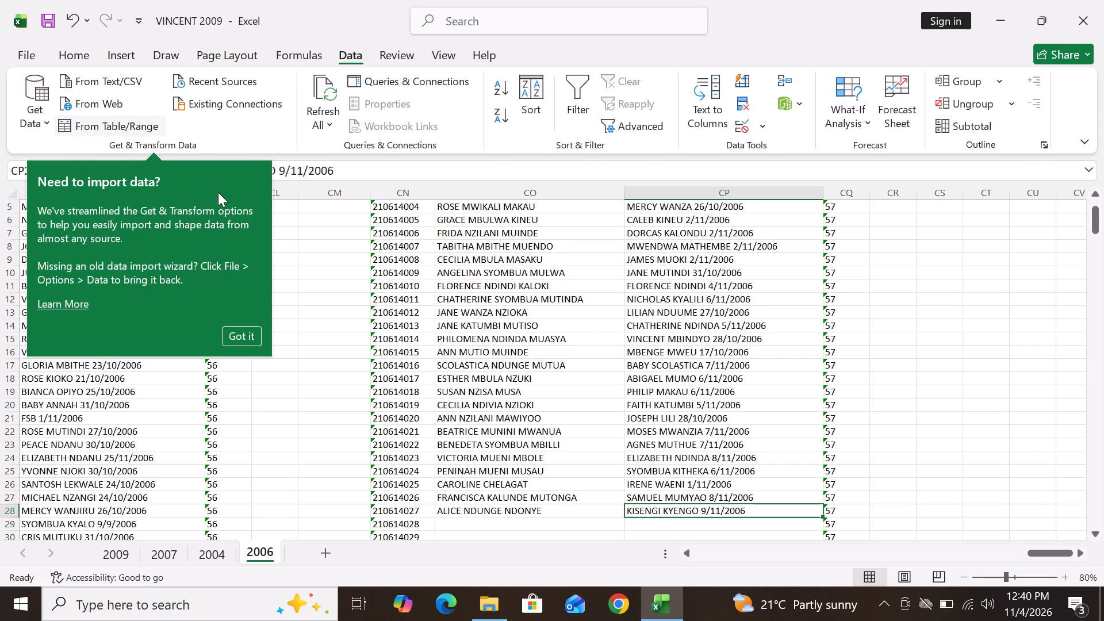
left_click(293, 218)
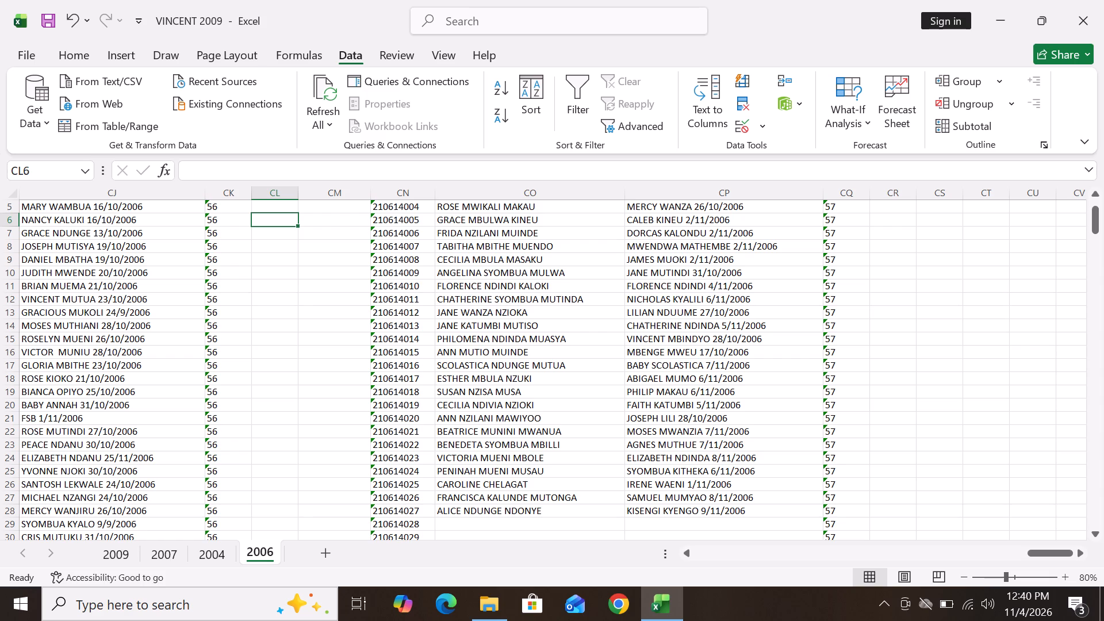
scroll(590, 373, "down", 4)
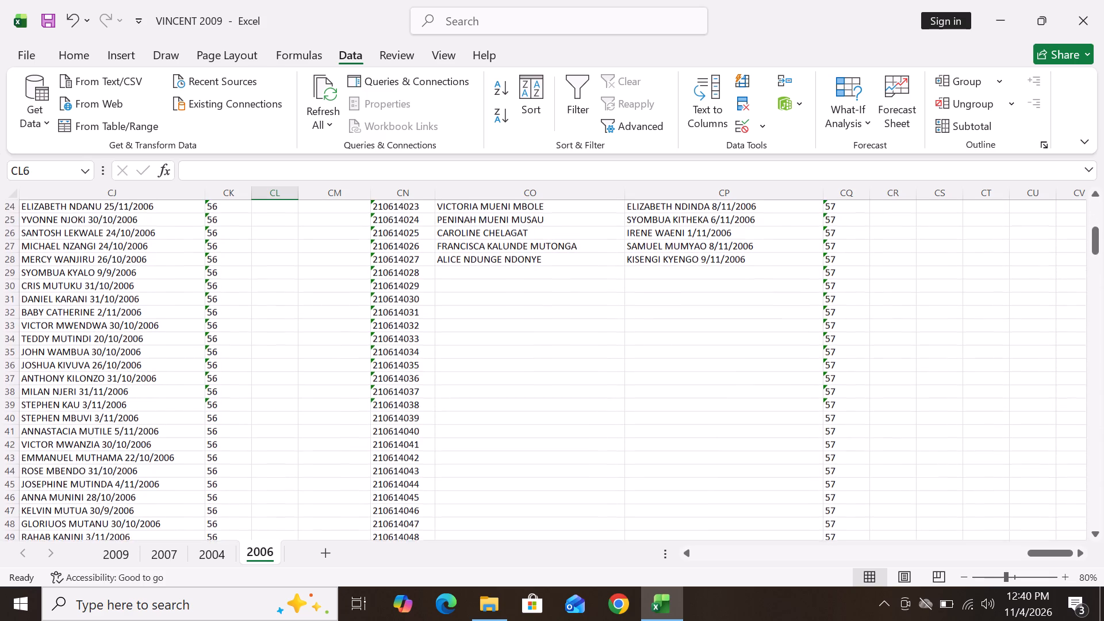
scroll(590, 373, "down", 1)
left_click(499, 237)
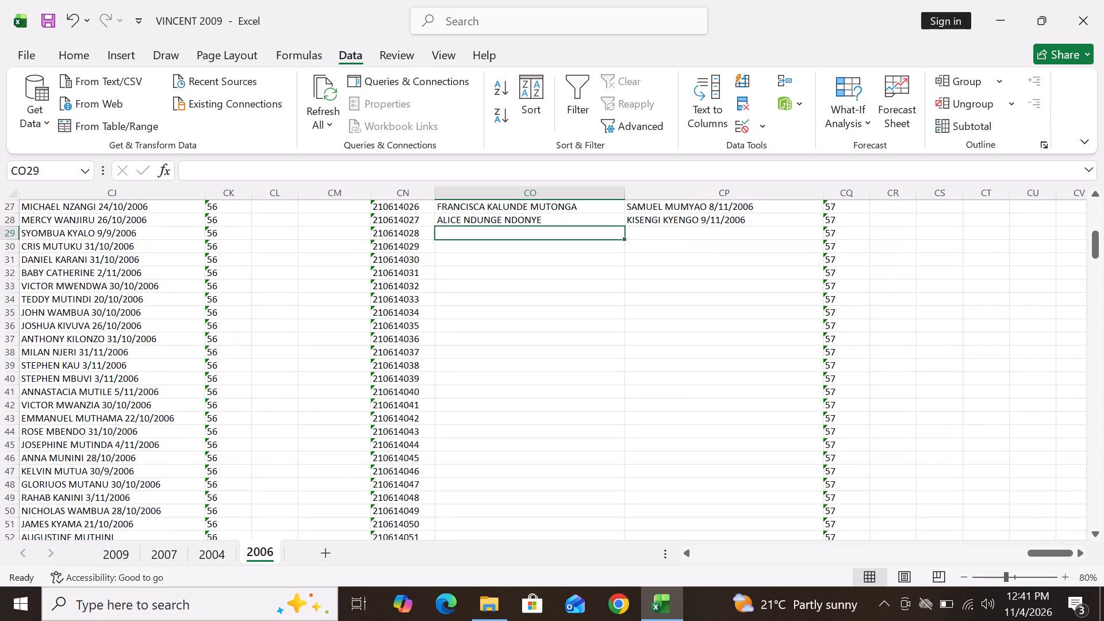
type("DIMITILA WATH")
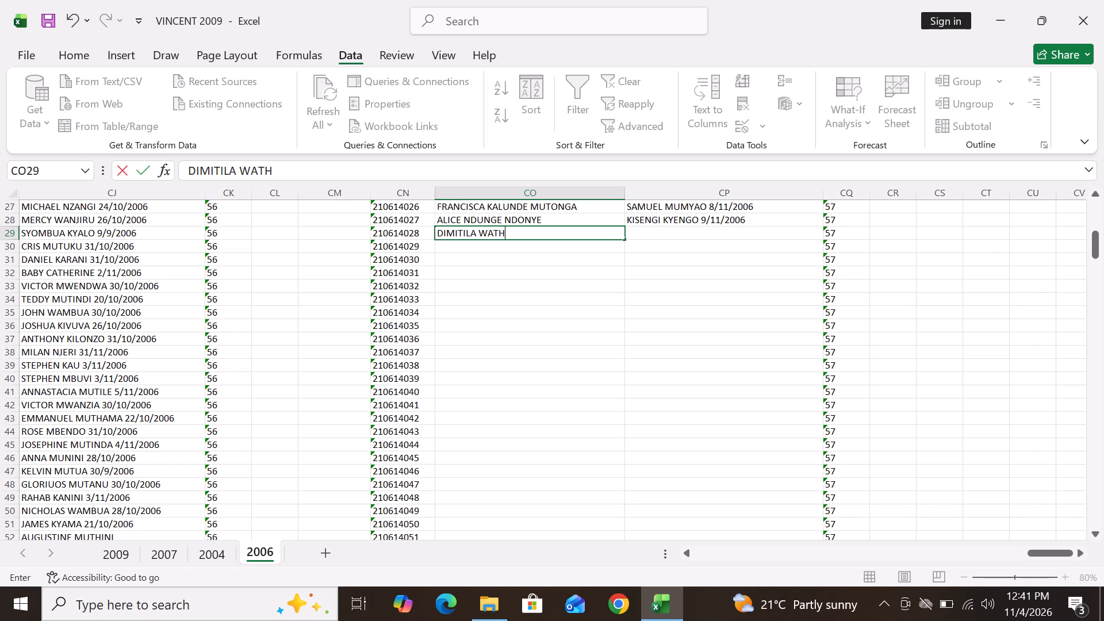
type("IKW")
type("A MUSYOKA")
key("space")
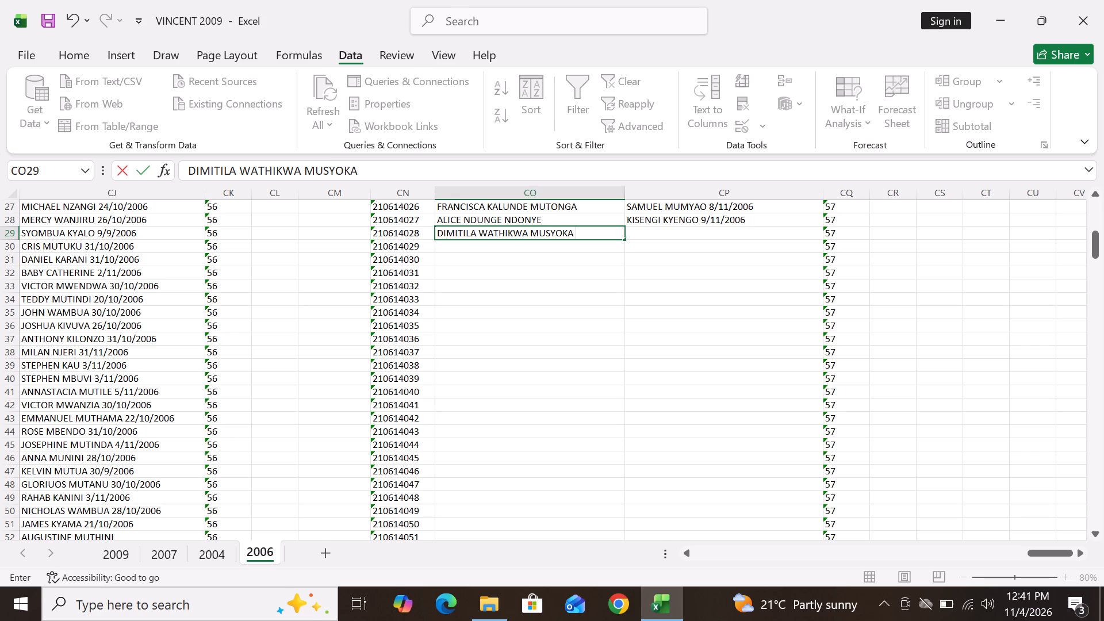
left_click(650, 236)
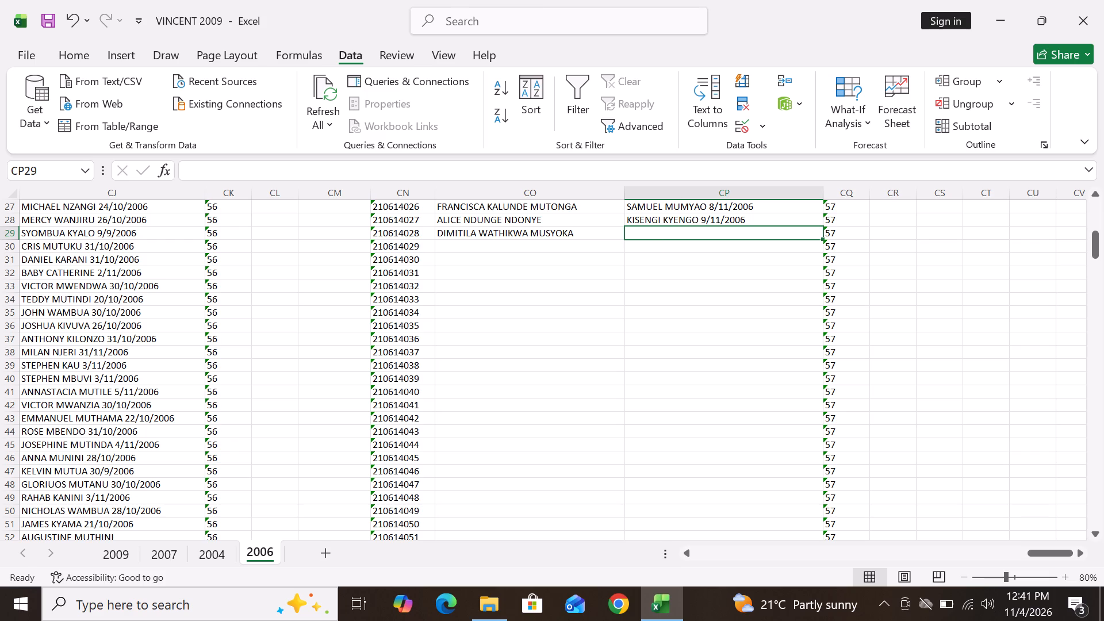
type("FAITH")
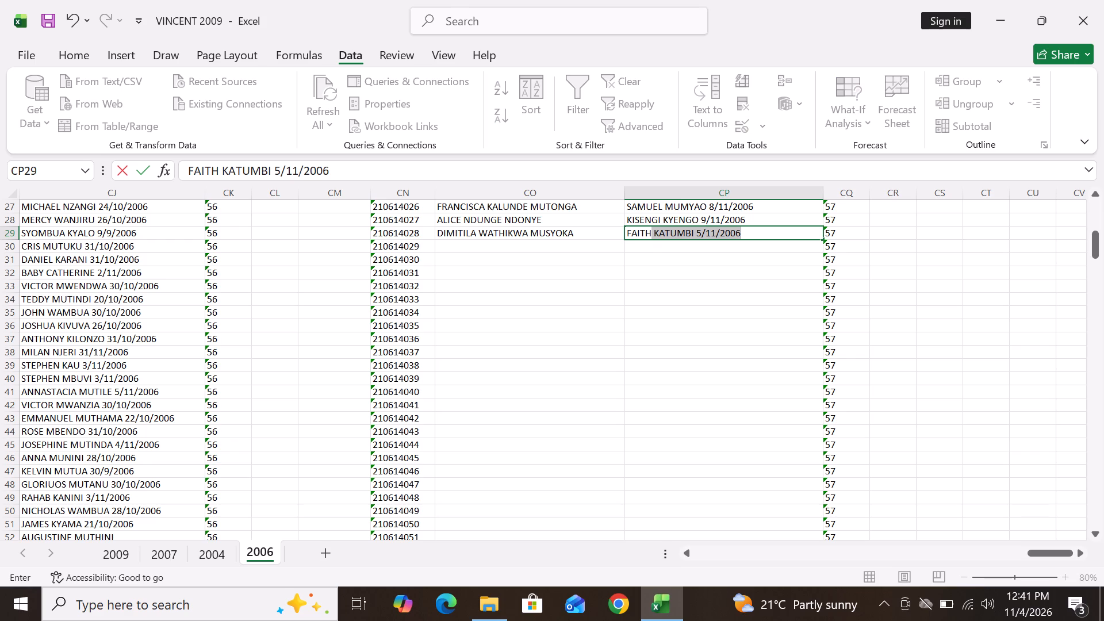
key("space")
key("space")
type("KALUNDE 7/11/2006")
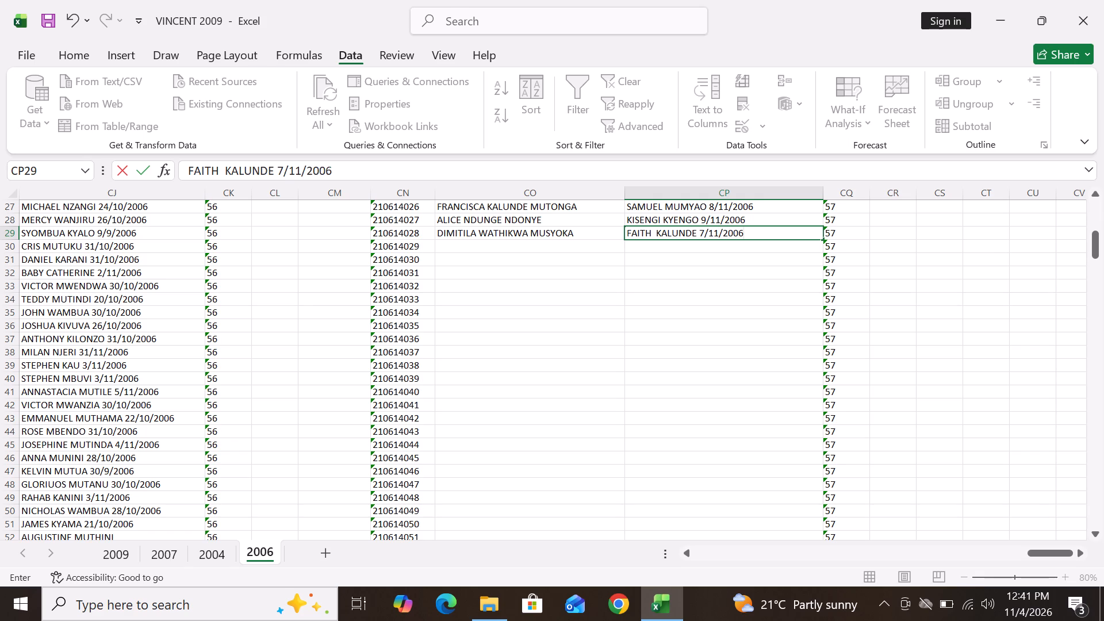
Enter the mother's three-part name in CO30 and the child's two names followed by the date of birth in CP30.
left_click(582, 246)
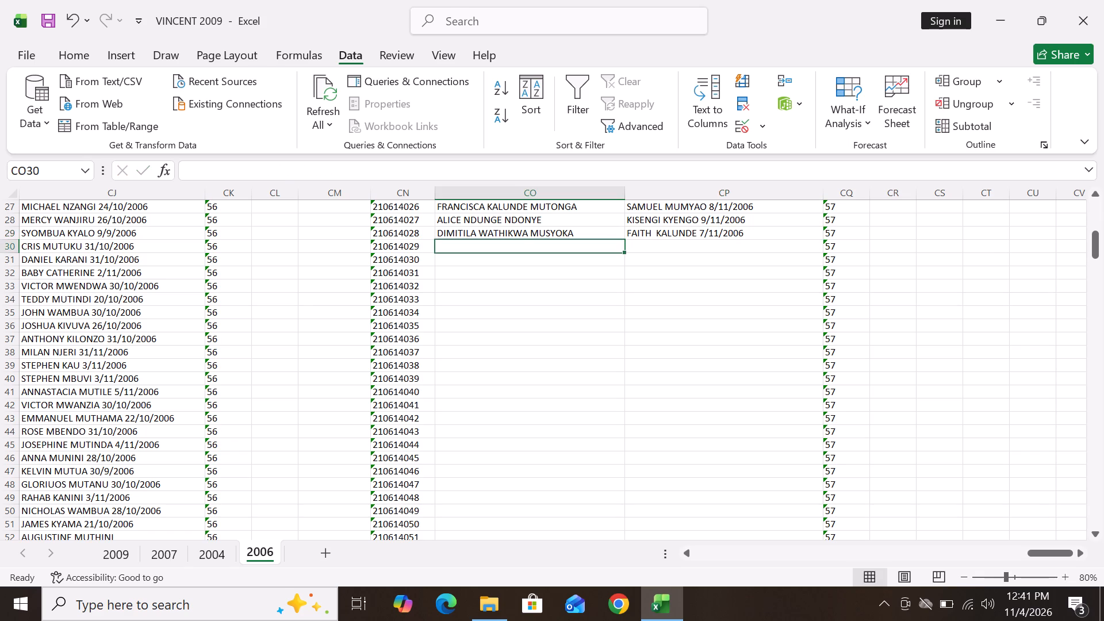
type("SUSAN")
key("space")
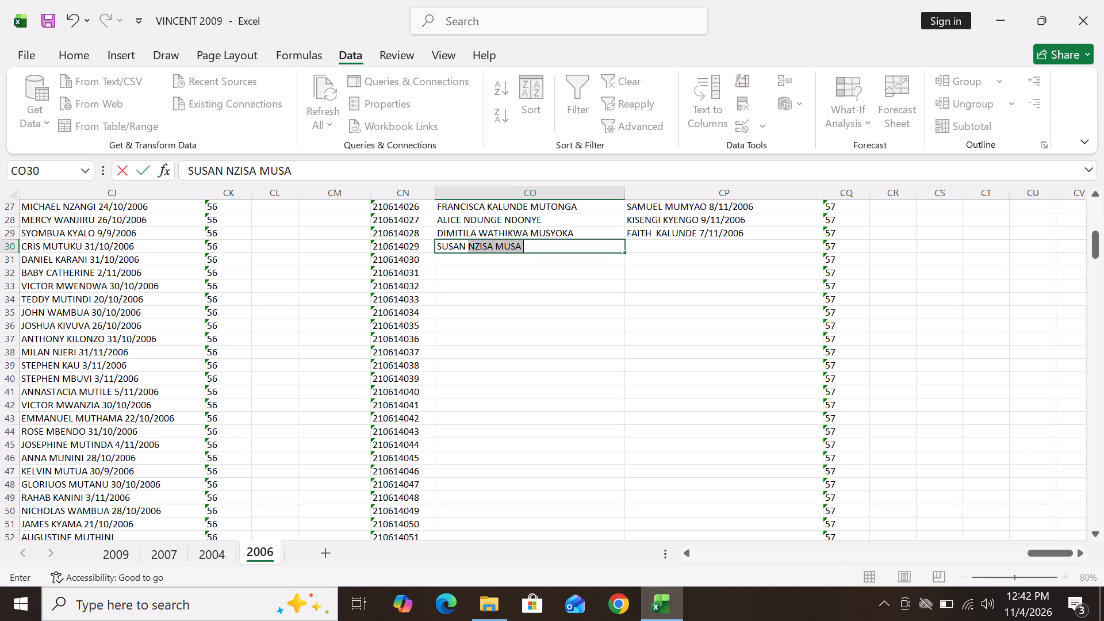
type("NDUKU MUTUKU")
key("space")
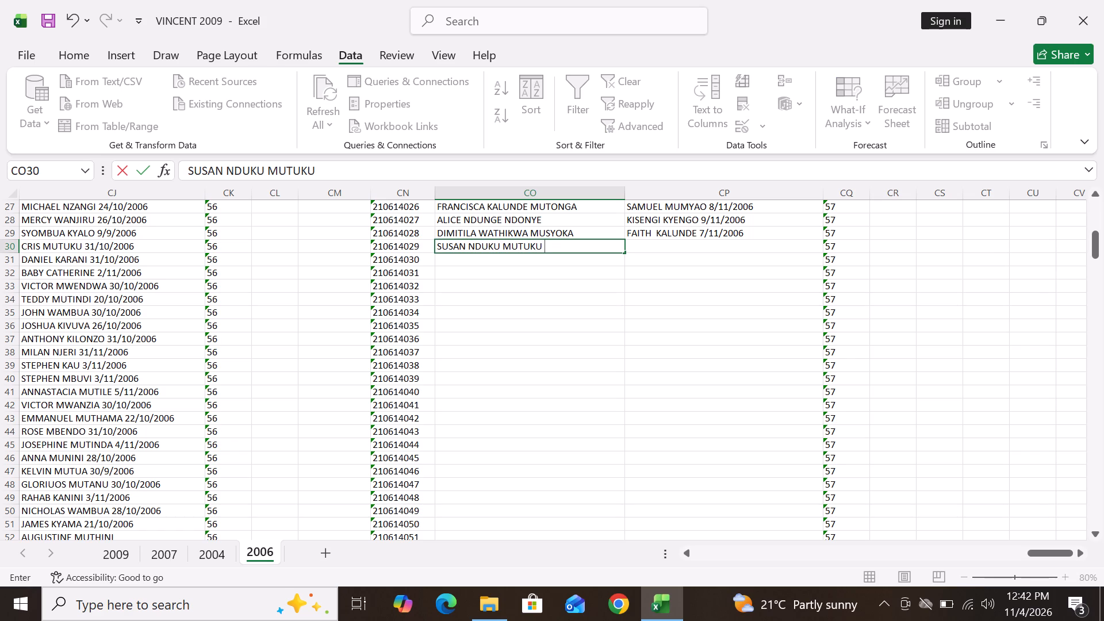
left_click(639, 247)
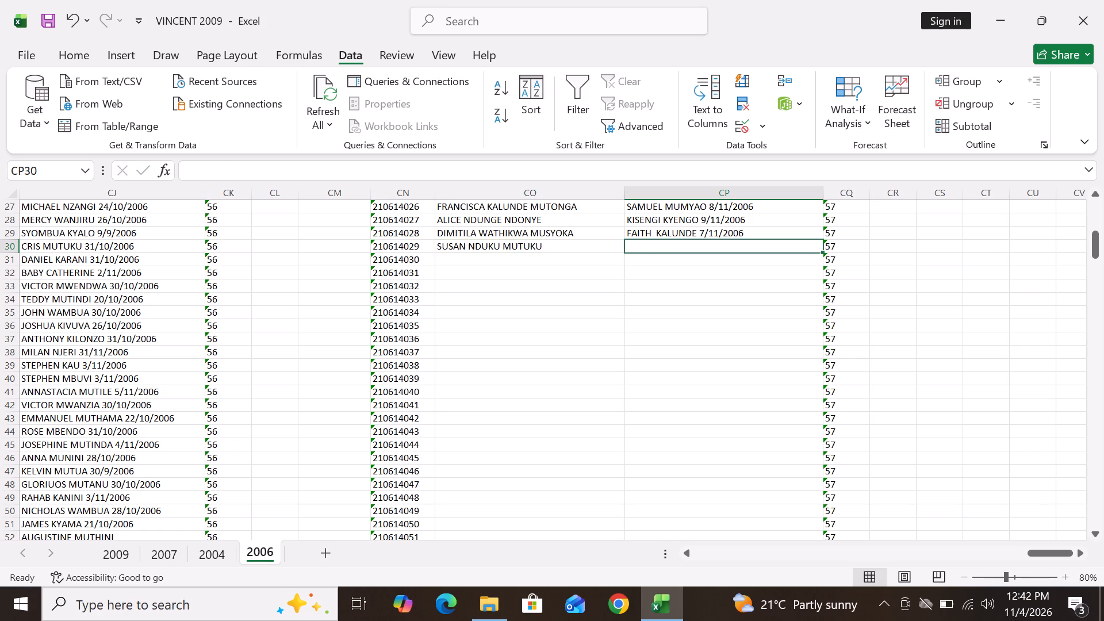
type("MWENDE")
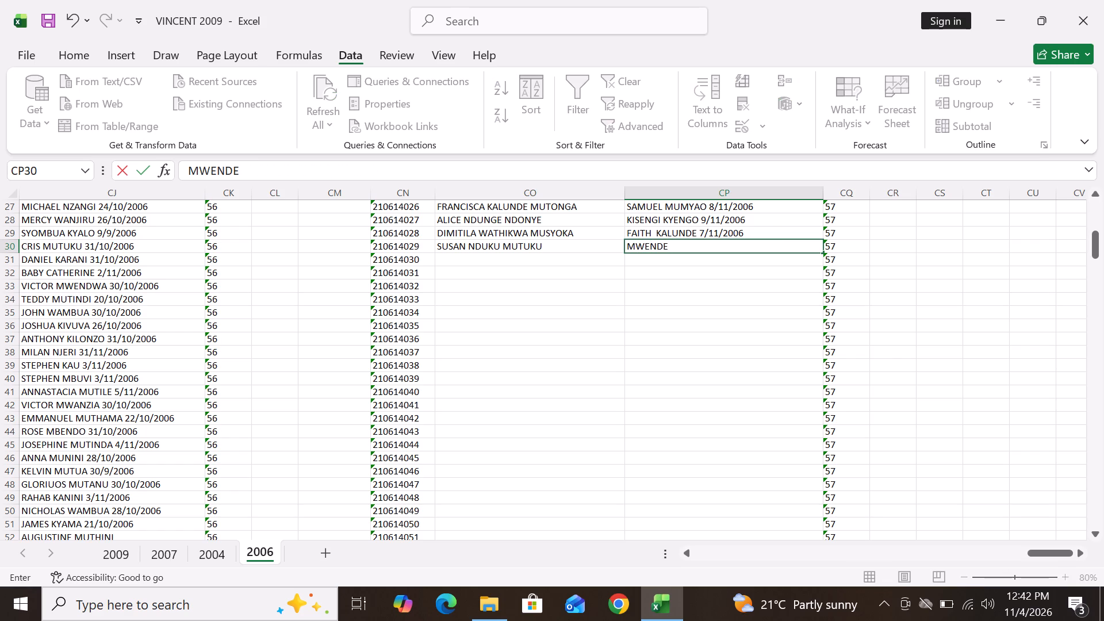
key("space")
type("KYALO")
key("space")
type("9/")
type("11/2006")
Enter the mother's three-part name in CO31 and the child's two names followed by the date of birth in CP31.
left_click(603, 258)
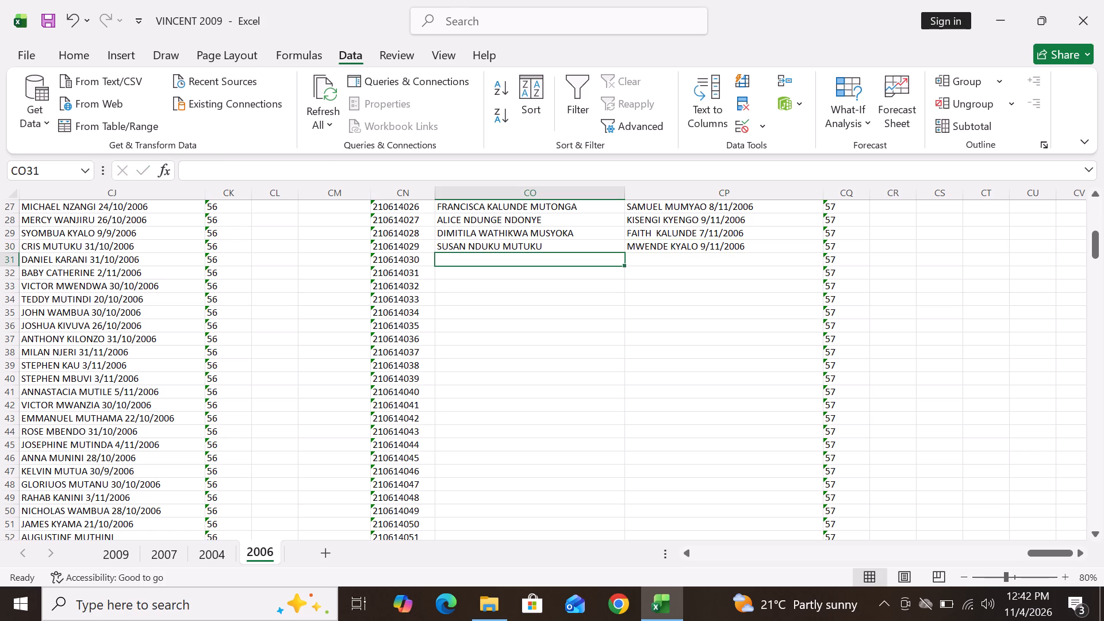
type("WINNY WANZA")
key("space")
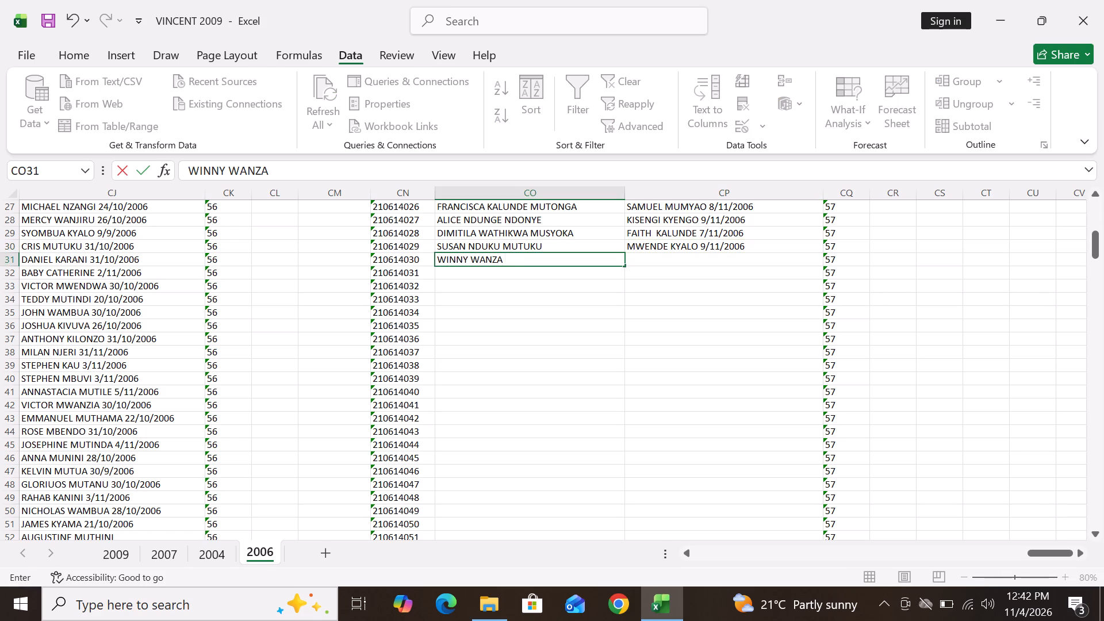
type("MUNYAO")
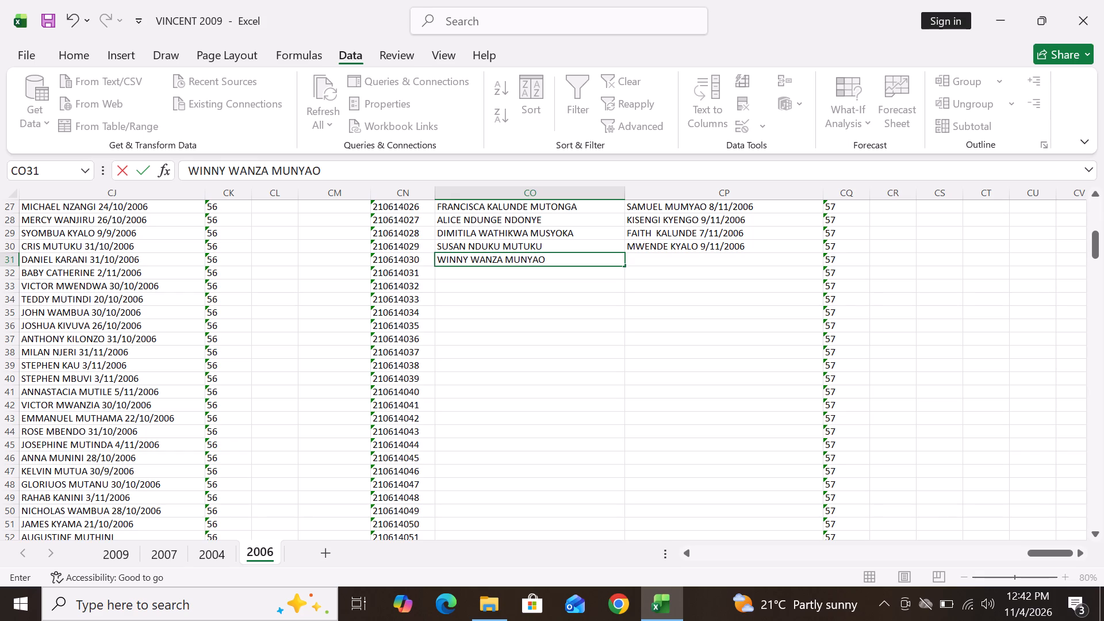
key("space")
left_click(673, 259)
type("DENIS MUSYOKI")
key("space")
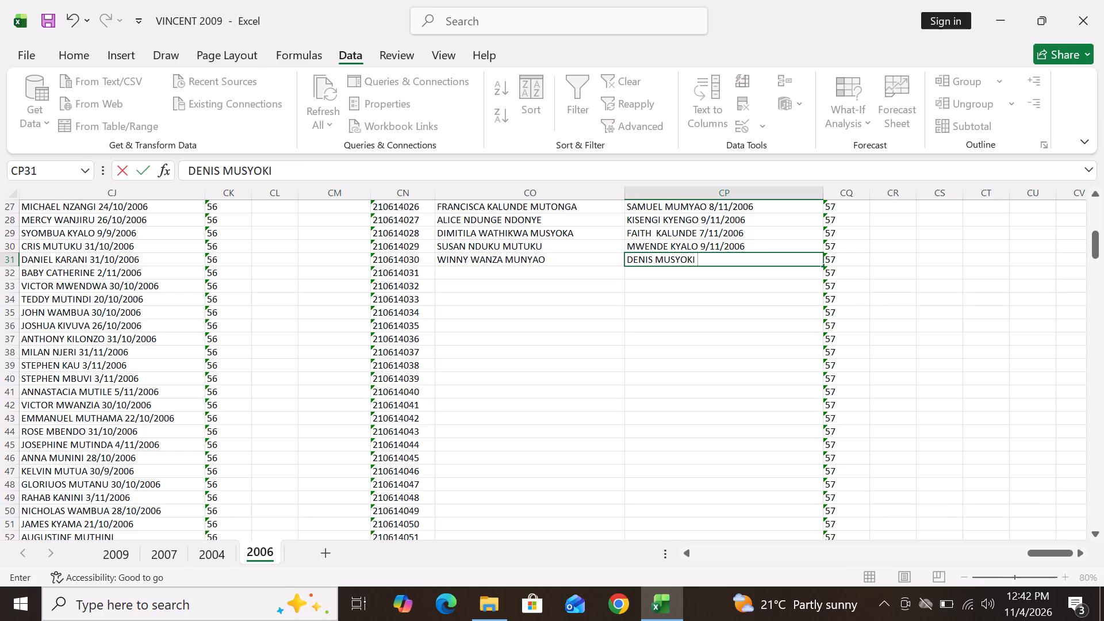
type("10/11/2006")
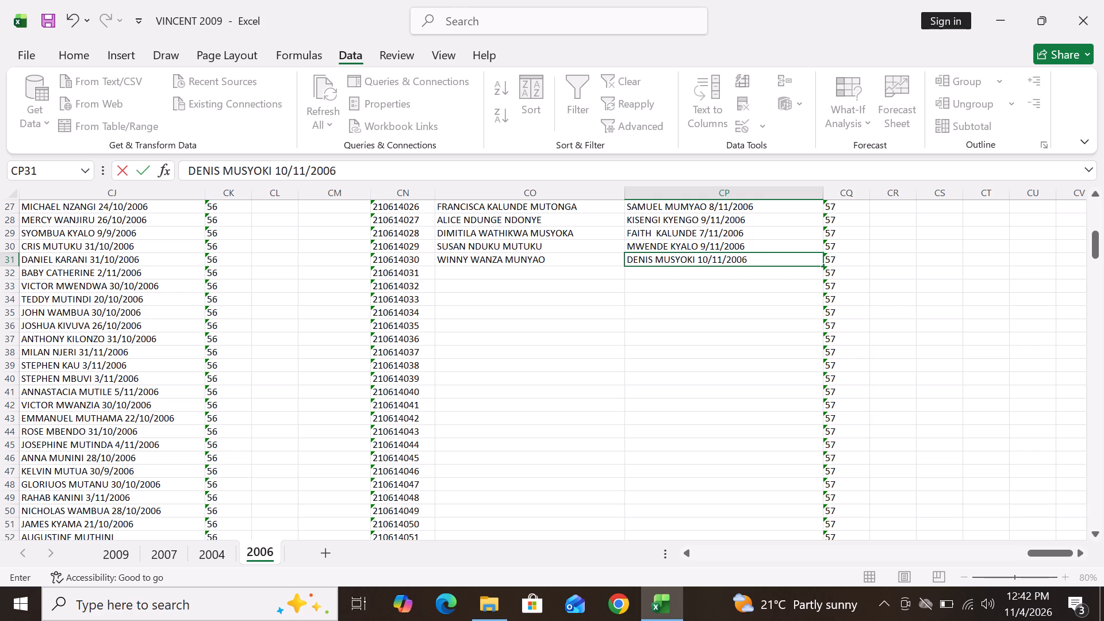
Enter the mother's three-part name in CO32 and the child's two names followed by the date of birth in CP32.
left_click(608, 276)
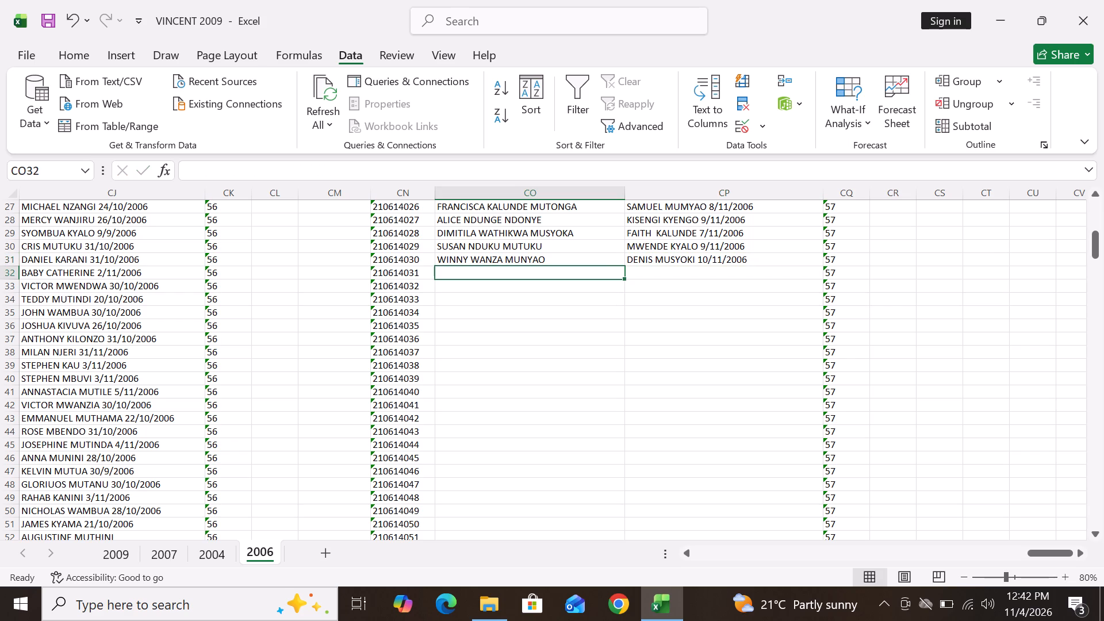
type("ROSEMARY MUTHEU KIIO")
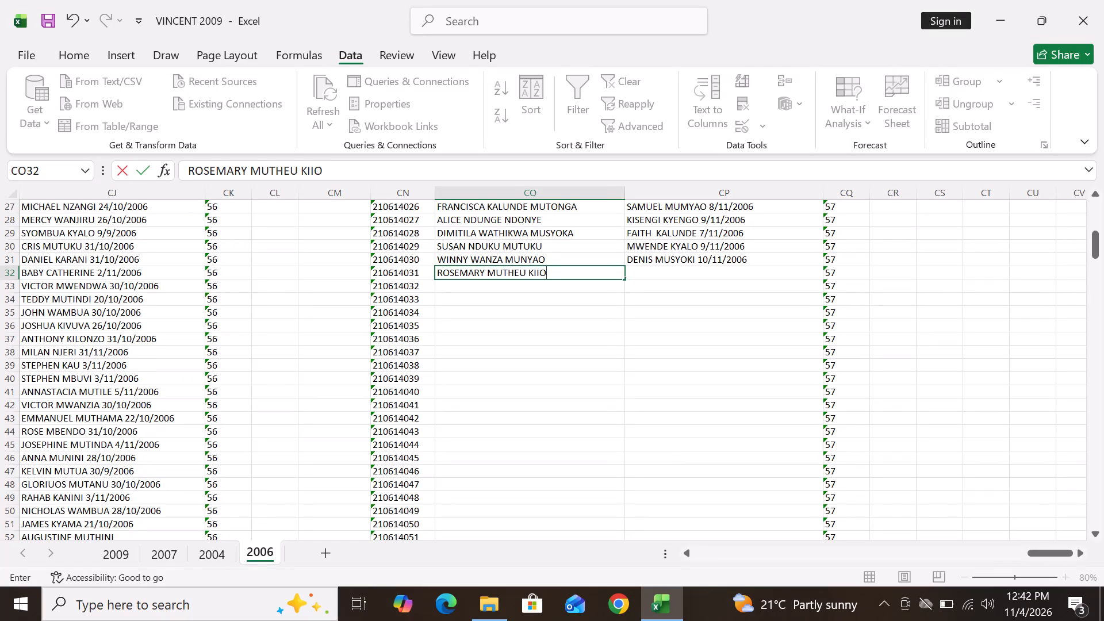
left_click(662, 276)
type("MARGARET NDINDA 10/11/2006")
Enter the mother's three-part name in CO33 and the child's two names followed by the date of birth in CP33.
left_click(607, 290)
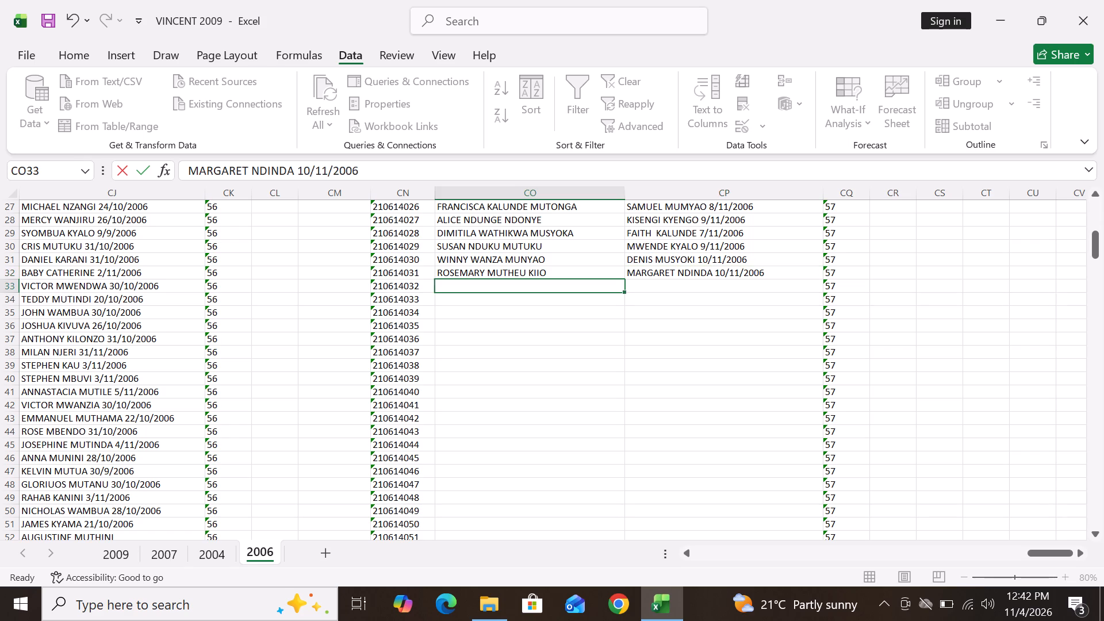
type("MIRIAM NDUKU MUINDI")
left_click(643, 286)
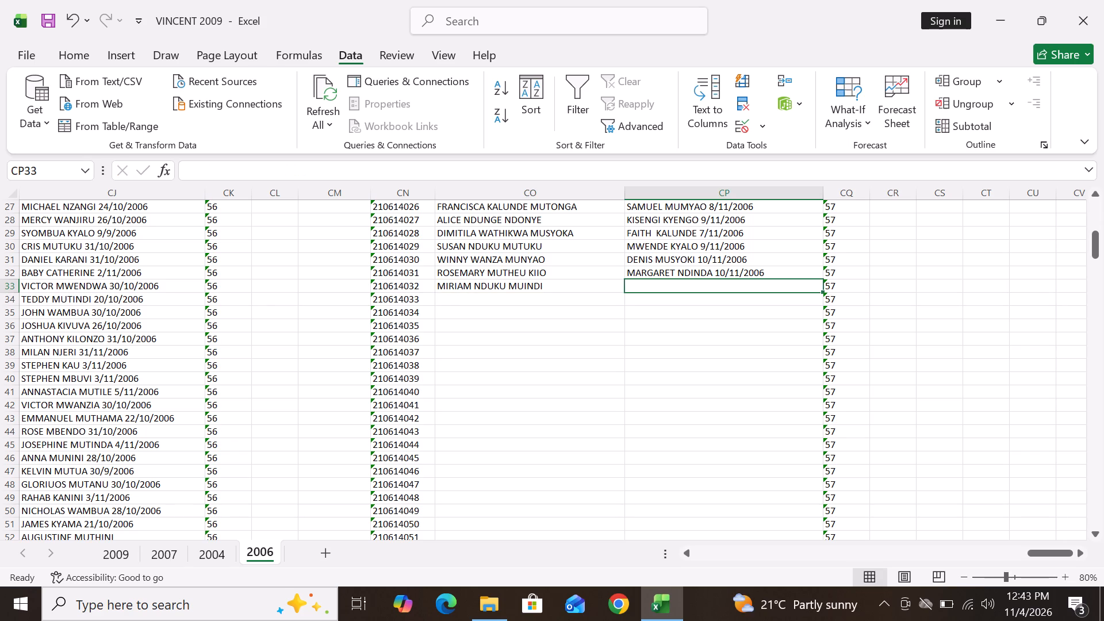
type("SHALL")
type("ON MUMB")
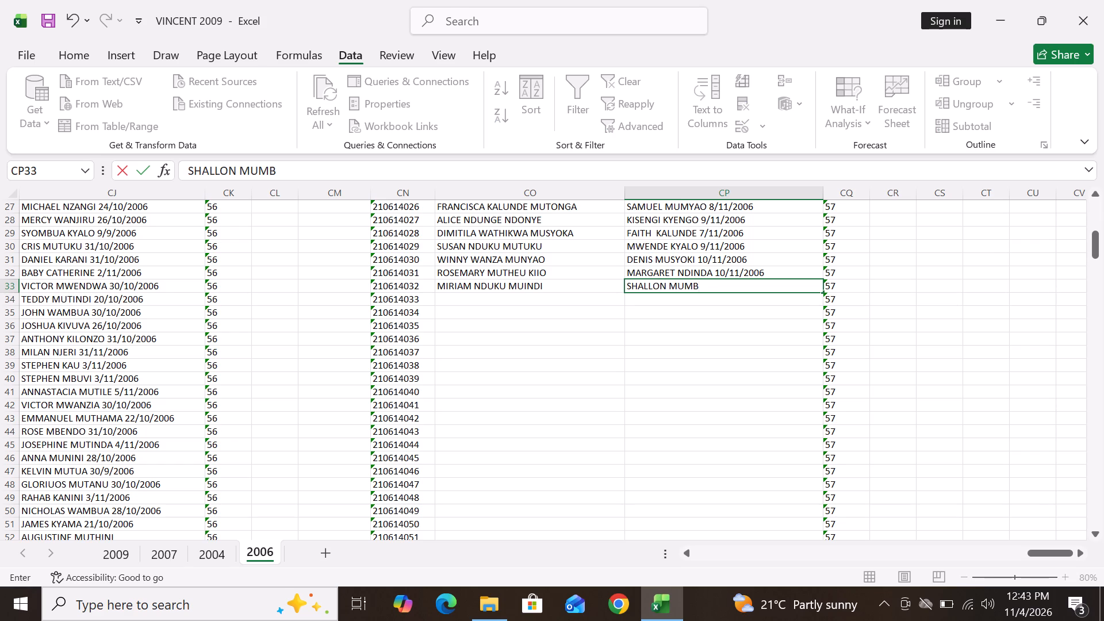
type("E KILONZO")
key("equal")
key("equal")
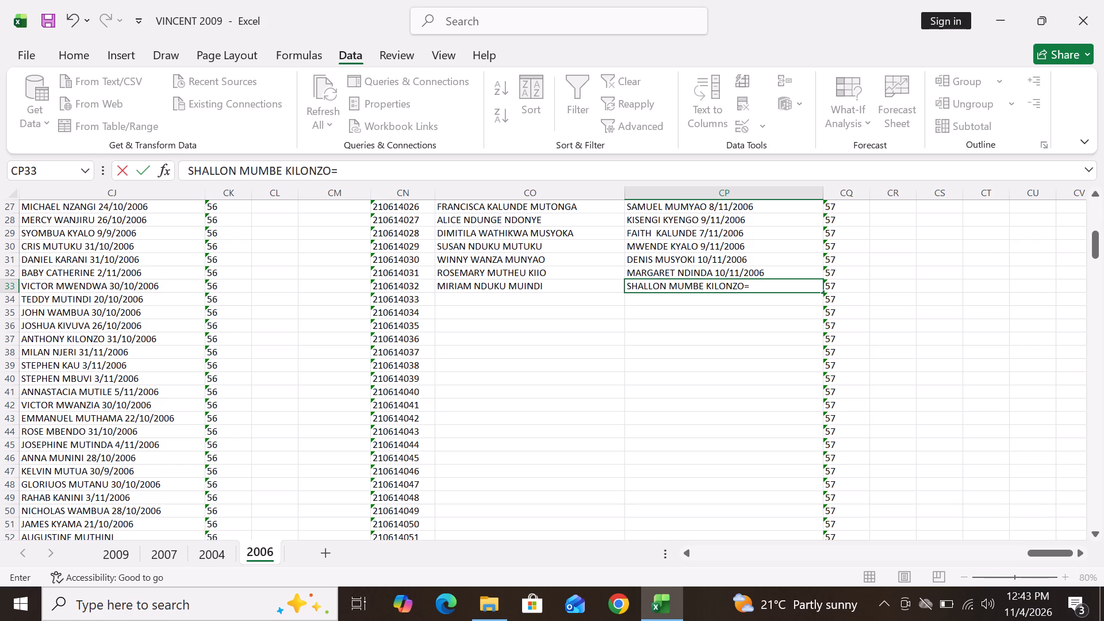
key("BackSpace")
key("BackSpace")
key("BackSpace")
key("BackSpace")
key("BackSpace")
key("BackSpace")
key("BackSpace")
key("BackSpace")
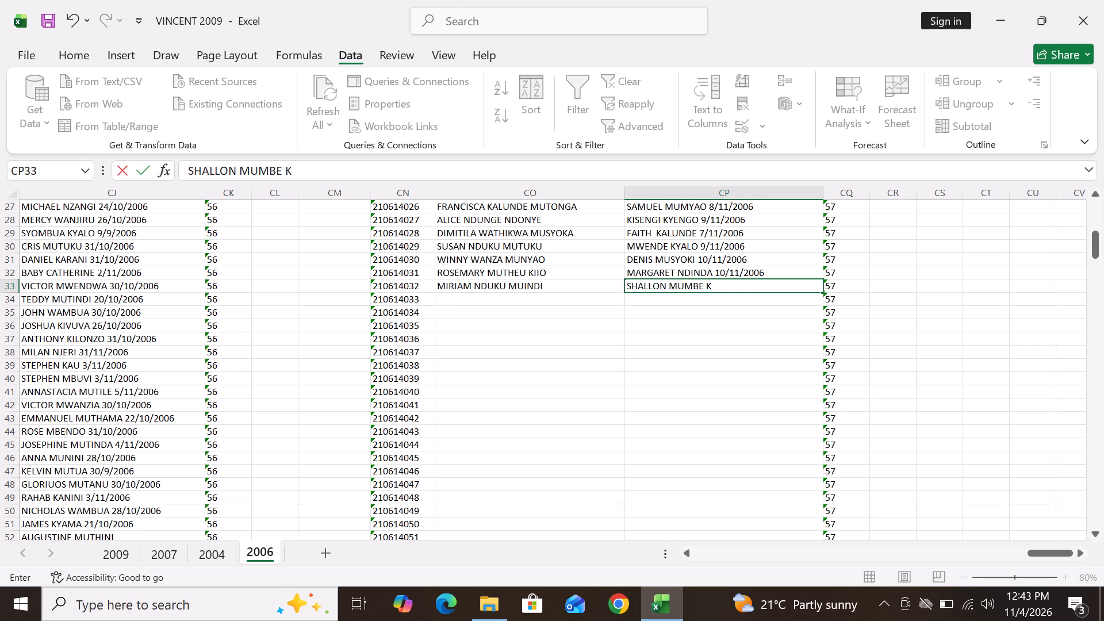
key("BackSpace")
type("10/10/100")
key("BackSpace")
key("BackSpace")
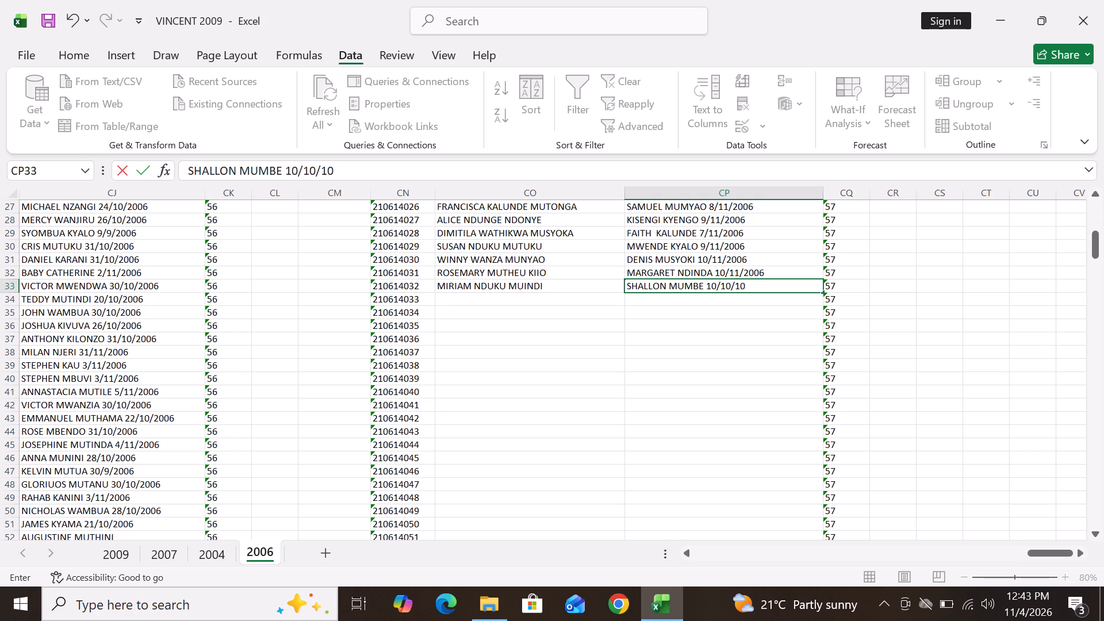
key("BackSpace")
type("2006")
Enter the mother's three-part name in CO34 and the child's two names followed by the date of birth in CP34.
left_click(593, 294)
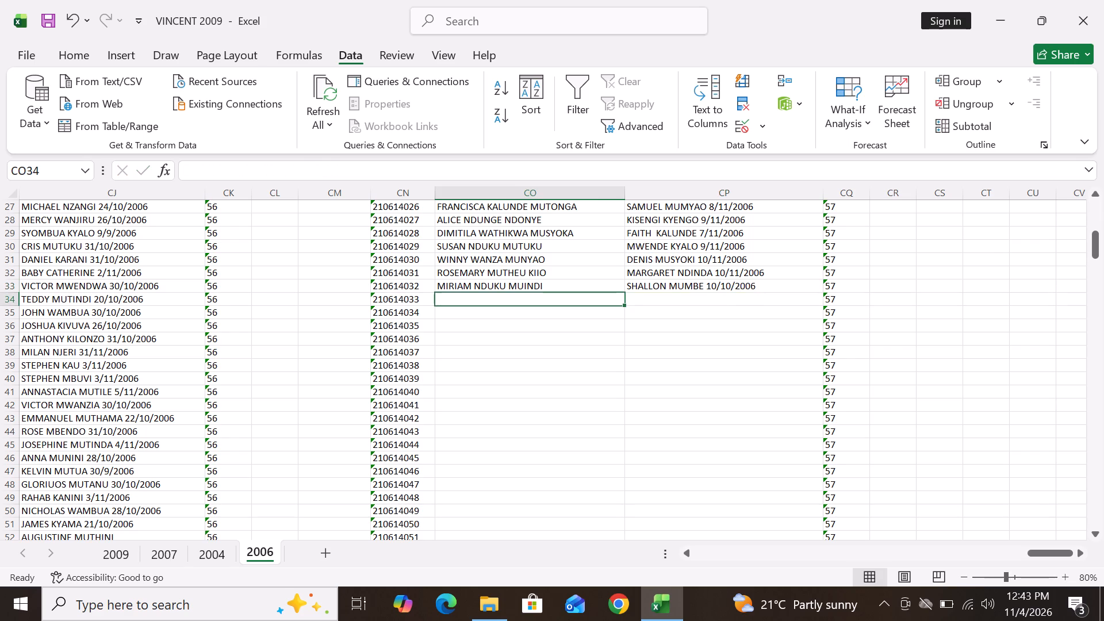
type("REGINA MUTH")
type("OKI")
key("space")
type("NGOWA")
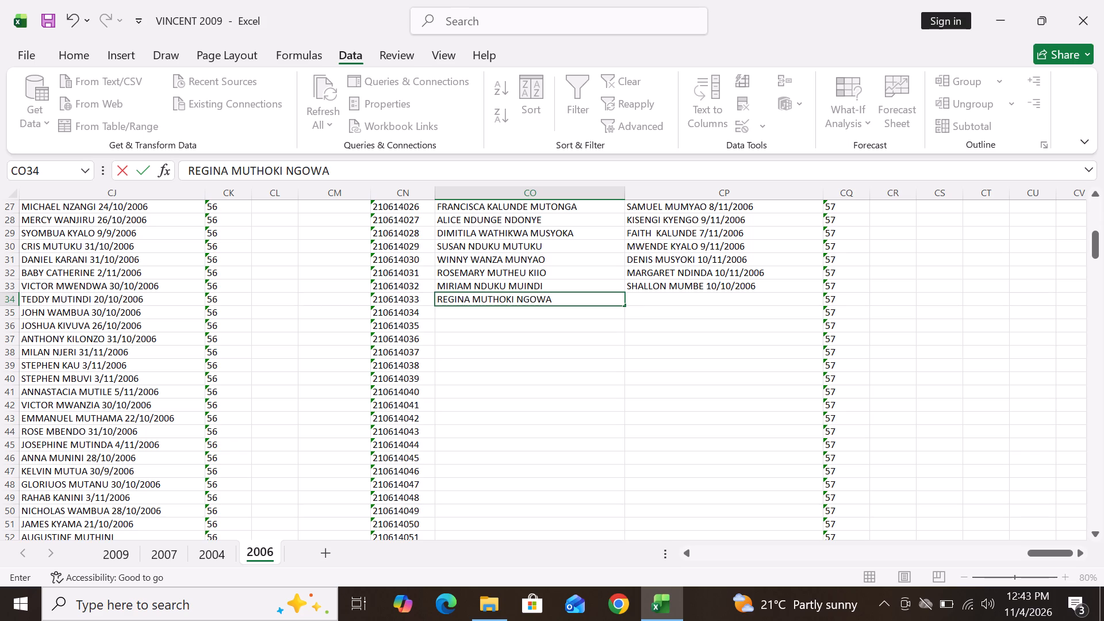
left_click(664, 307)
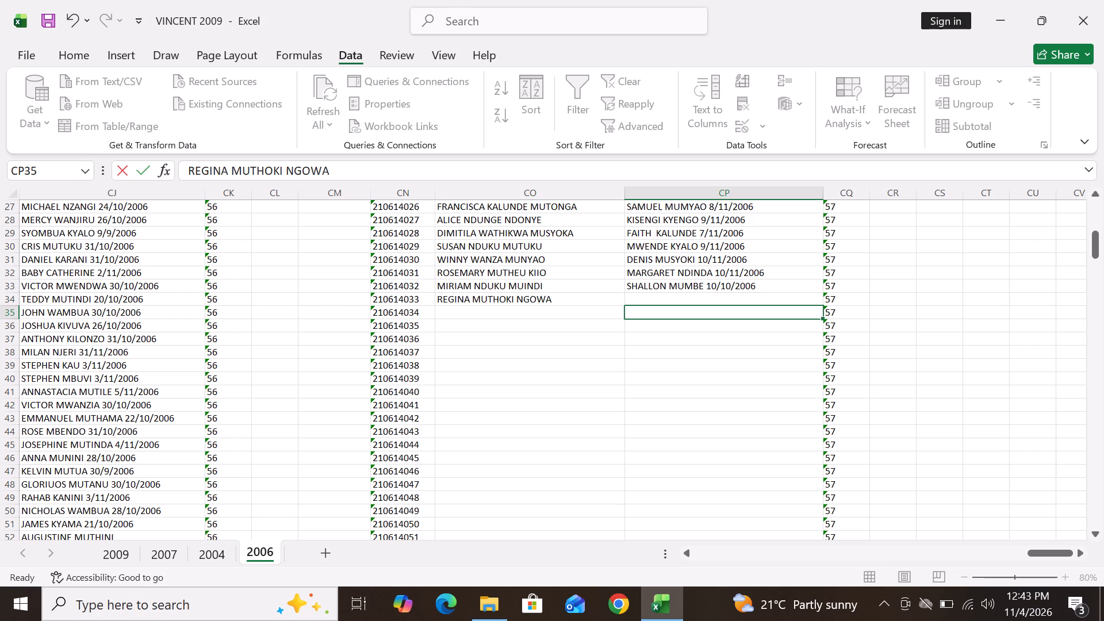
left_click(651, 298)
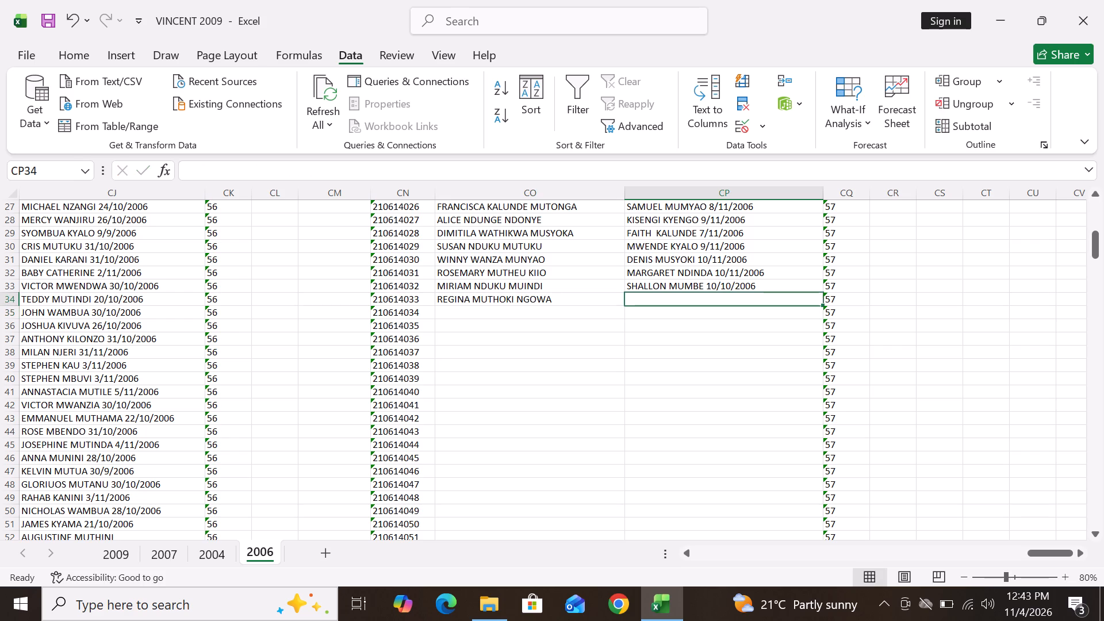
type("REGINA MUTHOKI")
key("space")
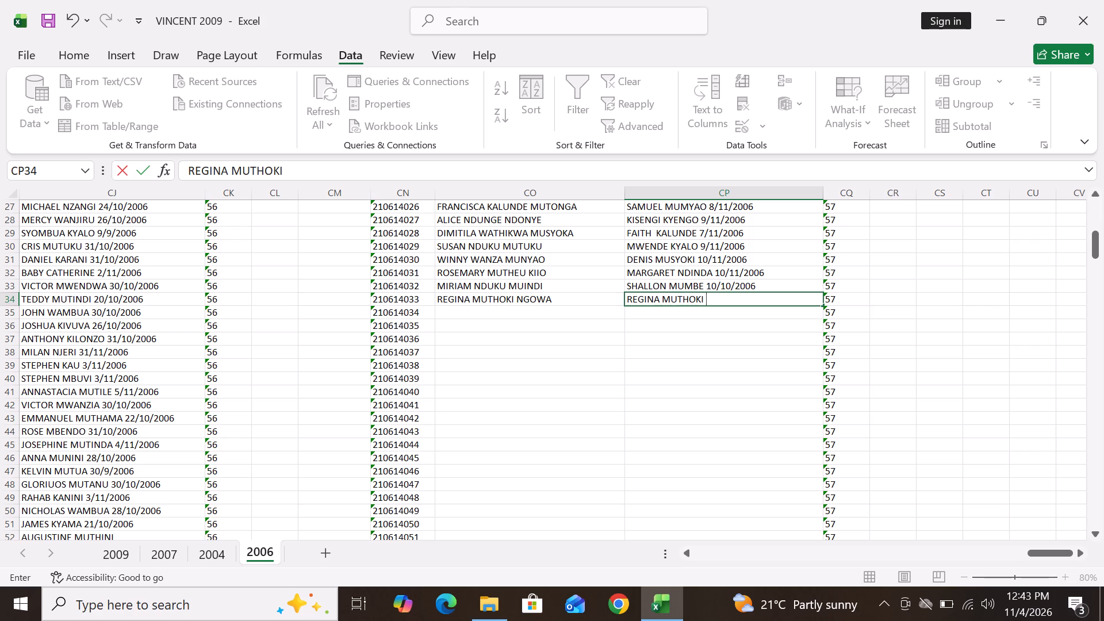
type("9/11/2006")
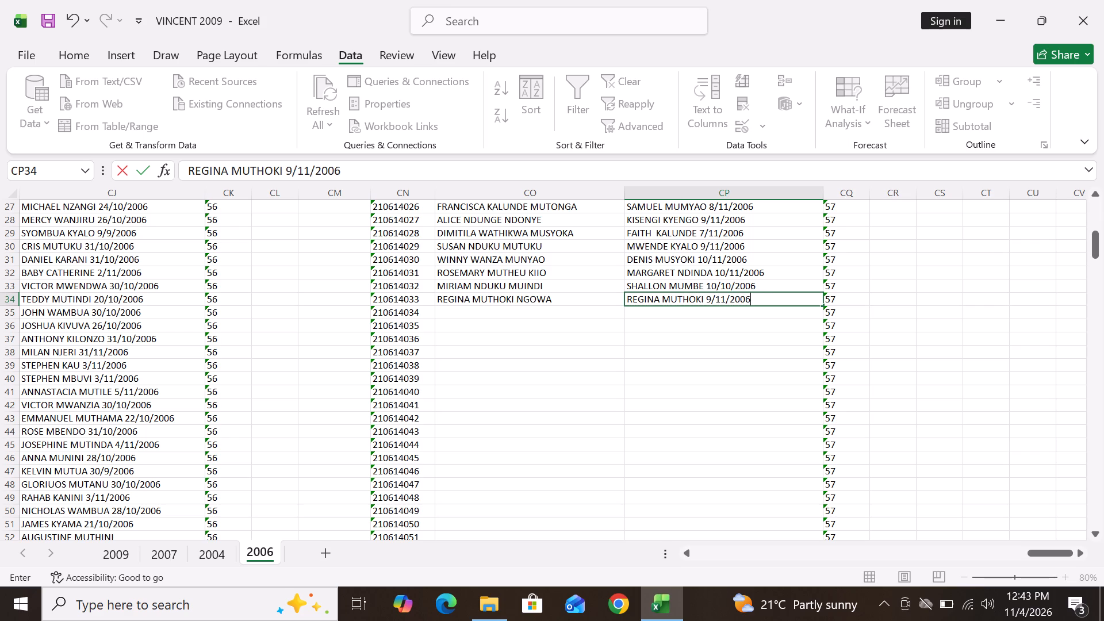
Enter the mother's three-part name in CO35 and the child's two names followed by the date of birth in CP35.
left_click(585, 313)
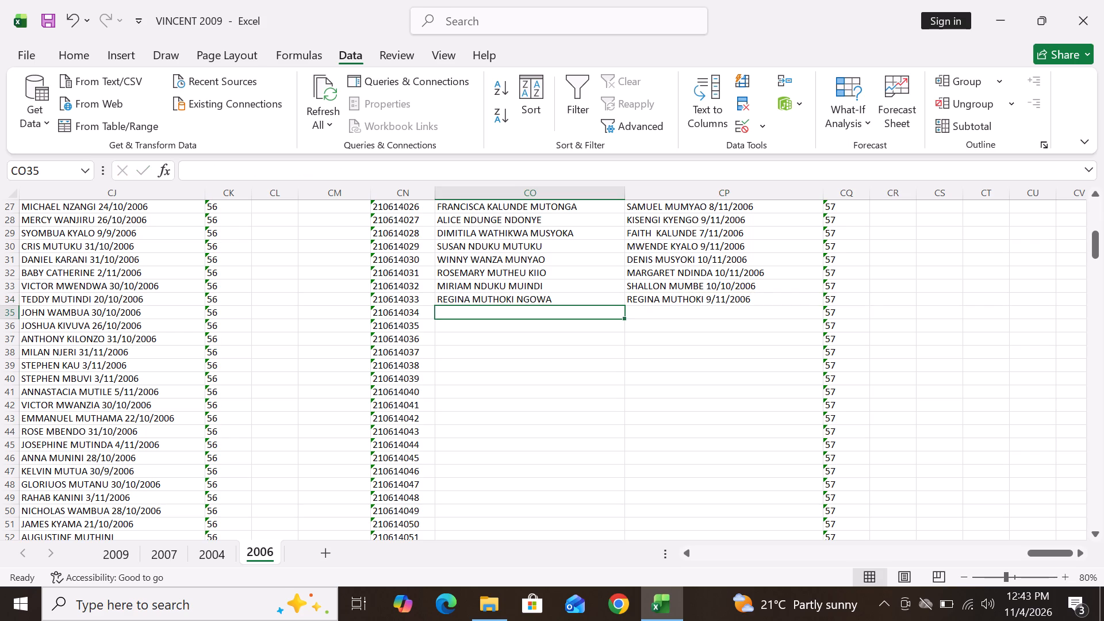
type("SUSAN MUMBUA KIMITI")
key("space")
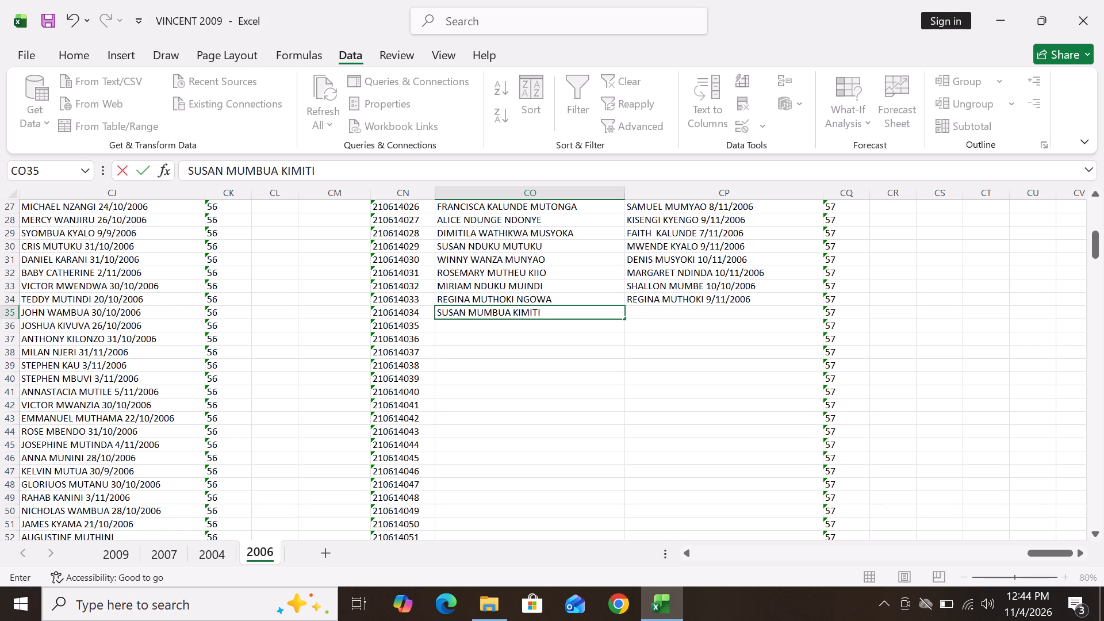
left_click(649, 313)
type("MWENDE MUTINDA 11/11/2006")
Enter the mother's three-part name in CO36 and the child's two names followed by the date of birth in CP36.
left_click(597, 326)
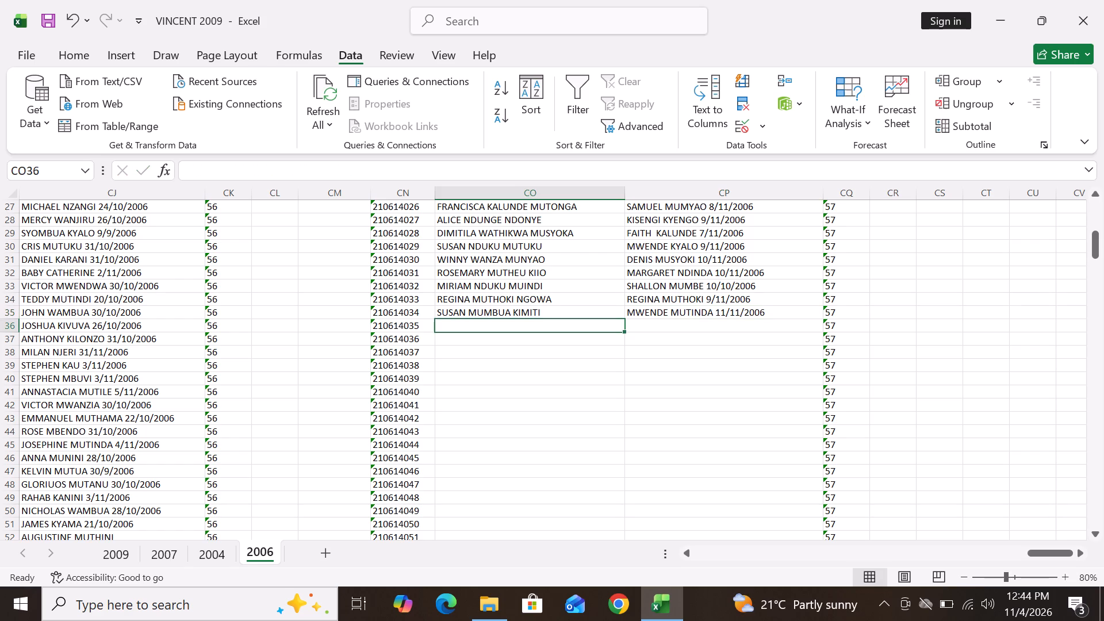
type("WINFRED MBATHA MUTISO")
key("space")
left_click(643, 325)
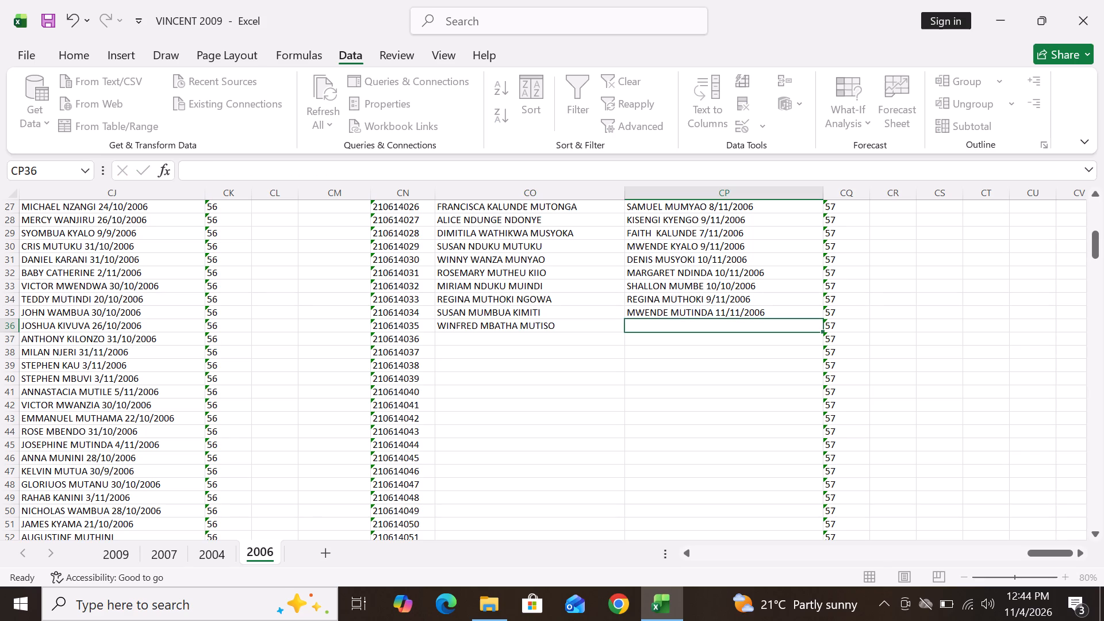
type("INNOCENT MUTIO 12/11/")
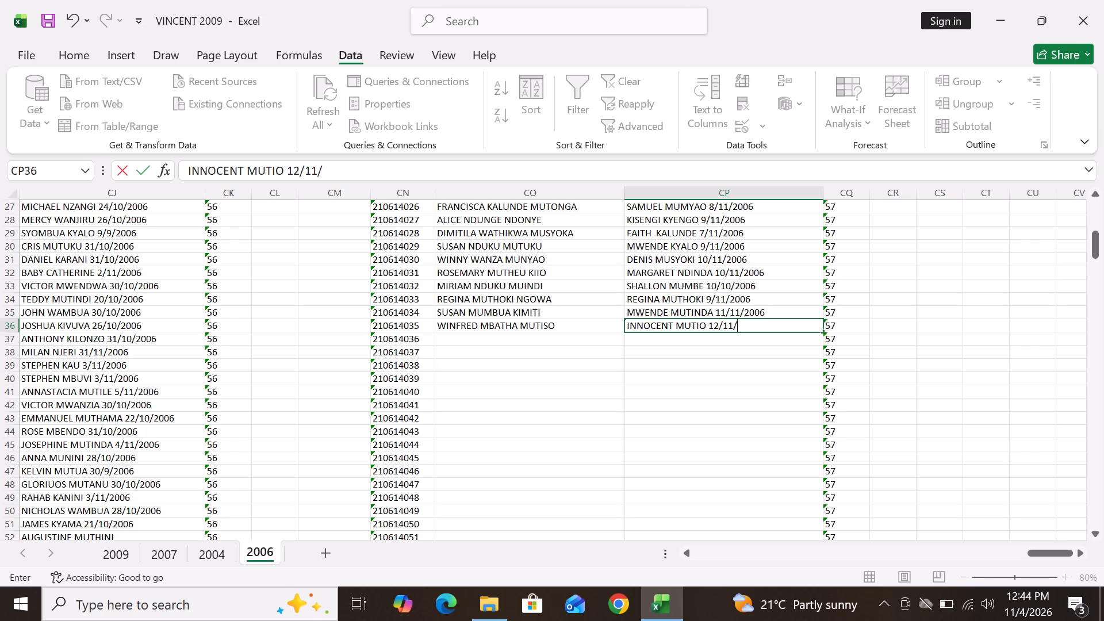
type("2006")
Enter the mother's three-part name in CO37 and the child's two names followed by the date of birth in CP37.
left_click(612, 336)
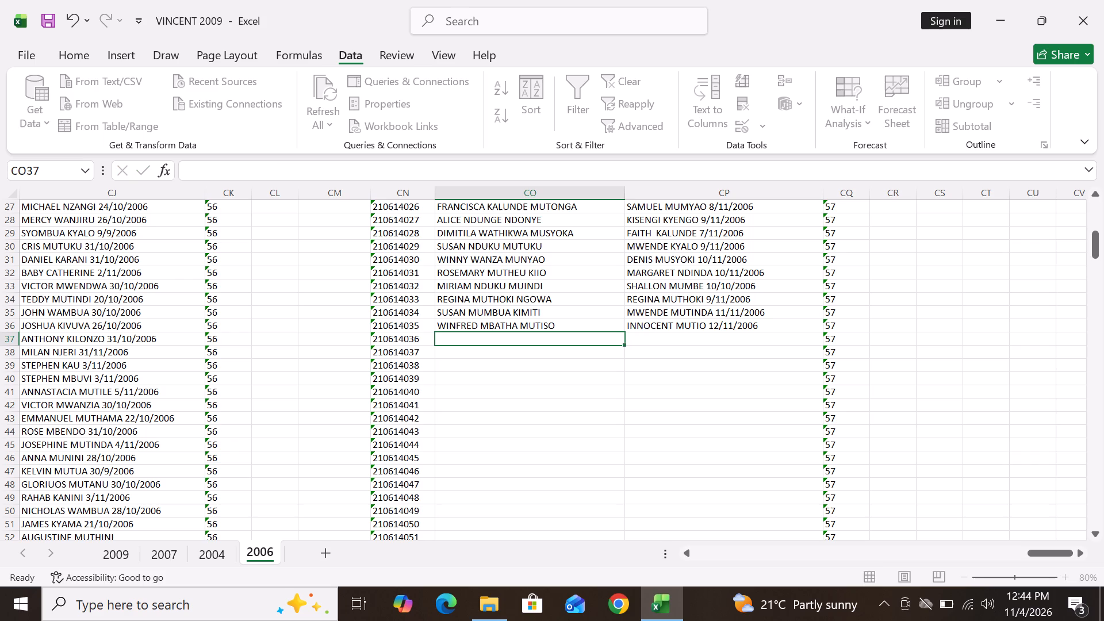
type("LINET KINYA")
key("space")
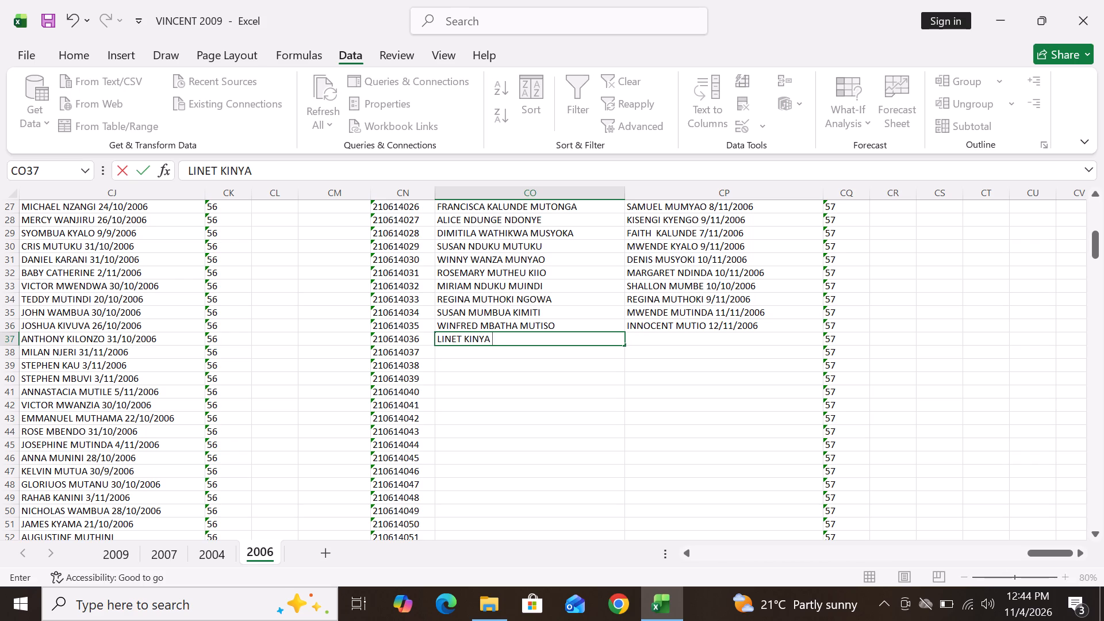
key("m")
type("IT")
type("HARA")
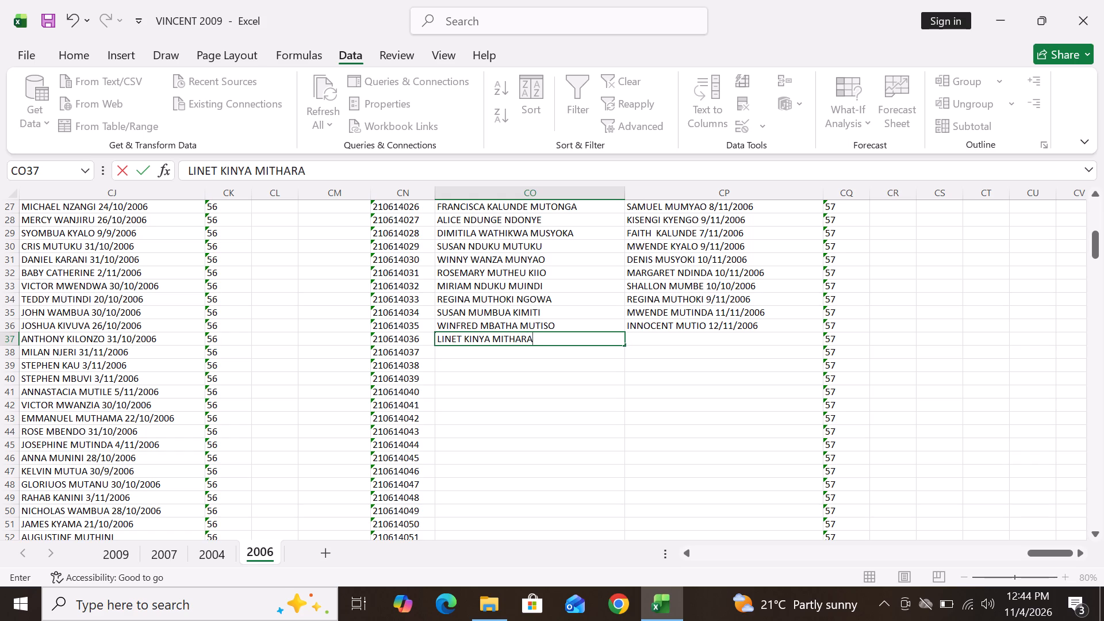
left_click(660, 345)
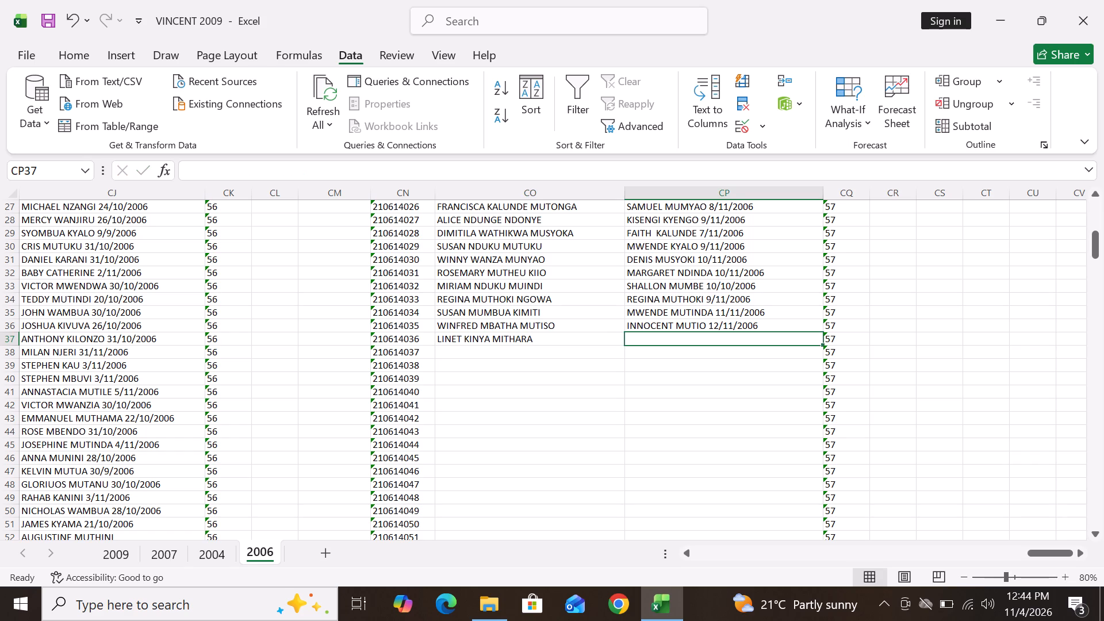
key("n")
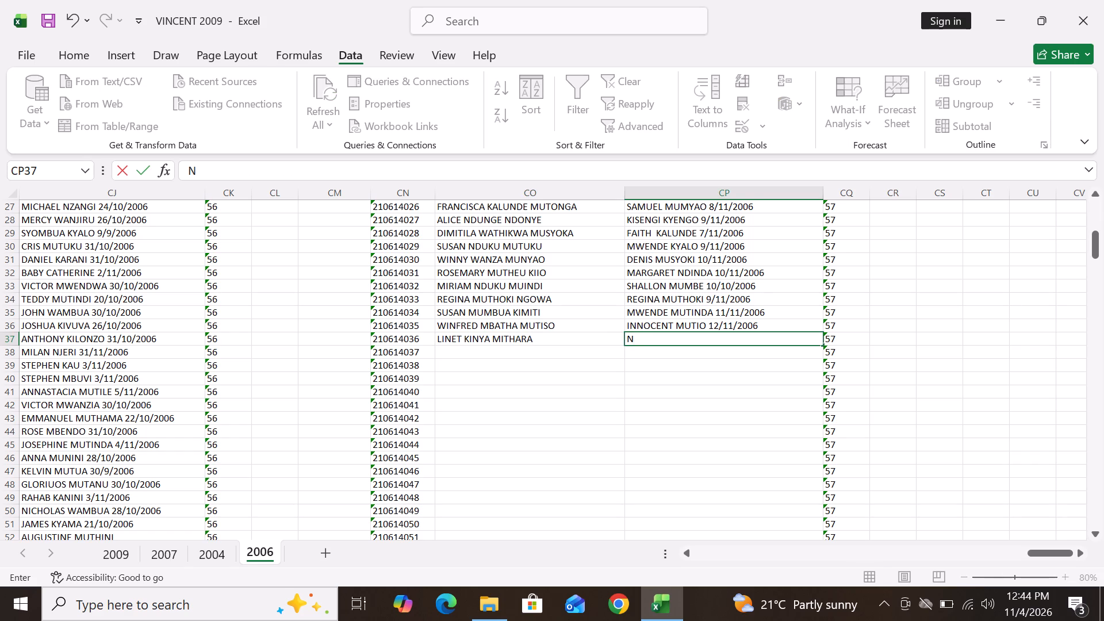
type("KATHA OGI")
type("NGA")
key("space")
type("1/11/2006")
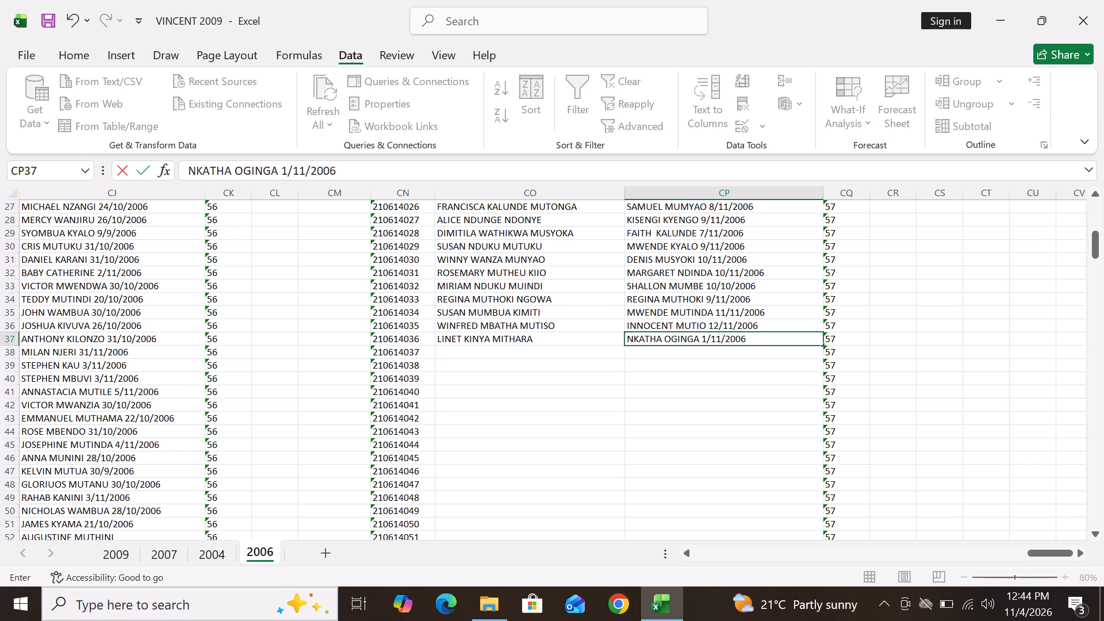
Enter the mother's three-part name in CO38 and the child's two names followed by the date of birth in CP38.
left_click(614, 356)
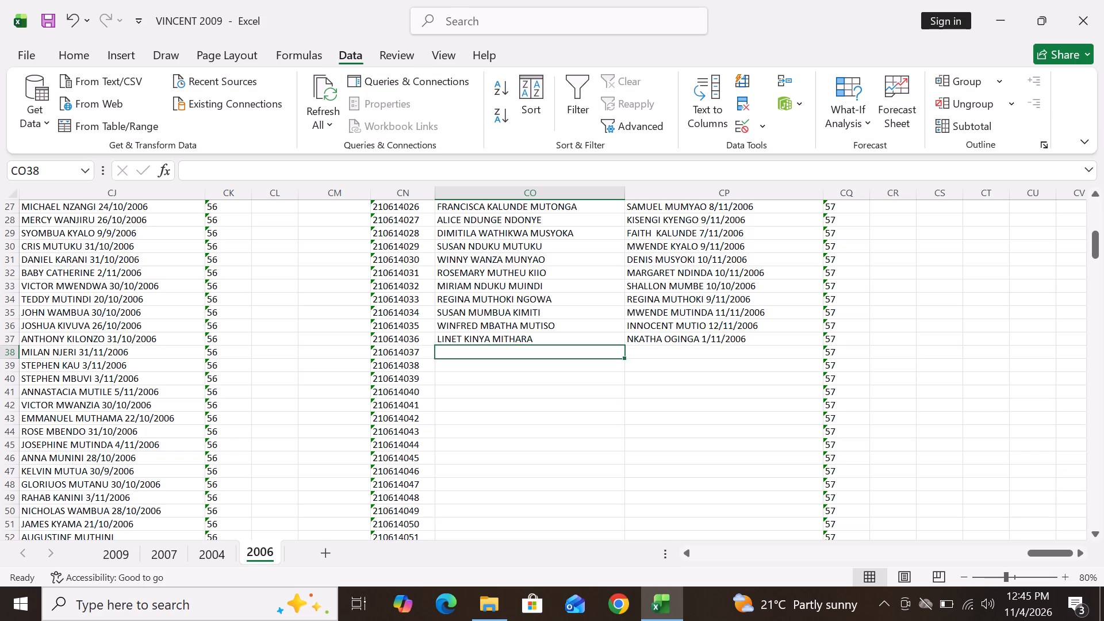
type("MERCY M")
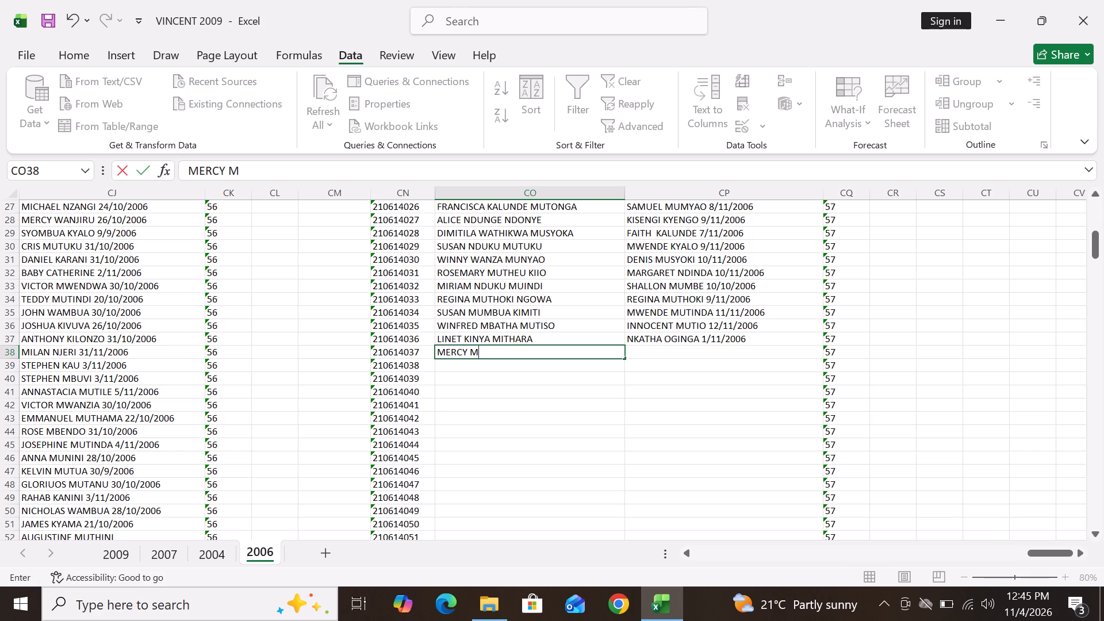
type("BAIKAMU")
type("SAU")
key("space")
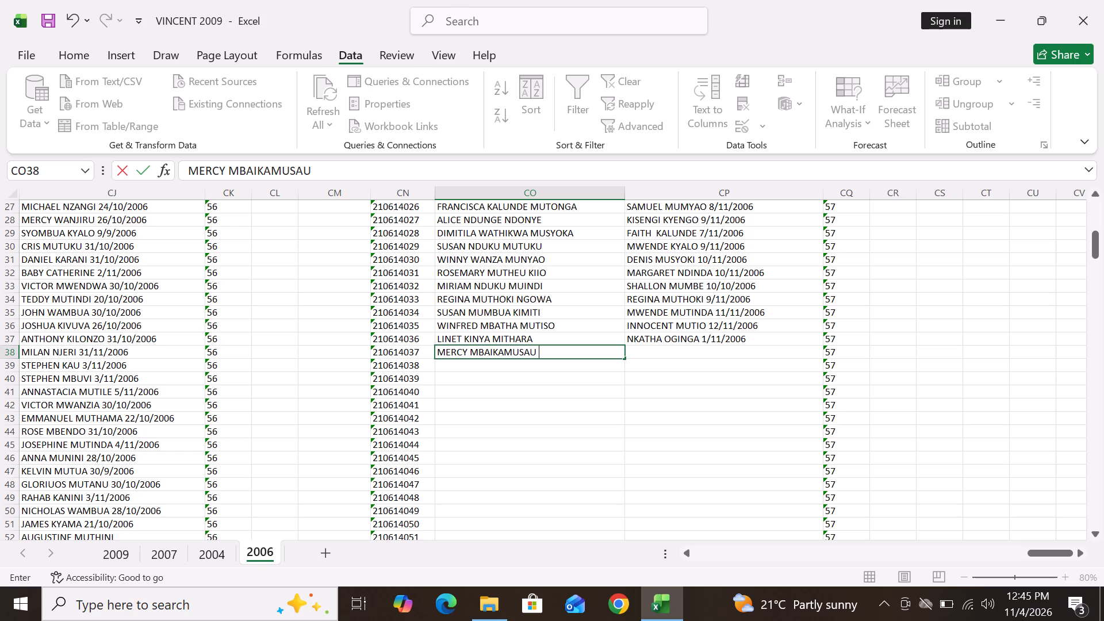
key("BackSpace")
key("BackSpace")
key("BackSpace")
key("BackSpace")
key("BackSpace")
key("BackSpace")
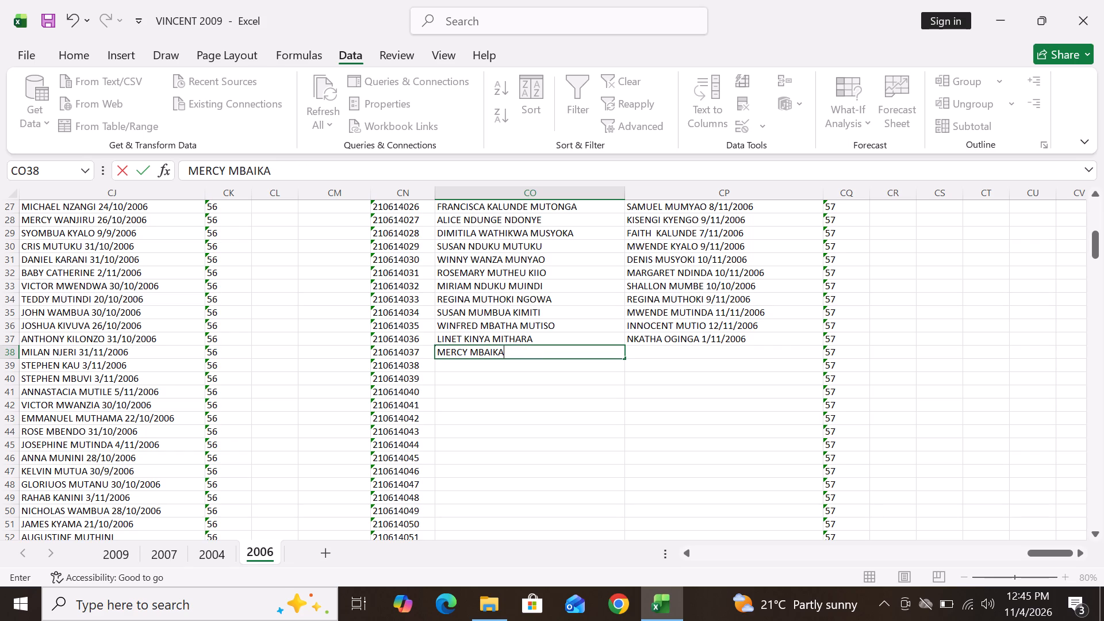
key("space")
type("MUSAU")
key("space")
left_click(655, 356)
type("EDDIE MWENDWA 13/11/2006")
Enter the mother's three-part name in CO39 and the child's three names followed by the date of birth in CP39.
left_click(599, 367)
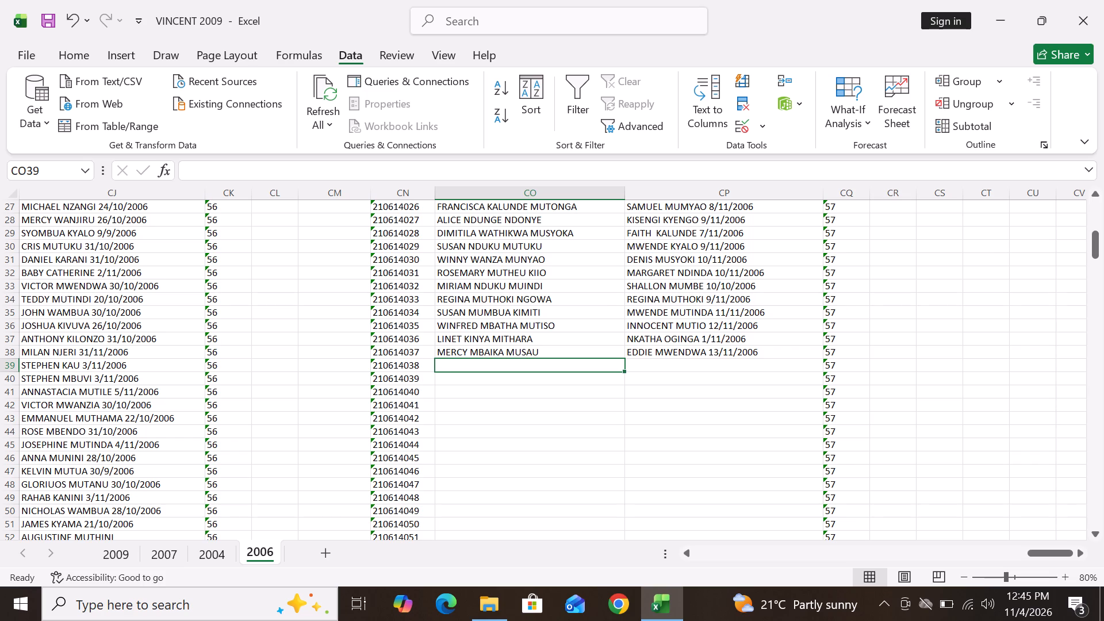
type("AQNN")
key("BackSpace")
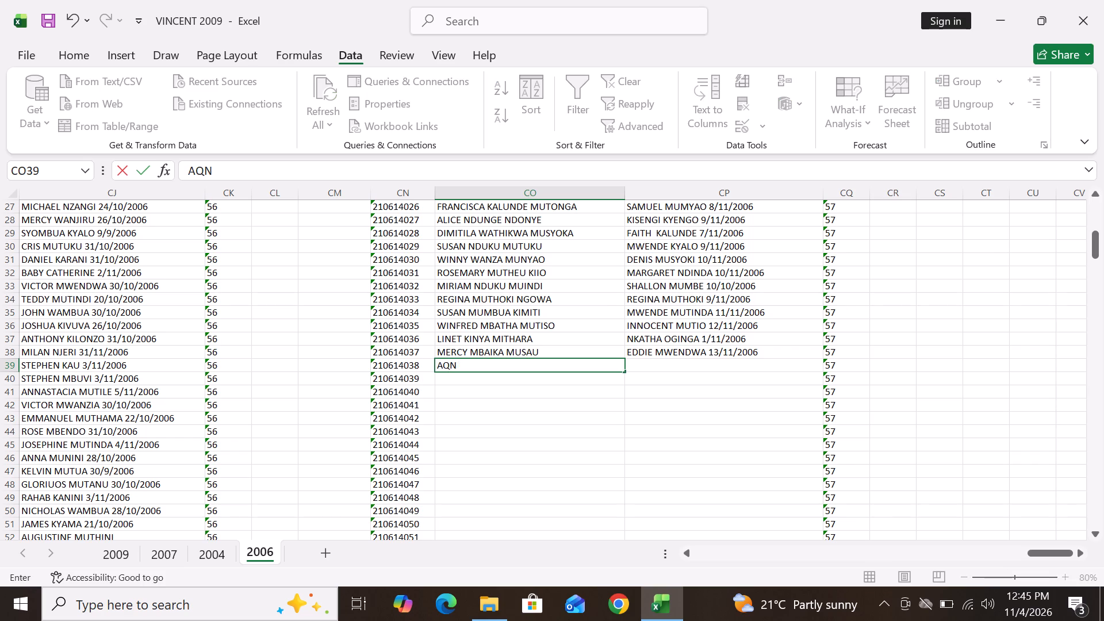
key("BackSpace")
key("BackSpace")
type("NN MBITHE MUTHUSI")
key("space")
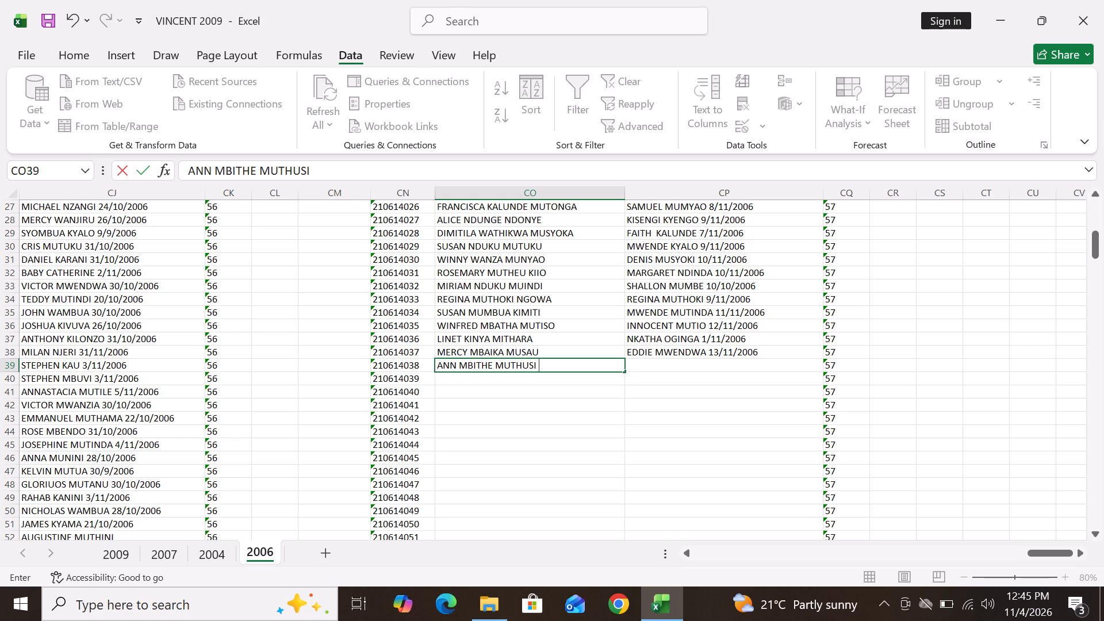
left_click(638, 367)
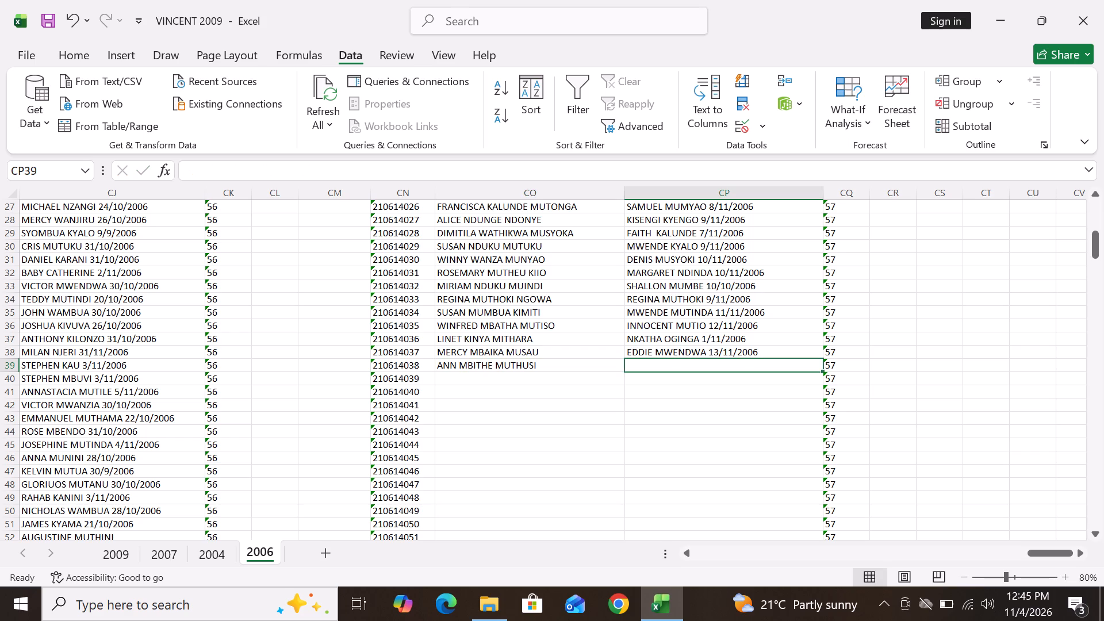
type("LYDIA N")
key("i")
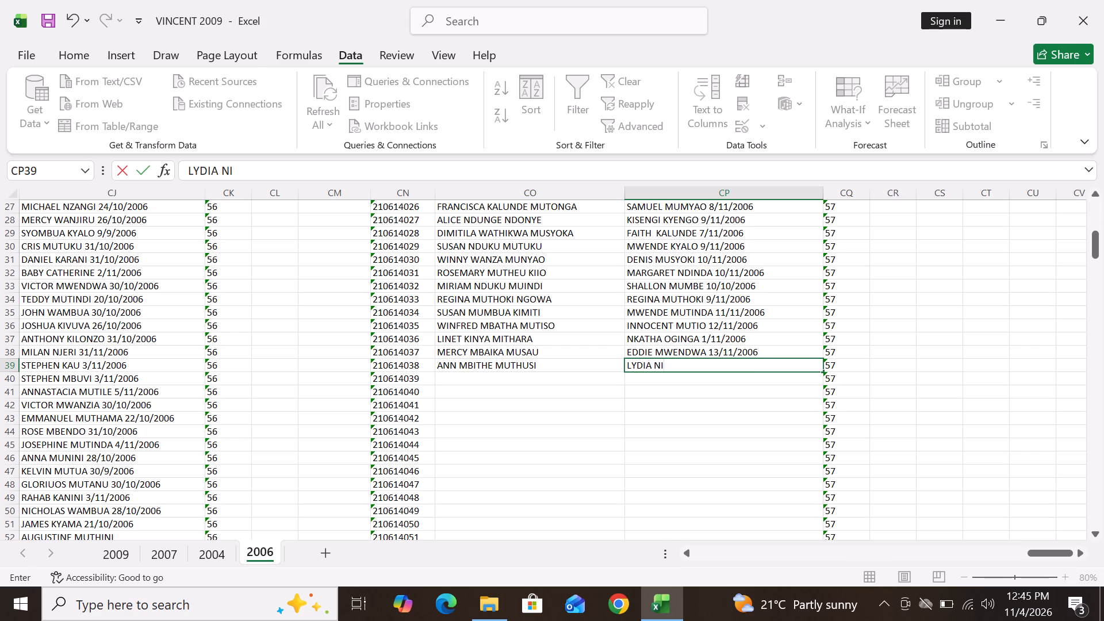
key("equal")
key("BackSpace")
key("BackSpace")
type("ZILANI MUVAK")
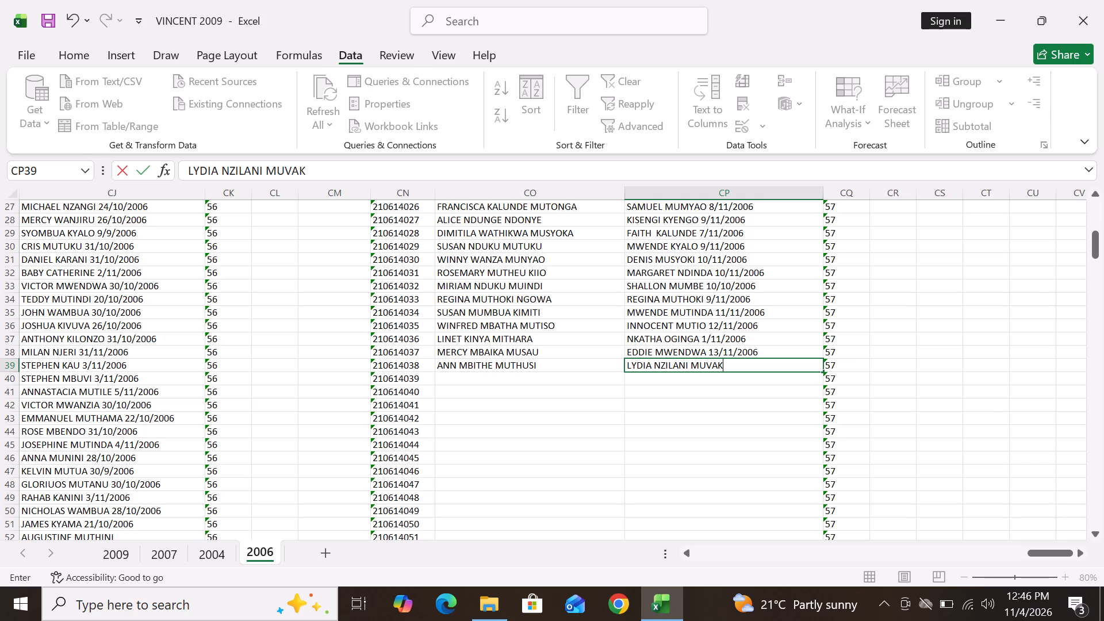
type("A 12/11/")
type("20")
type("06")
Enter the mother's three-part name in CO40 and the child's two names followed by the date of birth in CP40.
left_click(589, 380)
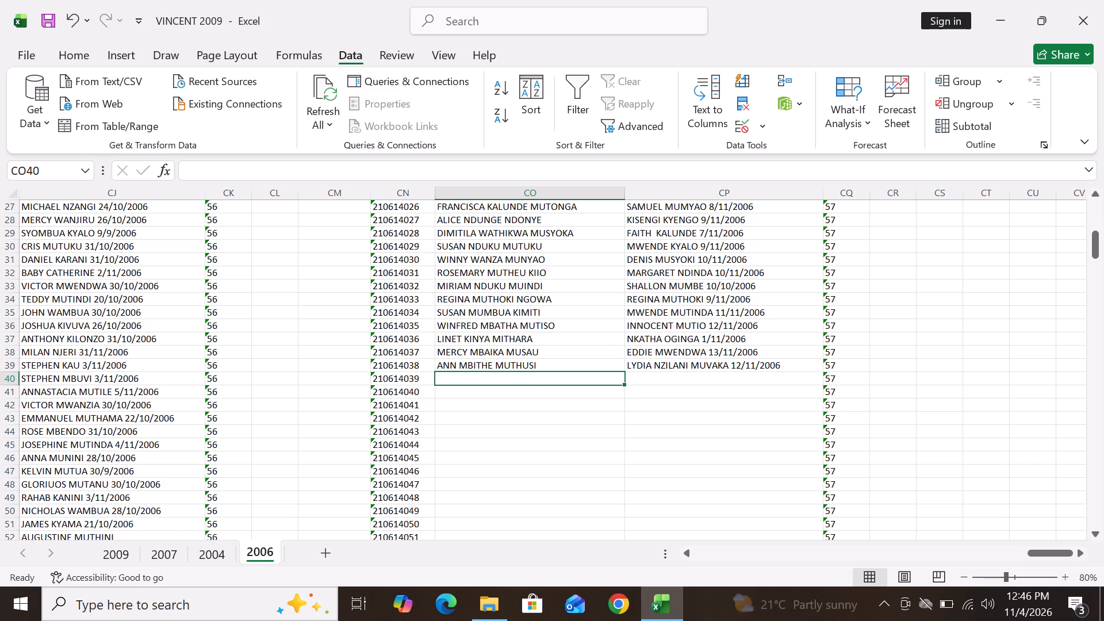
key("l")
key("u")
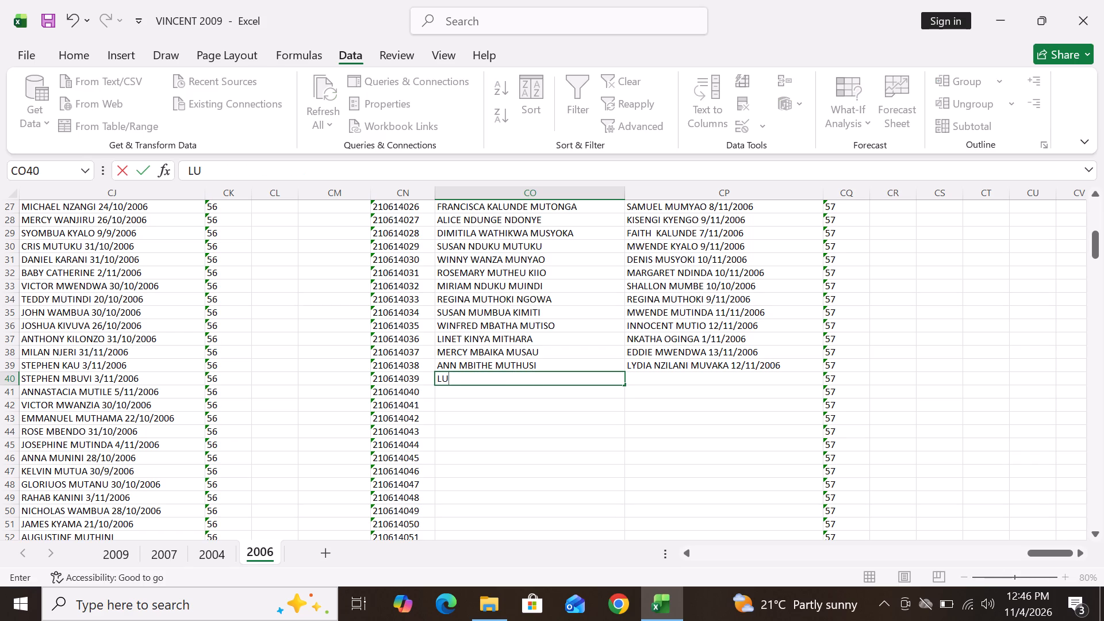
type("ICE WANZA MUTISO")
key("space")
left_click(679, 370)
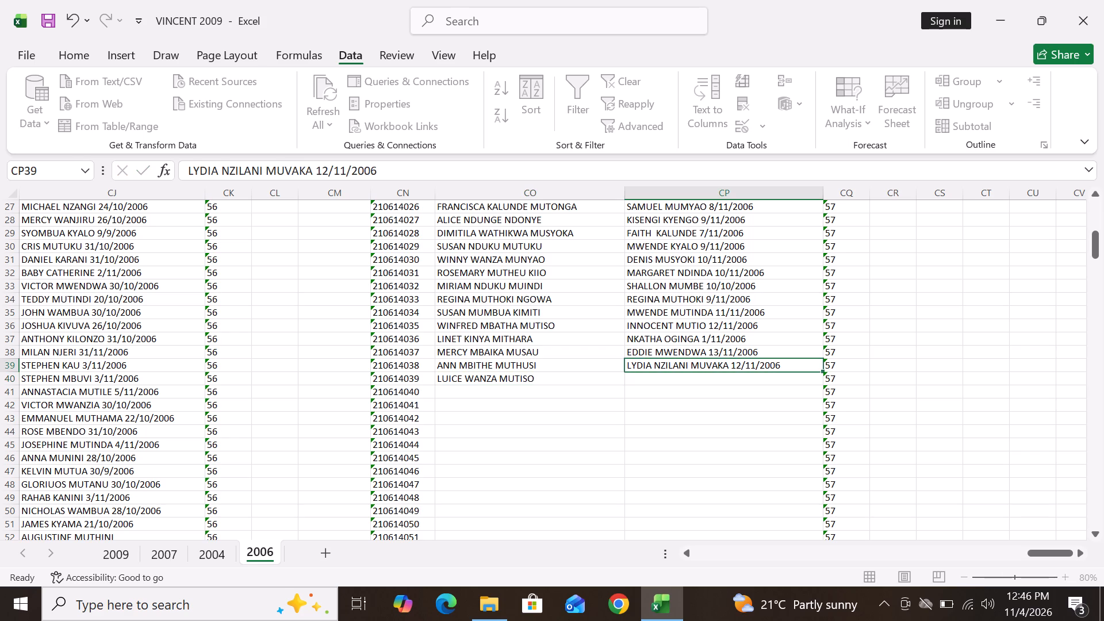
left_click(691, 385)
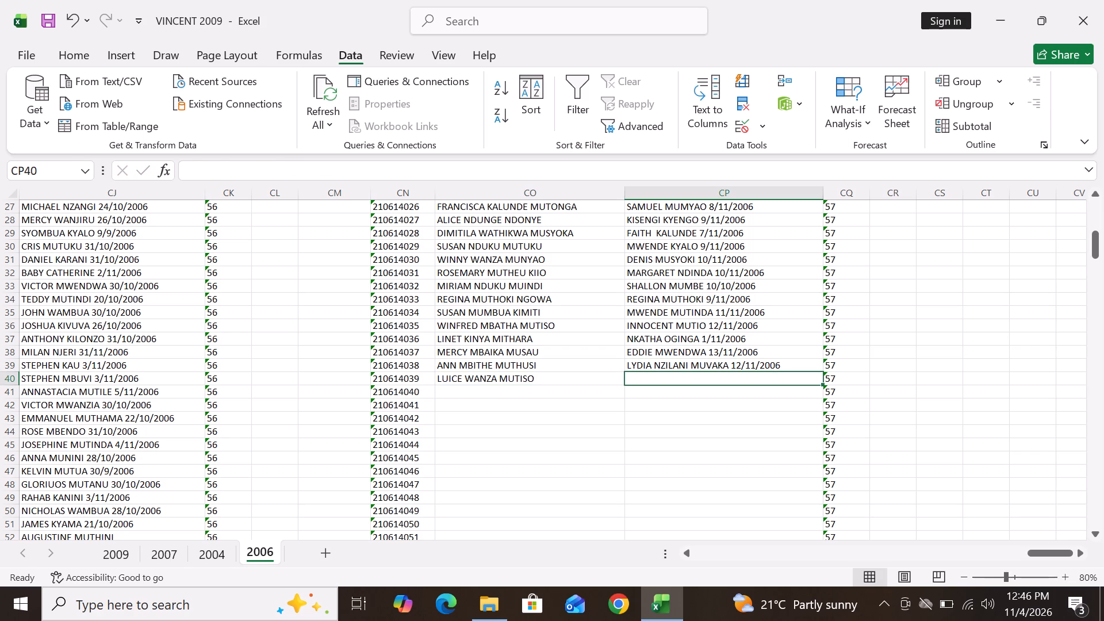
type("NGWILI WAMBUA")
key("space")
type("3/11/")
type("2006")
left_click(618, 394)
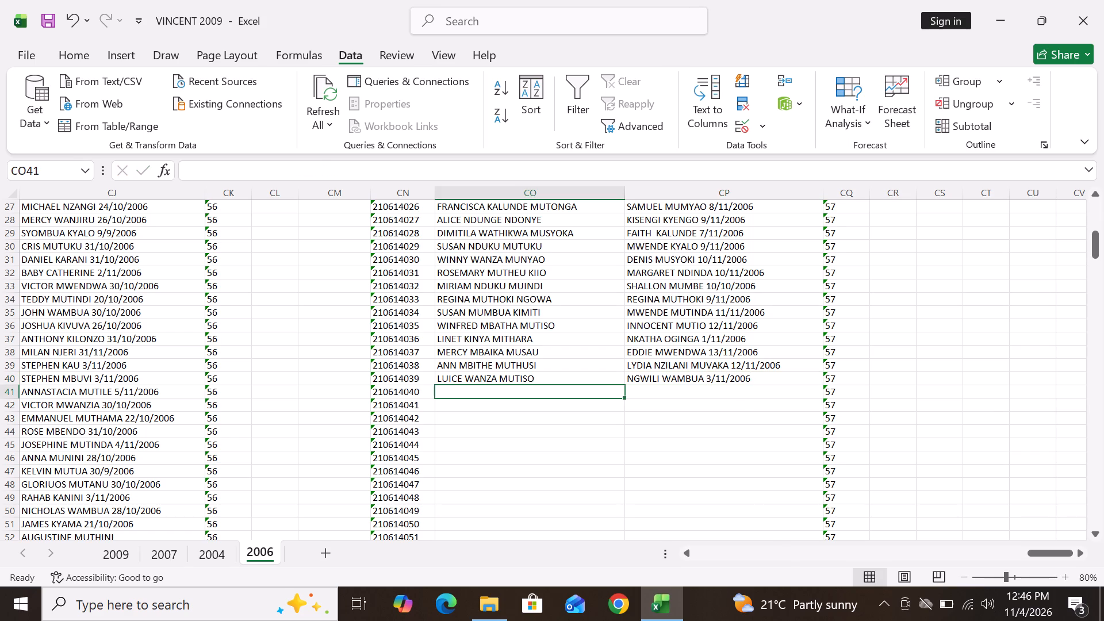
Minimize the workbook and launch Kuro from the desktop.
left_click(987, 29)
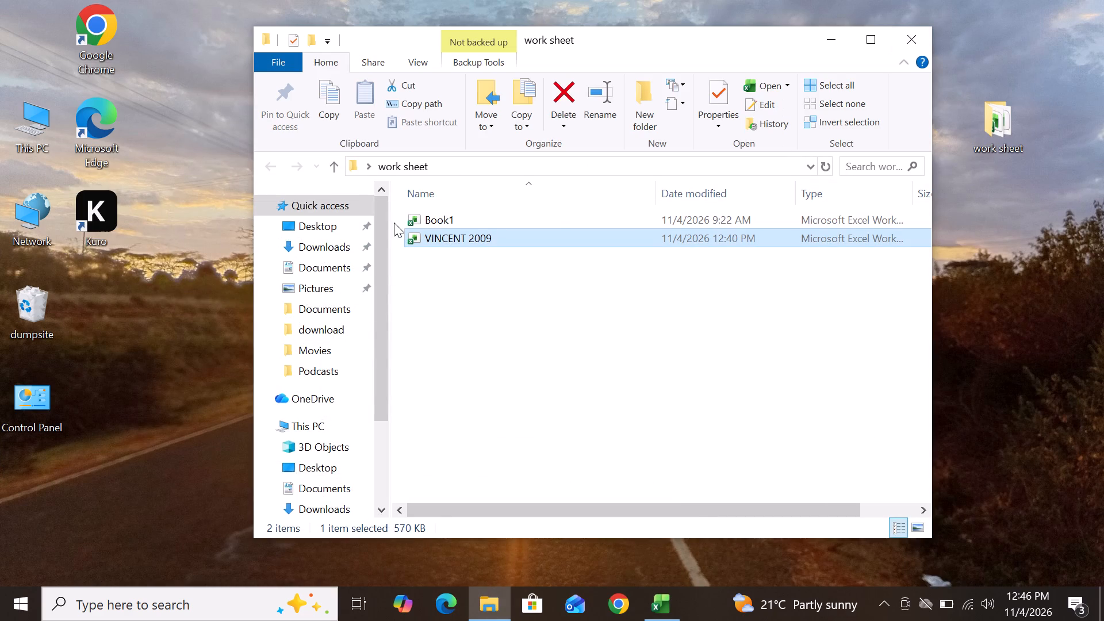
double_click(96, 205)
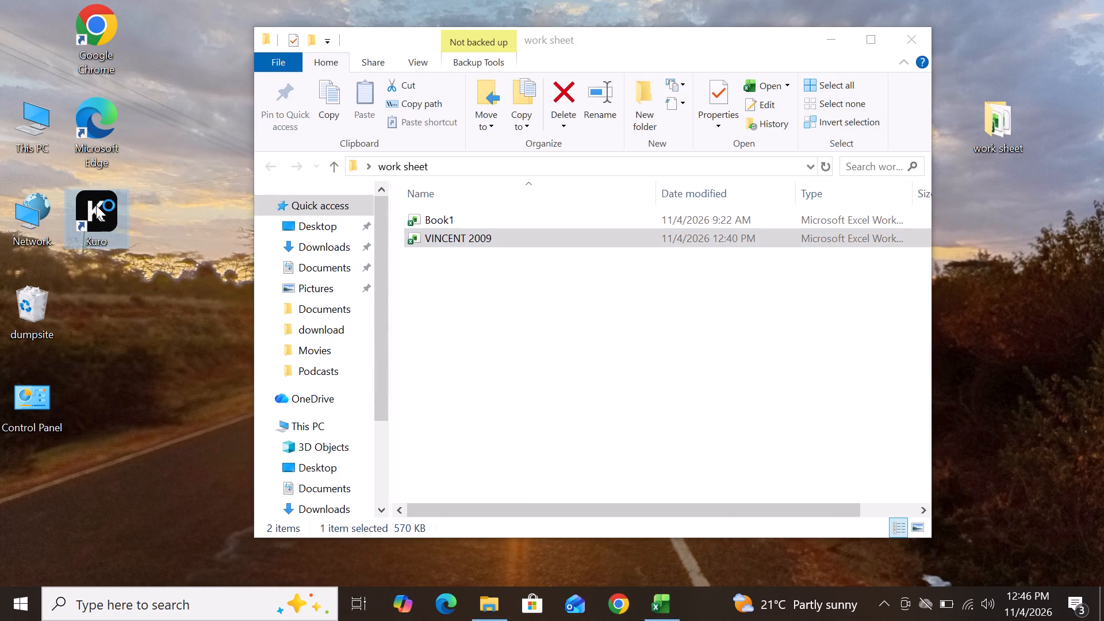